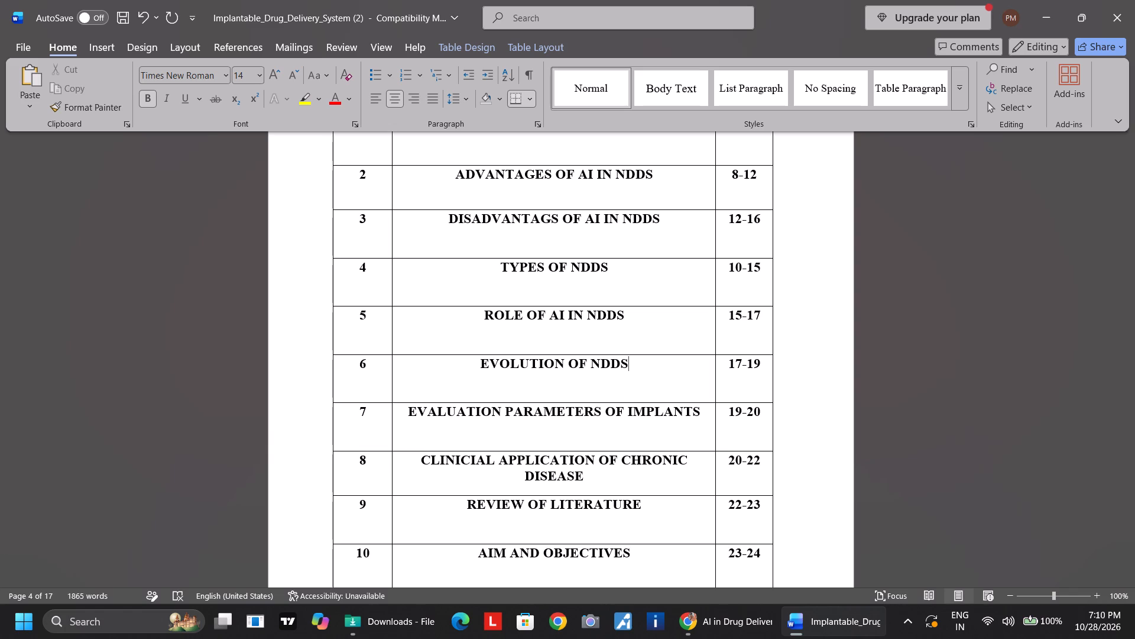
Change the content table's row 6 title to "EVOLUTION OF AI IN NDDS".
click(589, 362)
text(AI)
key(space)
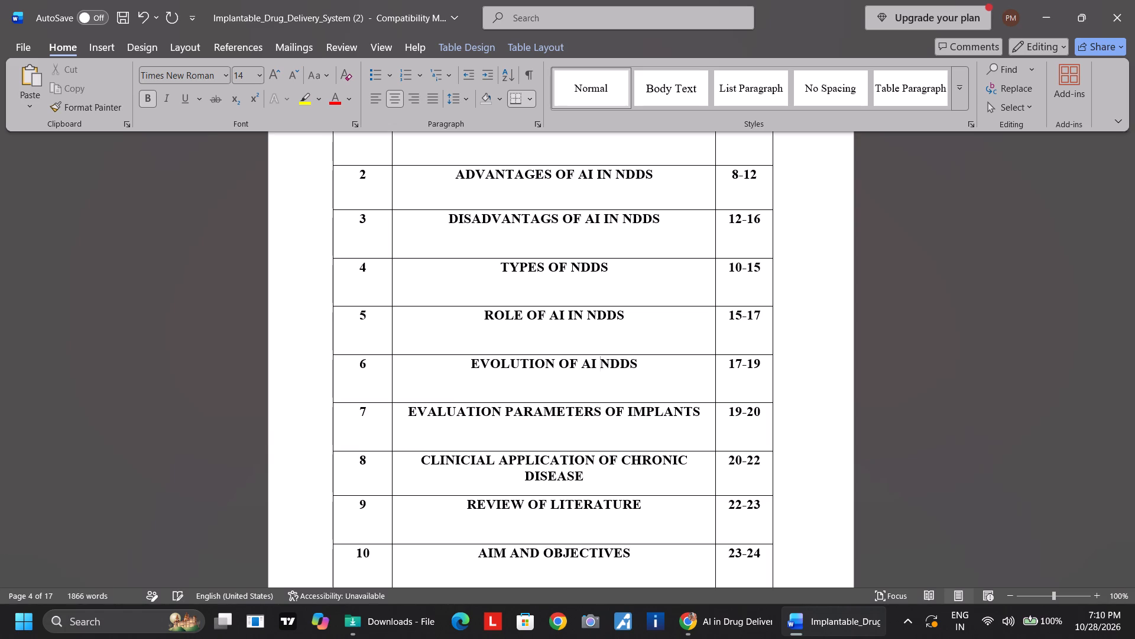
text(IN)
key(space)
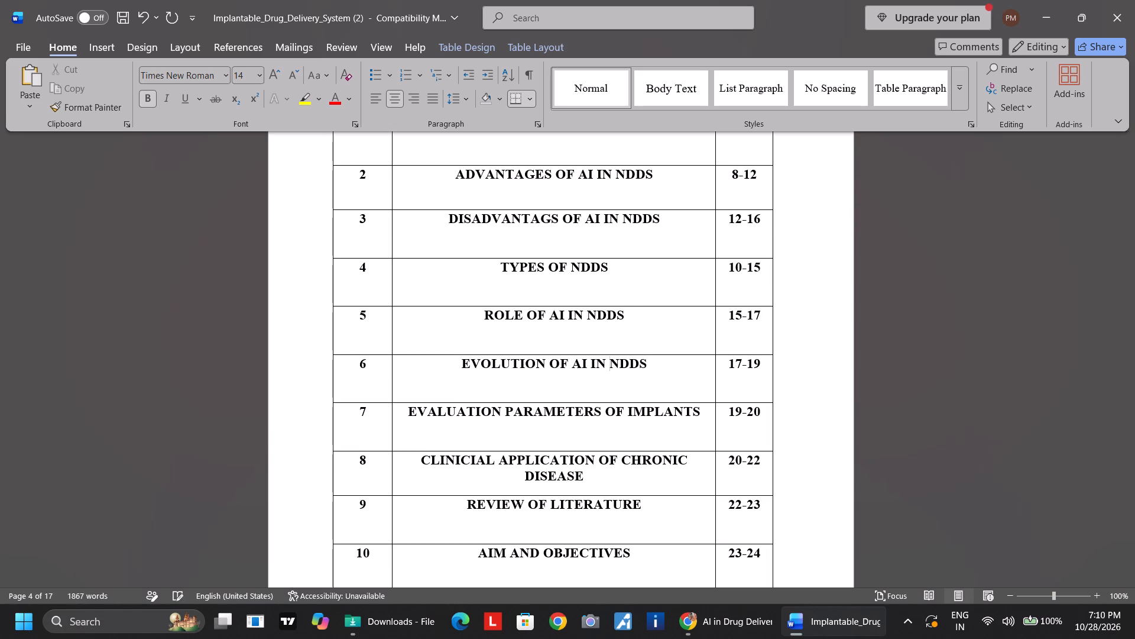
key(BackSpace)
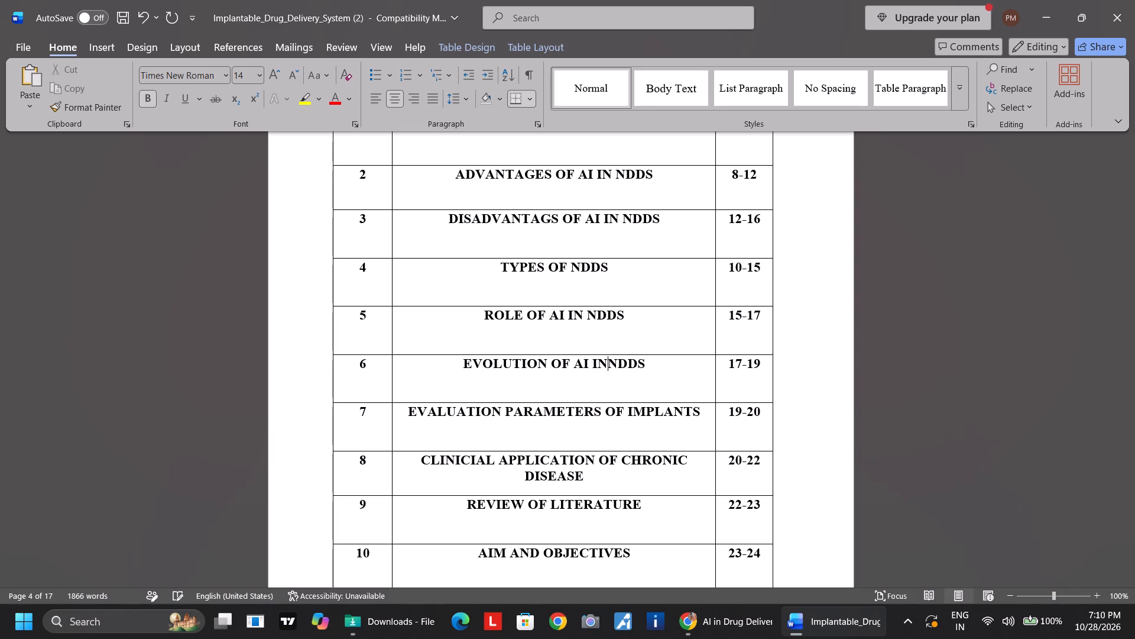
key(space)
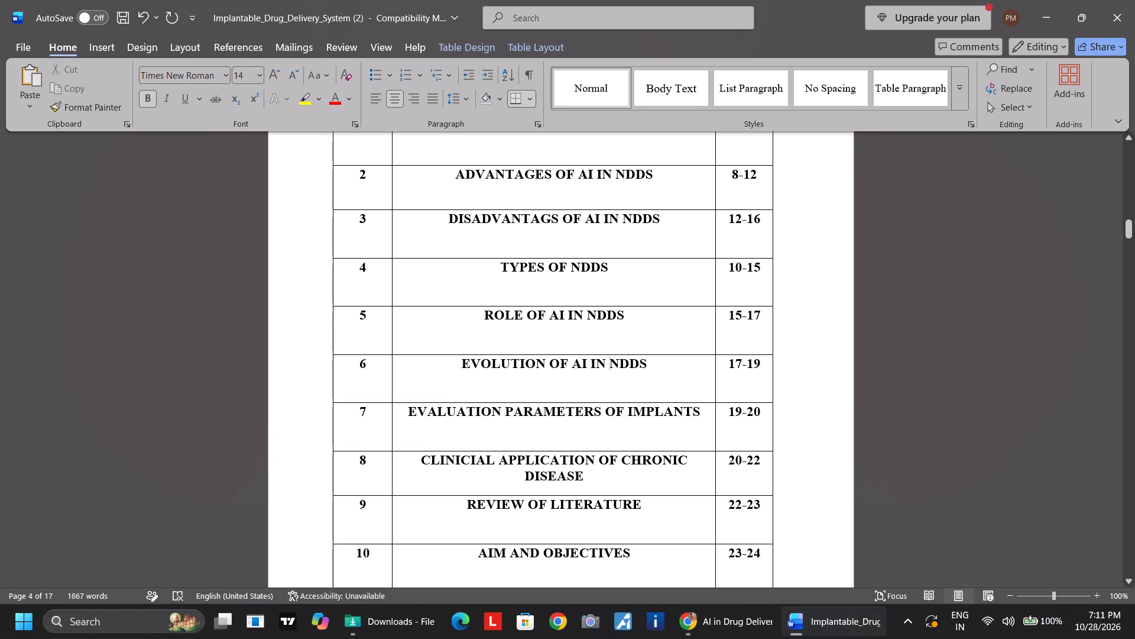
Delete the content table rows for evaluation parameters of implants and clinical application of chronic disease.
scroll(420, 424, right, 1)
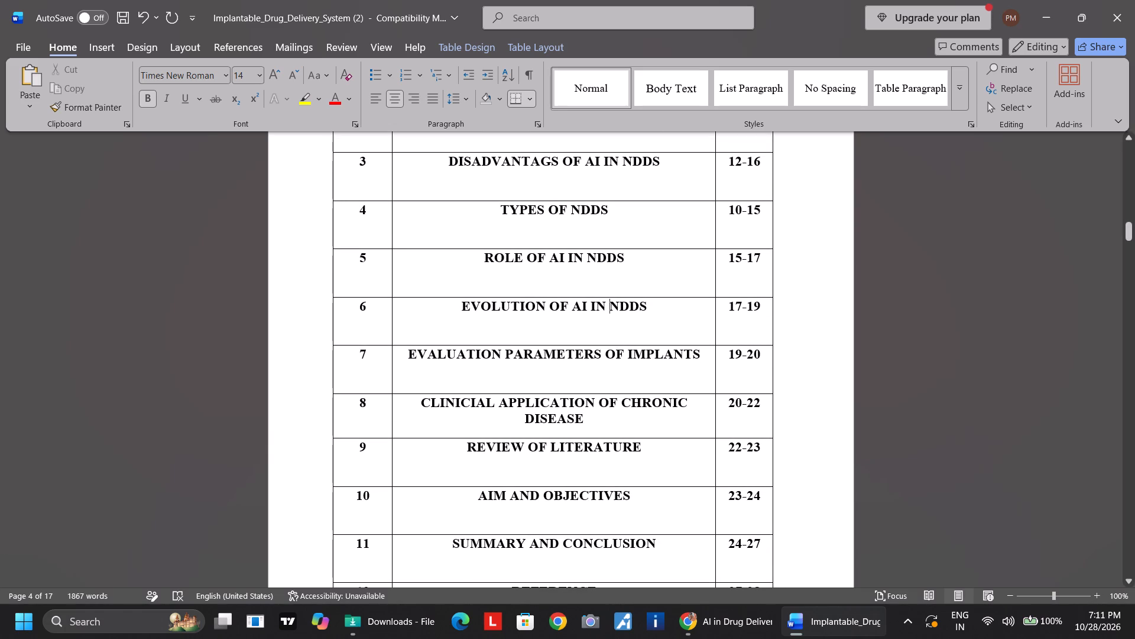
drag(335, 348, 380, 360)
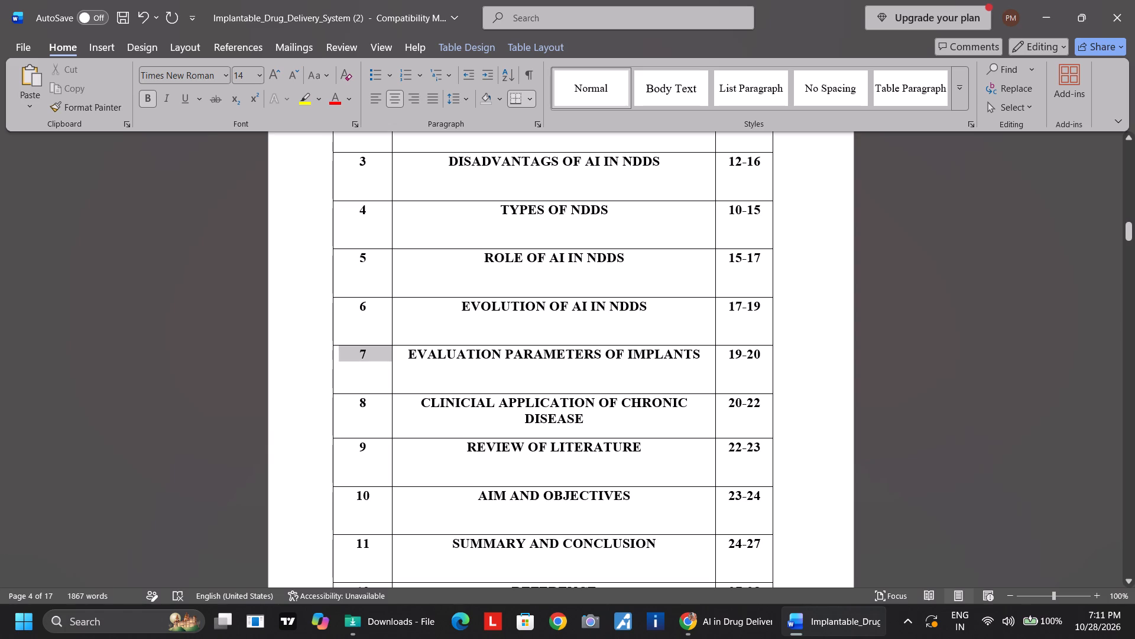
drag(380, 360, 804, 415)
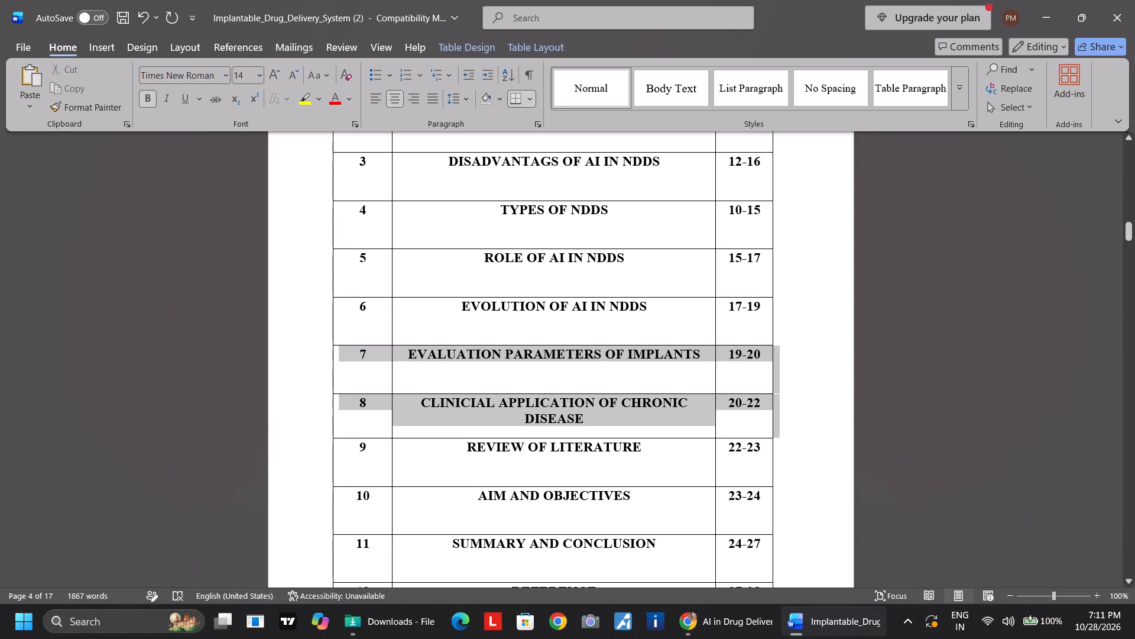
drag(804, 415, 818, 415)
key(BackSpace)
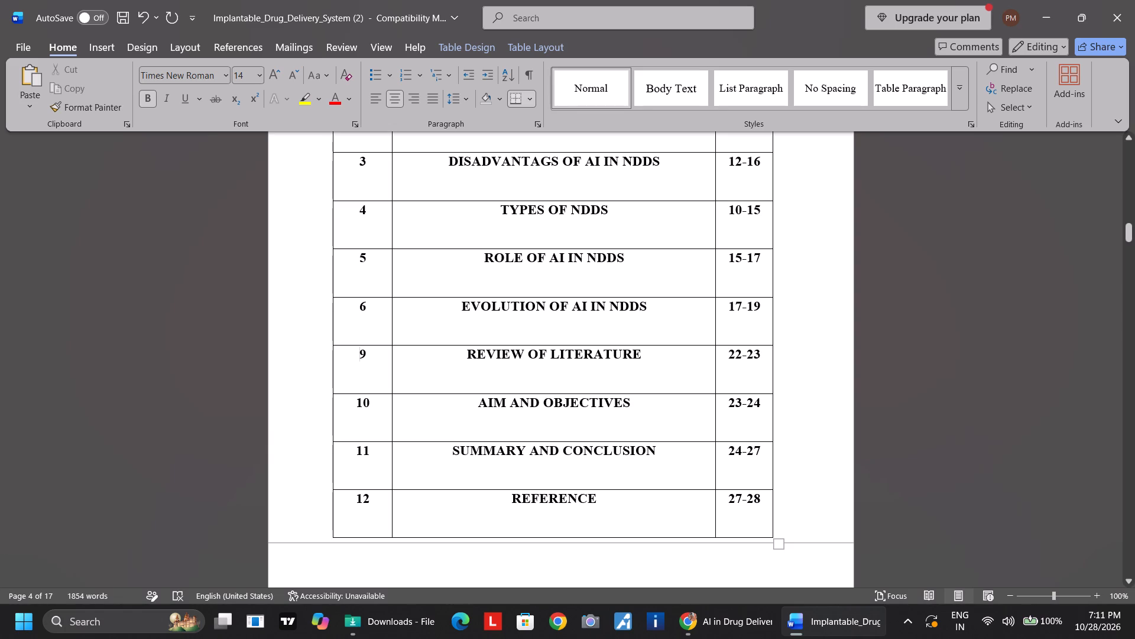
Renumber the Review of Literature row as 7 and the Aim and Objectives row as 8.
click(381, 362)
key(BackSpace)
key(7)
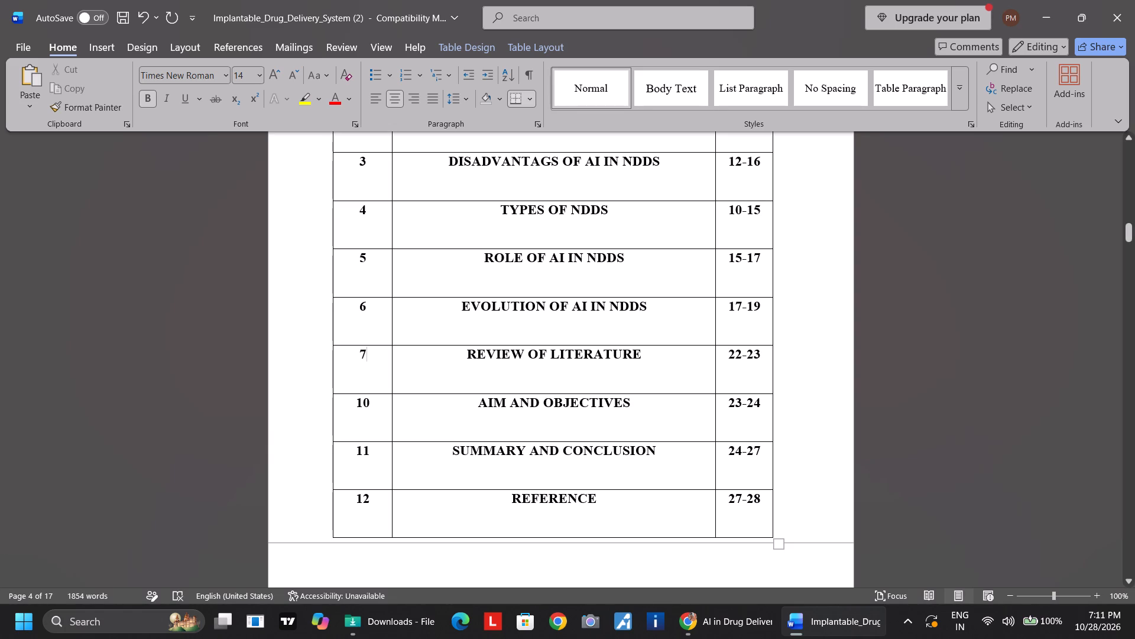
click(382, 412)
click(382, 412)
key(BackSpace)
key(8)
key(BackSpace)
key(BackSpace)
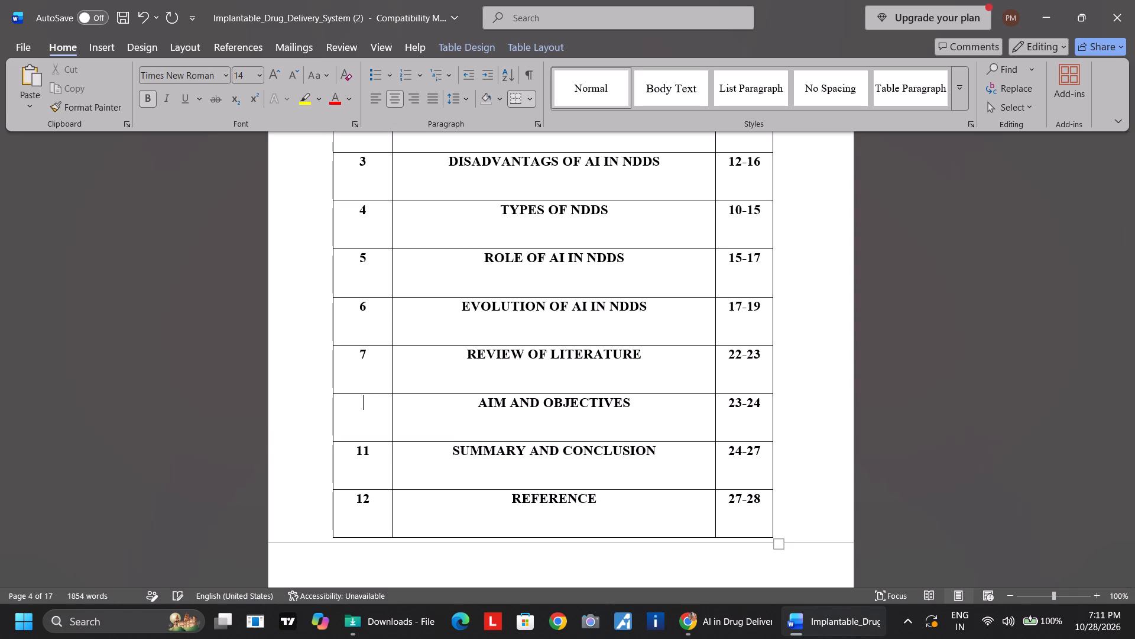
key(8)
Renumber the Summary and Conclusion row as 9 and the Reference row as 10.
click(384, 454)
key(BackSpace)
key(BackSpace)
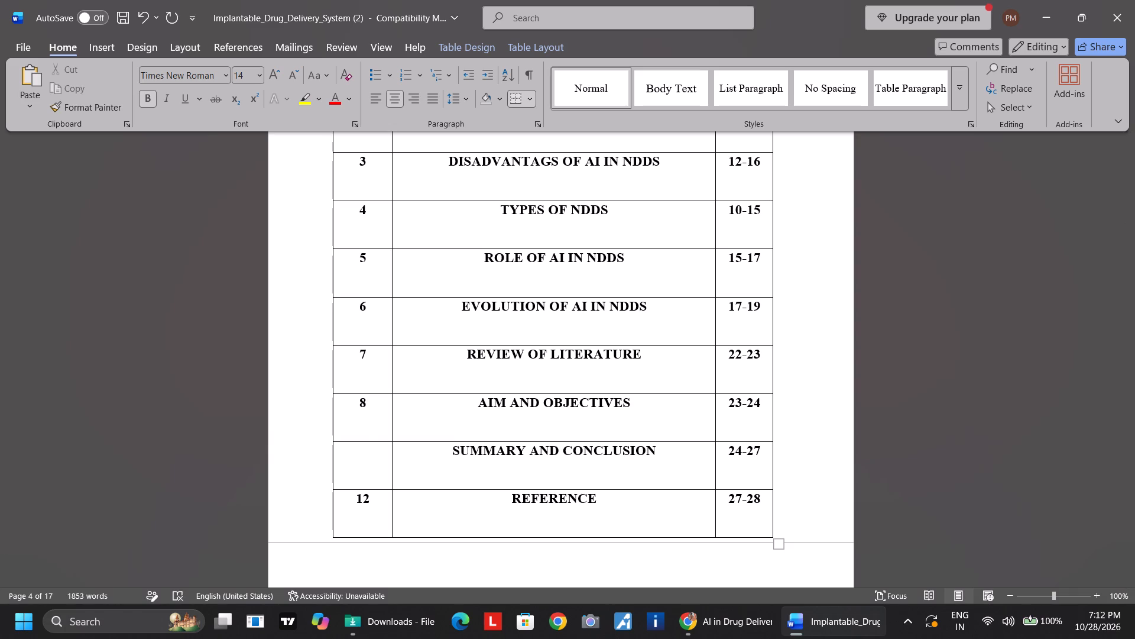
key(9)
click(383, 497)
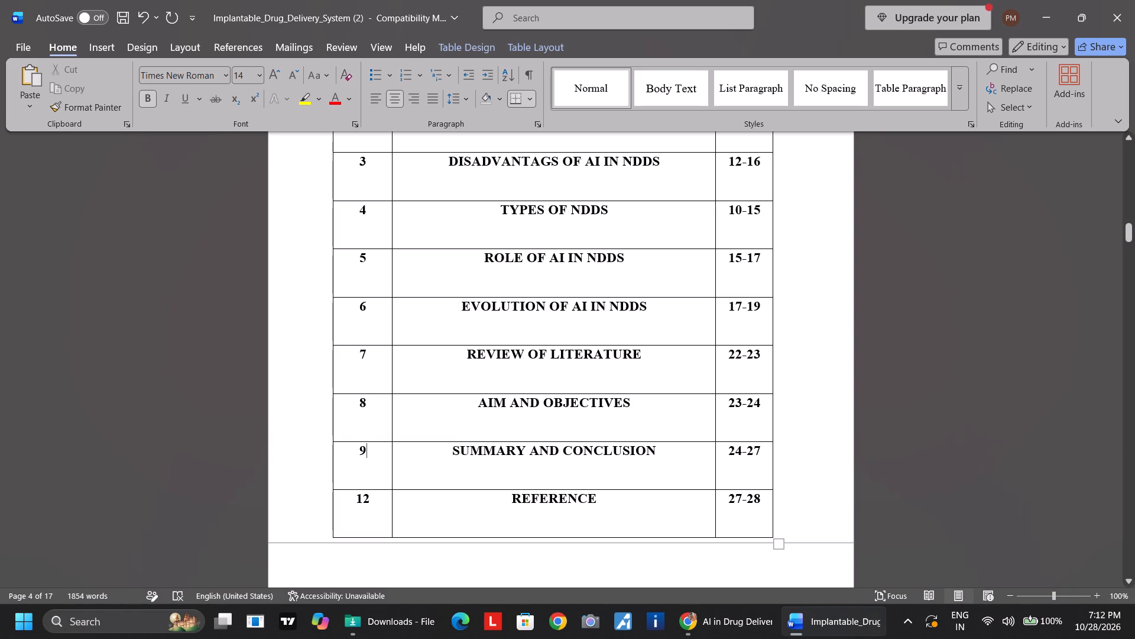
click(383, 497)
key(BackSpace)
key(BackSpace)
text(10)
scroll(383, 497, up, 1)
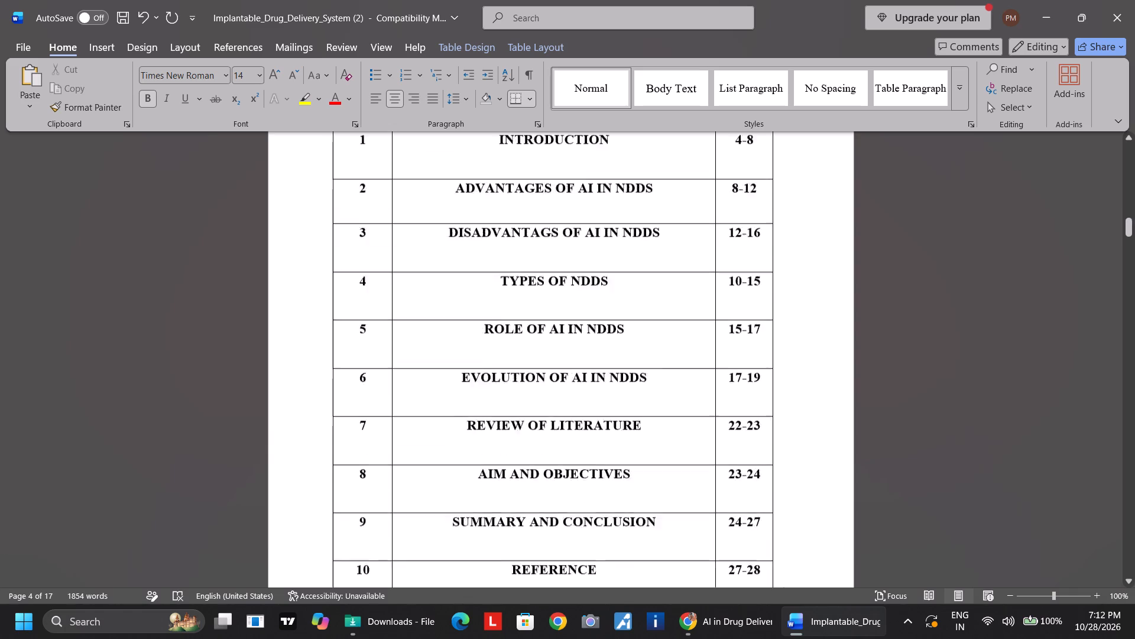
scroll(383, 497, up, 2)
scroll(383, 497, down, 1)
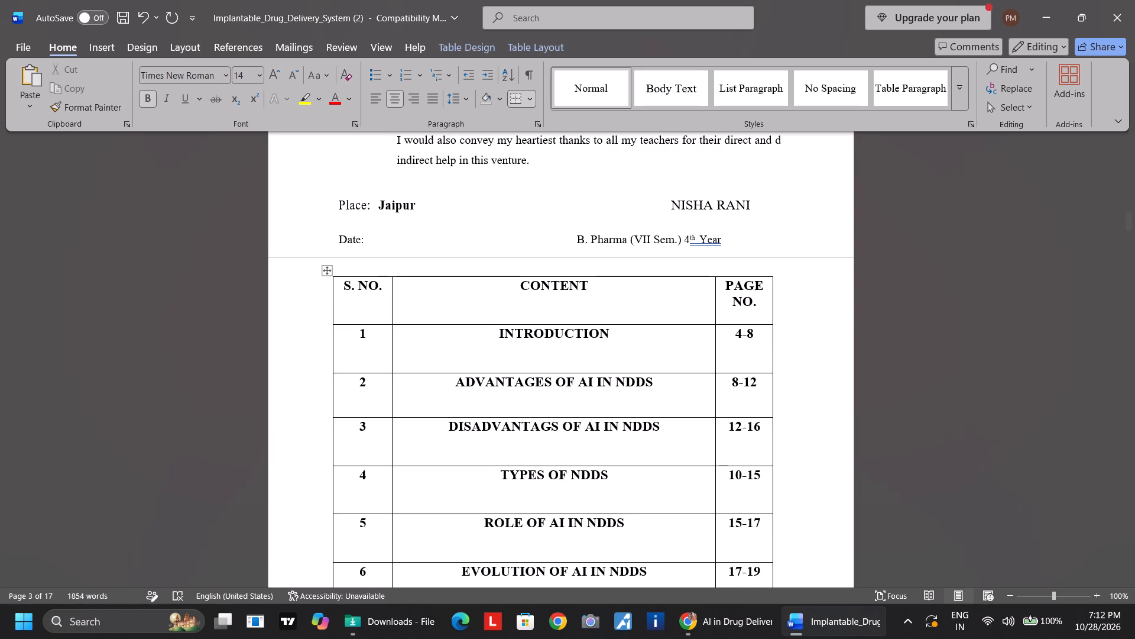
scroll(383, 497, down, 3)
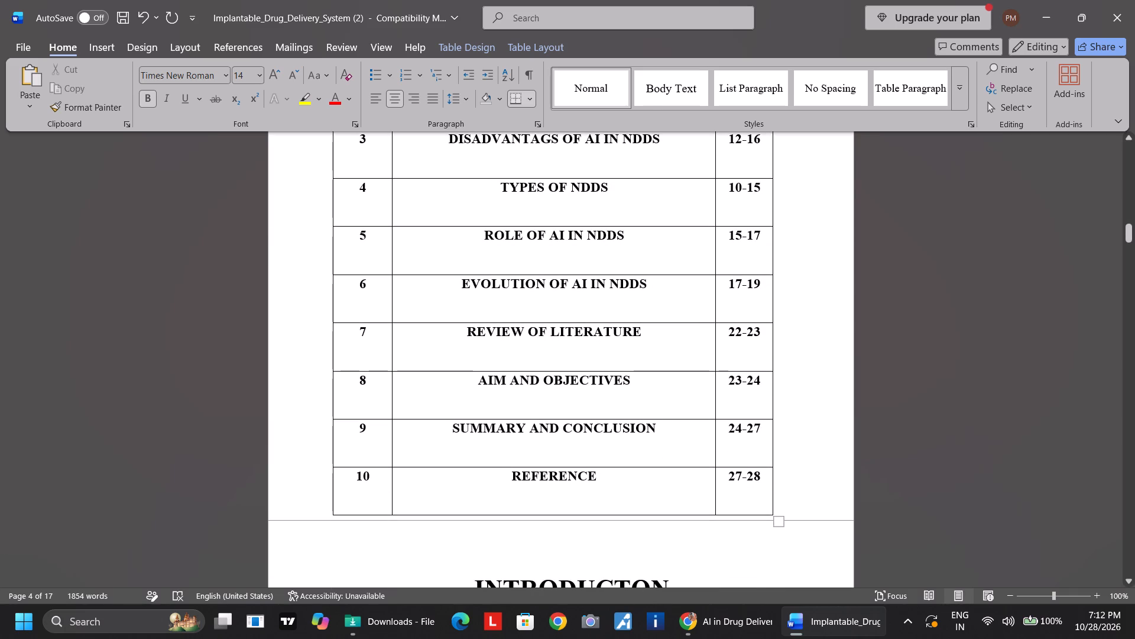
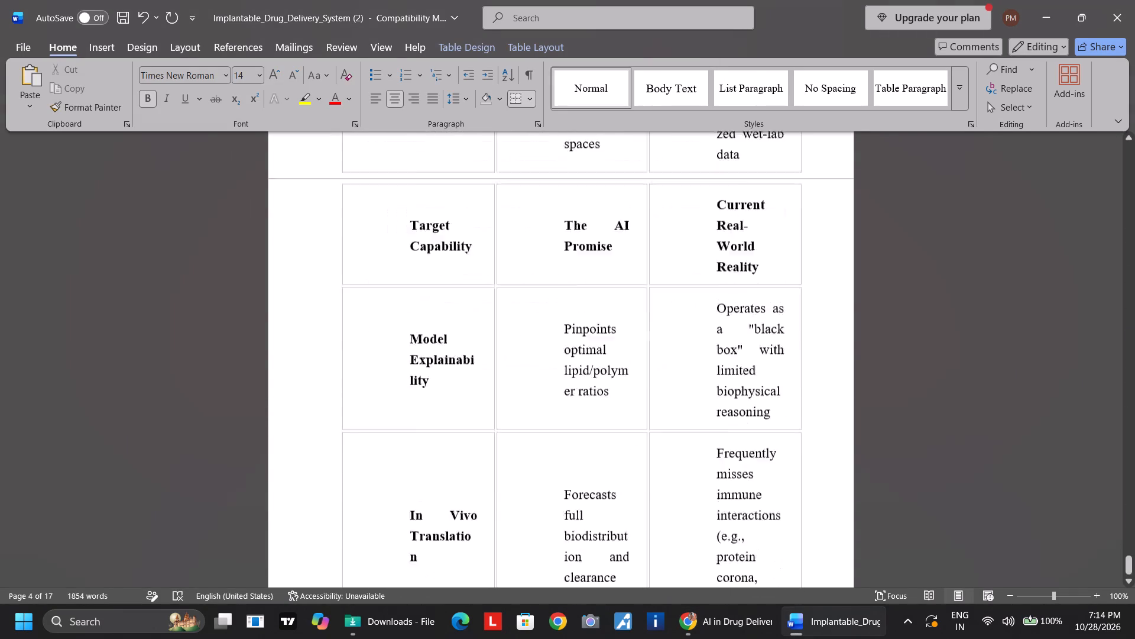
scroll(733, 521, down, 13)
click(820, 552)
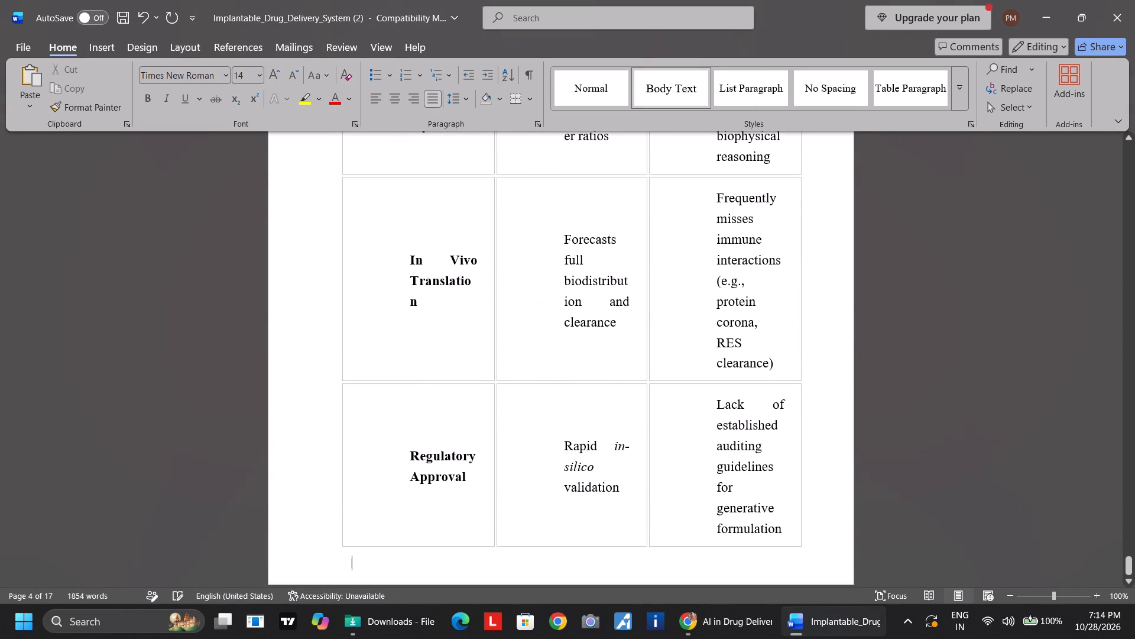
key(Return)
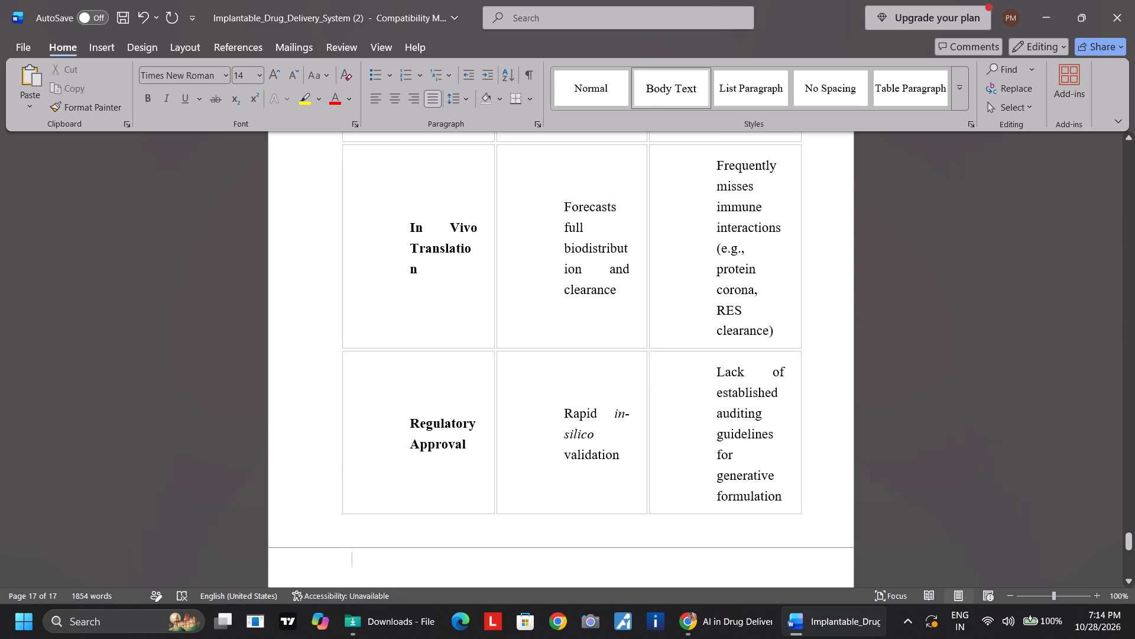
click(820, 552)
scroll(820, 552, down, 2)
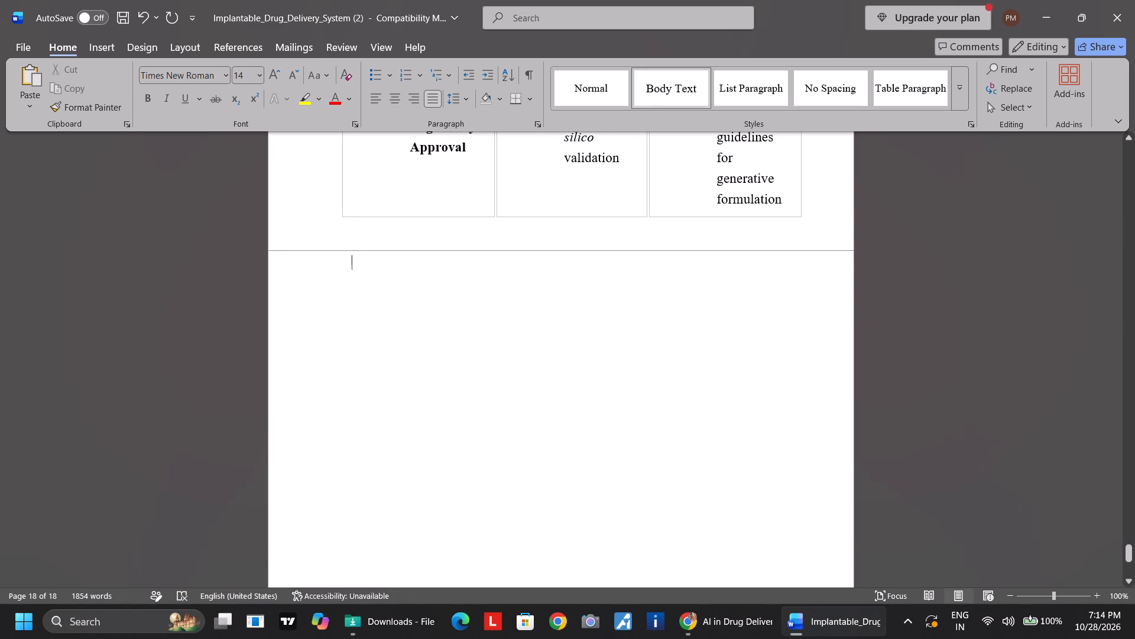
click(380, 264)
key(Return)
key(Return)
key(Return)
key(ctrl+v)
Insert blank lines before the heading "3. Route-Specific and Specialized NDDS Platforms" so it starts at the top of the next page.
scroll(380, 264, up, 3)
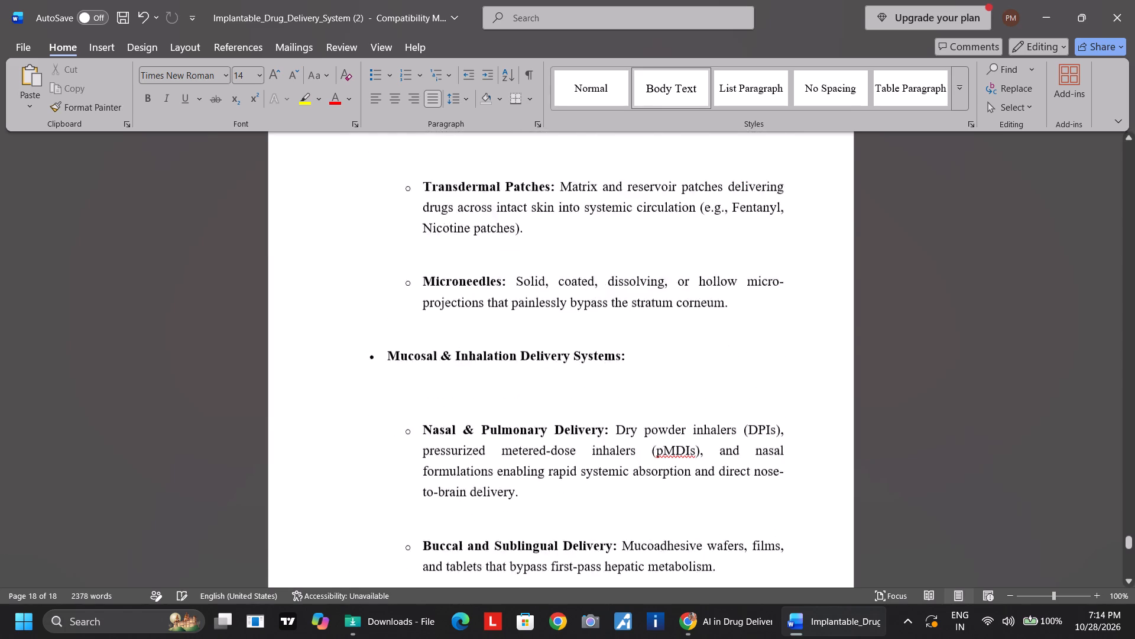
scroll(380, 264, up, 4)
scroll(380, 264, down, 4)
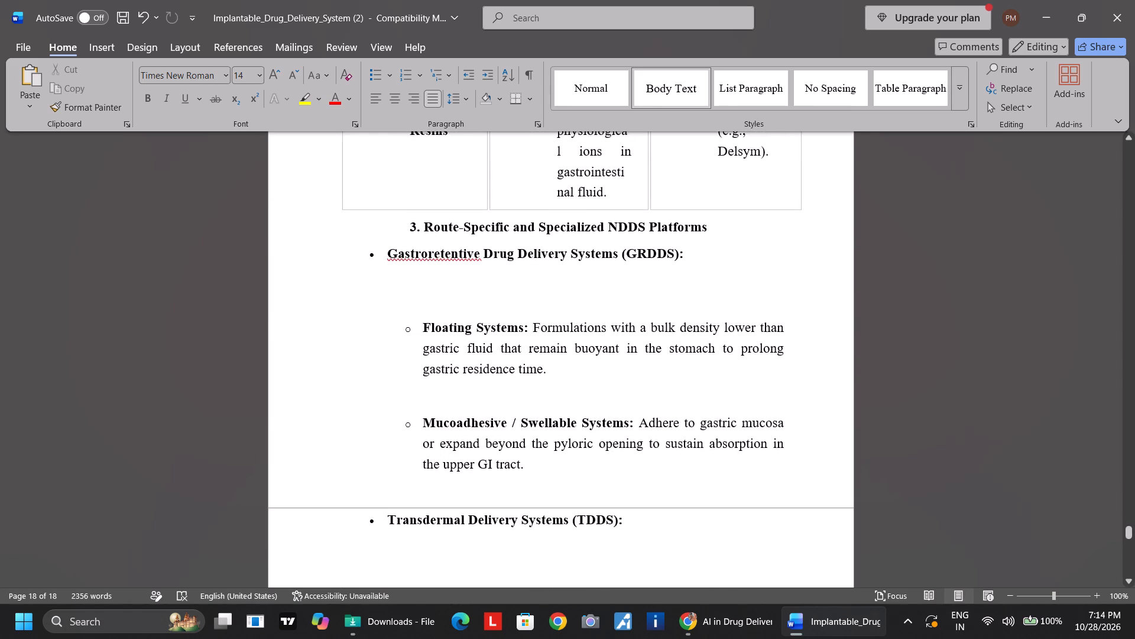
scroll(380, 264, down, 1)
scroll(380, 264, up, 1)
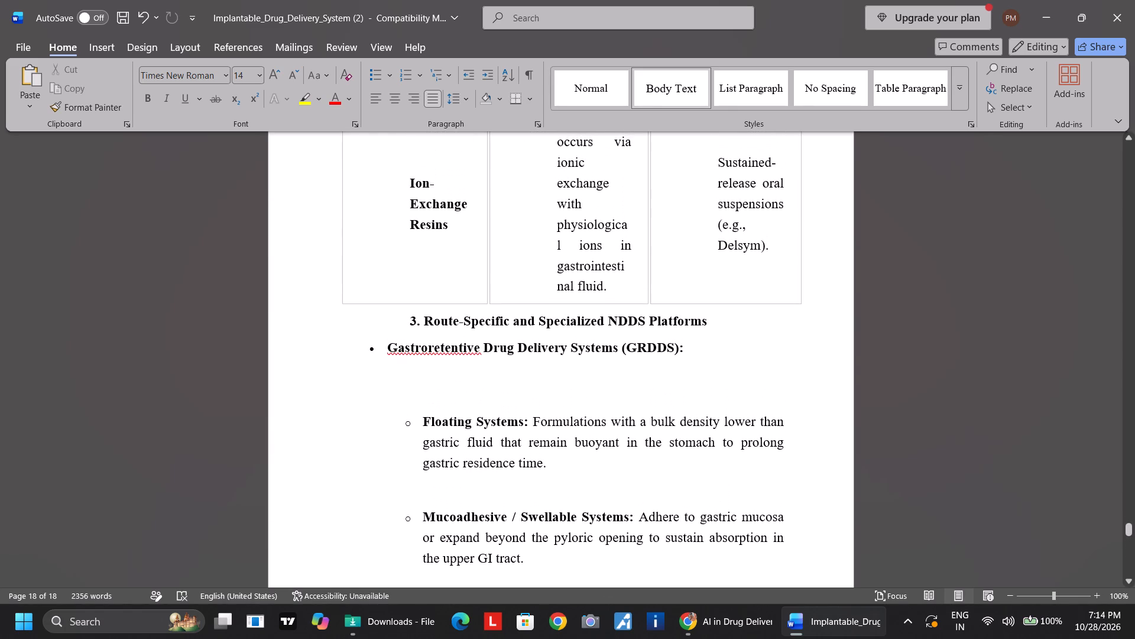
click(401, 325)
key(Return)
key(Return)
key(Return)
key(Return)
key(Return)
key(Return)
key(Return)
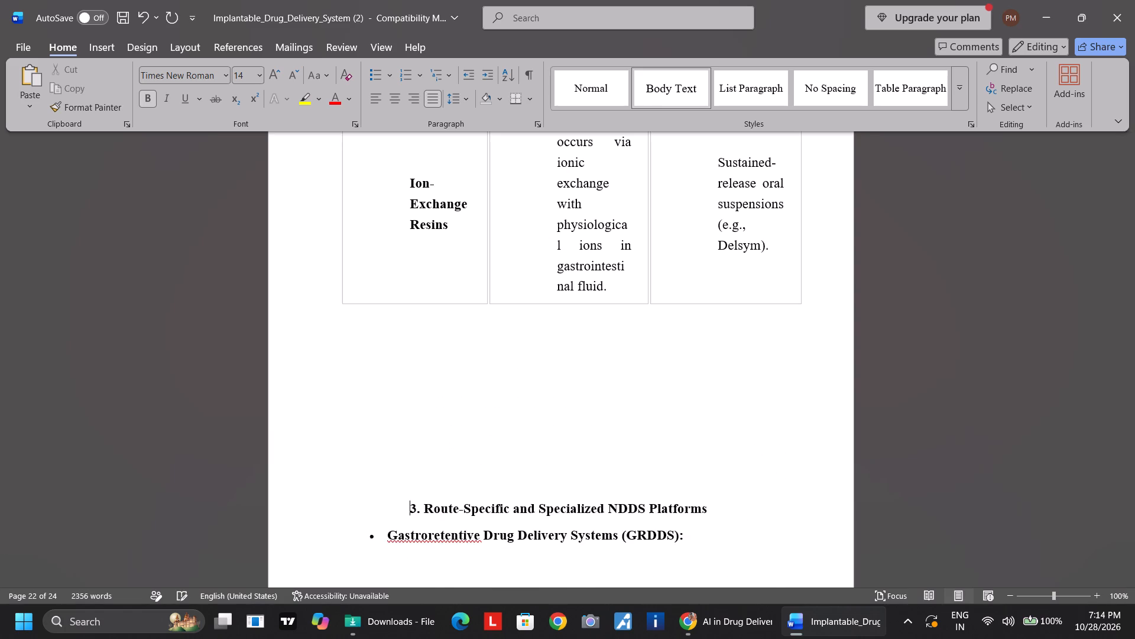
key(Return)
key(Return)
key(Return)
key(Return)
key(Return)
key(Return)
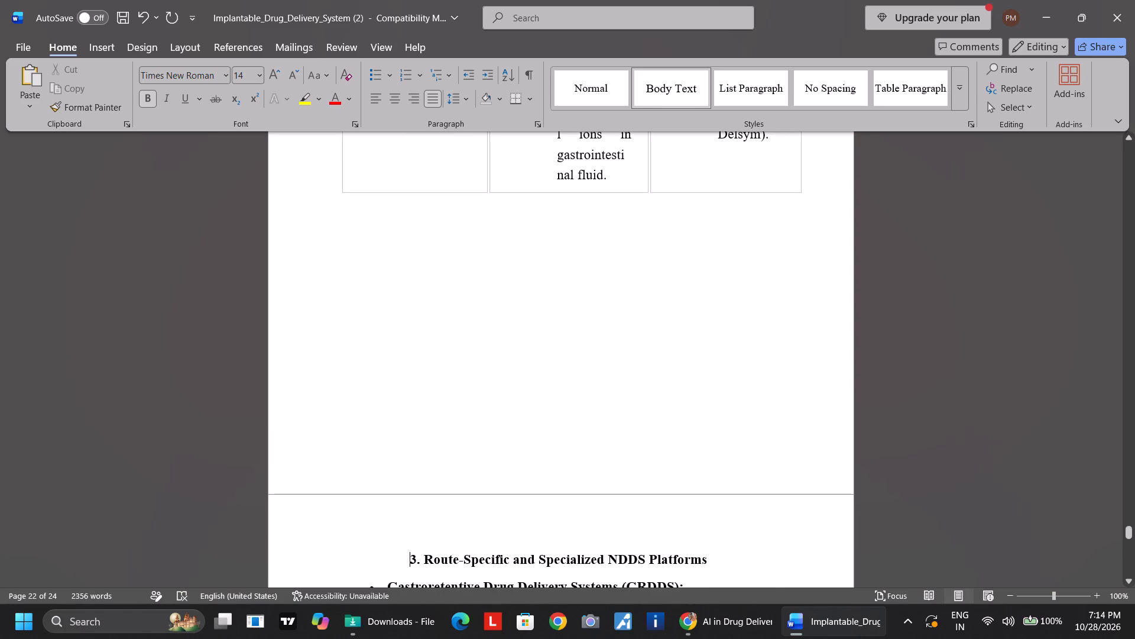
key(BackSpace)
Review the layout of the pasted NDDS types section and the preceding disadvantages of AI in NDDS section.
scroll(401, 340, up, 9)
scroll(401, 340, right, 1)
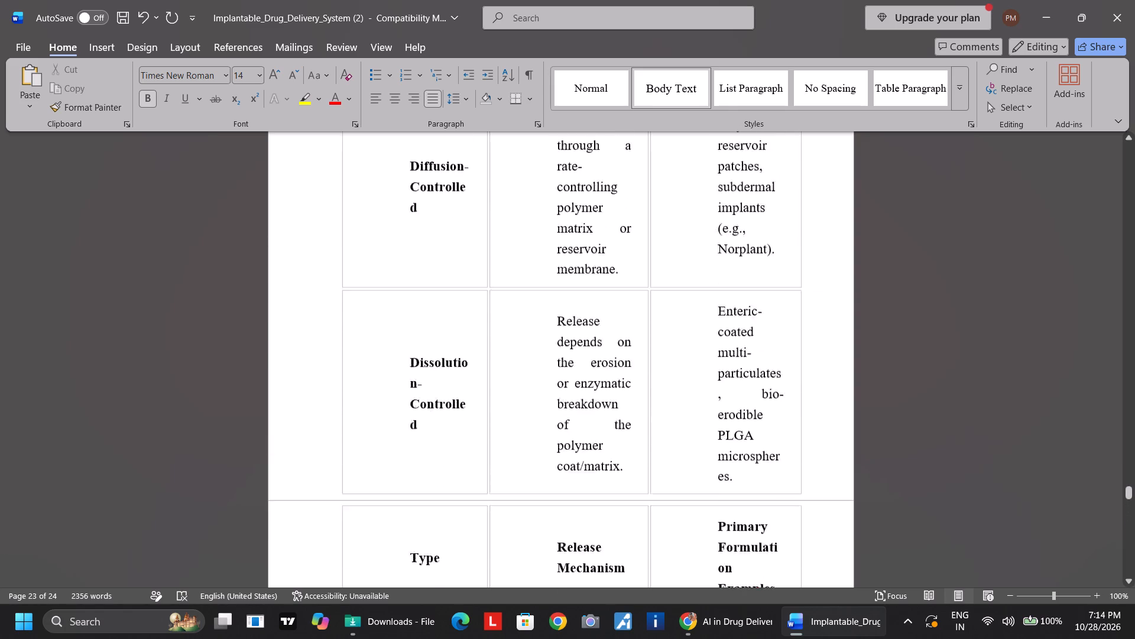
scroll(401, 340, right, 1)
scroll(401, 340, down, 3)
scroll(401, 340, up, 3)
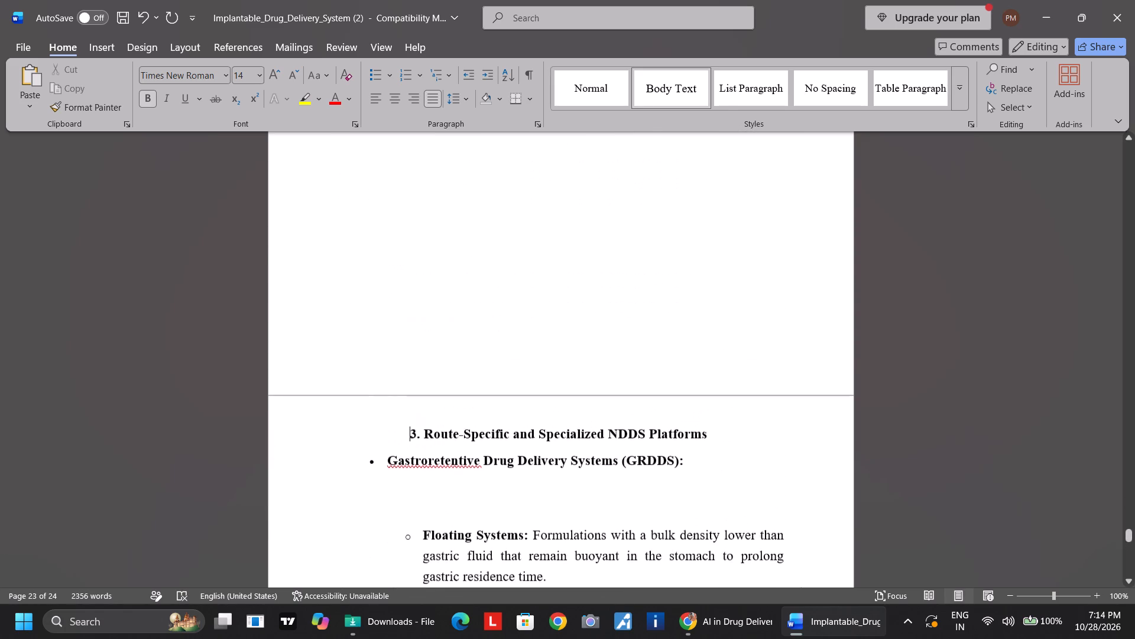
scroll(401, 340, up, 5)
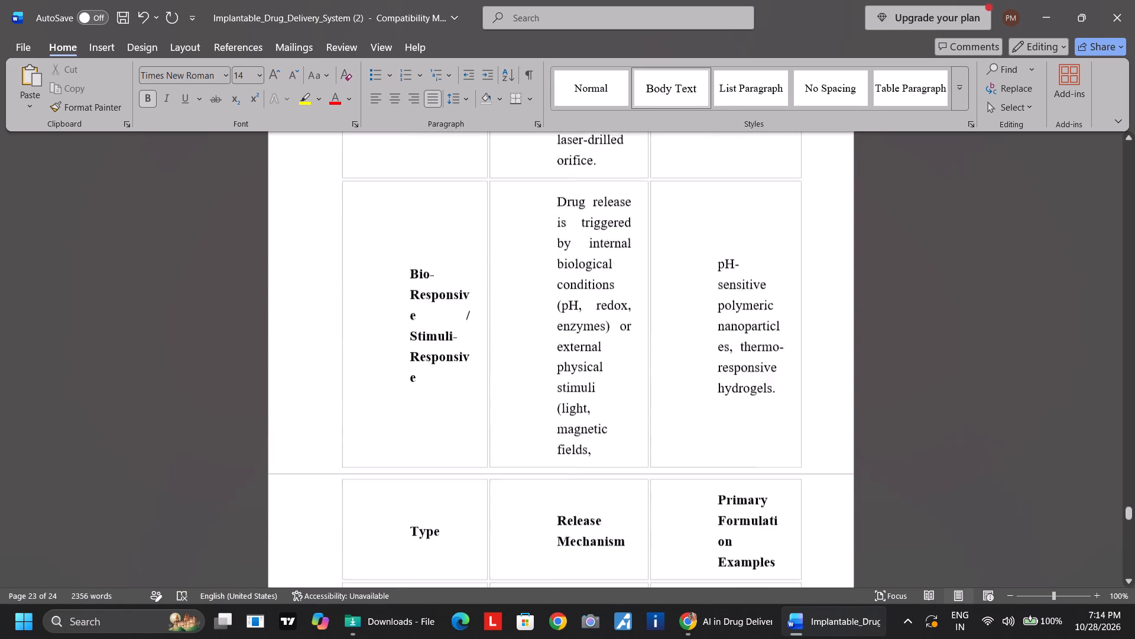
scroll(401, 340, up, 3)
scroll(401, 340, down, 2)
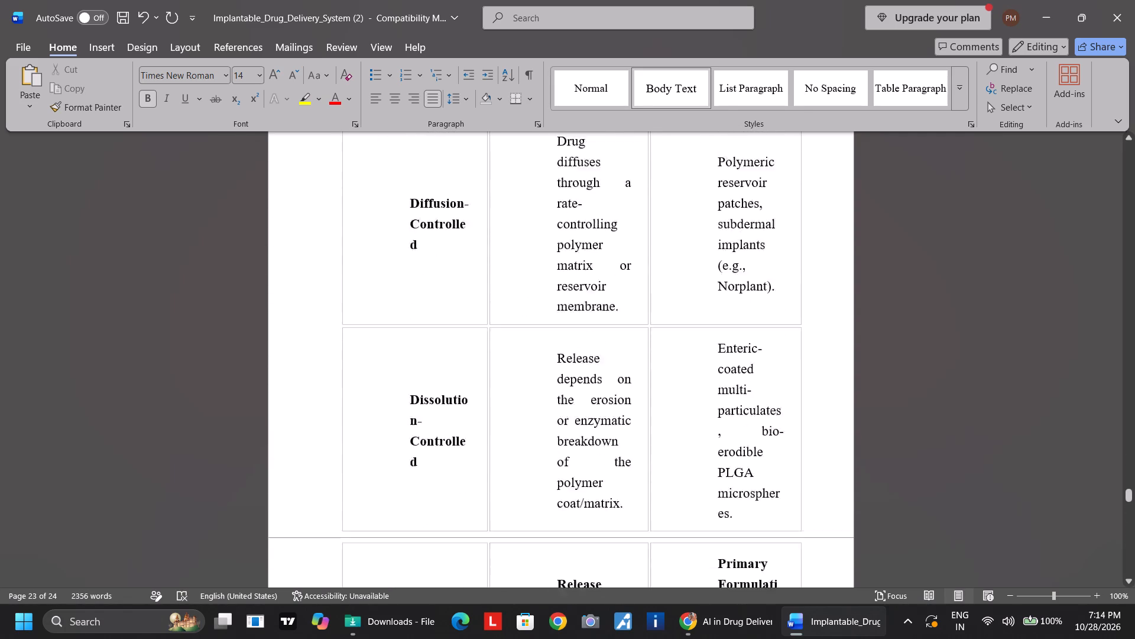
scroll(401, 340, down, 11)
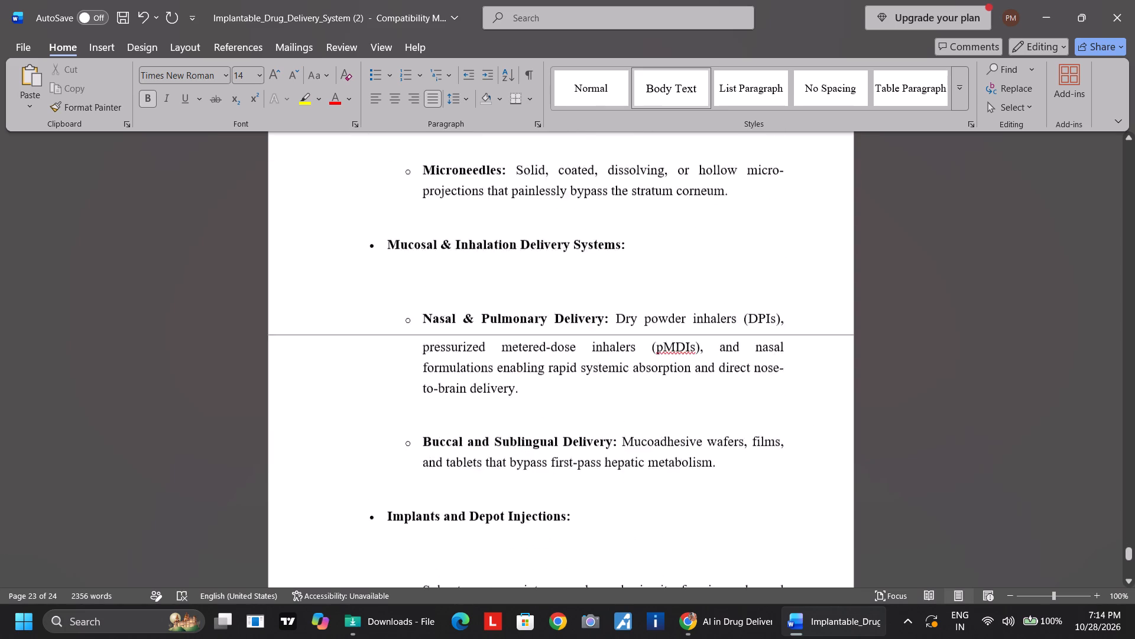
scroll(401, 340, down, 6)
scroll(401, 340, up, 3)
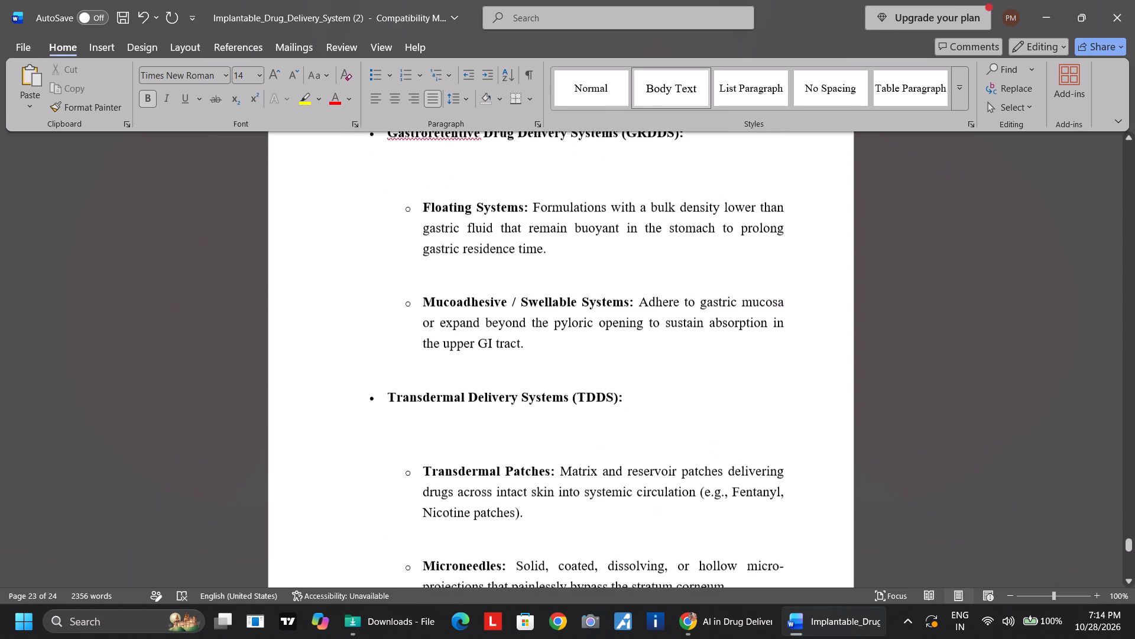
scroll(401, 340, up, 10)
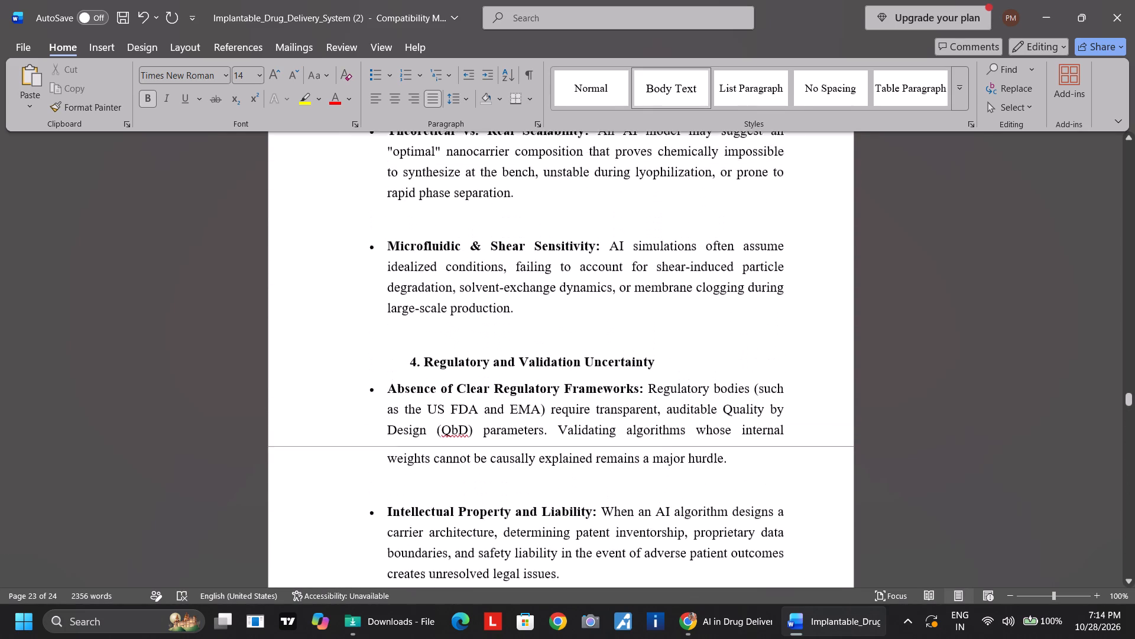
scroll(401, 340, up, 4)
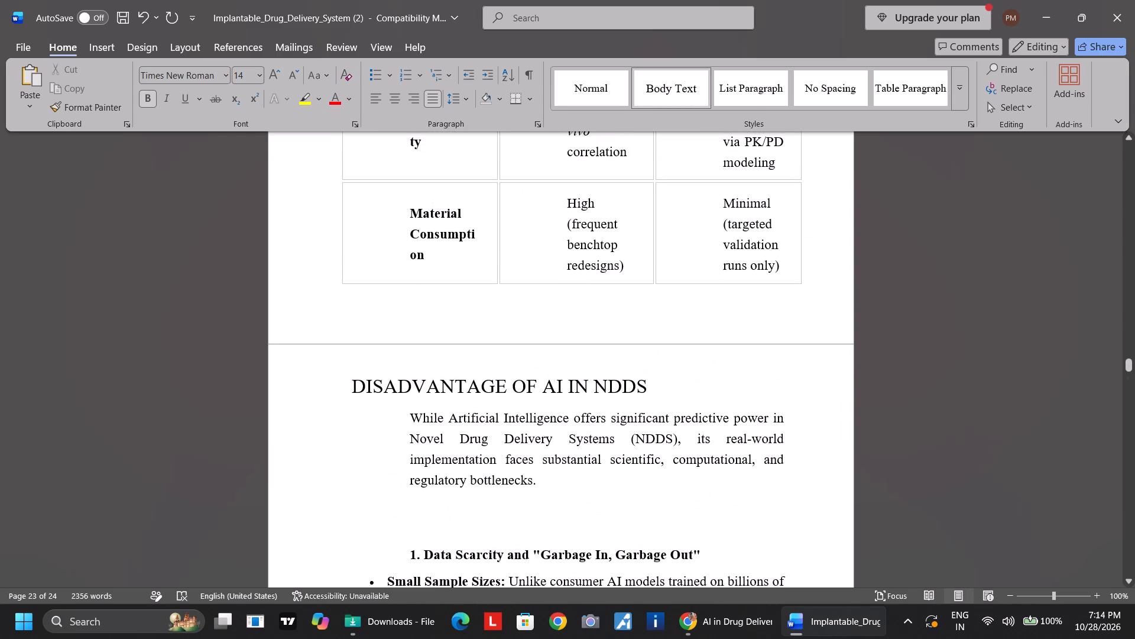
scroll(320, 237, down, 1)
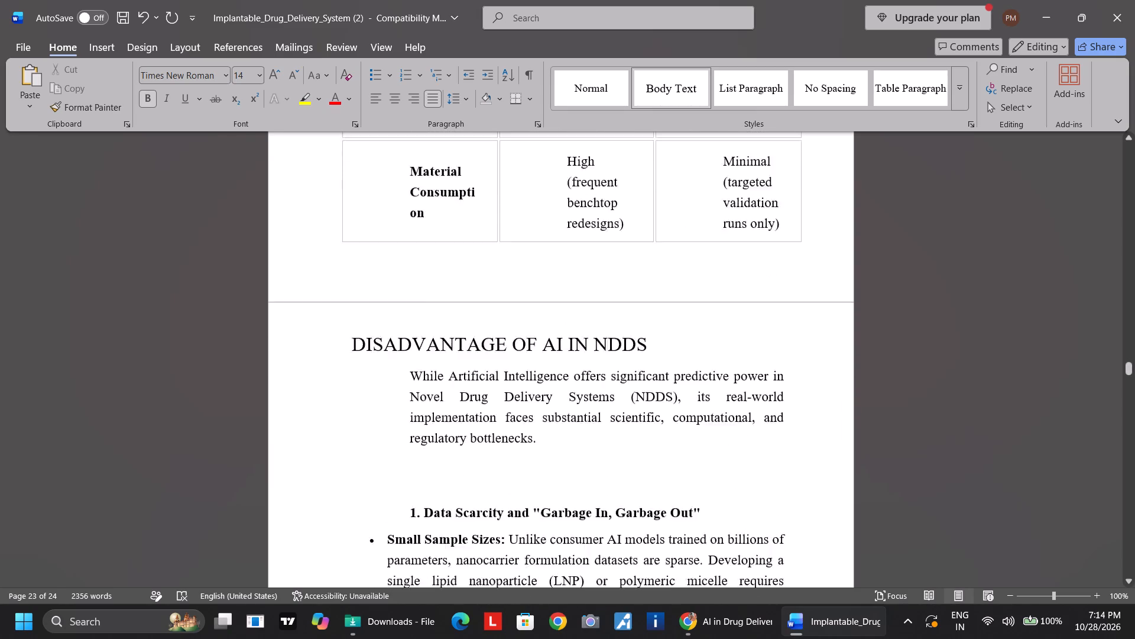
scroll(320, 237, down, 8)
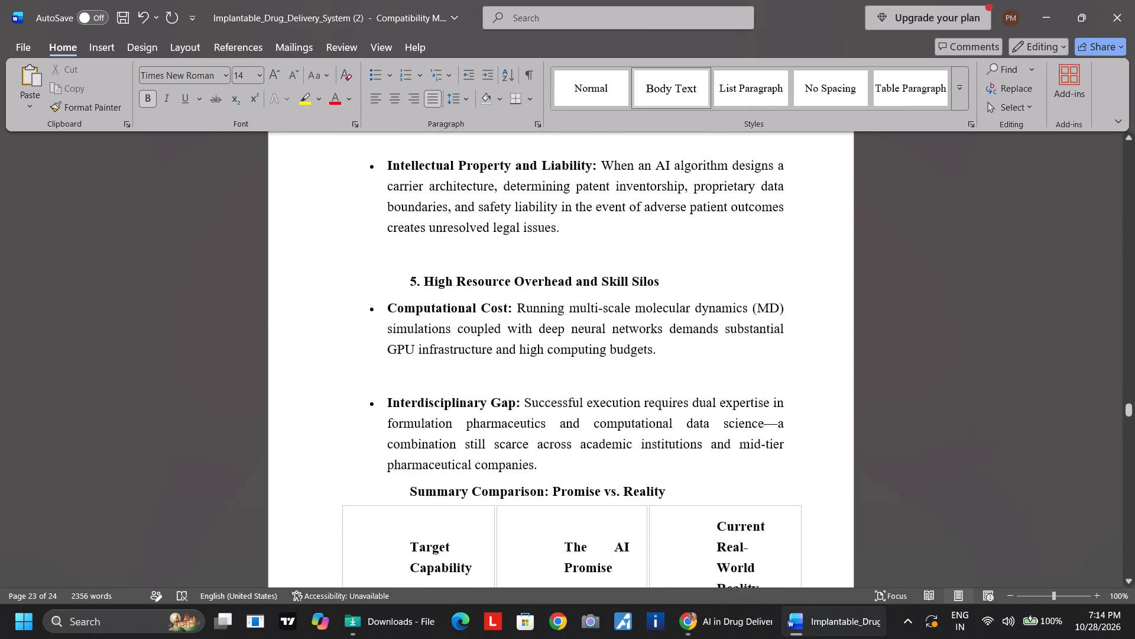
scroll(320, 237, down, 3)
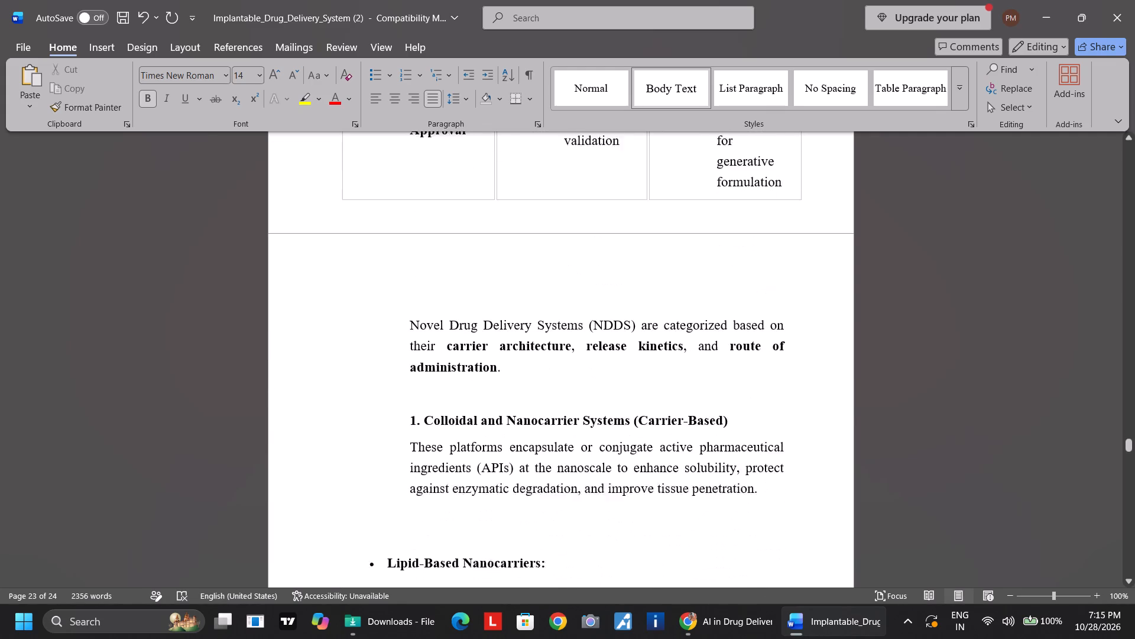
scroll(320, 237, down, 4)
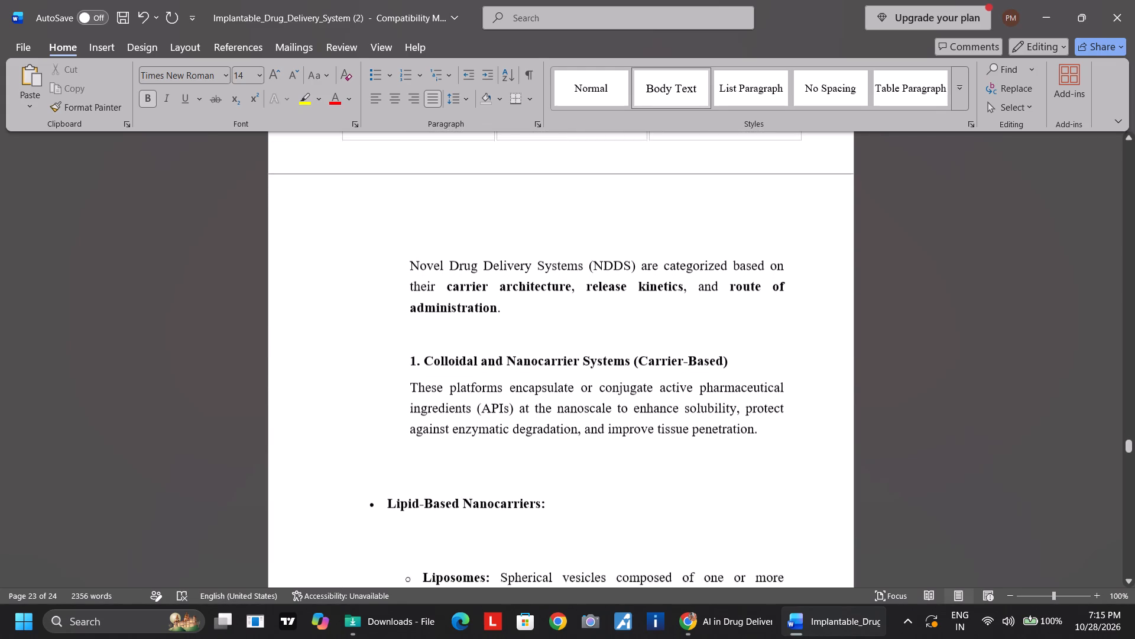
scroll(320, 237, down, 4)
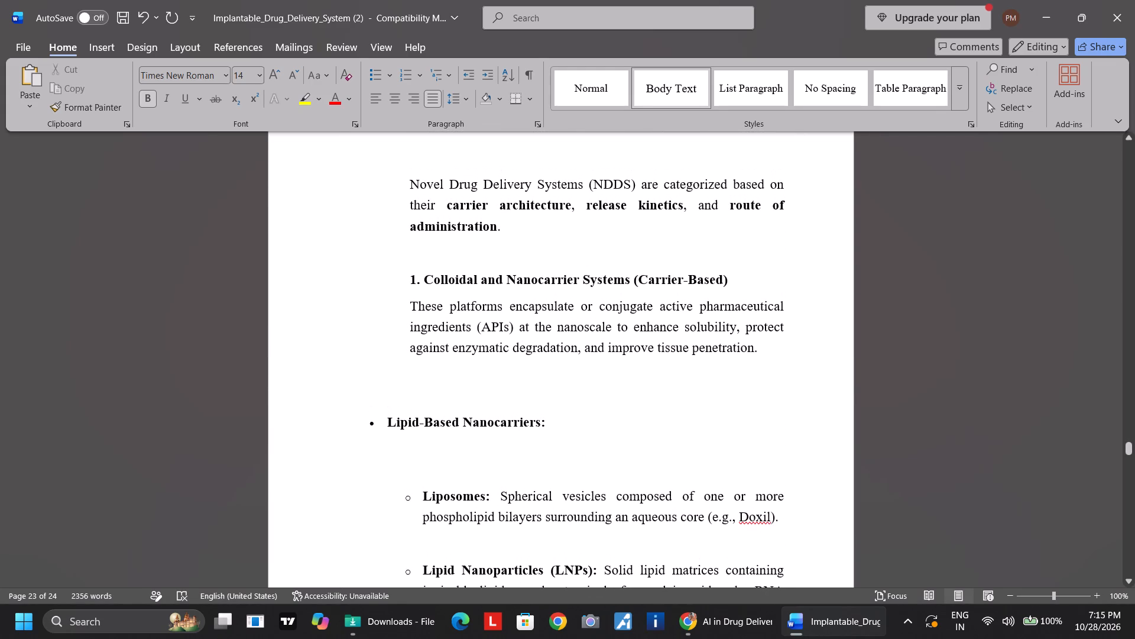
scroll(320, 237, down, 3)
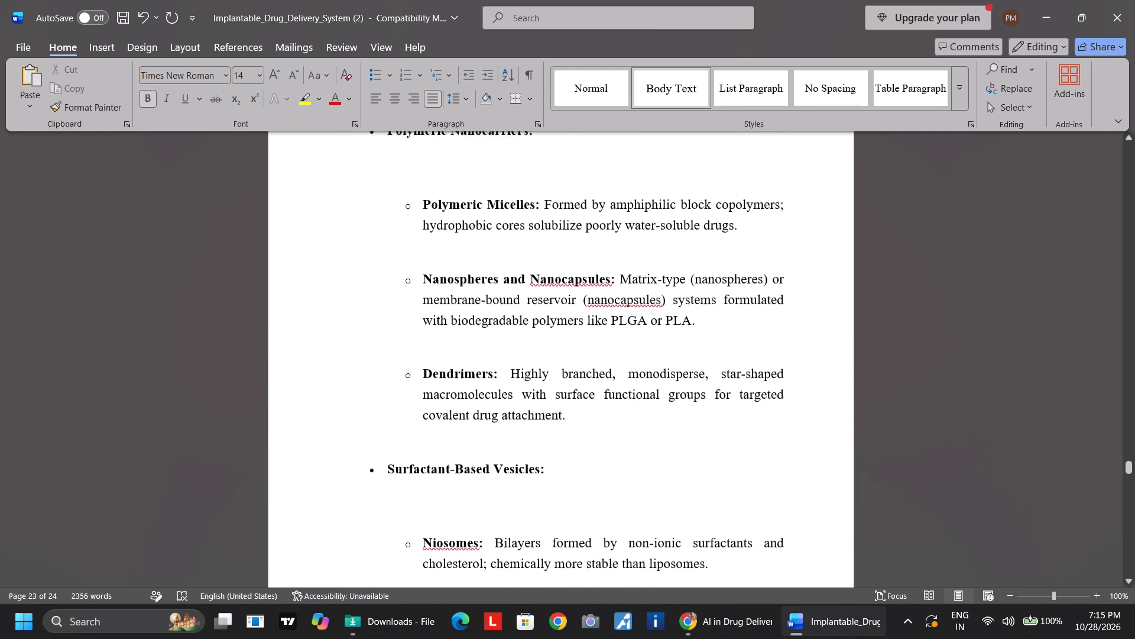
Delete the blank line between the Polymeric Micelles and the Nanospheres and Nanocapsules bullets.
click(320, 237)
scroll(320, 237, right, 1)
ctrl+scroll(264, 76, up, 1)
scroll(264, 76, down, 2)
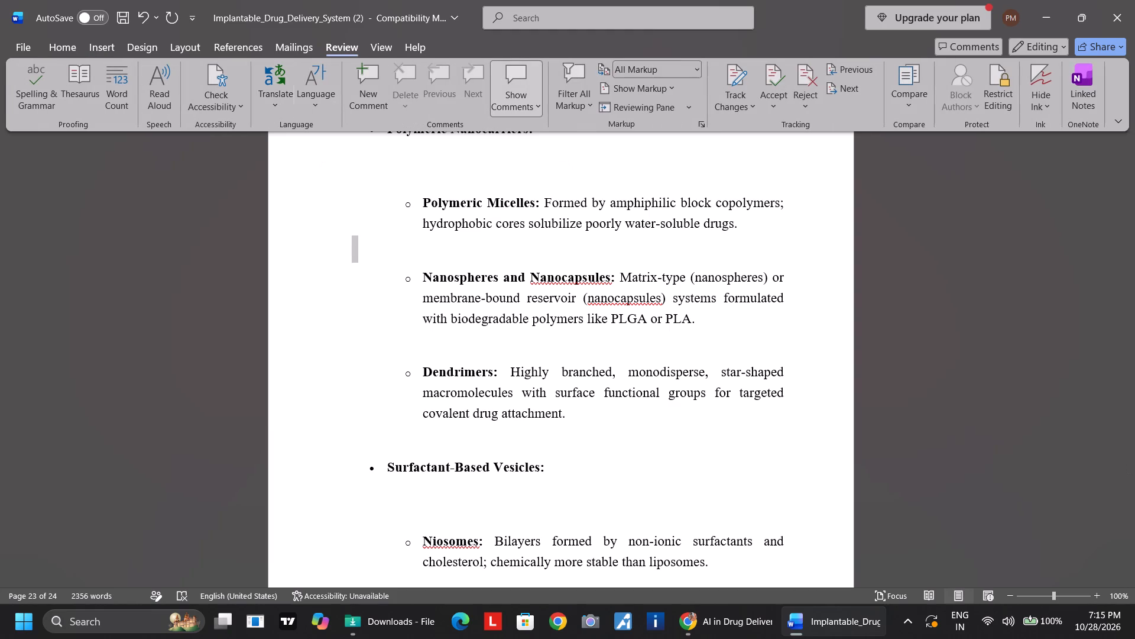
click(270, 144)
click(184, 240)
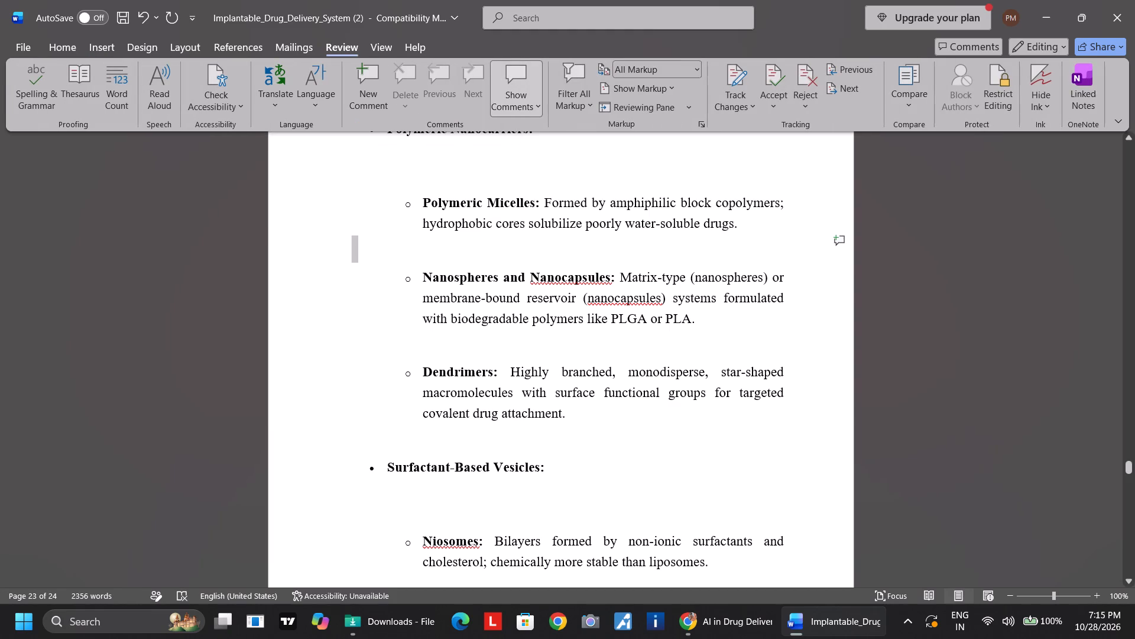
click(184, 240)
key(BackSpace)
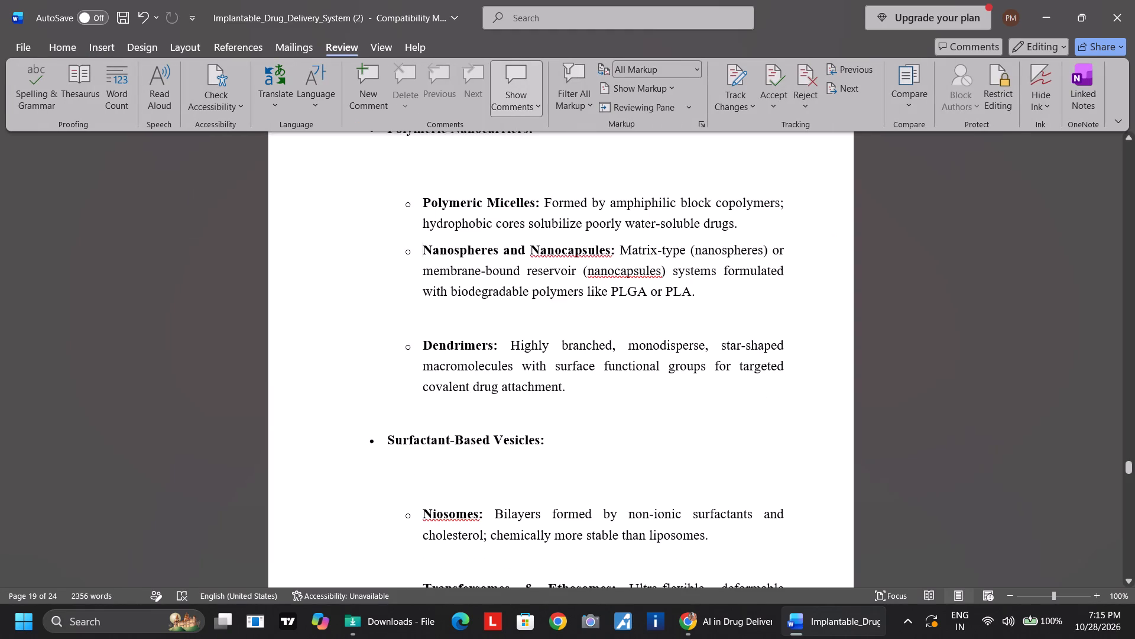
Place the text cursor directly before the heading "3. Route-Specific and Specialized NDDS Platforms".
click(184, 240)
scroll(184, 240, down, 4)
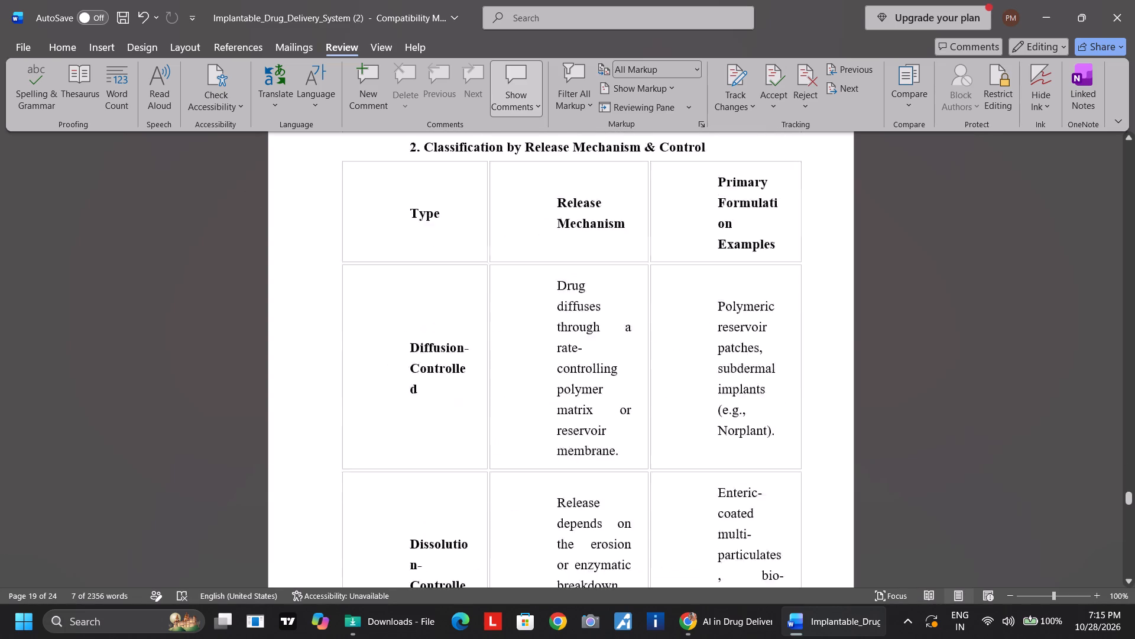
scroll(184, 240, down, 8)
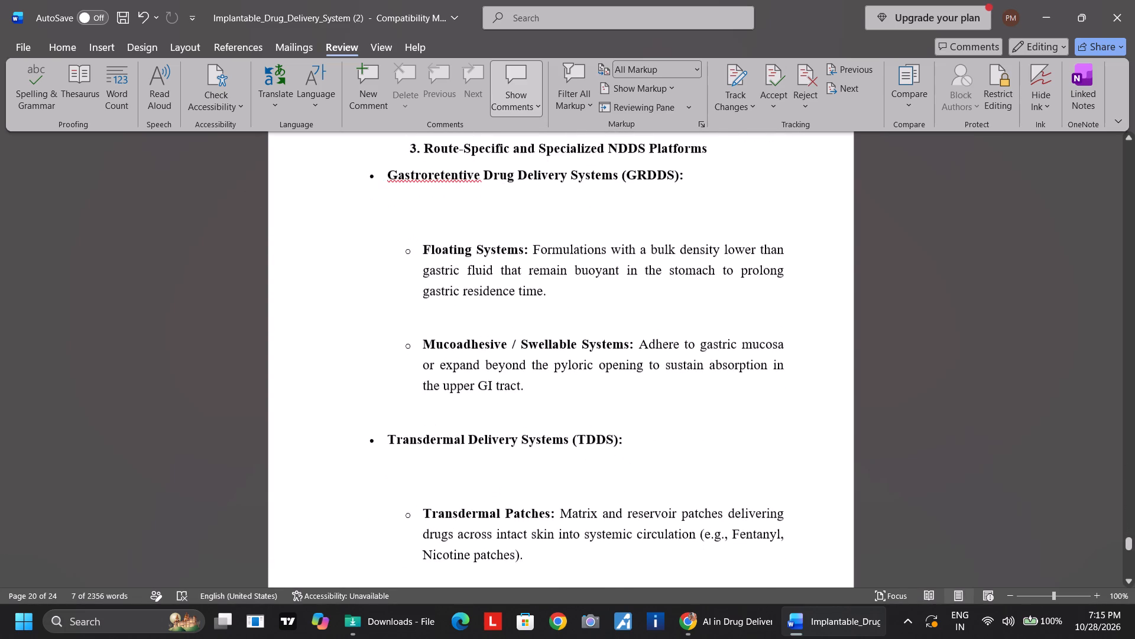
scroll(184, 240, left, 1)
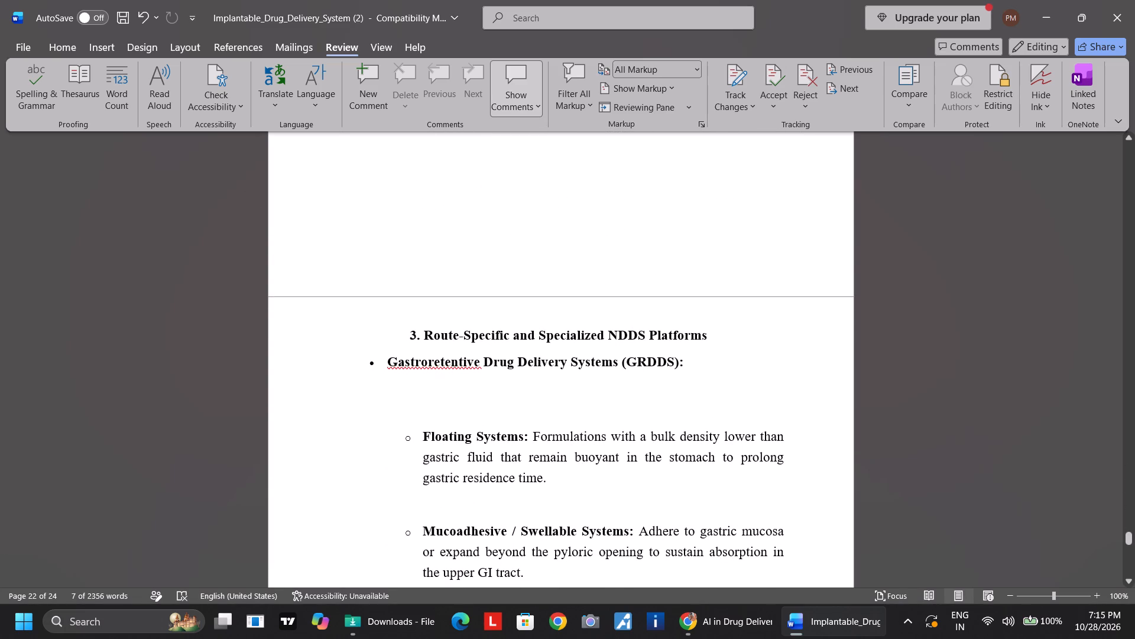
click(404, 327)
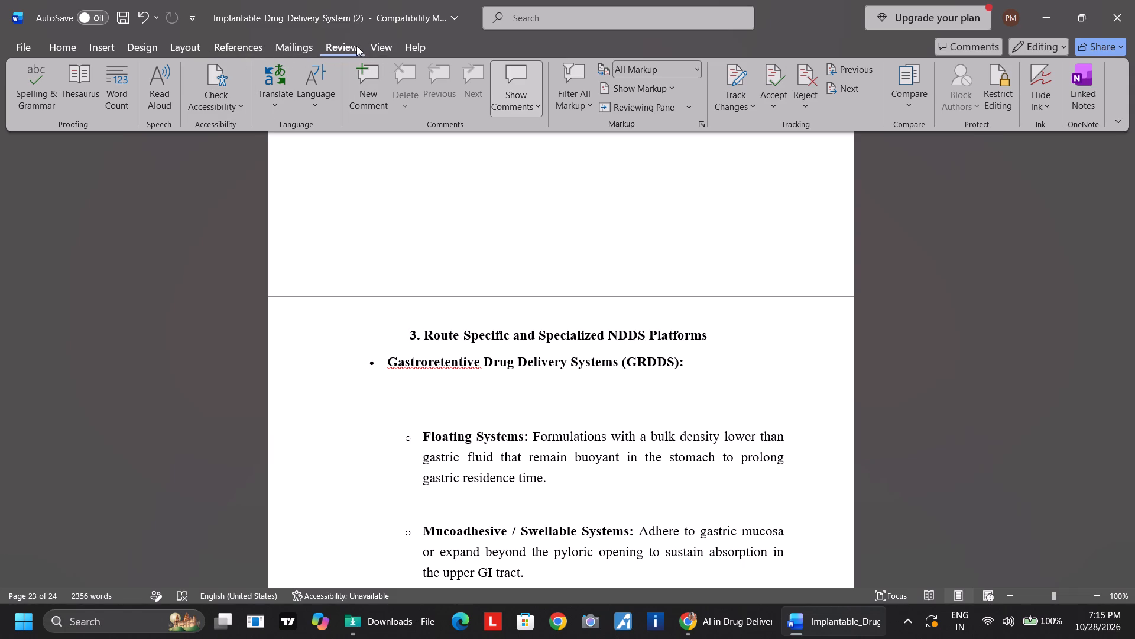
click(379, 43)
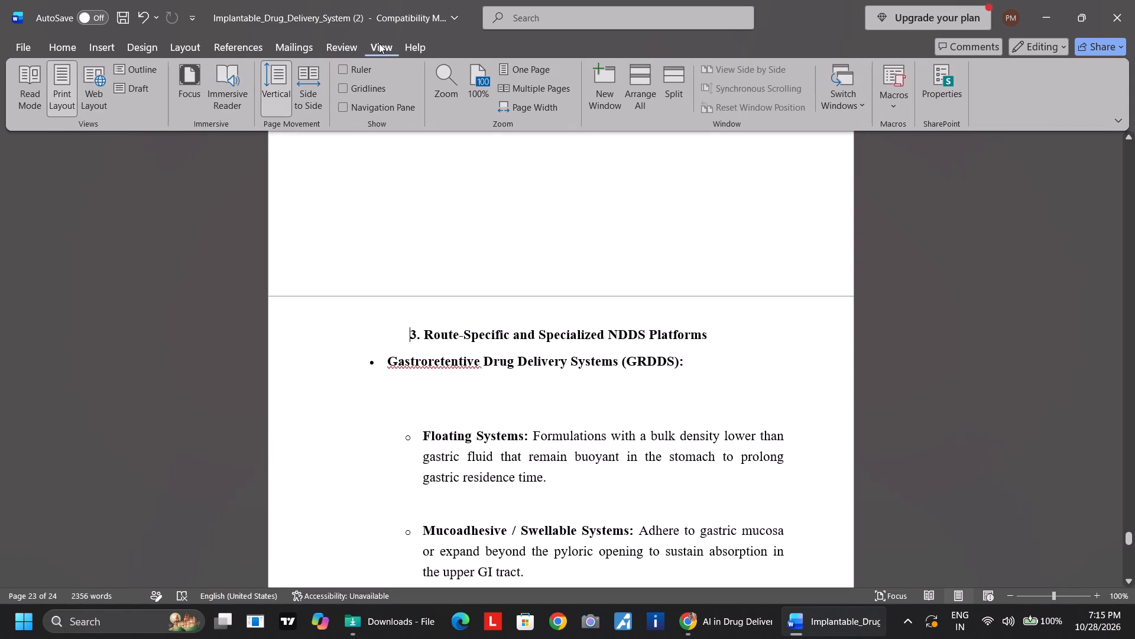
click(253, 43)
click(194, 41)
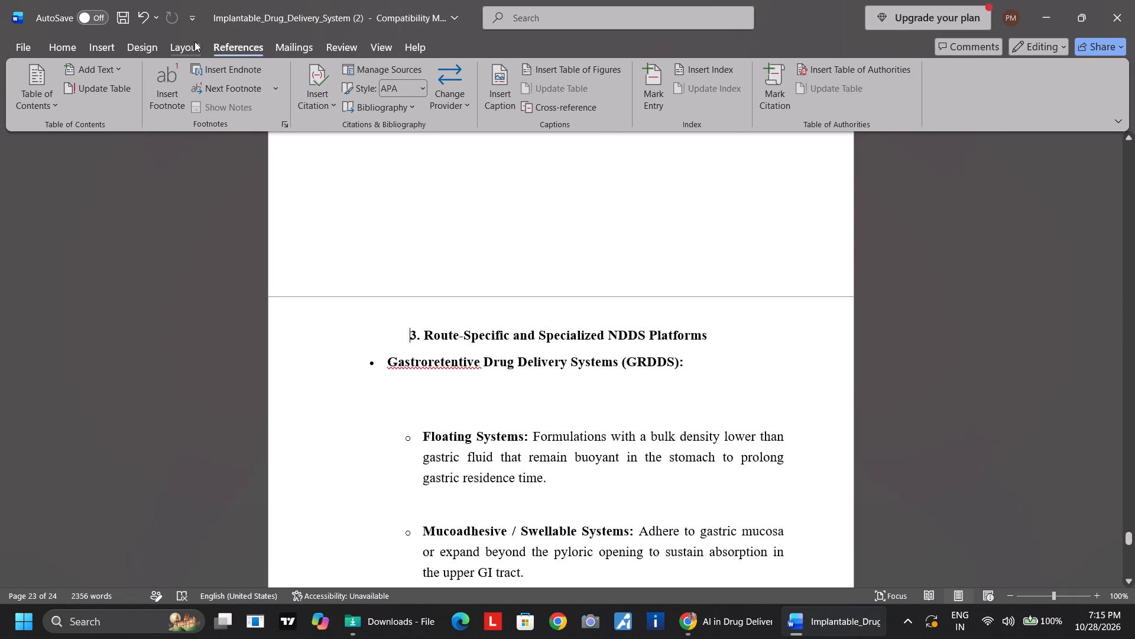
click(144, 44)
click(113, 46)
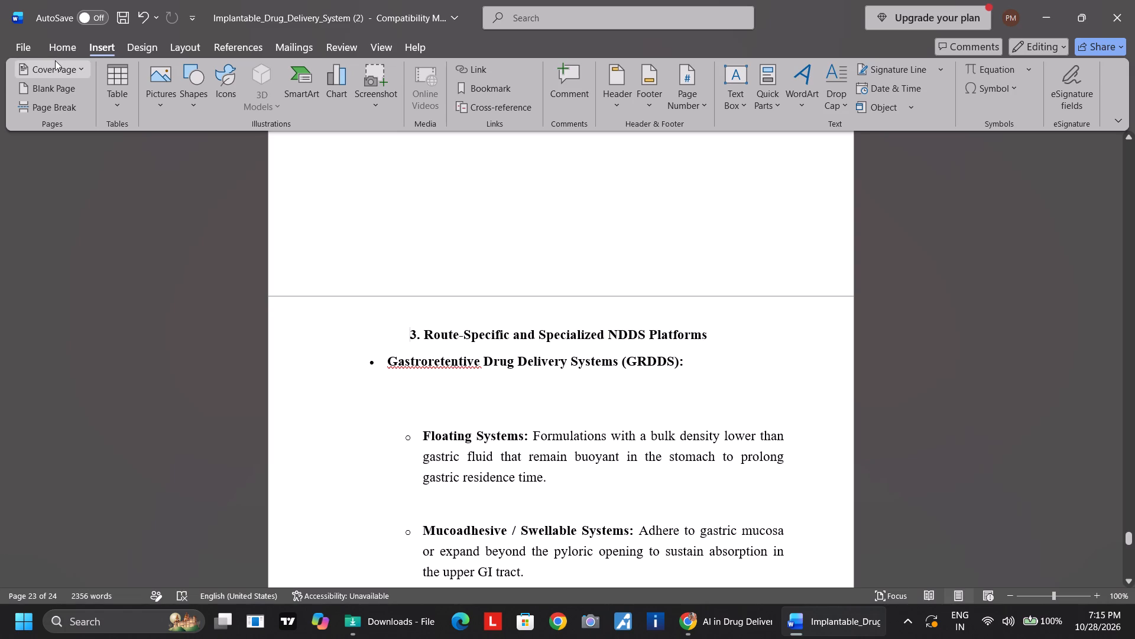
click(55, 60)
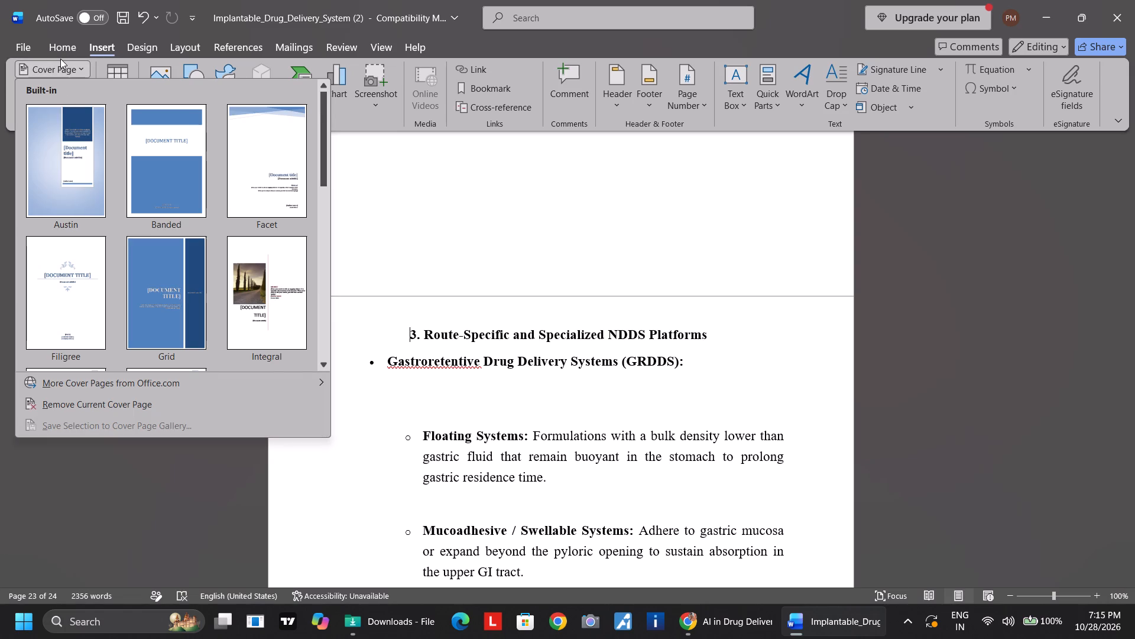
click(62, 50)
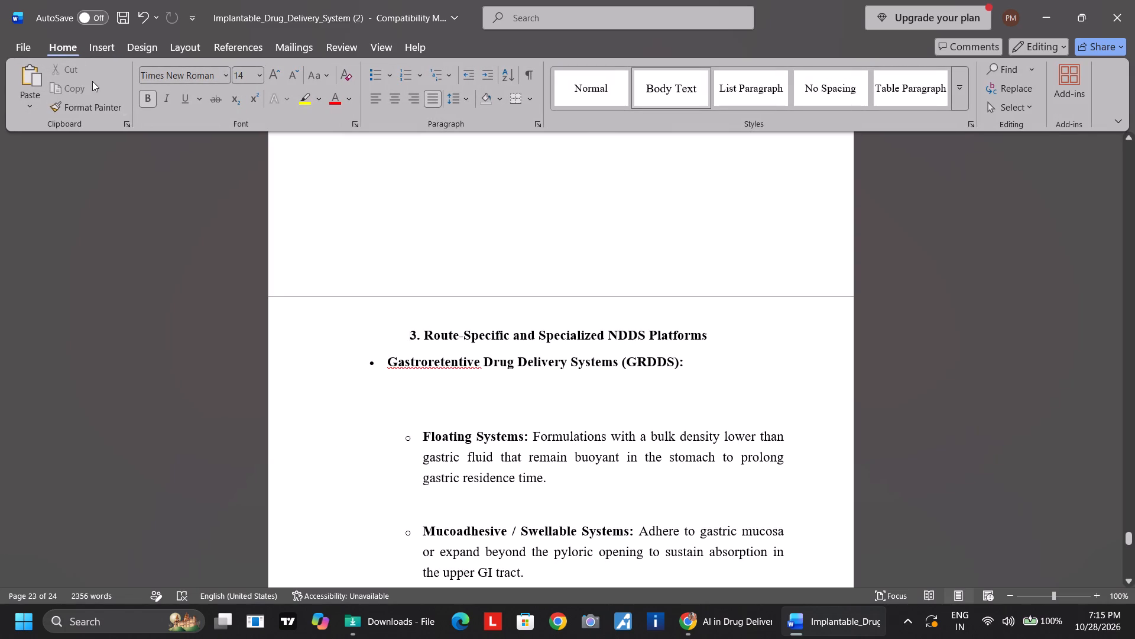
Remove the indent of heading 3 and delete the blank lines above it so it directly follows the release mechanism table.
key(BackSpace)
key(BackSpace)
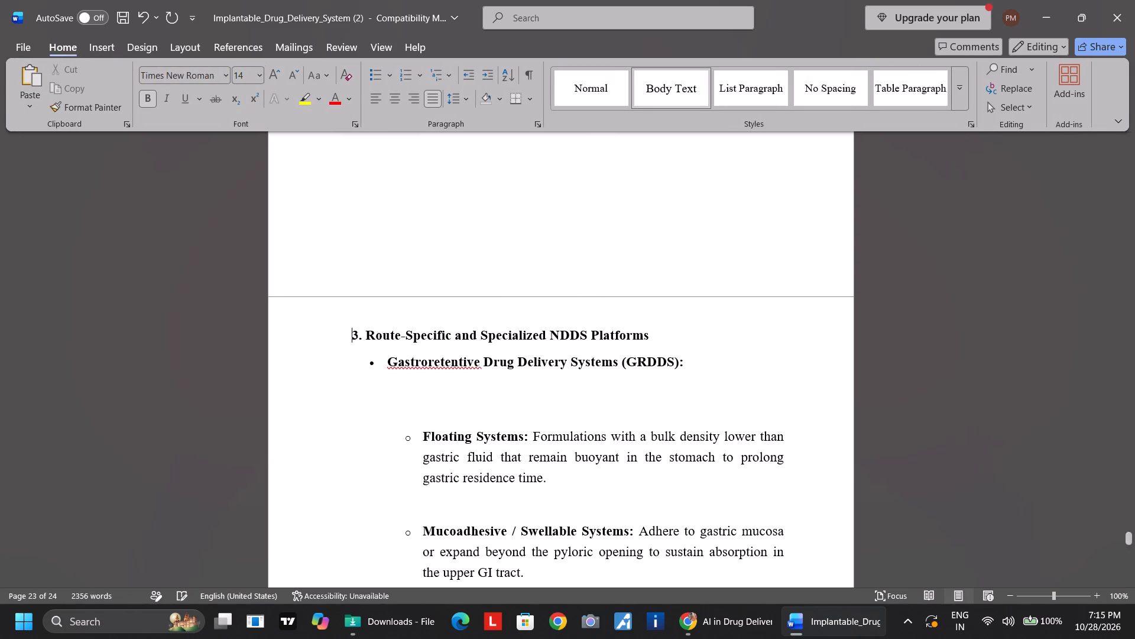
key(BackSpace)
key(BackSpace)
scroll(370, 296, right, 1)
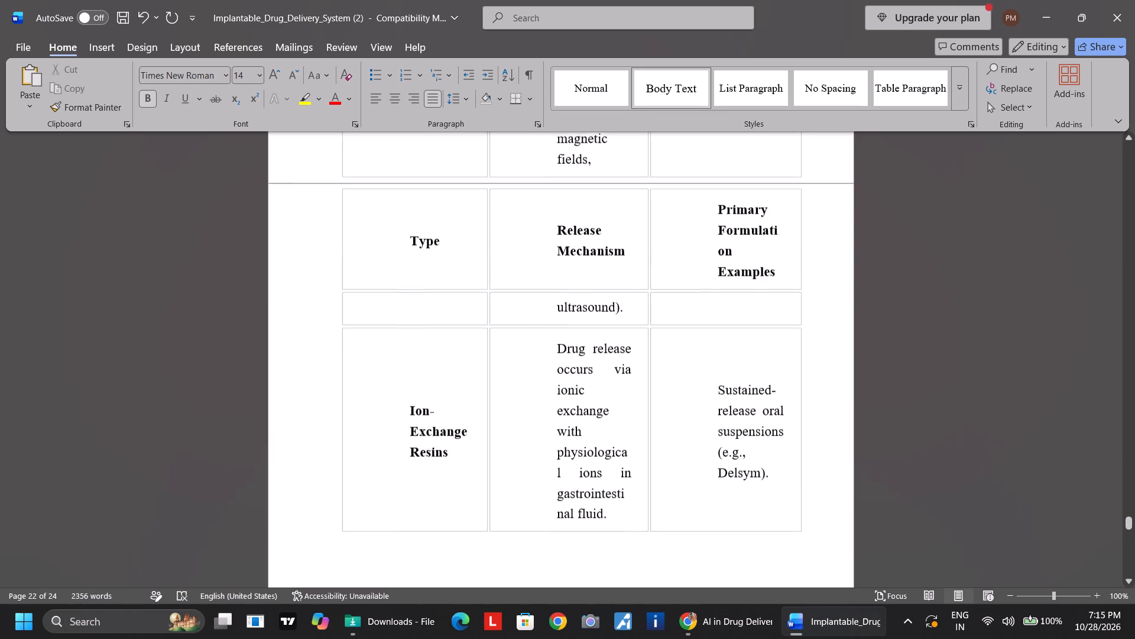
scroll(370, 296, right, 1)
key(BackSpace)
key(BackSpace)
key(BackSpace)
key(BackSpace)
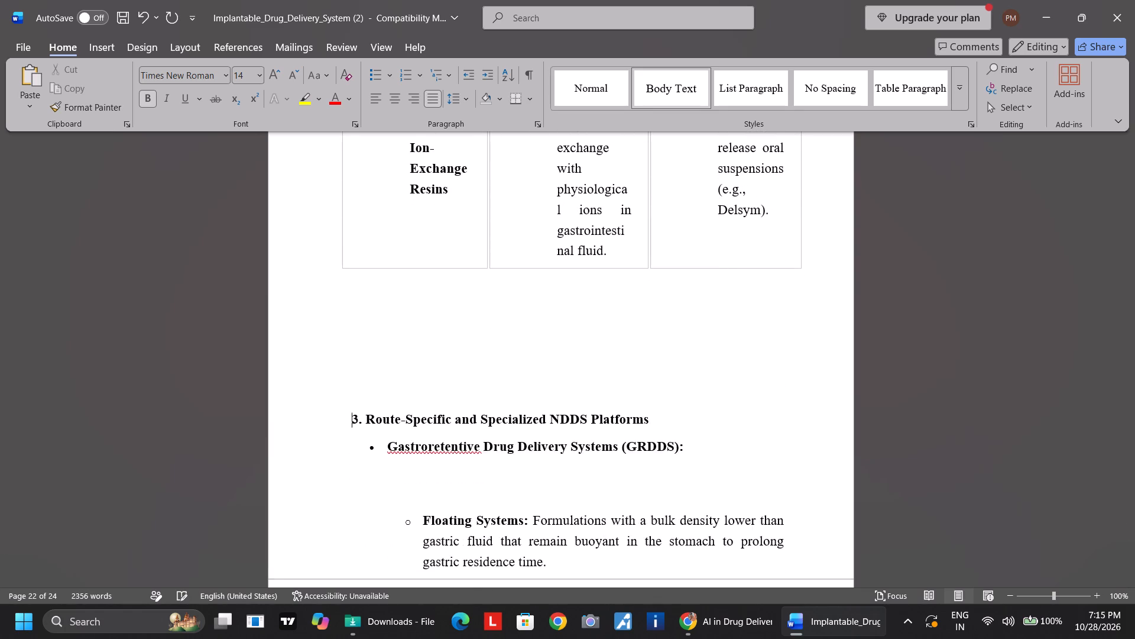
key(BackSpace)
key(BackSpace)
key(BackSpace)
key(BackSpace)
key(BackSpace)
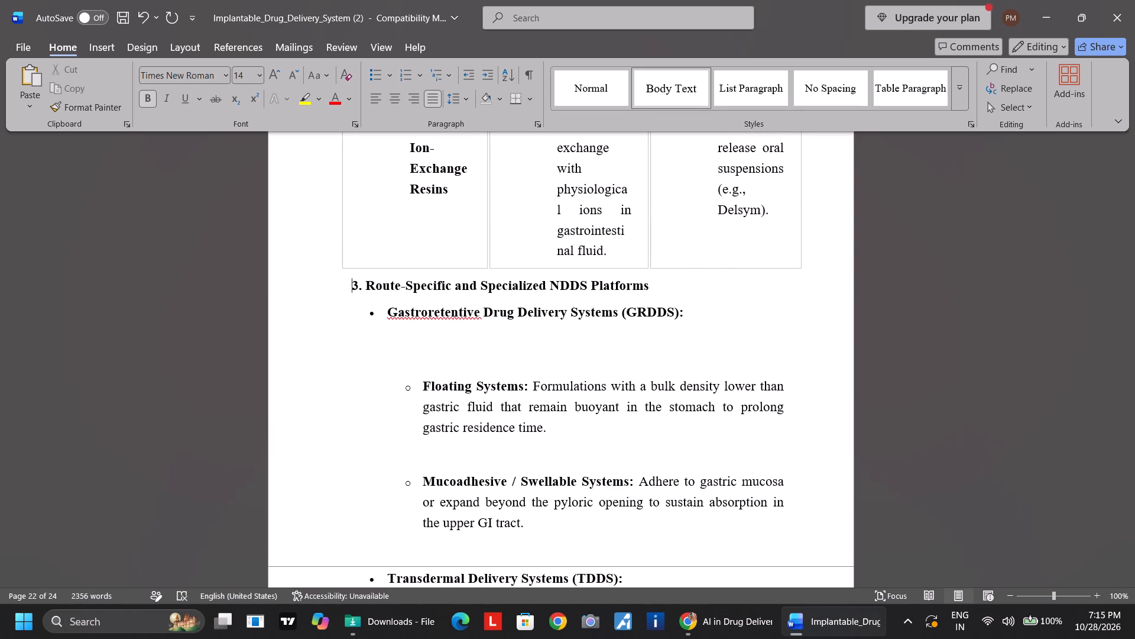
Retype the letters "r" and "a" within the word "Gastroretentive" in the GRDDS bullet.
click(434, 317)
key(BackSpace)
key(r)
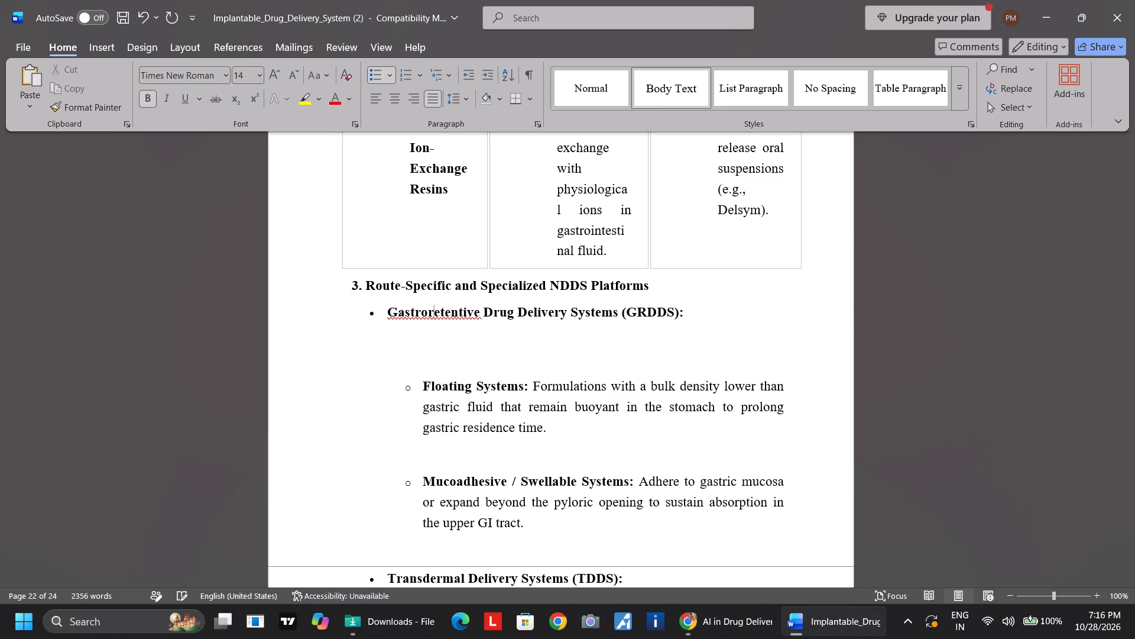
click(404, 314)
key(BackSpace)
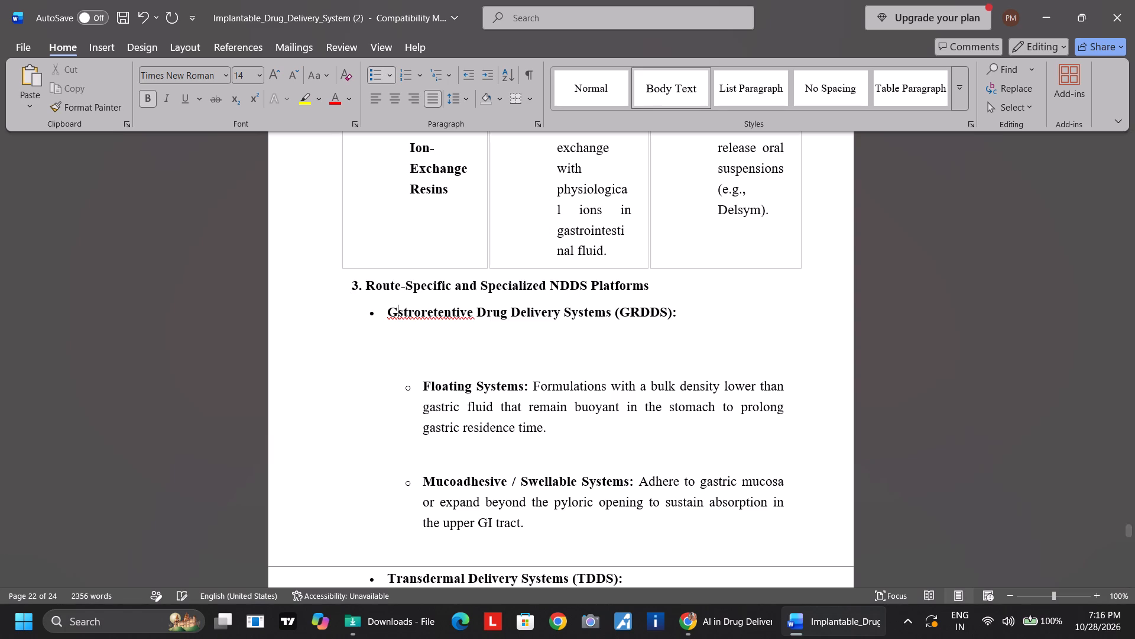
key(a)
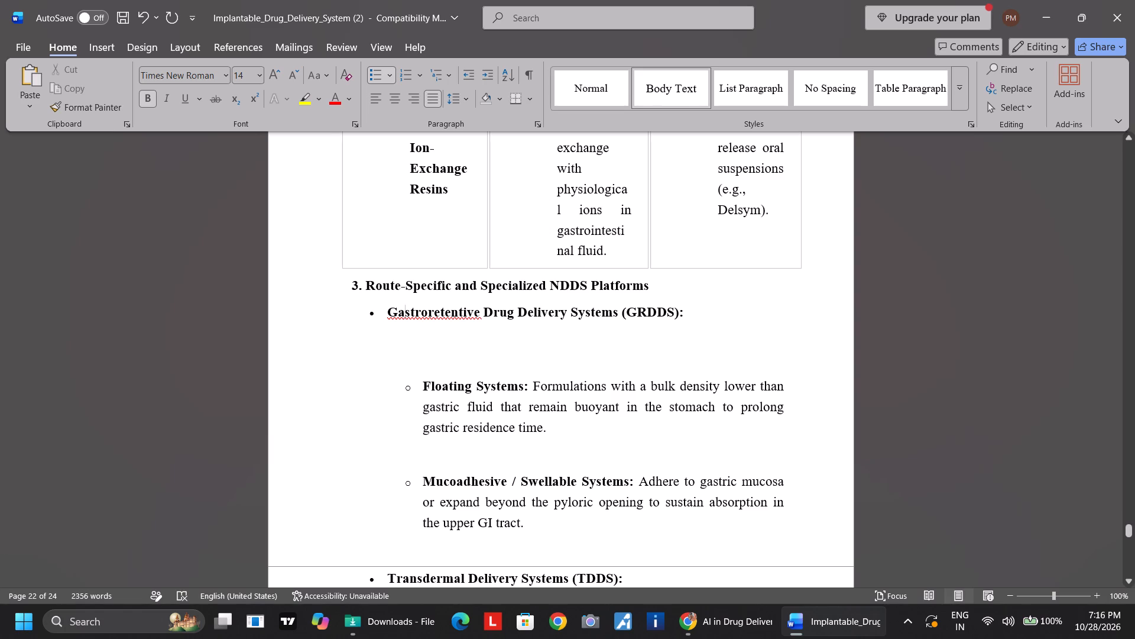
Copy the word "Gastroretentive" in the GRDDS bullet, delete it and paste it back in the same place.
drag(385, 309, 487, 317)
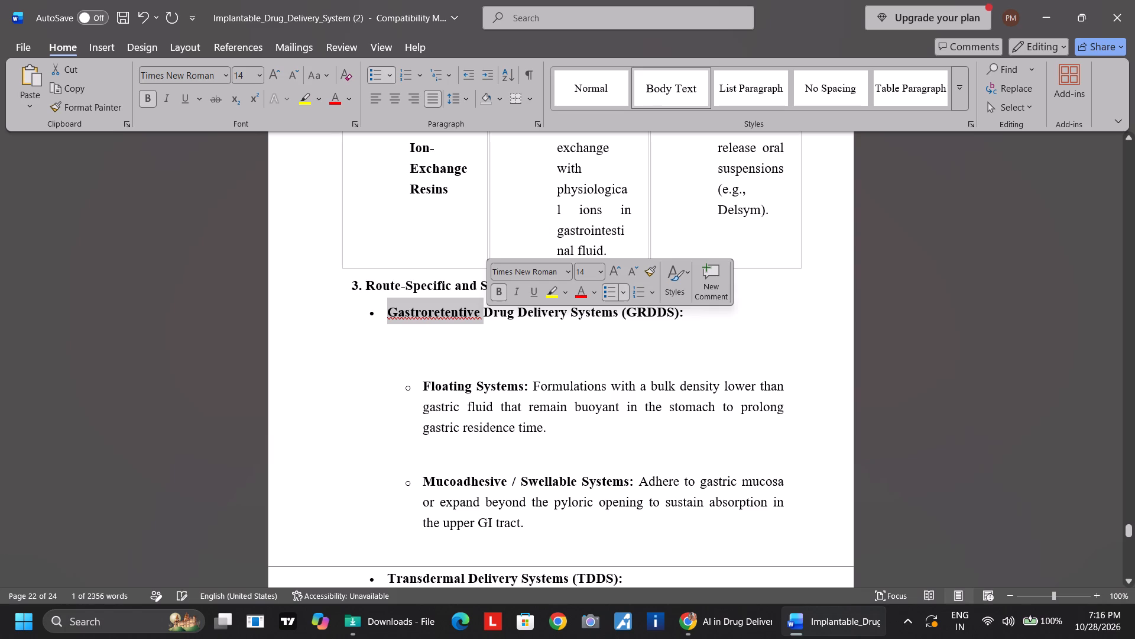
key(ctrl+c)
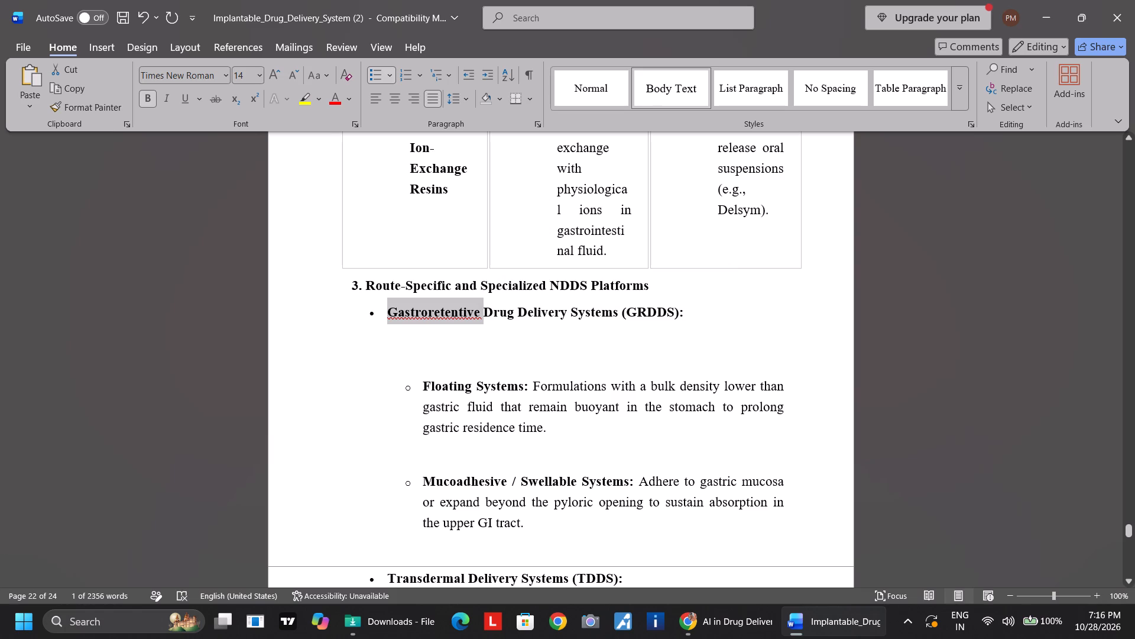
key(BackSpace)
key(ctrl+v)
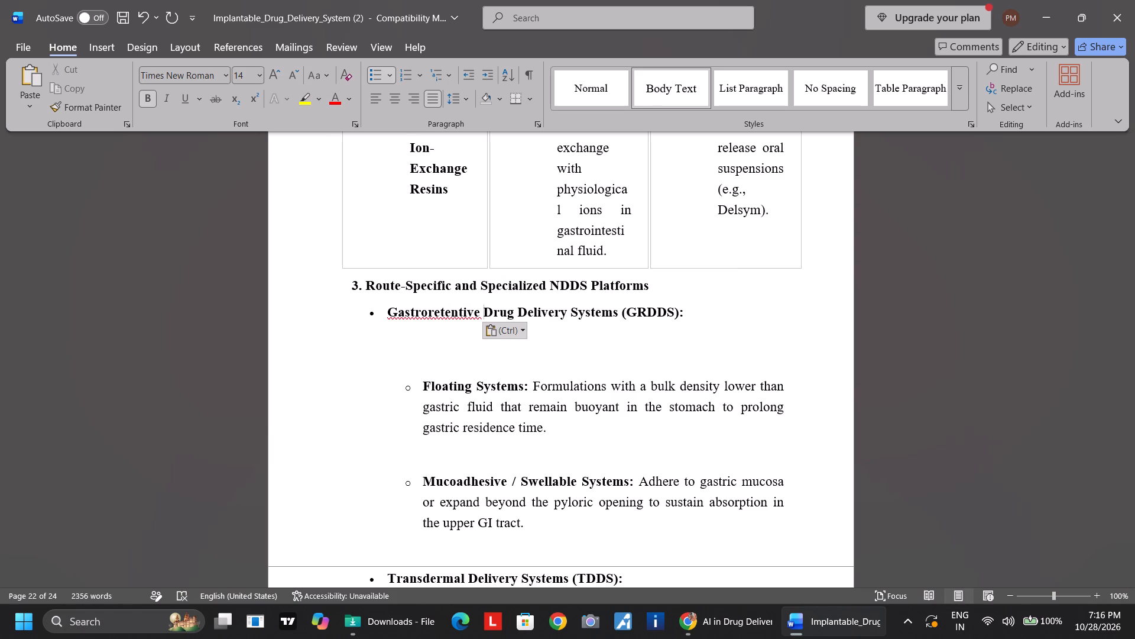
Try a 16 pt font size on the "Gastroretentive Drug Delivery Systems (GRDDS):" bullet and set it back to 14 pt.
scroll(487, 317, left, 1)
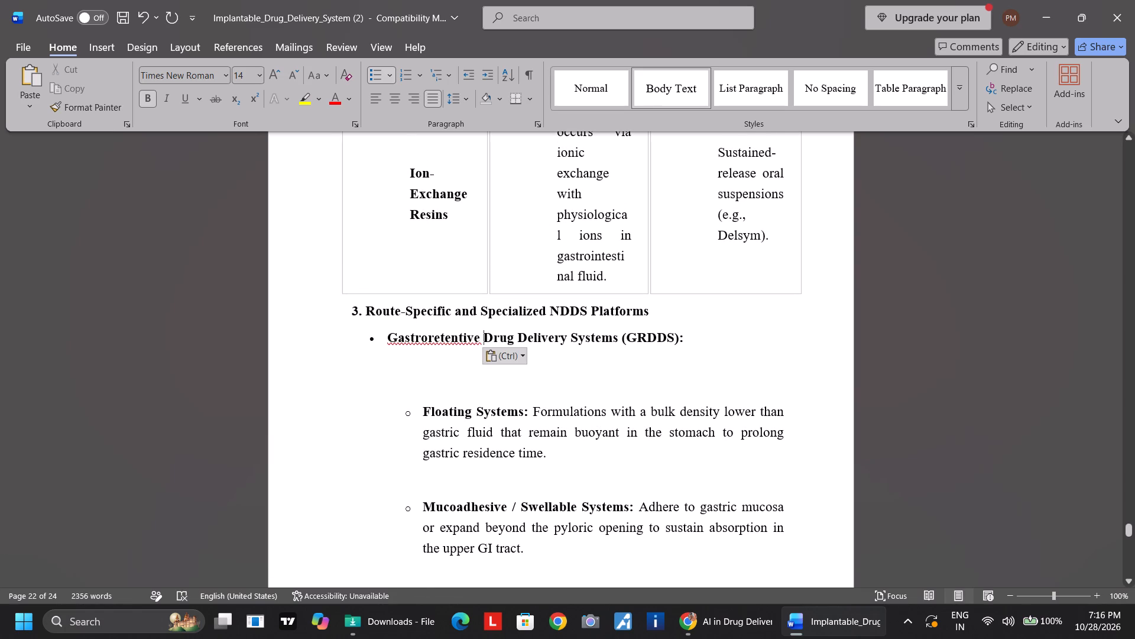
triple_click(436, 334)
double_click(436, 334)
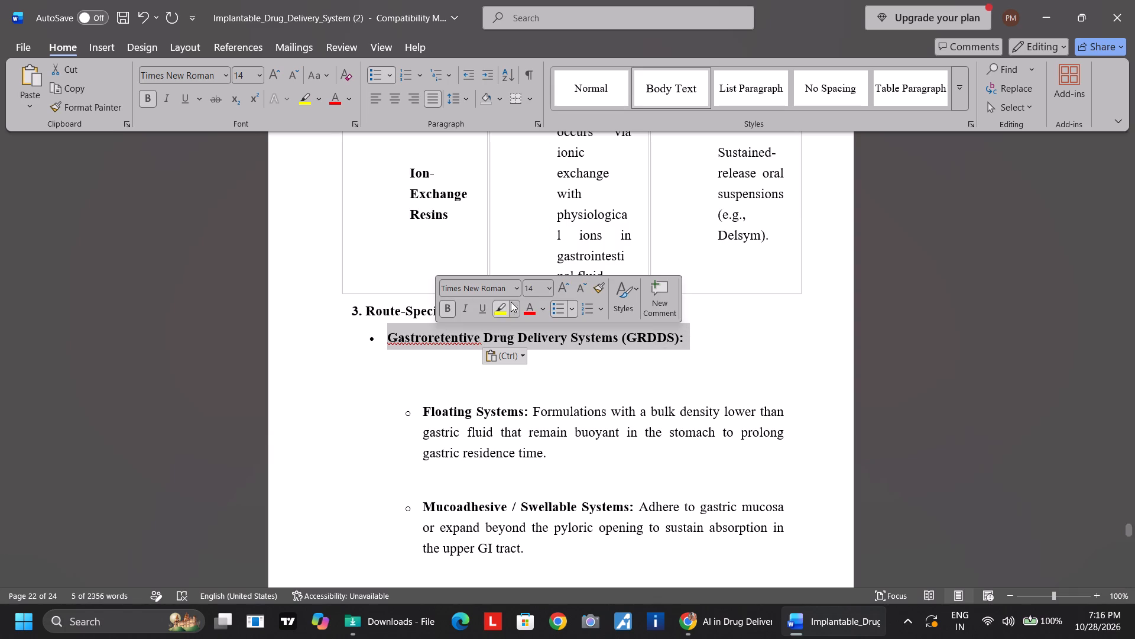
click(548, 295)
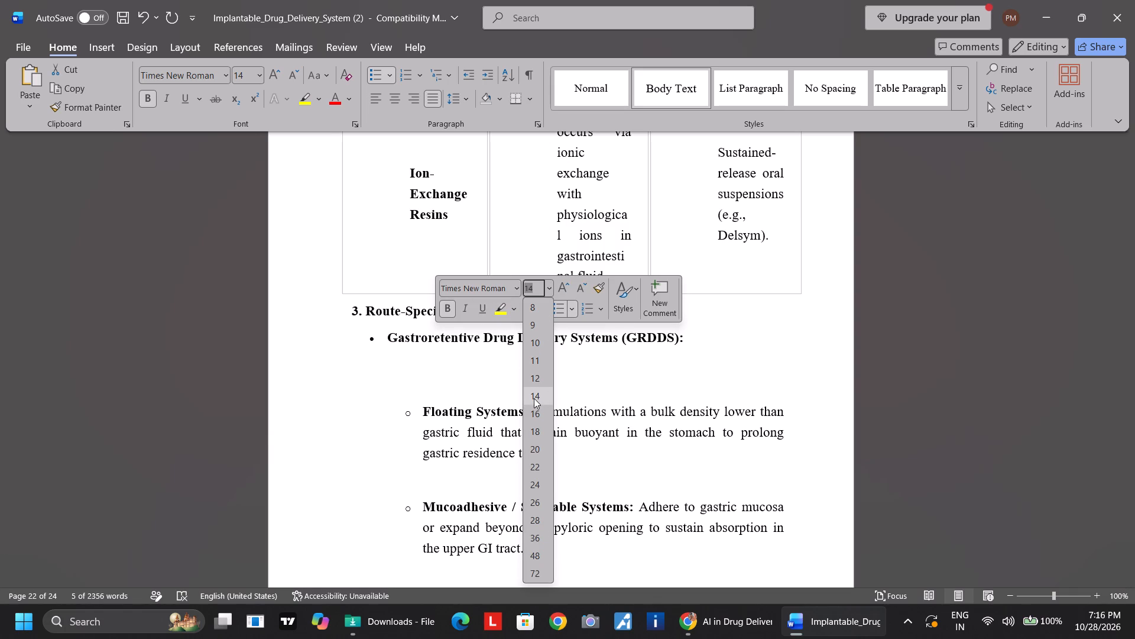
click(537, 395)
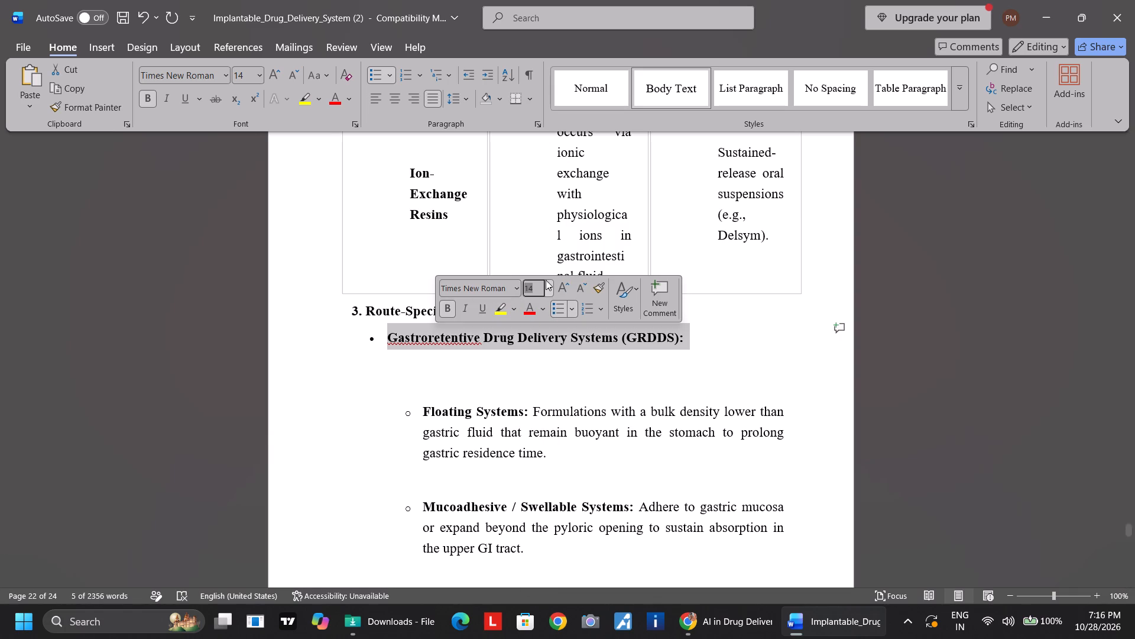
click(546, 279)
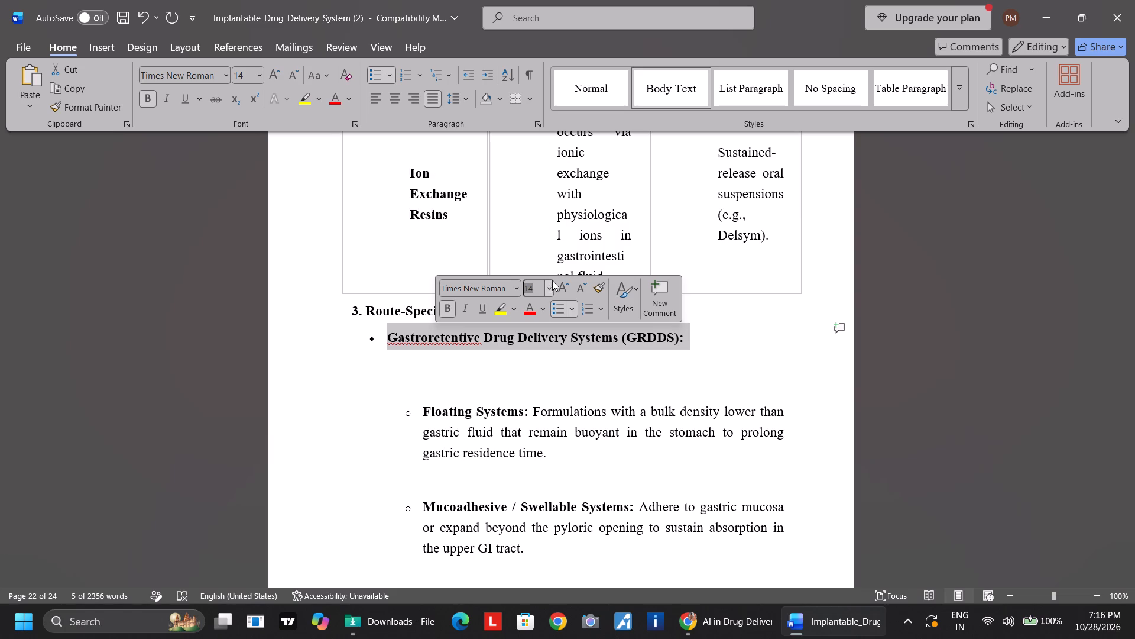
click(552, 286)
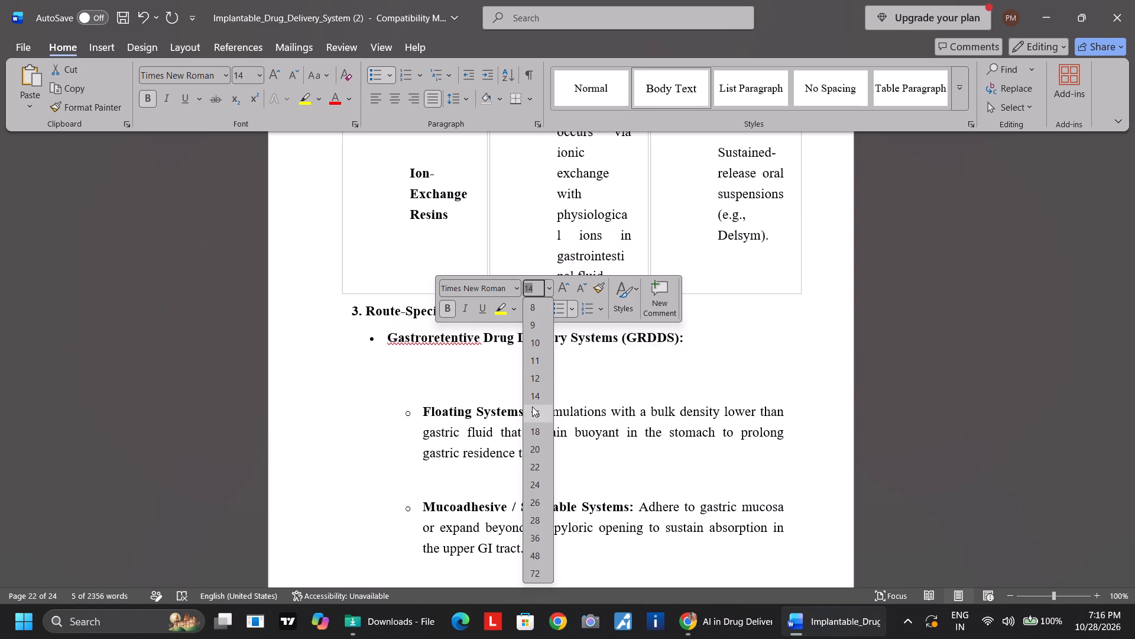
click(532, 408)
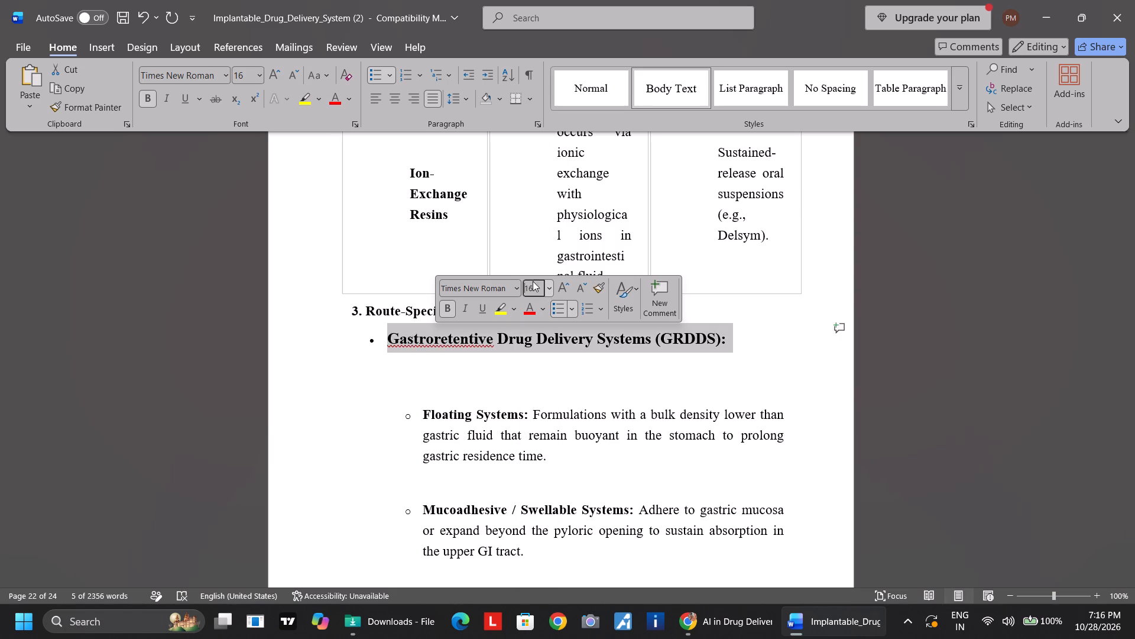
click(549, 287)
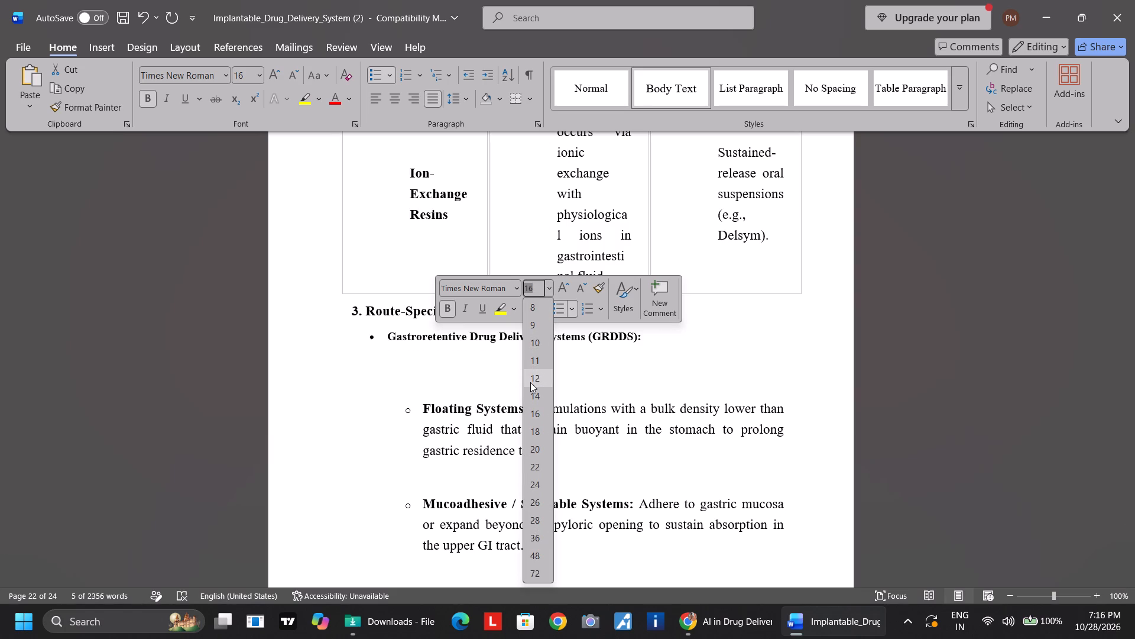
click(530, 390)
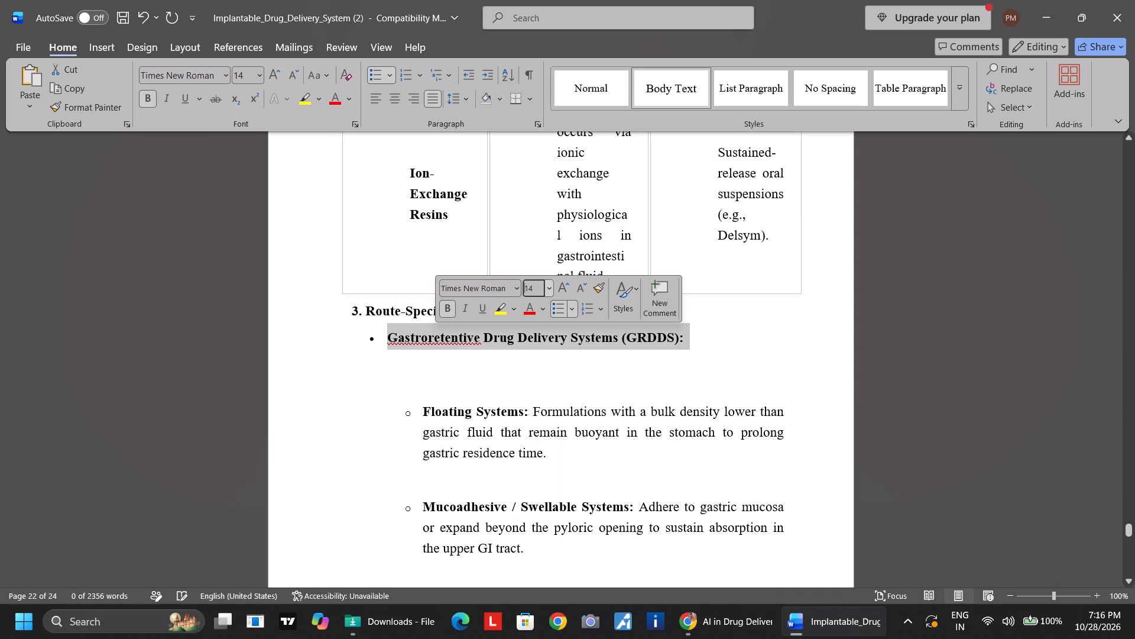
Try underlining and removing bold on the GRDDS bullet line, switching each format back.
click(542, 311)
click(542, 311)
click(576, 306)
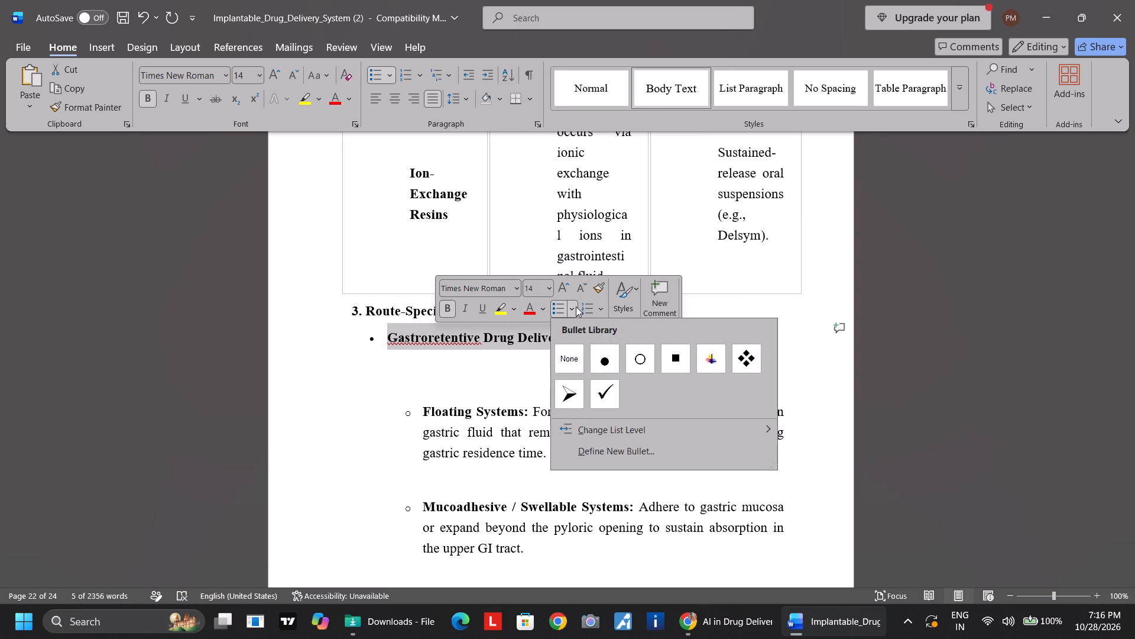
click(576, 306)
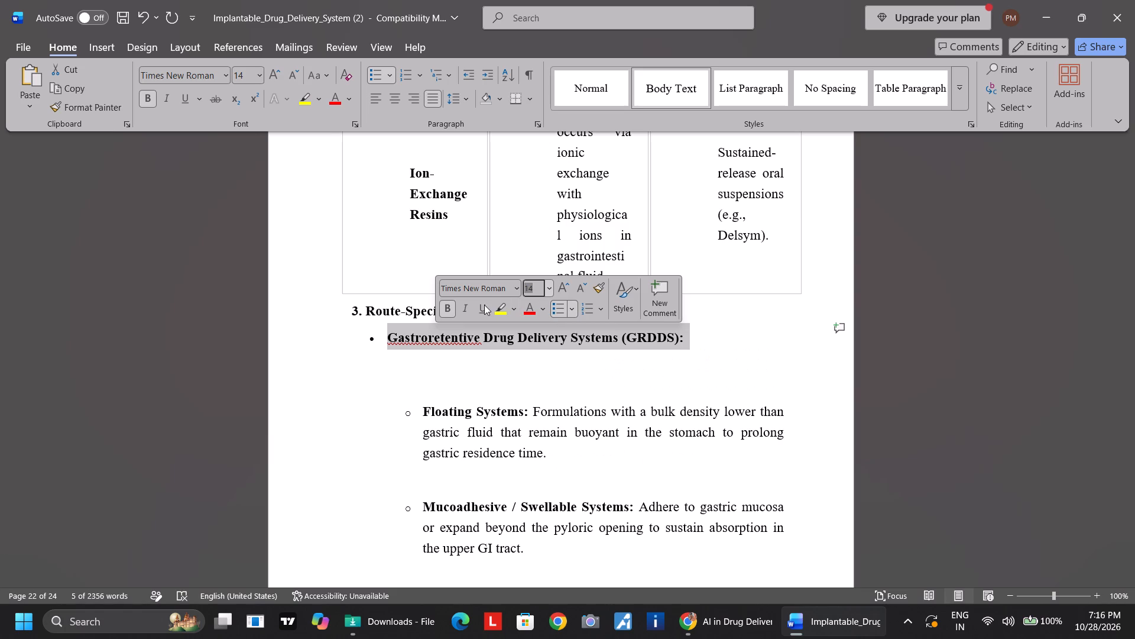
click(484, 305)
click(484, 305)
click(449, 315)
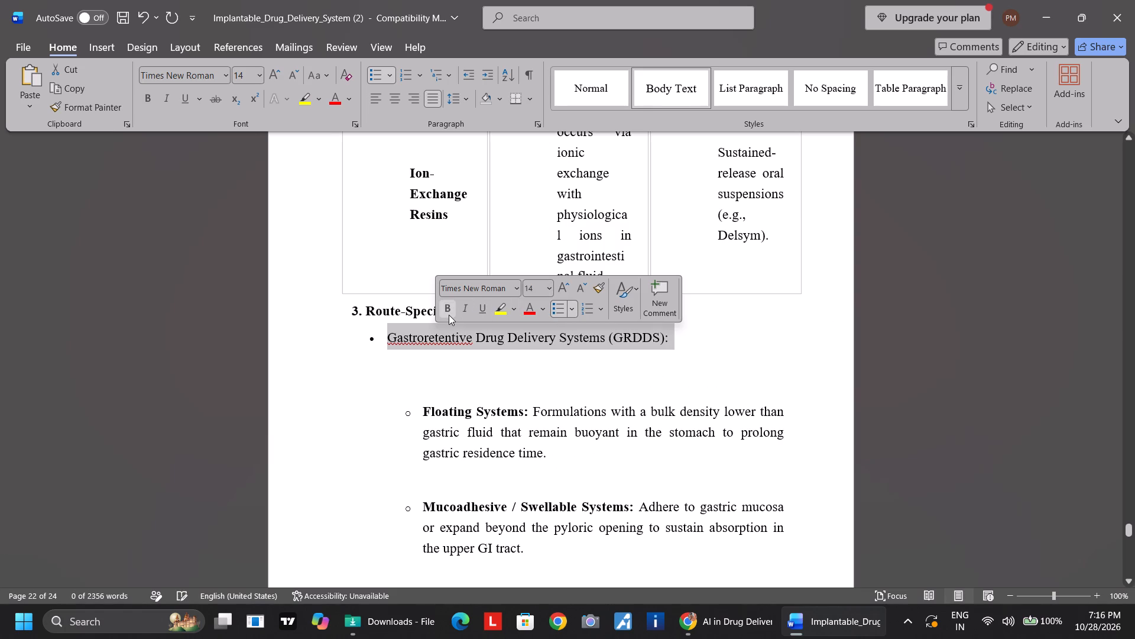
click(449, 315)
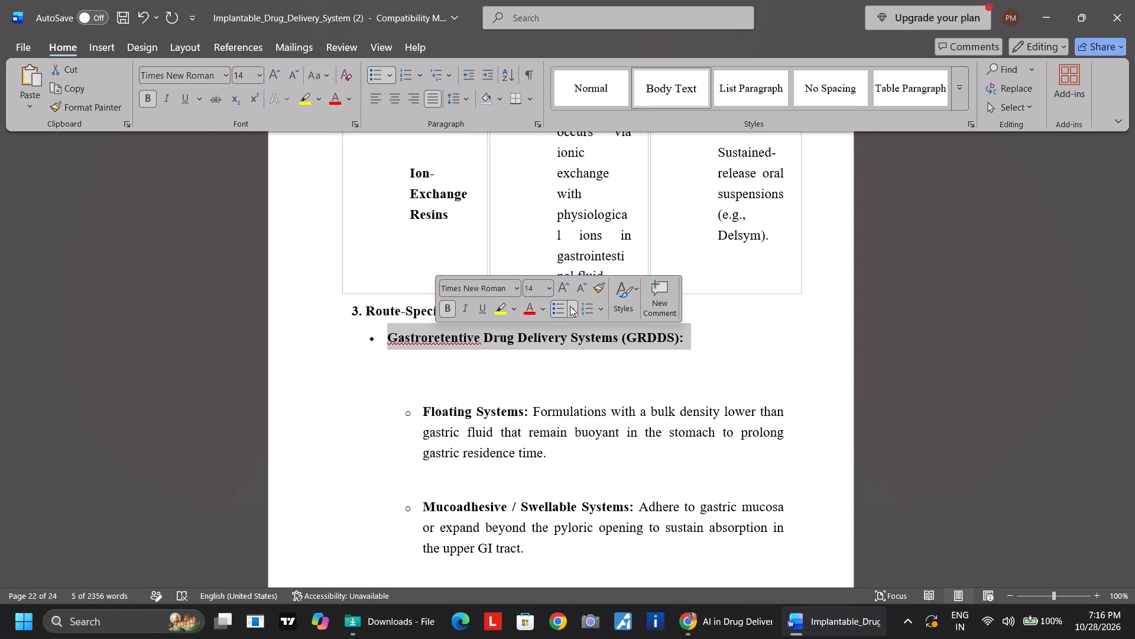
Look back through the earlier sections of the report, from the route-specific platforms to the advantages and opening pages.
click(715, 312)
scroll(715, 312, up, 2)
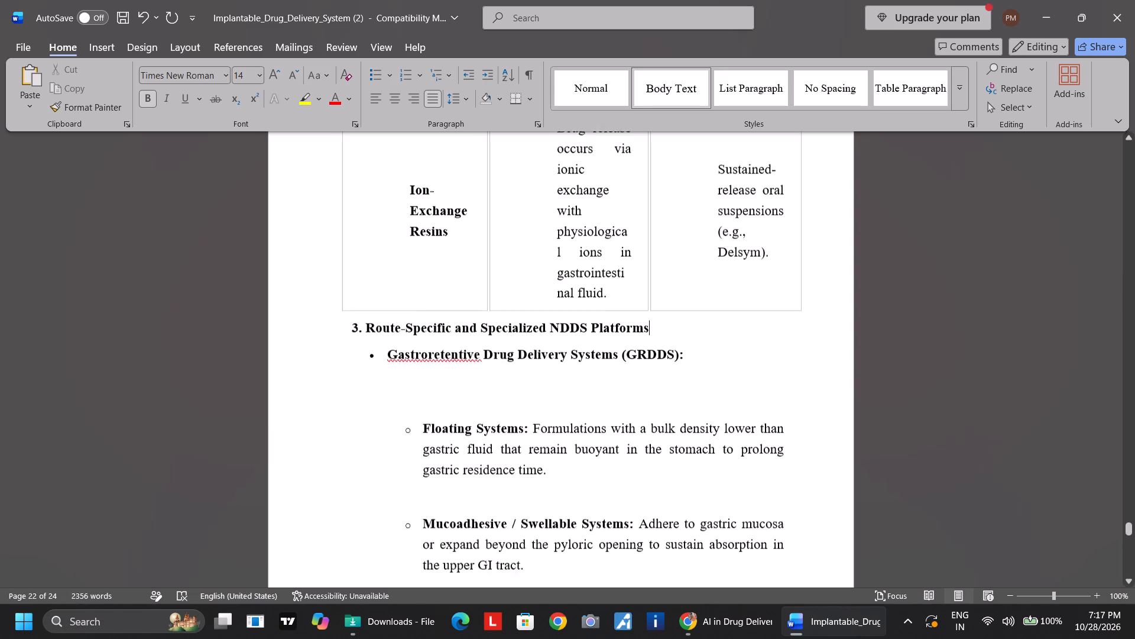
scroll(715, 312, up, 15)
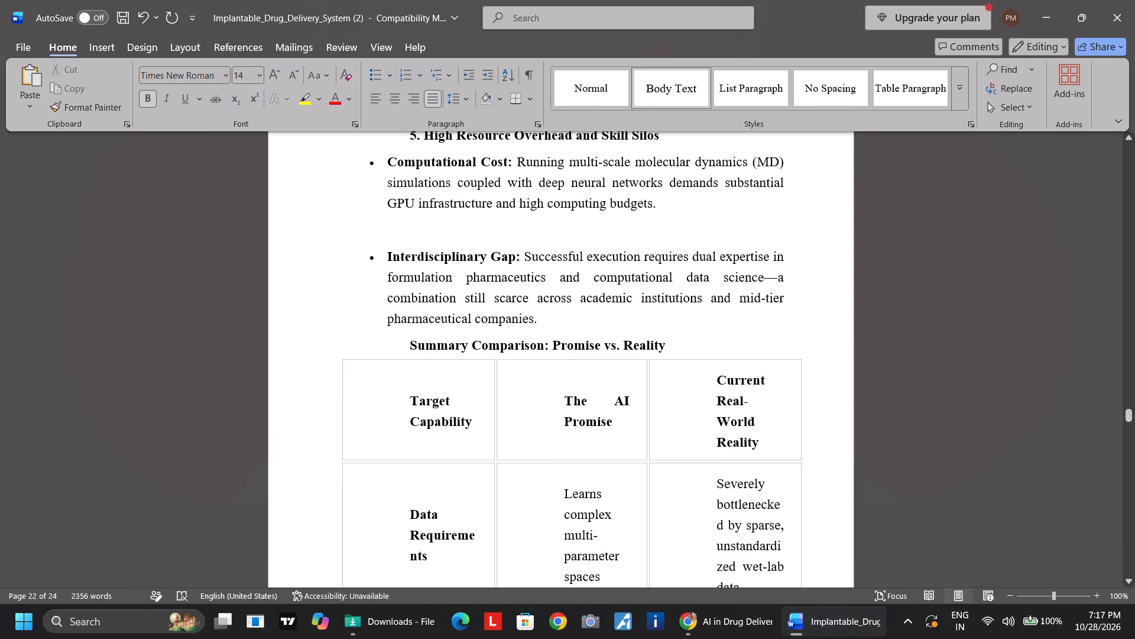
scroll(715, 312, up, 8)
scroll(715, 312, down, 1)
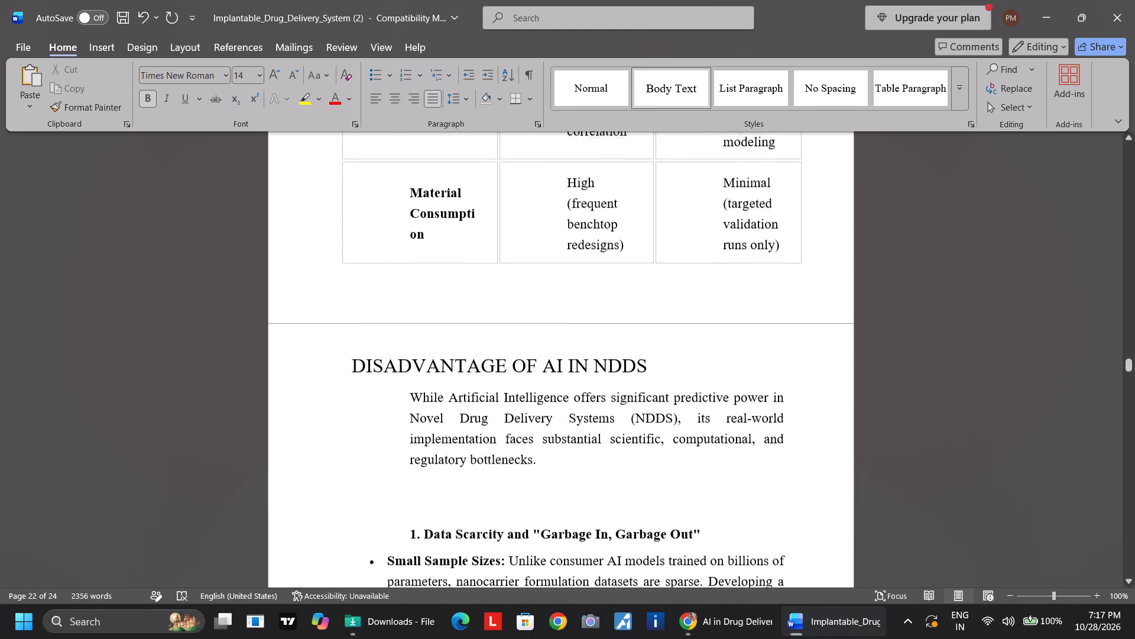
scroll(715, 312, down, 1)
scroll(715, 312, up, 1)
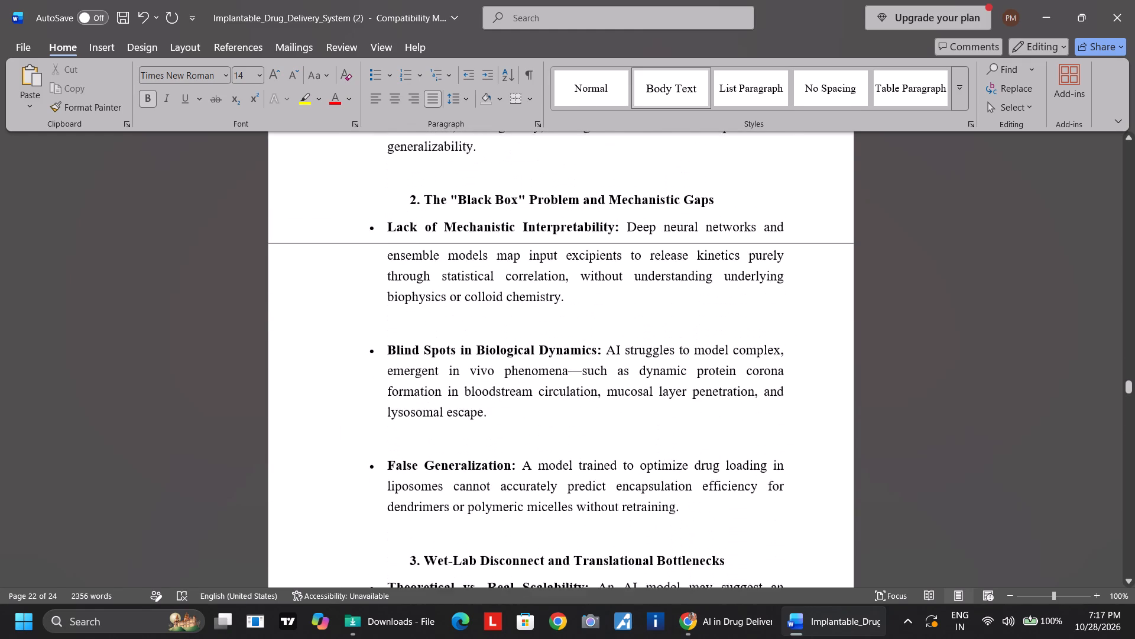
scroll(715, 312, up, 13)
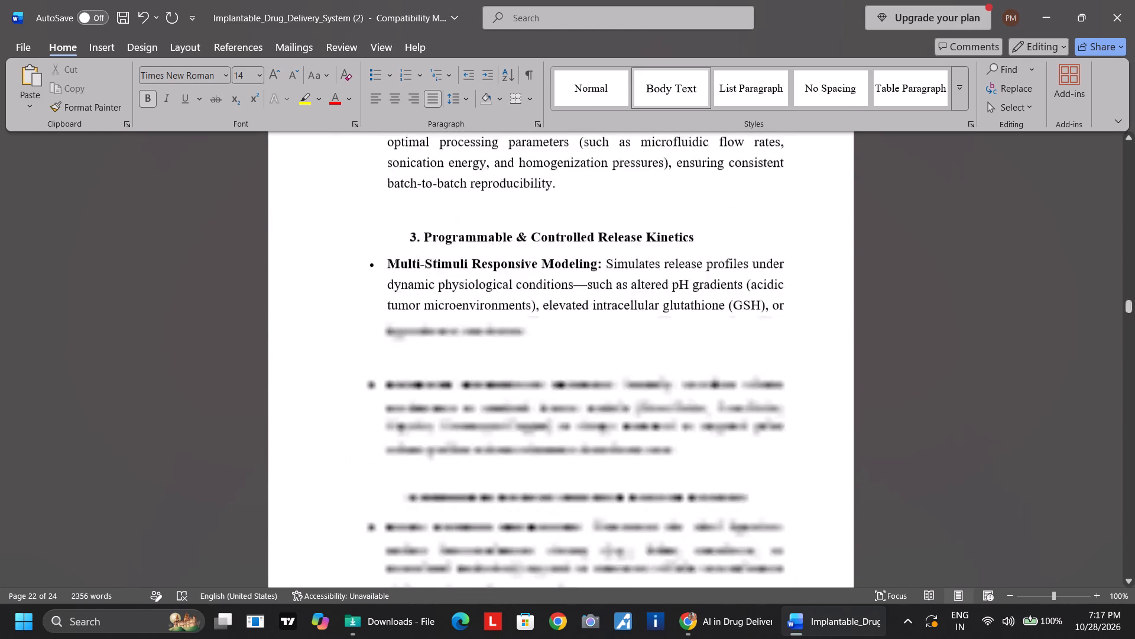
scroll(715, 312, up, 20)
scroll(715, 312, up, 1)
Copy the "TYPES OF NDDS" entry from row 4 of the table of contents.
scroll(715, 312, down, 10)
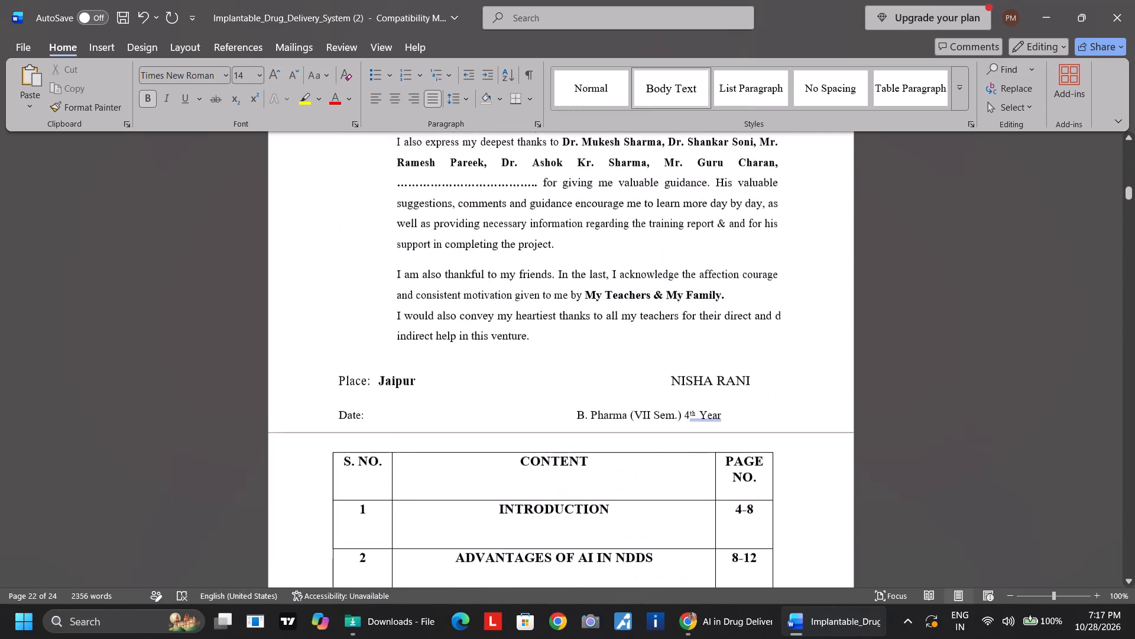
scroll(715, 312, down, 3)
scroll(715, 312, up, 5)
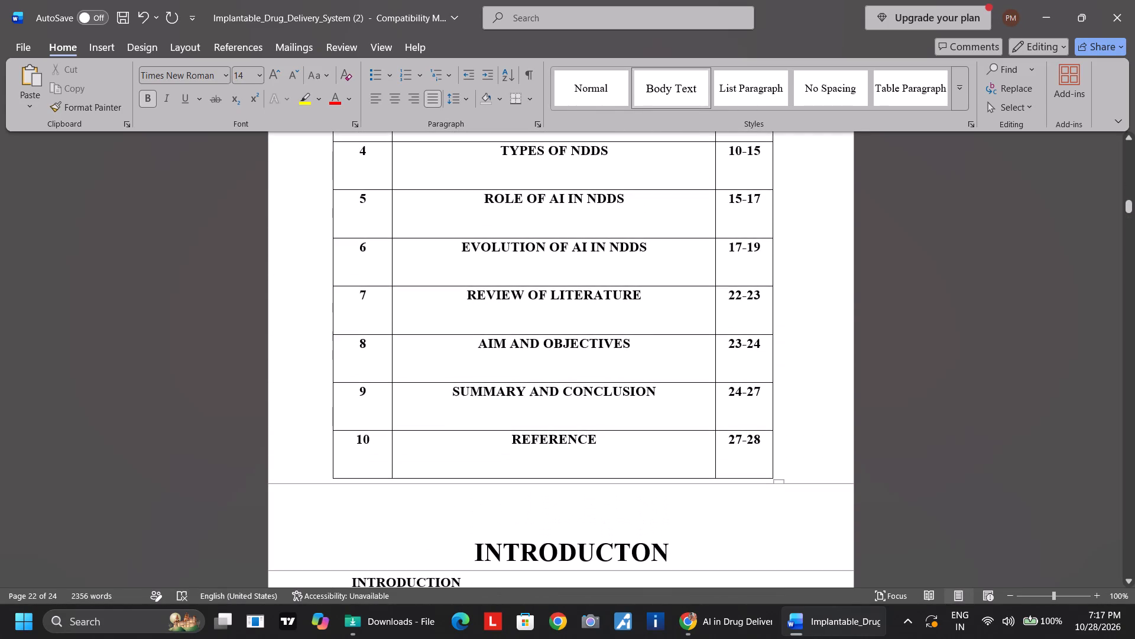
scroll(715, 312, up, 1)
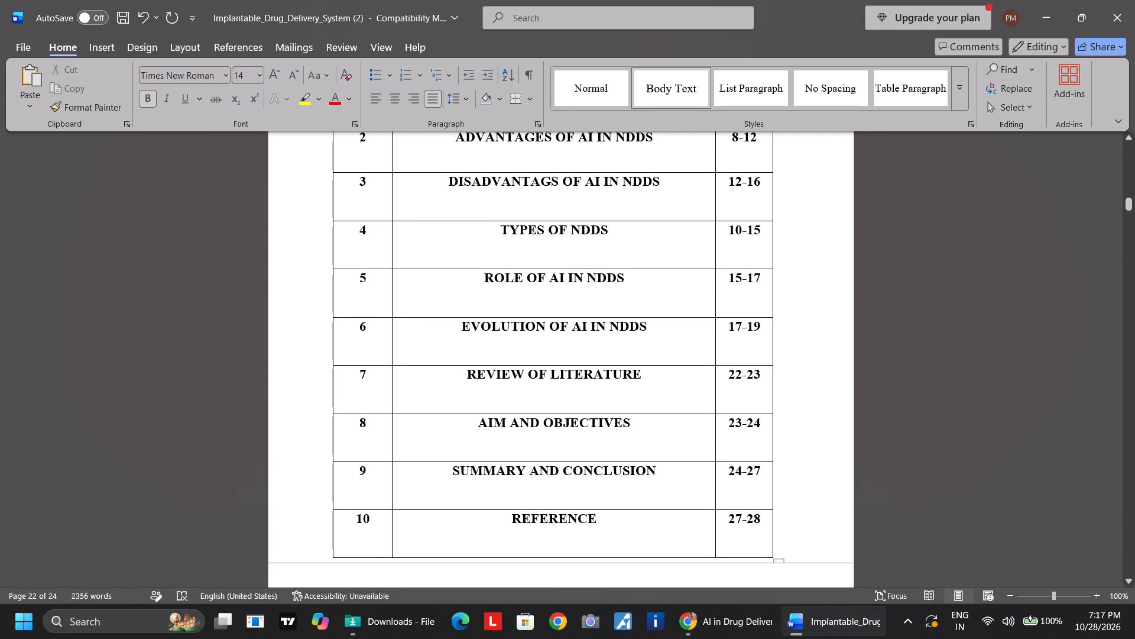
drag(497, 234, 600, 235)
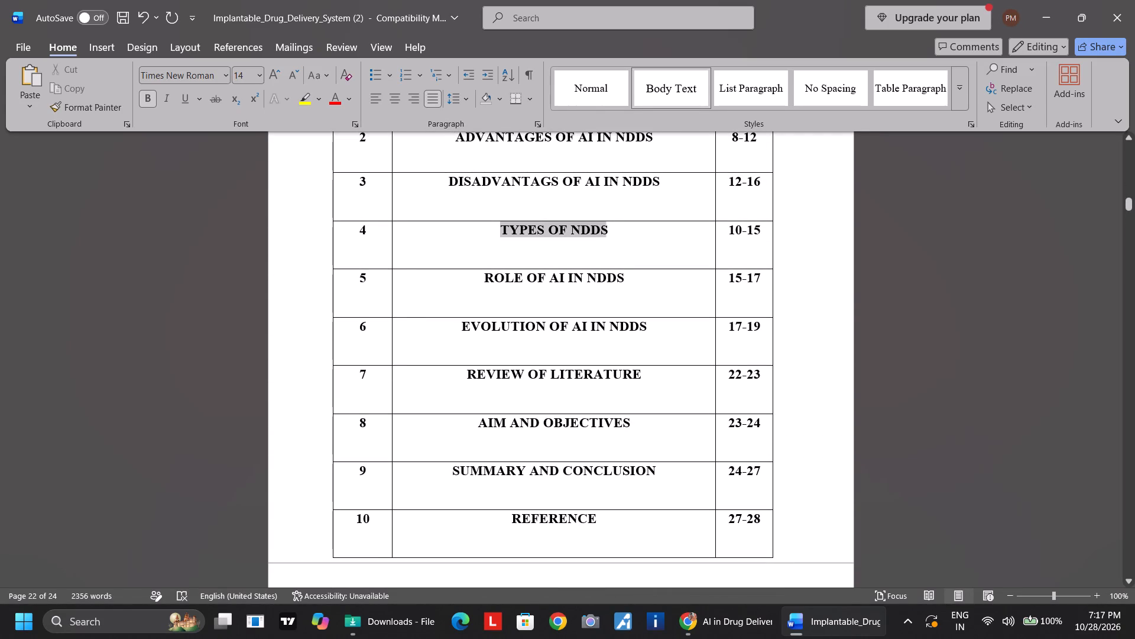
drag(600, 235, 601, 235)
key(ctrl+c)
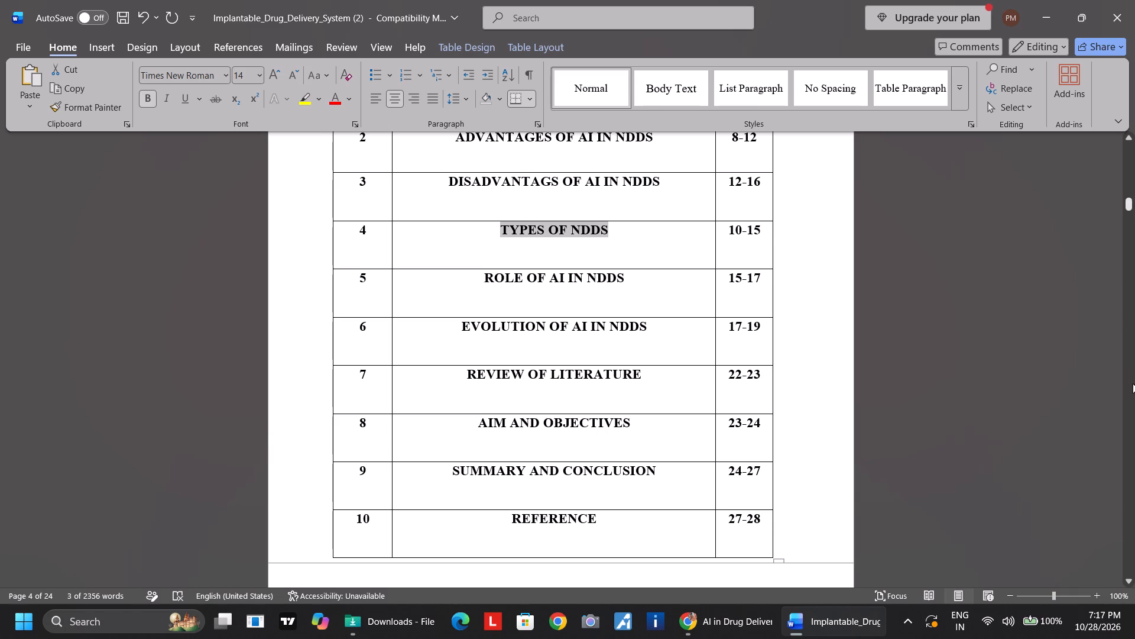
Examine the disadvantages section, its comparison table and heading, and the start of the NDDS classification text.
click(1127, 439)
triple_click(1127, 439)
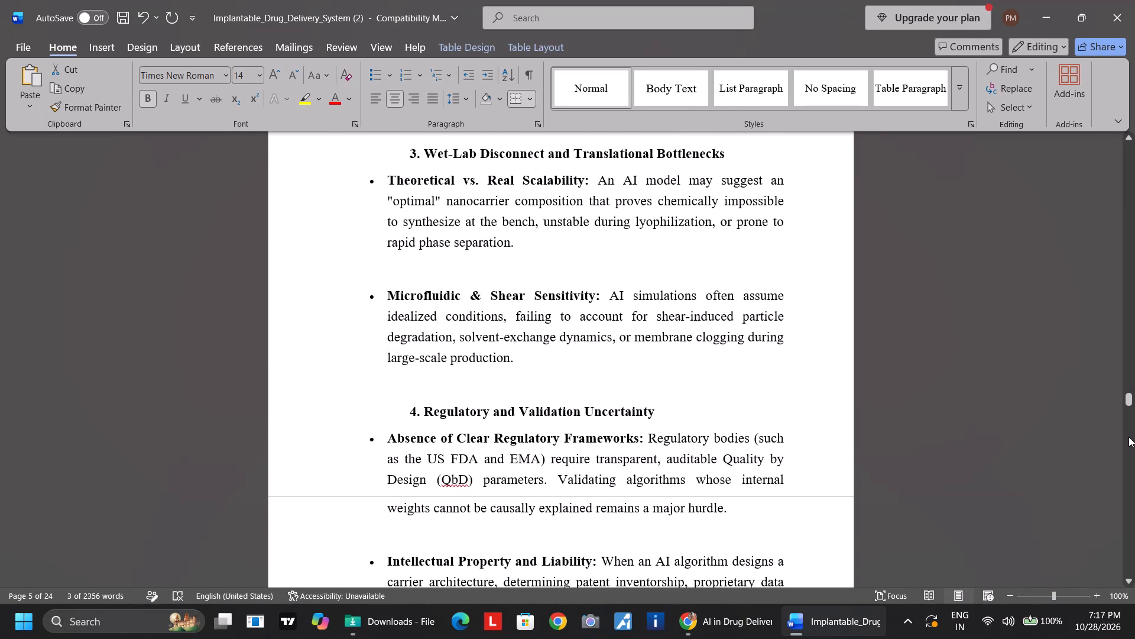
scroll(802, 459, down, 1)
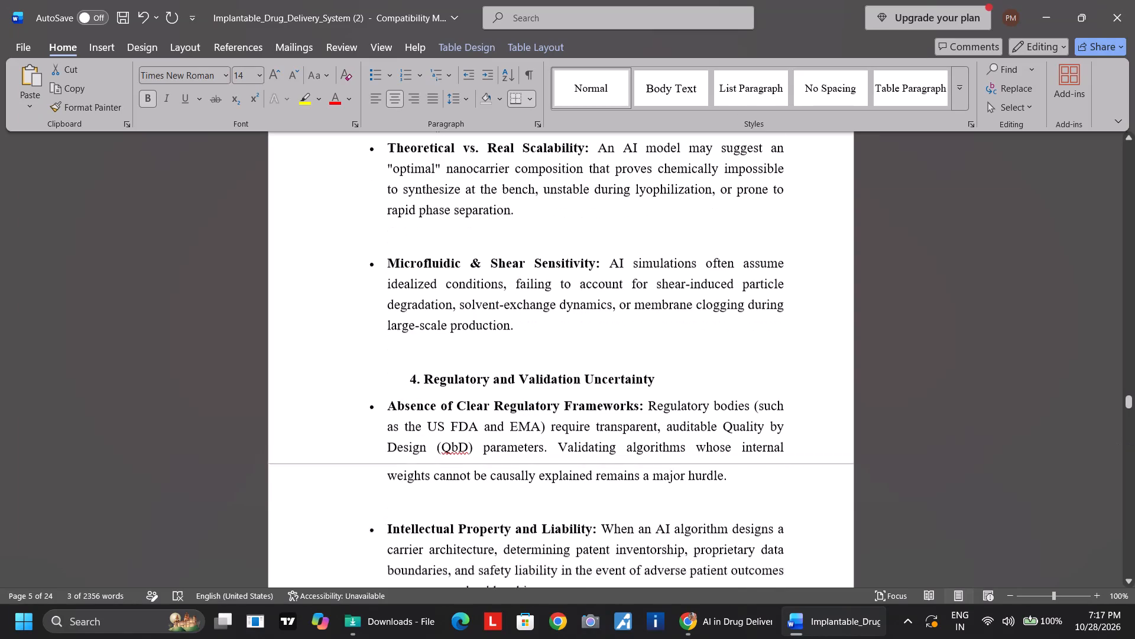
scroll(802, 459, down, 7)
click(802, 459)
scroll(802, 459, down, 1)
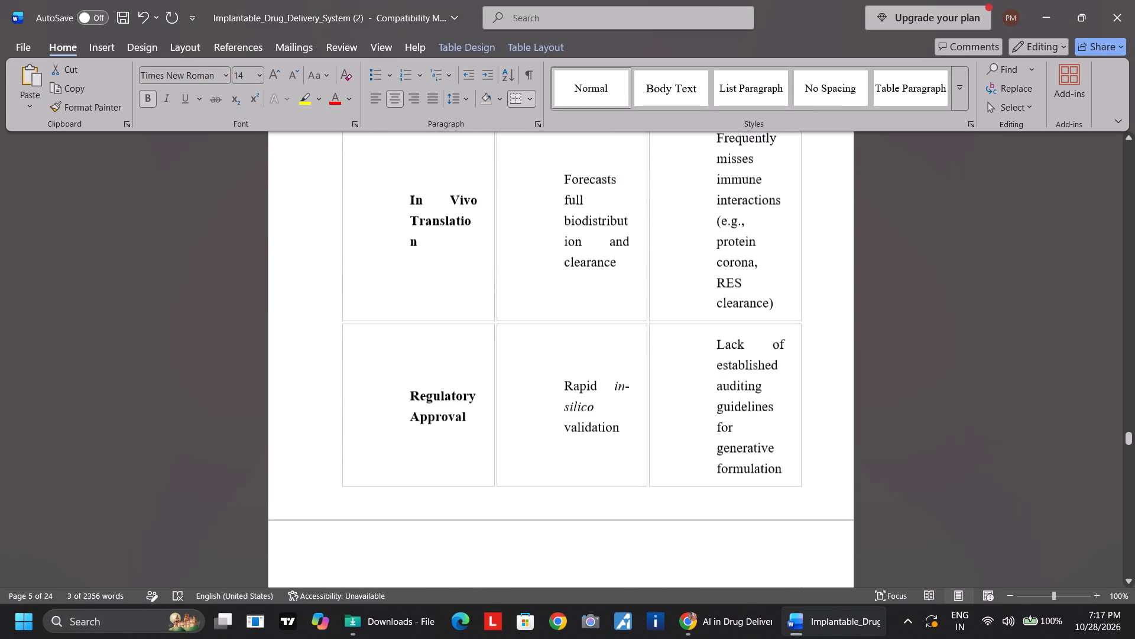
scroll(802, 459, down, 2)
click(800, 451)
click(800, 451)
scroll(800, 451, down, 1)
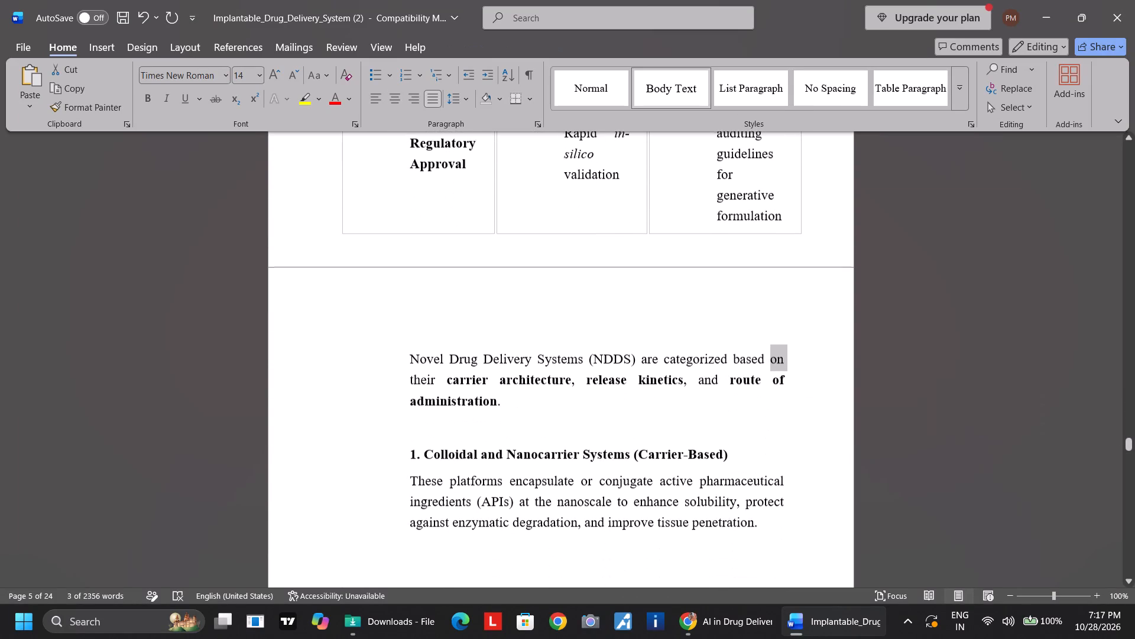
scroll(800, 451, up, 5)
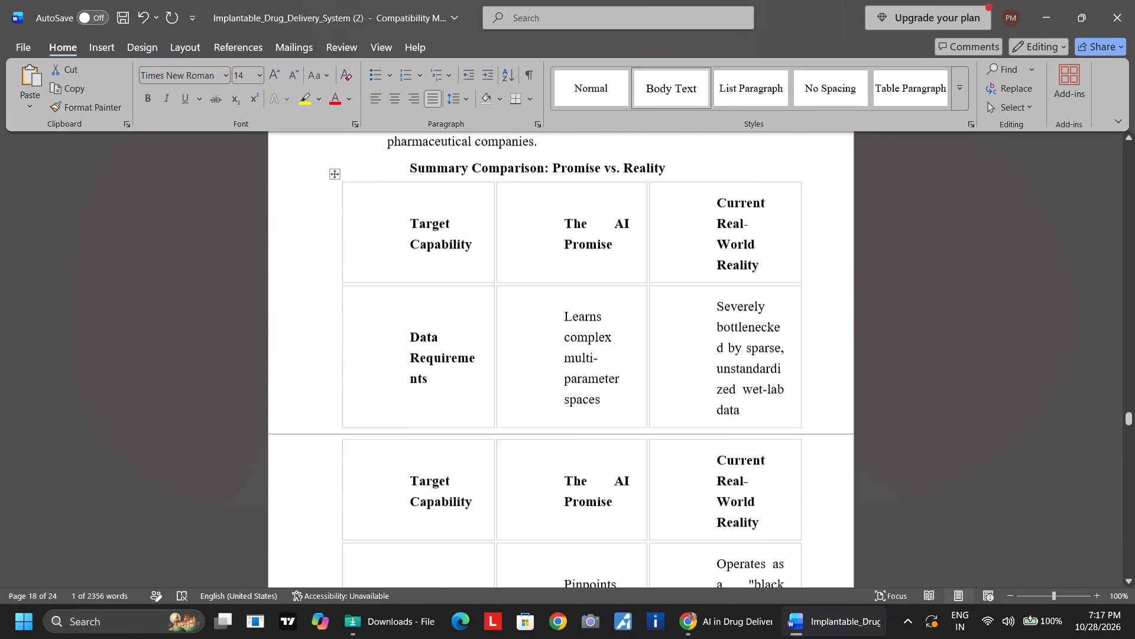
scroll(800, 451, up, 9)
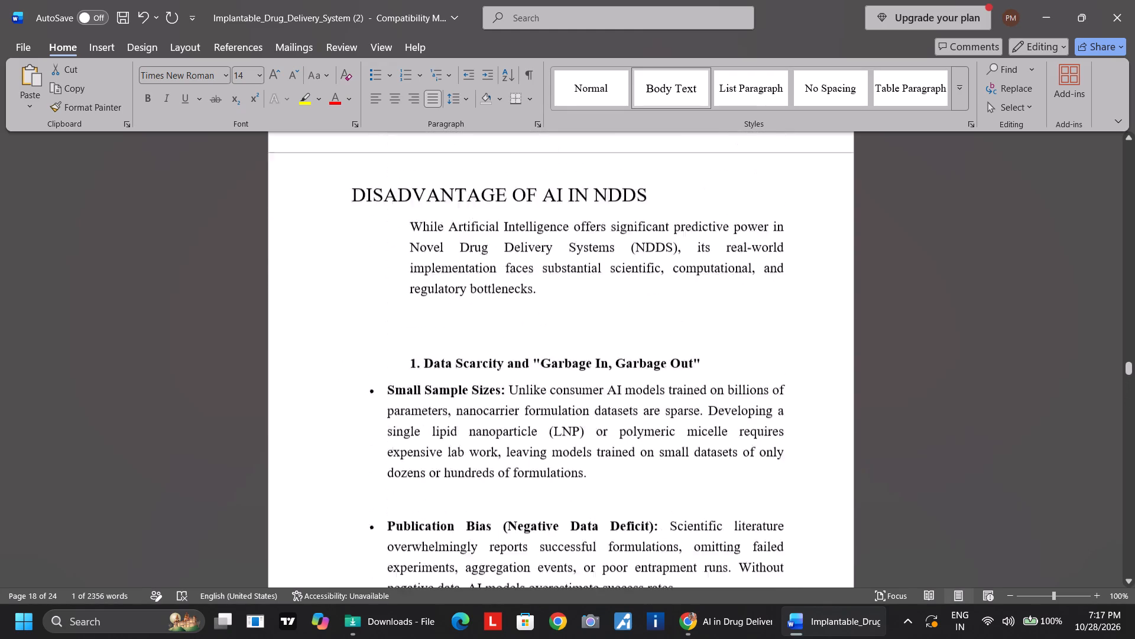
Examine the NDDS classification pages, from the nanocarrier types to the transdermal systems, and return to their opening paragraph.
scroll(800, 451, down, 10)
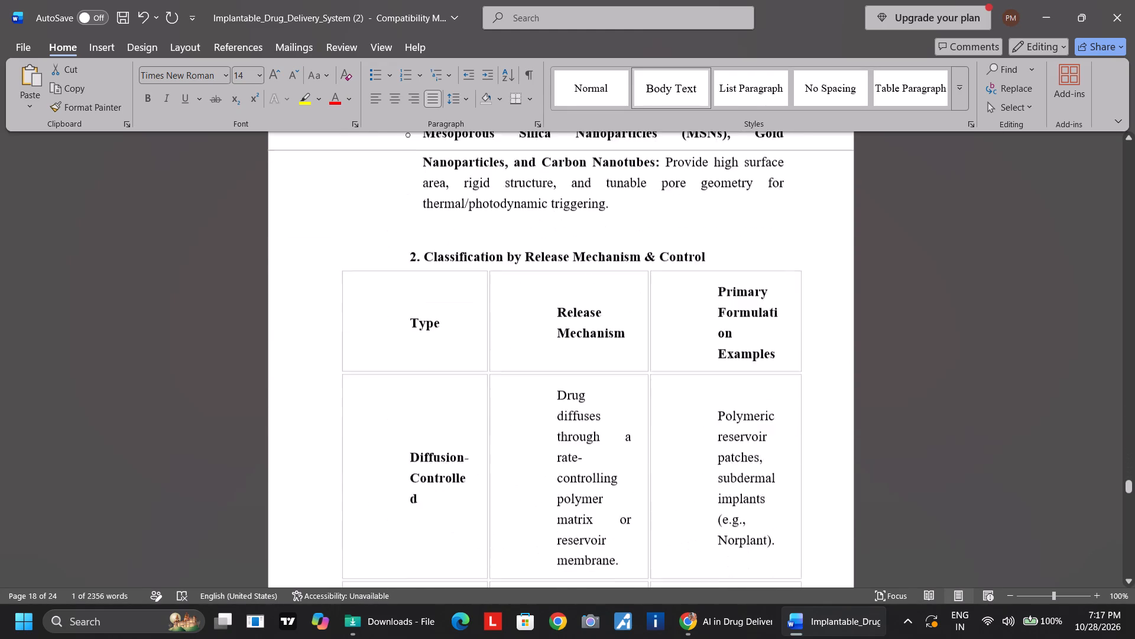
scroll(800, 451, down, 1)
scroll(800, 451, up, 11)
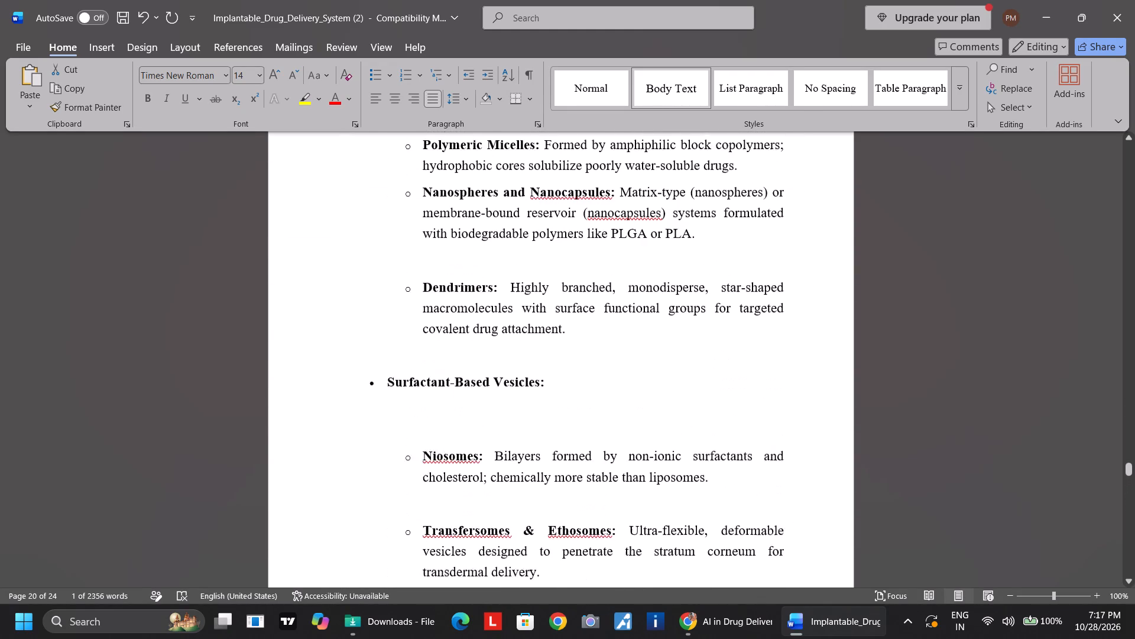
scroll(800, 451, down, 8)
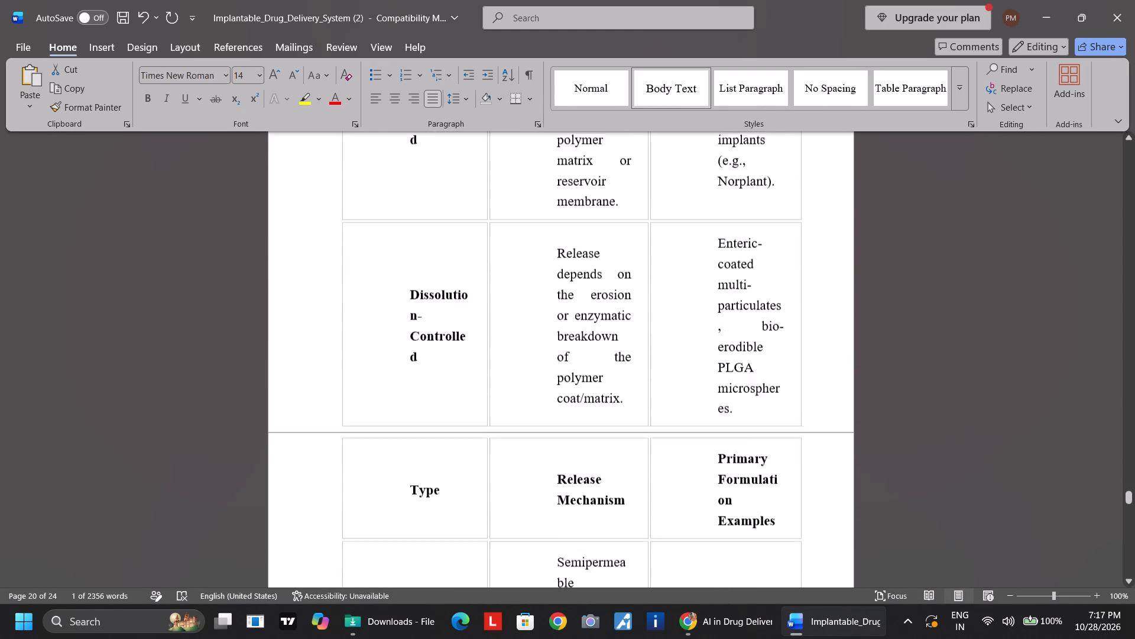
scroll(800, 451, down, 8)
scroll(800, 451, left, 1)
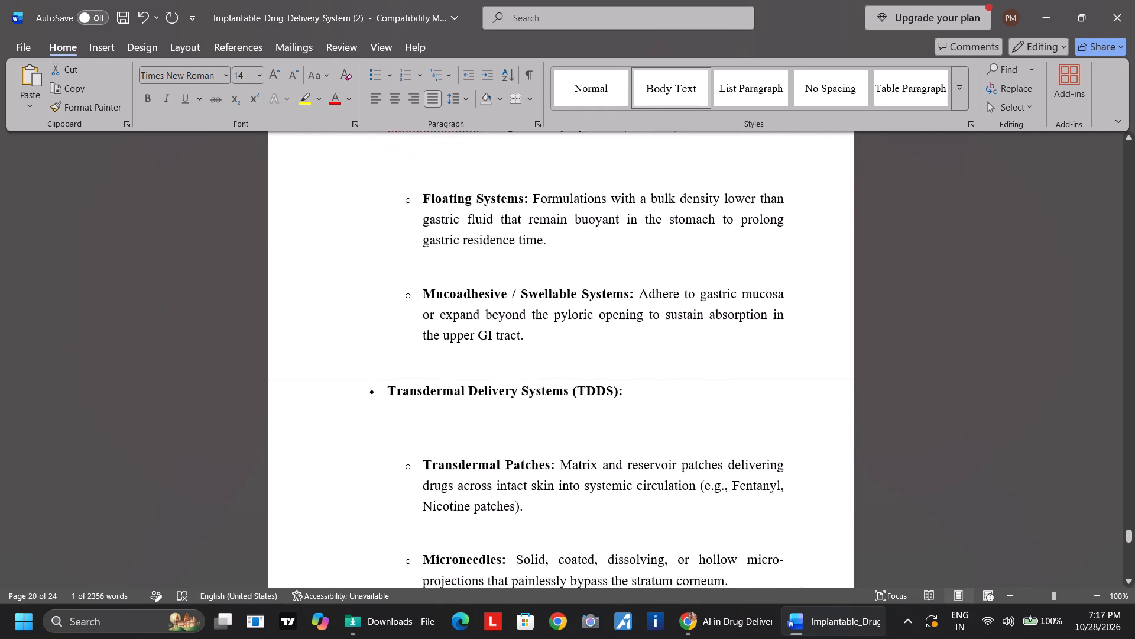
scroll(800, 451, left, 1)
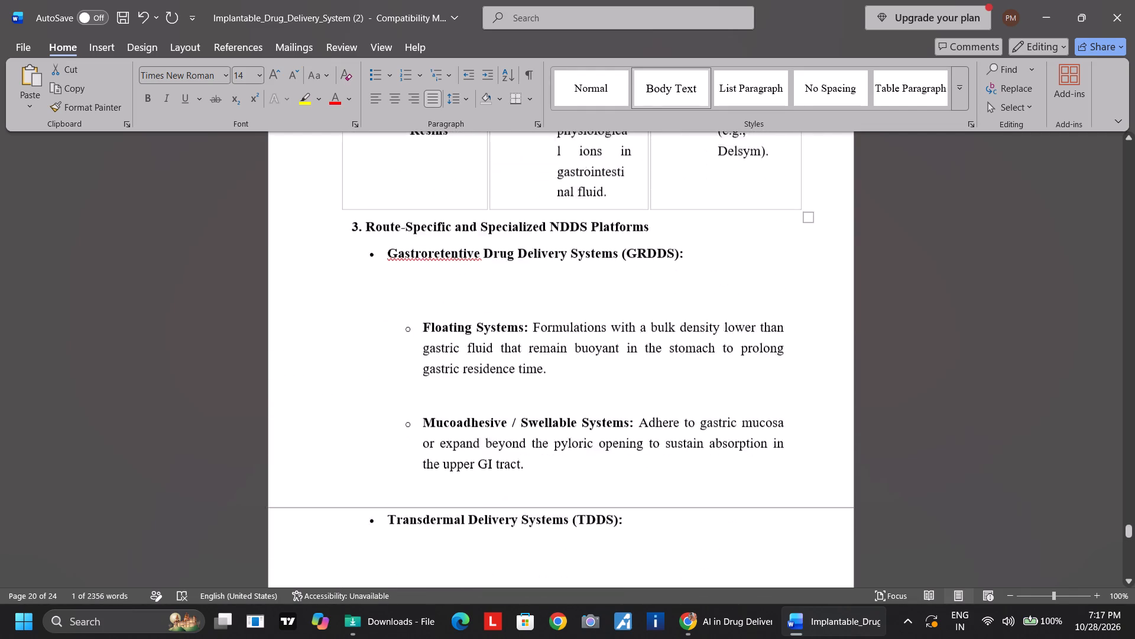
scroll(800, 451, left, 1)
scroll(800, 451, up, 11)
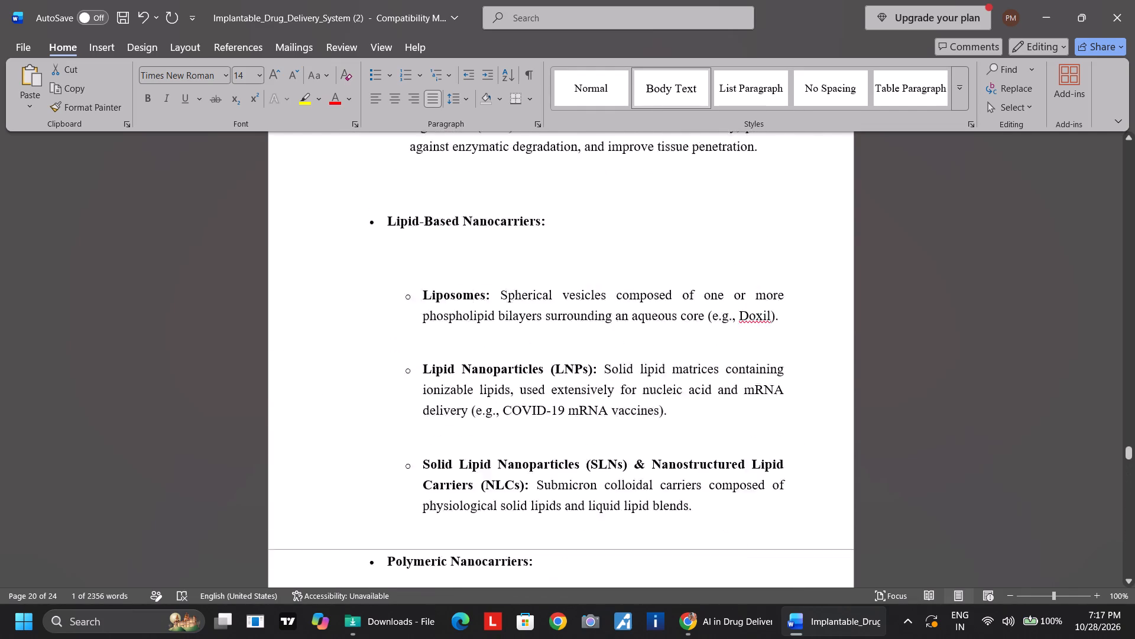
scroll(800, 451, up, 1)
scroll(800, 451, down, 1)
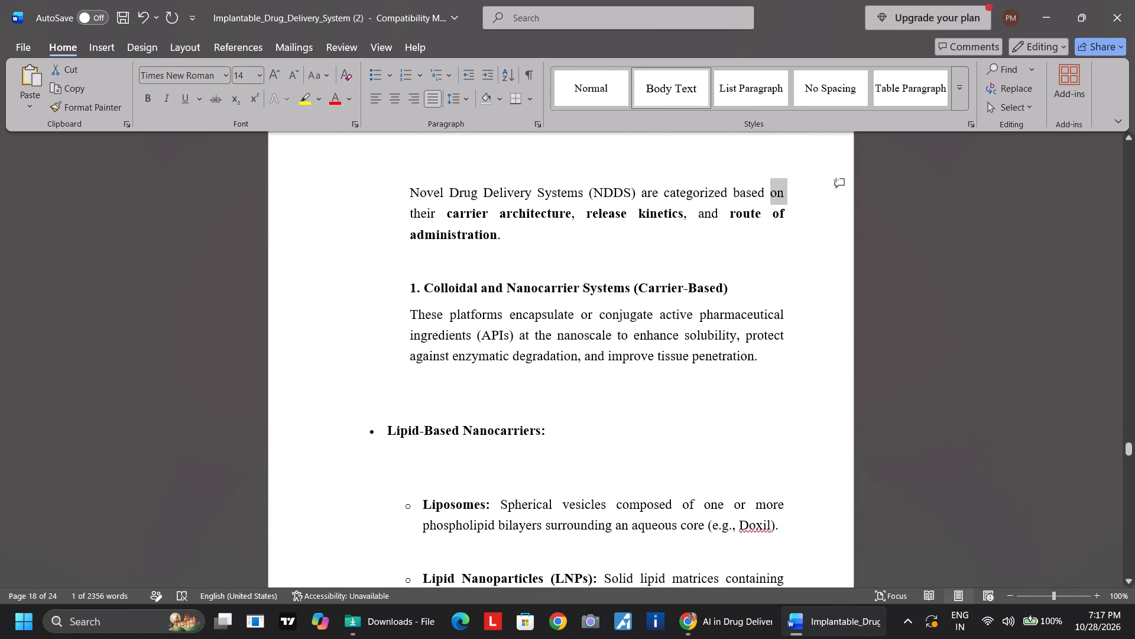
scroll(800, 451, up, 2)
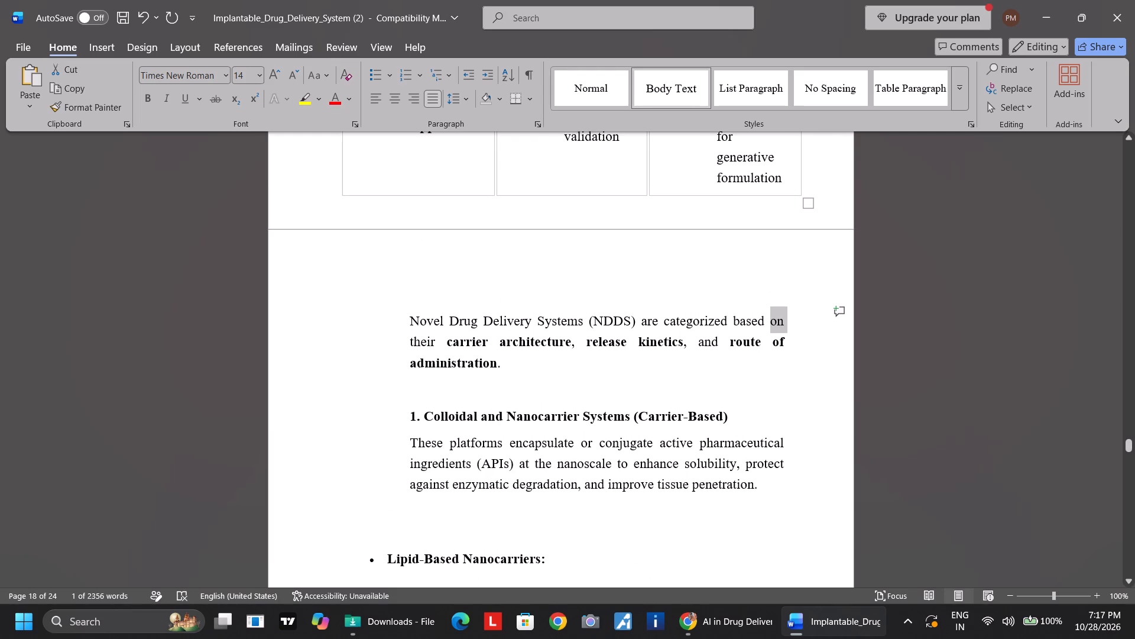
Paste the copied "TYPES OF NDDS" heading on the empty line above the paragraph starting "Novel Drug Delivery Systems (NDDS) are categorized".
double_click(431, 287)
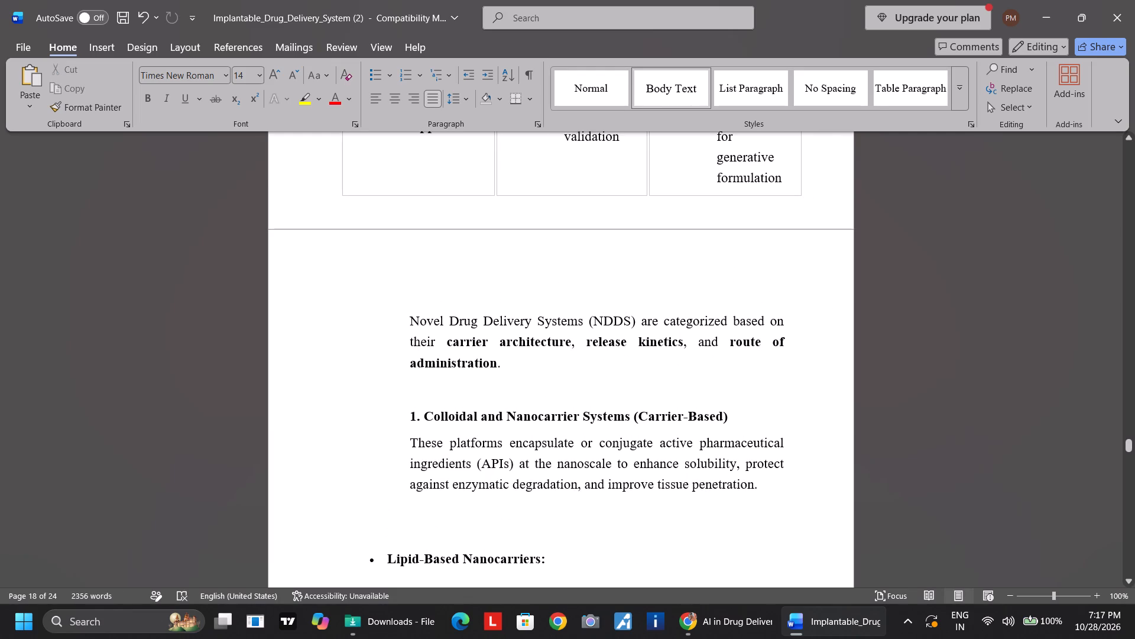
click(395, 277)
key(ctrl+v)
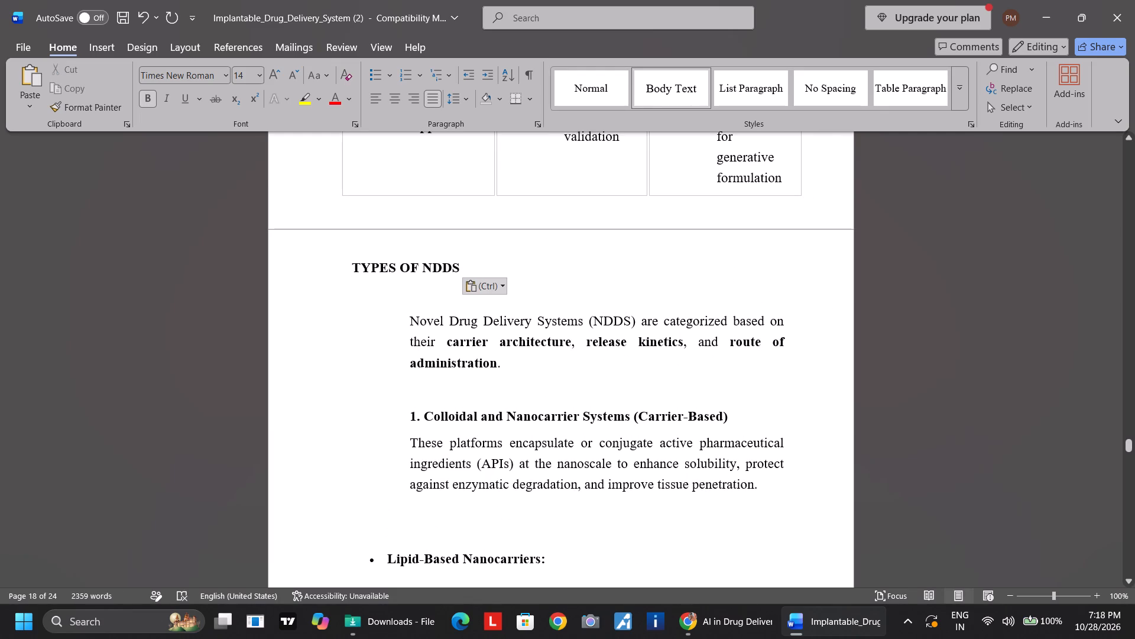
Indent the "TYPES OF NDDS" heading with a few leading spaces, trying a period before it and removing it again.
click(349, 267)
key(space)
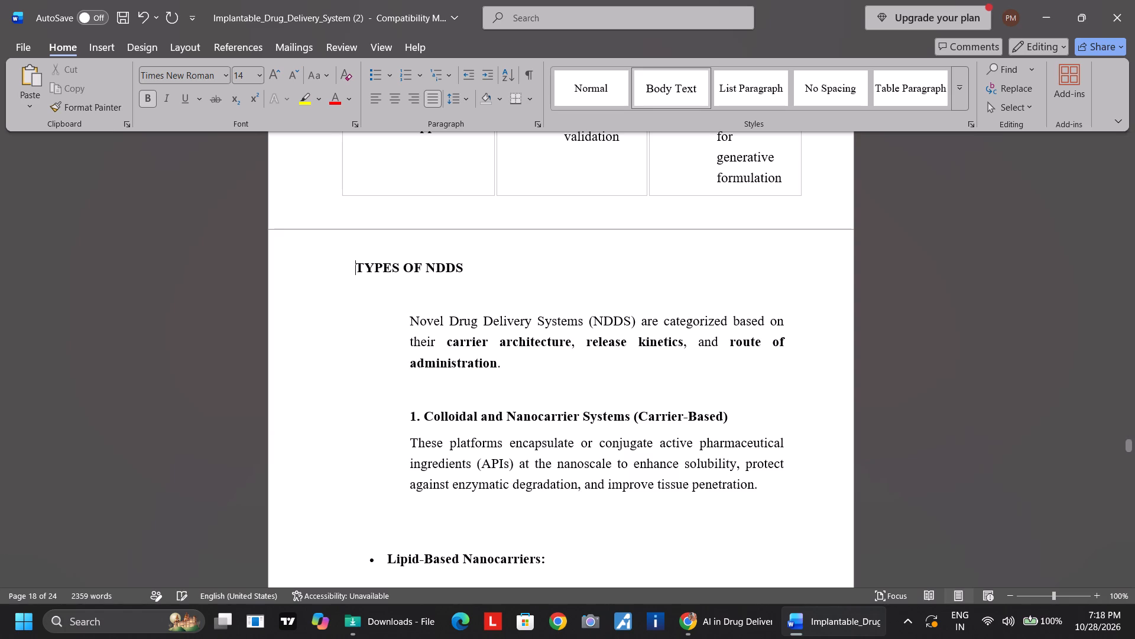
key(space)
key(space)
key(space)
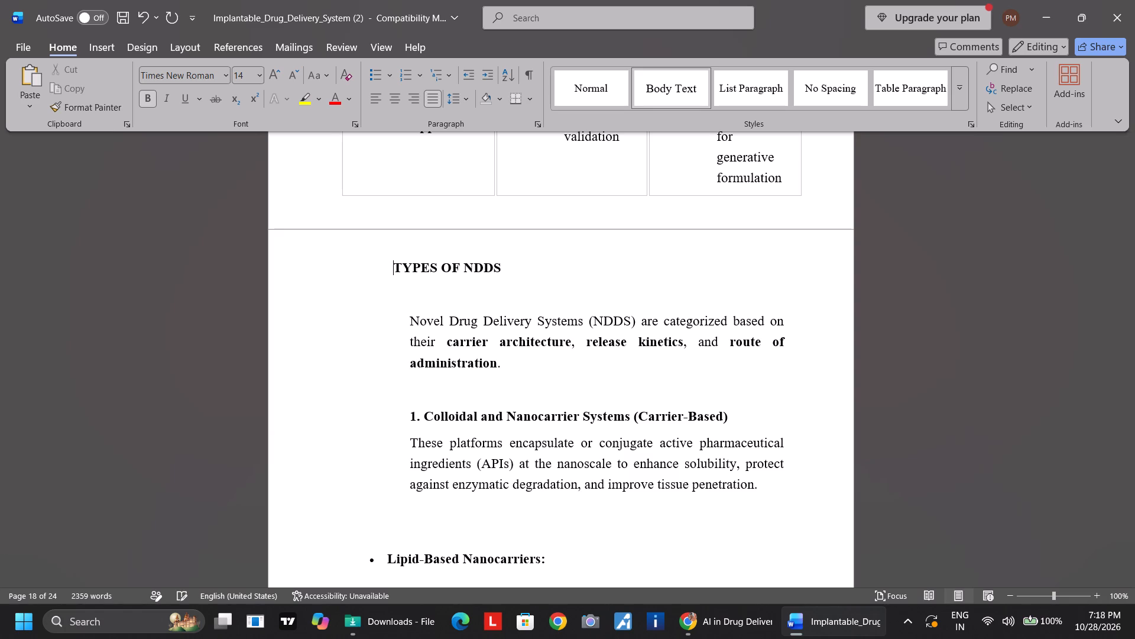
key(BackSpace)
key(BackSpace)
key(BackSpace)
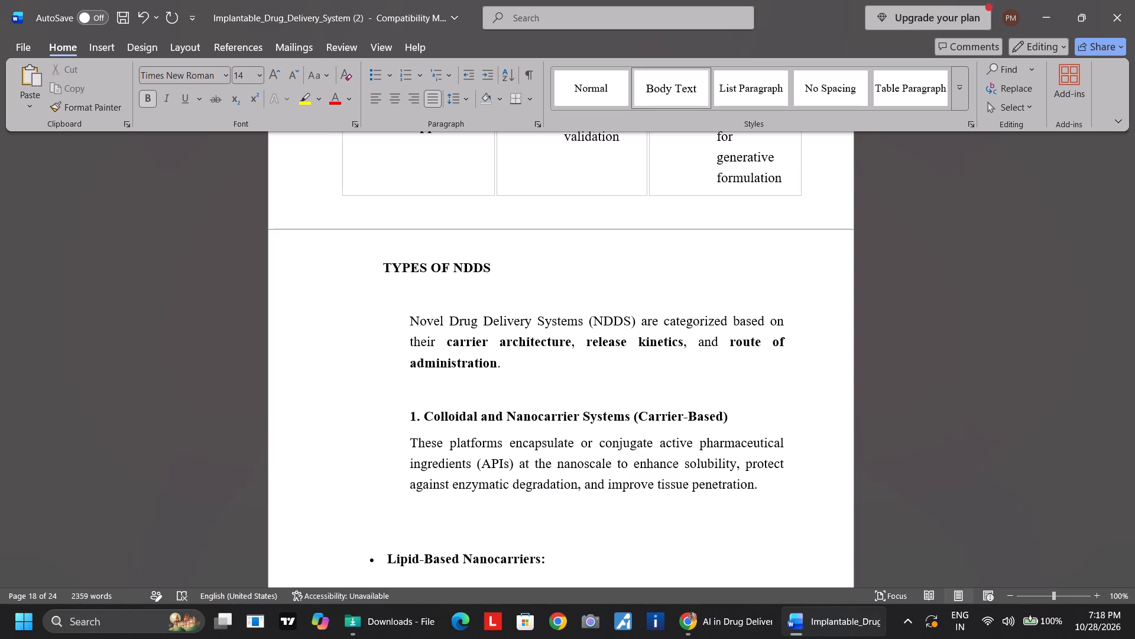
key(period)
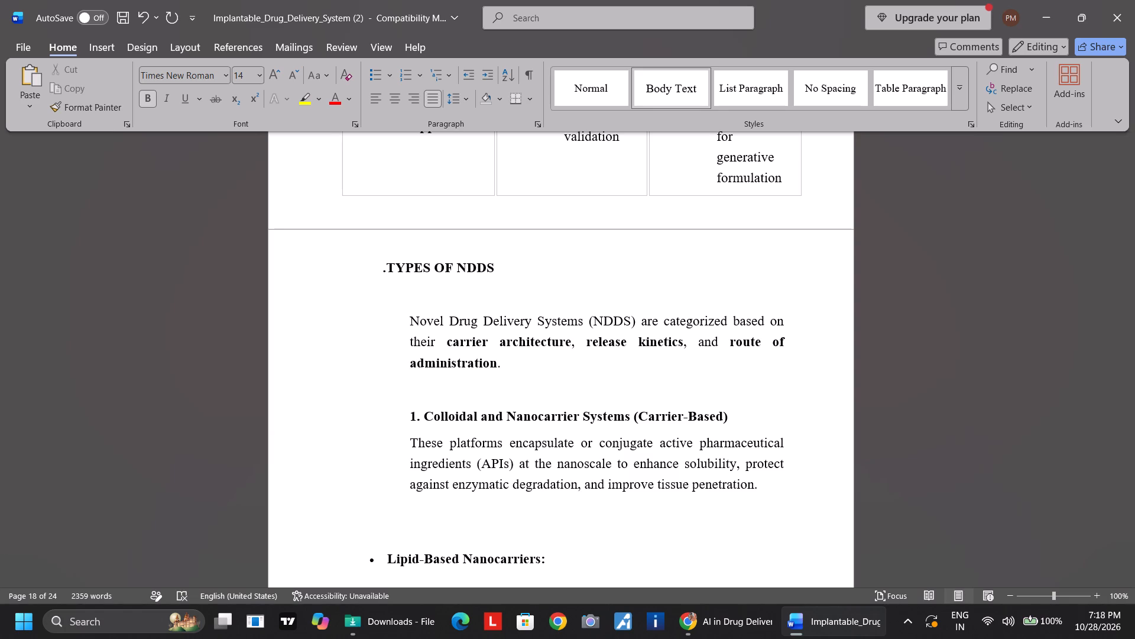
key(BackSpace)
key(BackSpace)
key(BackSpace)
key(BackSpace)
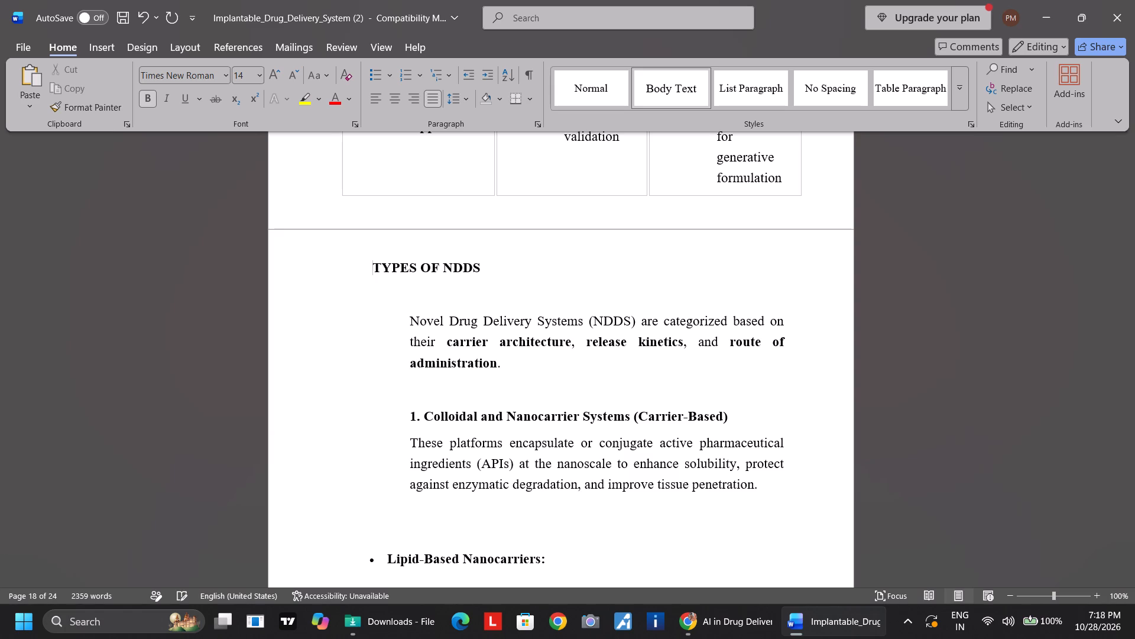
Insert a period followed by several spaces before the "TYPES OF NDDS" heading as a makeshift bullet.
text(.)
key(space)
key(space)
key(space)
key(space)
key(space)
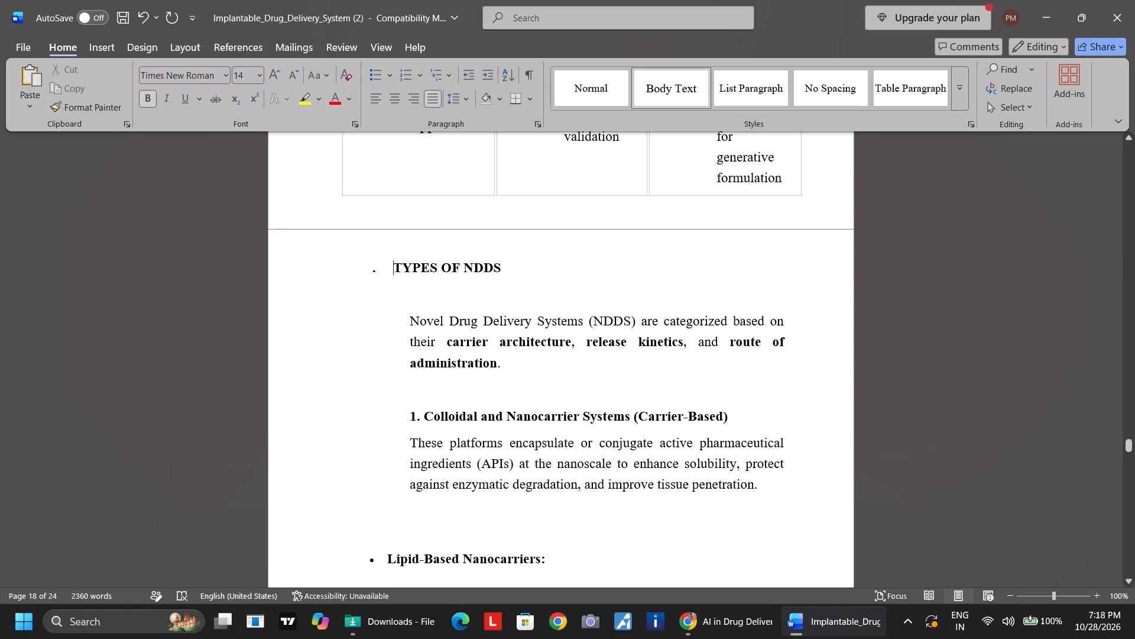
Set the font size of the period and spaces before the "TYPES OF NDDS" heading to 18.
click(372, 266)
drag(372, 266, 390, 272)
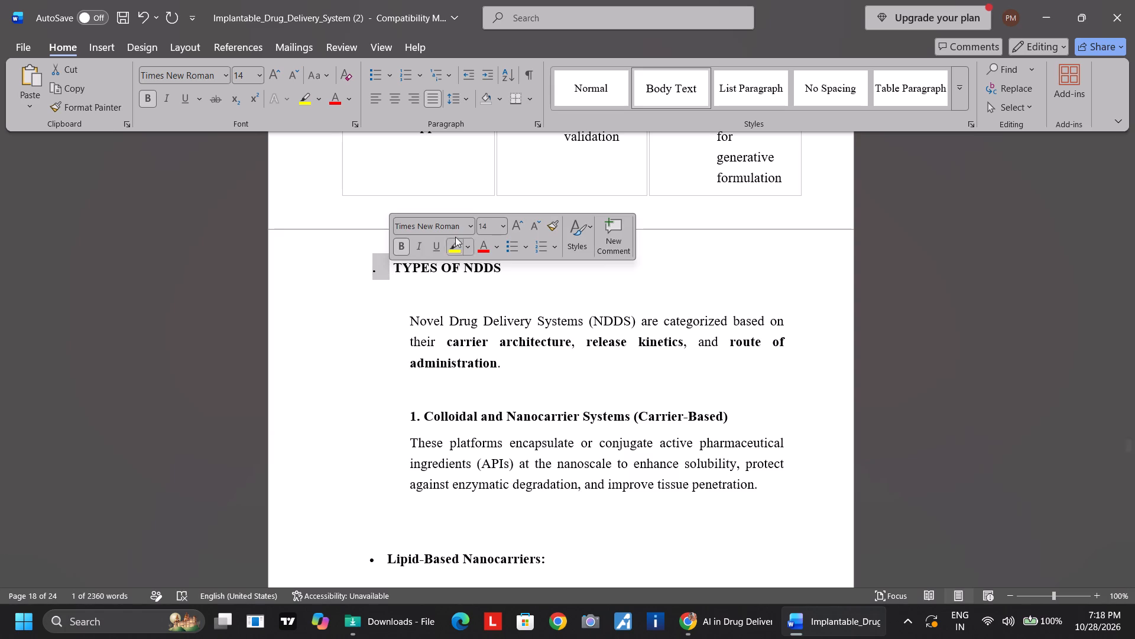
click(502, 228)
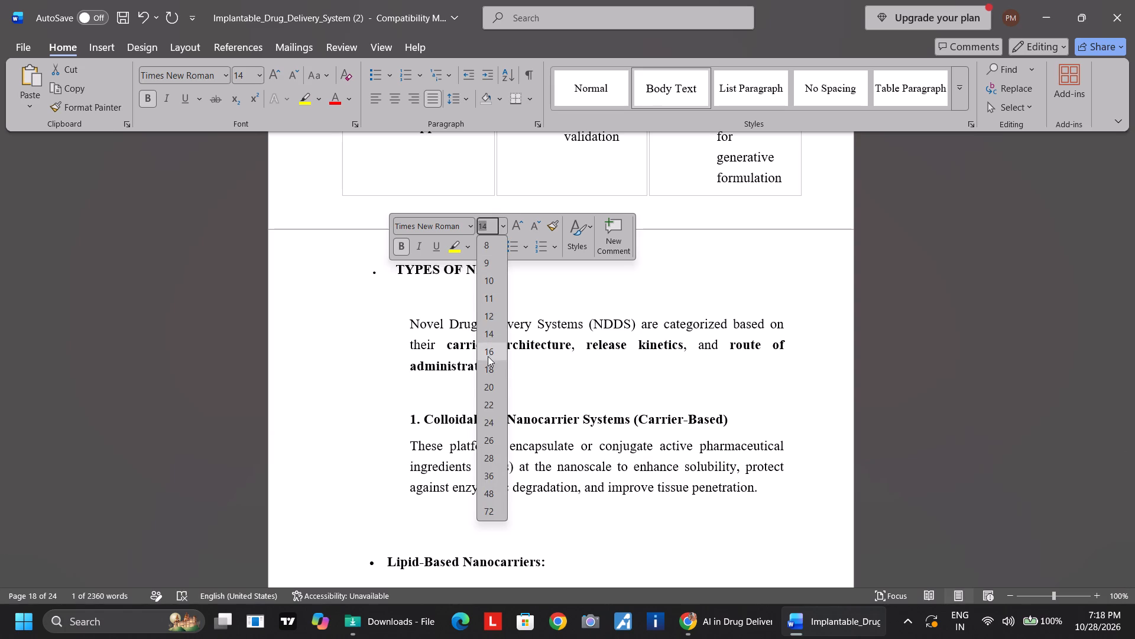
click(489, 365)
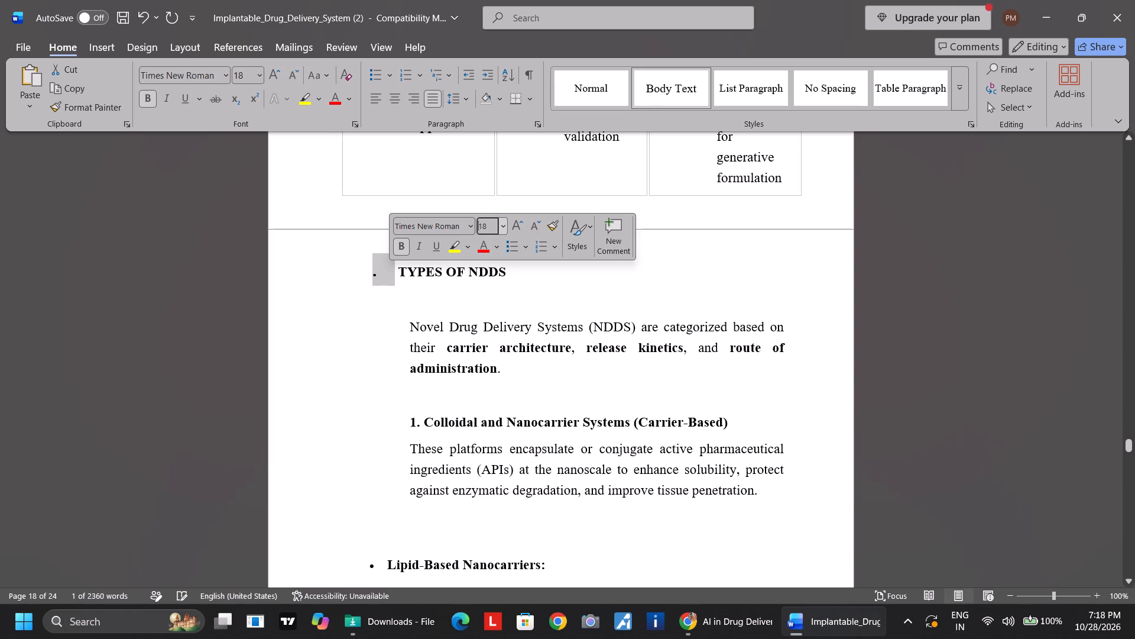
click(532, 304)
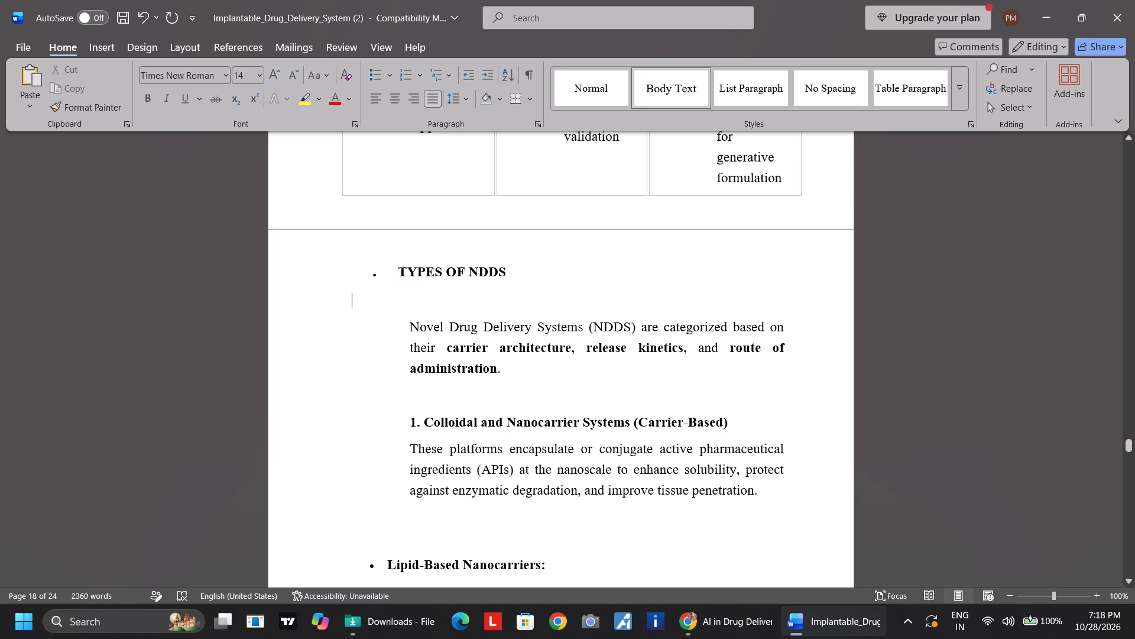
Set the font size of the "TYPES OF NDDS" heading text to 16.
click(380, 278)
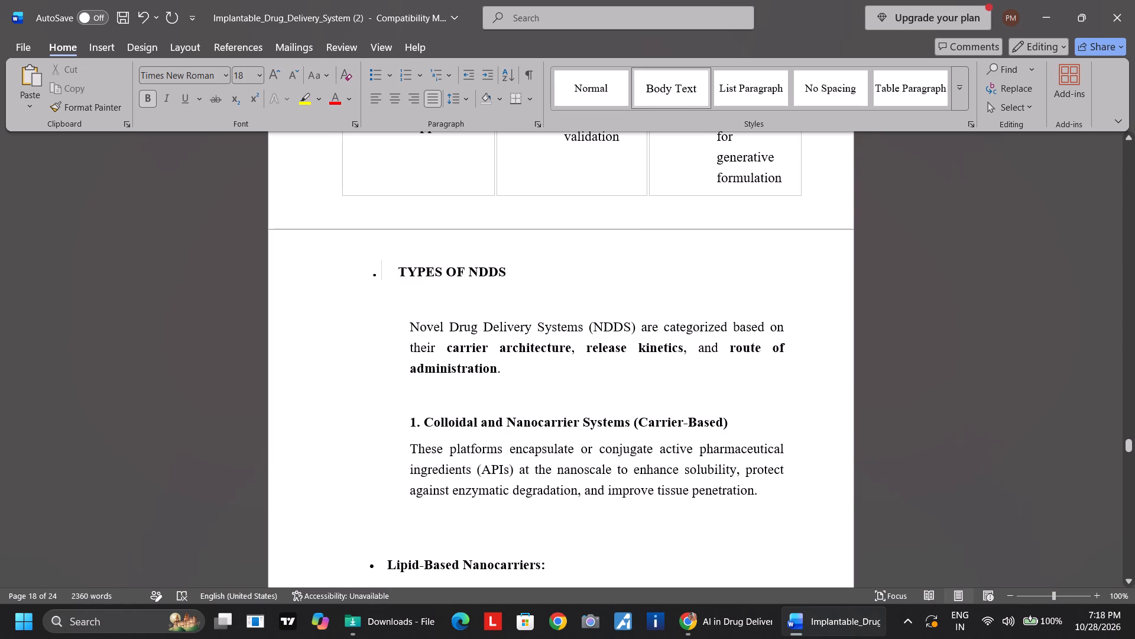
click(402, 267)
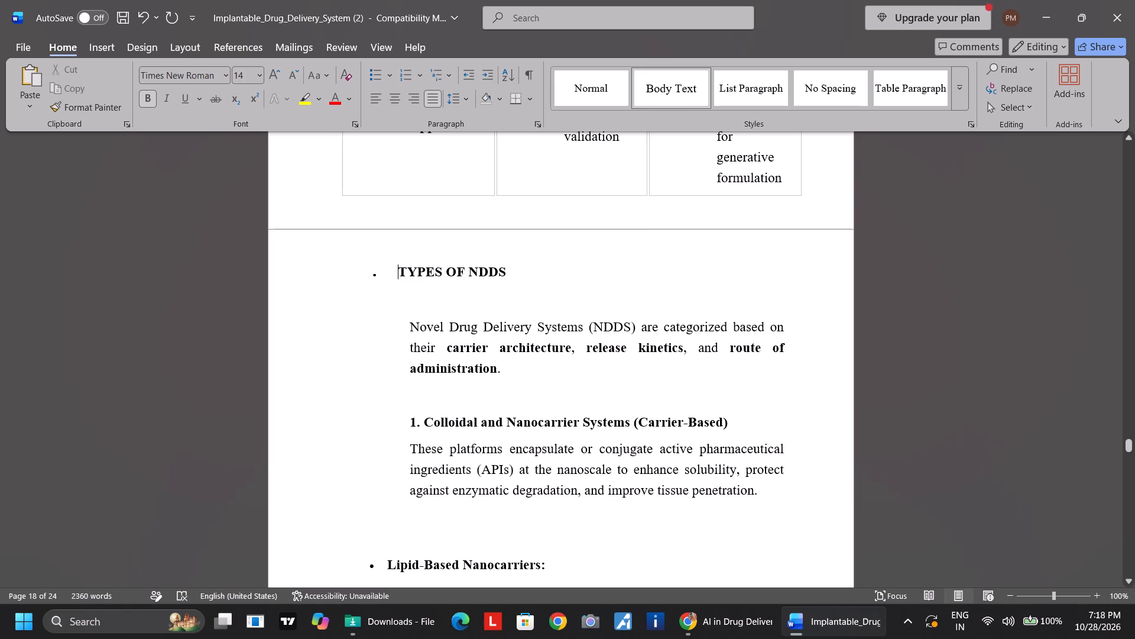
click(402, 267)
drag(403, 267, 501, 278)
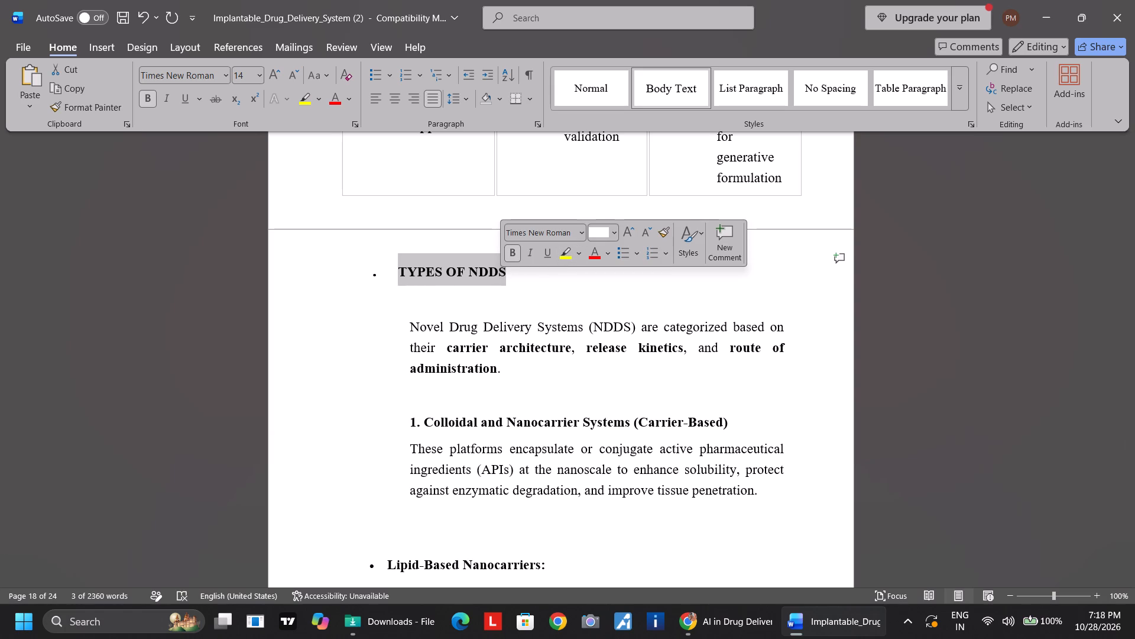
click(605, 234)
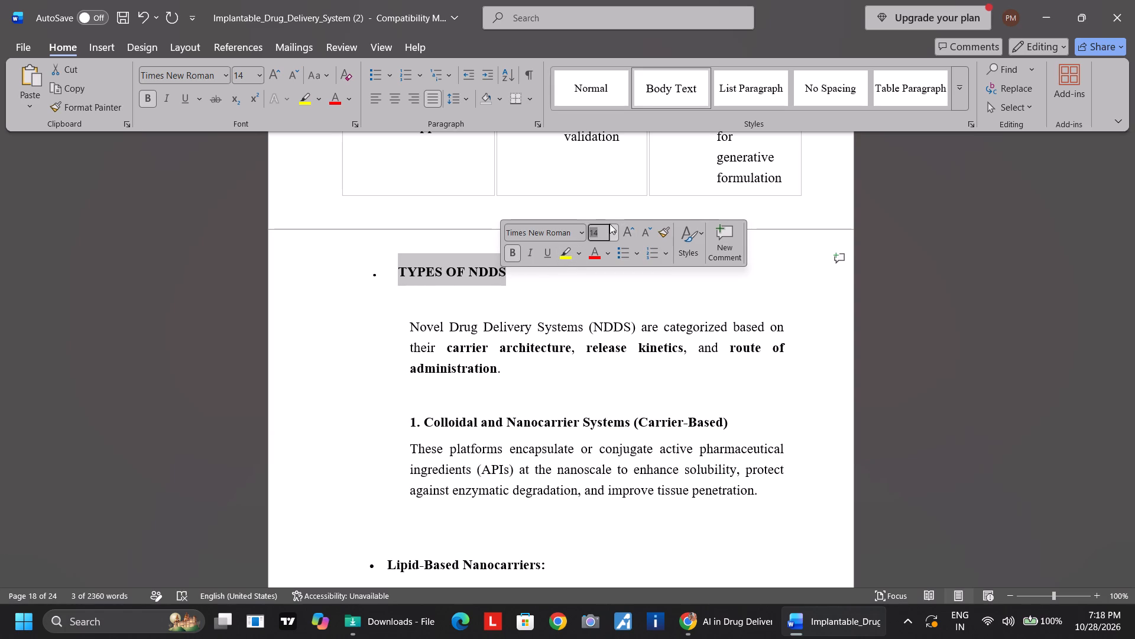
click(609, 226)
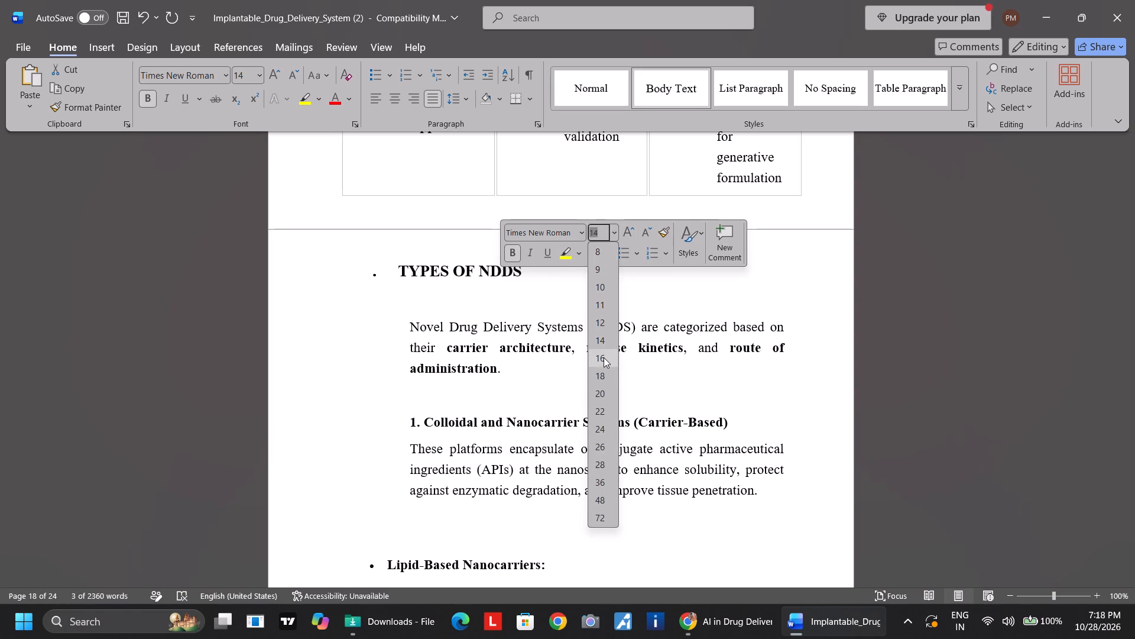
click(604, 357)
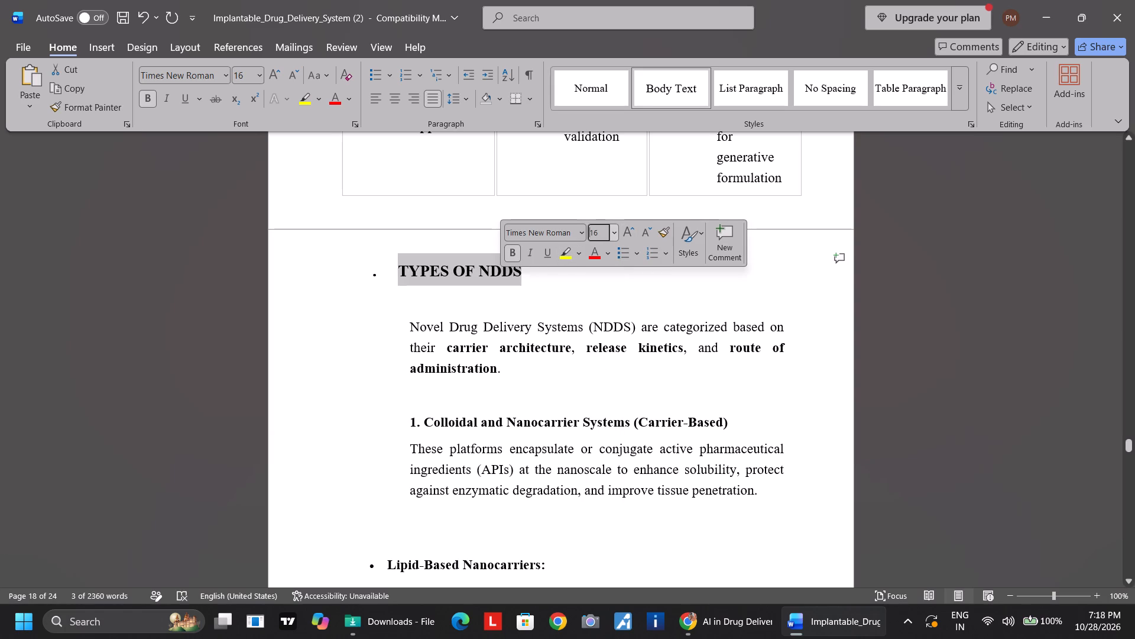
click(831, 283)
scroll(831, 283, down, 4)
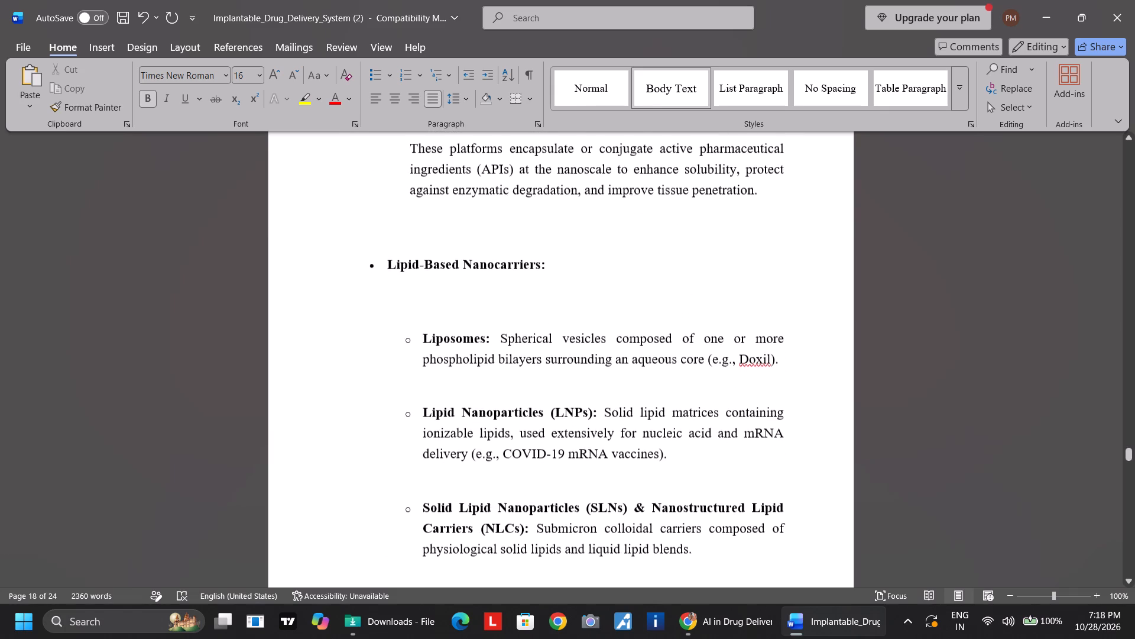
scroll(831, 283, down, 7)
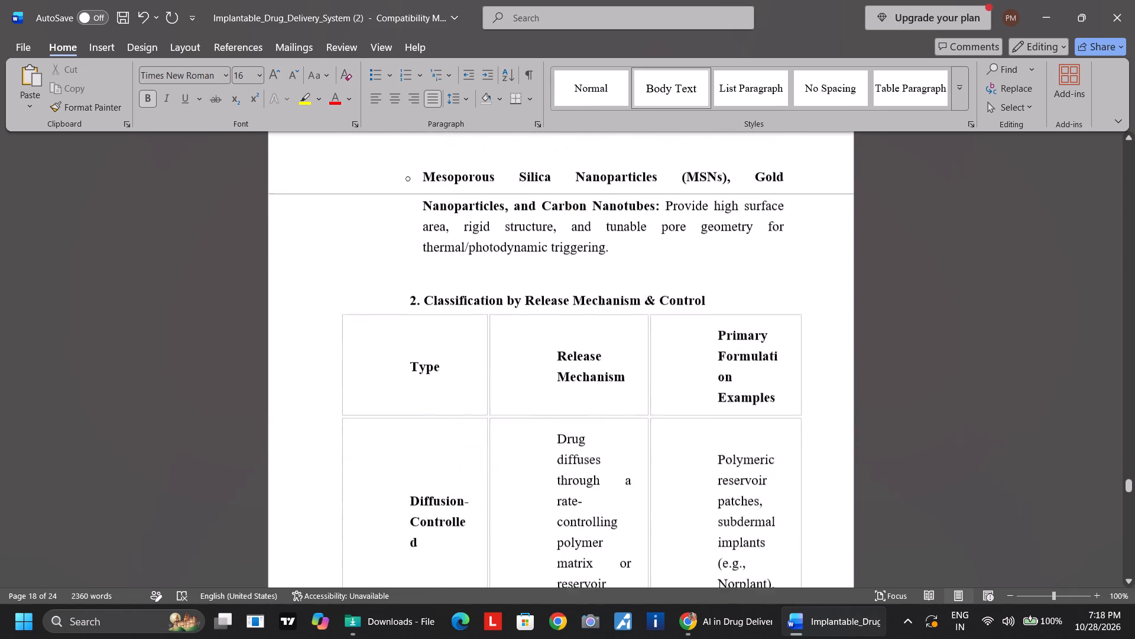
scroll(831, 283, down, 6)
scroll(831, 283, up, 1)
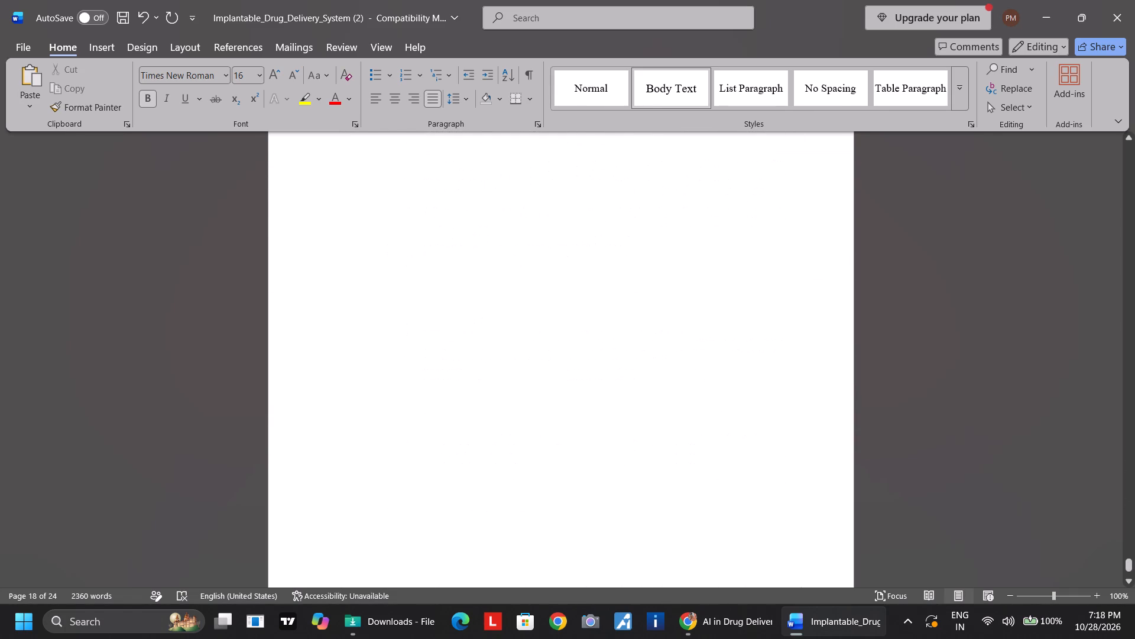
scroll(831, 283, up, 3)
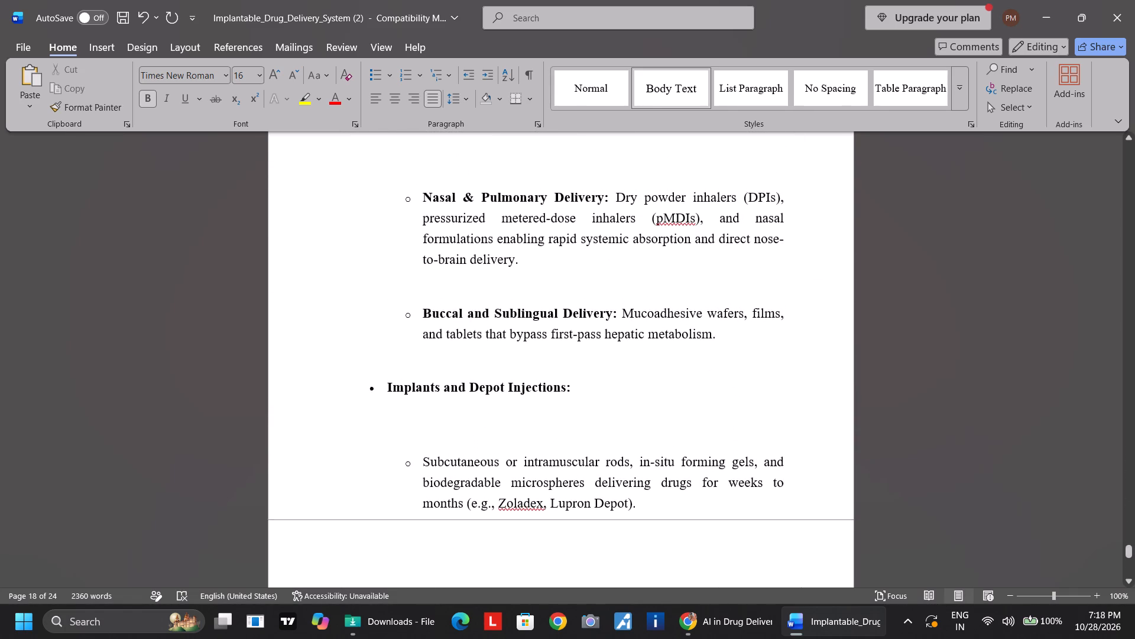
scroll(831, 283, up, 1)
scroll(831, 283, down, 2)
scroll(831, 283, up, 2)
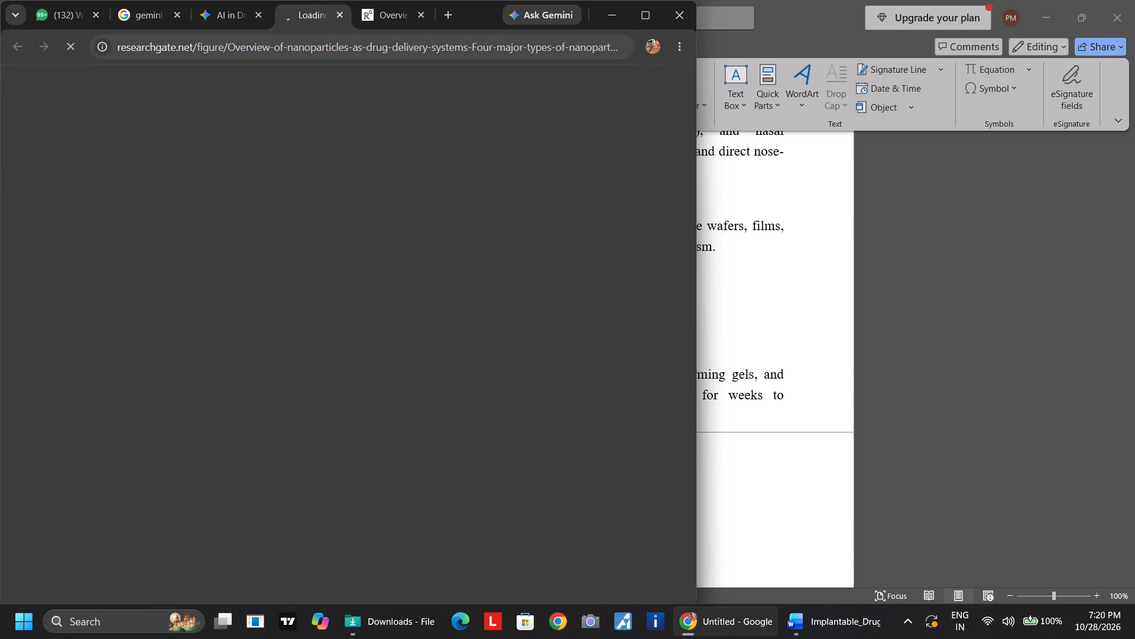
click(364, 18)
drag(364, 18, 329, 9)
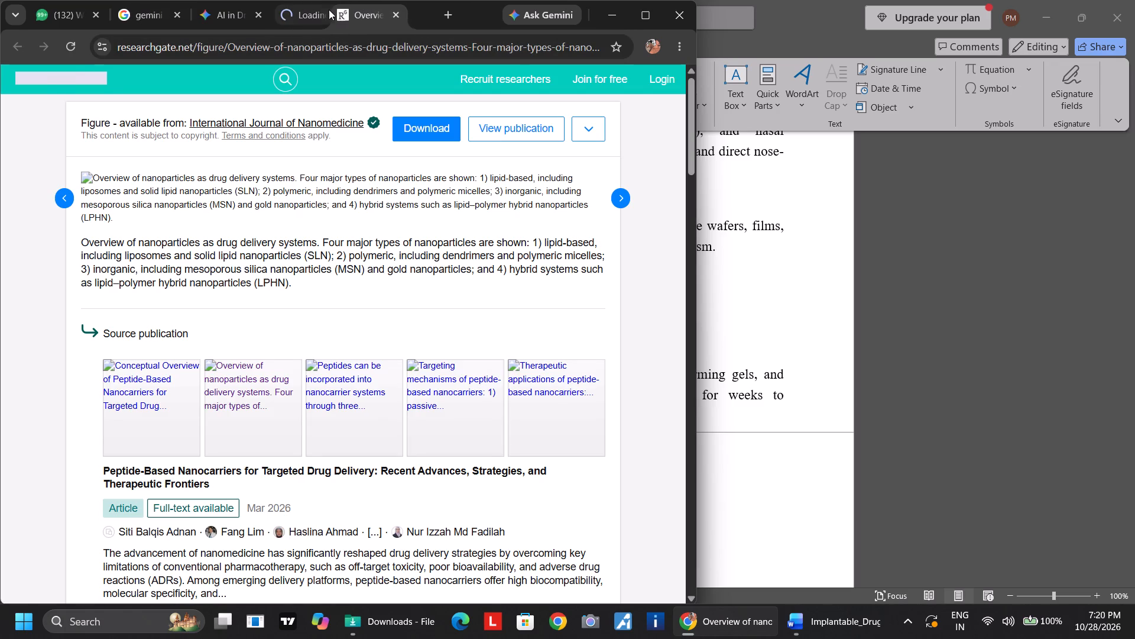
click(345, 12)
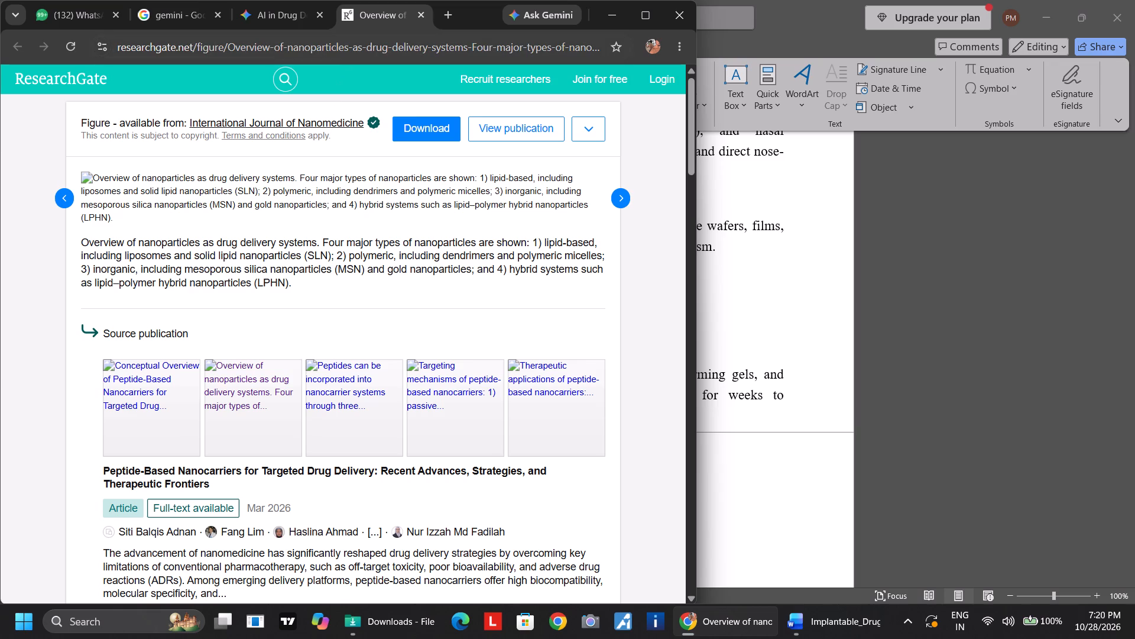
Use the Download option on the ResearchGate figure page to open the full-size "Different Types of Nanoparticles" image, waiting through the security check.
click(421, 119)
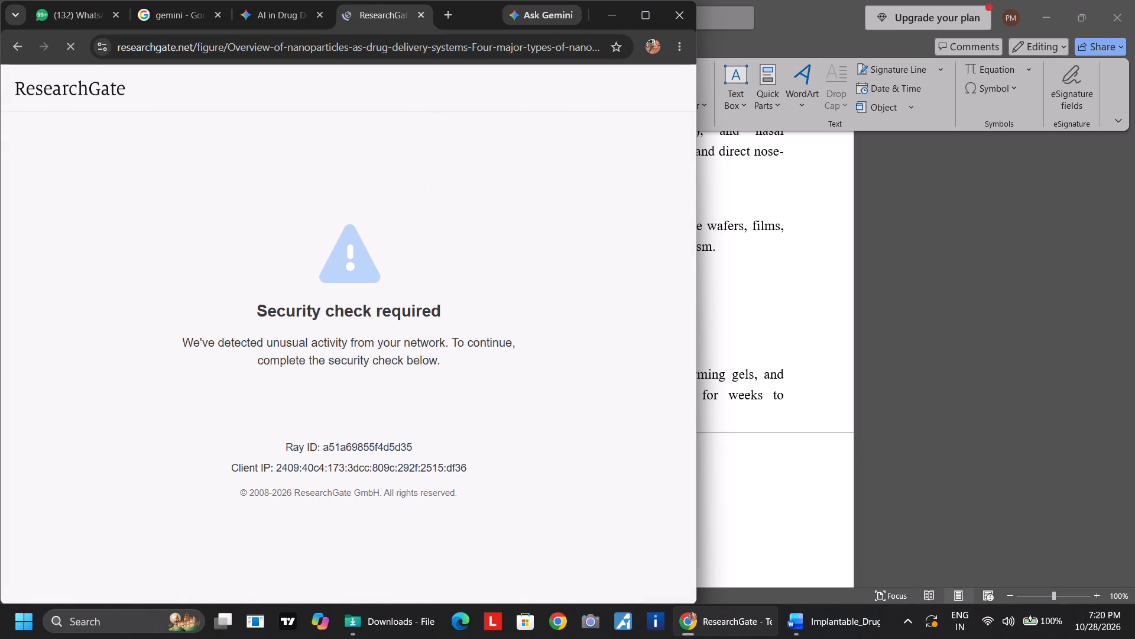
triple_click(419, 393)
click(419, 393)
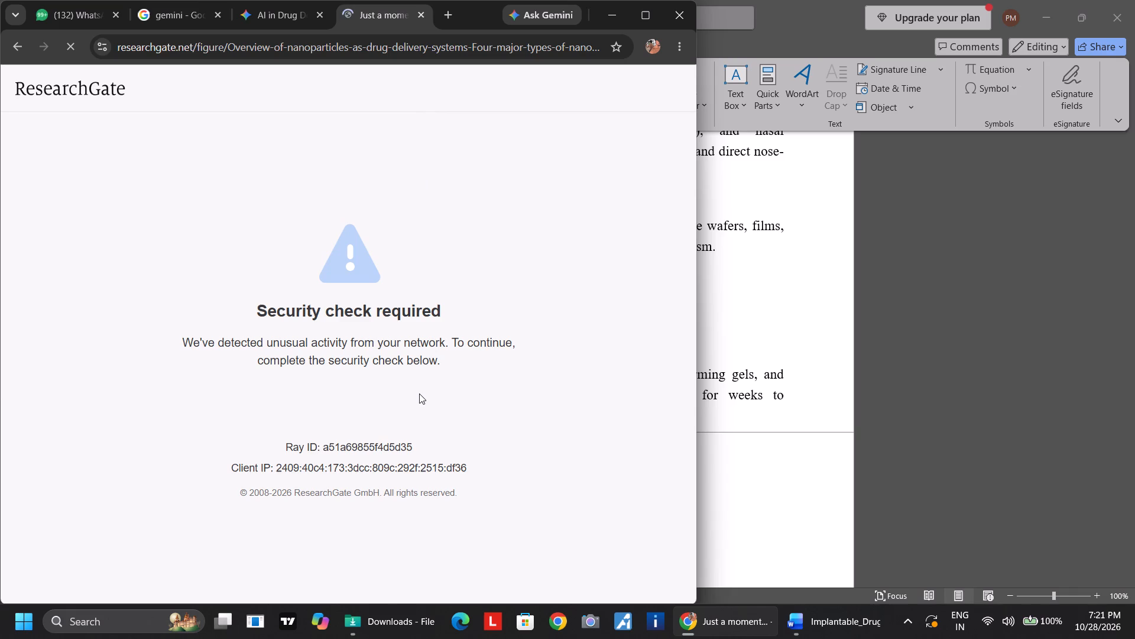
click(345, 390)
scroll(345, 390, down, 2)
scroll(345, 390, up, 3)
click(333, 295)
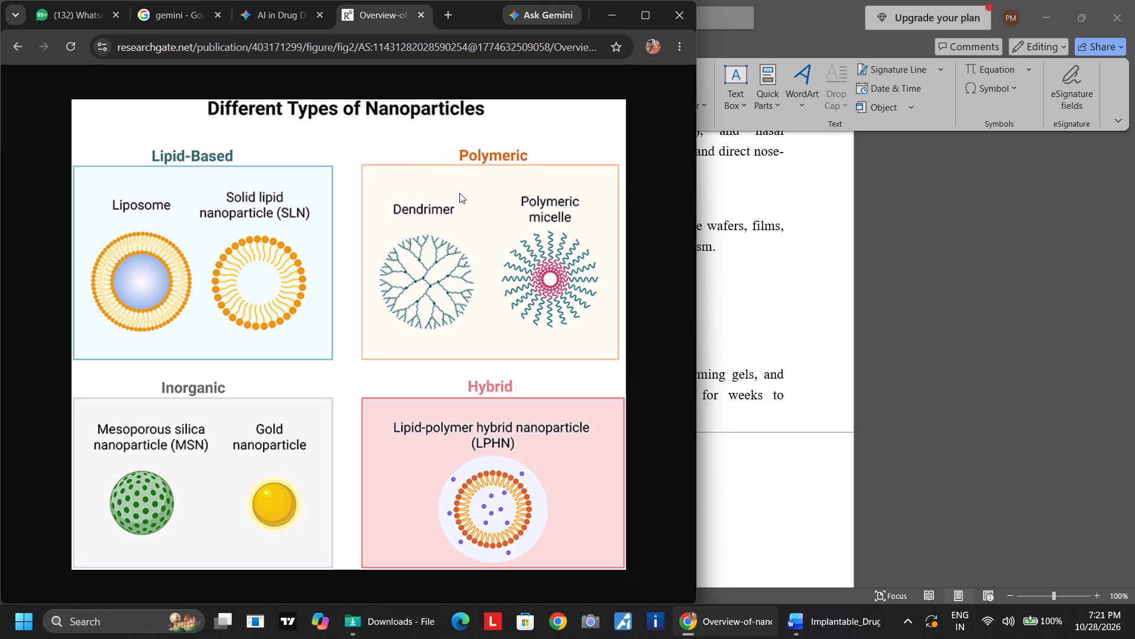
click(511, 161)
scroll(544, 186, down, 2)
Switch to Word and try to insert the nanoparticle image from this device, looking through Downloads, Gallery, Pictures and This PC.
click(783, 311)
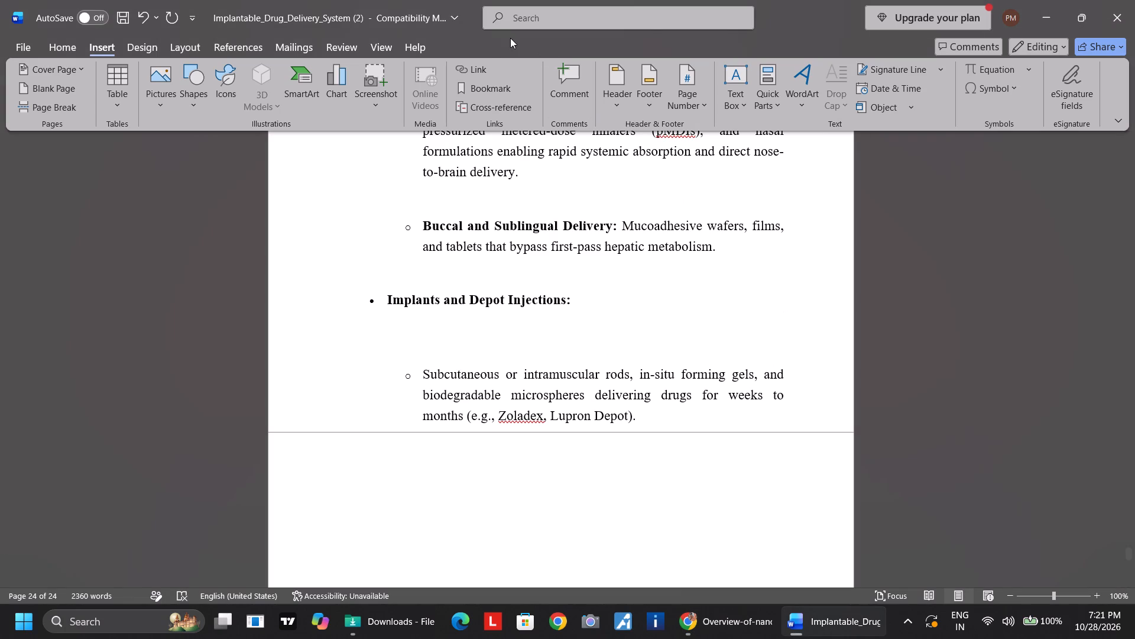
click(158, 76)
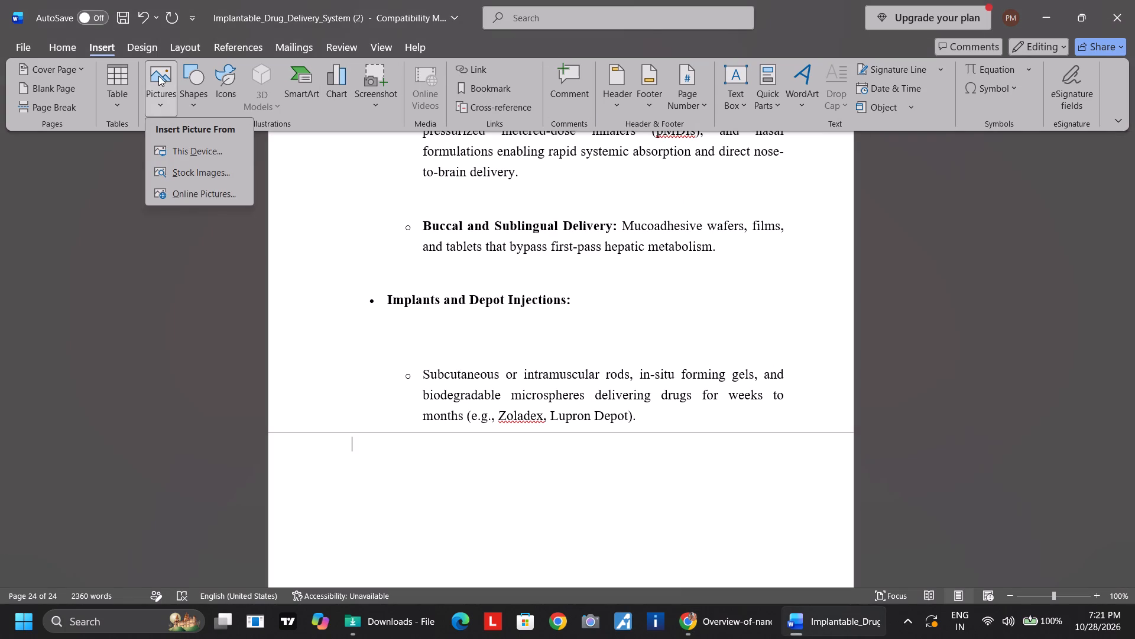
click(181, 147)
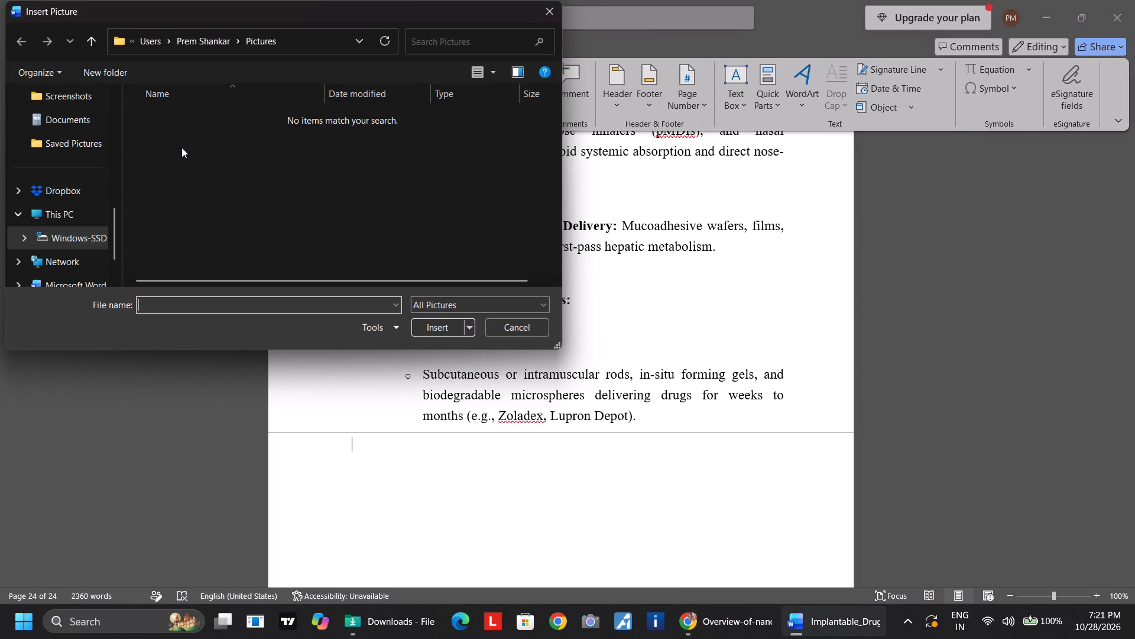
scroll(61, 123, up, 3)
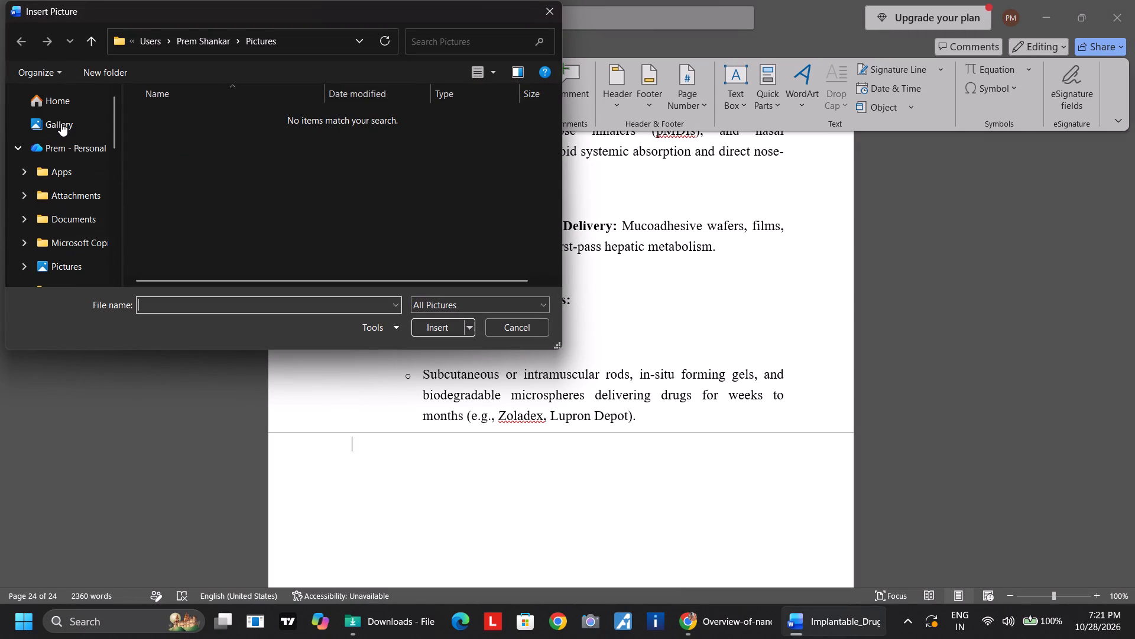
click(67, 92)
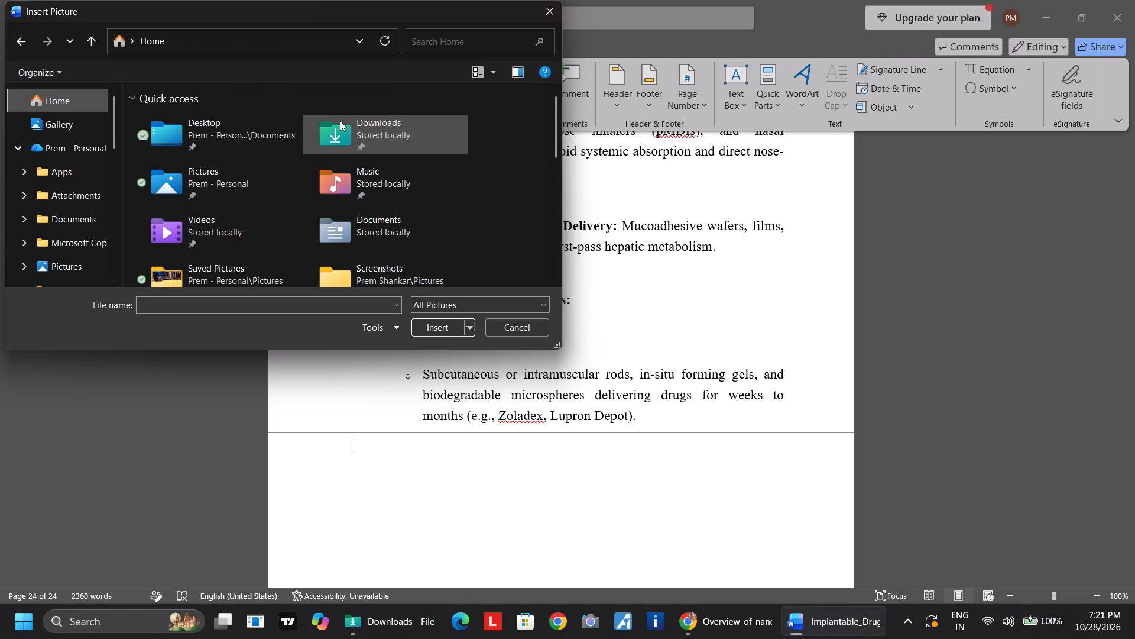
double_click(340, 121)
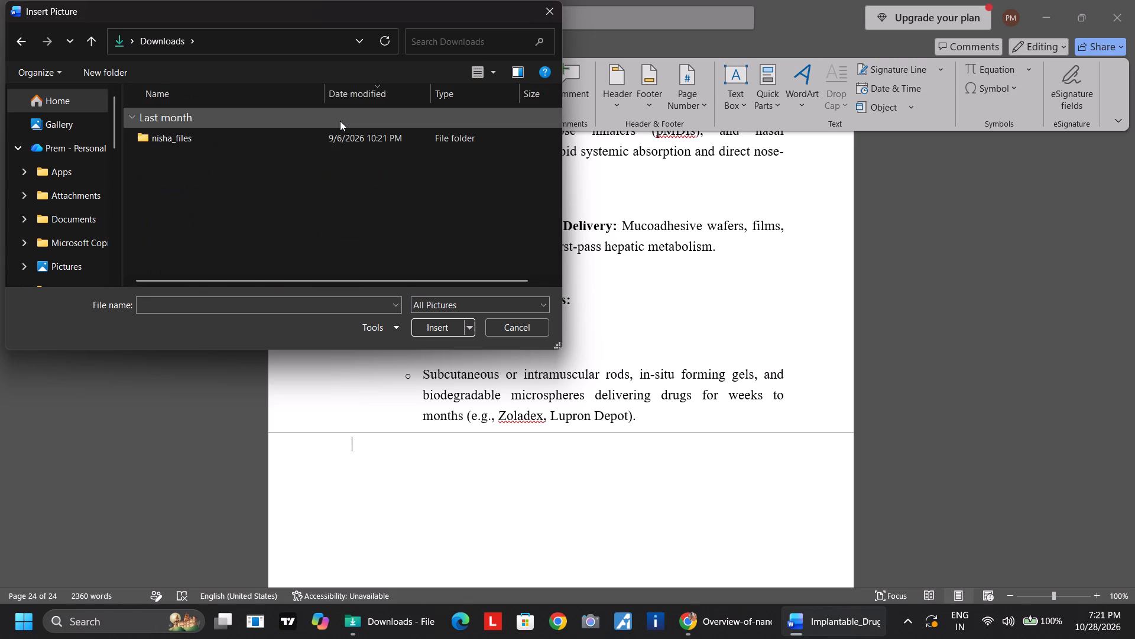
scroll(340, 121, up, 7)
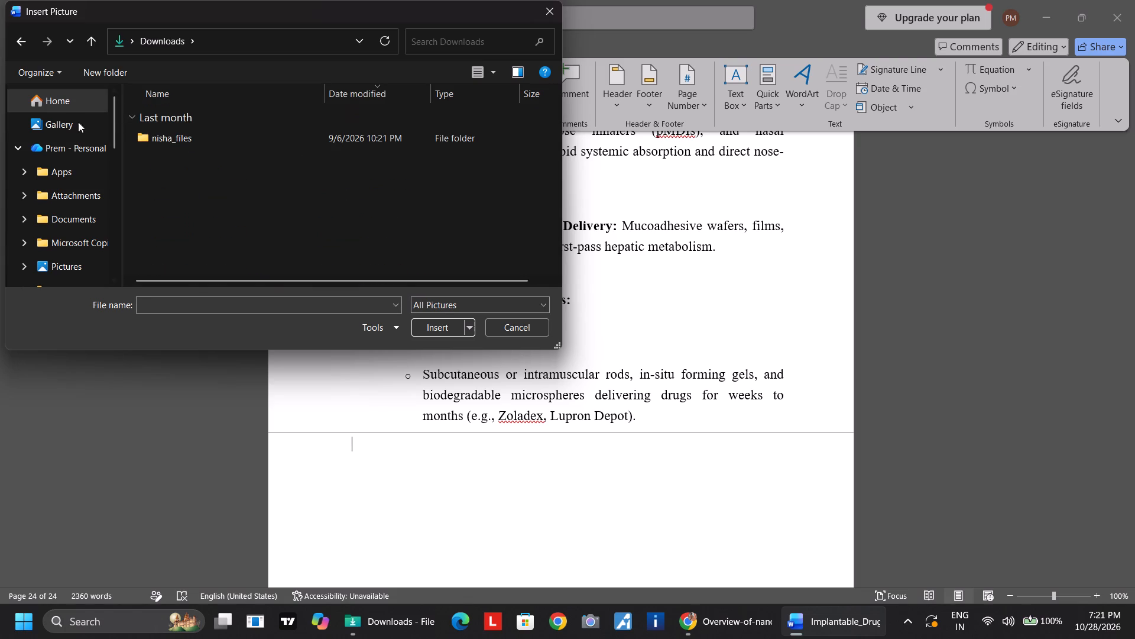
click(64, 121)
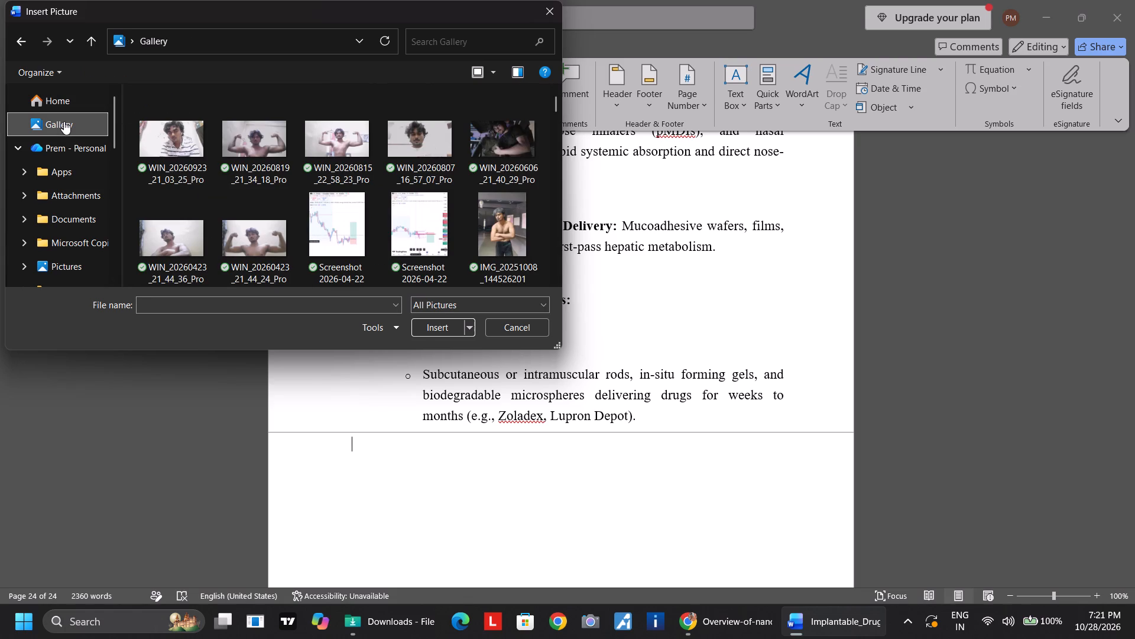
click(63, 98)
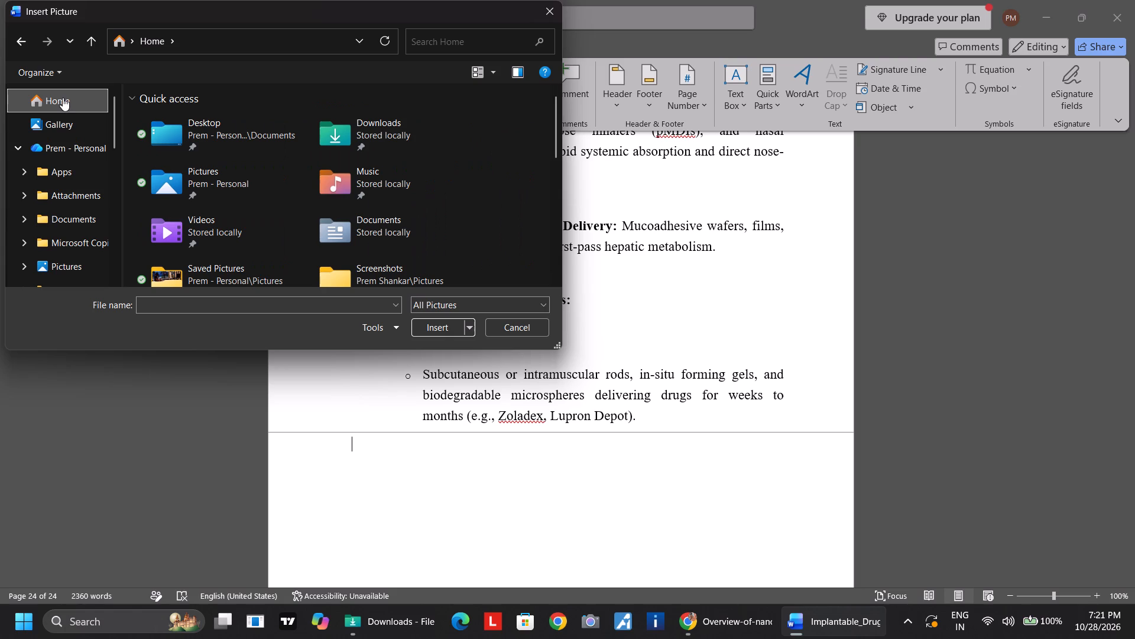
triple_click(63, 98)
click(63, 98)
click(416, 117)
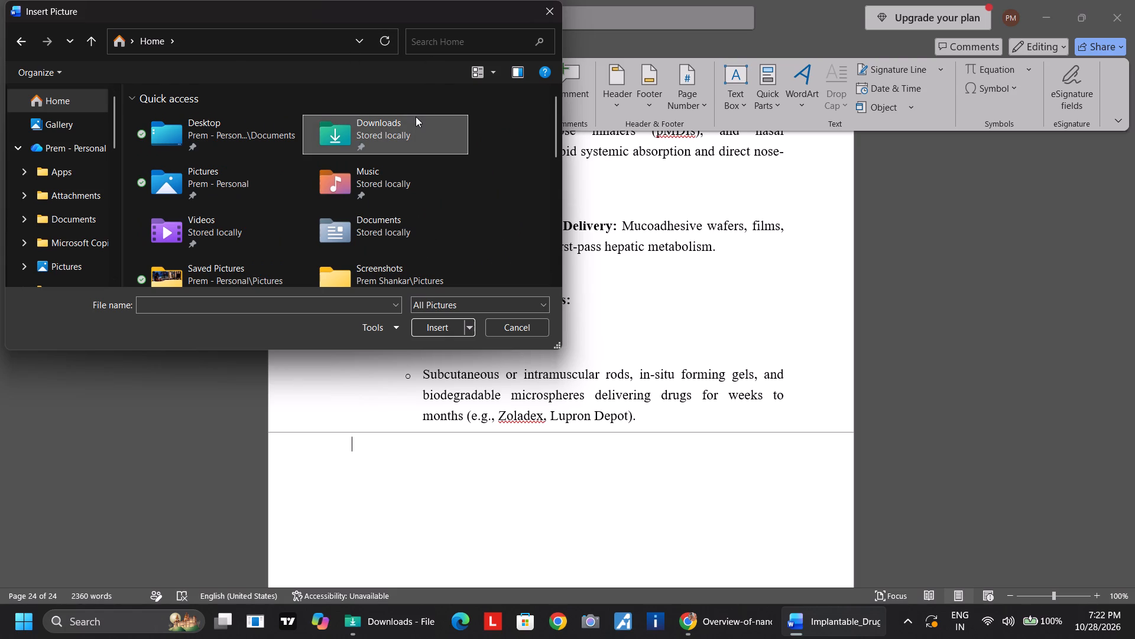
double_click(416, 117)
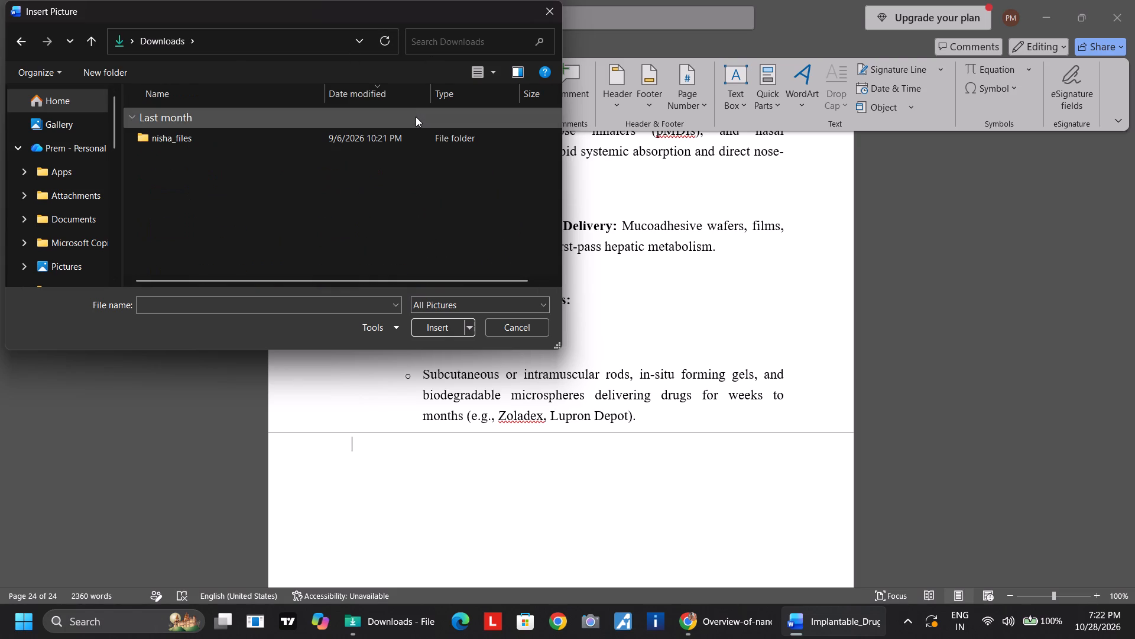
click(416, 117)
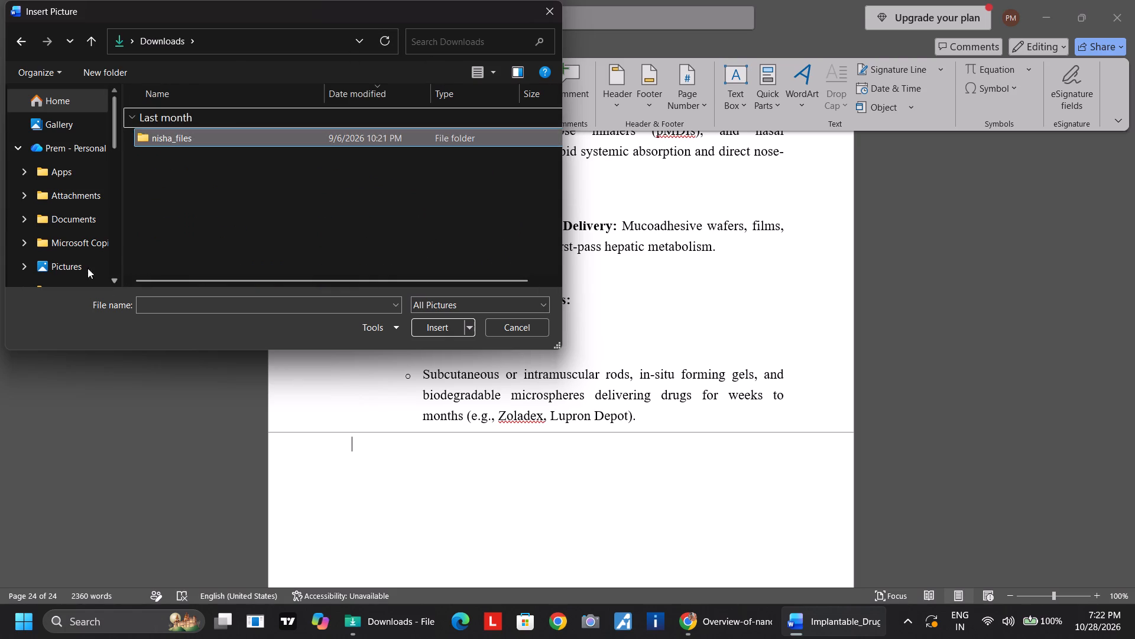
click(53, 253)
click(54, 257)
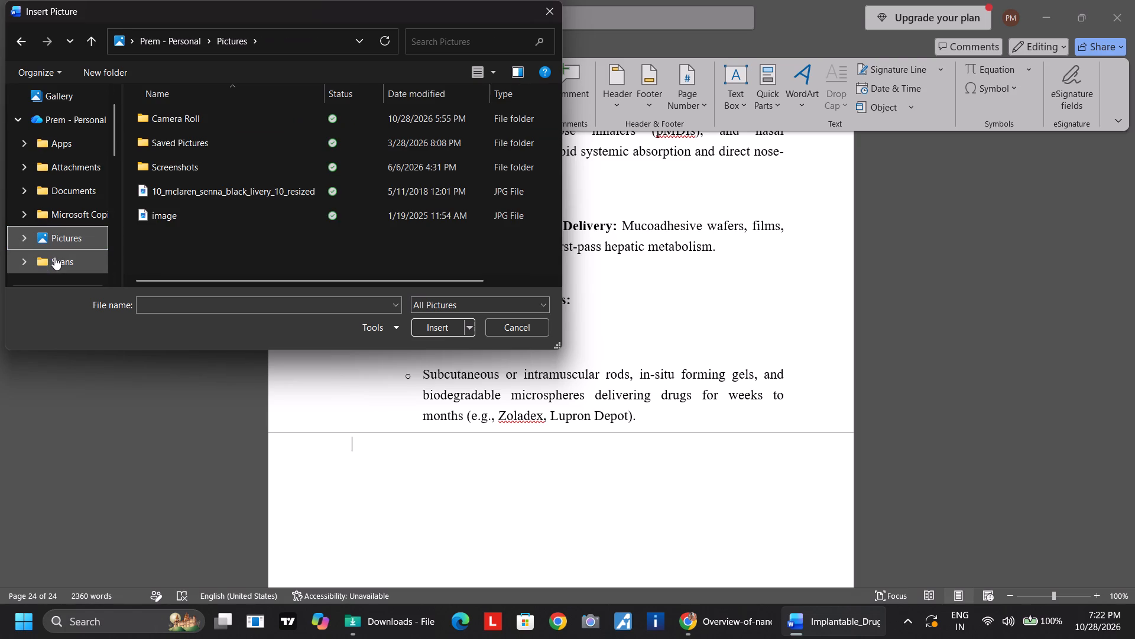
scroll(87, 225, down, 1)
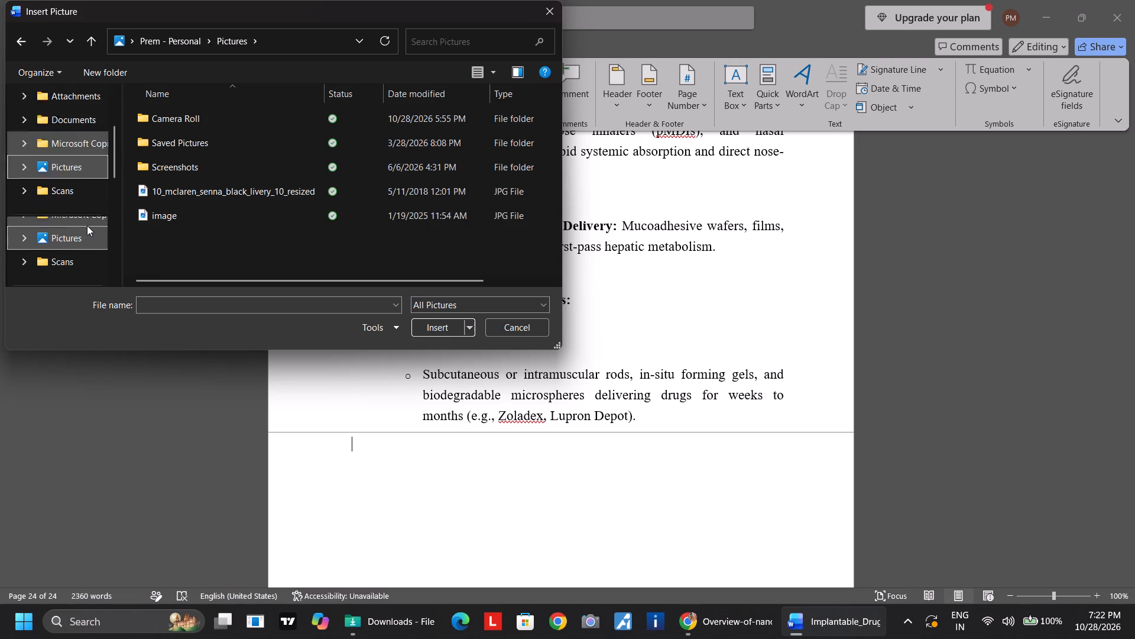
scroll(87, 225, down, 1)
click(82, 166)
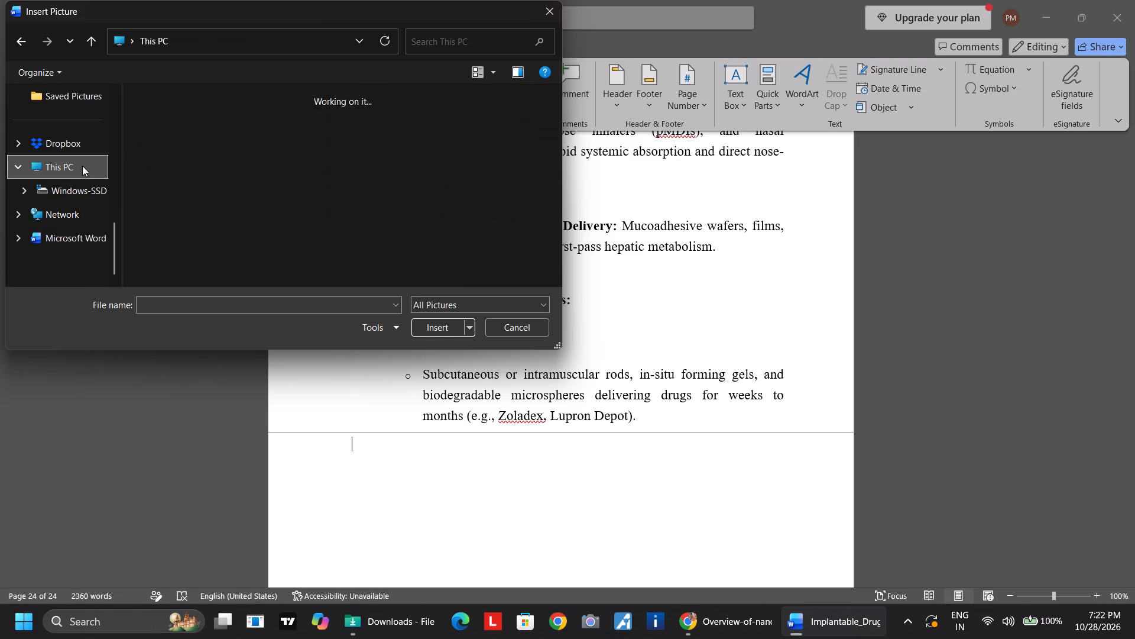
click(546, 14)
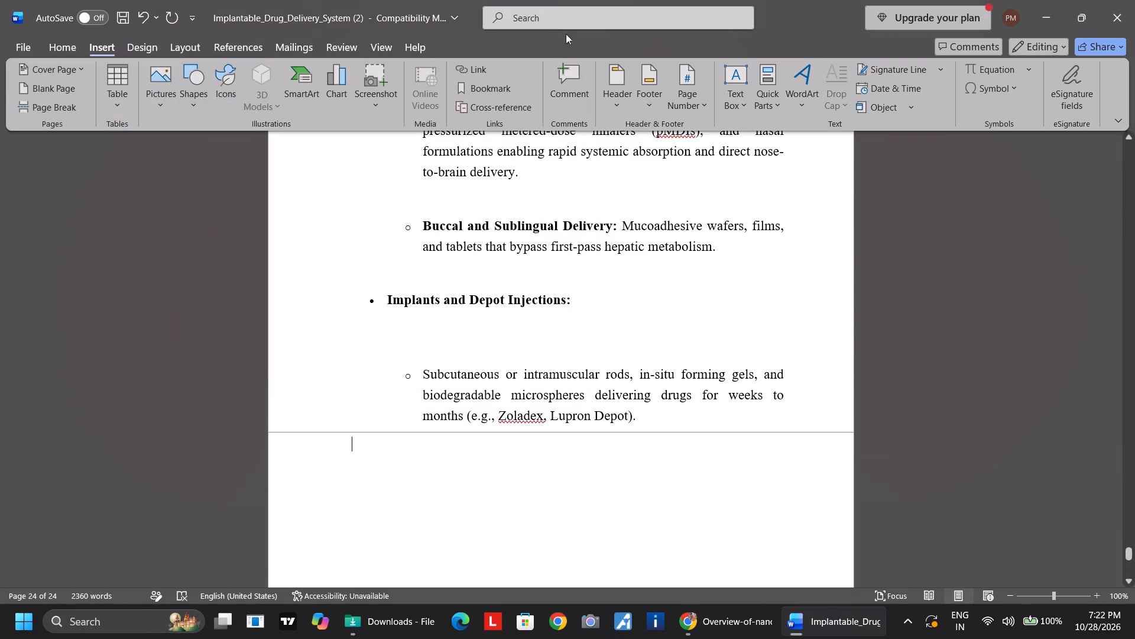
Switch back to Chrome and capture a rectangular screen snip of the "Different Types of Nanoparticles" image.
click(714, 636)
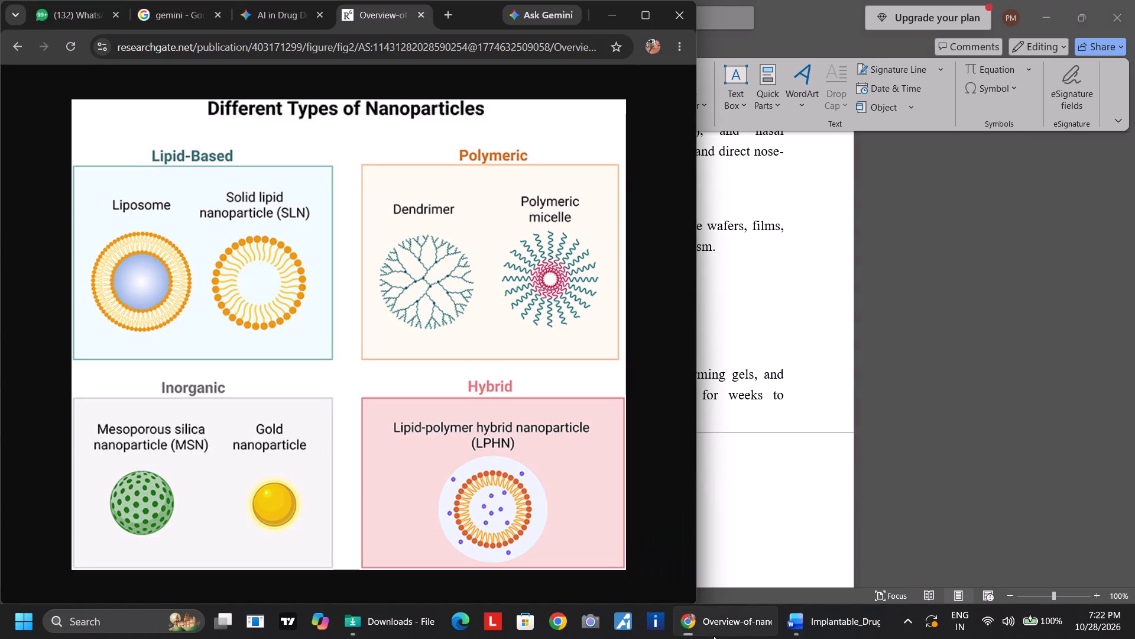
scroll(501, 490, down, 1)
key(Print)
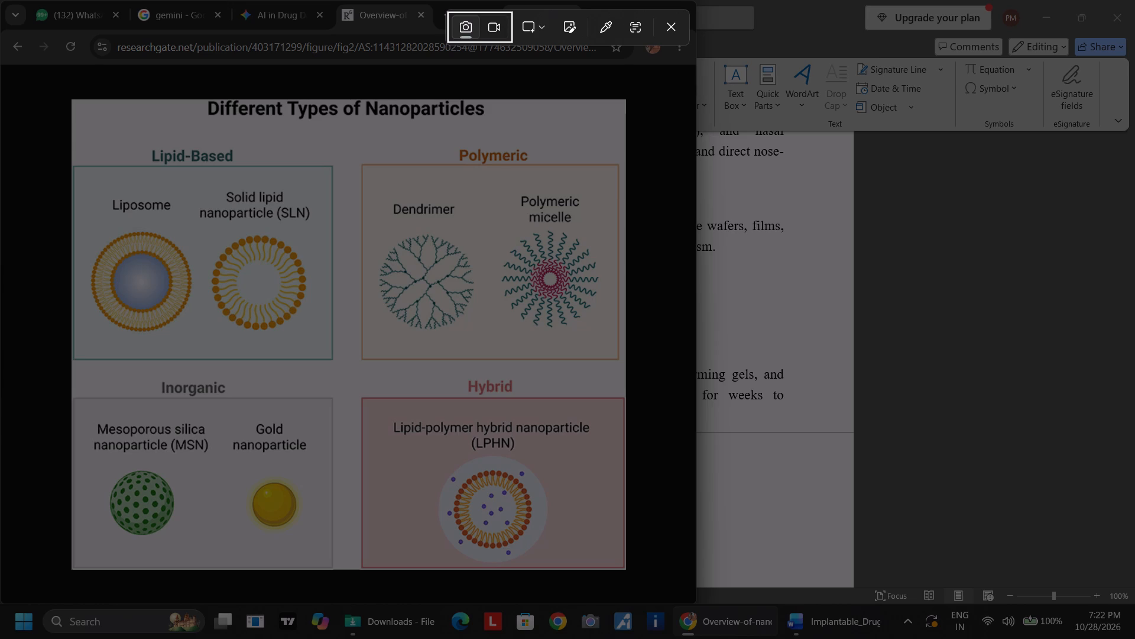
drag(73, 98, 111, 141)
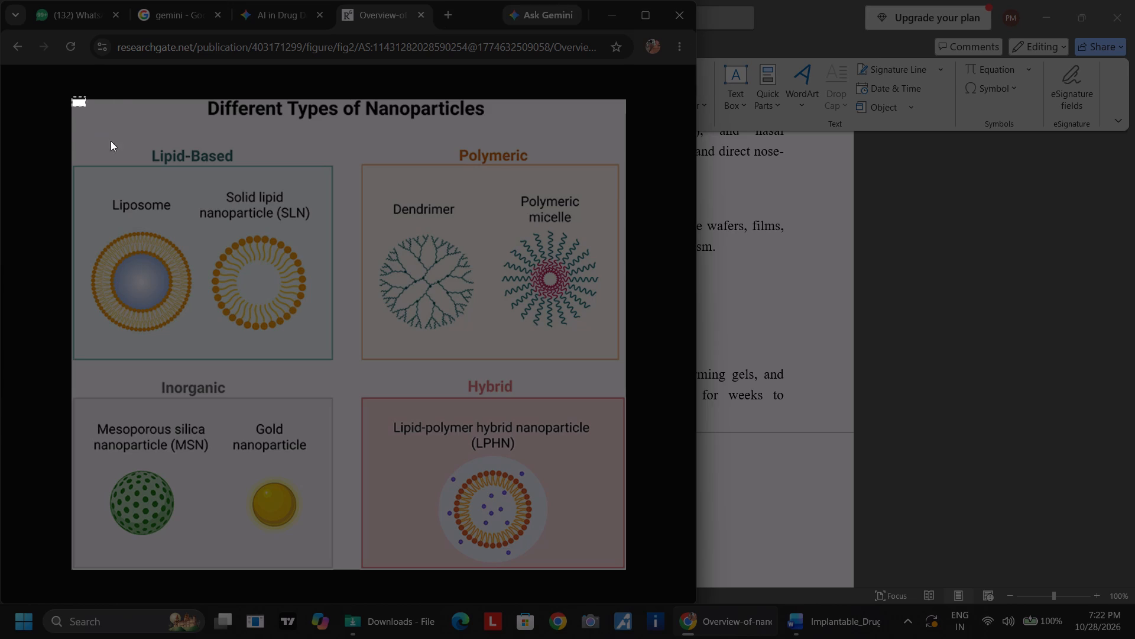
drag(111, 141, 527, 335)
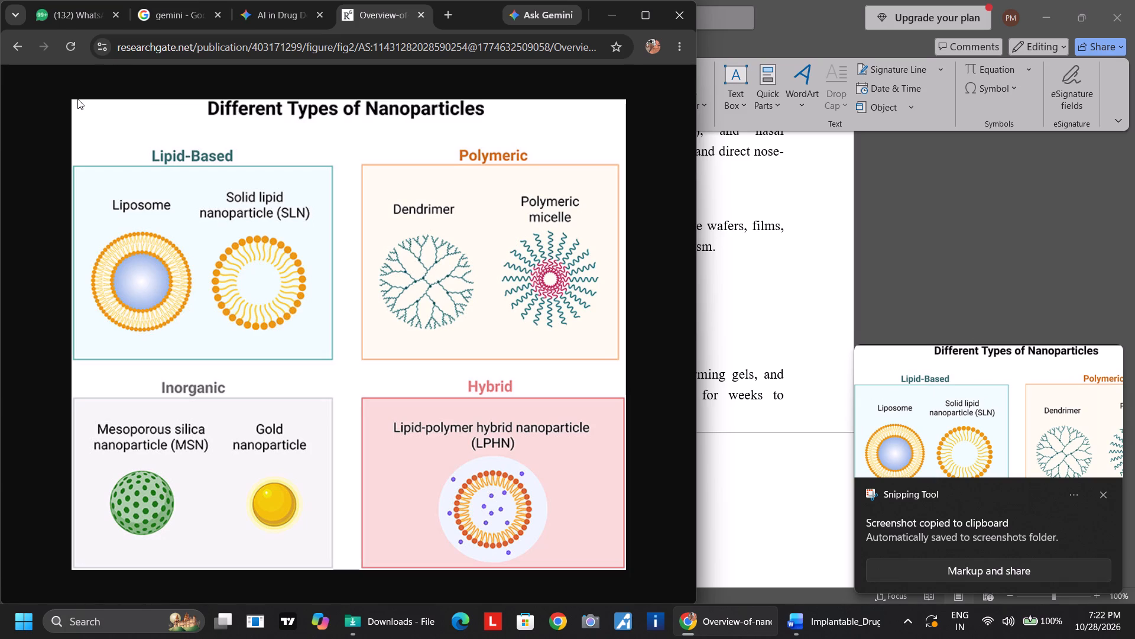
Capture a rectangular screen snip covering the whole "Different Types of Nanoparticles" figure, including its title.
key(Print)
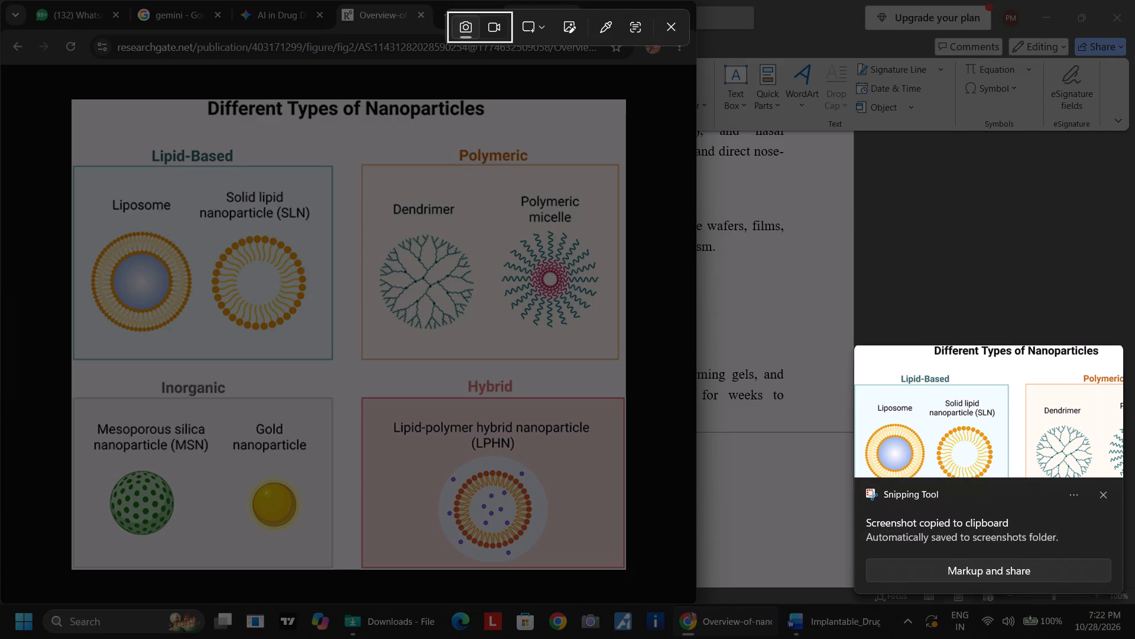
scroll(73, 90, down, 1)
drag(73, 90, 636, 574)
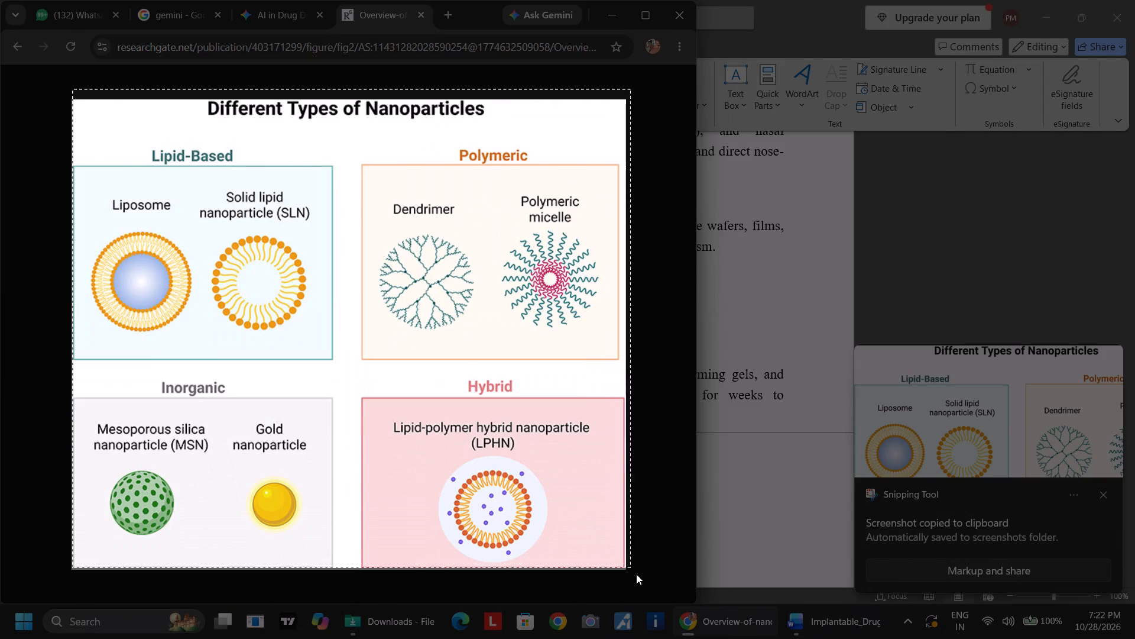
drag(636, 574, 628, 576)
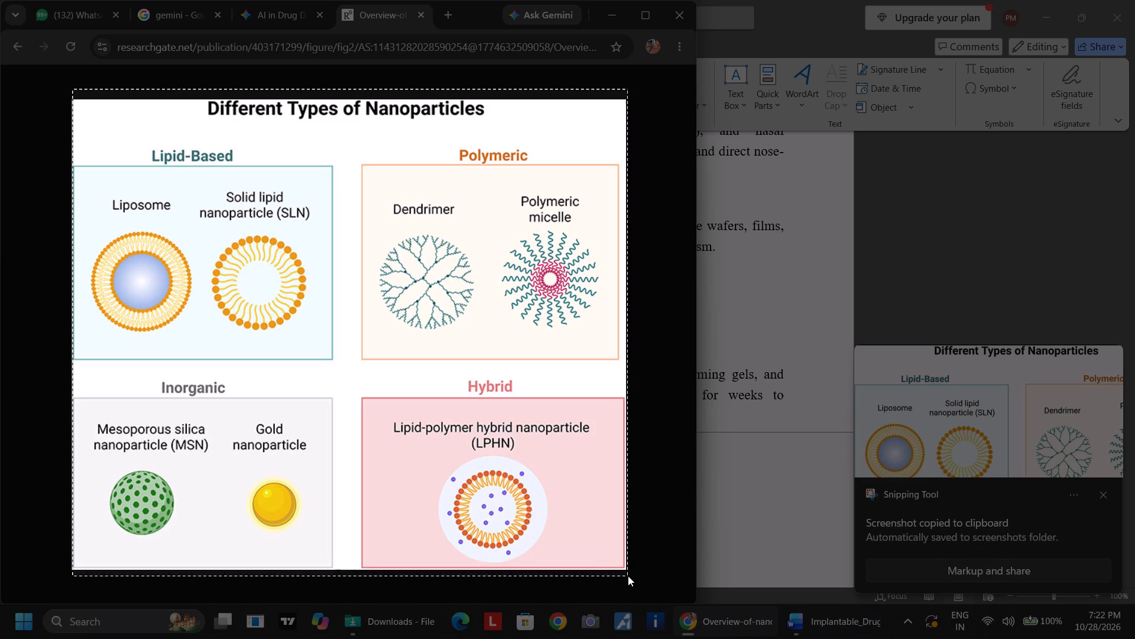
drag(628, 576, 628, 577)
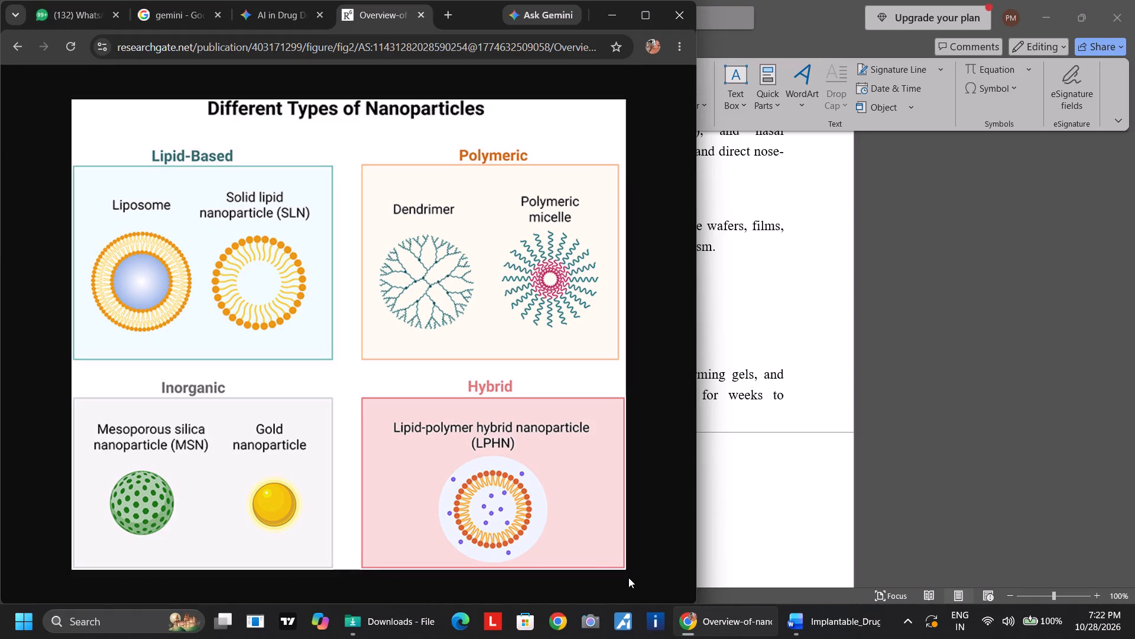
Switch to Word and insert a screenshot of the browser window showing the nanoparticle figure after the Implants and Depot Injections text.
double_click(797, 509)
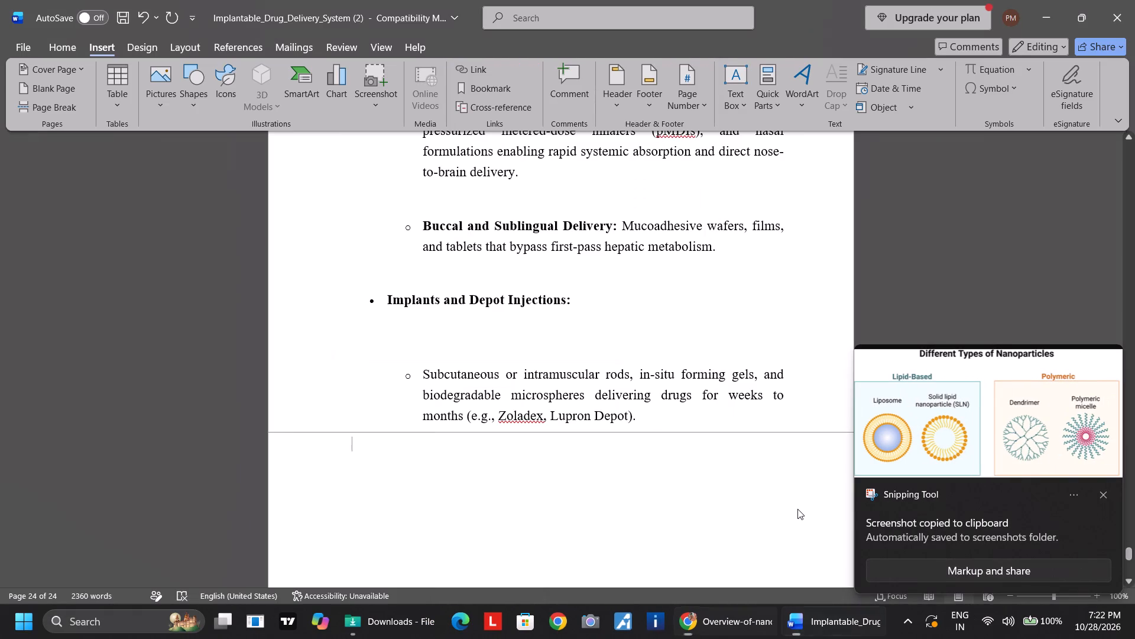
click(368, 90)
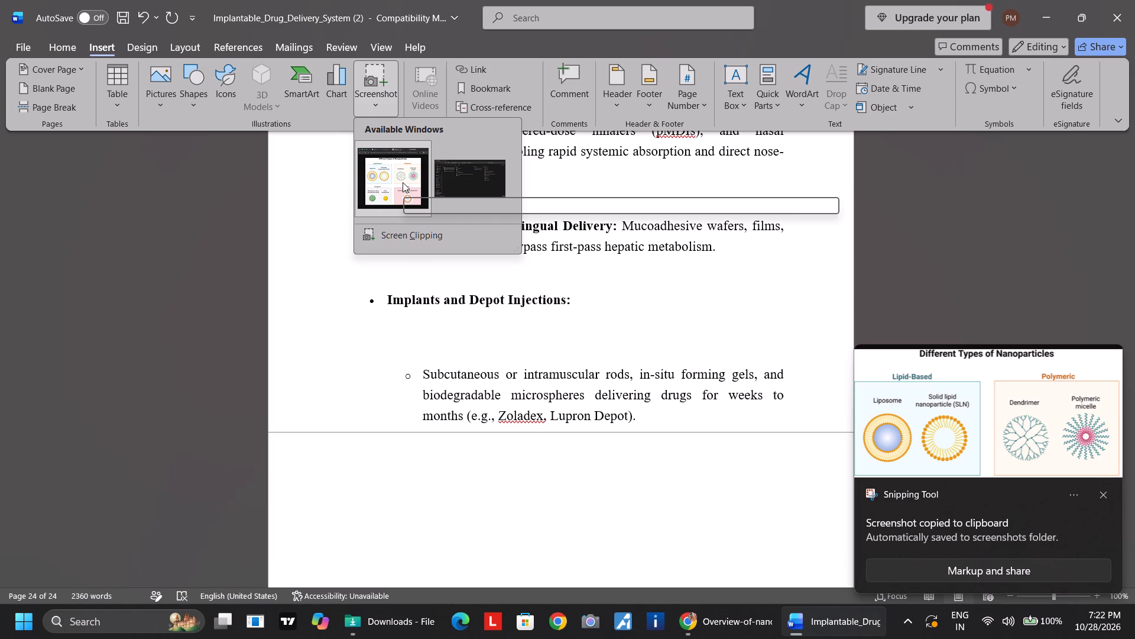
click(403, 182)
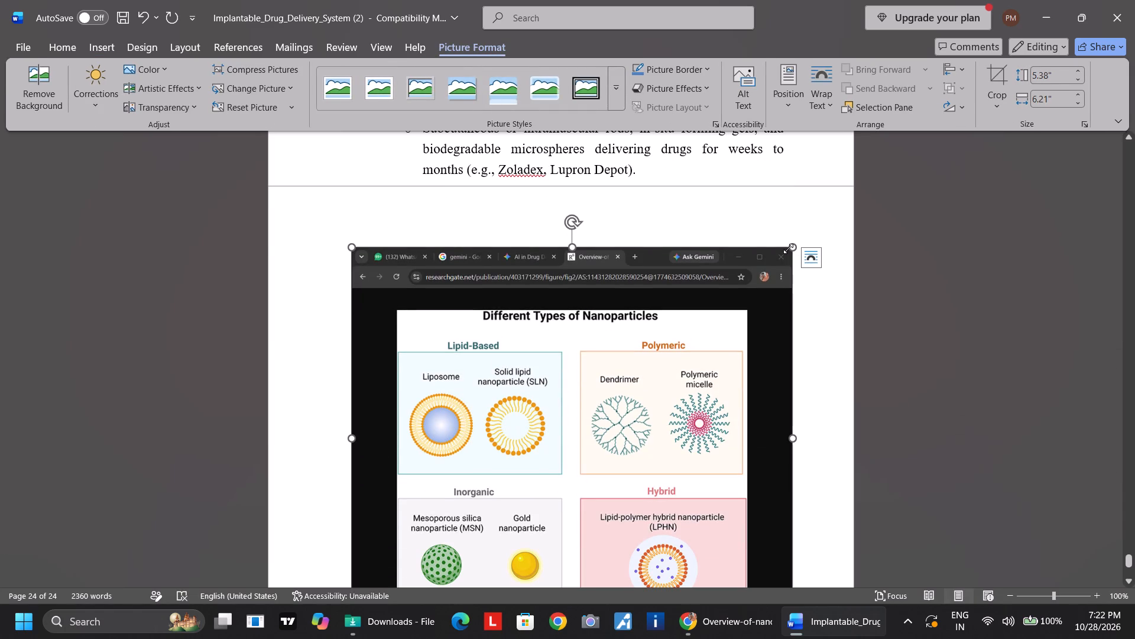
Resize the inserted screenshot to about 5.48" high by 5.59" wide.
drag(788, 248, 748, 292)
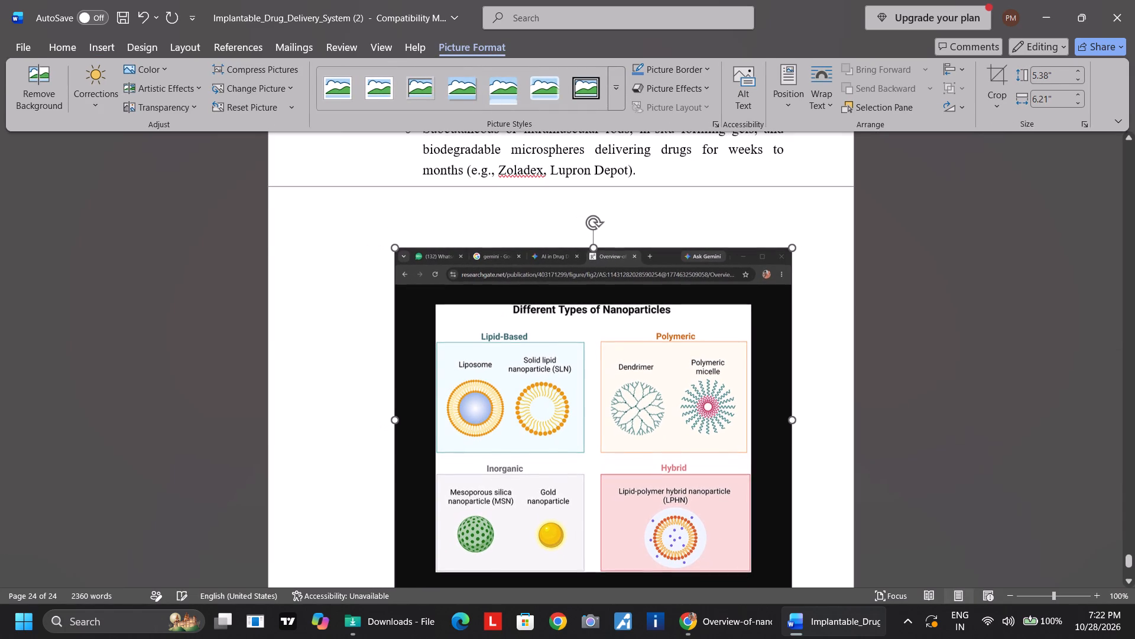
scroll(748, 292, down, 1)
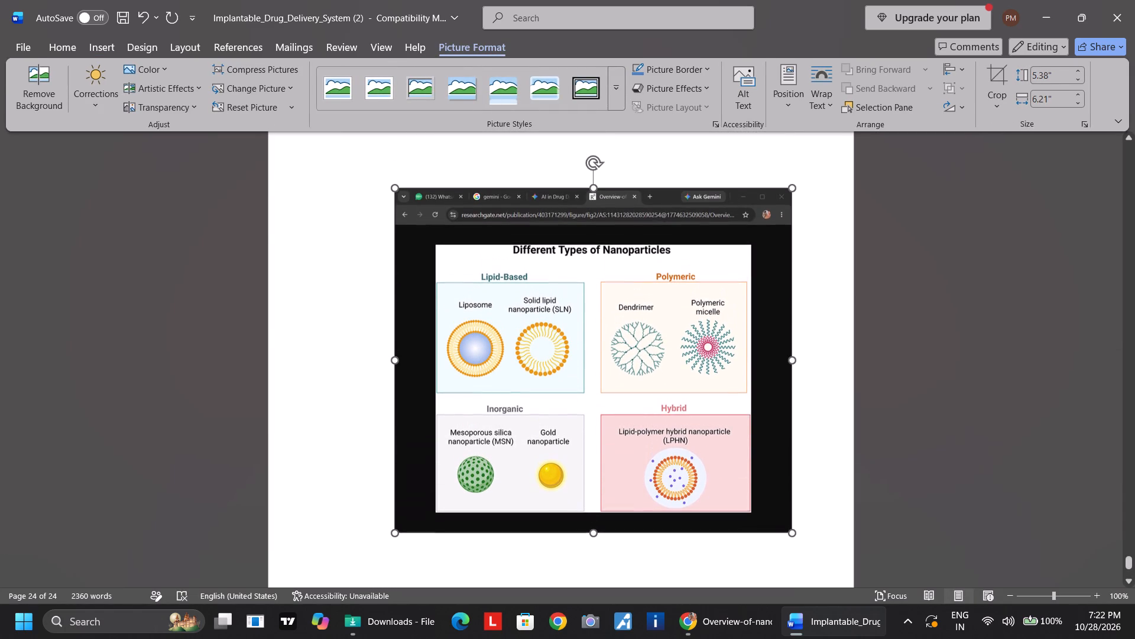
drag(594, 190, 595, 143)
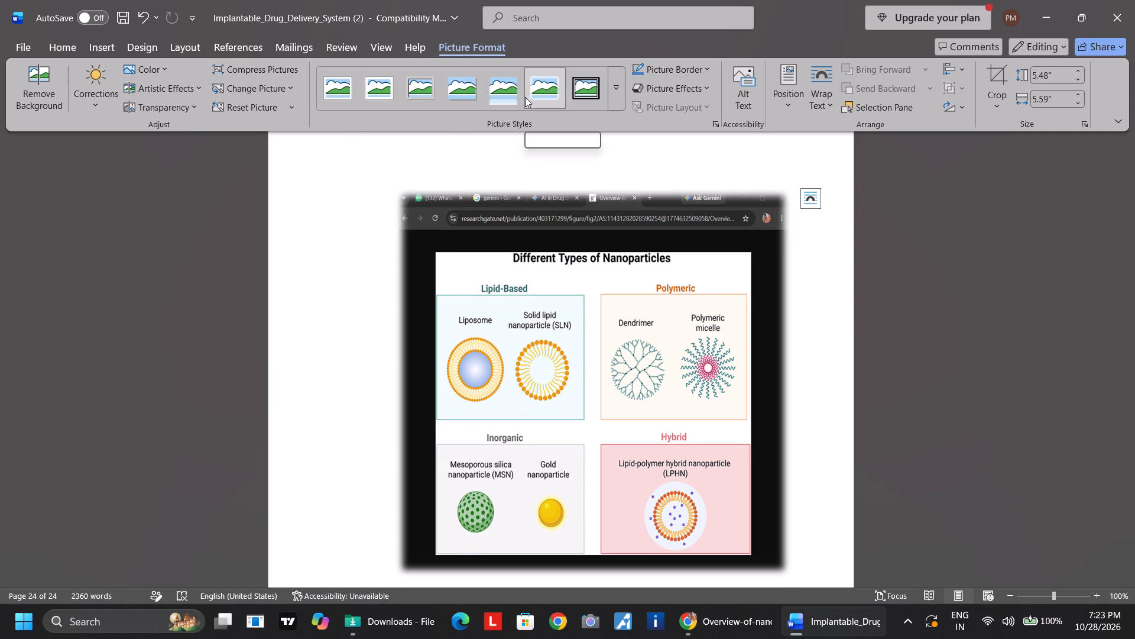
Crop the browser bars above the figure and the black margin on its right, leaving about 4.58" by 5.03".
click(994, 76)
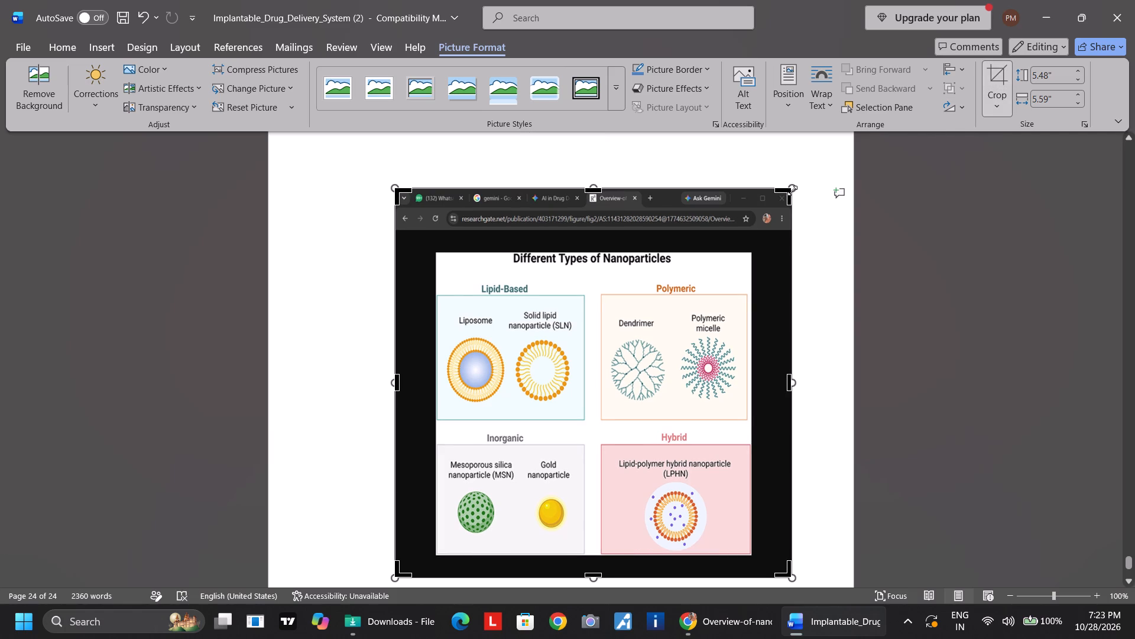
drag(792, 191, 758, 257)
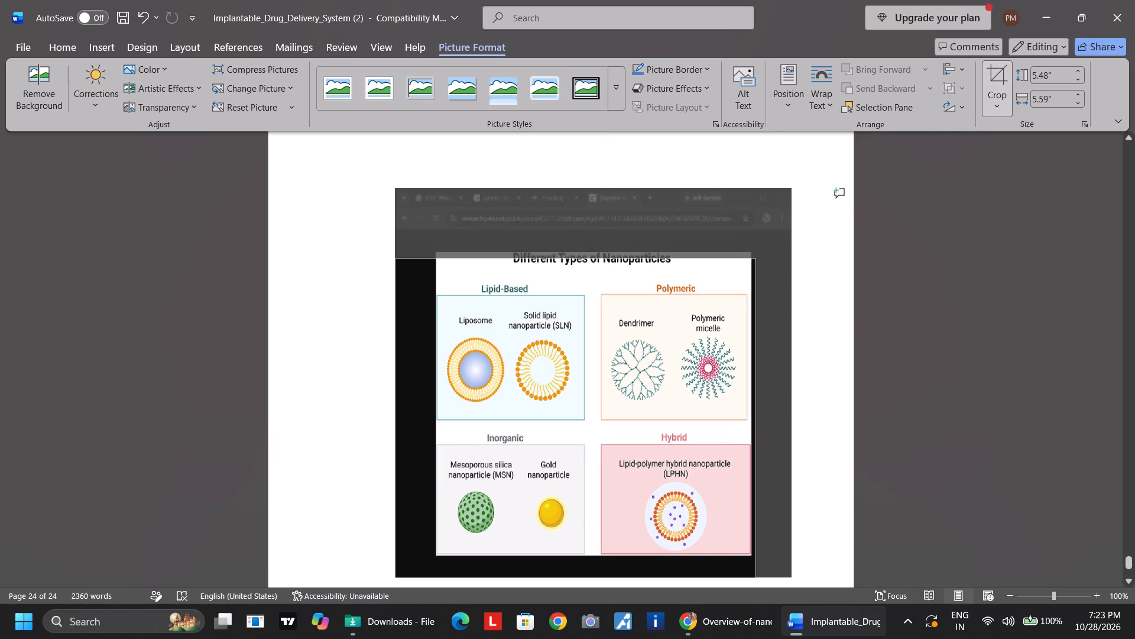
drag(758, 257, 749, 252)
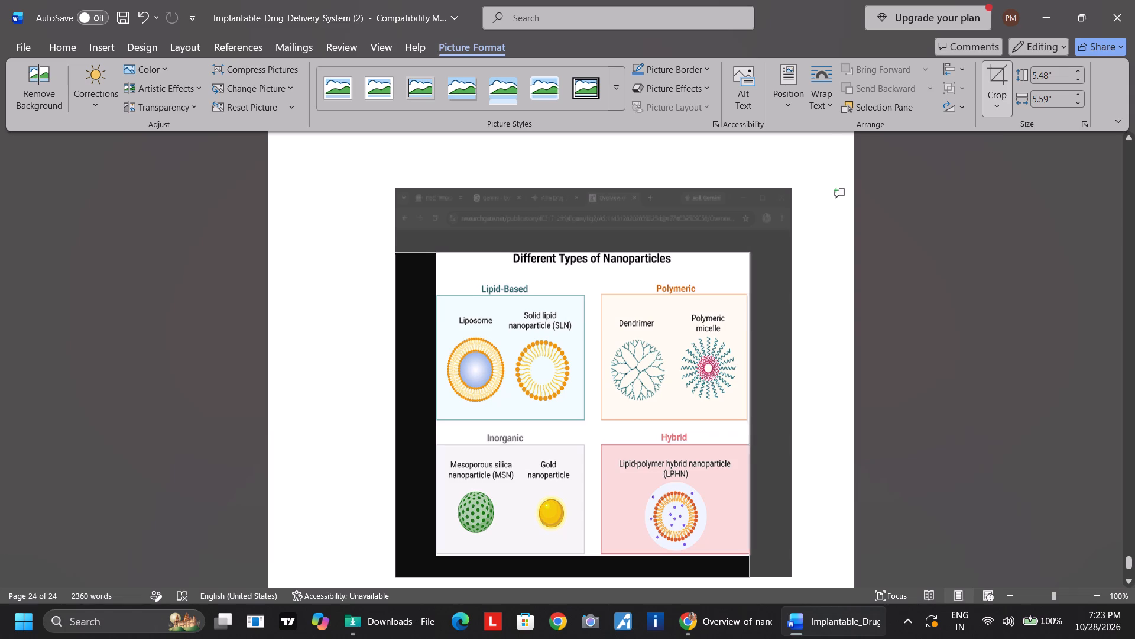
drag(749, 252, 751, 252)
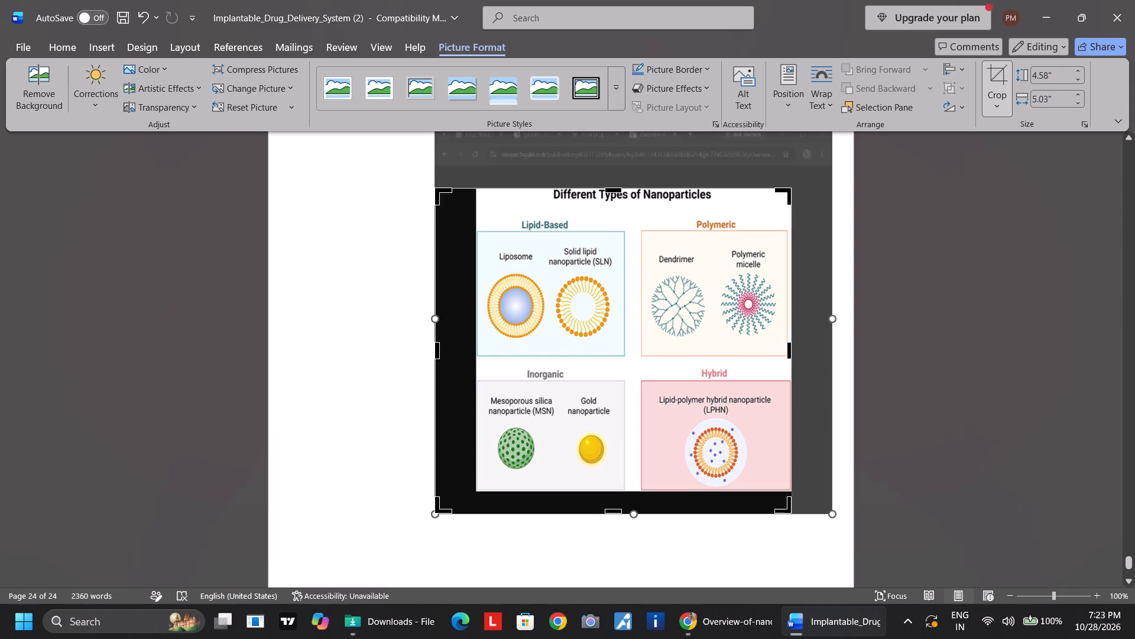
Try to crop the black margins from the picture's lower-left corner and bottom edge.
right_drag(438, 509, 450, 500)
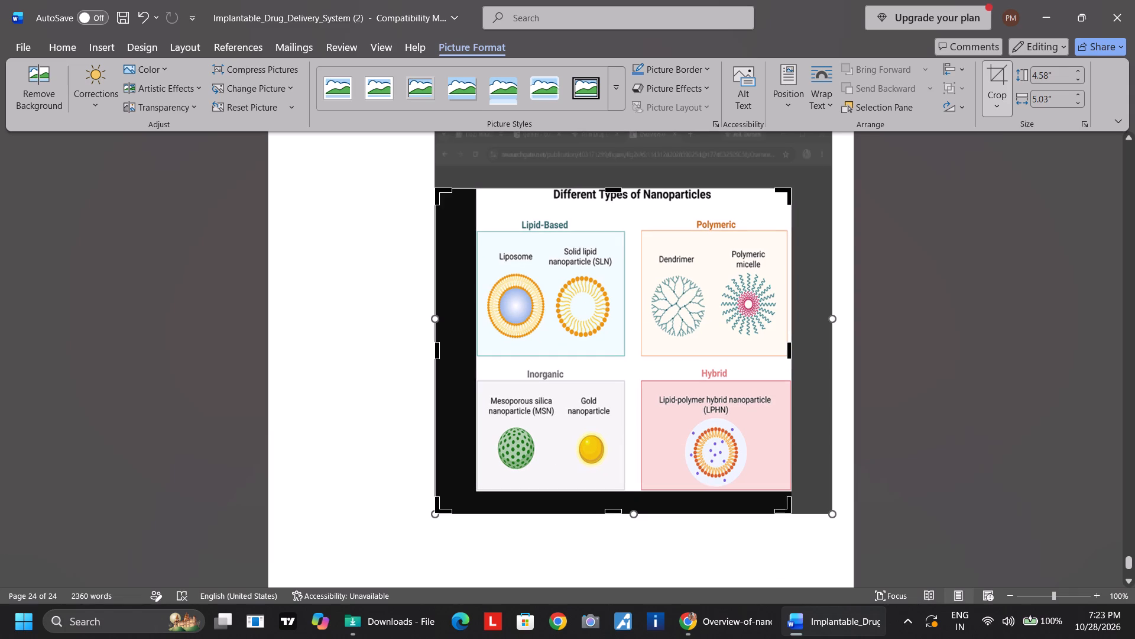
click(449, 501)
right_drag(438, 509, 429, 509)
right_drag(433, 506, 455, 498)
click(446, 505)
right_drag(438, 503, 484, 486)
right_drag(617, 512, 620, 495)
Crop the black margin off the picture's left side while keeping the figure title, leaving a width of about 4.42".
drag(438, 191, 475, 203)
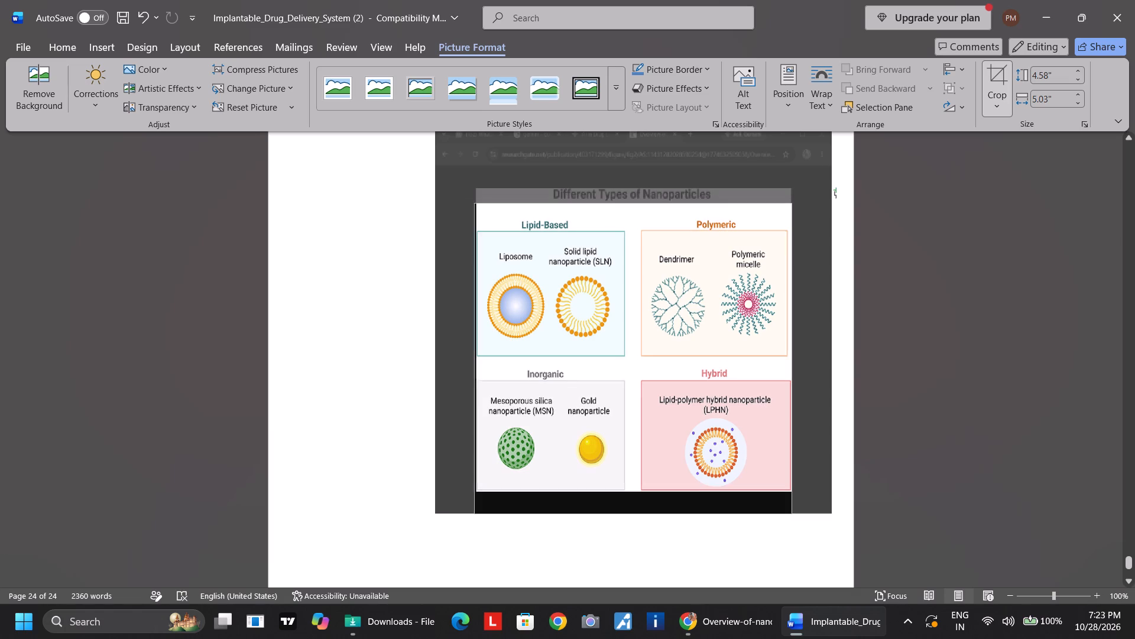
drag(475, 203, 477, 187)
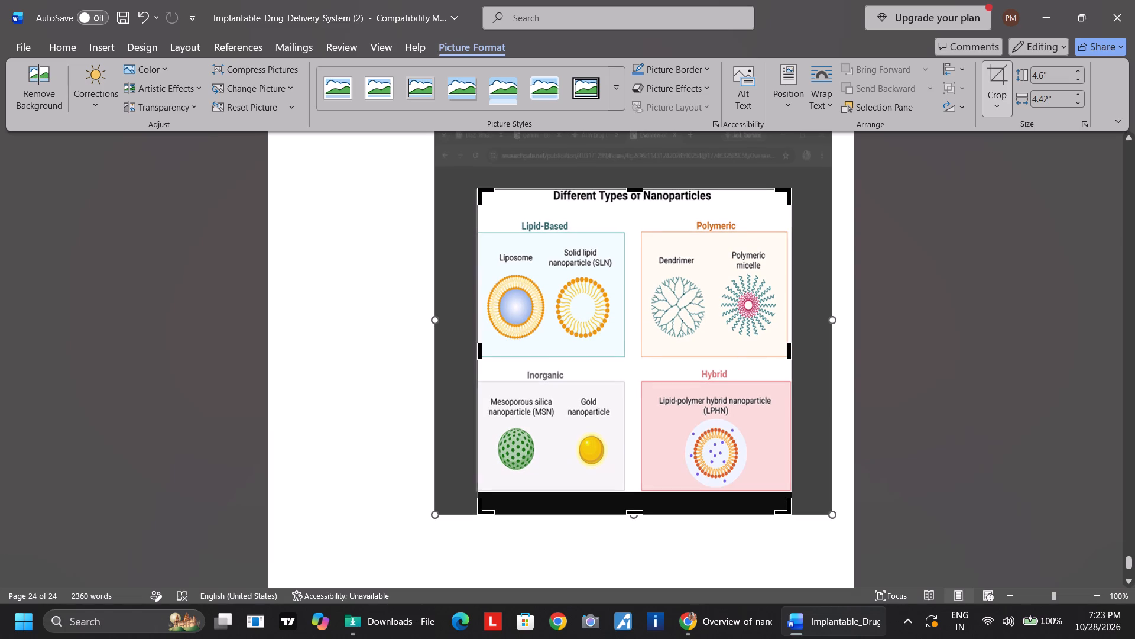
Try to crop the black strip beneath the figure, shifting the picture down inside the crop frame until the strip is outside it.
right_drag(481, 505, 481, 495)
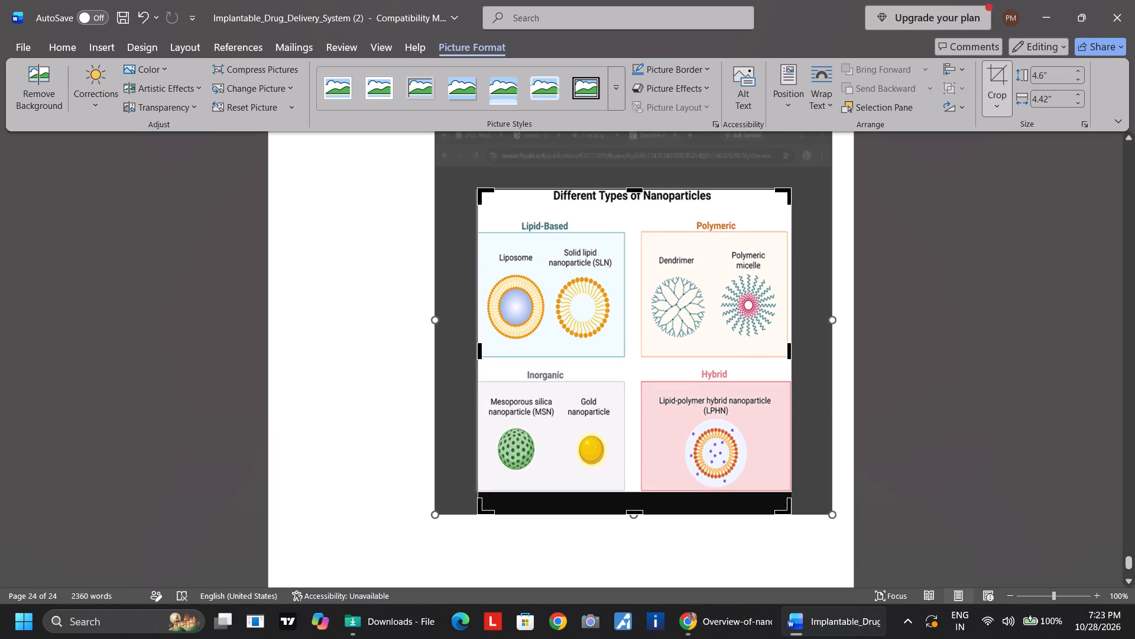
right_drag(481, 495, 481, 491)
drag(476, 511, 479, 502)
click(479, 502)
drag(479, 515, 473, 505)
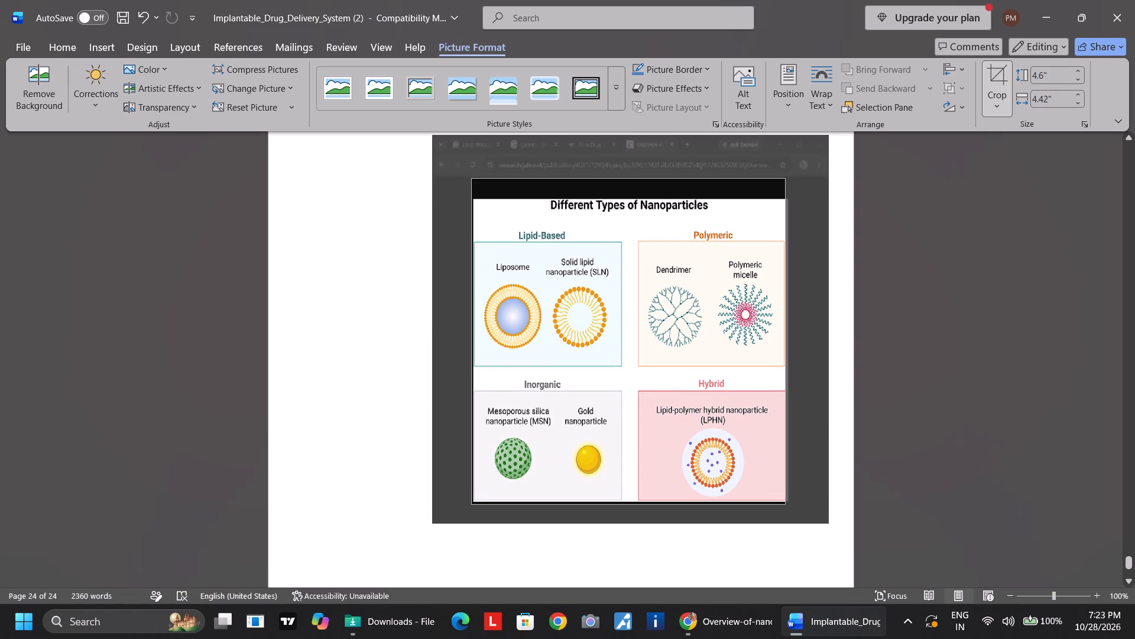
drag(473, 505, 474, 502)
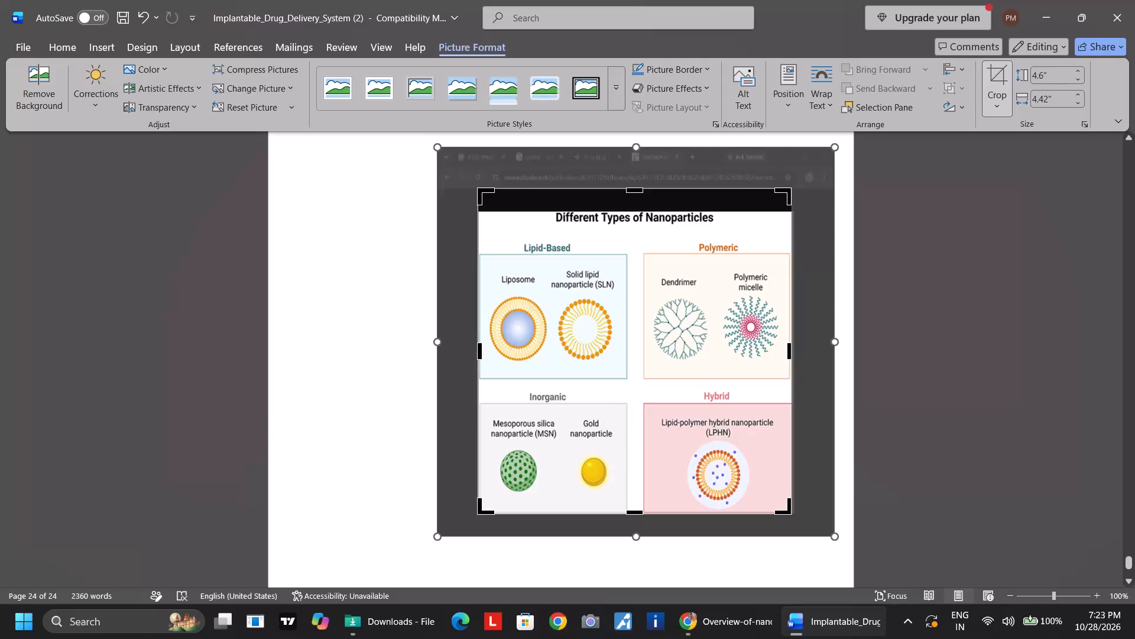
Shift the picture slightly upward inside the crop frame to narrow the black strip above the figure title.
drag(600, 191, 600, 185)
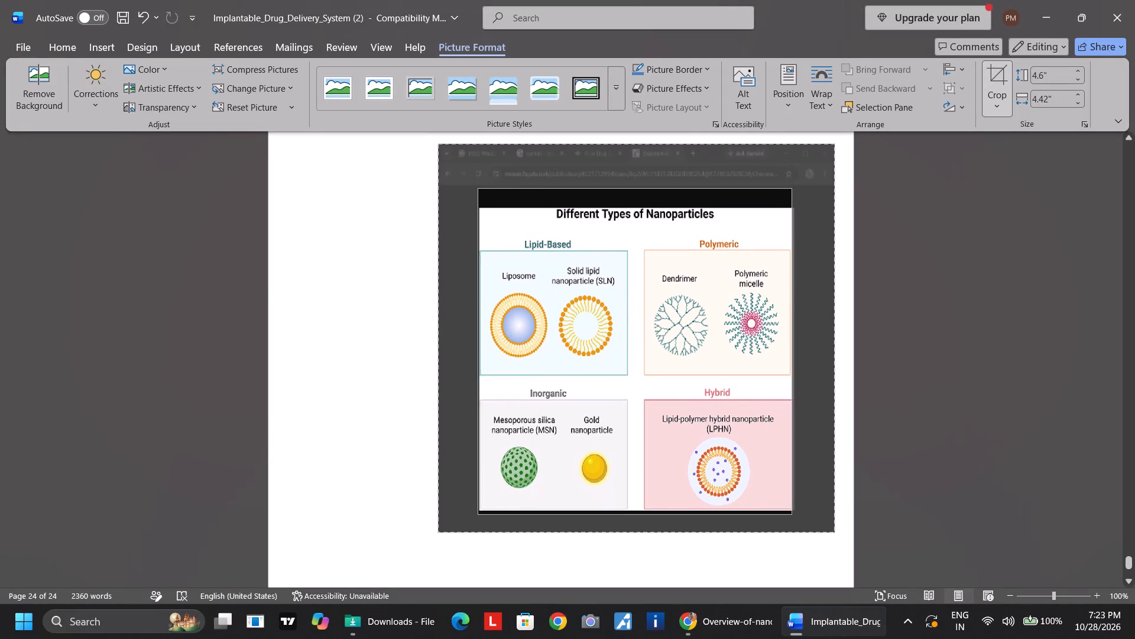
drag(600, 185, 601, 185)
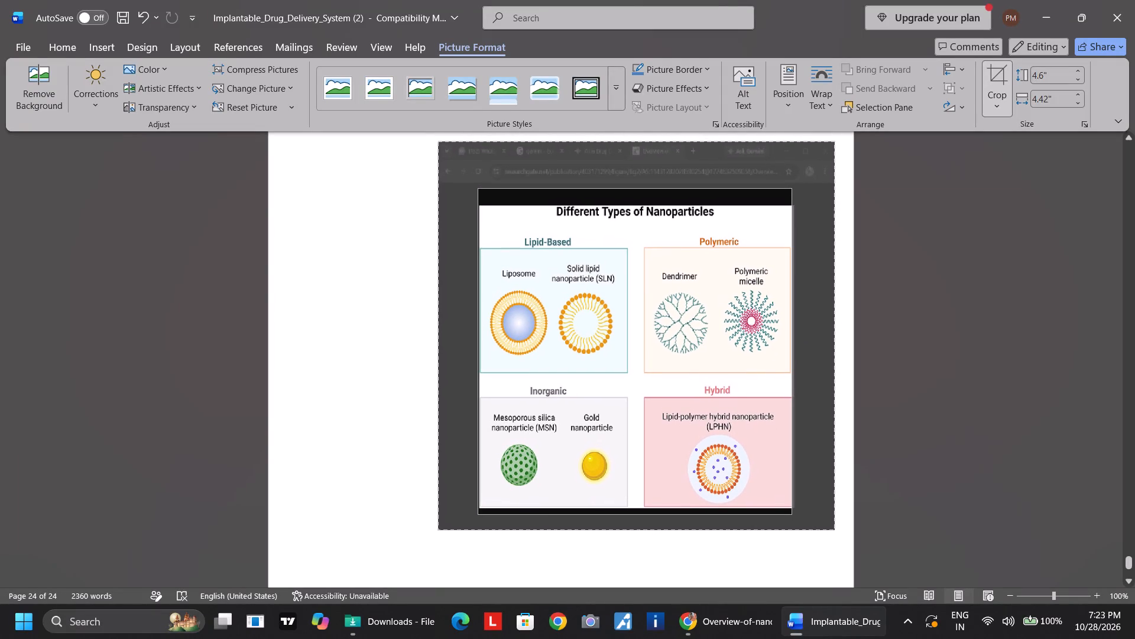
drag(601, 185, 601, 180)
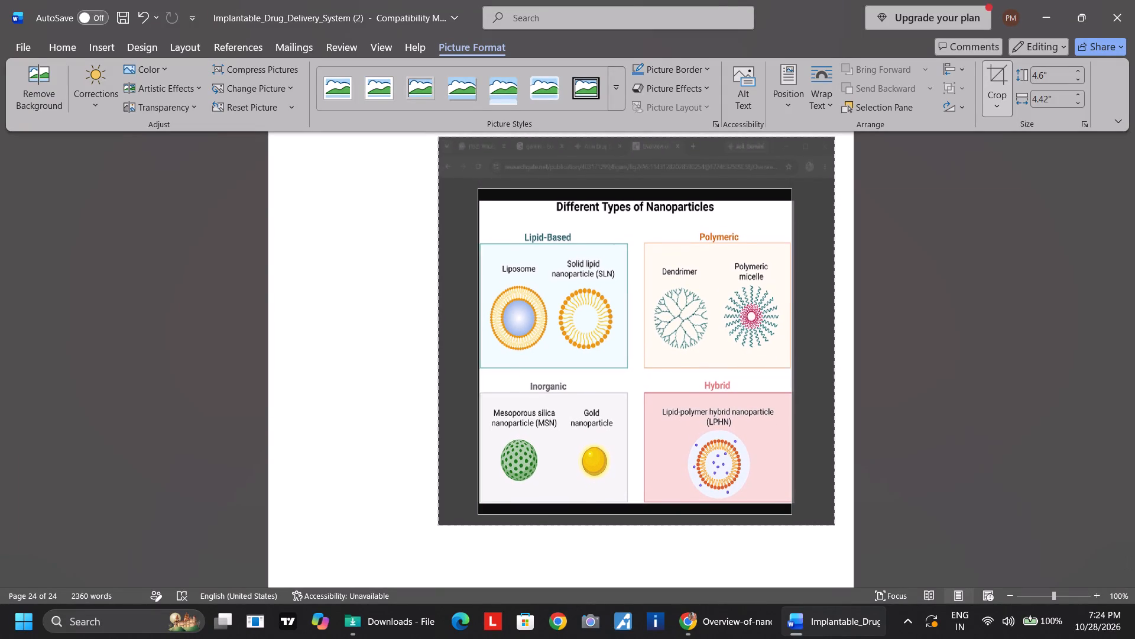
drag(601, 180, 600, 179)
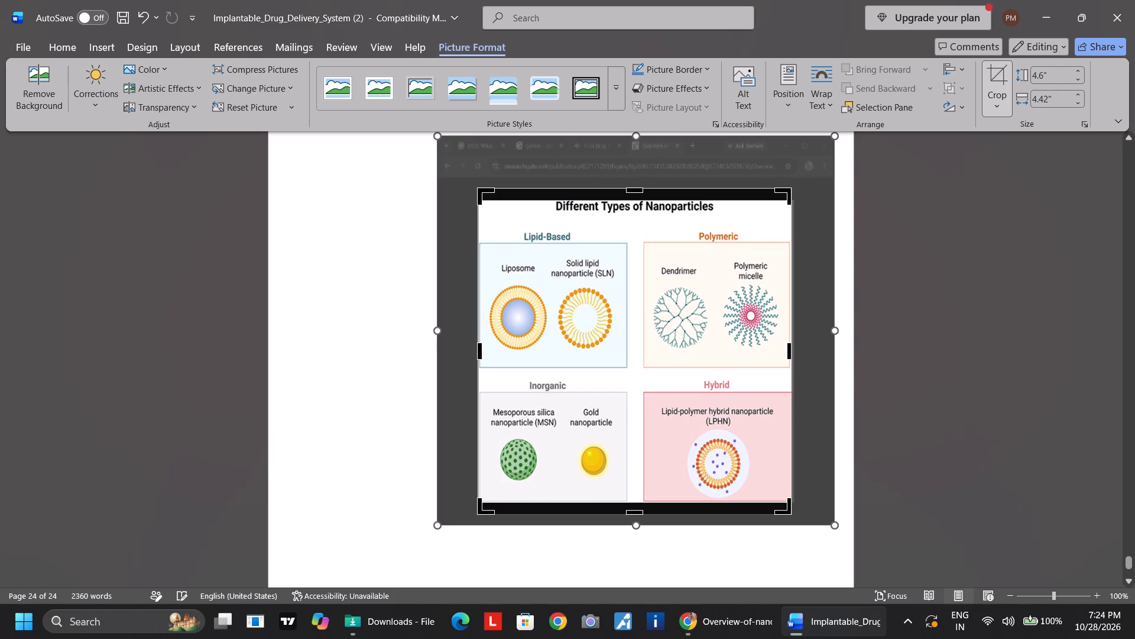
Crop the black strip above the figure title off the picture, leaving about 4.43" high by 4.4" wide.
click(605, 186)
right_click(637, 191)
right_drag(635, 193, 596, 183)
right_drag(595, 188, 598, 201)
drag(482, 192, 479, 200)
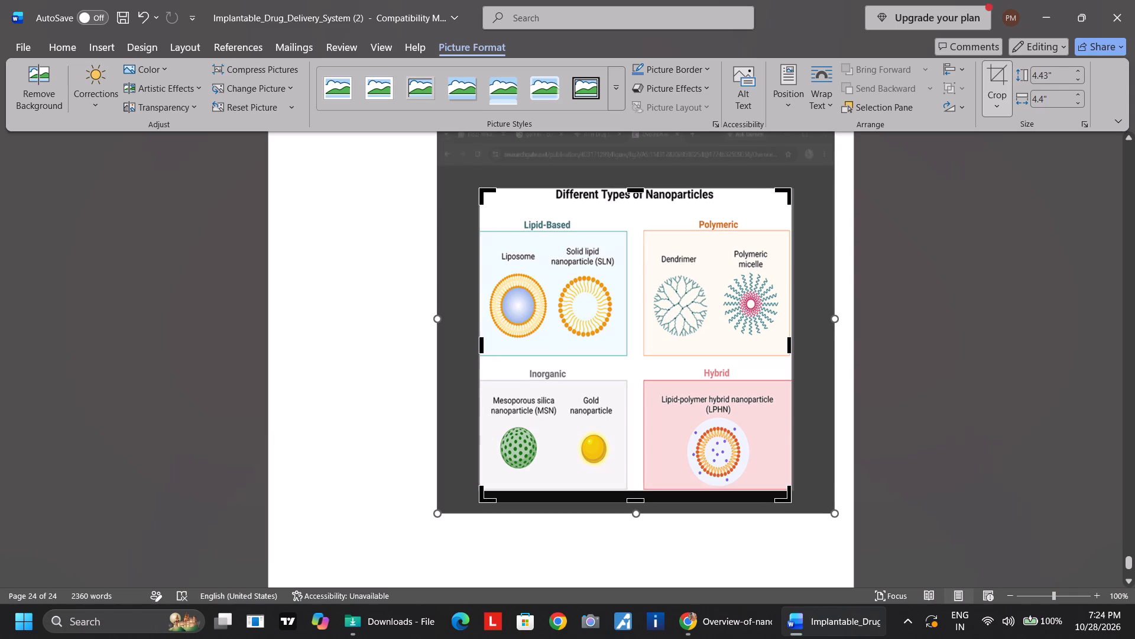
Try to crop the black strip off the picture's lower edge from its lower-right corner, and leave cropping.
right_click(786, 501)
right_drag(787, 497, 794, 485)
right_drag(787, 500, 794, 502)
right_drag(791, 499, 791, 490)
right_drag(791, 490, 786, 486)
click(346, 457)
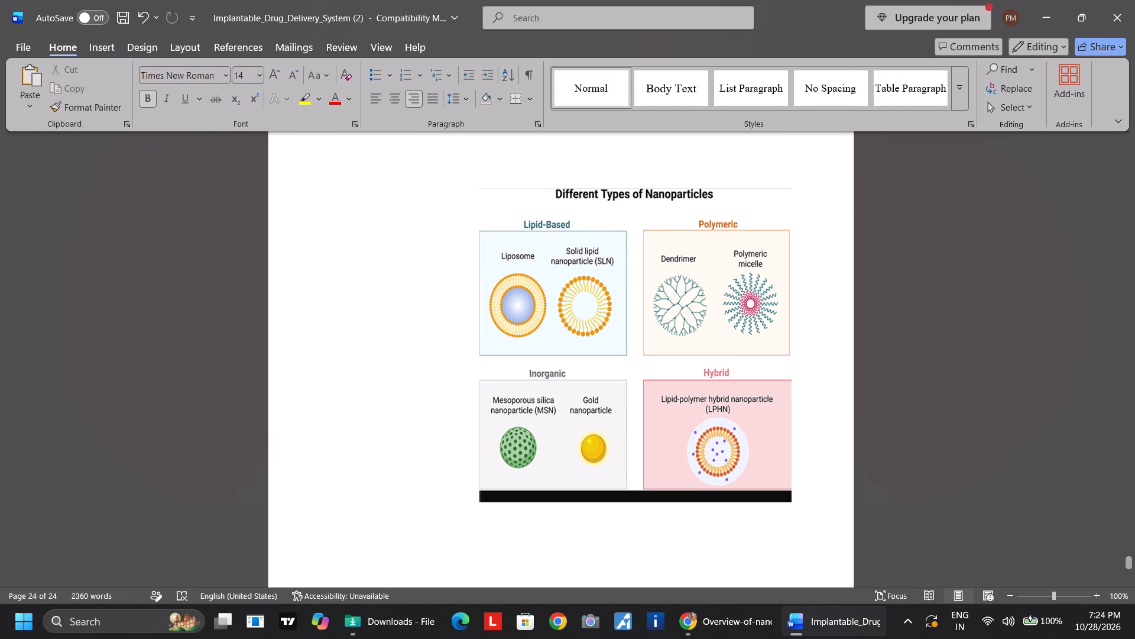
Enlarge the cropped nanoparticle figure proportionally until it extends slightly past the page's right text margin.
scroll(346, 457, up, 1)
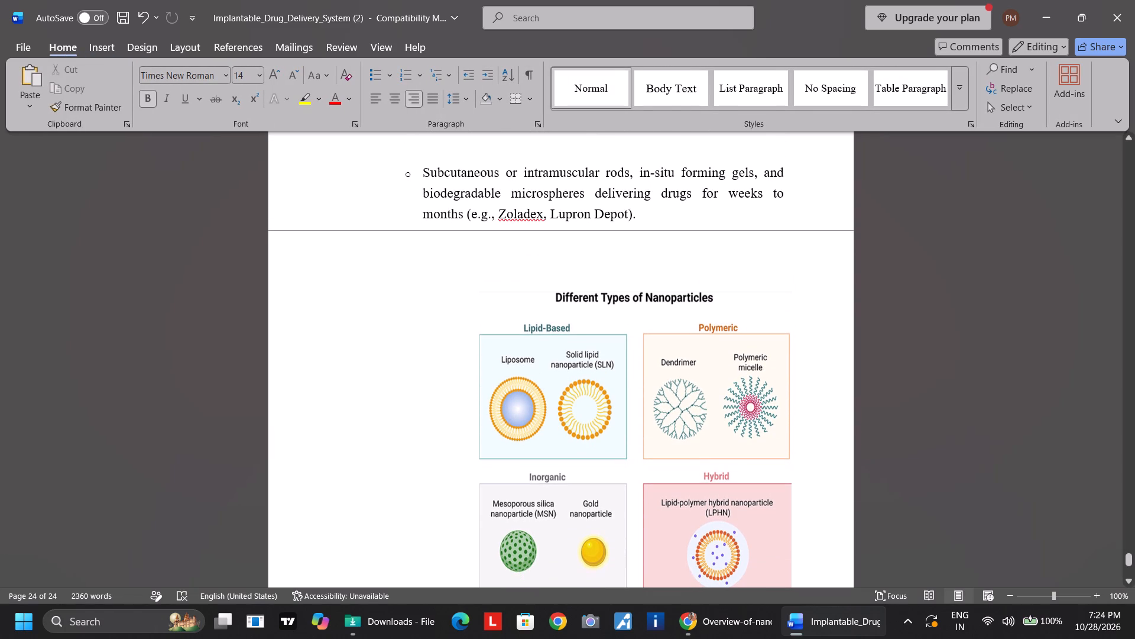
click(494, 319)
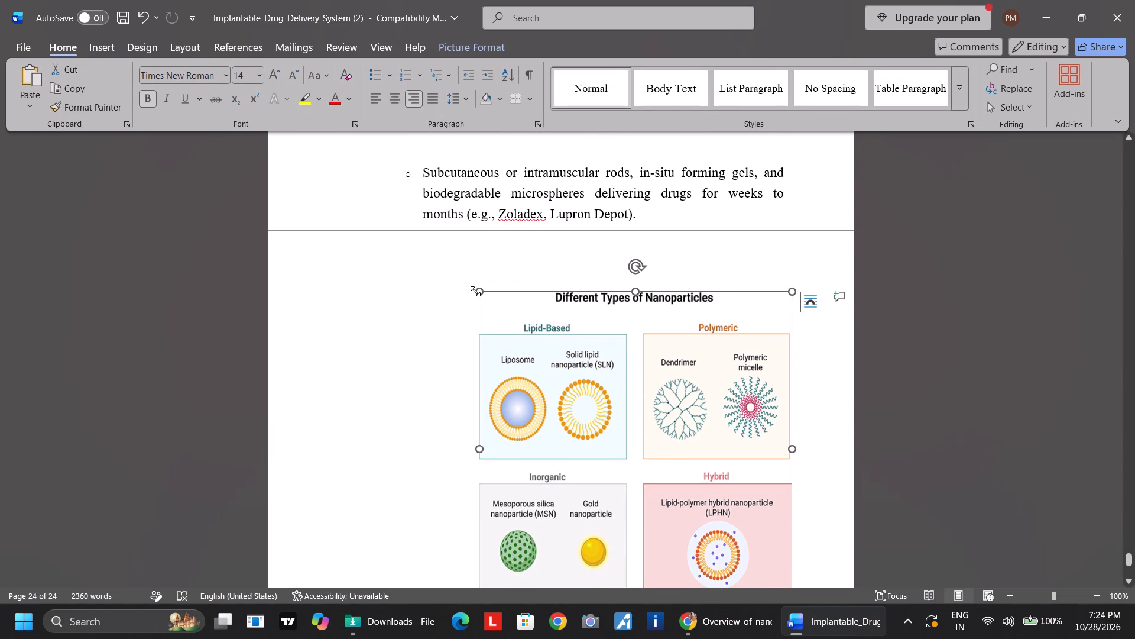
drag(474, 289, 321, 285)
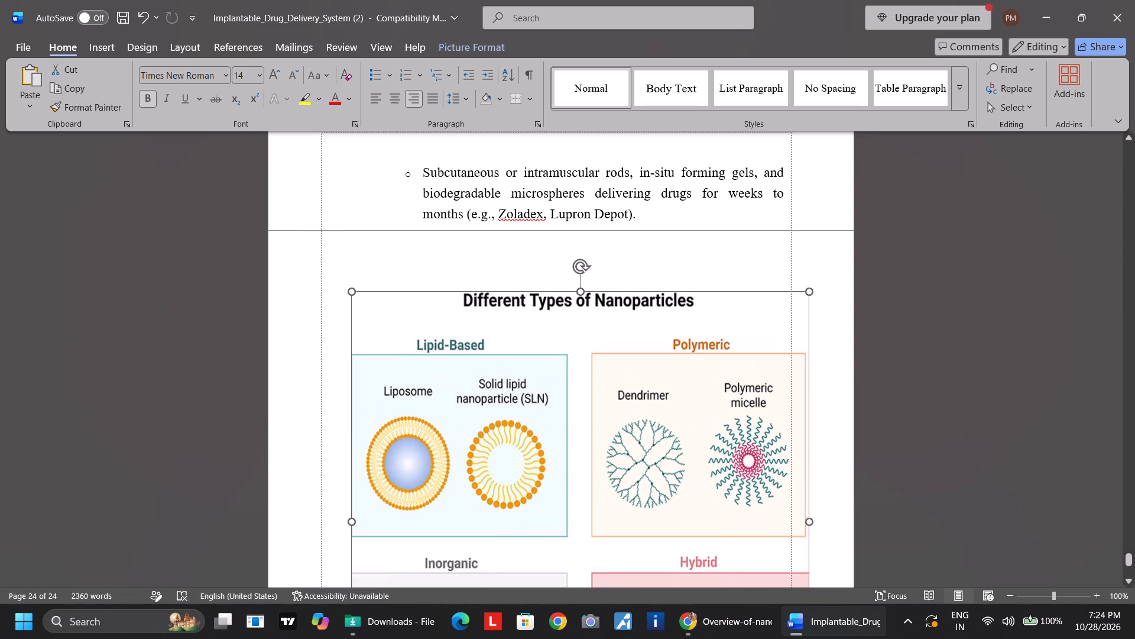
drag(321, 285, 321, 285)
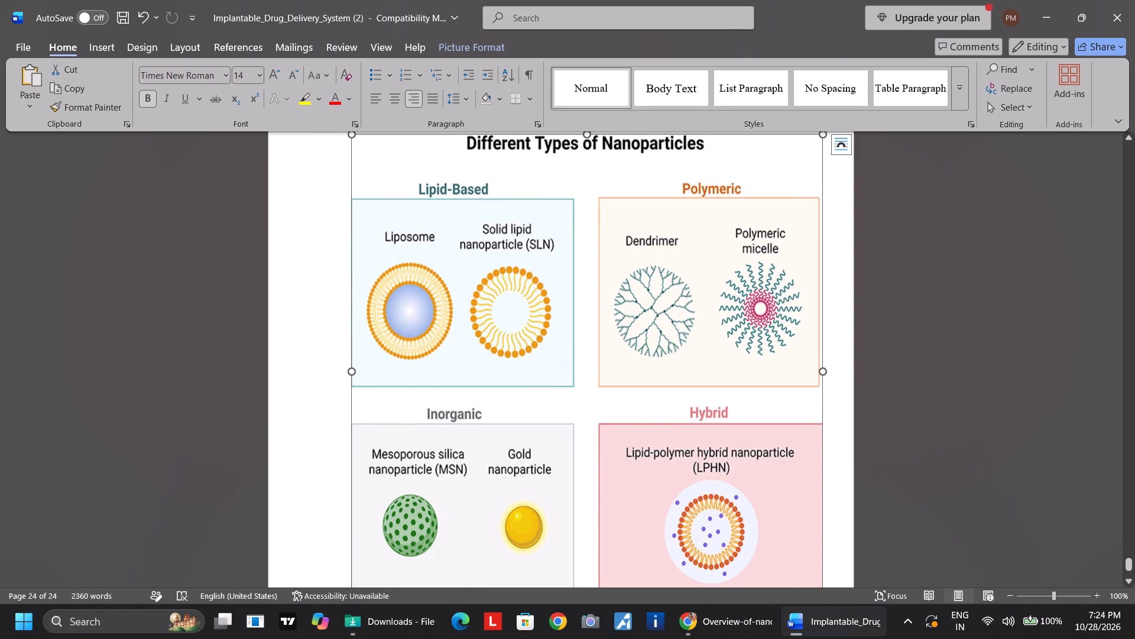
scroll(437, 426, down, 16)
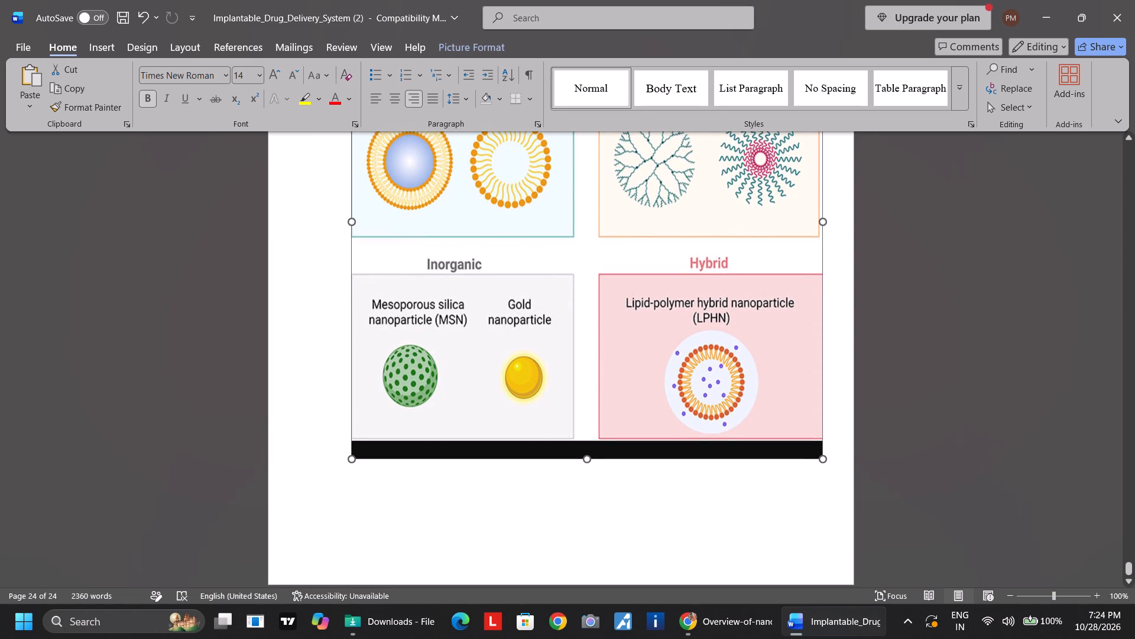
scroll(365, 523, down, 1)
Reduce the enlarged nanoparticle figure proportionally until its right edge lines up with the page's right text margin.
drag(348, 459, 372, 311)
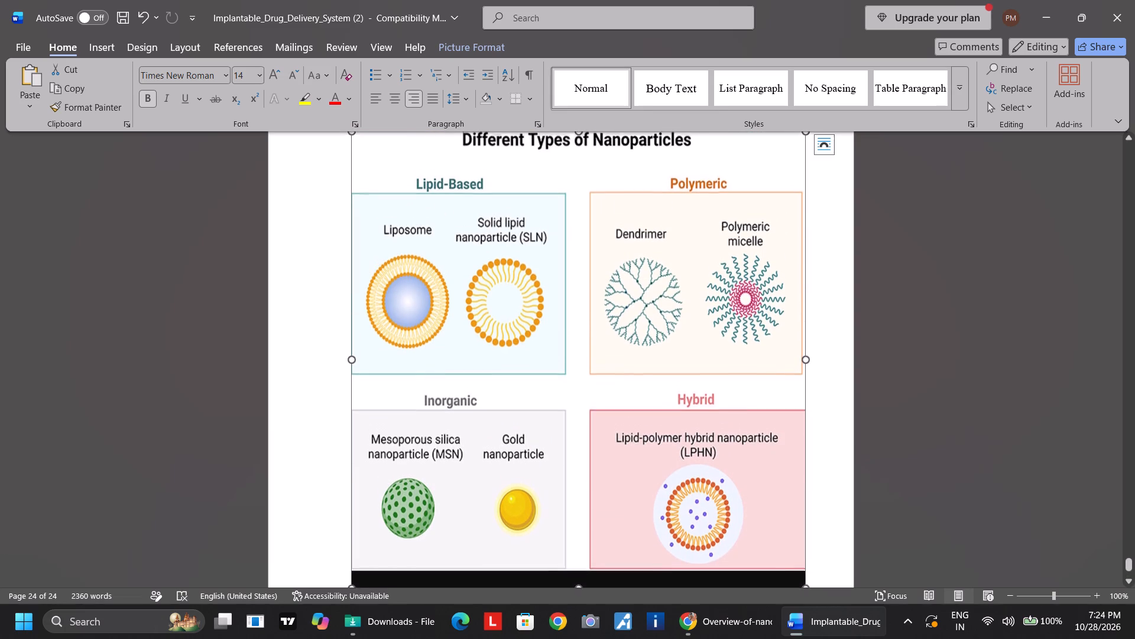
scroll(357, 527, left, 1)
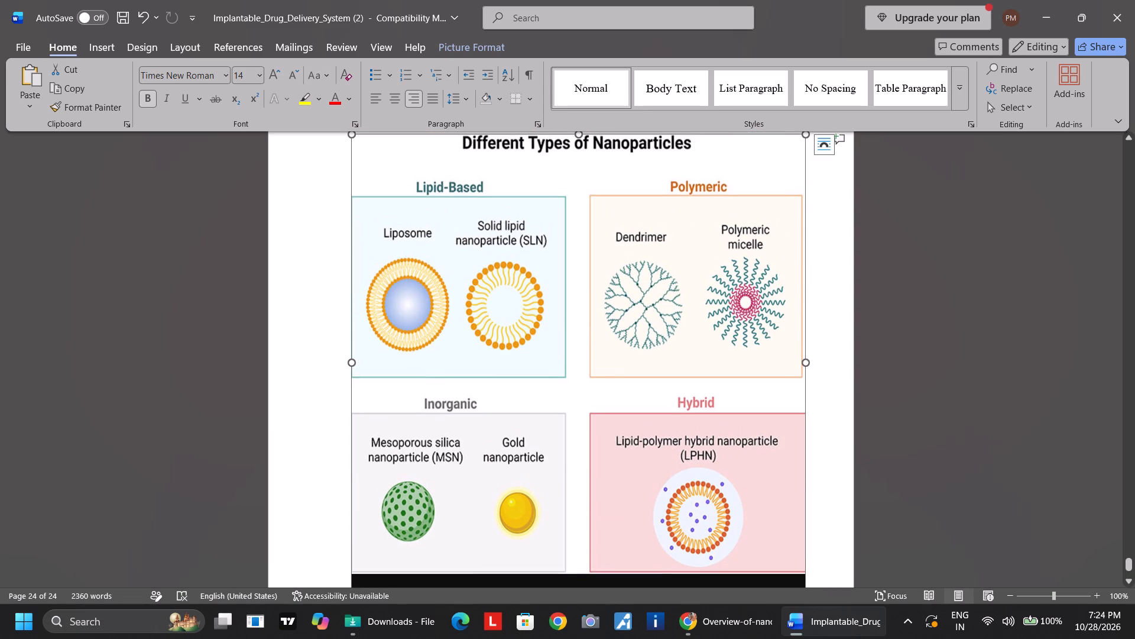
scroll(349, 569, down, 1)
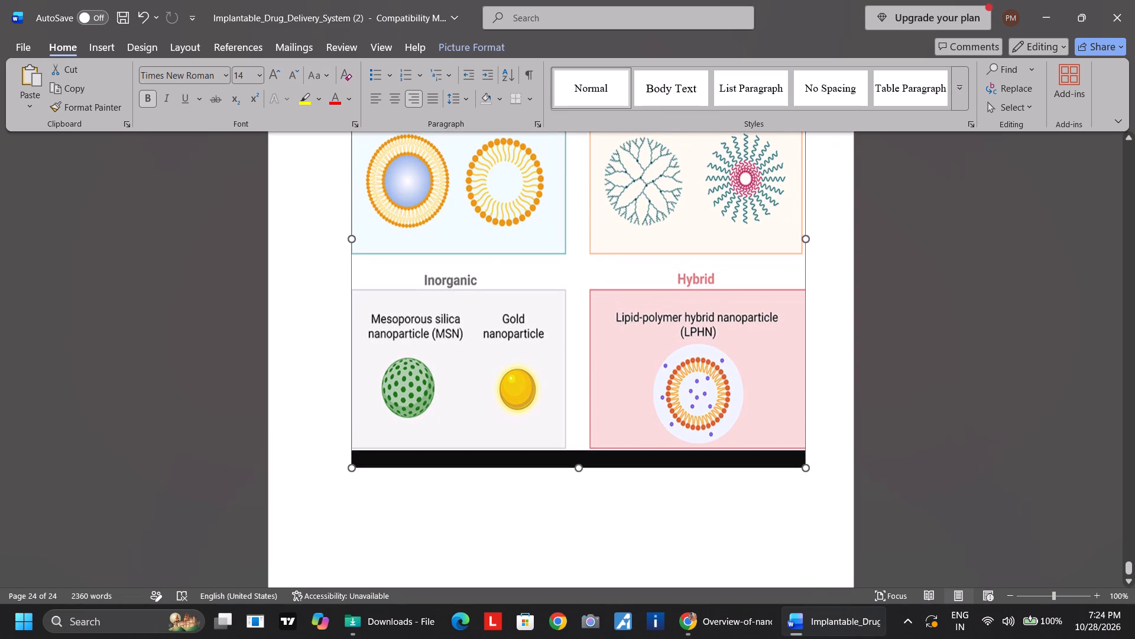
right_drag(349, 471, 411, 186)
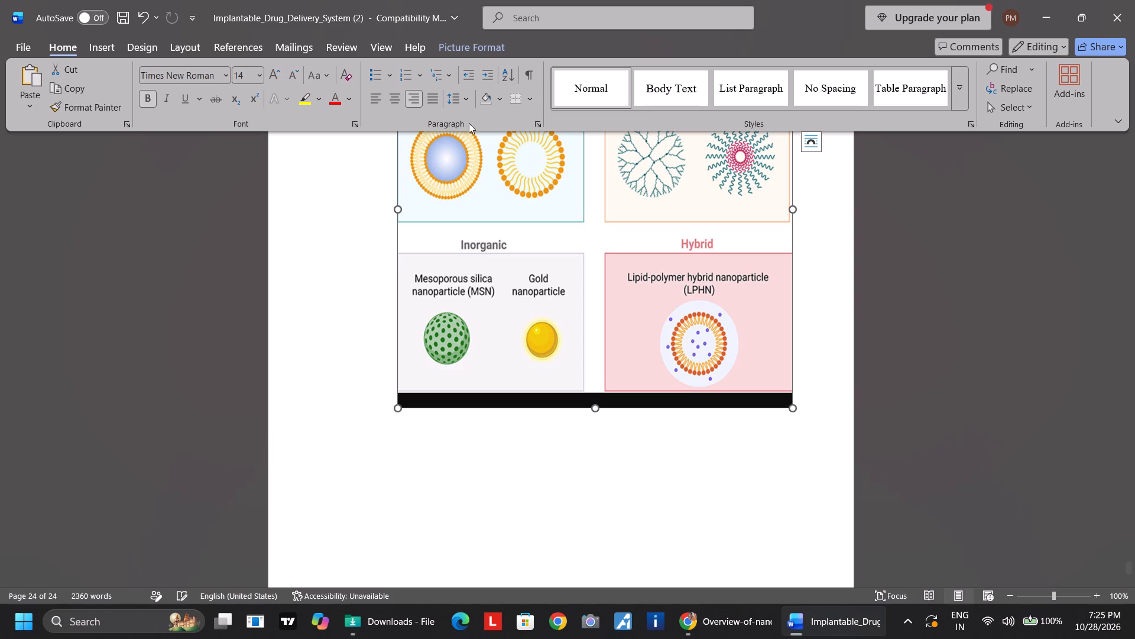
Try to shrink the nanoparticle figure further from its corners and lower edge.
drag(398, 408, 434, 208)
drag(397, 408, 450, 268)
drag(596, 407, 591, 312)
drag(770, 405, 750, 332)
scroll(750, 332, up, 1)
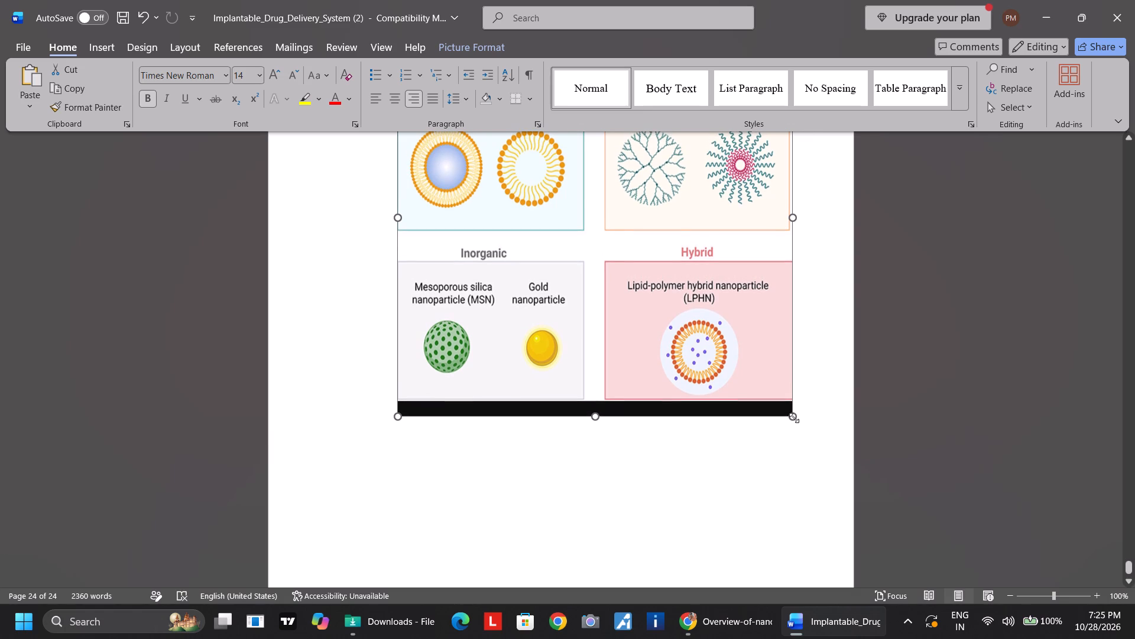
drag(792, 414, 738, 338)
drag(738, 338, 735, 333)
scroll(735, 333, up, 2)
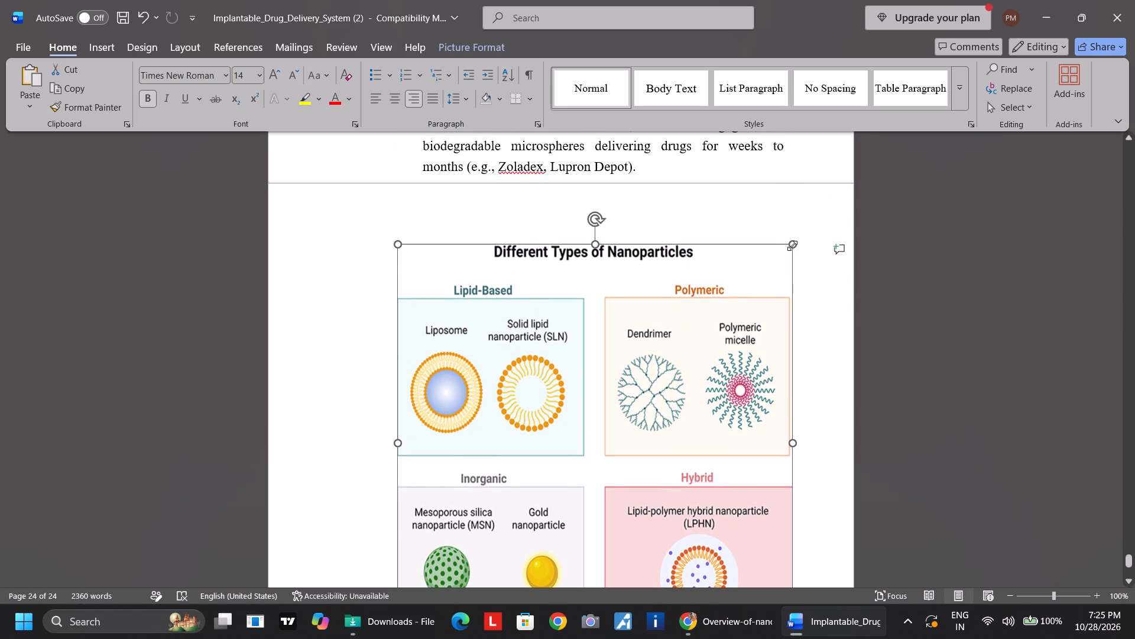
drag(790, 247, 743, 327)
Add blank lines below the nanoparticle figure until the insertion point is several lines down a new page.
scroll(713, 283, down, 7)
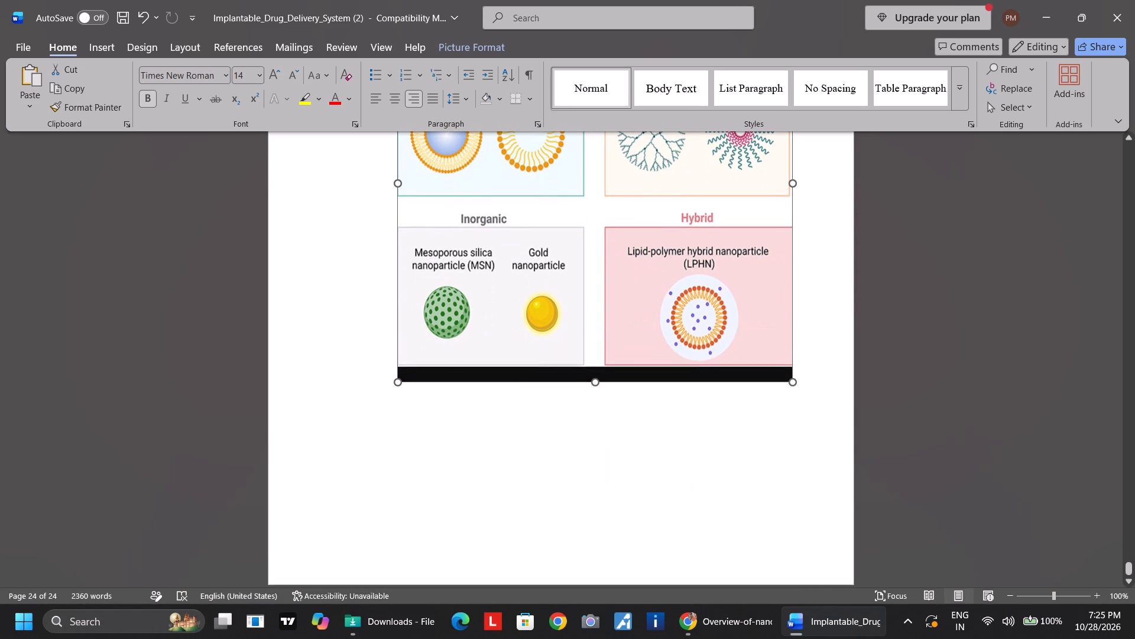
scroll(713, 283, down, 1)
double_click(625, 459)
scroll(625, 459, down, 1)
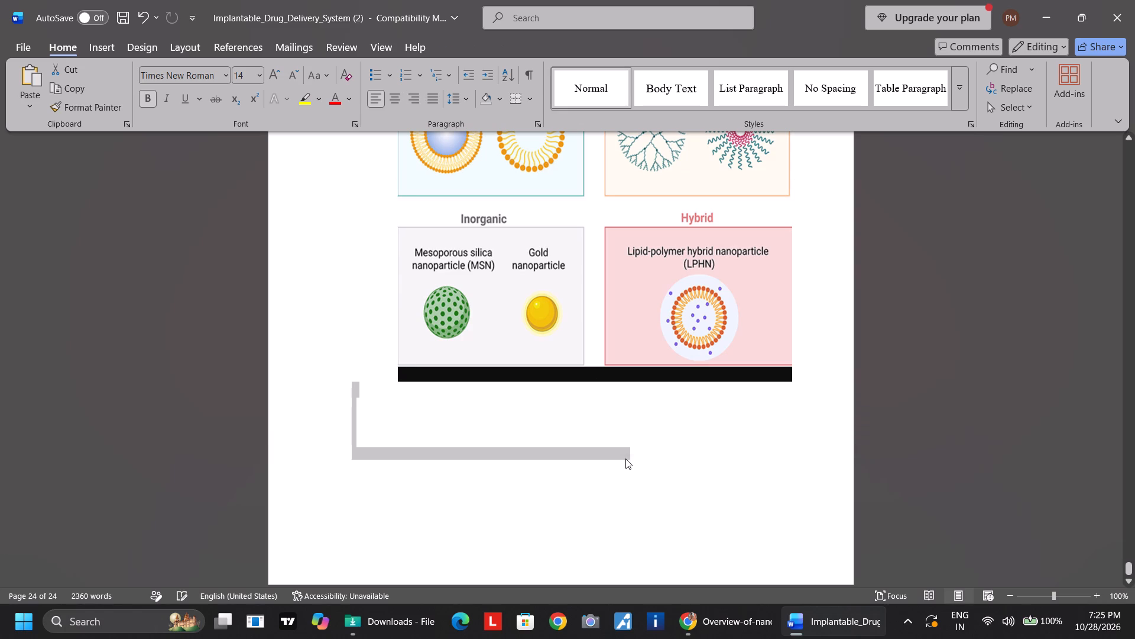
scroll(625, 459, down, 1)
click(744, 454)
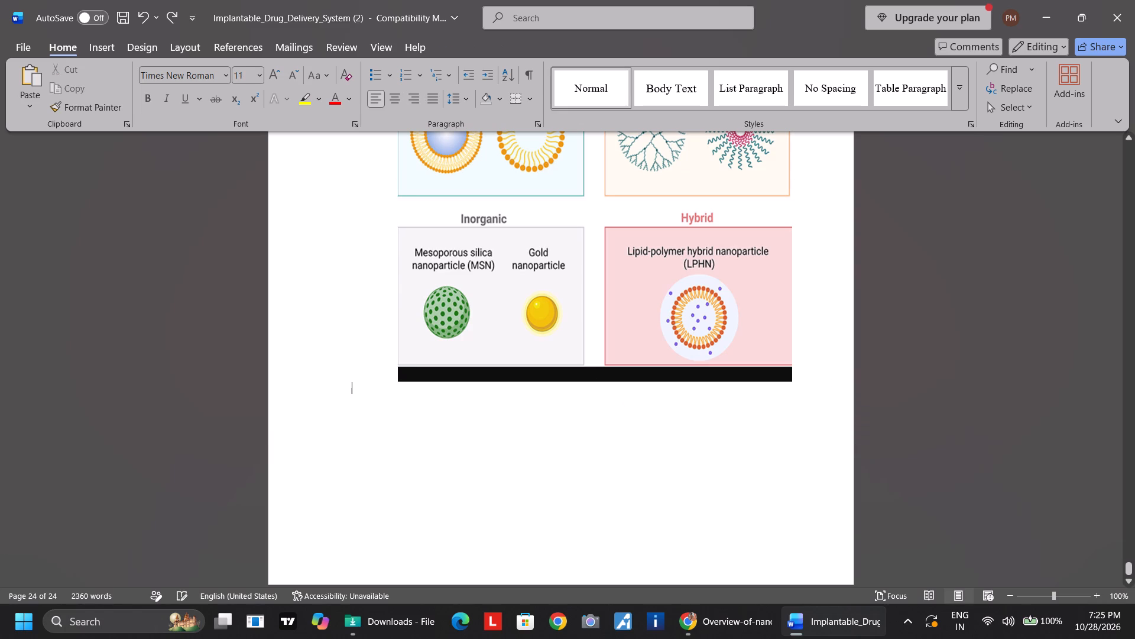
key(Return)
key(Return)
key(Return)
key(Return)
key(Return)
key(Return)
key(Return)
key(Return)
key(Return)
key(Return)
key(Return)
key(Return)
key(Return)
key(Return)
key(Return)
key(Return)
key(Return)
key(Return)
key(Return)
key(Return)
key(Return)
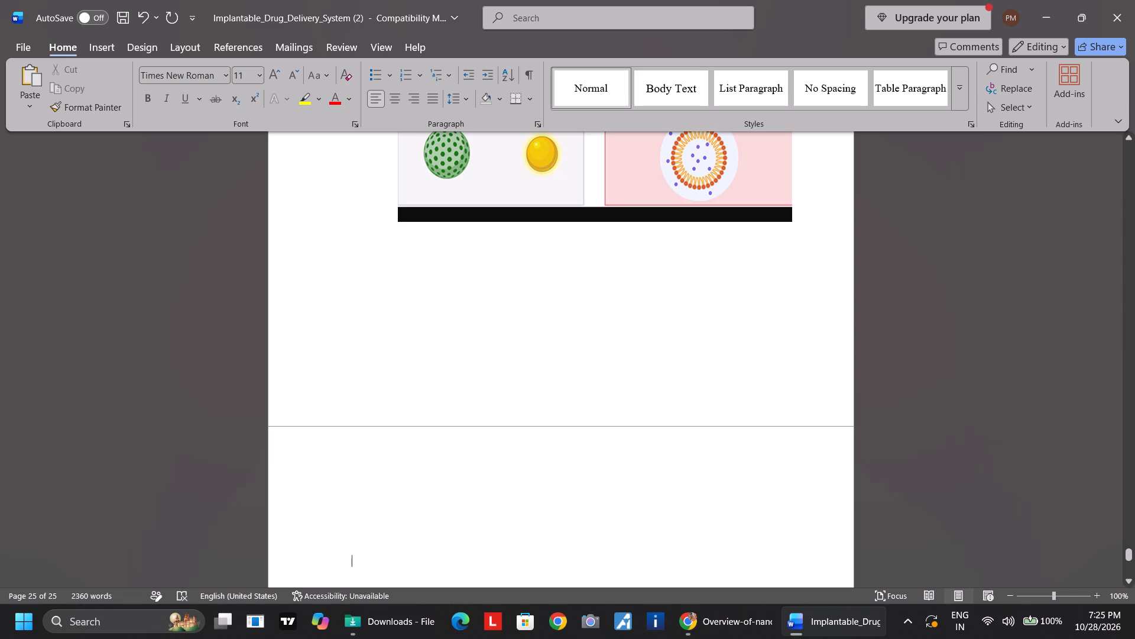
key(BackSpace)
key(BackSpace)
key(BackSpace)
key(BackSpace)
key(BackSpace)
key(BackSpace)
key(BackSpace)
key(Return)
key(Return)
key(Return)
key(Return)
key(Return)
key(Return)
Select the entry "ROLE OF AI IN NDDS" in row 5 of the table of contents.
scroll(838, 256, up, 8)
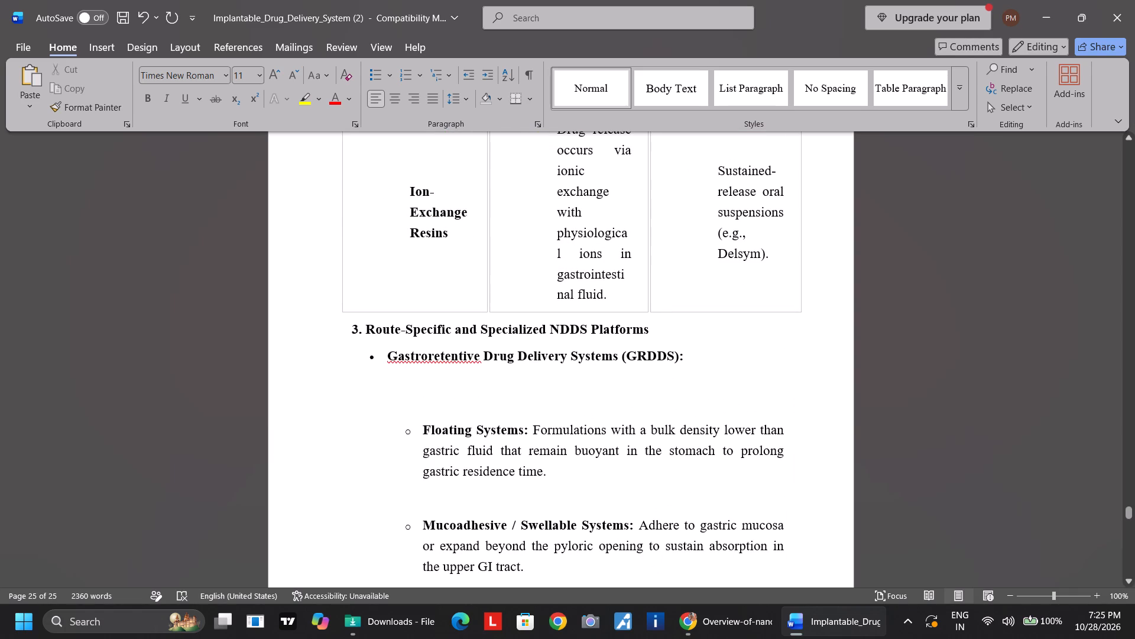
click(1127, 168)
click(1127, 168)
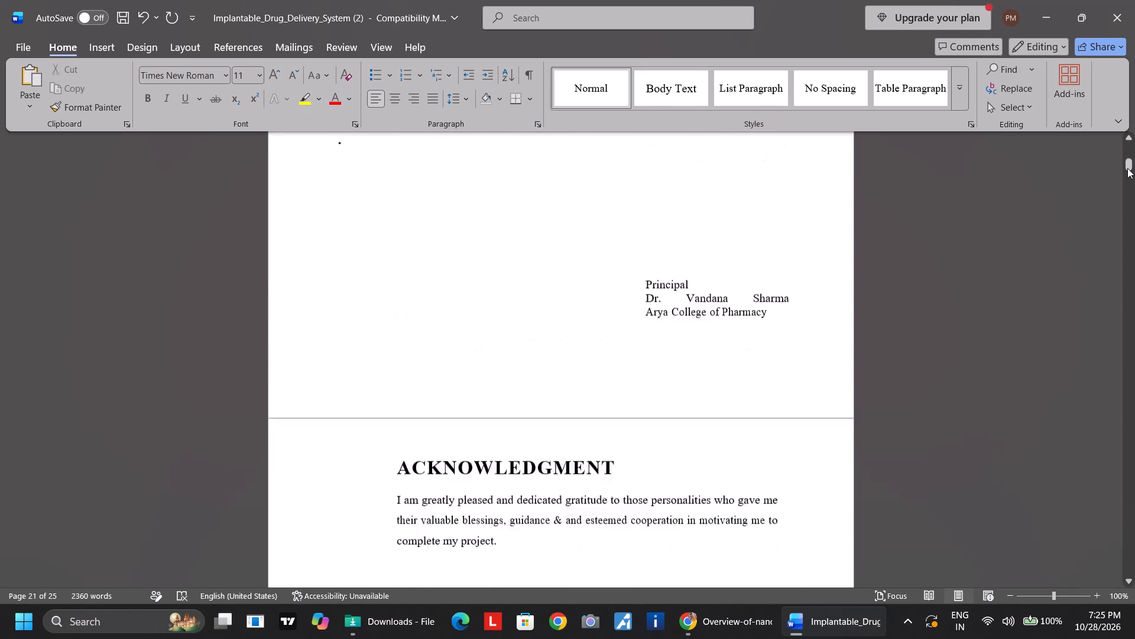
click(1129, 212)
click(1129, 212)
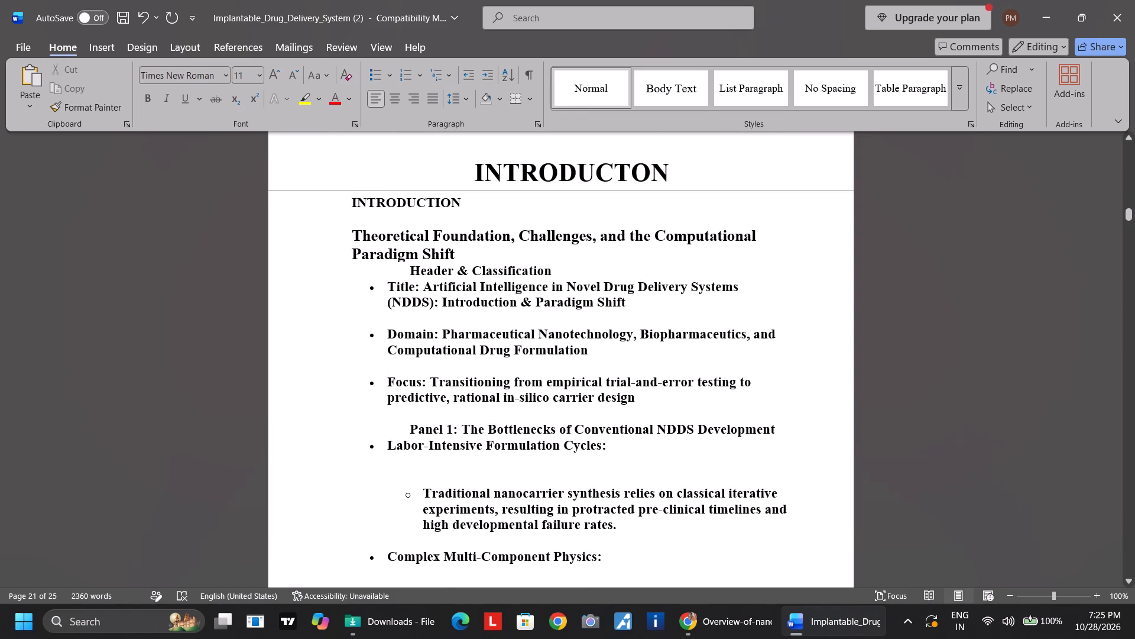
scroll(796, 308, up, 5)
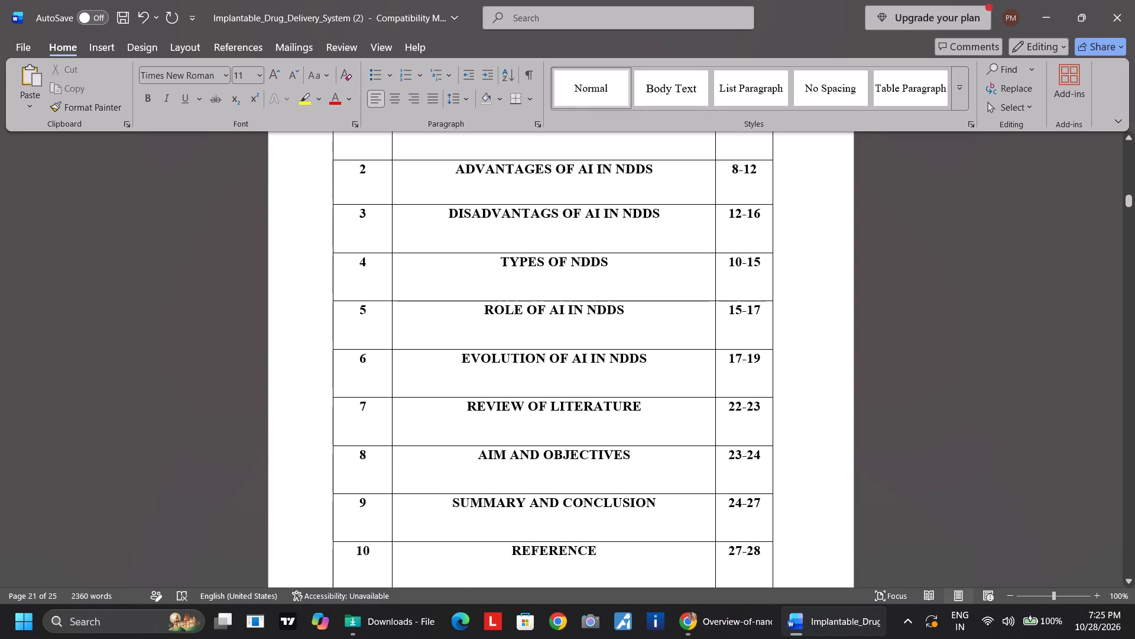
right_drag(486, 309, 608, 323)
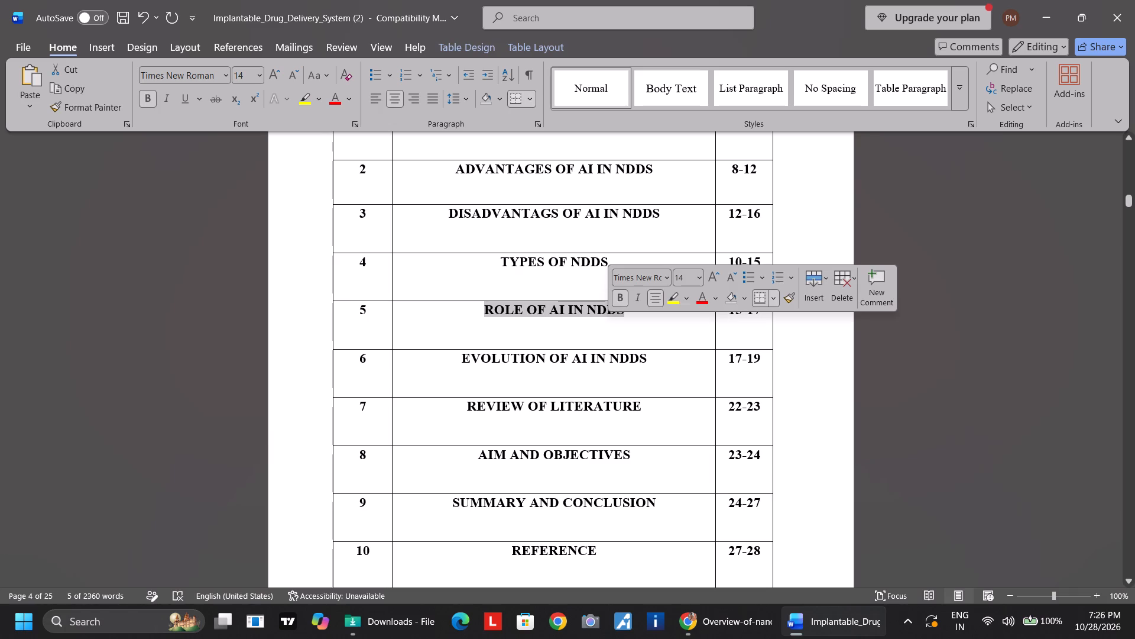
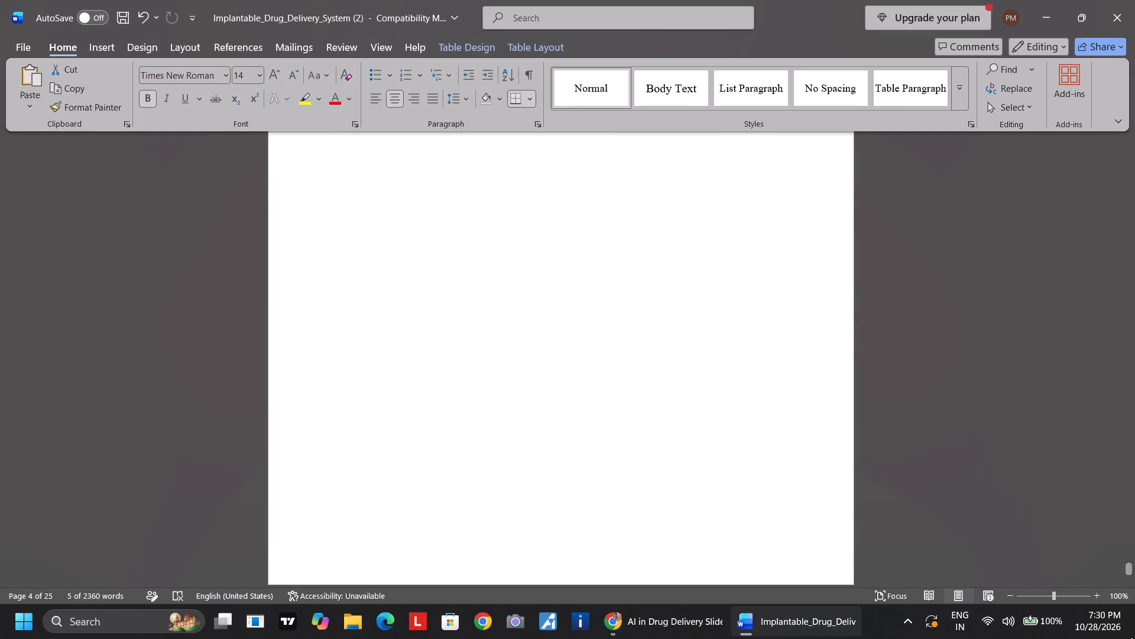
scroll(698, 246, up, 4)
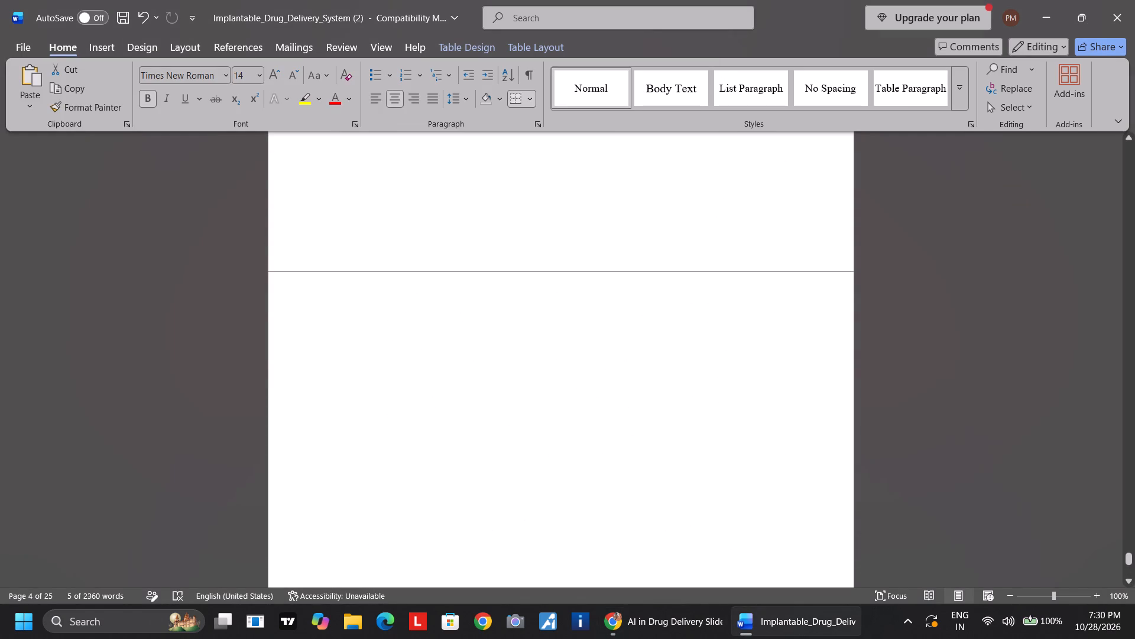
scroll(698, 246, up, 1)
scroll(511, 491, down, 1)
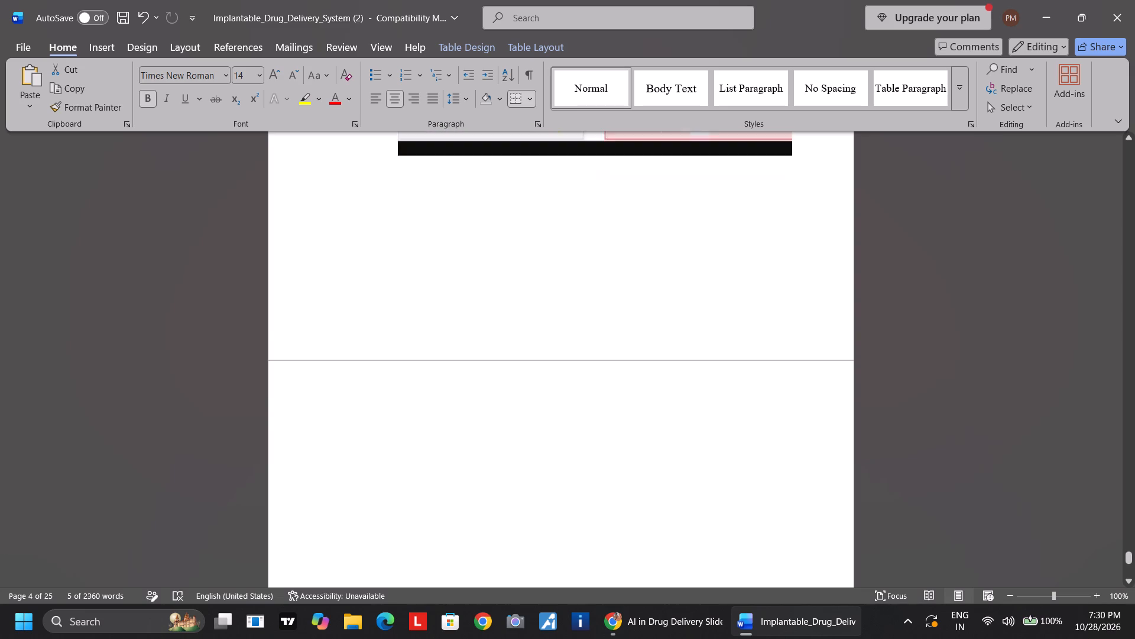
scroll(511, 491, down, 1)
click(343, 311)
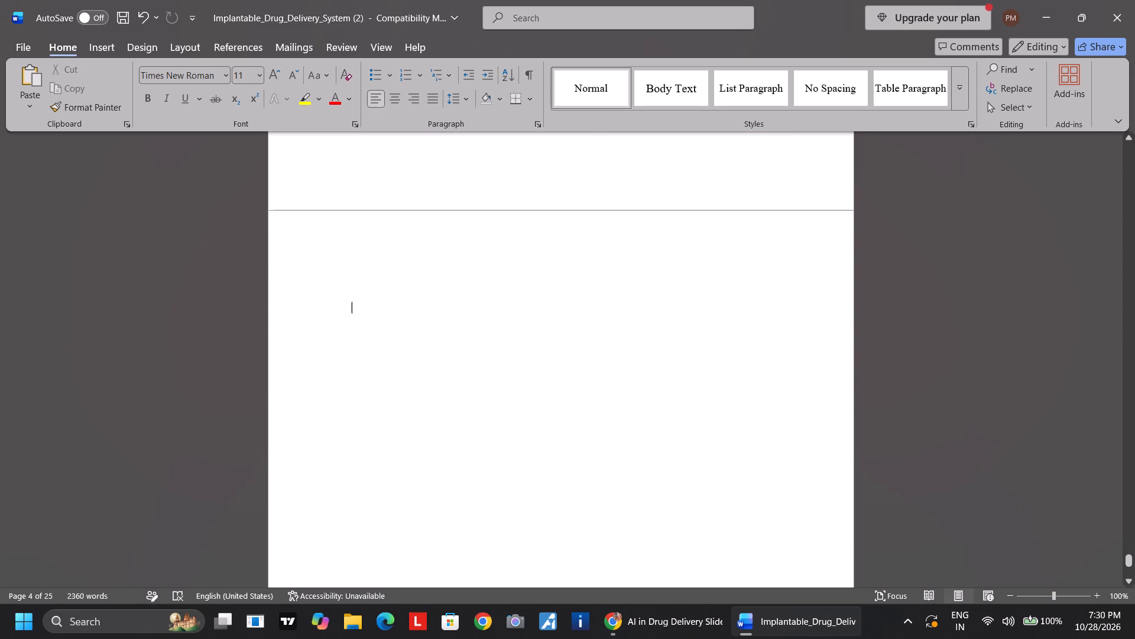
key(ctrl+v)
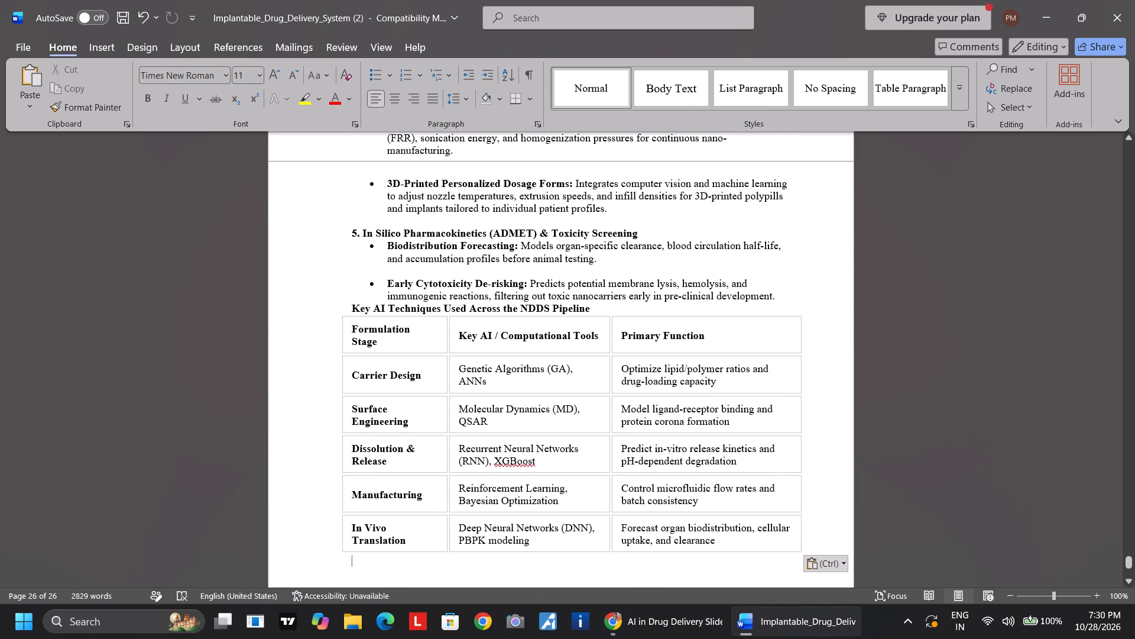
Set the font size of all the pasted role-of-AI text, including its table, to 14.
click(259, 78)
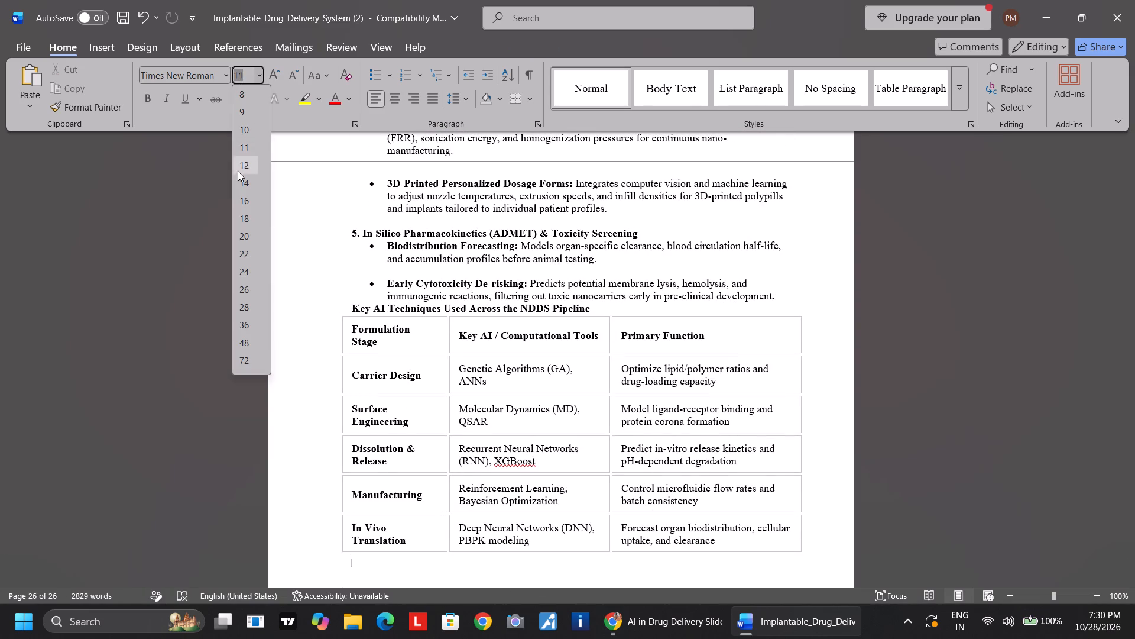
click(241, 179)
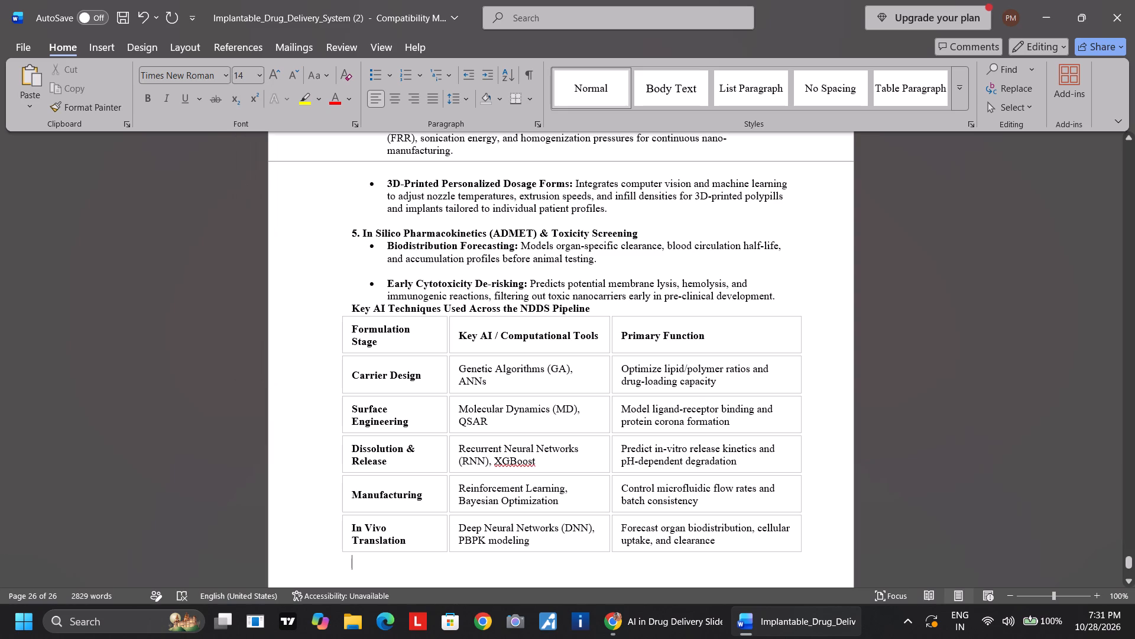
scroll(285, 277, up, 6)
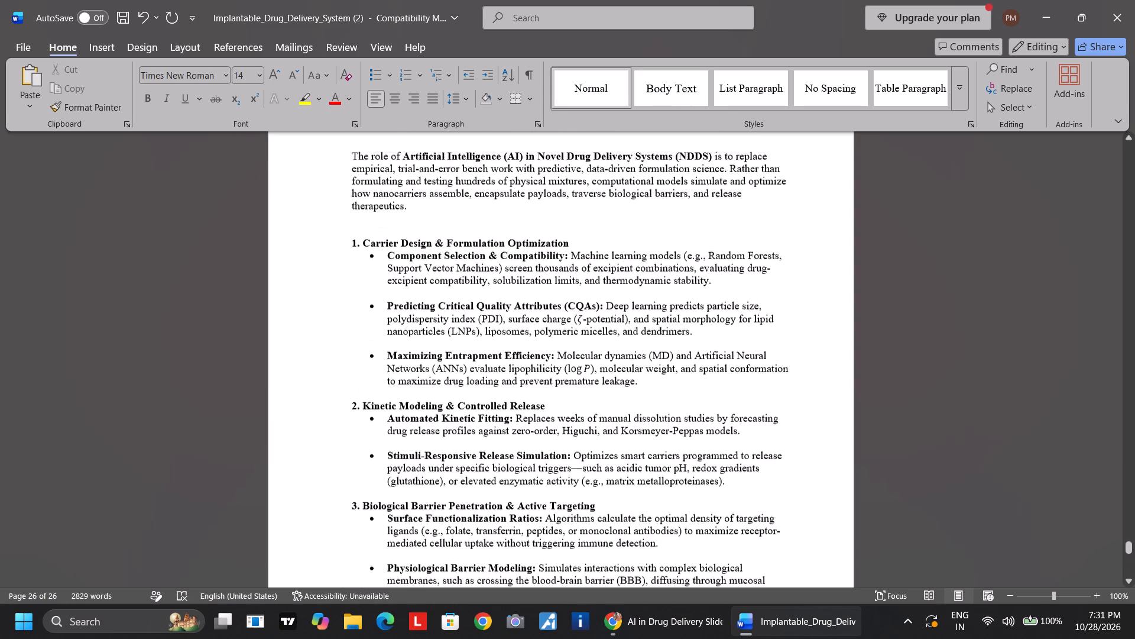
scroll(285, 277, up, 1)
scroll(331, 215, down, 3)
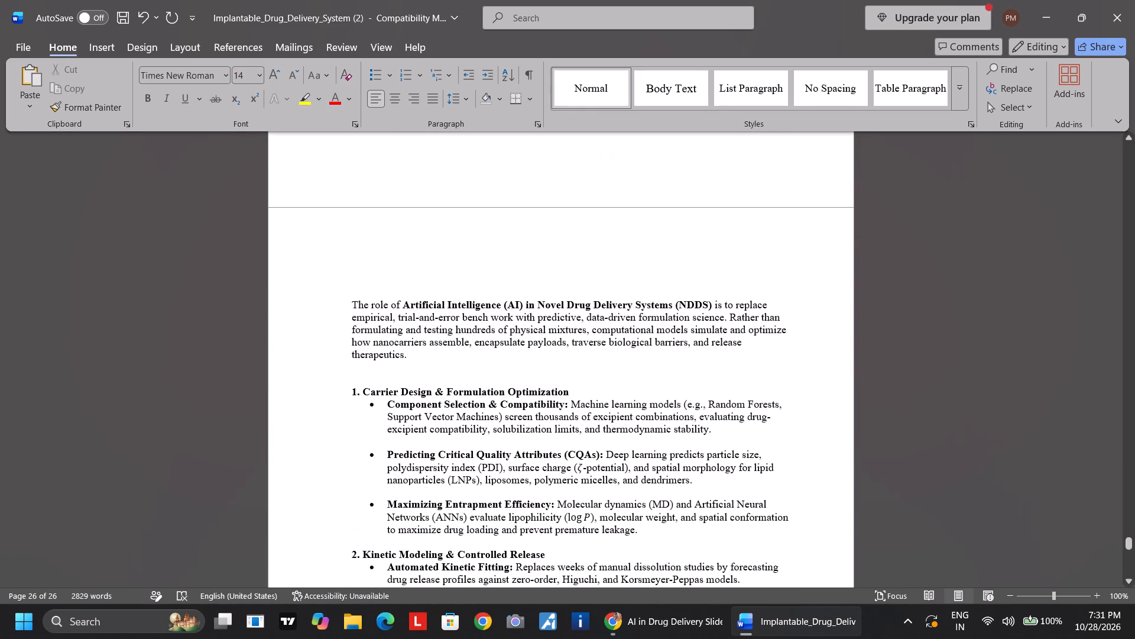
drag(353, 305, 459, 418)
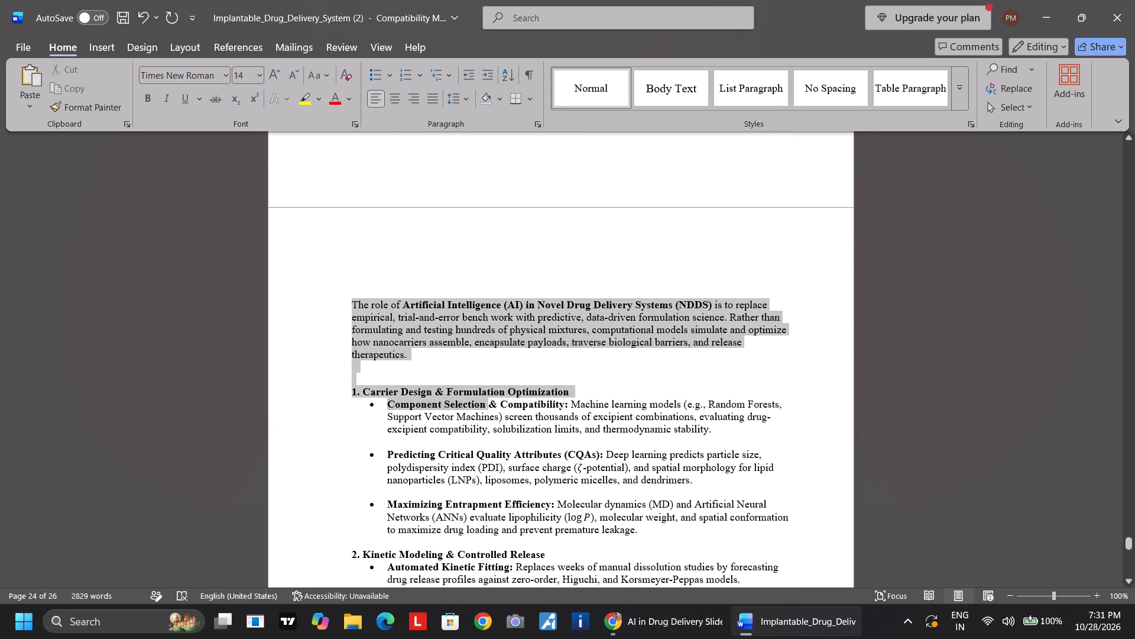
drag(459, 418, 307, 59)
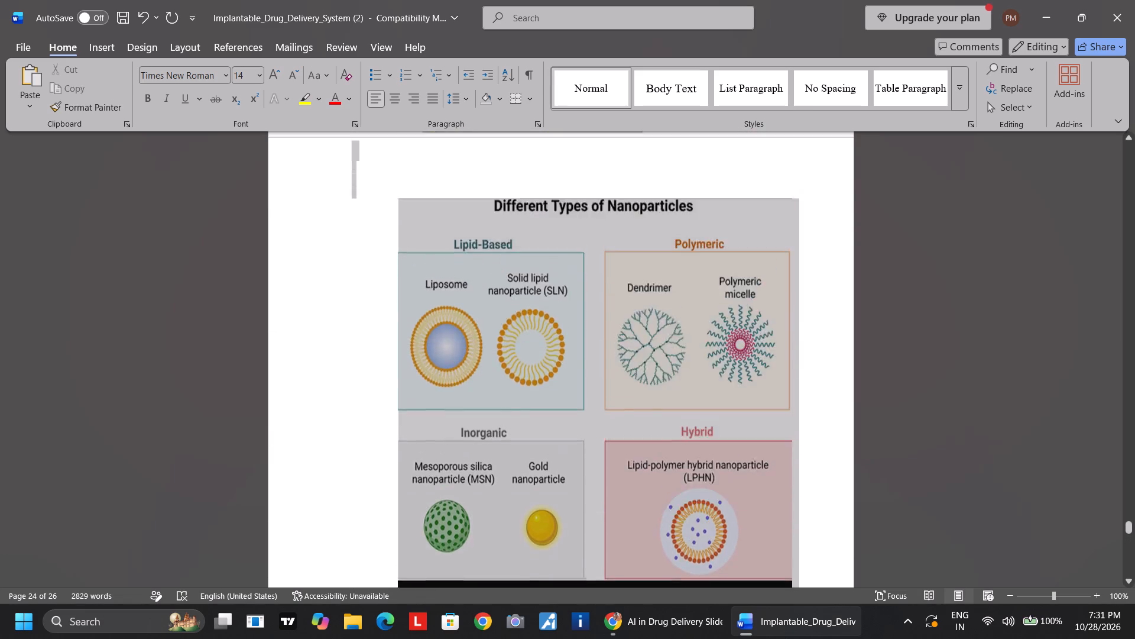
drag(307, 59, 582, 638)
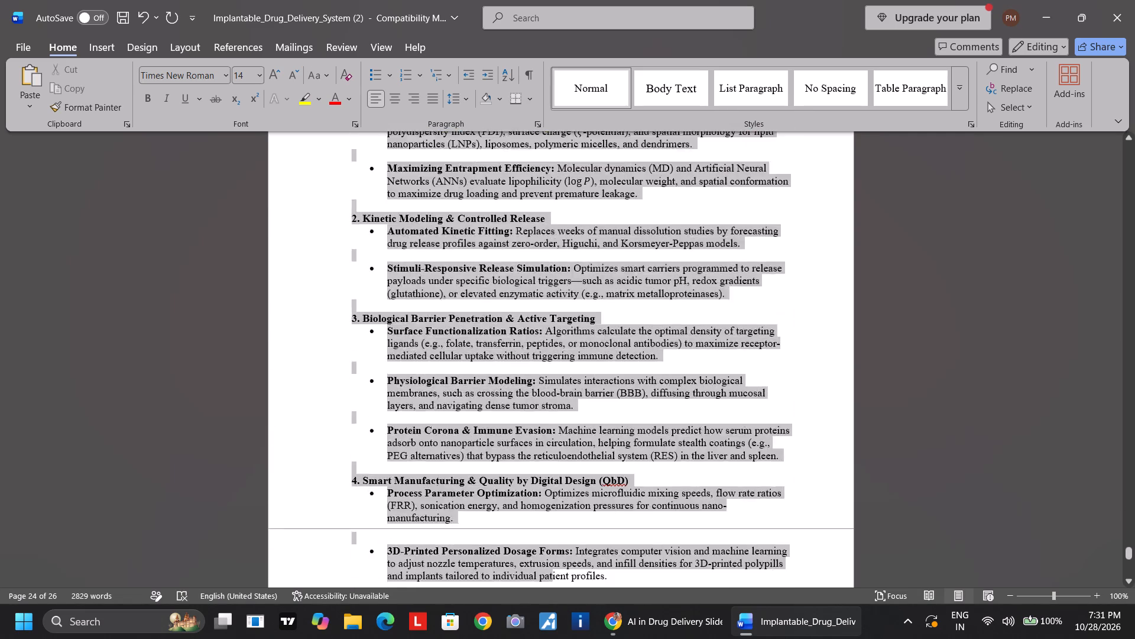
drag(582, 638, 614, 638)
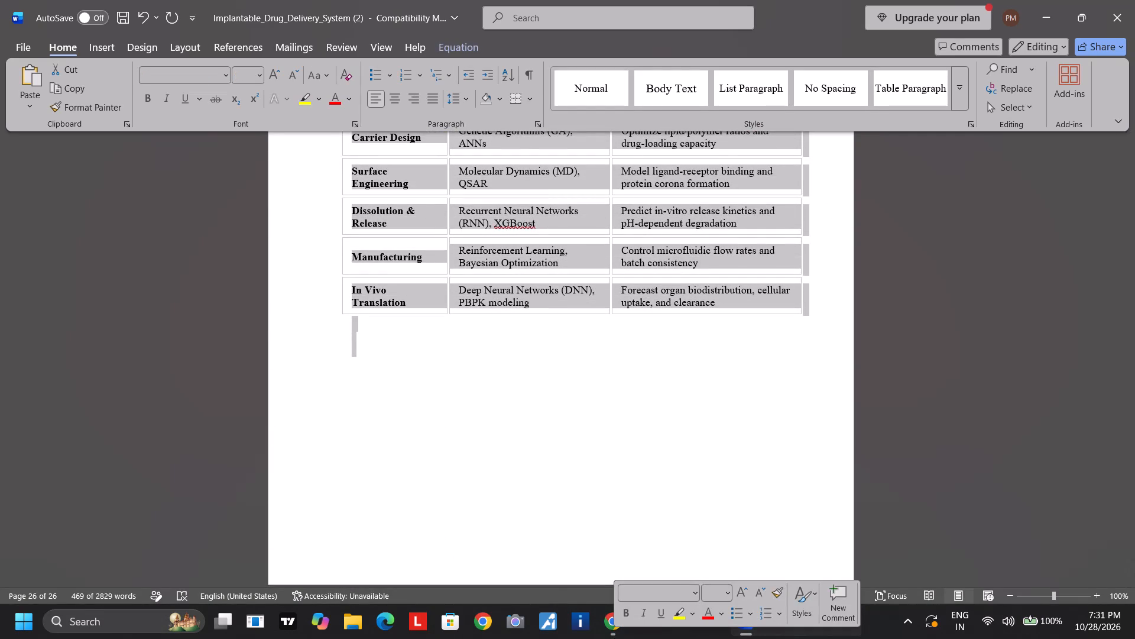
click(721, 589)
text(14)
key(Return)
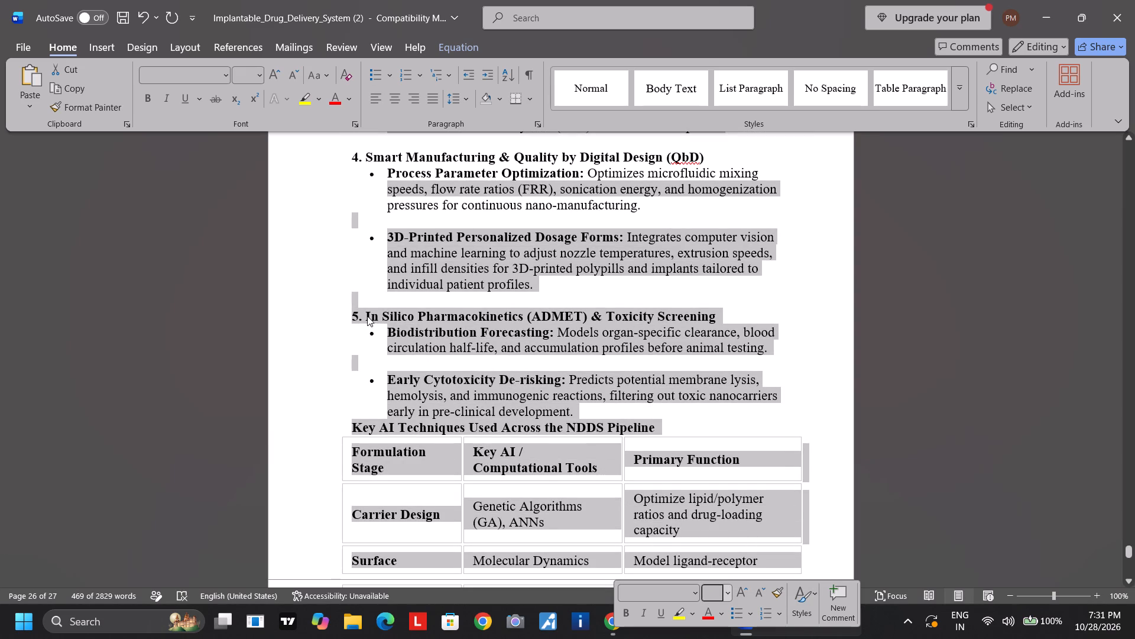
click(321, 300)
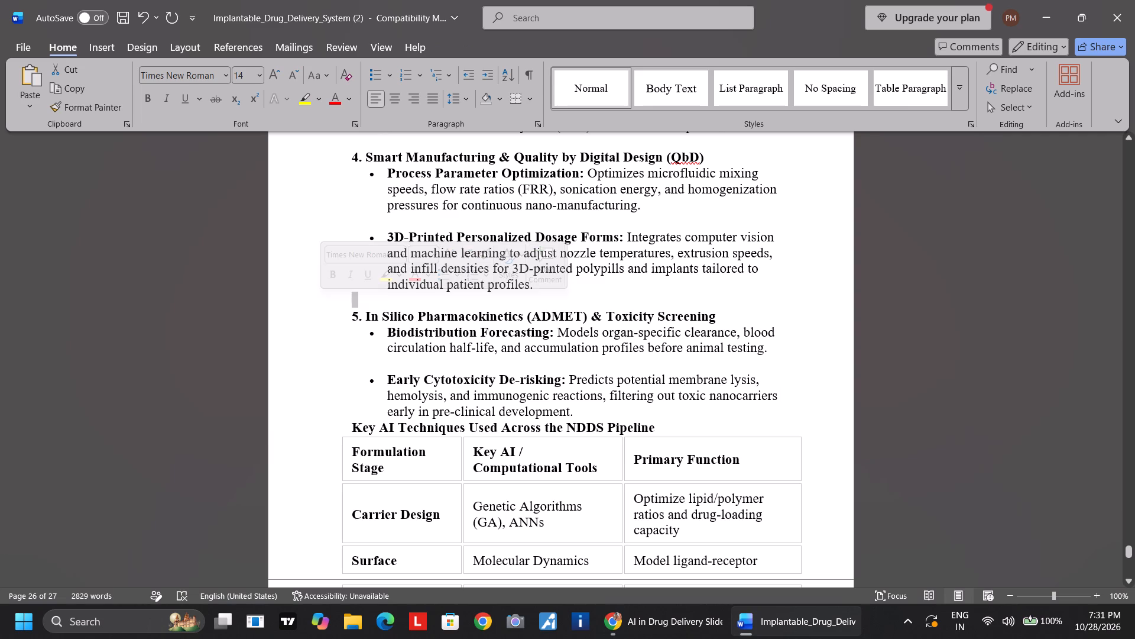
click(307, 337)
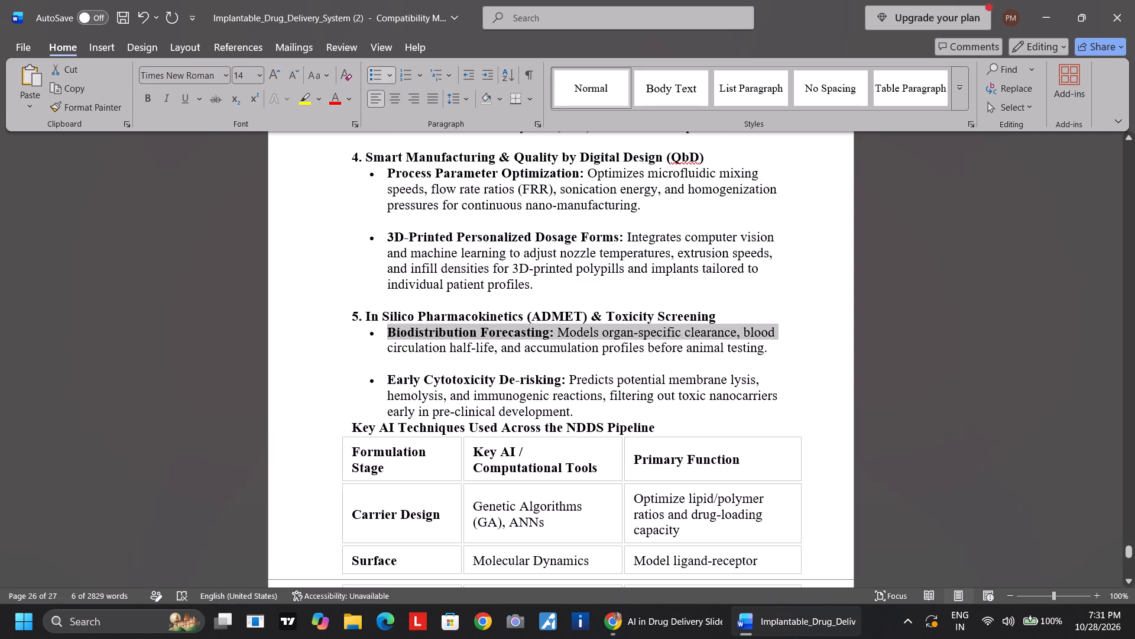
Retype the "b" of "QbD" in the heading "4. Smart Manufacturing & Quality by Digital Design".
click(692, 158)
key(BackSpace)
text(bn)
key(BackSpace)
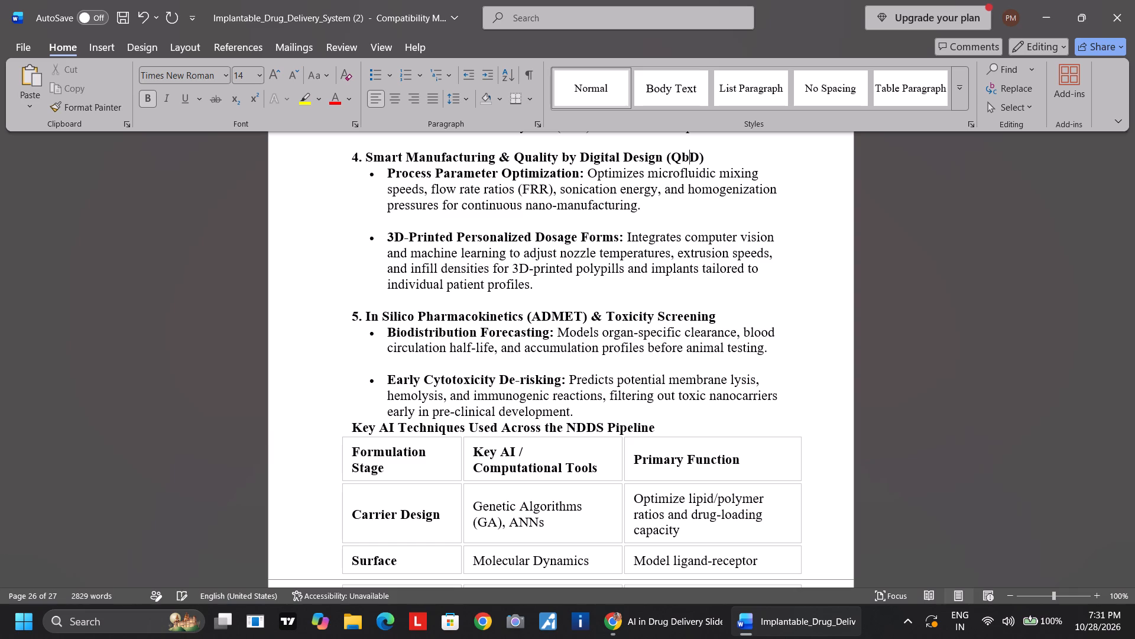
Copy the entry "ROLE OF AI IN NDDS" from row 5 of the table of contents.
scroll(692, 158, up, 6)
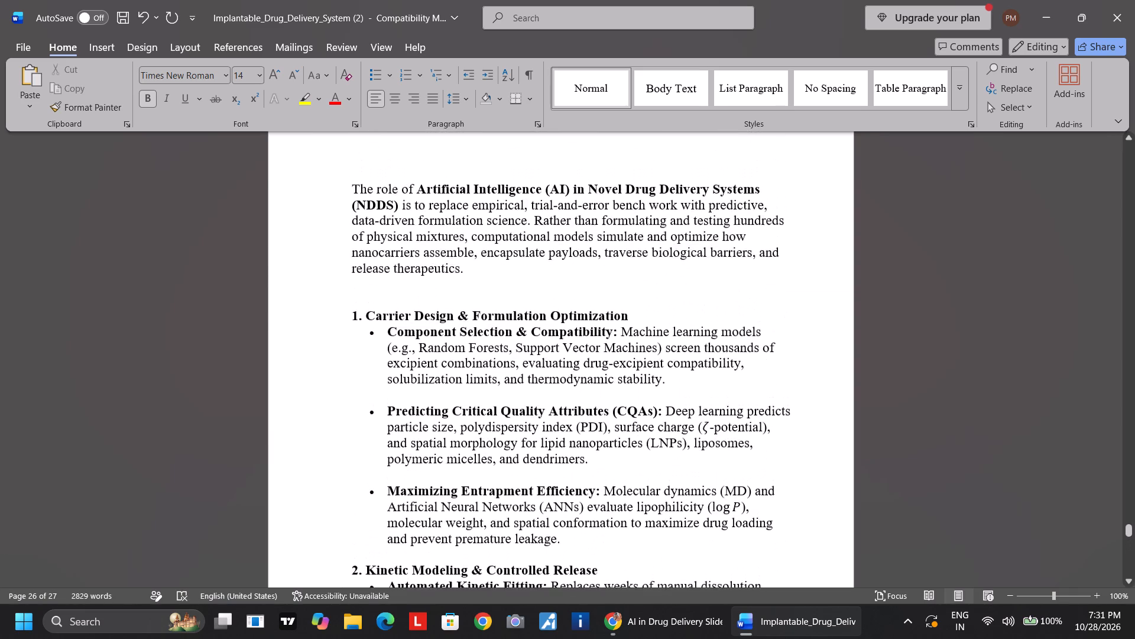
scroll(692, 158, up, 2)
scroll(692, 158, down, 6)
scroll(692, 158, up, 1)
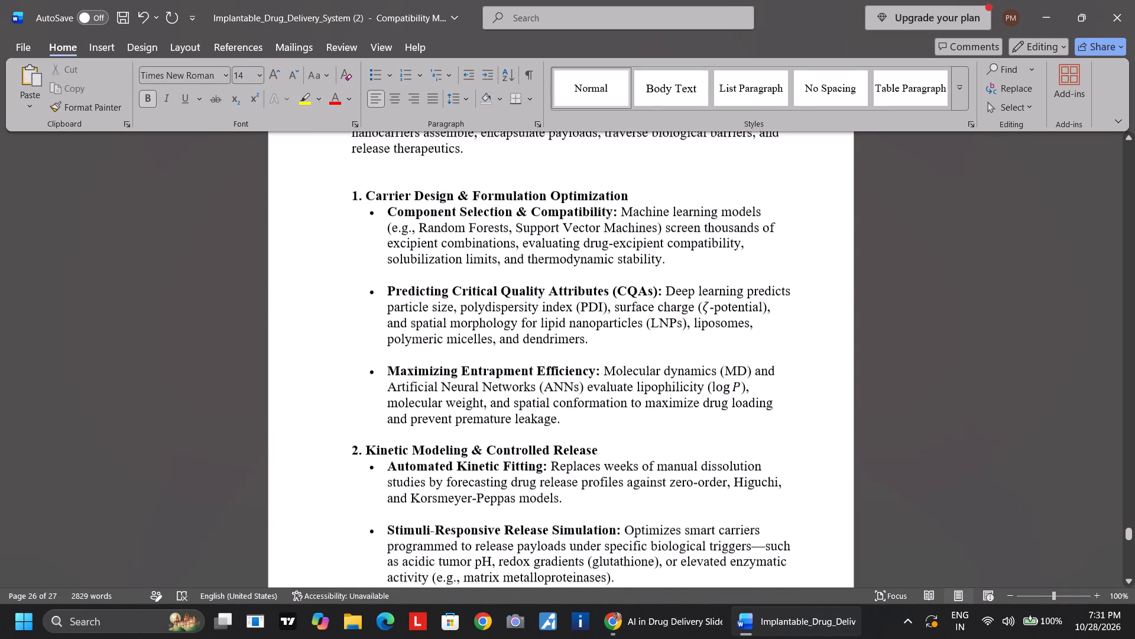
scroll(692, 158, up, 2)
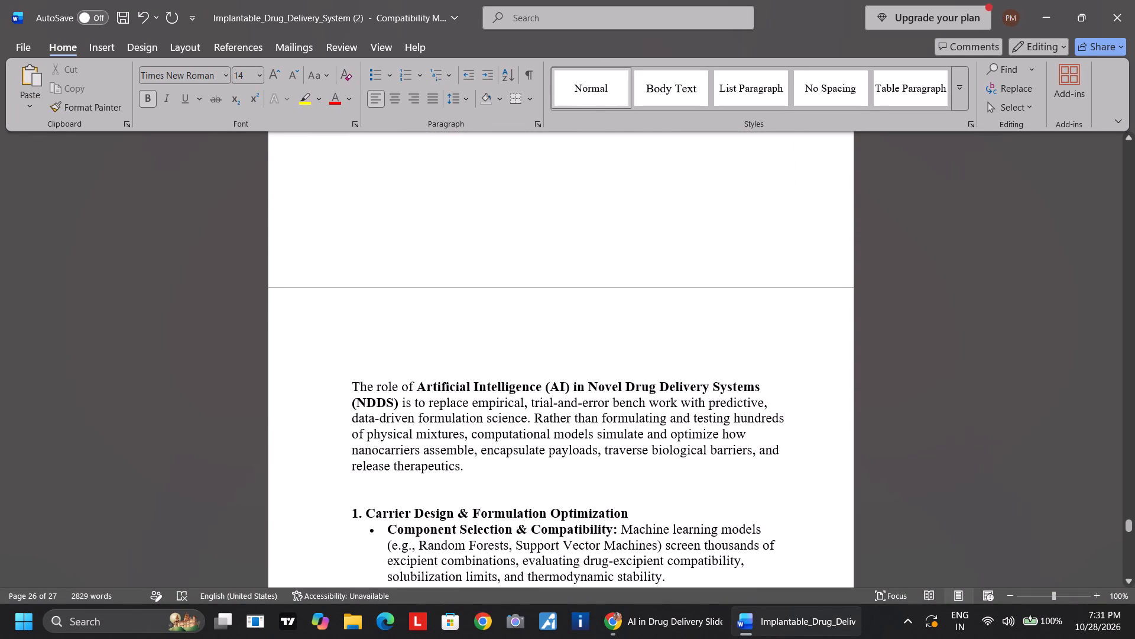
click(1128, 177)
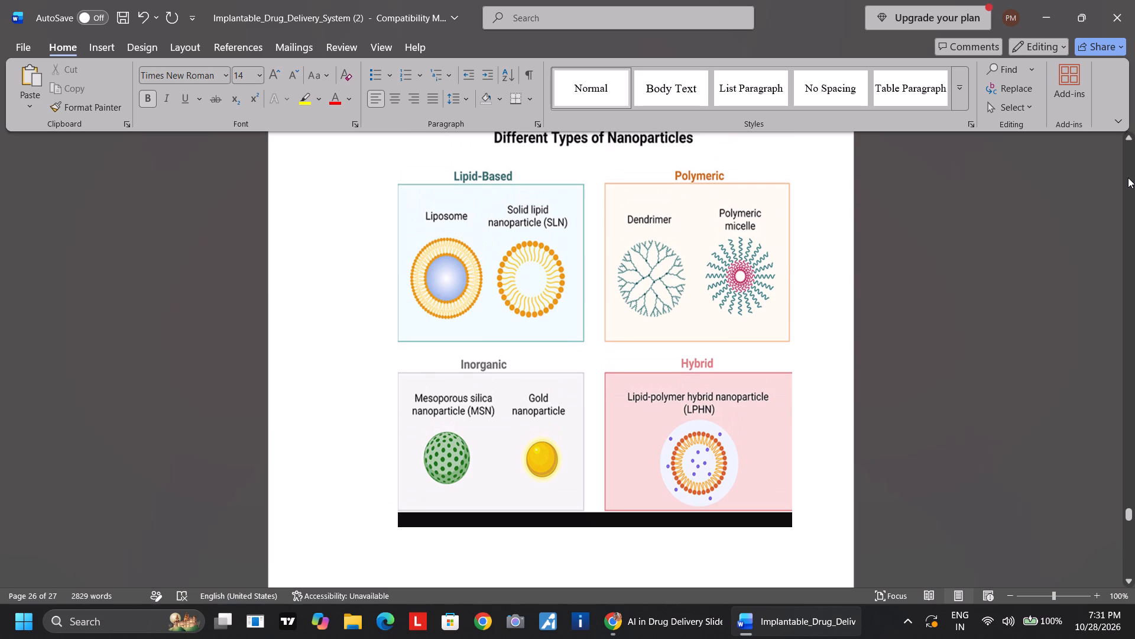
double_click(1128, 177)
drag(1128, 177, 1122, 183)
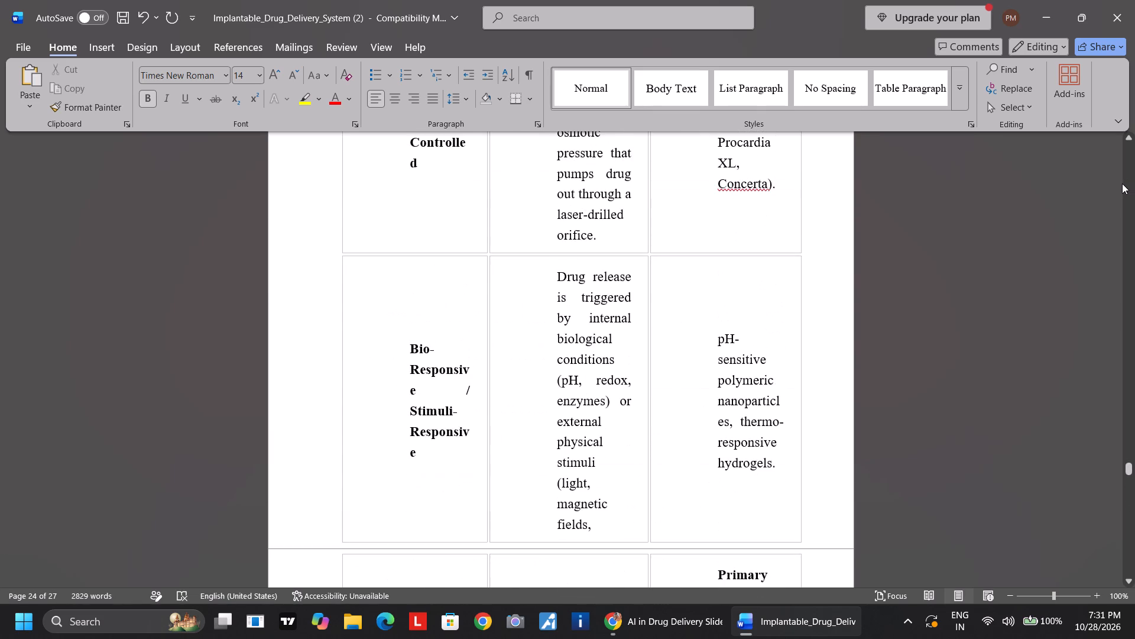
drag(1122, 183, 1125, 184)
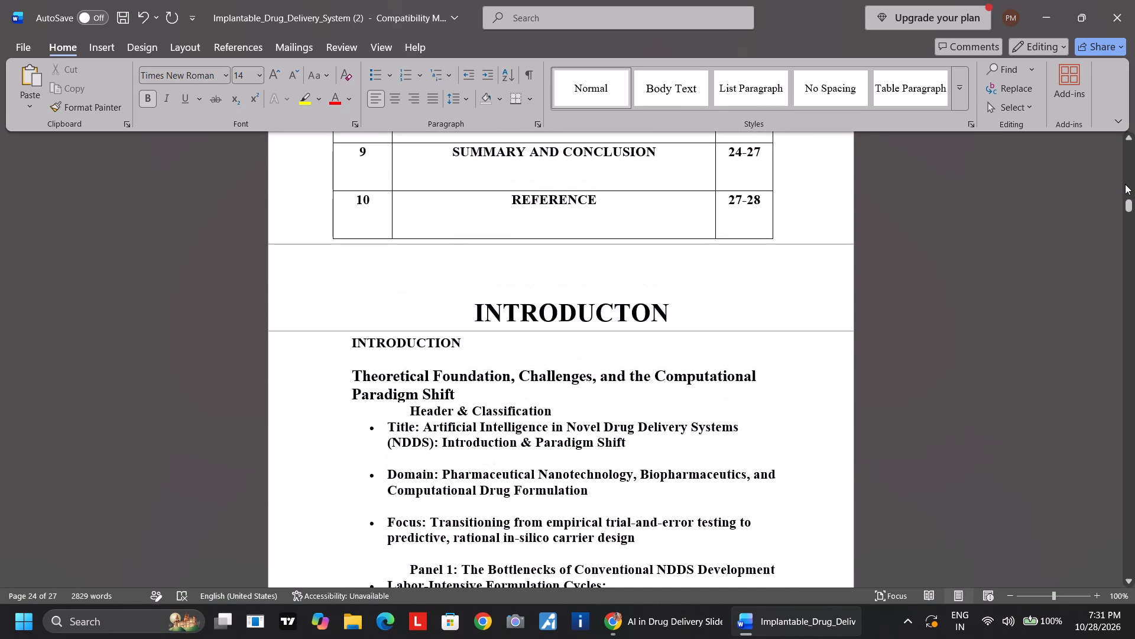
scroll(791, 340, up, 2)
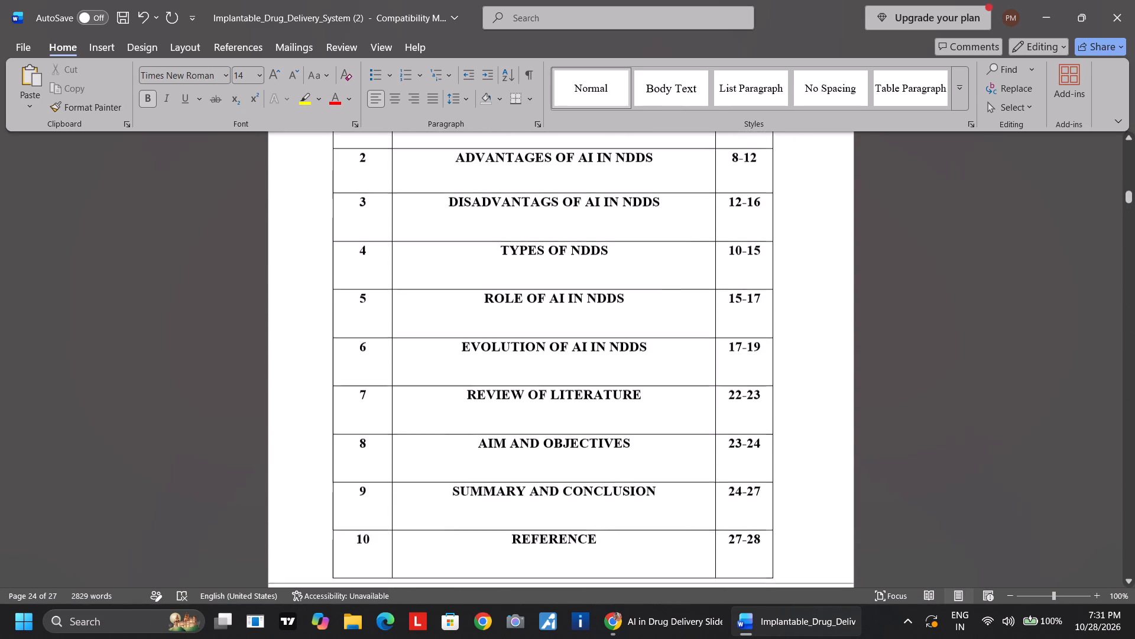
scroll(791, 340, up, 1)
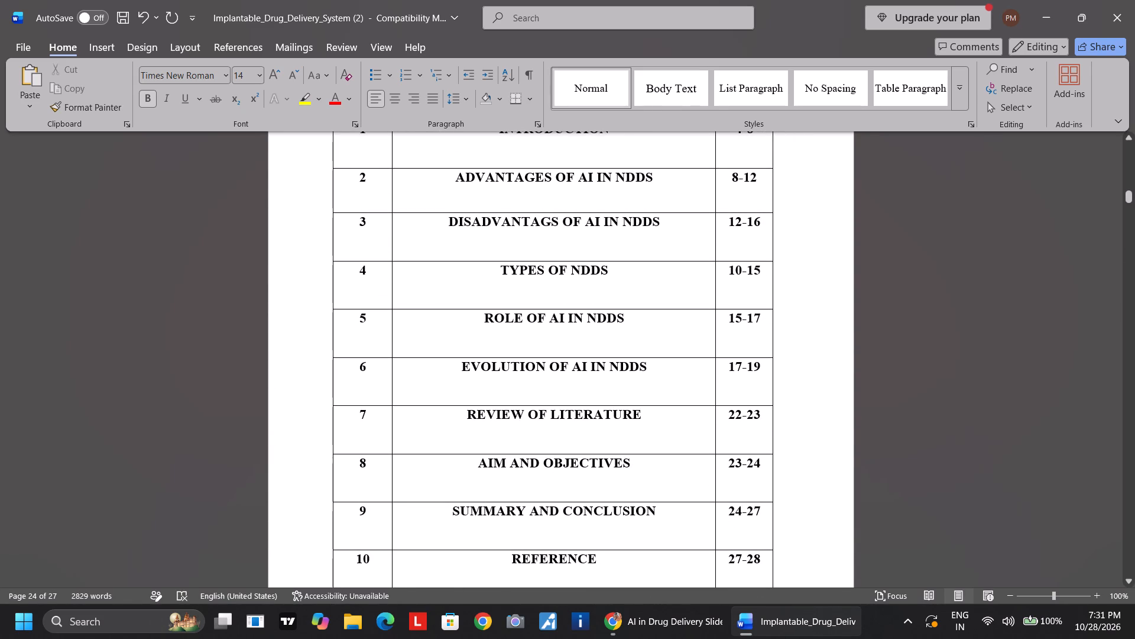
drag(480, 319, 600, 325)
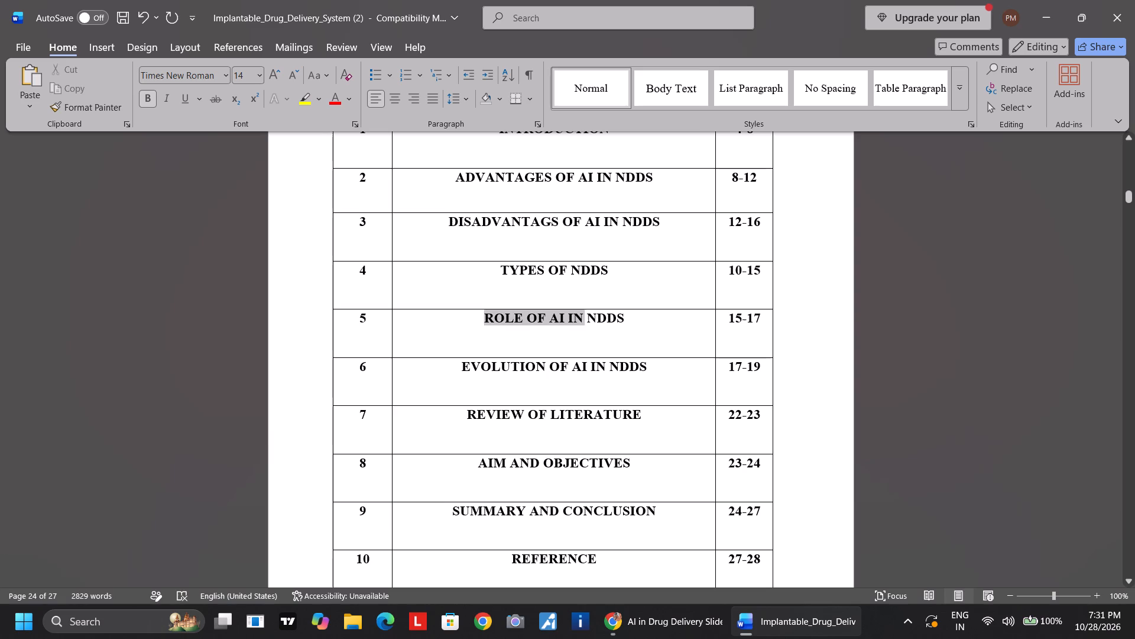
drag(600, 325, 617, 325)
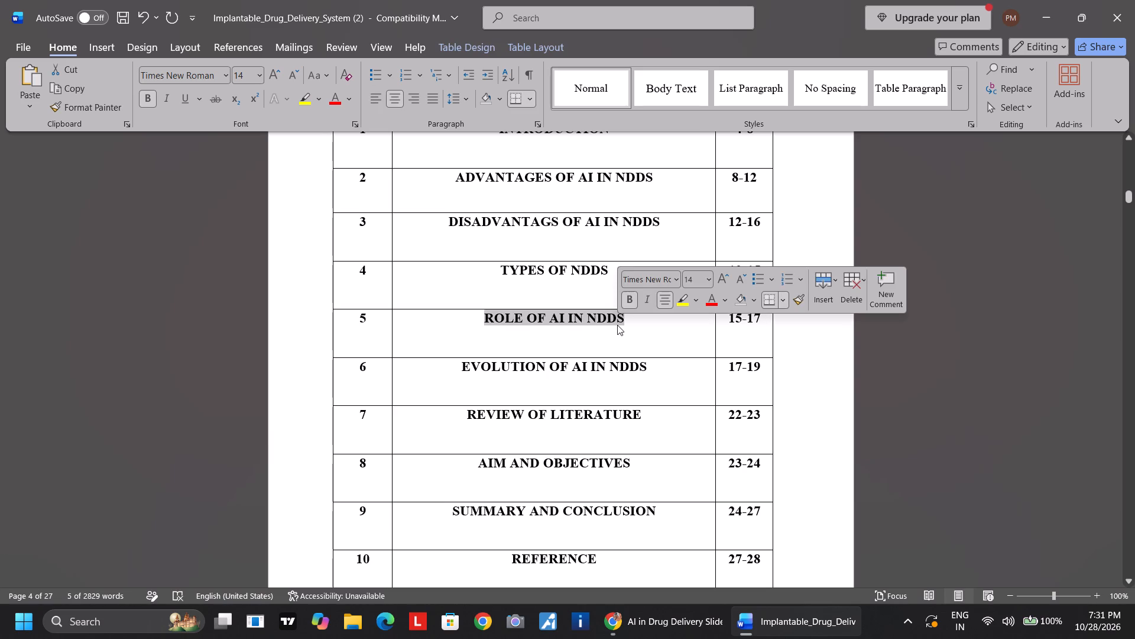
key(ctrl+c)
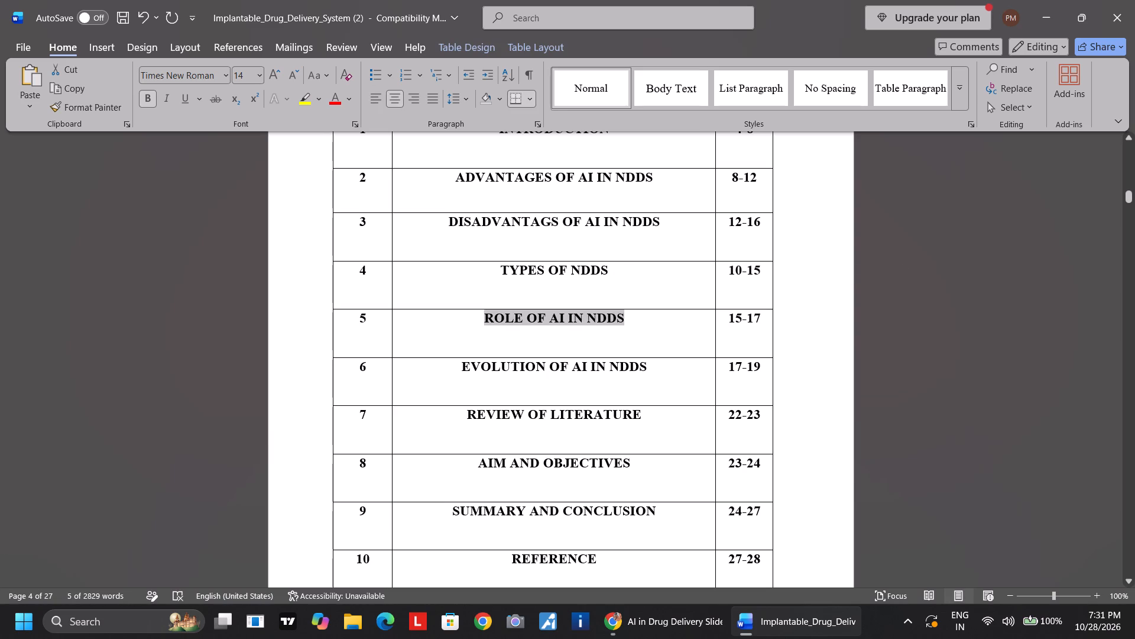
Paste the copied title "ROLE OF AI IN NDDS" above the paragraph beginning "The role of Artificial Intelligence (AI)".
click(1131, 485)
right_click(1131, 485)
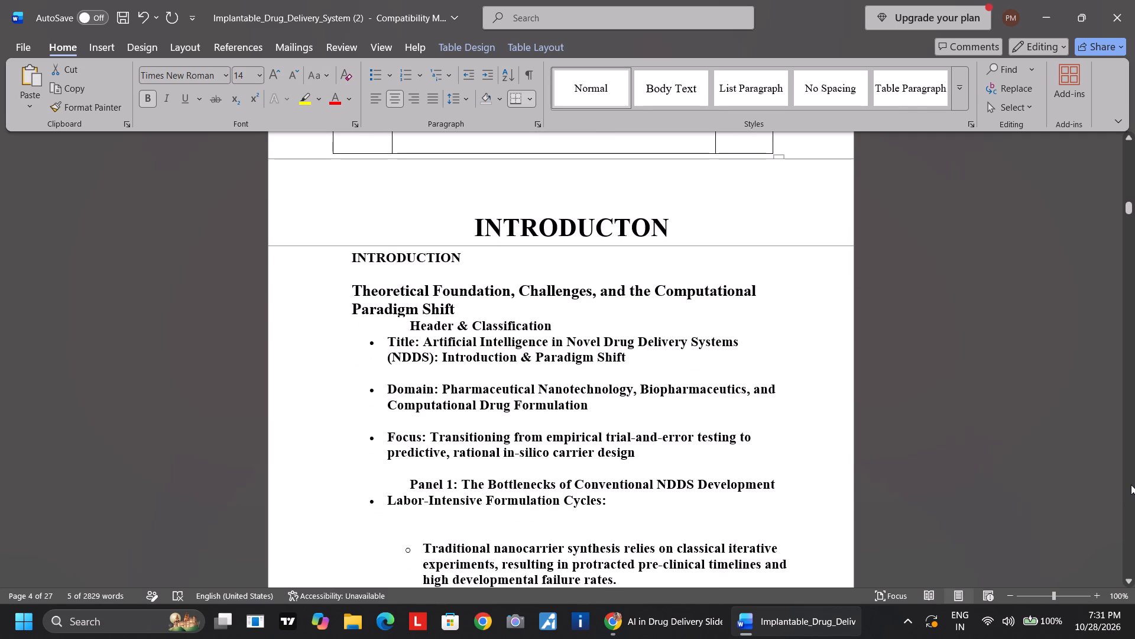
right_click(1131, 485)
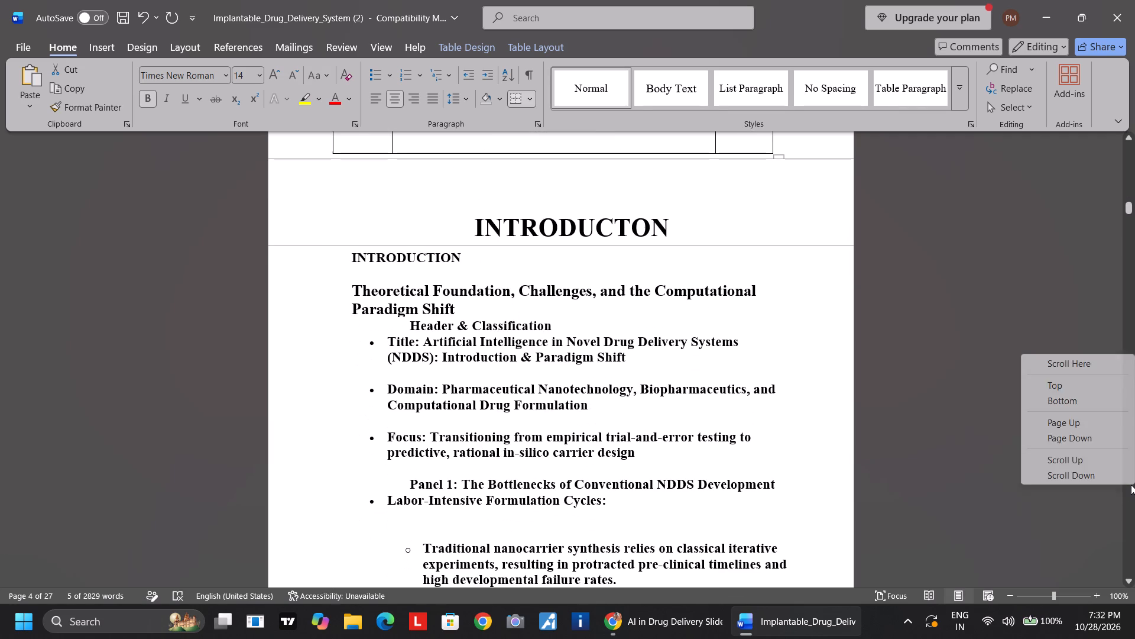
click(1084, 475)
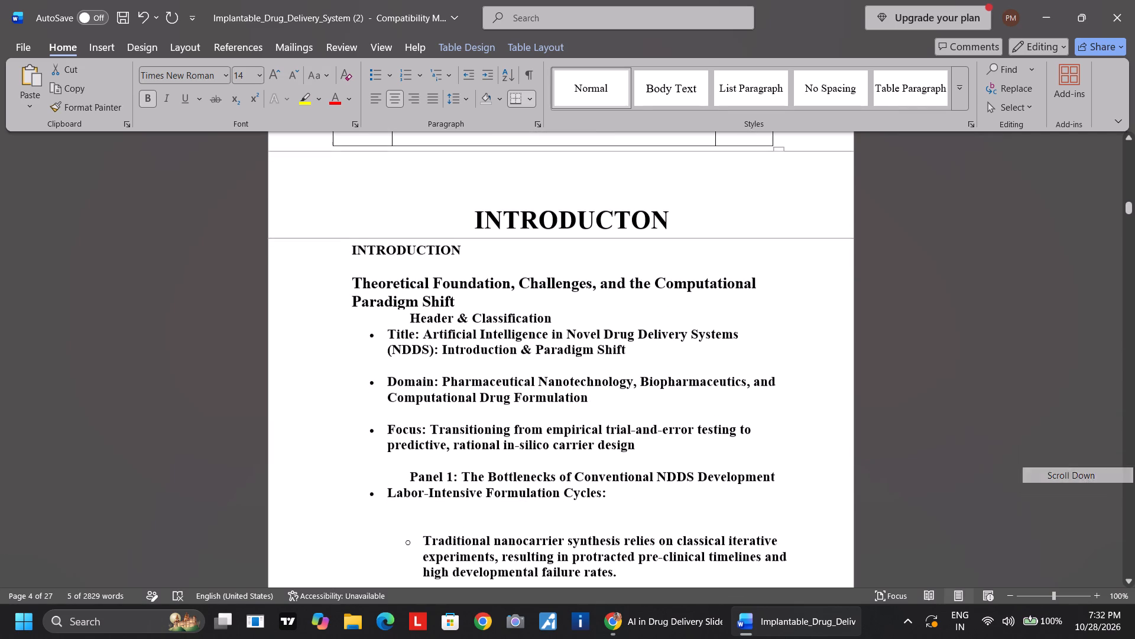
right_click(1084, 475)
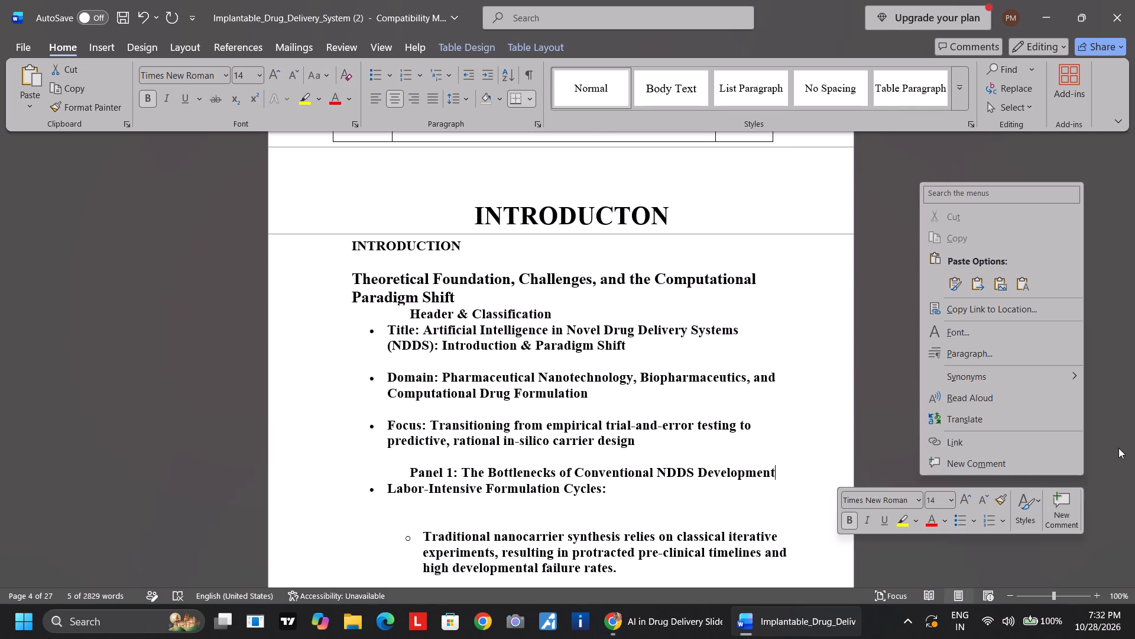
click(1115, 448)
right_click(1129, 468)
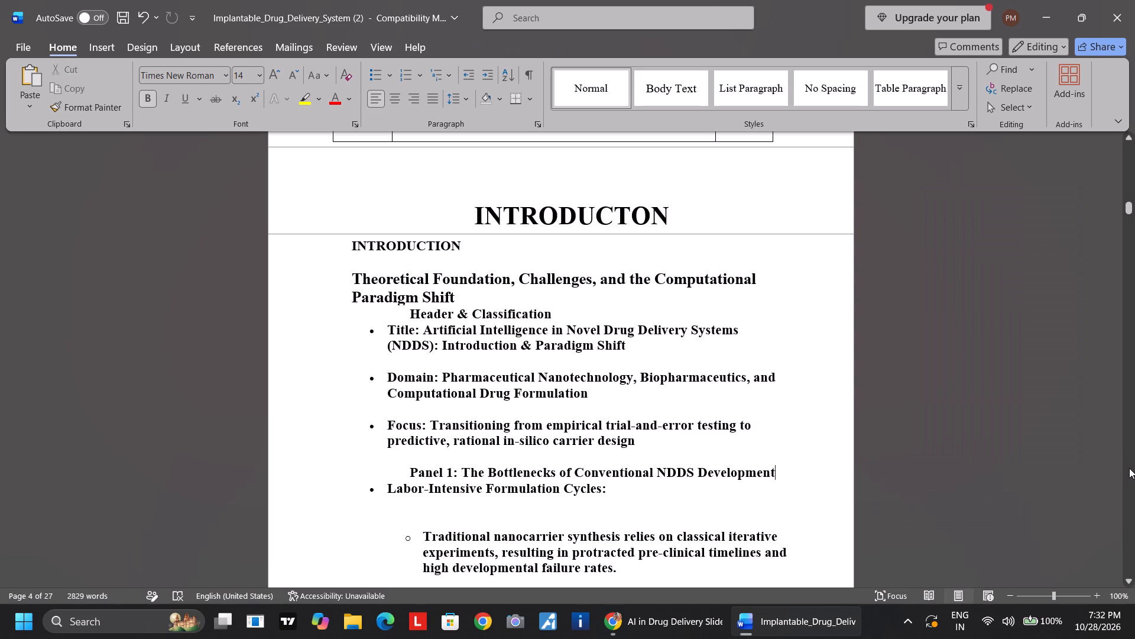
triple_click(1129, 468)
click(1129, 468)
drag(1129, 468, 1124, 446)
double_click(1124, 446)
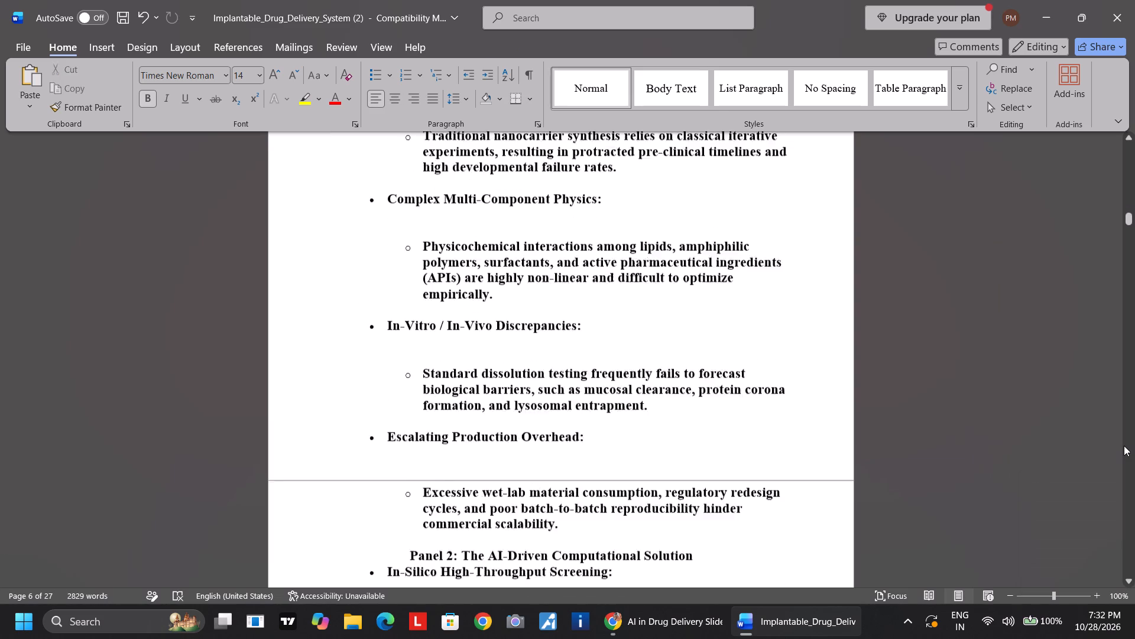
drag(1124, 446, 1126, 476)
right_click(1126, 476)
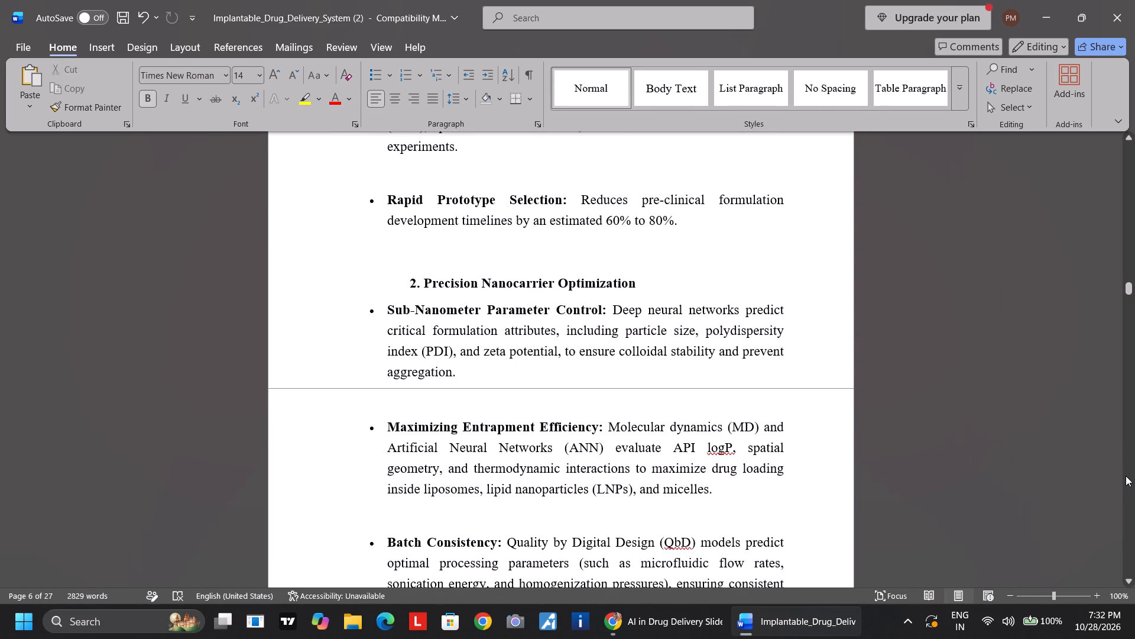
click(1086, 353)
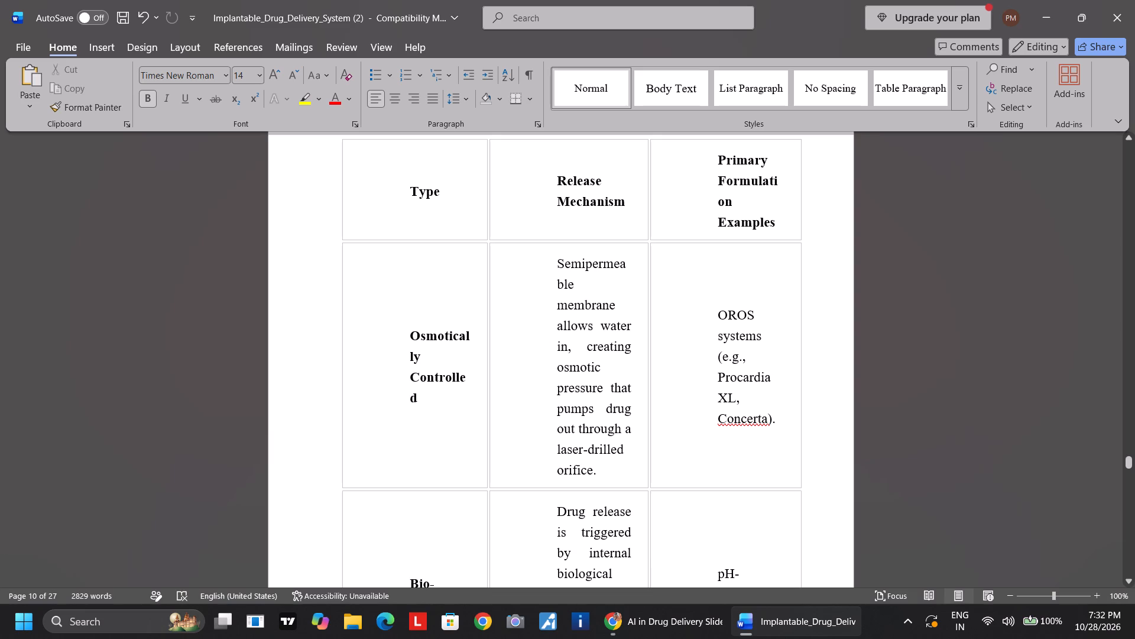
scroll(701, 412, right, 10)
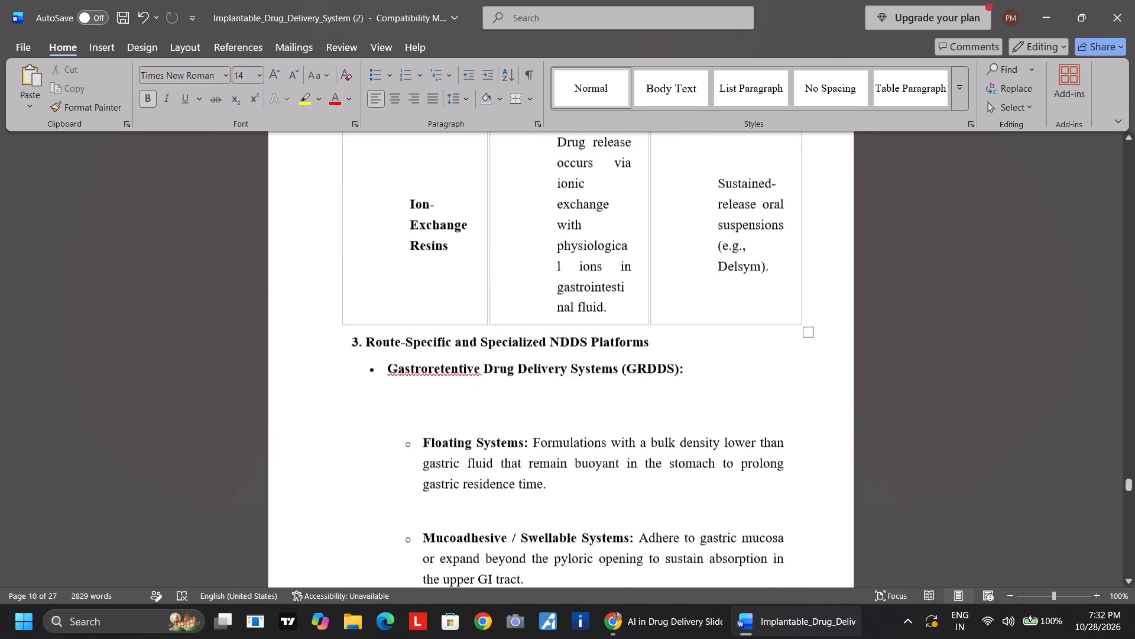
scroll(701, 412, right, 9)
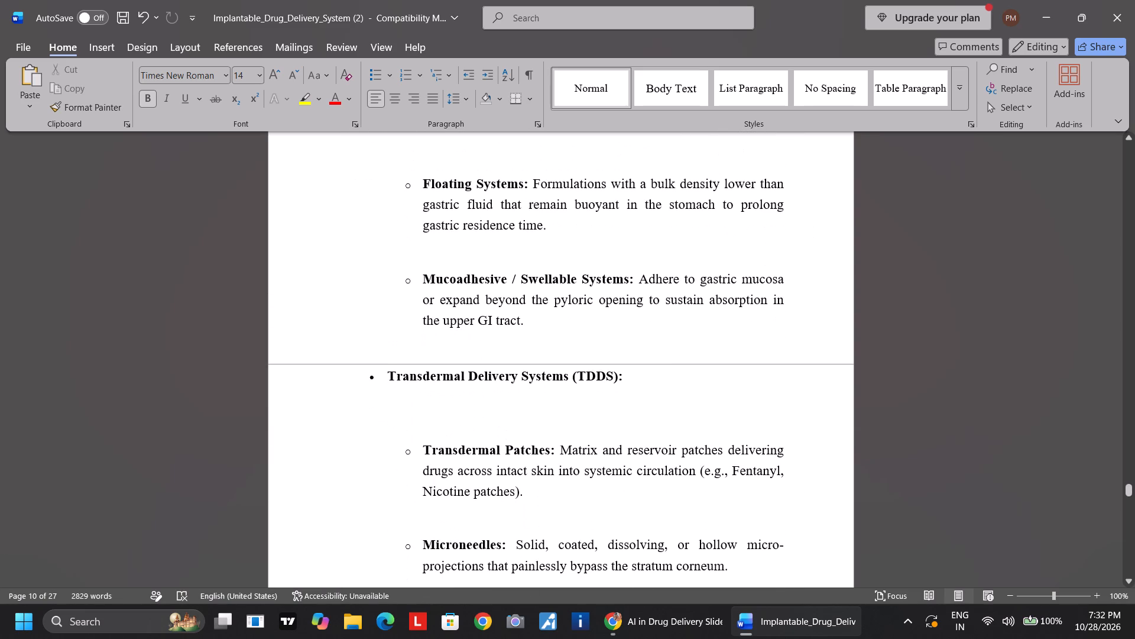
scroll(701, 412, down, 6)
scroll(701, 412, left, 1)
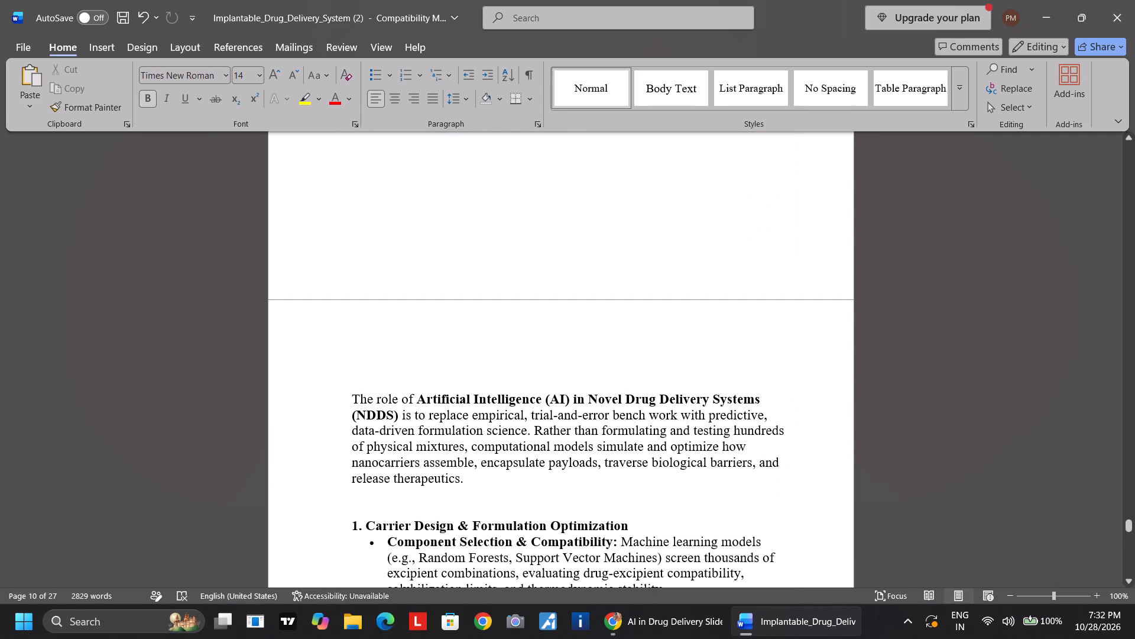
click(344, 327)
key(ctrl+v)
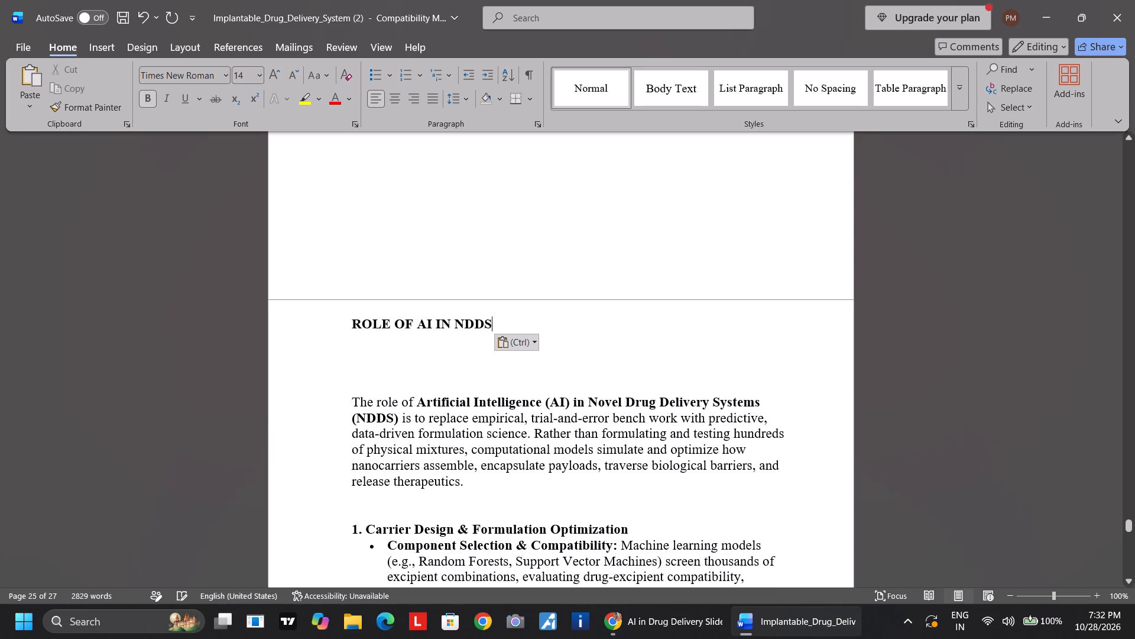
Set the font size of the pasted "ROLE OF AI IN NDDS" heading to 20.
click(258, 82)
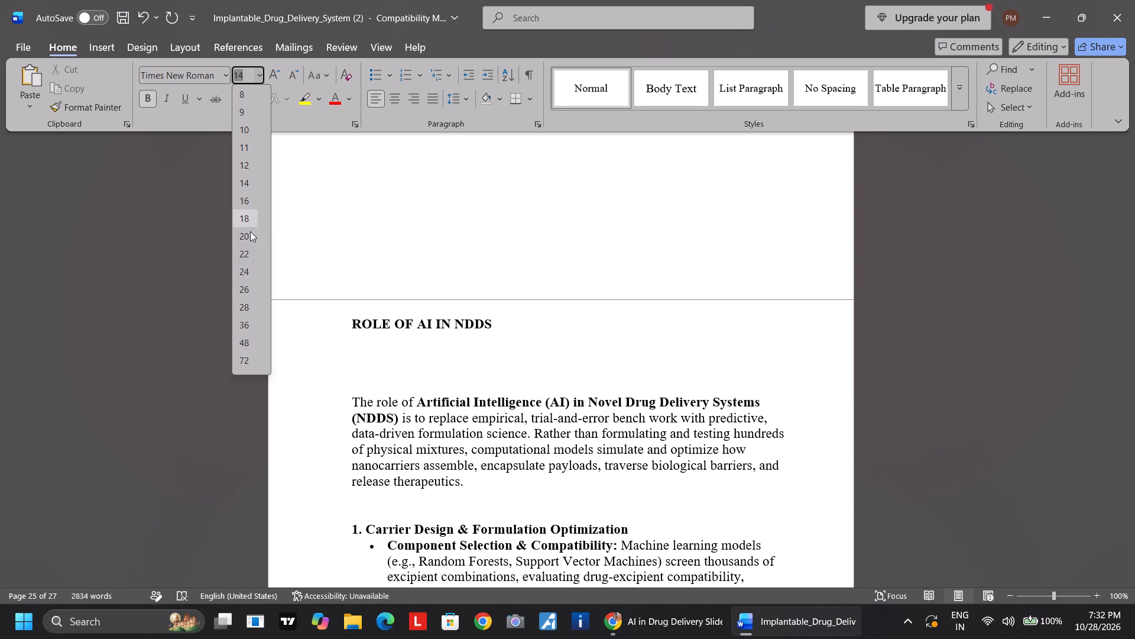
click(250, 234)
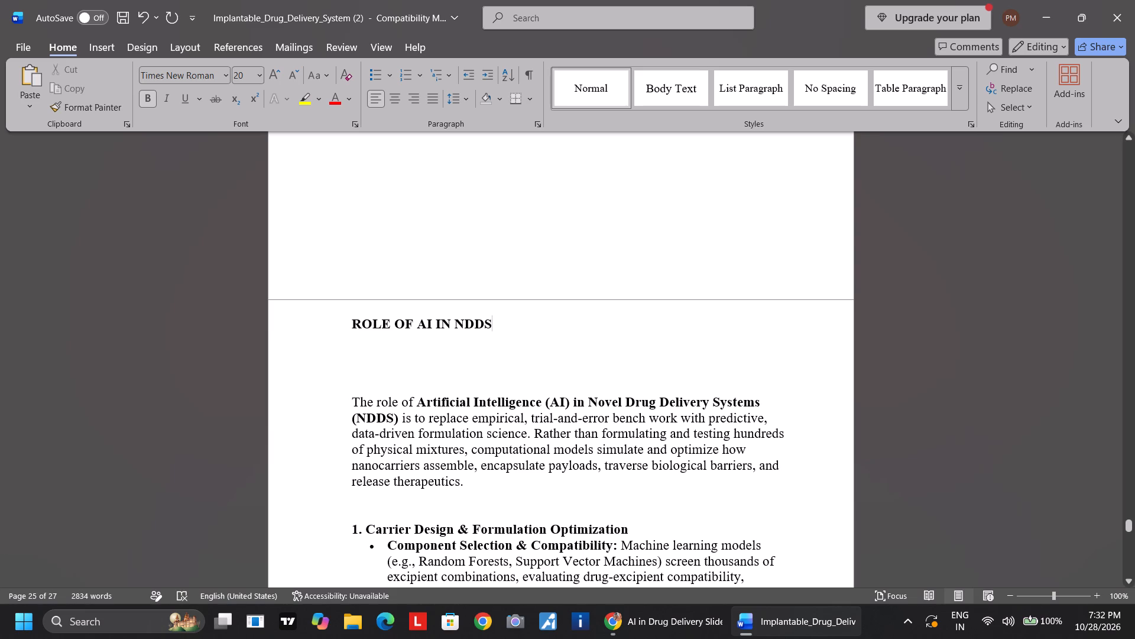
click(348, 326)
drag(348, 326, 498, 335)
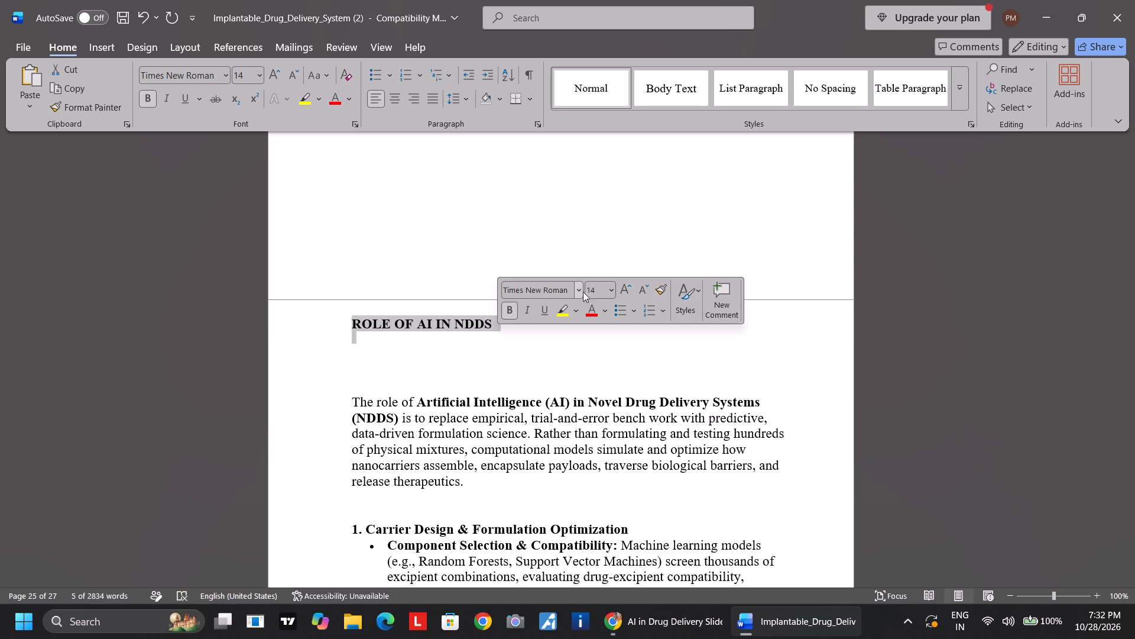
click(614, 290)
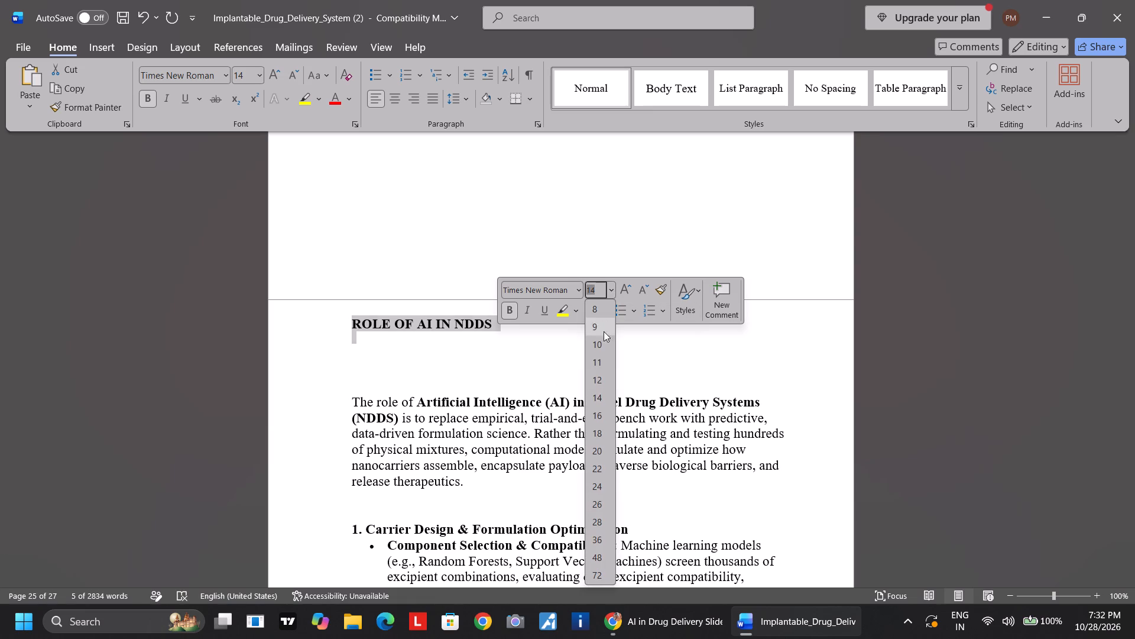
click(598, 452)
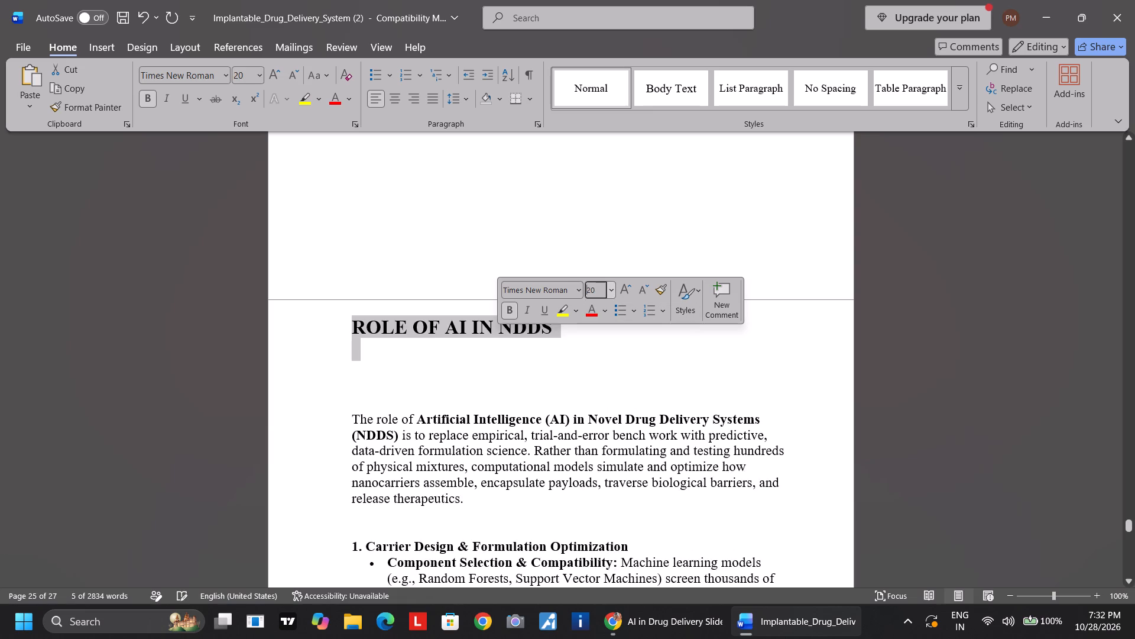
Delete the extra blank lines between the "ROLE OF AI IN NDDS" heading and its introductory paragraph.
click(644, 377)
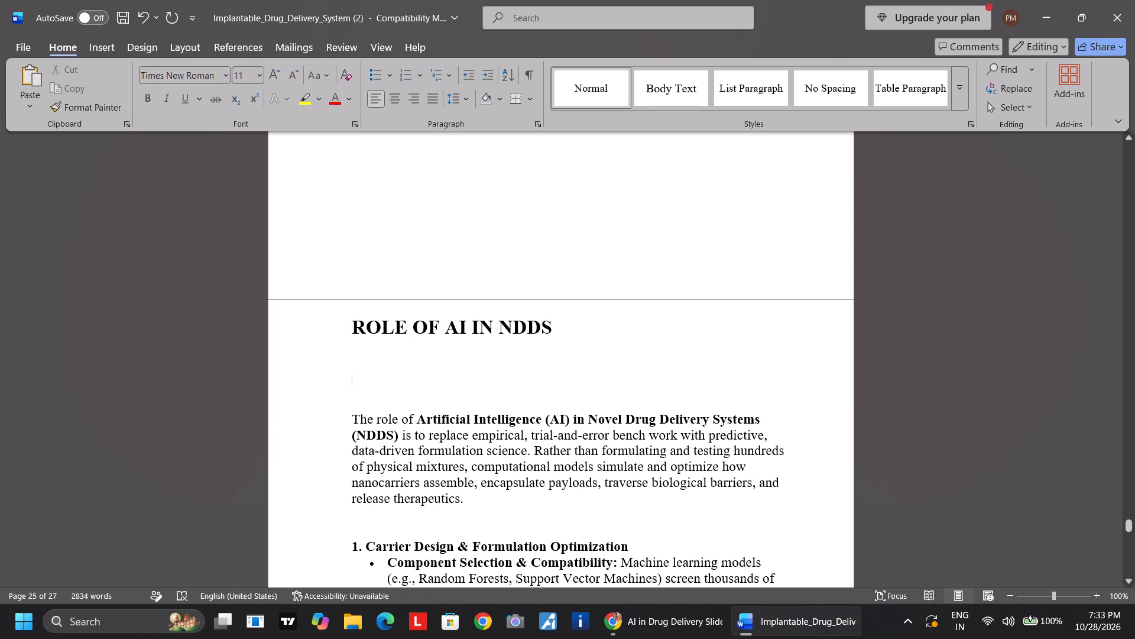
key(BackSpace)
key(BackSpace)
key(BackSpace)
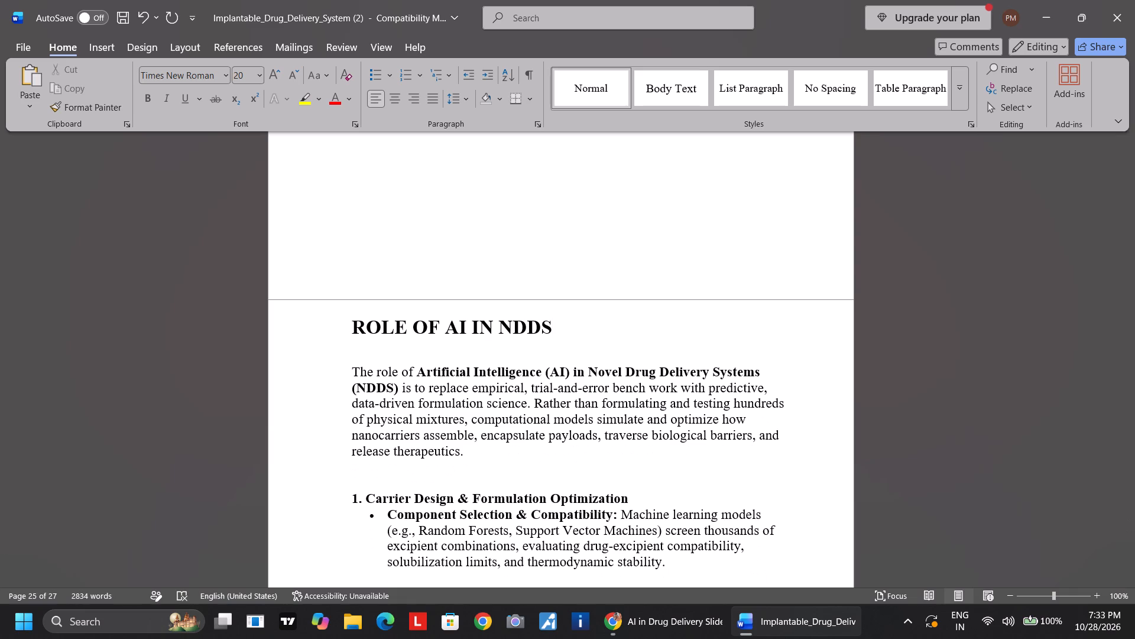
Review the layout of the role-of-AI section, from its AI techniques table back to the nanoparticle types figure.
drag(1131, 522, 1131, 597)
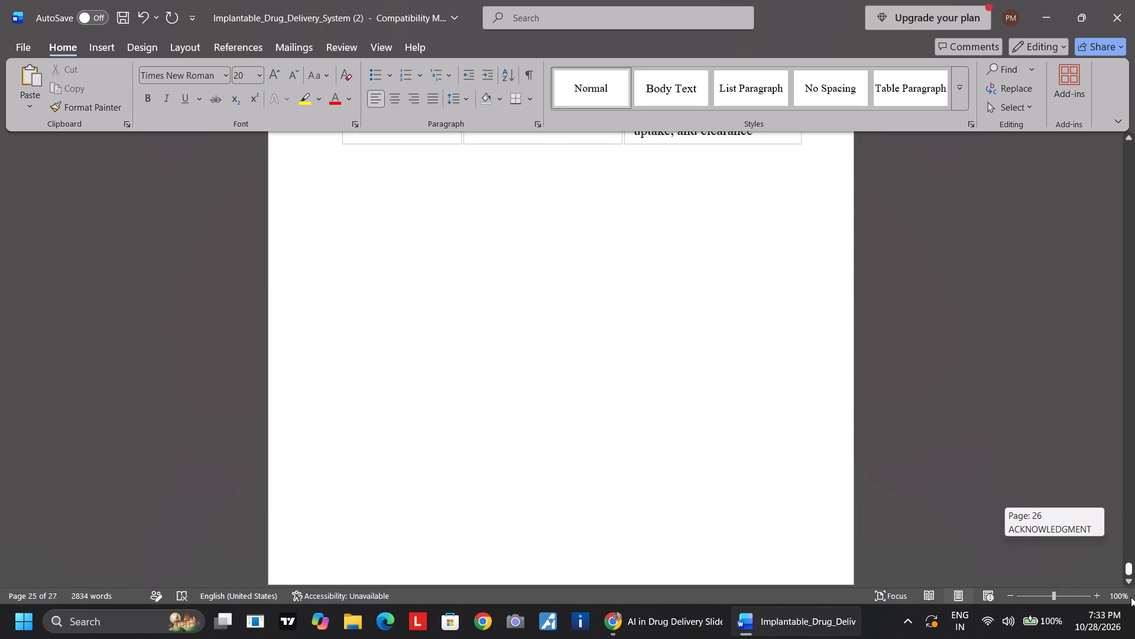
drag(1131, 597, 1128, 552)
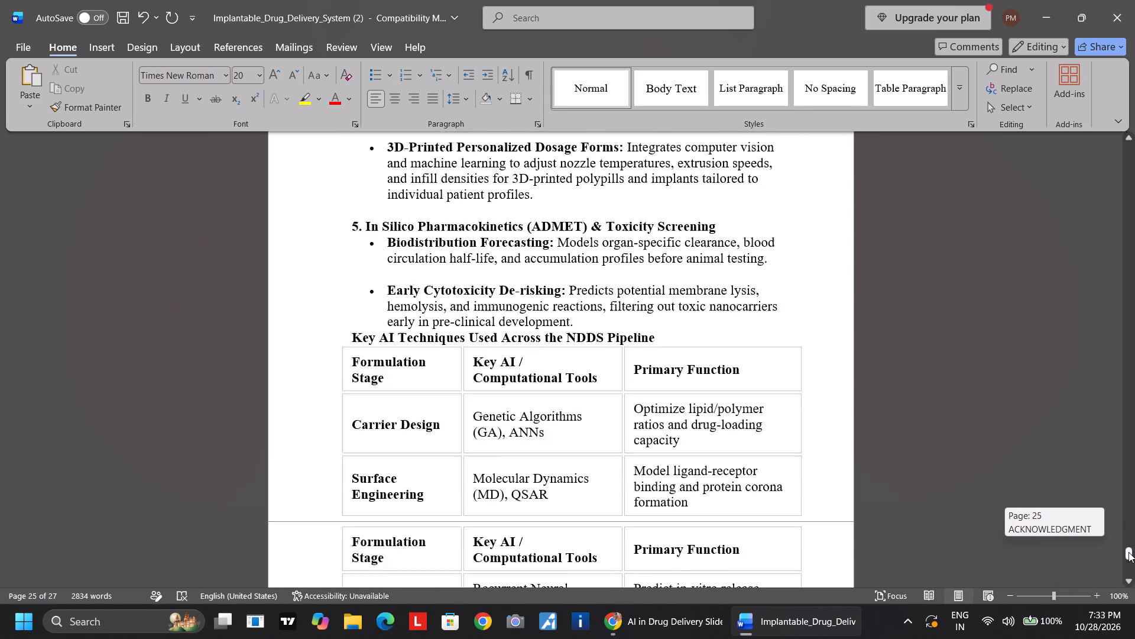
drag(1128, 552, 1128, 563)
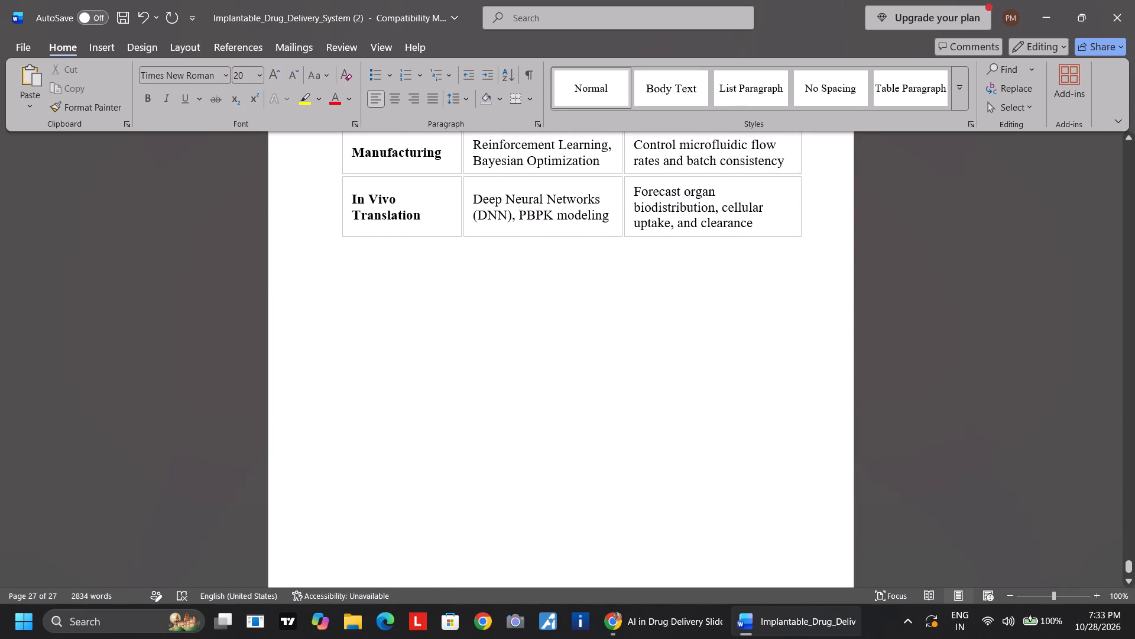
scroll(683, 431, down, 3)
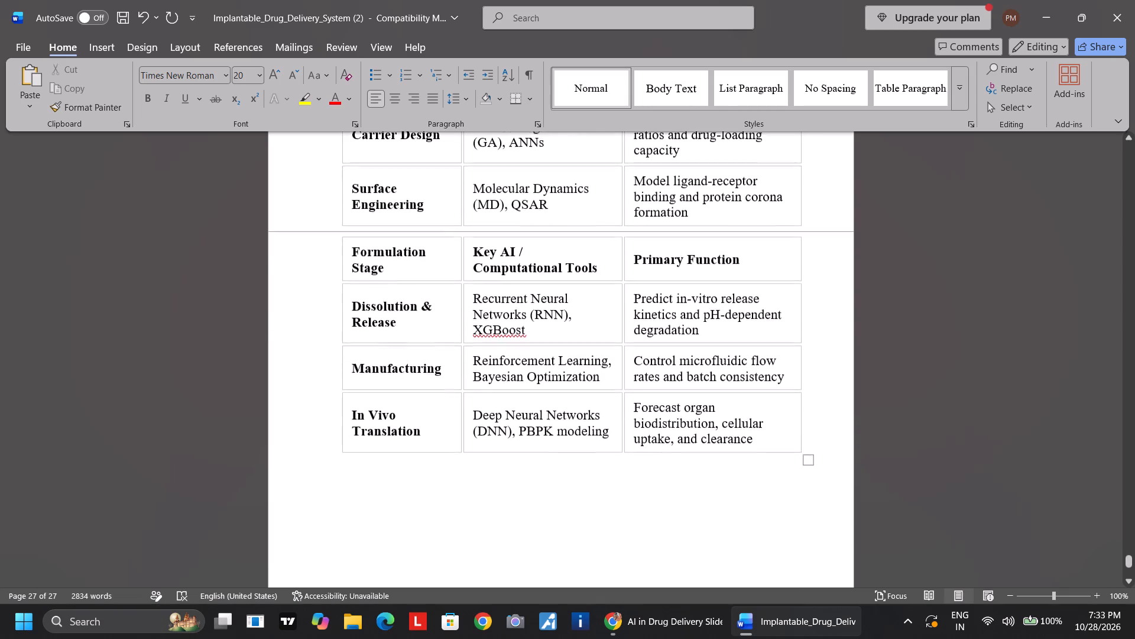
scroll(683, 431, down, 2)
scroll(683, 431, right, 1)
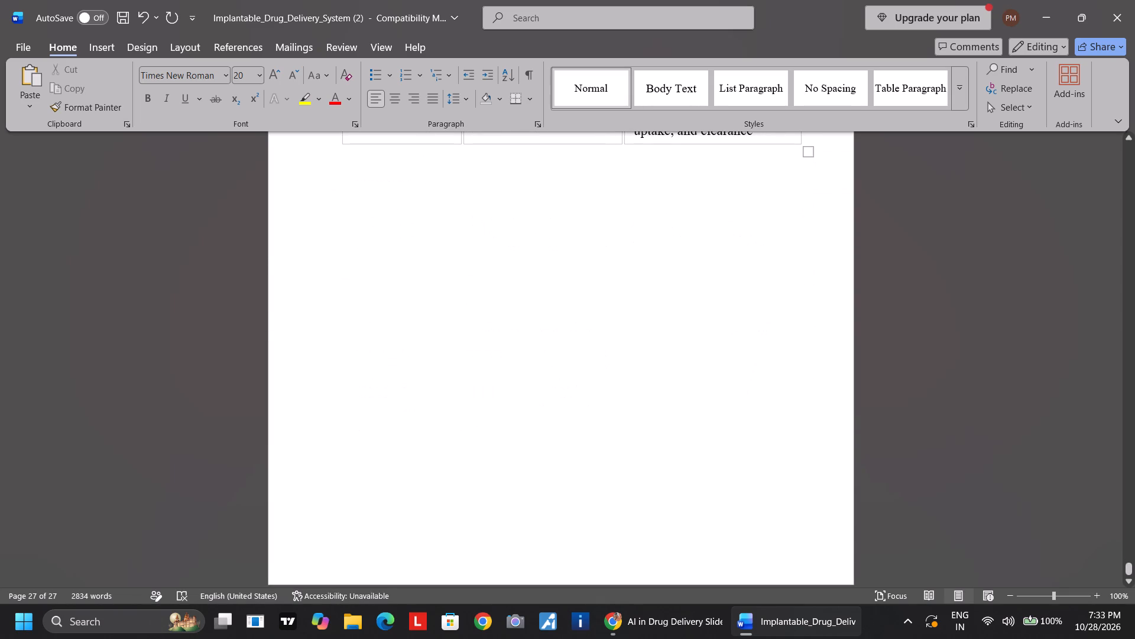
scroll(683, 431, right, 1)
scroll(683, 431, up, 1)
scroll(683, 431, right, 1)
scroll(683, 431, up, 2)
scroll(683, 431, right, 4)
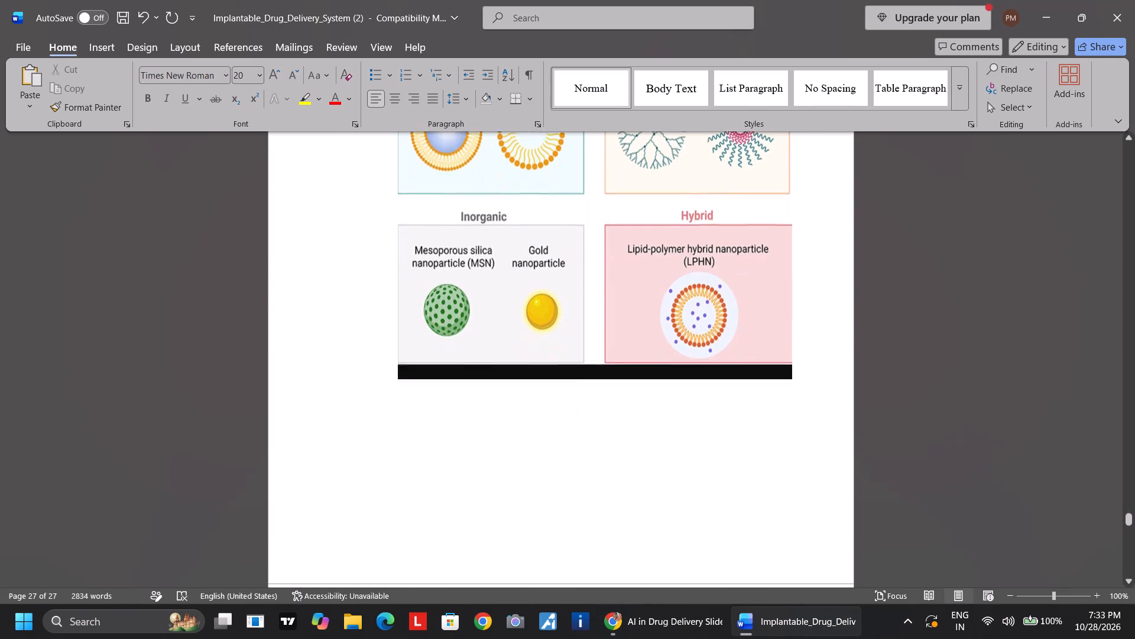
scroll(683, 431, down, 1)
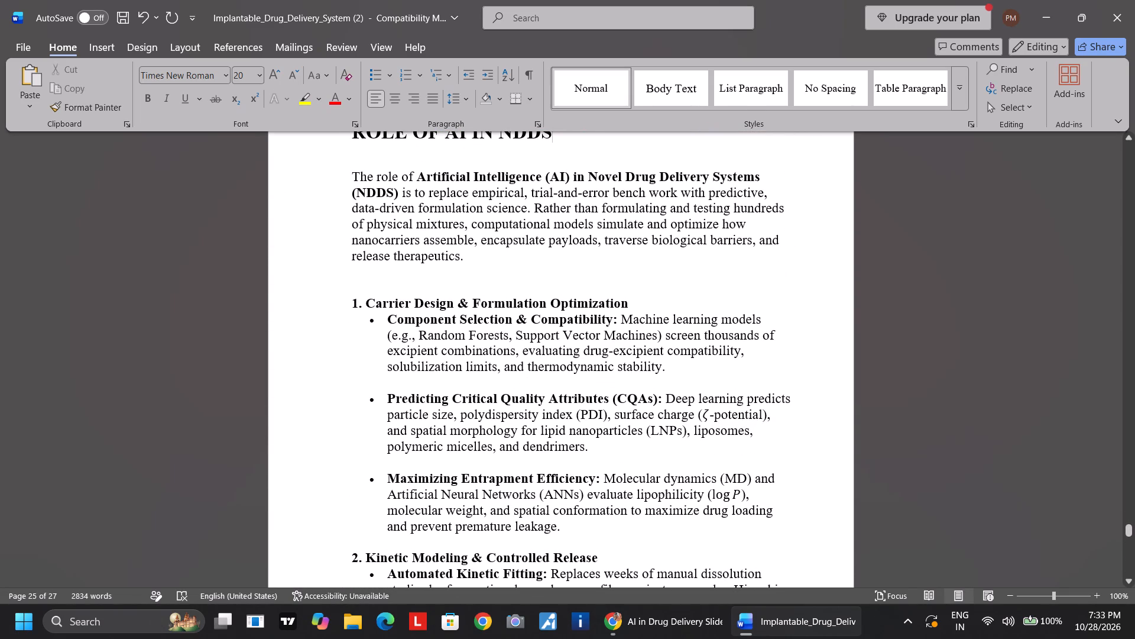
Insert two blank lines between the "ROLE OF AI IN NDDS" heading and its introductory paragraph.
click(567, 146)
key(Return)
key(Return)
key(Return)
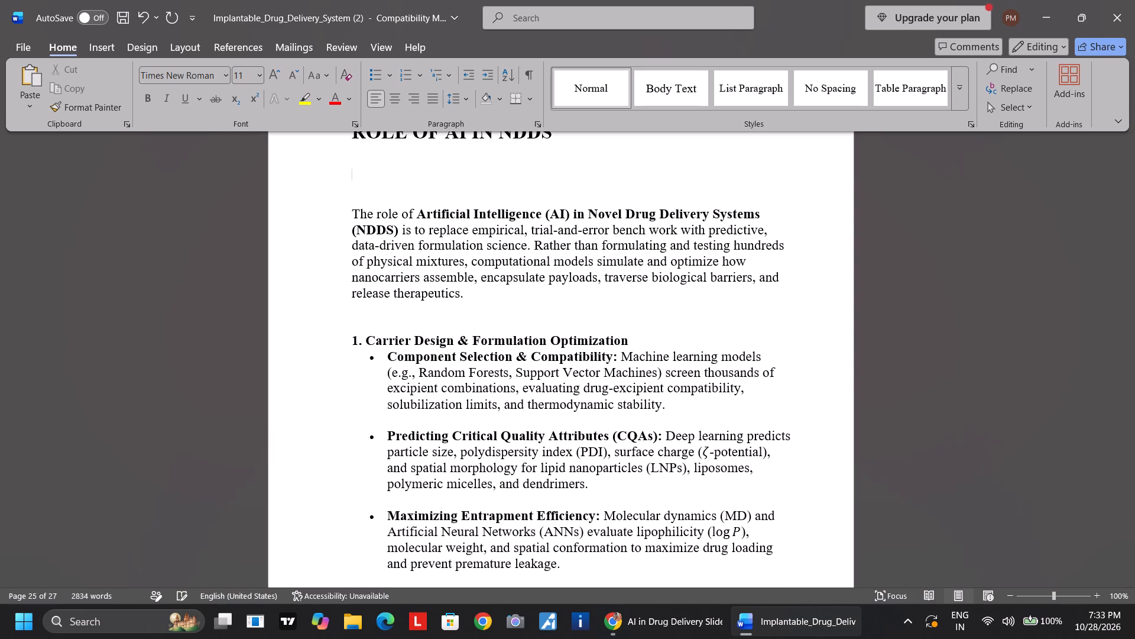
key(backslash)
key(BackSpace)
key(BackSpace)
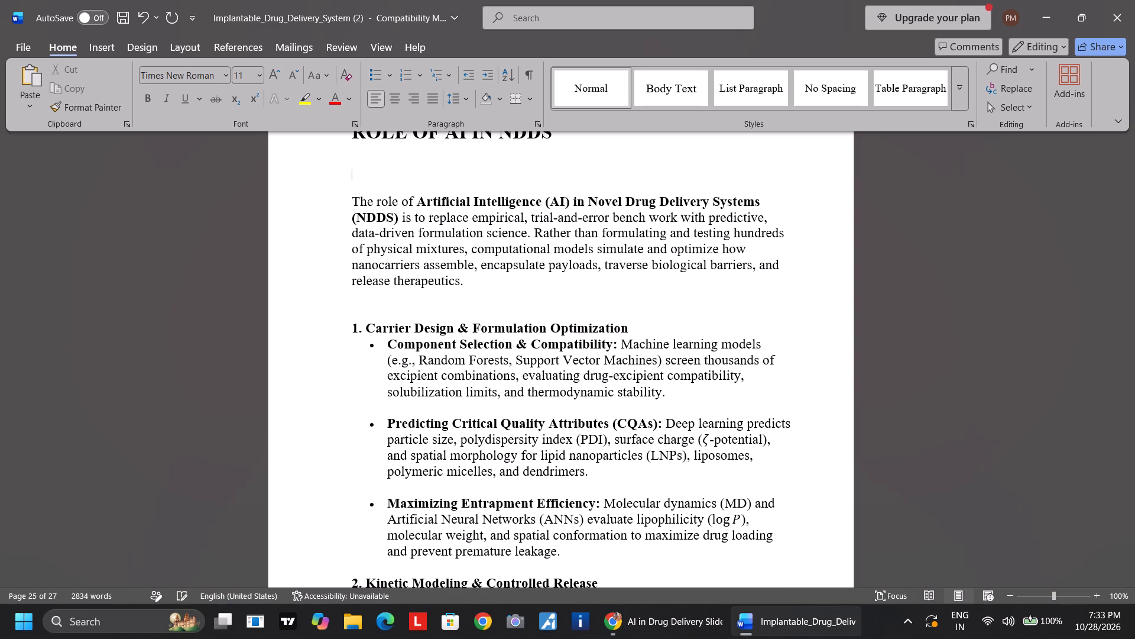
Add one more blank line between the introductory paragraph and the heading "1. Carrier Design & Formulation Optimization".
click(467, 288)
key(space)
key(space)
key(BackSpace)
key(Return)
Review the layout of the role-of-AI section, from its introduction to the end of the AI techniques table.
scroll(467, 288, down, 6)
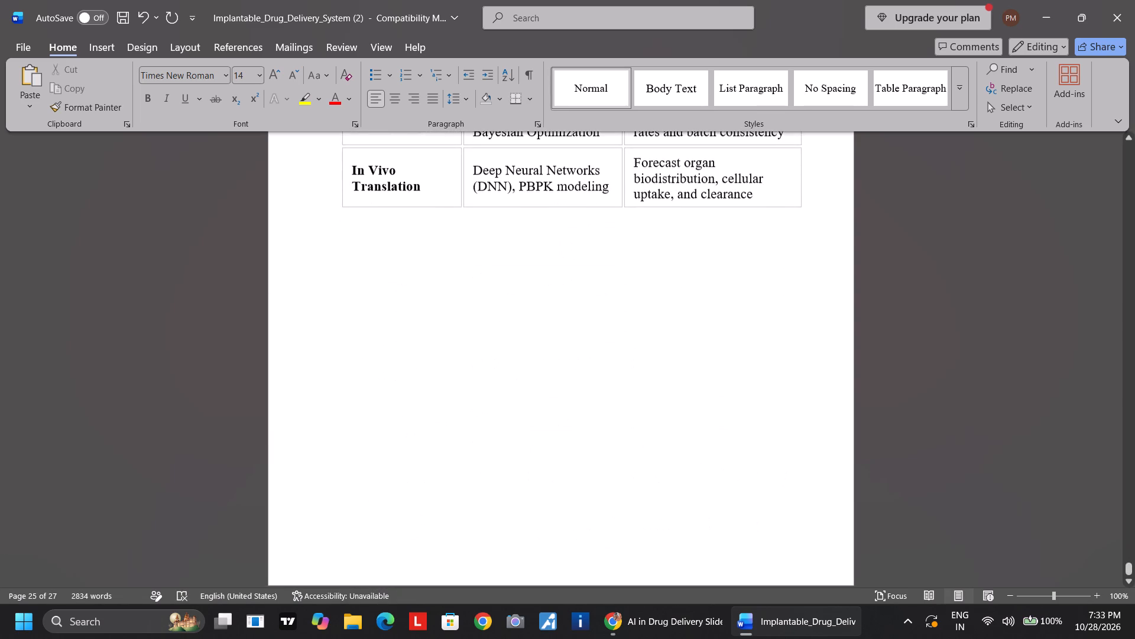
scroll(467, 288, up, 3)
scroll(467, 288, right, 1)
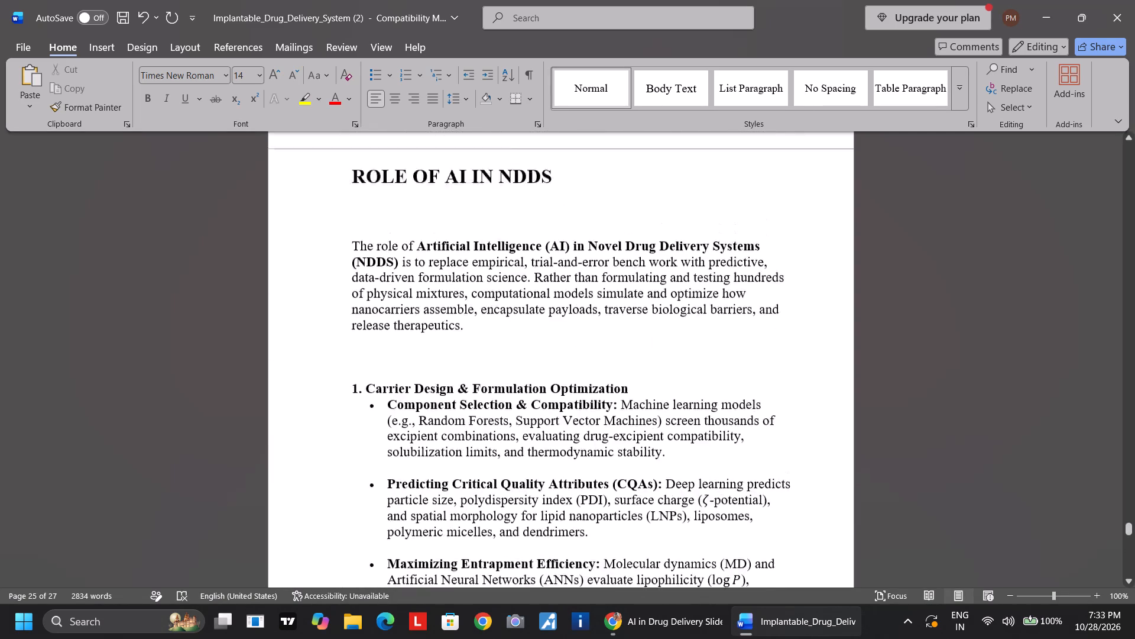
scroll(467, 288, right, 2)
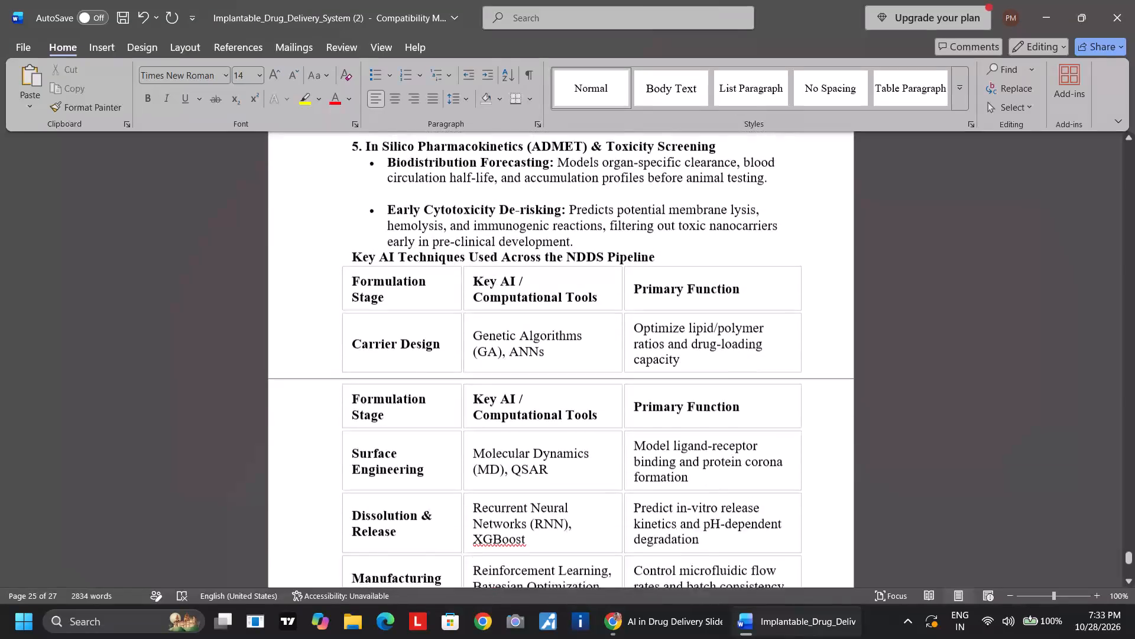
scroll(467, 288, right, 2)
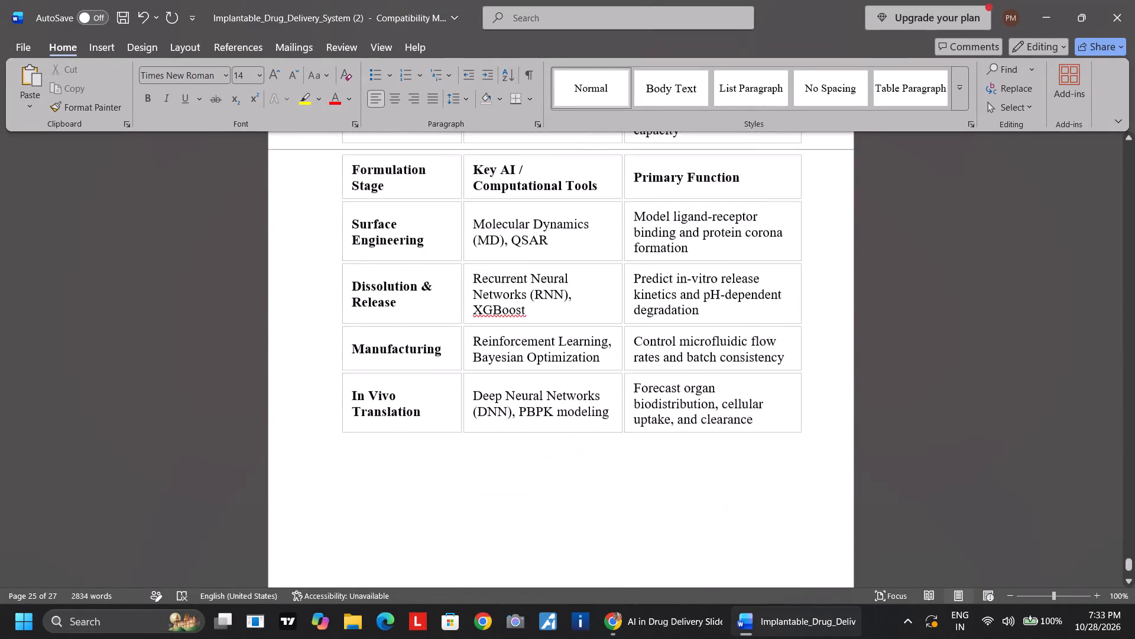
scroll(467, 288, down, 4)
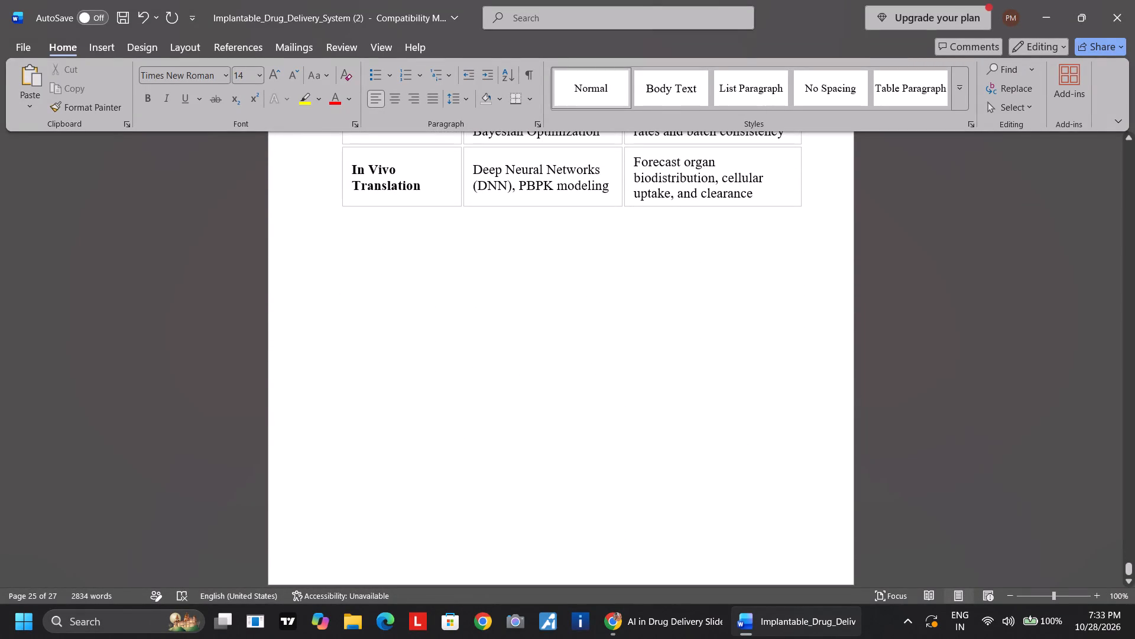
scroll(467, 288, down, 1)
scroll(439, 367, down, 2)
scroll(439, 367, up, 6)
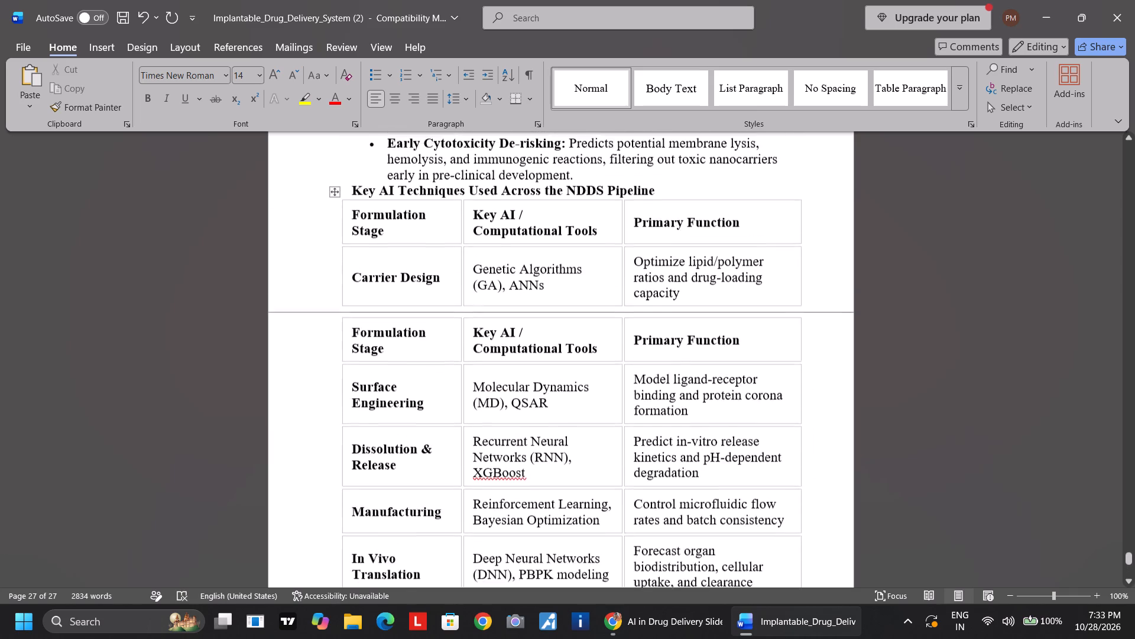
scroll(439, 367, up, 2)
scroll(439, 367, right, 1)
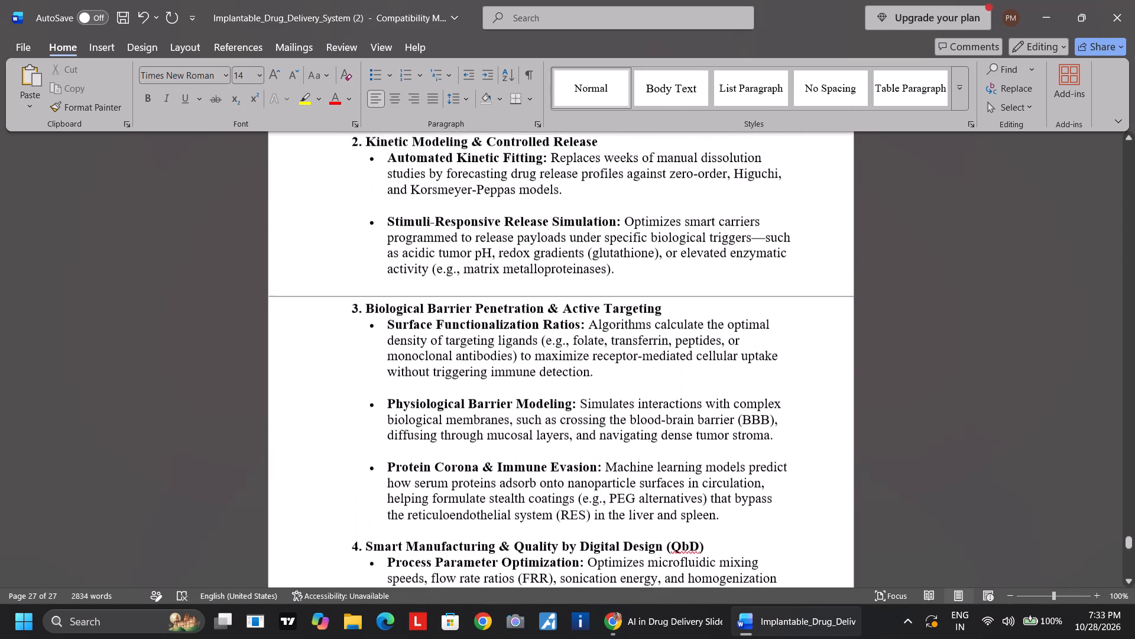
scroll(439, 367, right, 1)
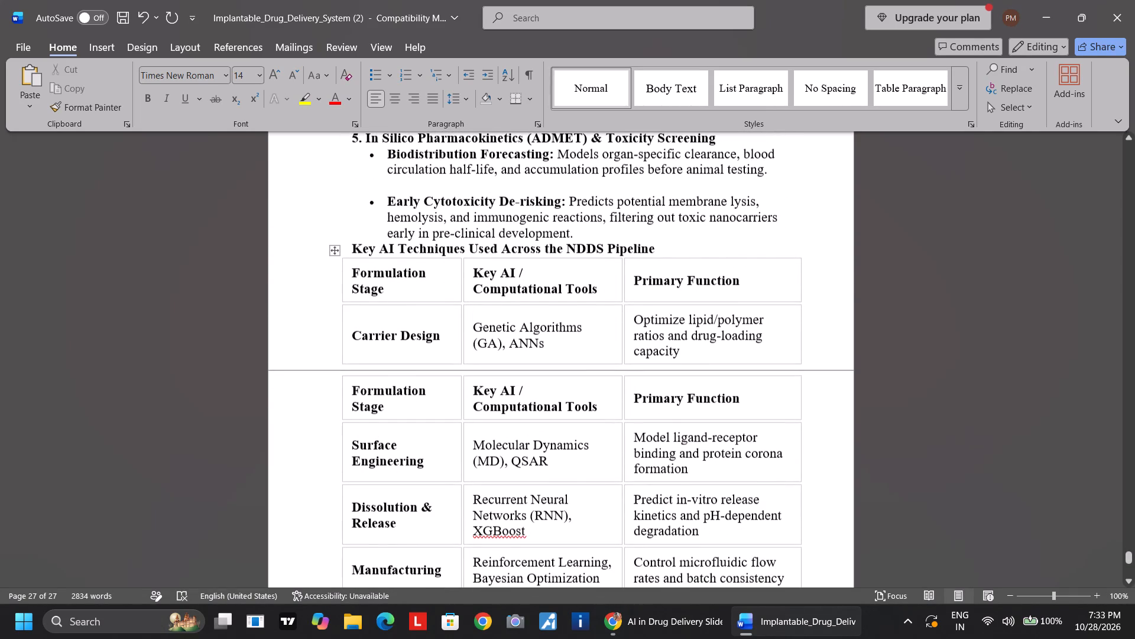
Insert ten blank lines above "Key AI Techniques Used Across the NDDS Pipeline" to move the heading onto the next page with its table.
click(326, 248)
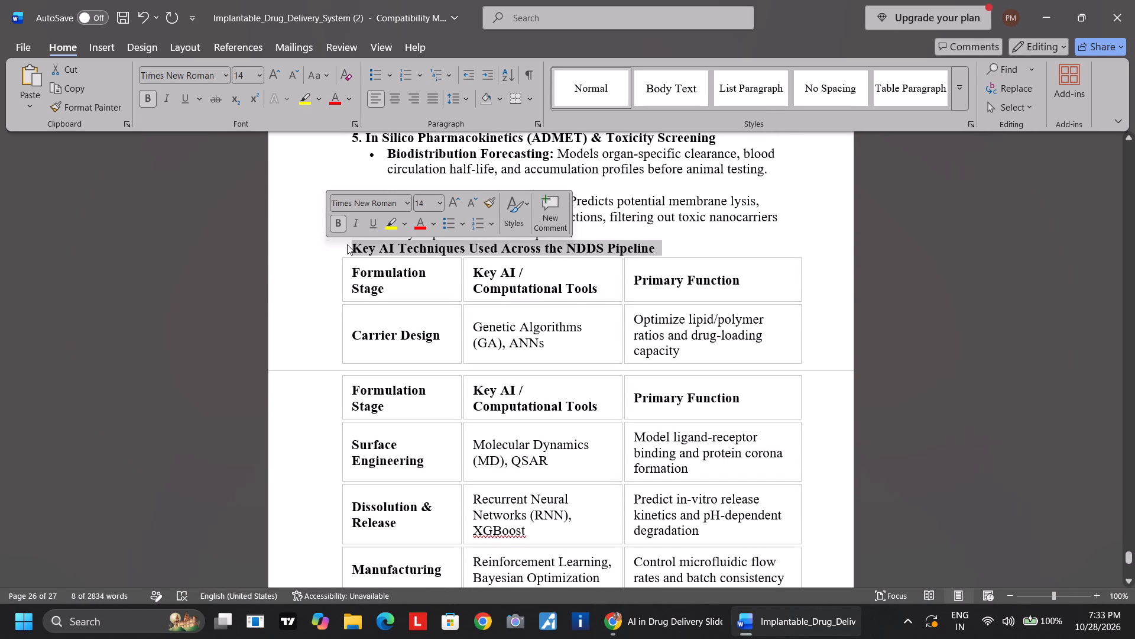
click(347, 244)
key(Return)
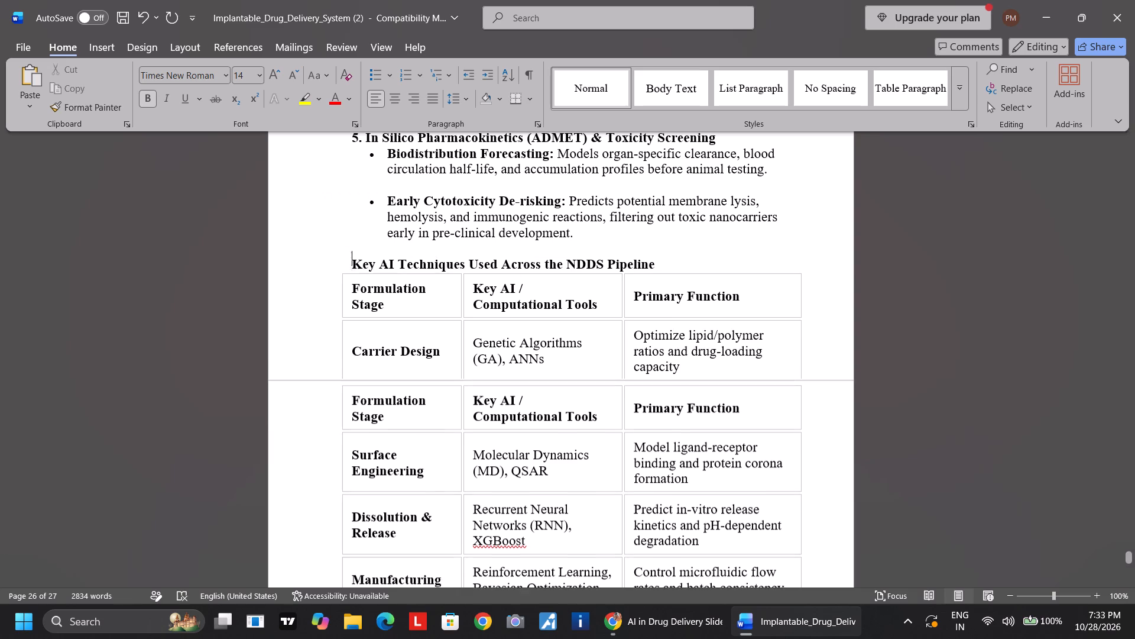
key(Return)
key(Return)
key(Return)
key(Return)
key(Return)
key(Return)
key(Return)
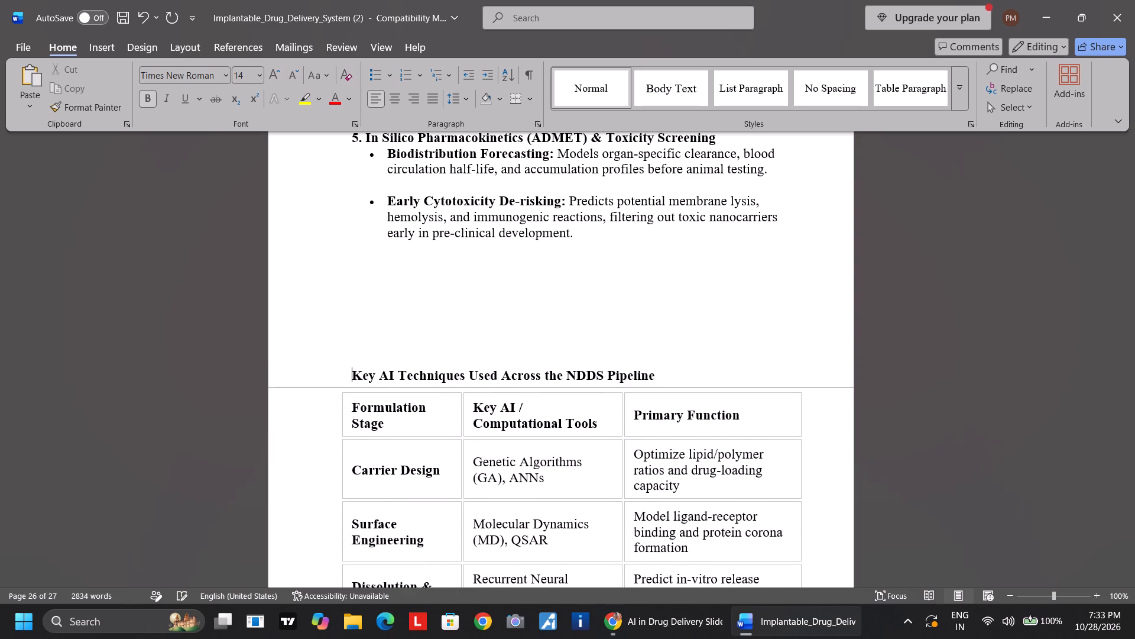
key(Return)
key(Return)
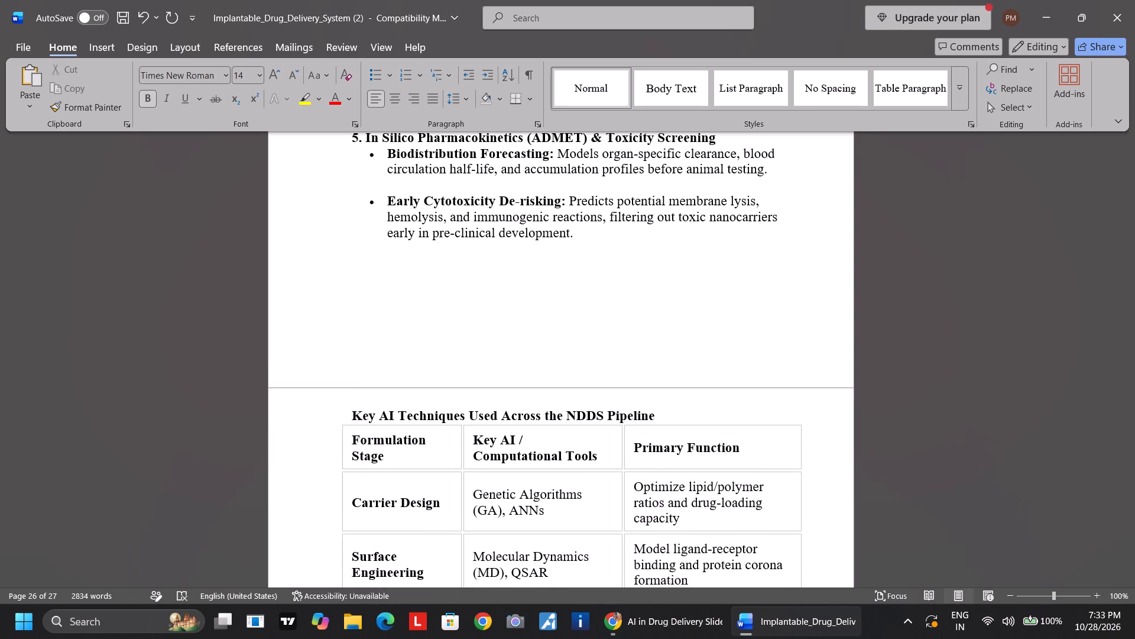
Check the page layout of the role-of-AI section, covering the AI techniques table, the section heading and numbered subsections 1 to 5.
scroll(347, 244, down, 6)
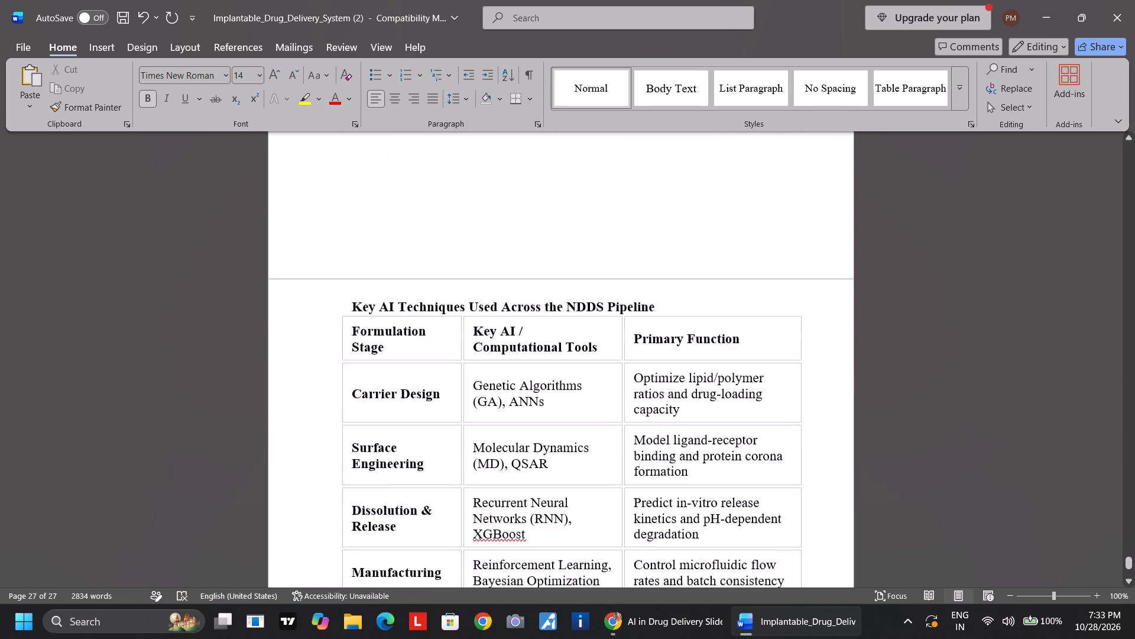
scroll(347, 244, down, 3)
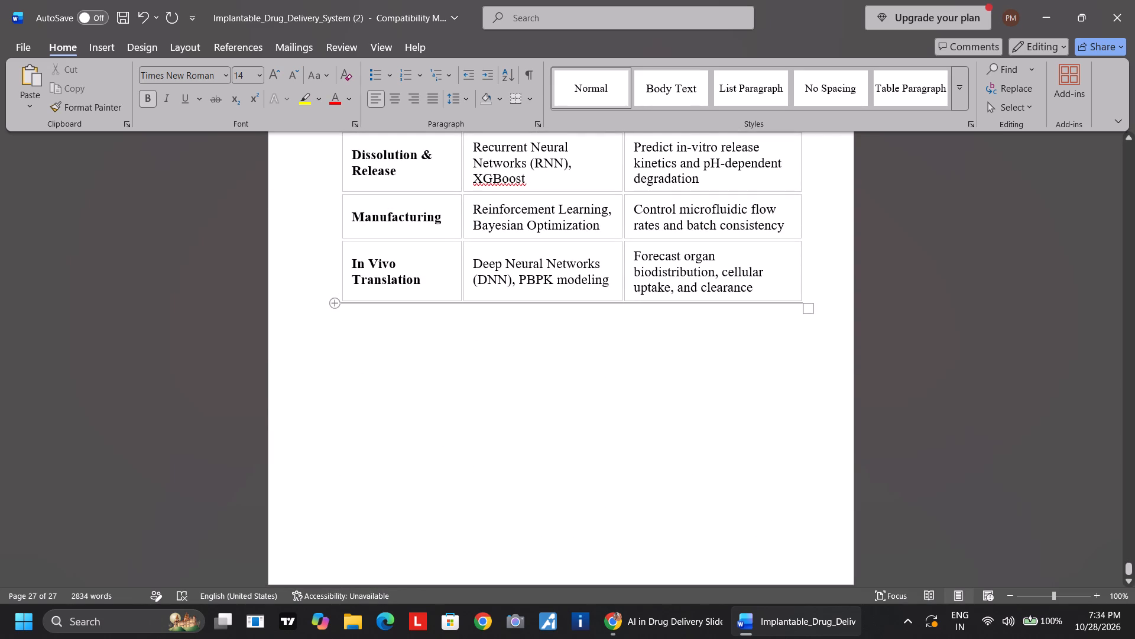
scroll(325, 360, up, 3)
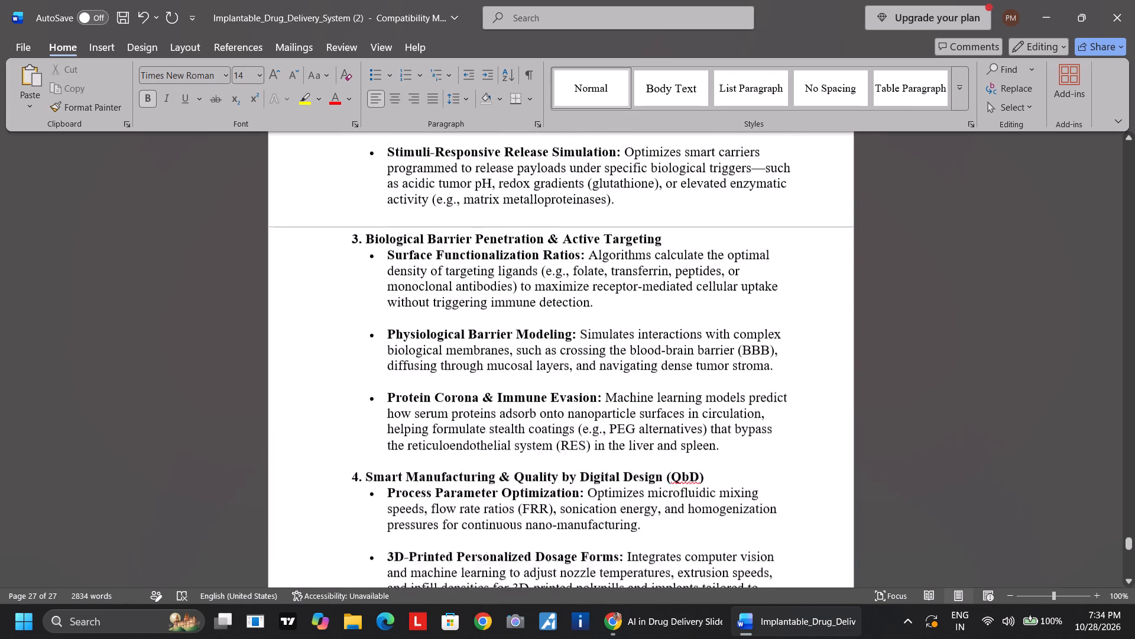
scroll(325, 360, up, 6)
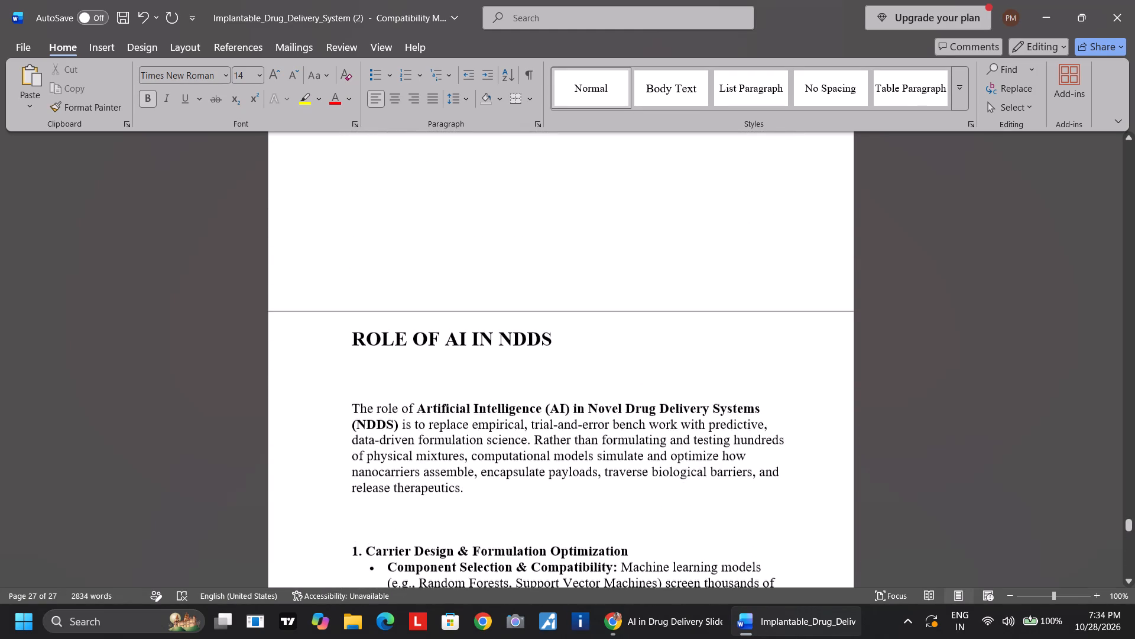
scroll(325, 360, down, 5)
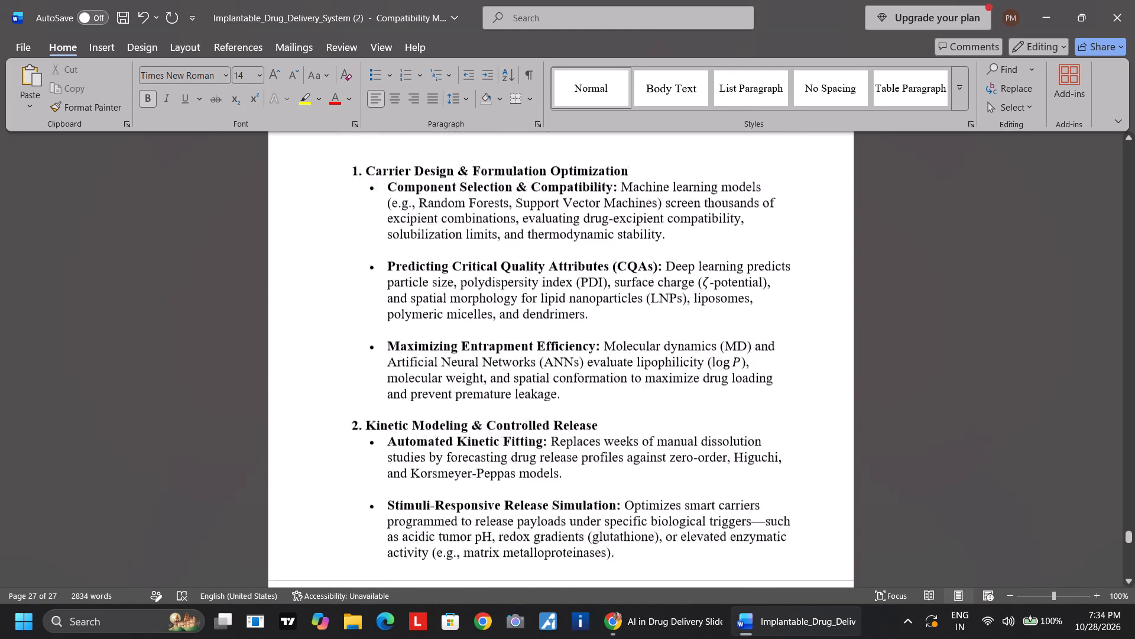
scroll(325, 360, down, 2)
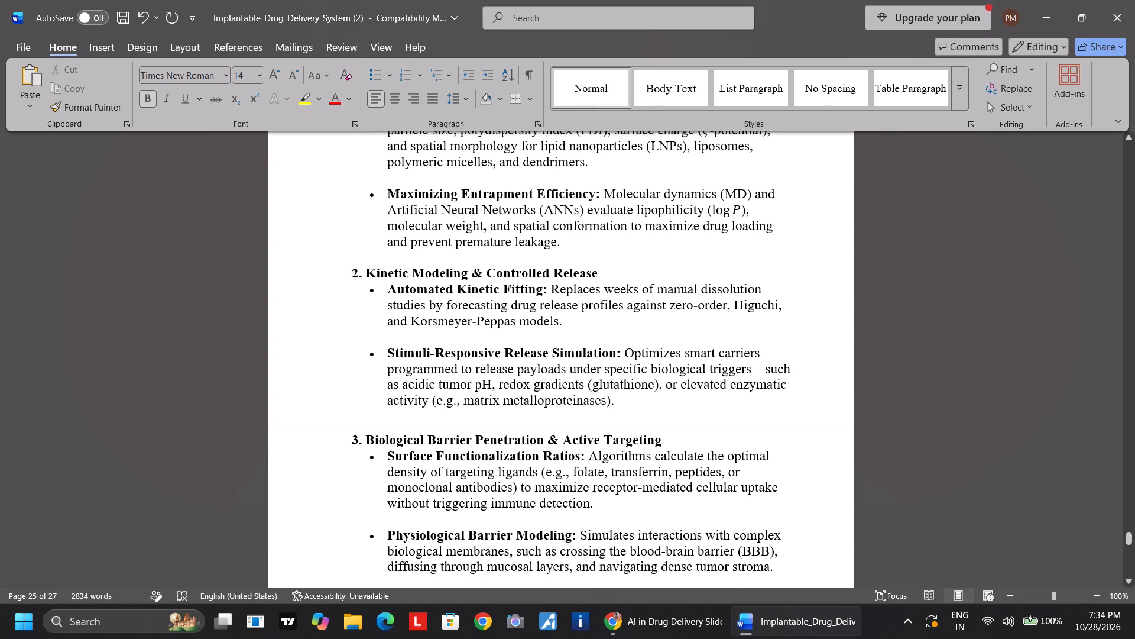
scroll(344, 423, down, 2)
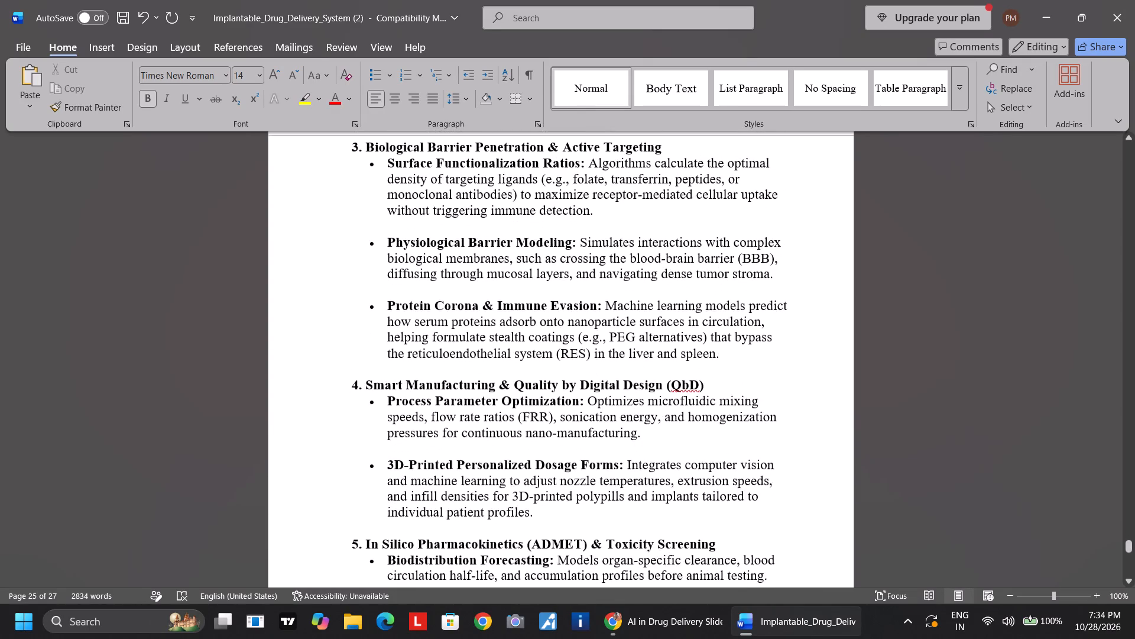
scroll(344, 423, down, 2)
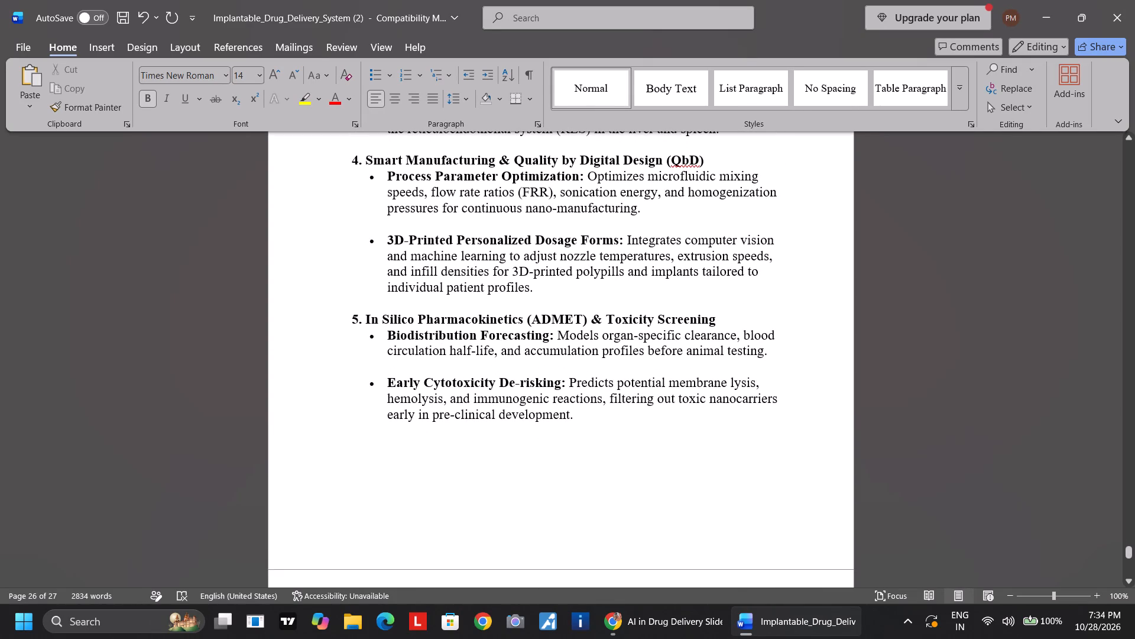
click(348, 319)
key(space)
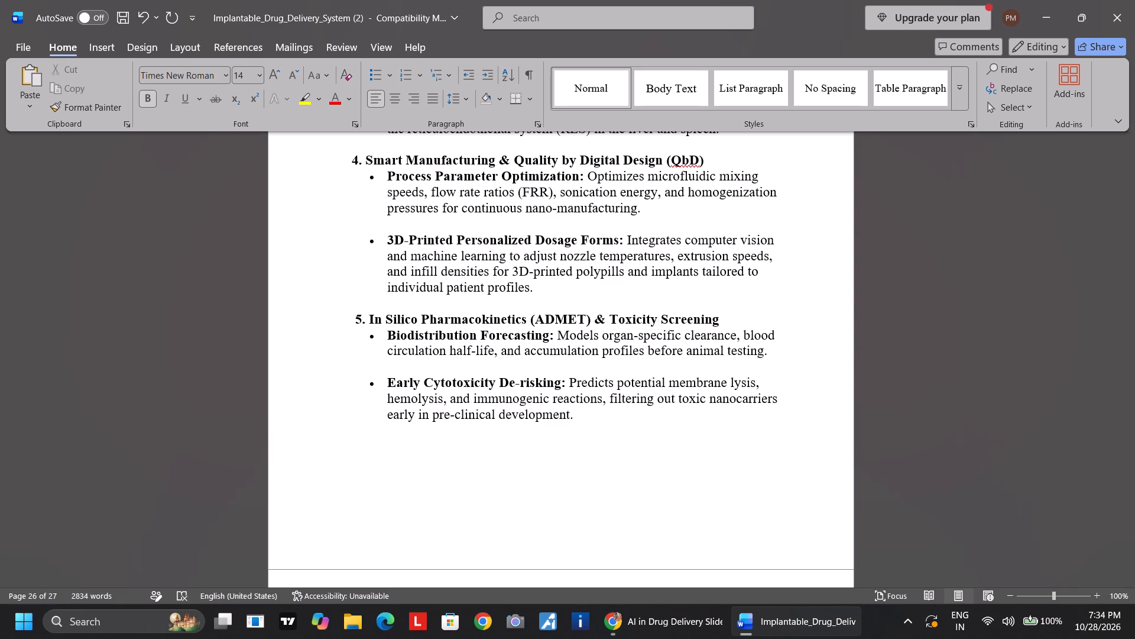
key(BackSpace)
Examine the placement of the AI techniques table and the spacing around the "ROLE OF AI IN NDDS" heading.
scroll(348, 319, down, 8)
scroll(348, 319, up, 4)
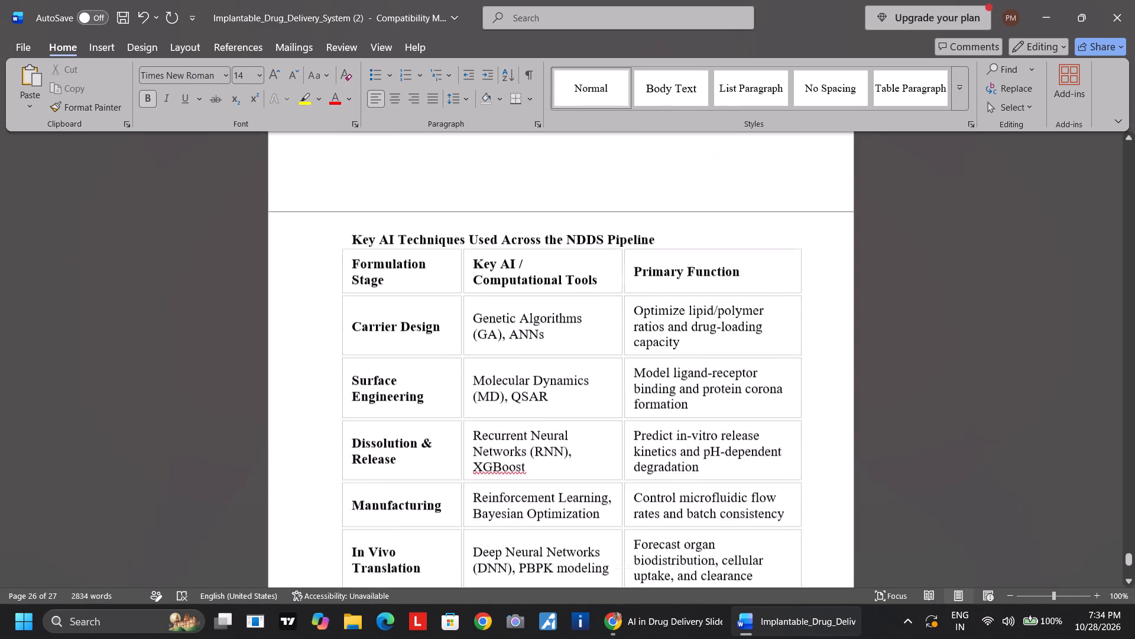
scroll(348, 319, up, 8)
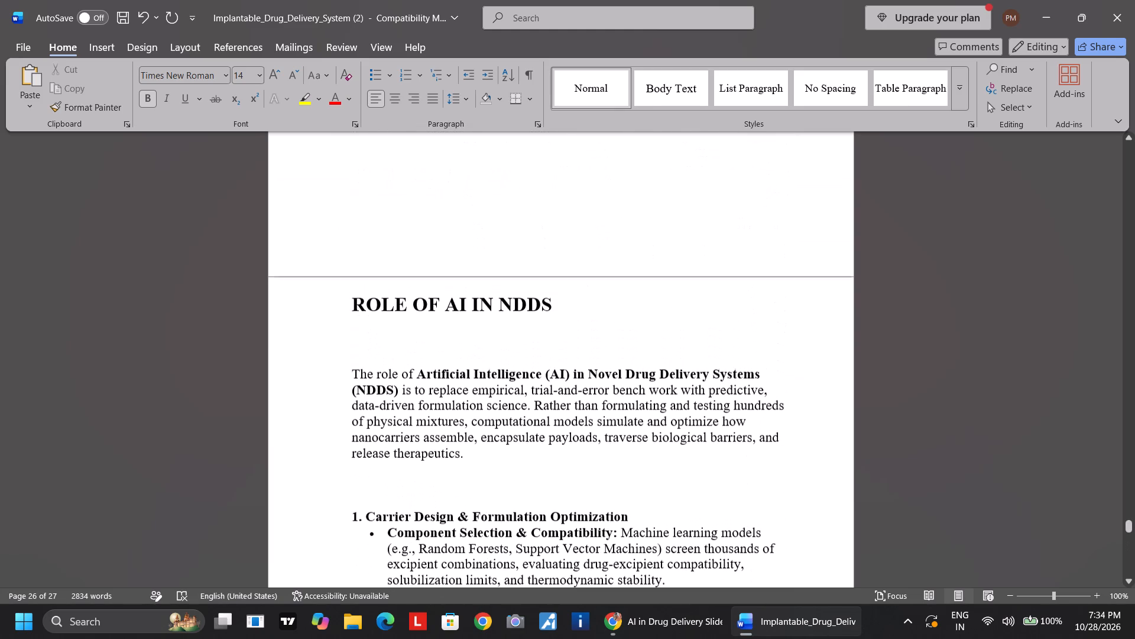
click(348, 319)
scroll(348, 319, down, 1)
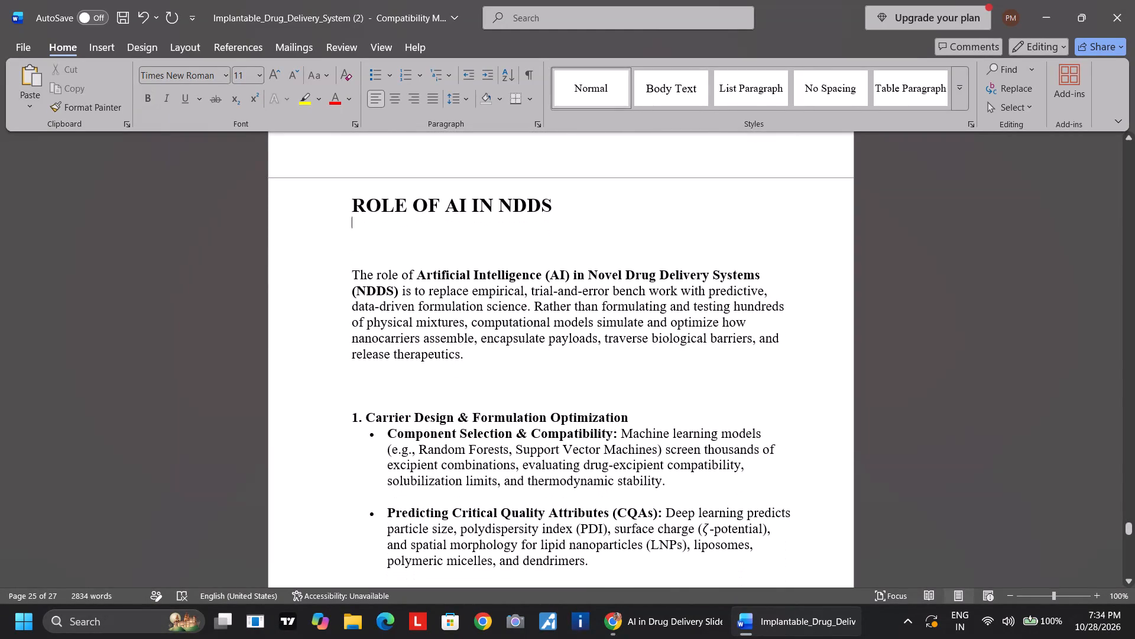
Review the "TYPES OF NDDS" section, from the nanoparticle figure back to its heading and on through the lipid-based and polymeric nanocarriers.
scroll(638, 243, up, 4)
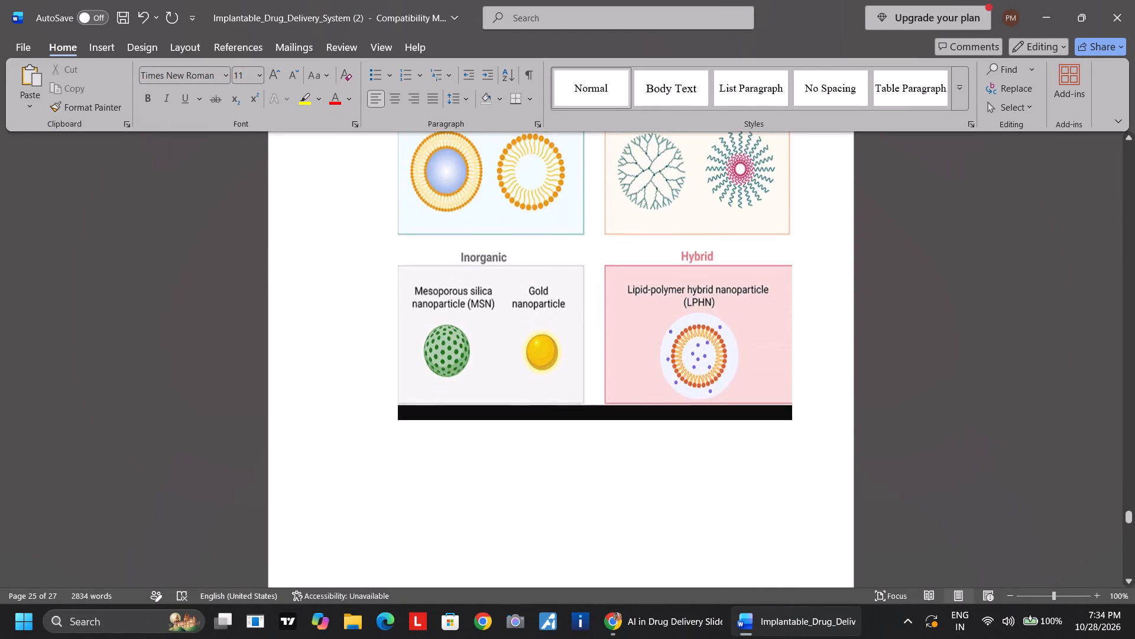
scroll(638, 243, up, 10)
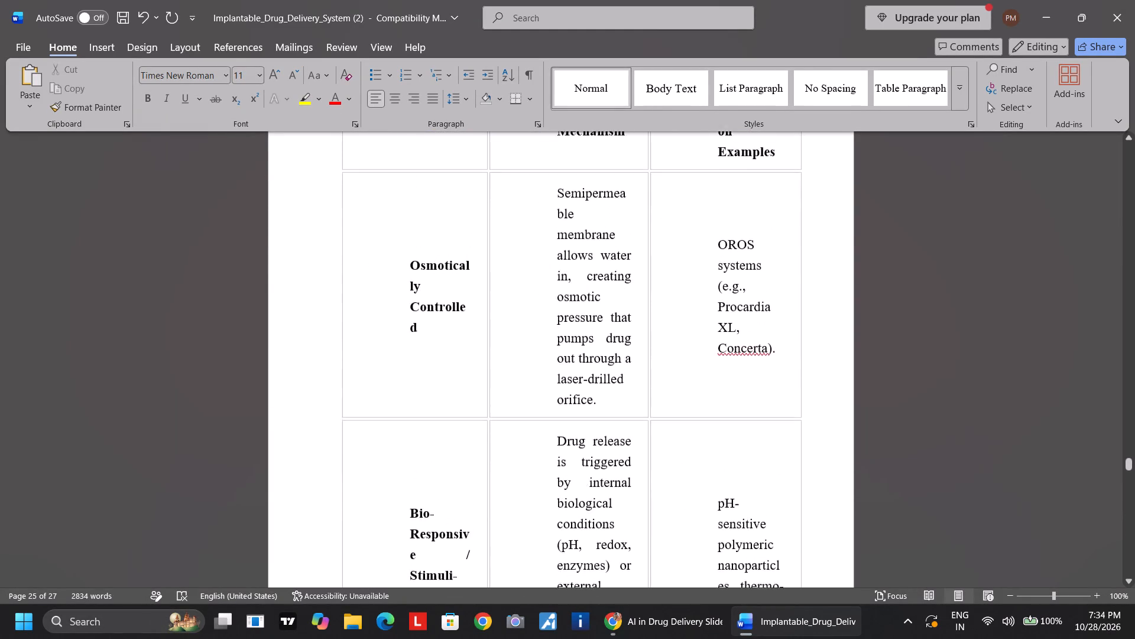
scroll(638, 243, up, 6)
scroll(638, 243, down, 4)
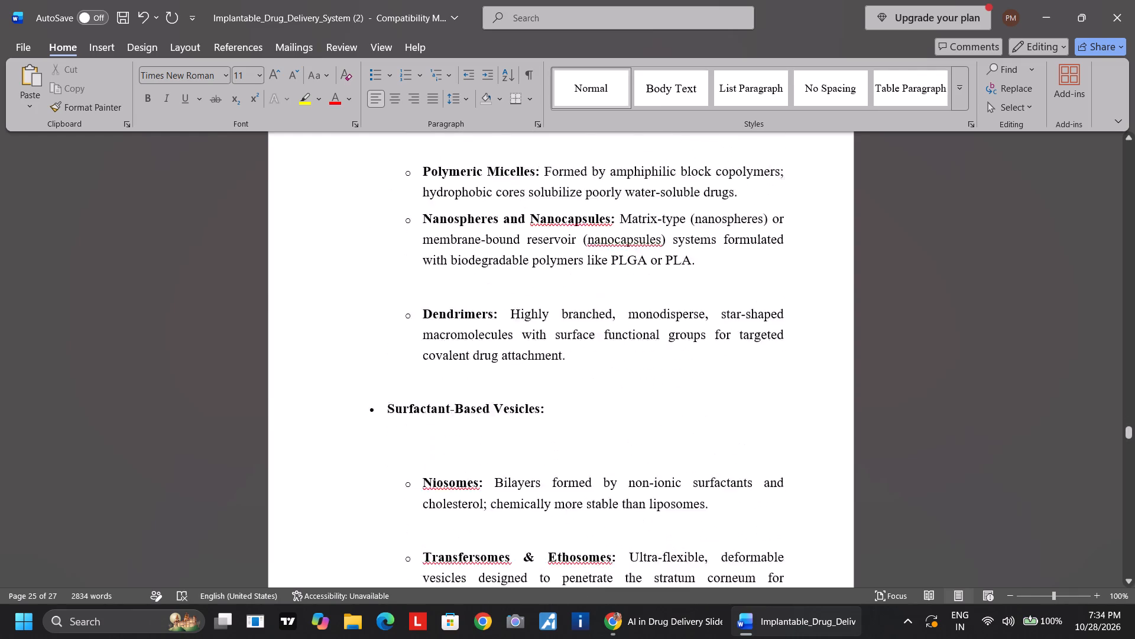
scroll(638, 243, up, 5)
scroll(638, 243, down, 1)
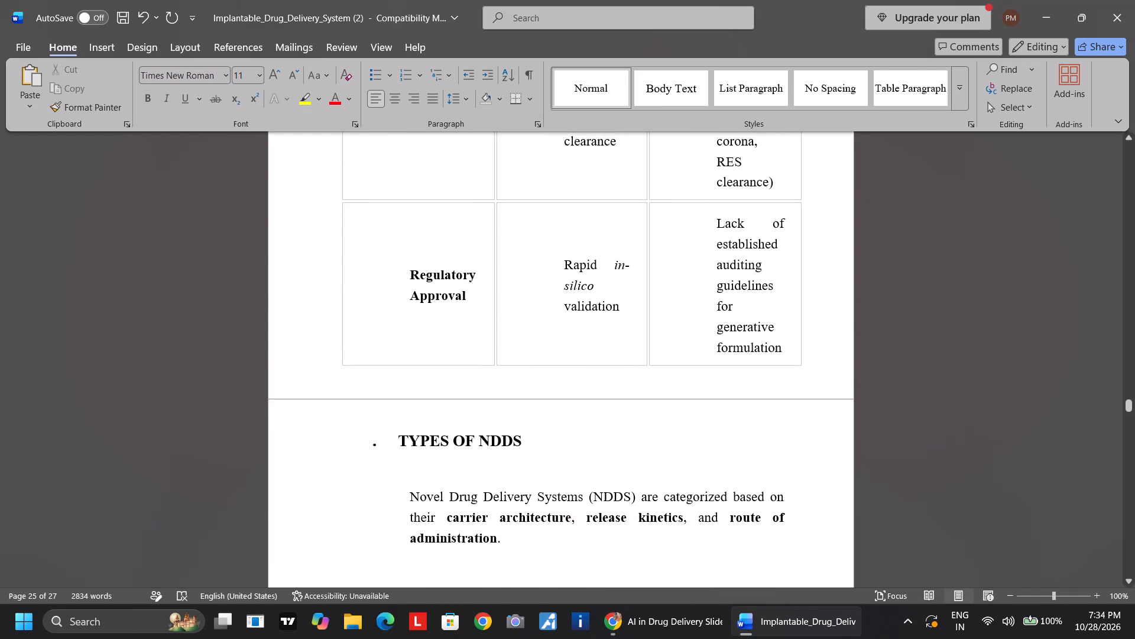
scroll(638, 243, down, 2)
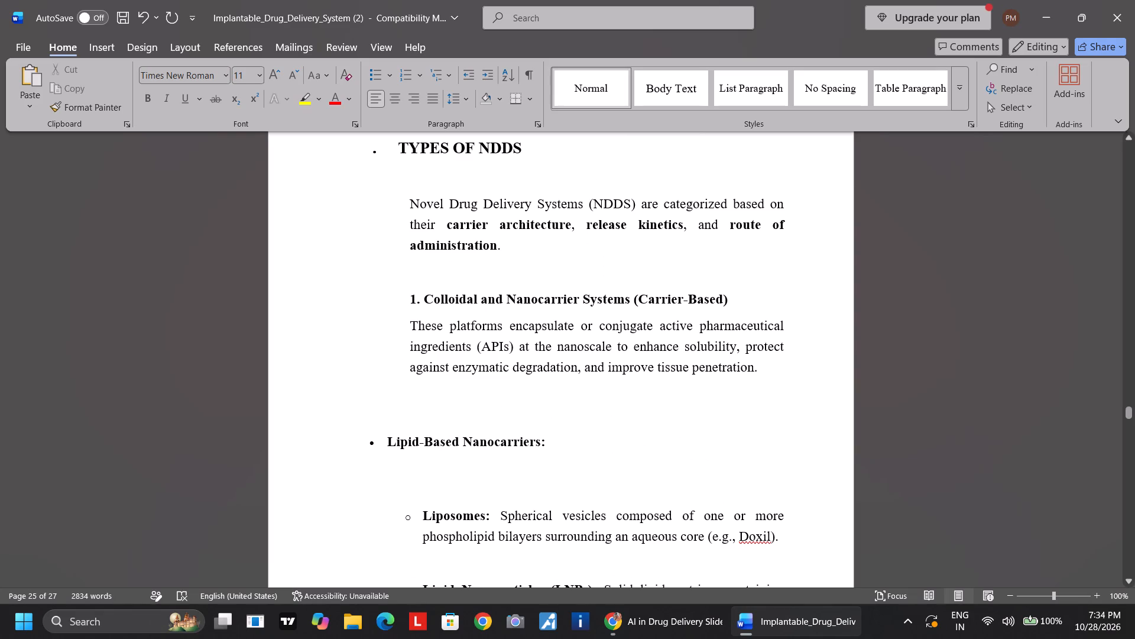
scroll(637, 272, down, 2)
scroll(637, 272, right, 1)
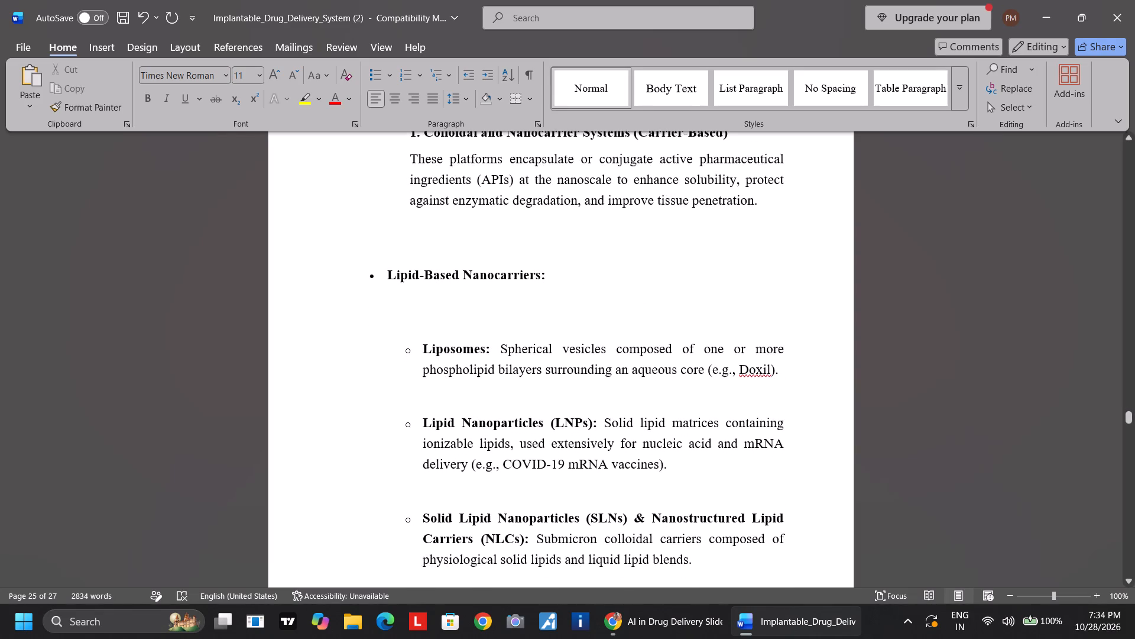
scroll(637, 272, right, 1)
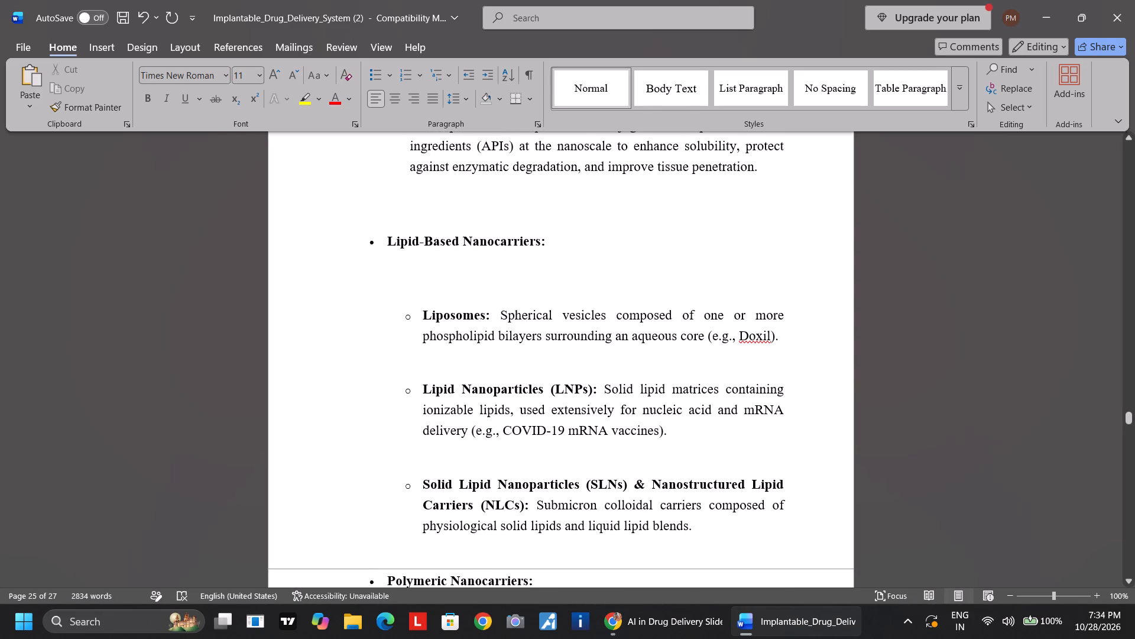
scroll(637, 272, right, 1)
scroll(637, 272, down, 1)
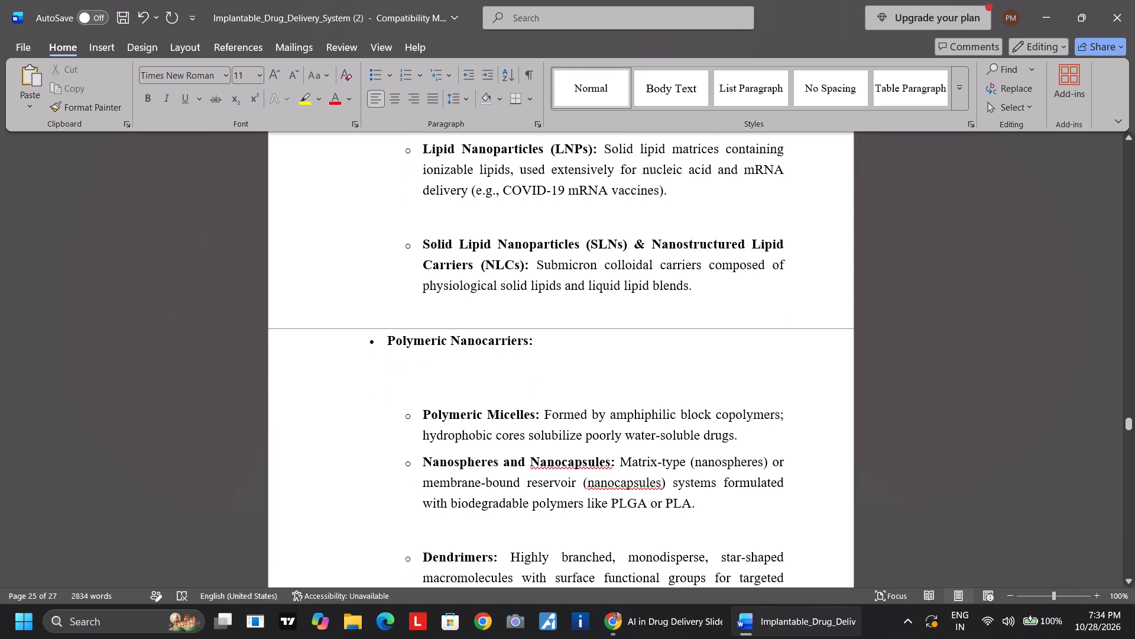
scroll(637, 272, right, 1)
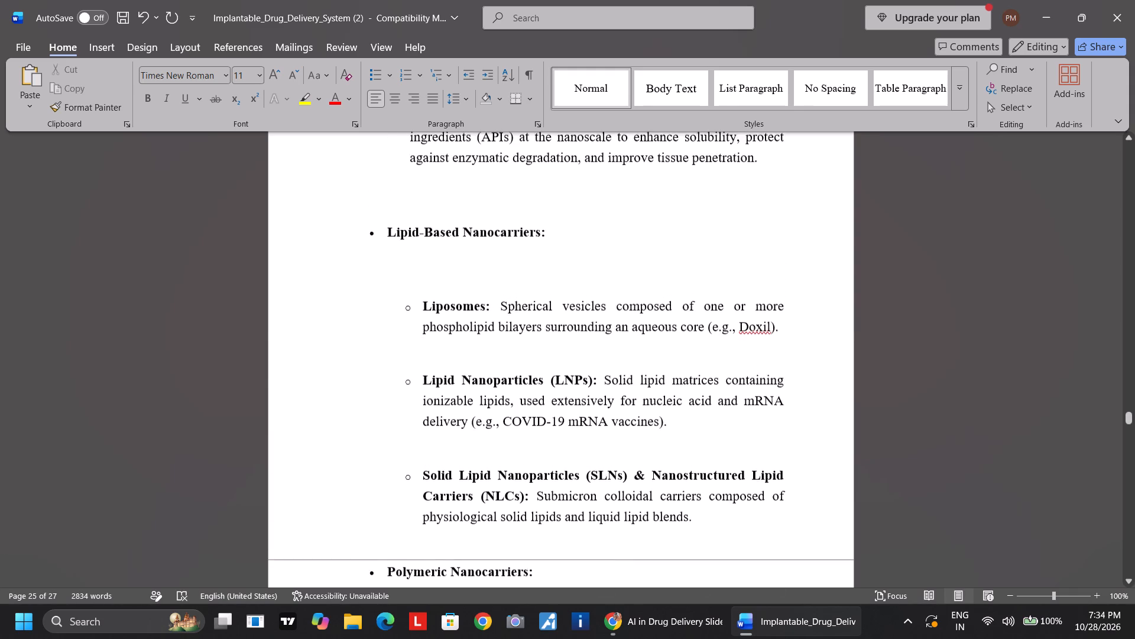
Review the polymeric nanocarriers and surfactant-based vesicles lists in the "TYPES OF NDDS" section.
scroll(637, 272, right, 1)
scroll(637, 272, down, 1)
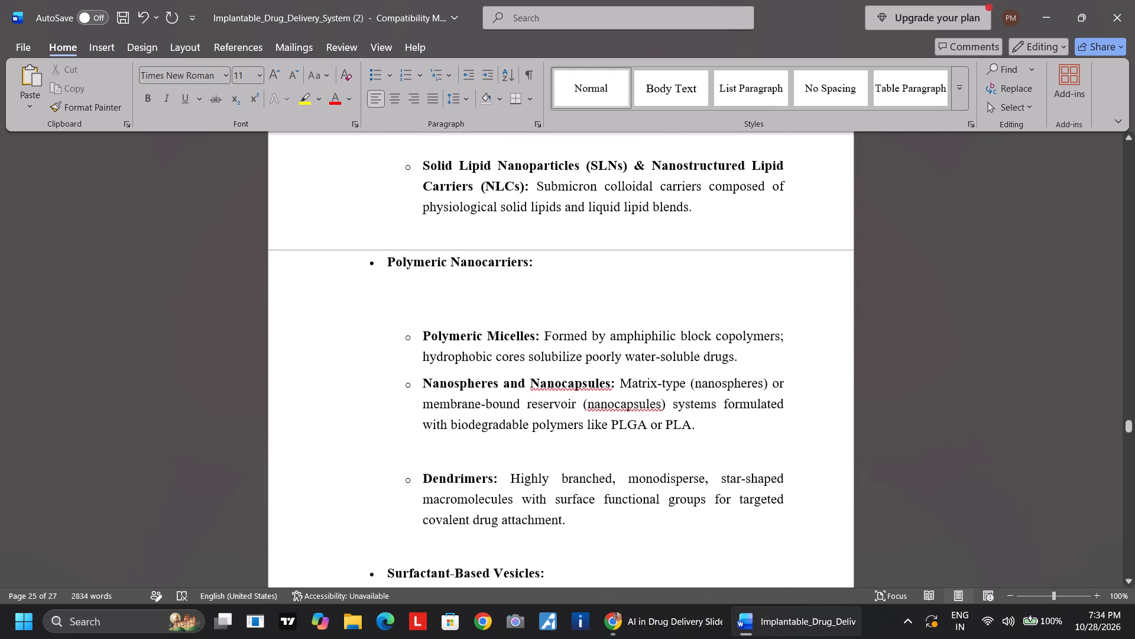
scroll(637, 272, down, 2)
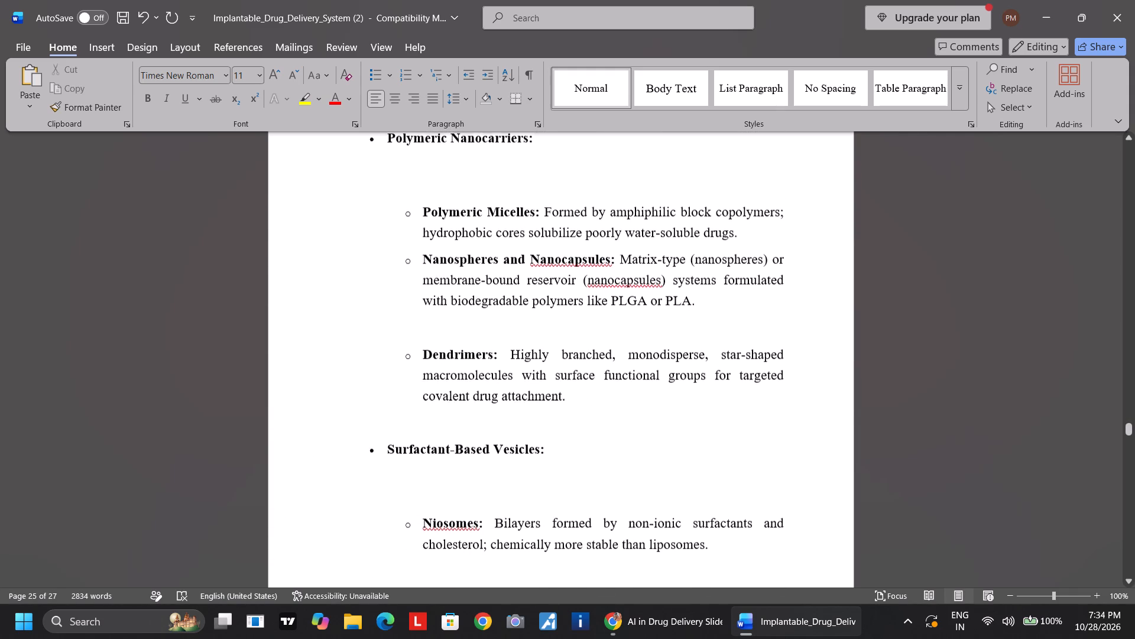
scroll(637, 272, down, 1)
scroll(637, 272, up, 1)
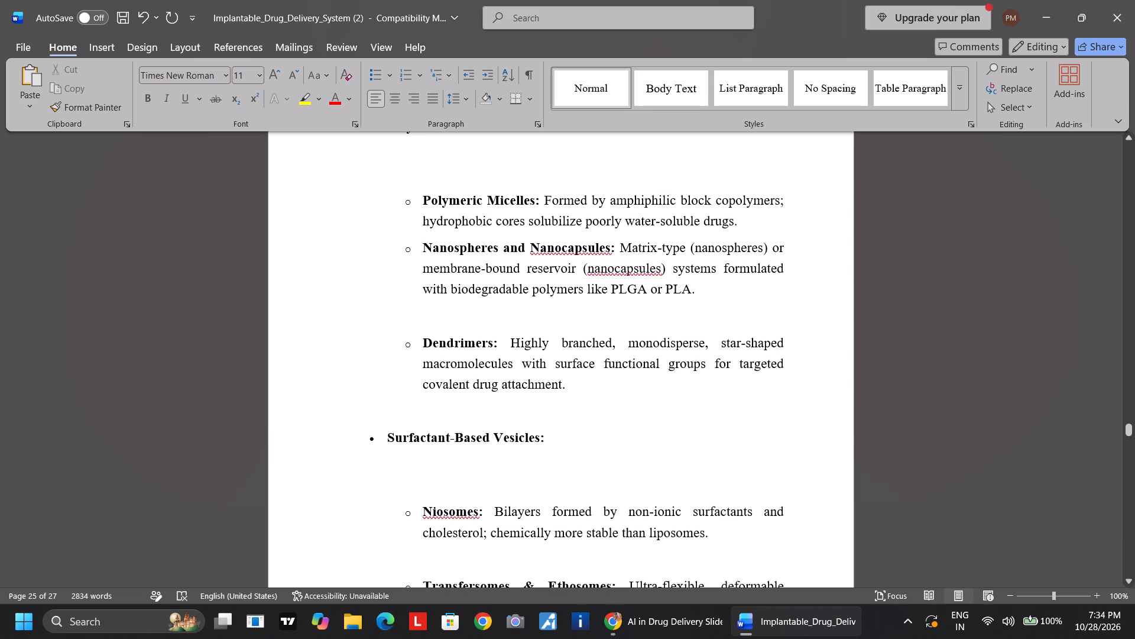
scroll(637, 272, down, 1)
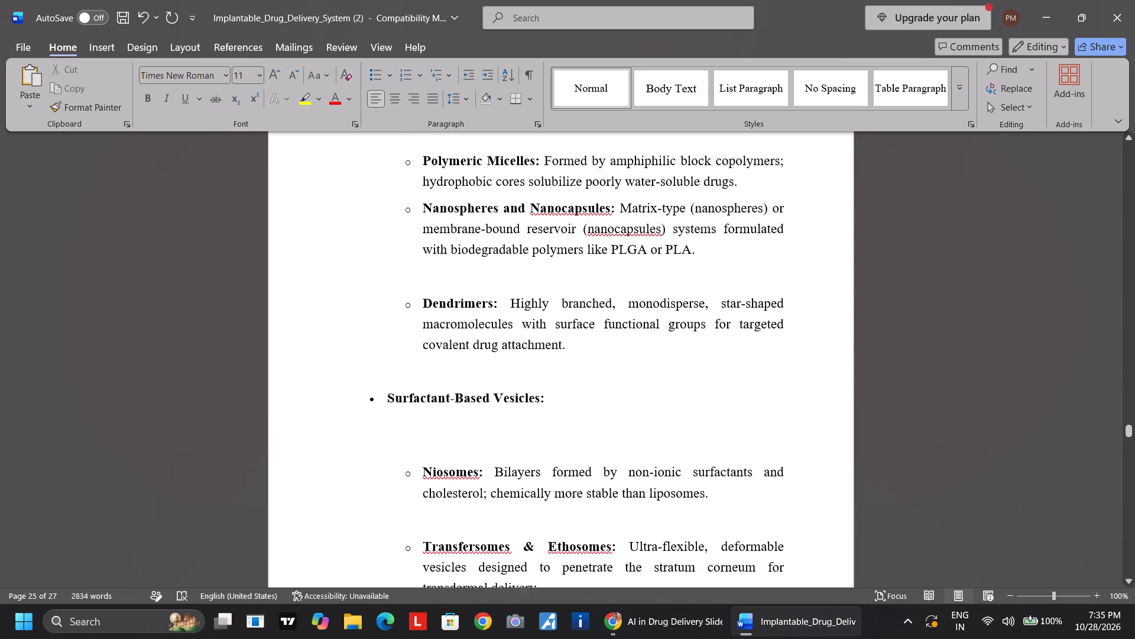
scroll(637, 272, down, 2)
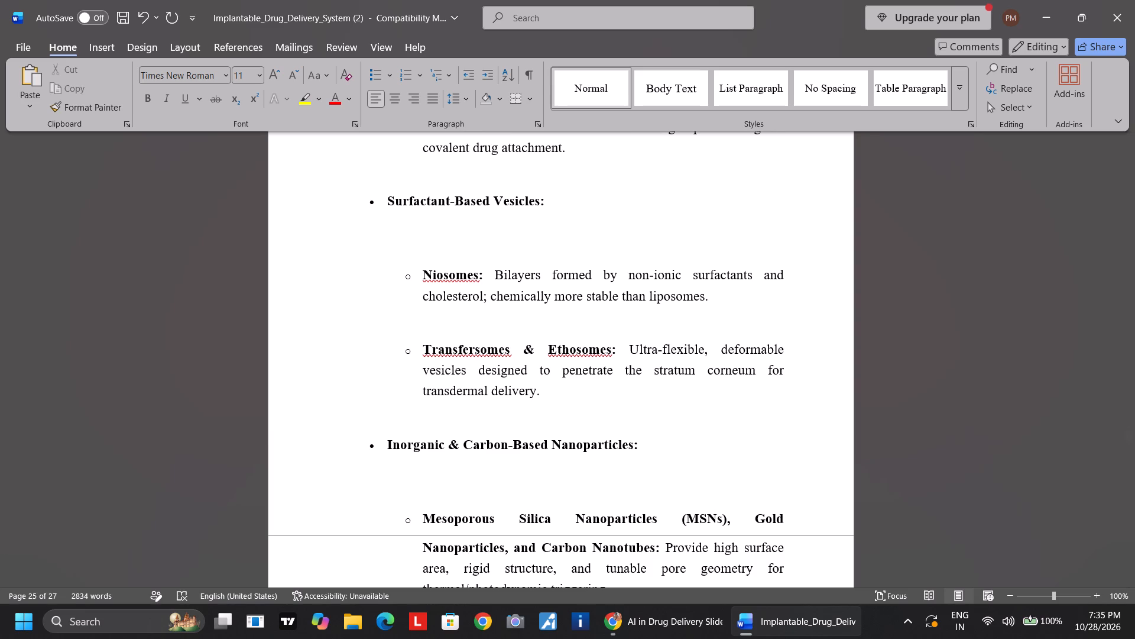
scroll(653, 248, down, 1)
Insert a line break before "Mesoporous Silica Nanoparticles" so the whole bullet item starts on the next page.
scroll(616, 347, down, 1)
scroll(616, 347, right, 1)
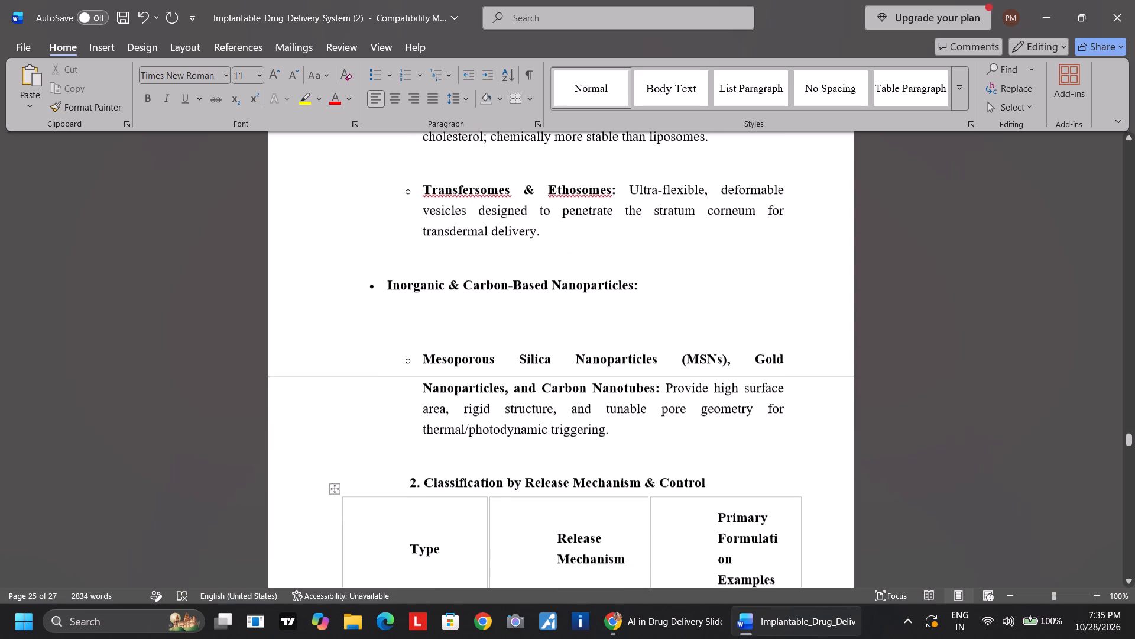
scroll(616, 347, right, 1)
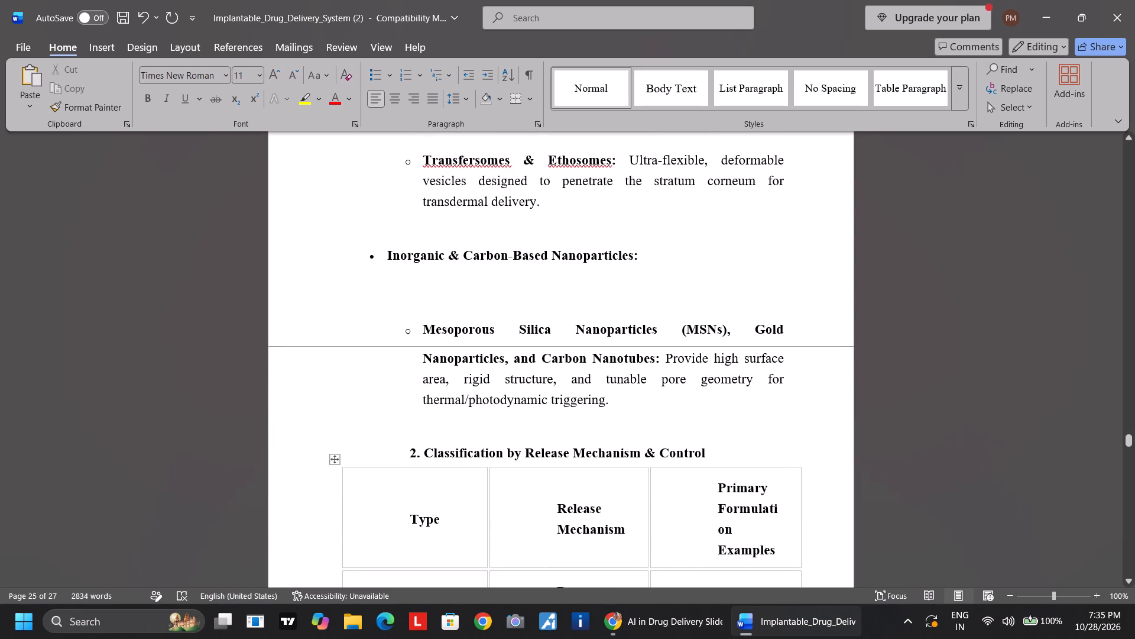
scroll(617, 344, down, 1)
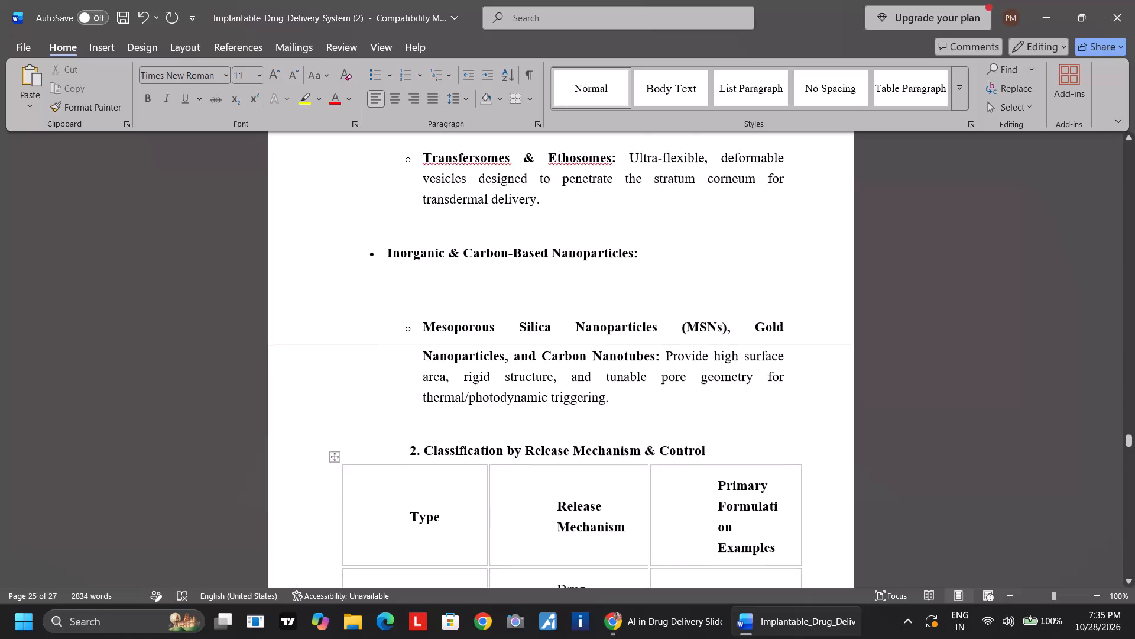
scroll(617, 344, down, 1)
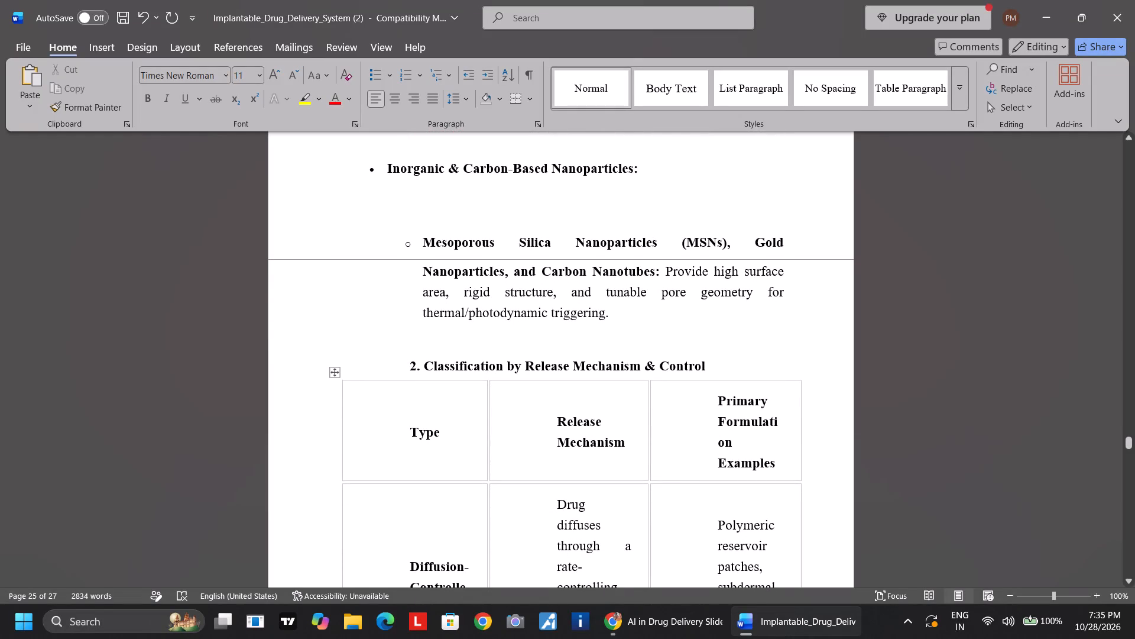
click(399, 242)
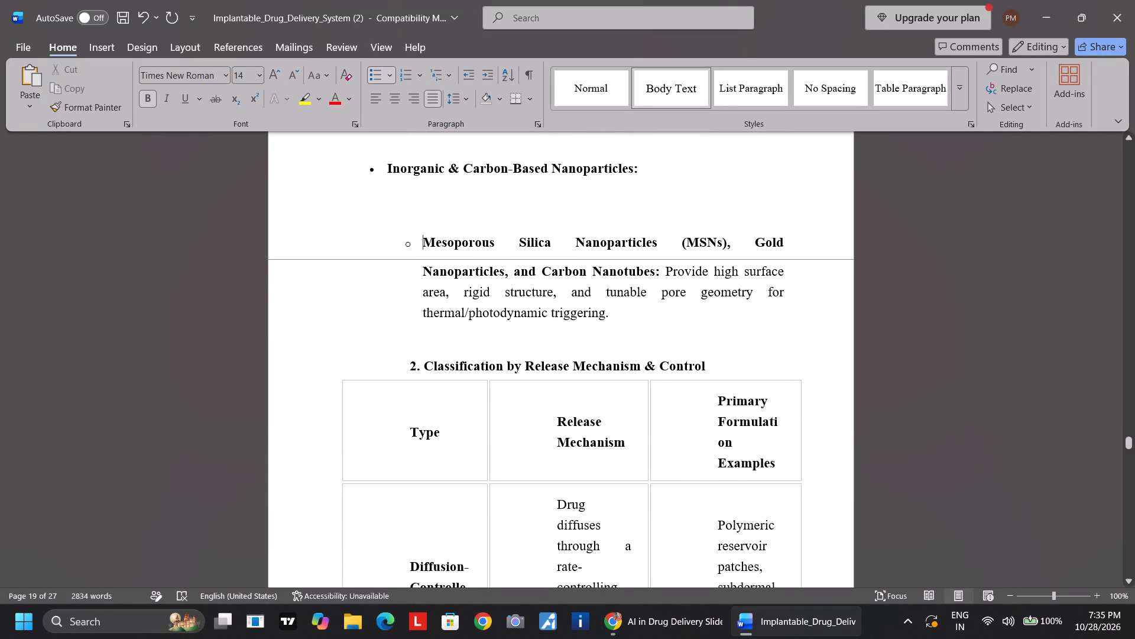
key(Return)
Check the layout from the release mechanism table through the route-specific platforms and nanoparticle figure to the "ROLE OF AI IN NDDS" section.
scroll(399, 242, down, 1)
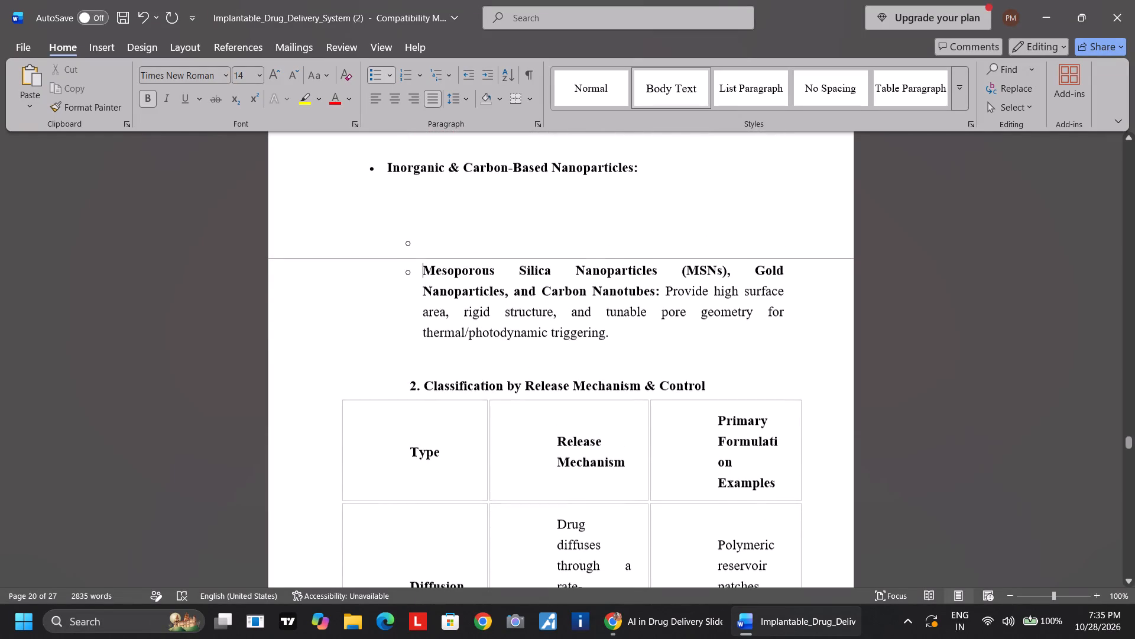
scroll(399, 242, down, 4)
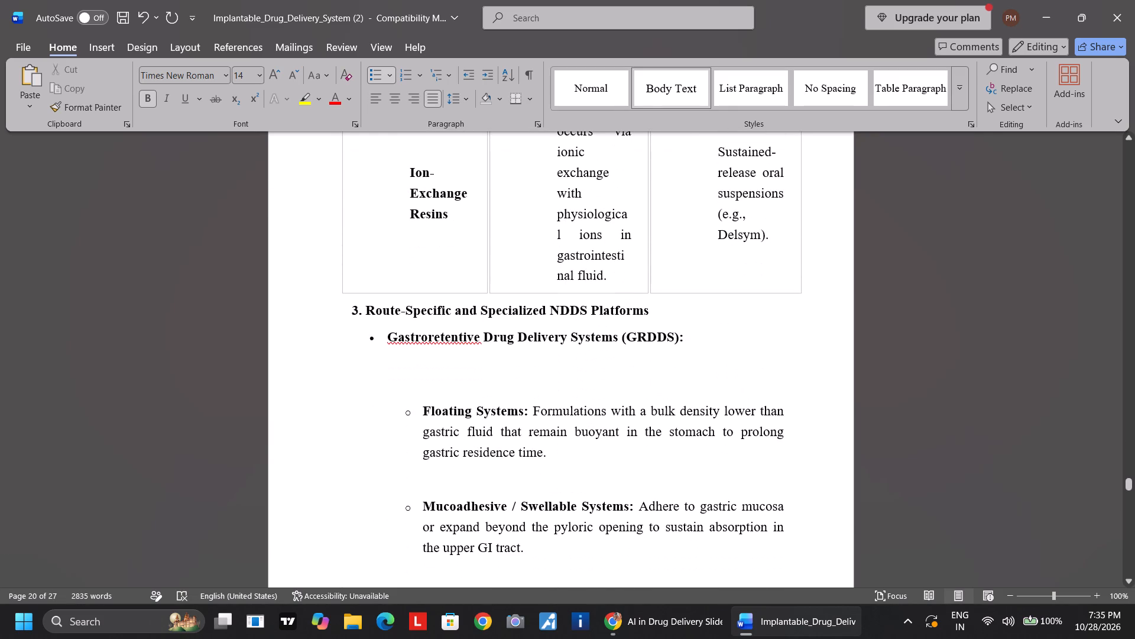
scroll(405, 231, down, 2)
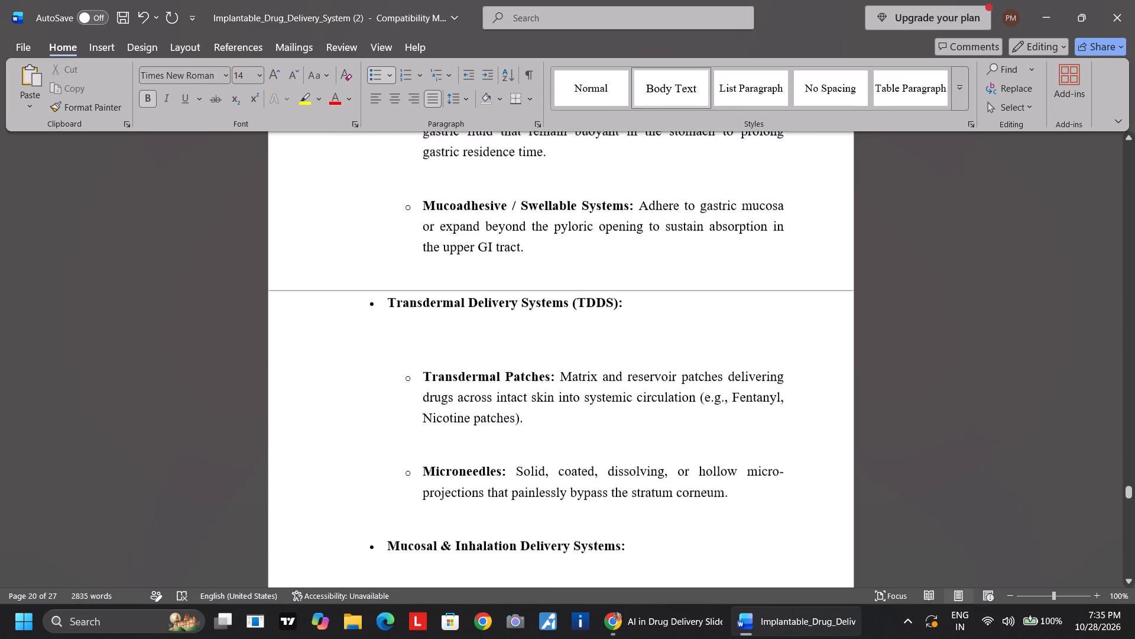
scroll(405, 231, down, 1)
scroll(405, 231, right, 6)
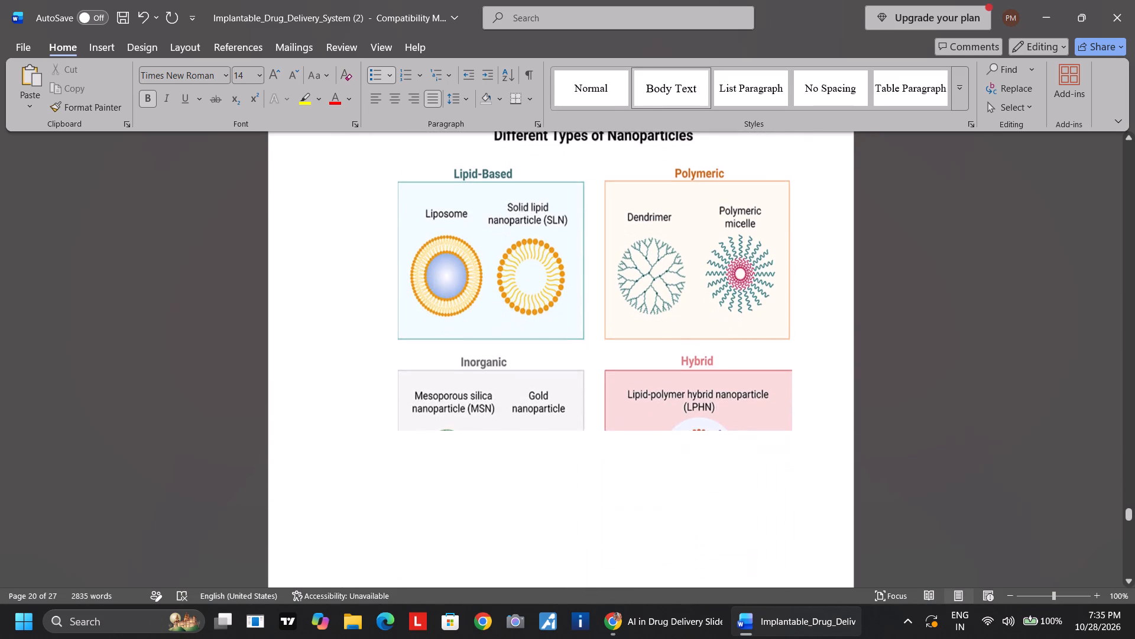
scroll(405, 231, right, 3)
scroll(405, 231, up, 1)
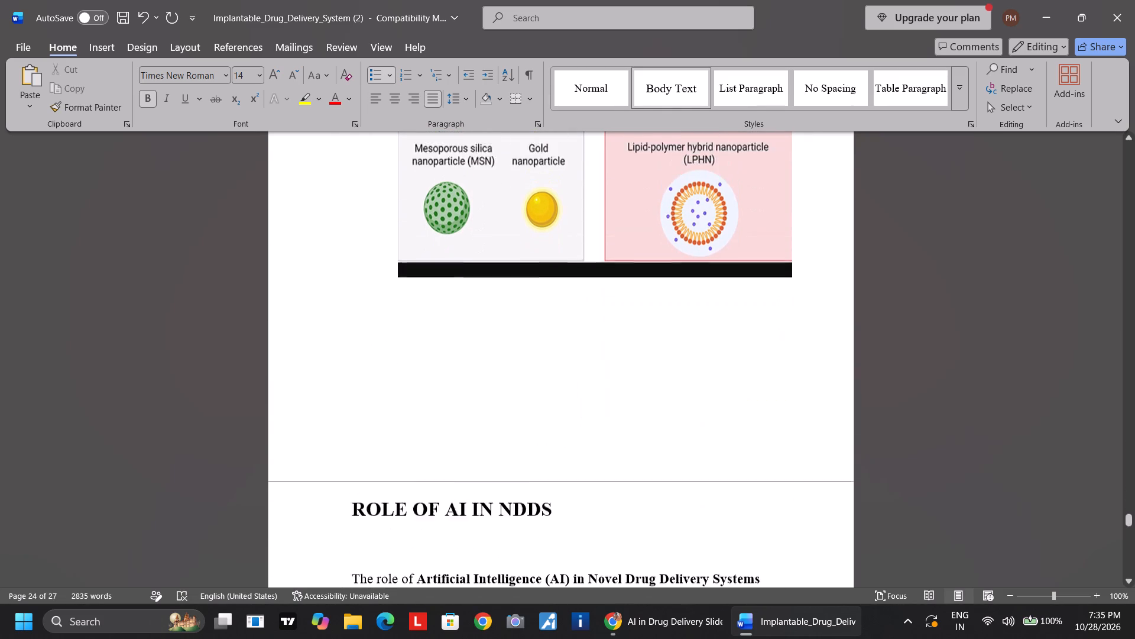
scroll(405, 231, up, 3)
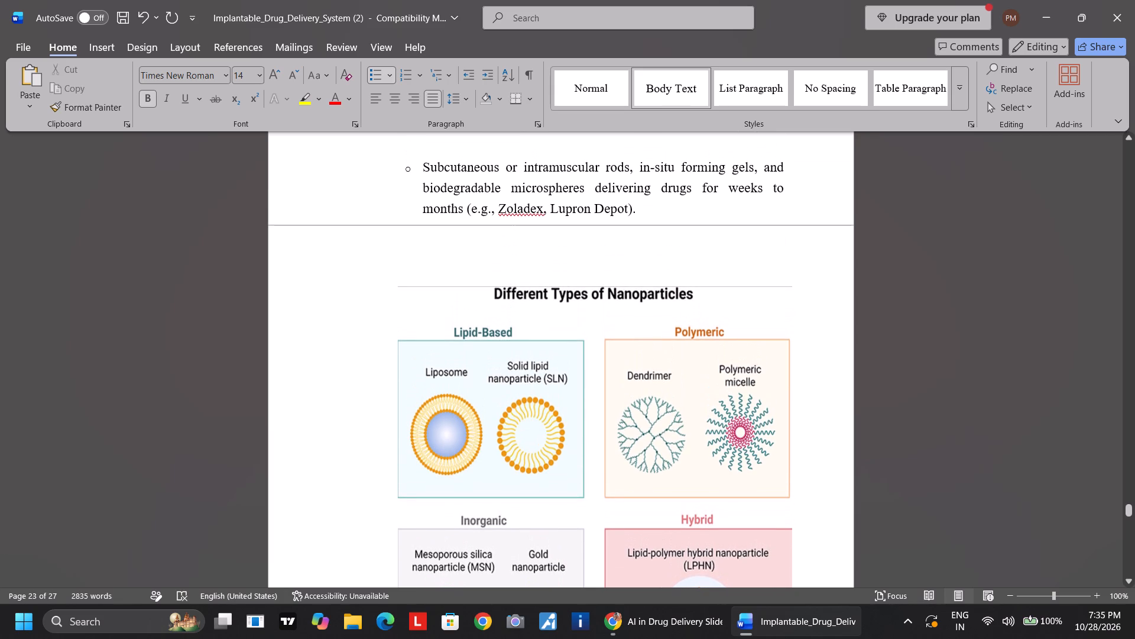
scroll(405, 231, down, 4)
scroll(405, 231, right, 1)
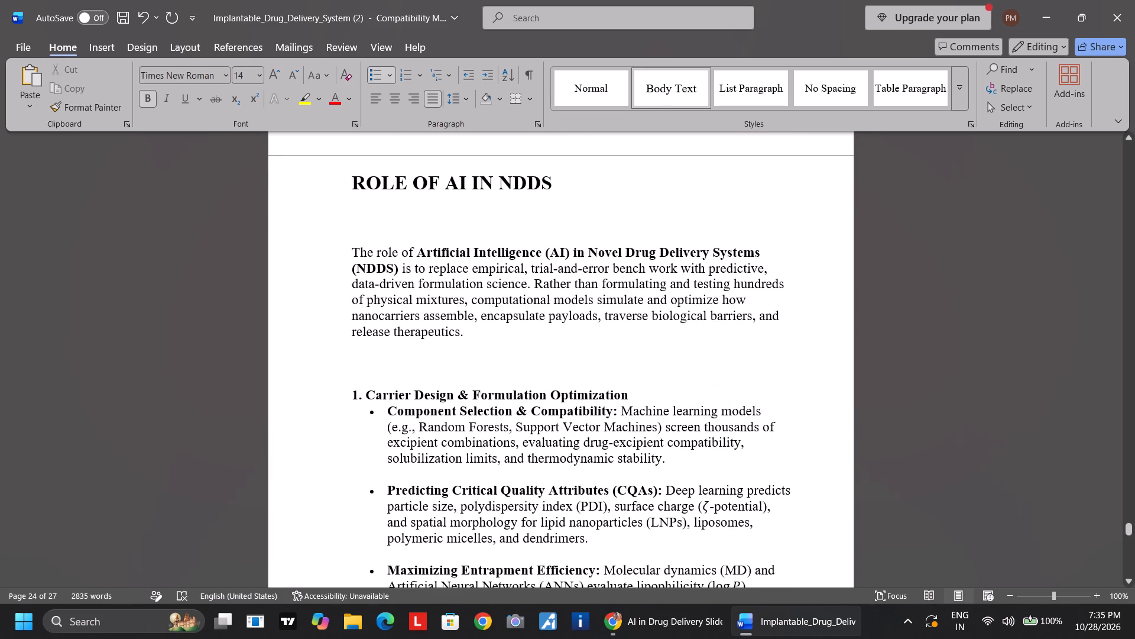
scroll(405, 231, right, 4)
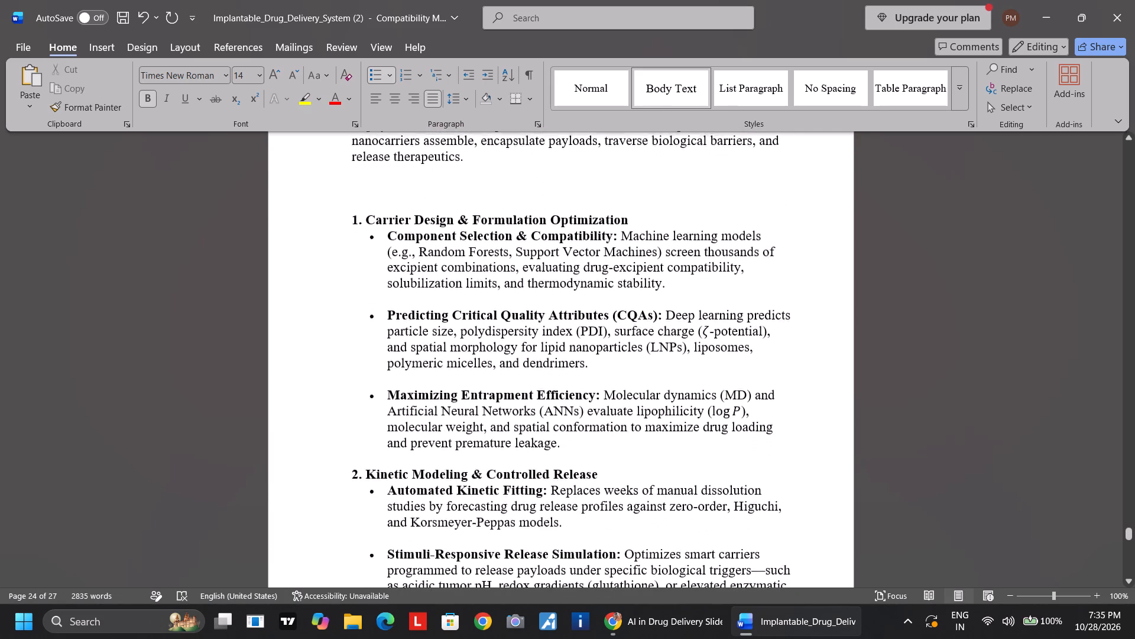
scroll(405, 231, up, 2)
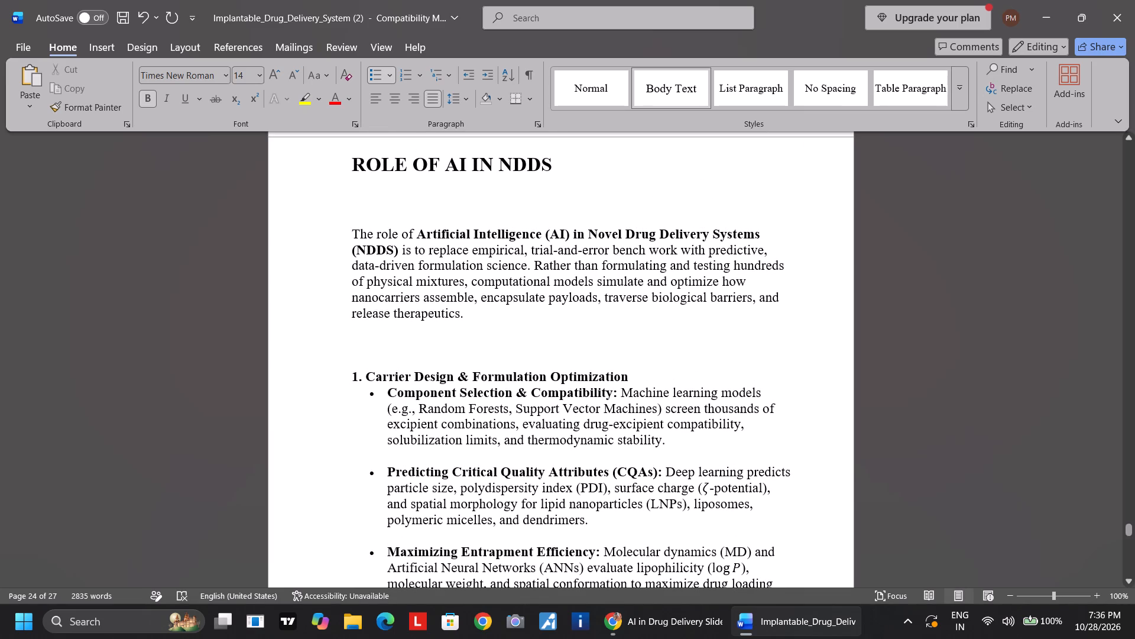
Copy the entry "EVOLUTION OF AI IN NDDS" from row 6 of the contents table.
click(1127, 188)
click(1127, 188)
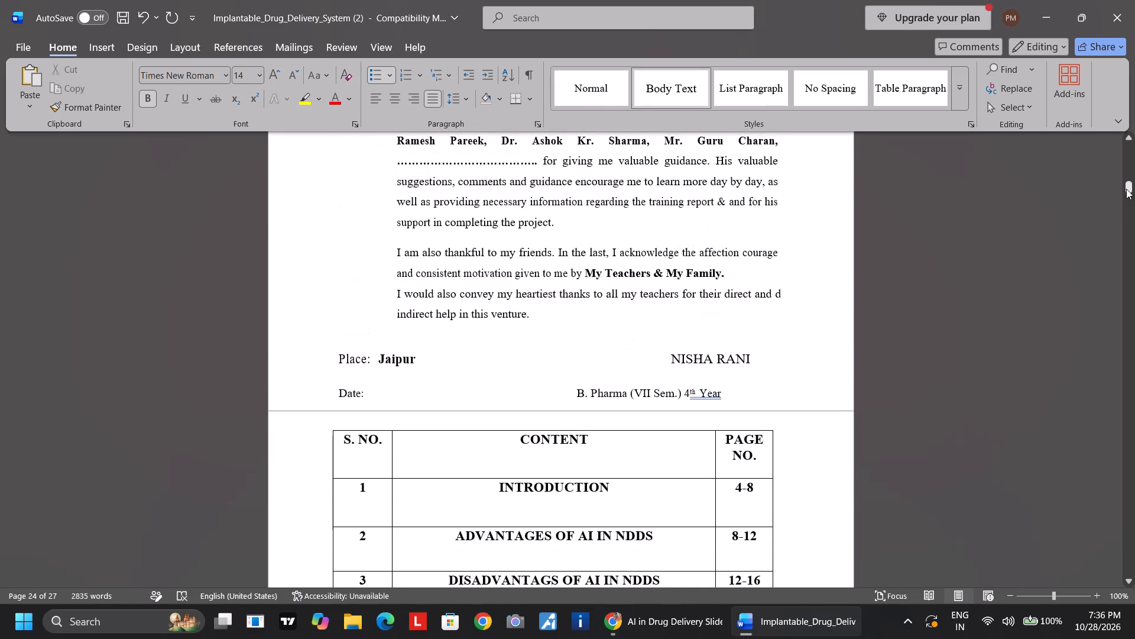
scroll(752, 402, down, 1)
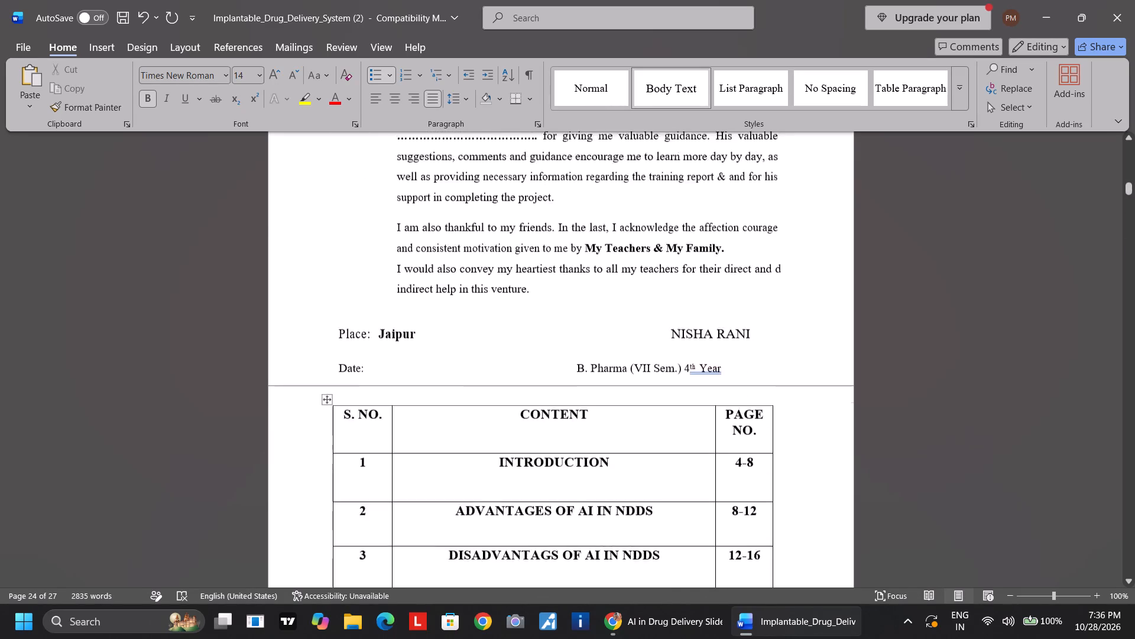
scroll(752, 402, down, 3)
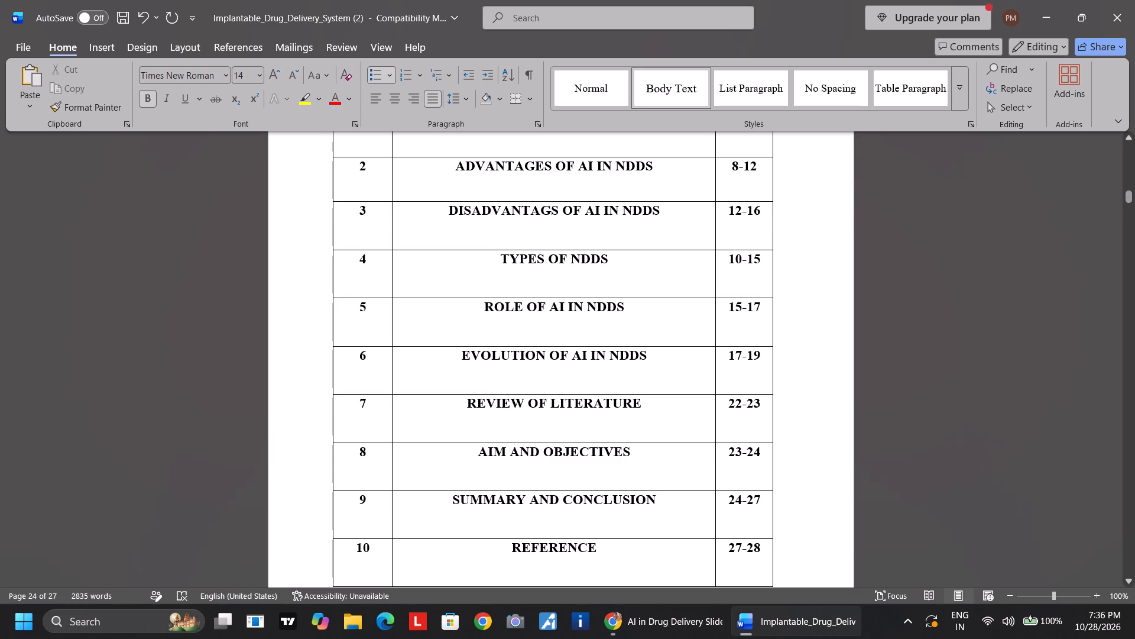
drag(462, 353, 685, 386)
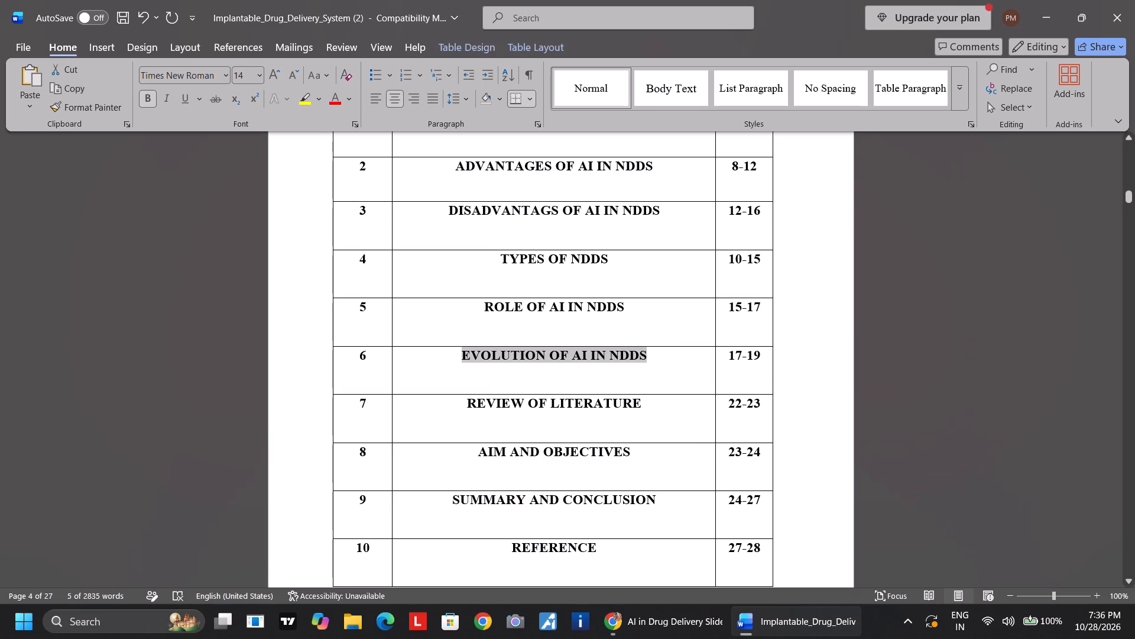
key(ctrl+c)
Add eighteen blank lines below the AI techniques table and paste the copied "EVOLUTION OF AI IN NDDS" title on the new page.
drag(1132, 196, 1134, 388)
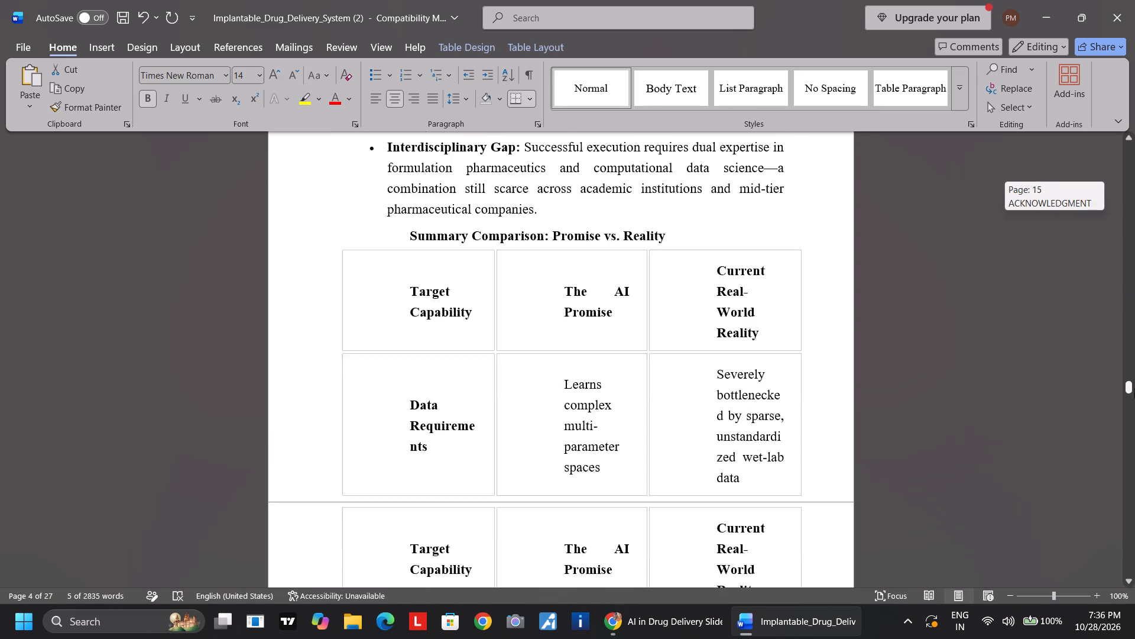
drag(1134, 388, 1134, 609)
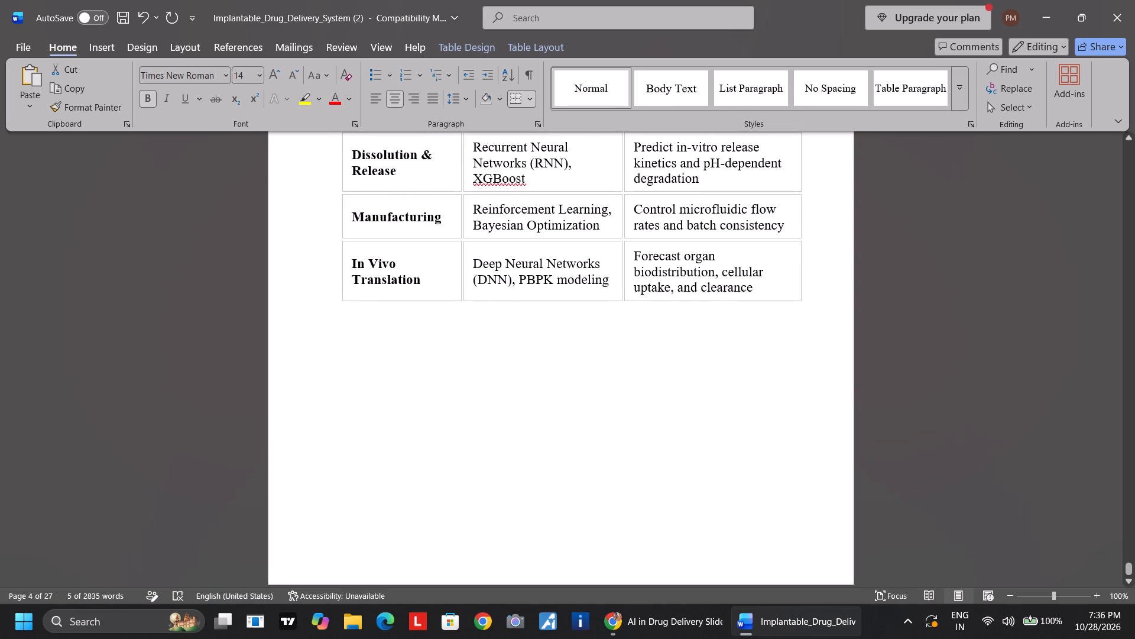
click(503, 414)
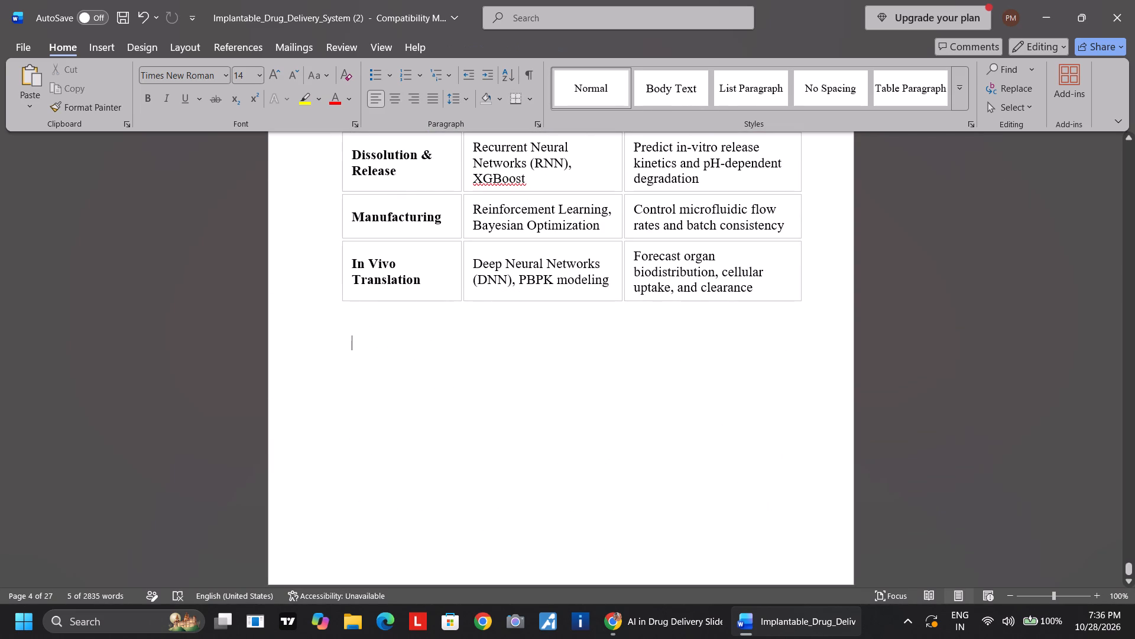
key(Return)
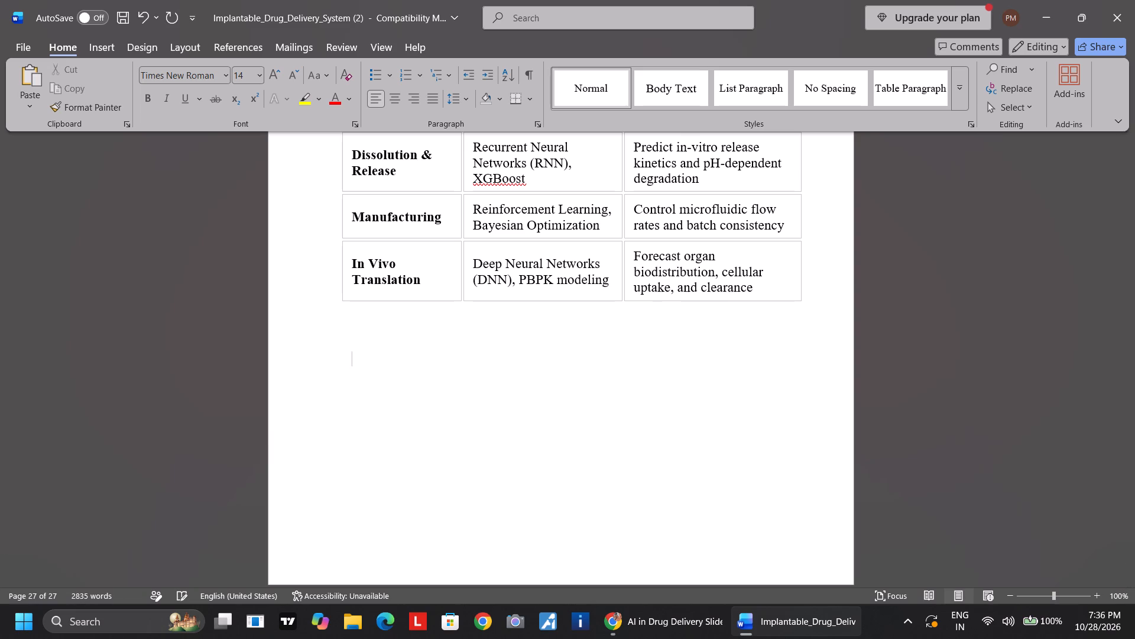
key(Return)
key(Return)
key(Return)
key(Return)
key(Return)
key(Return)
key(Return)
key(Return)
key(Return)
key(Return)
key(Return)
key(Return)
key(Return)
key(Return)
key(Return)
key(Return)
key(Return)
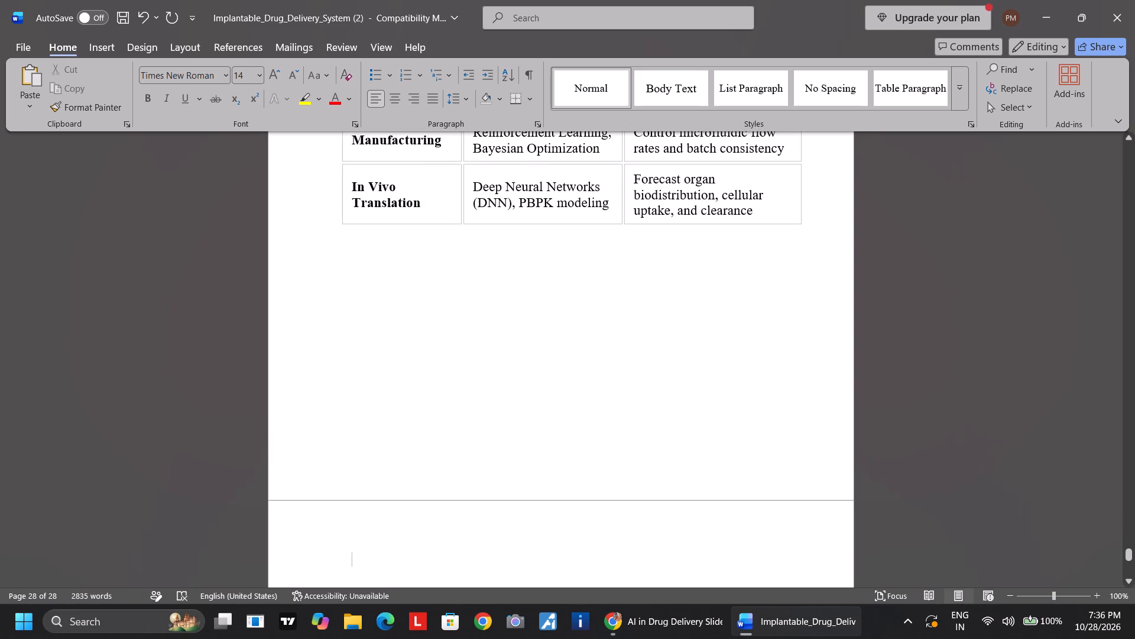
key(ctrl+v)
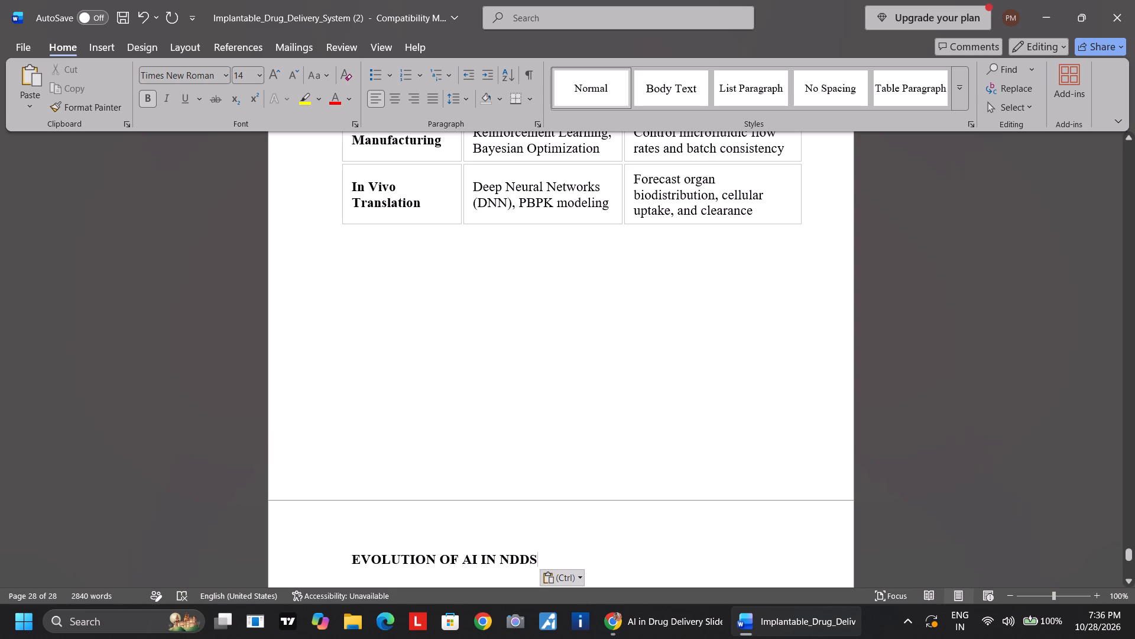
Set the font size of the "EVOLUTION OF AI IN NDDS" title to 20.
click(254, 68)
click(255, 73)
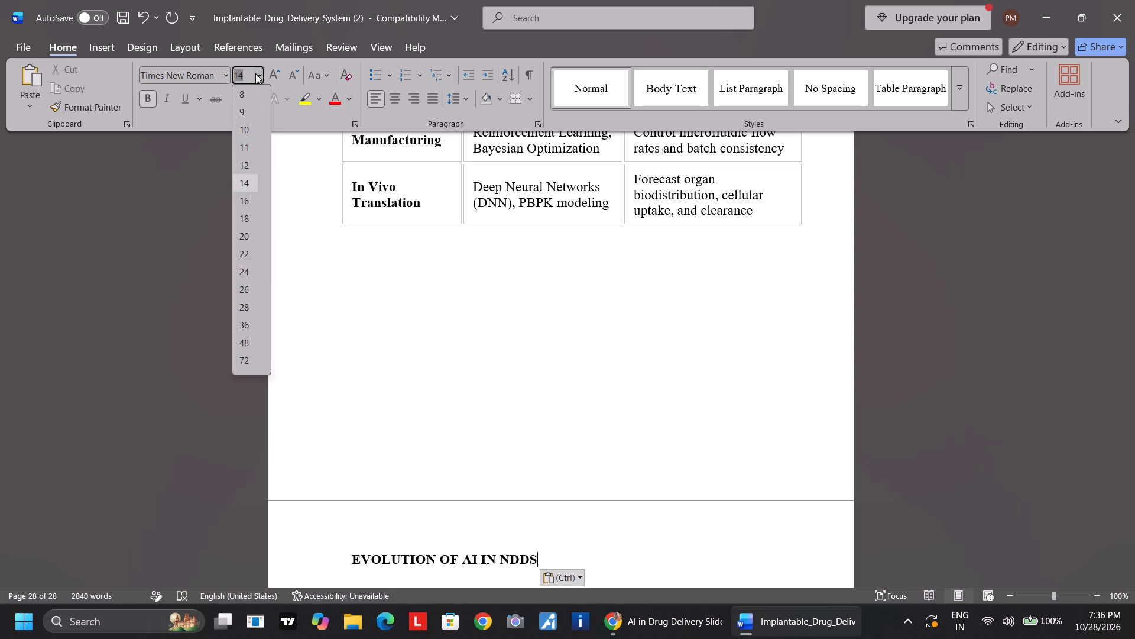
click(250, 242)
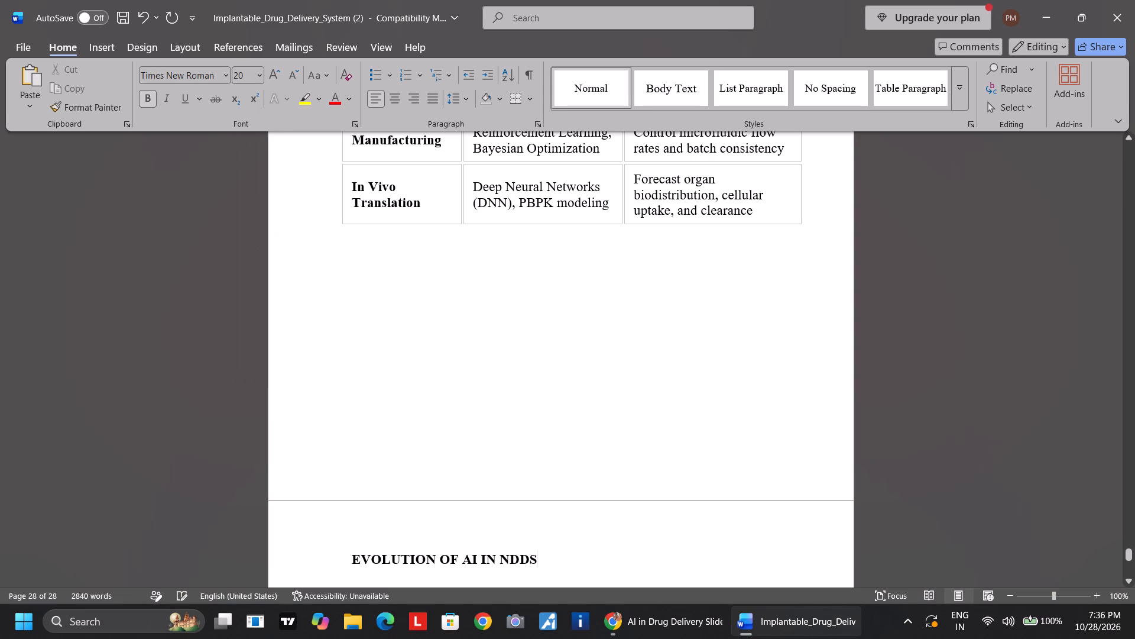
drag(352, 553, 536, 544)
drag(352, 554, 531, 556)
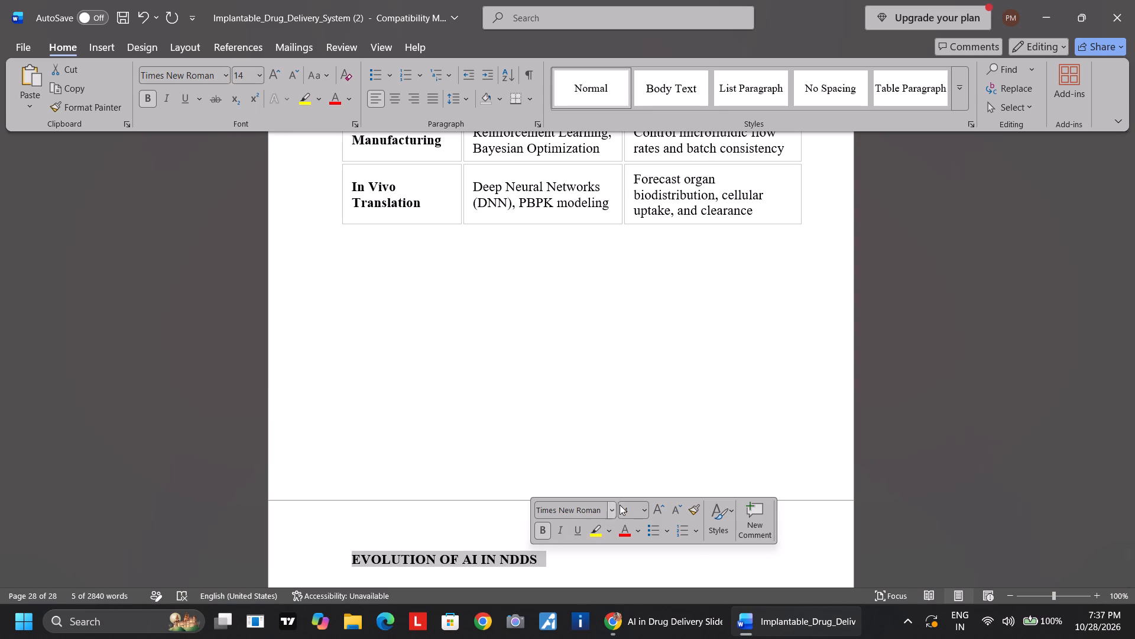
click(644, 507)
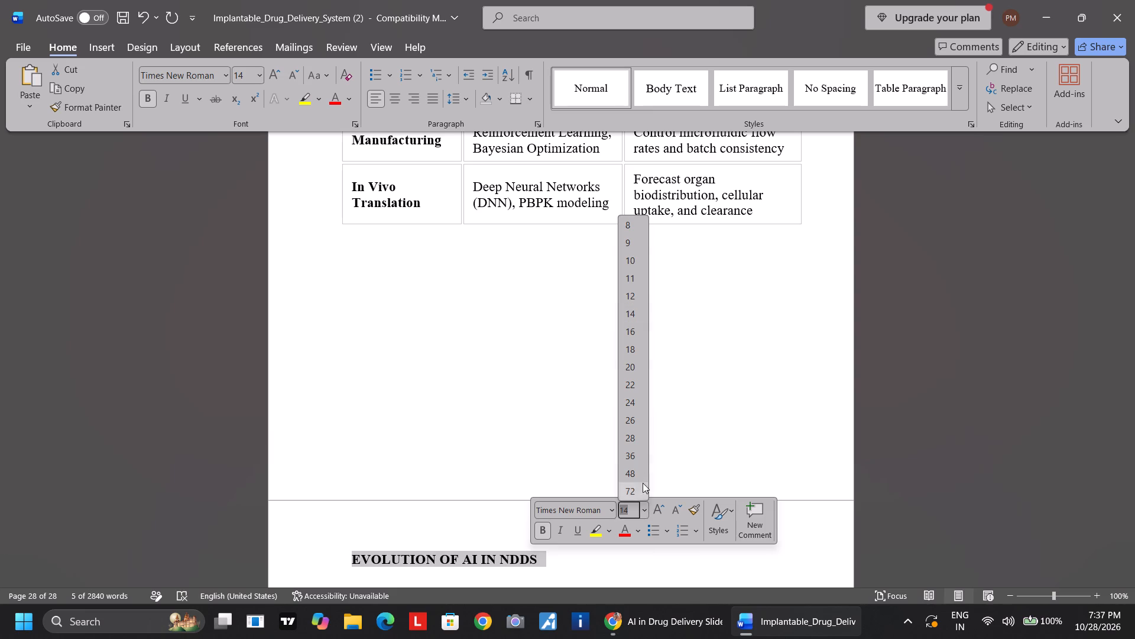
click(640, 361)
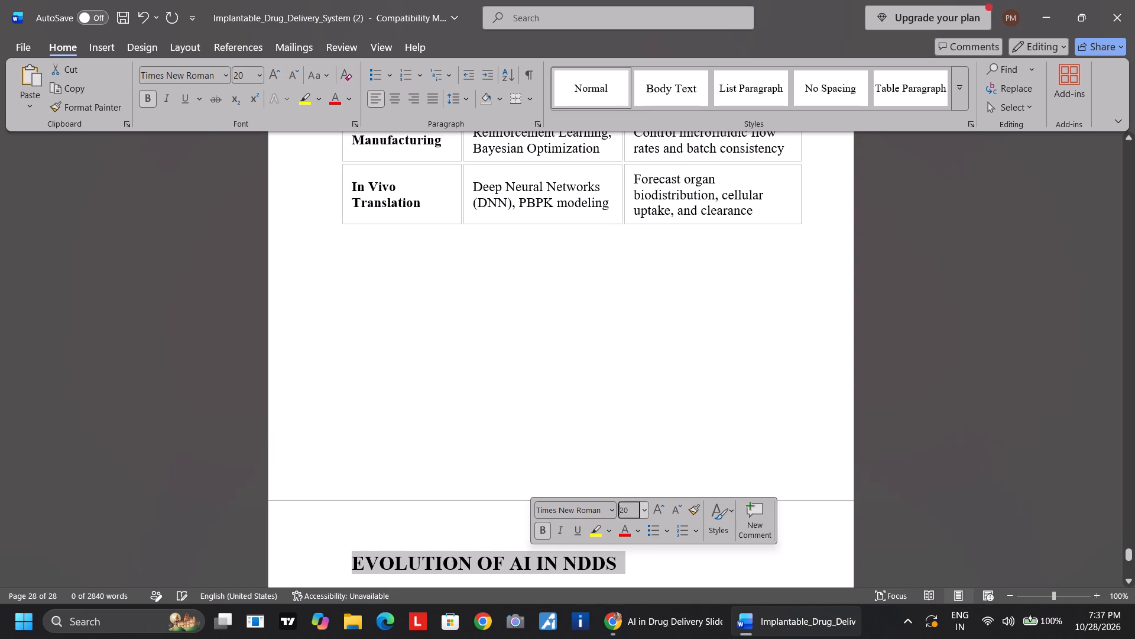
click(641, 334)
Remove the extra blank lines above "Key AI Techniques Used Across the NDDS Pipeline", leaving one blank line after the cytotoxicity bullet.
scroll(641, 334, up, 5)
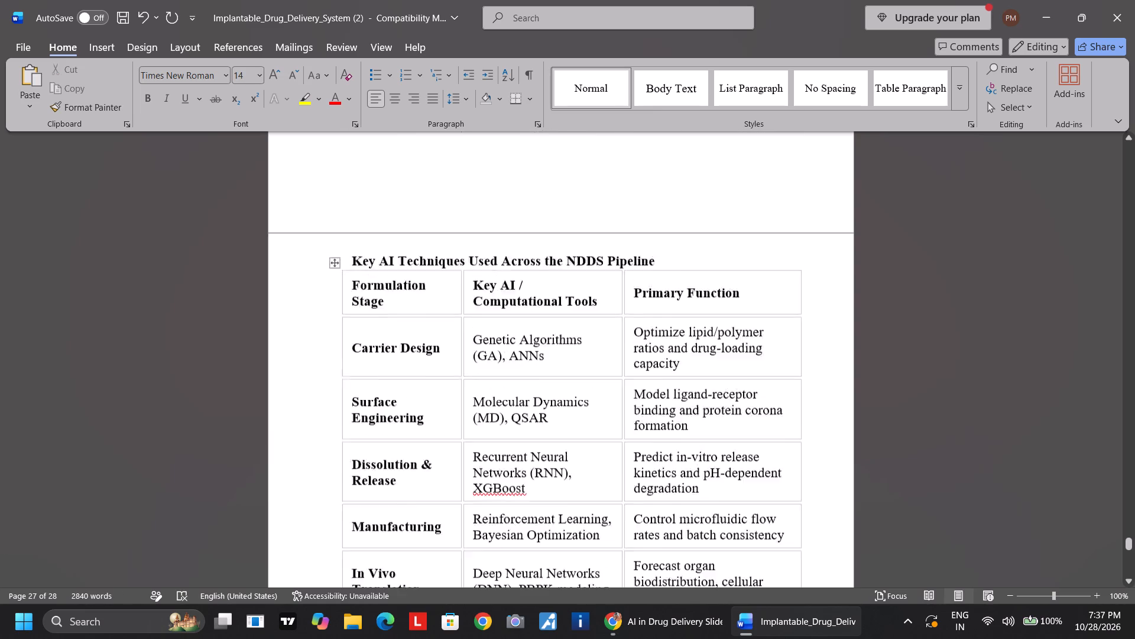
scroll(641, 334, up, 3)
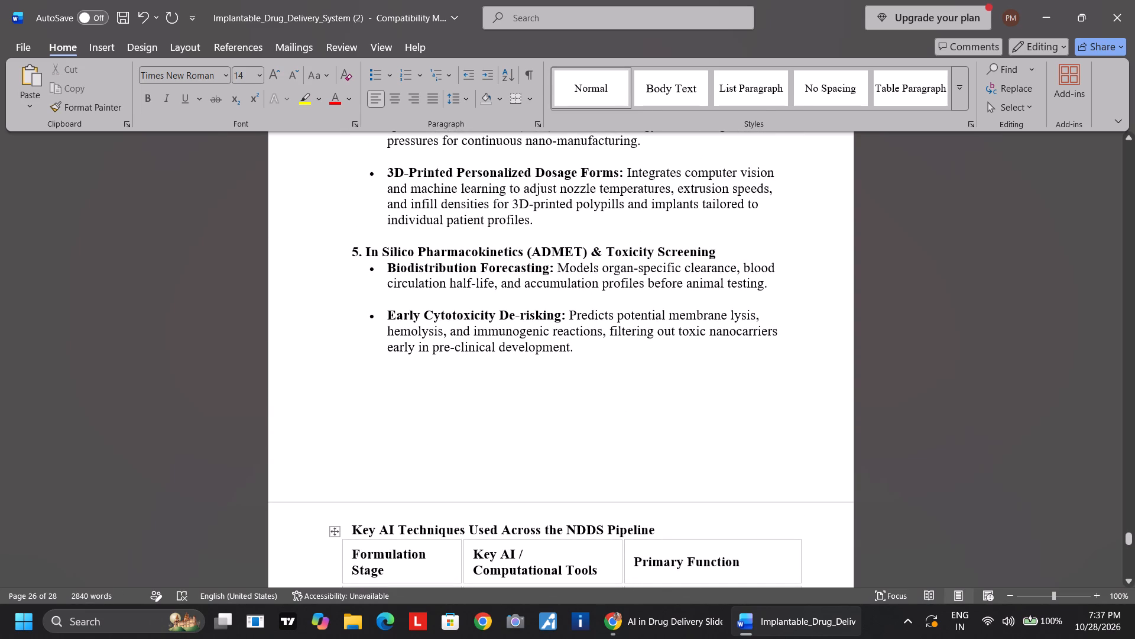
click(350, 528)
key(BackSpace)
key(BackSpace)
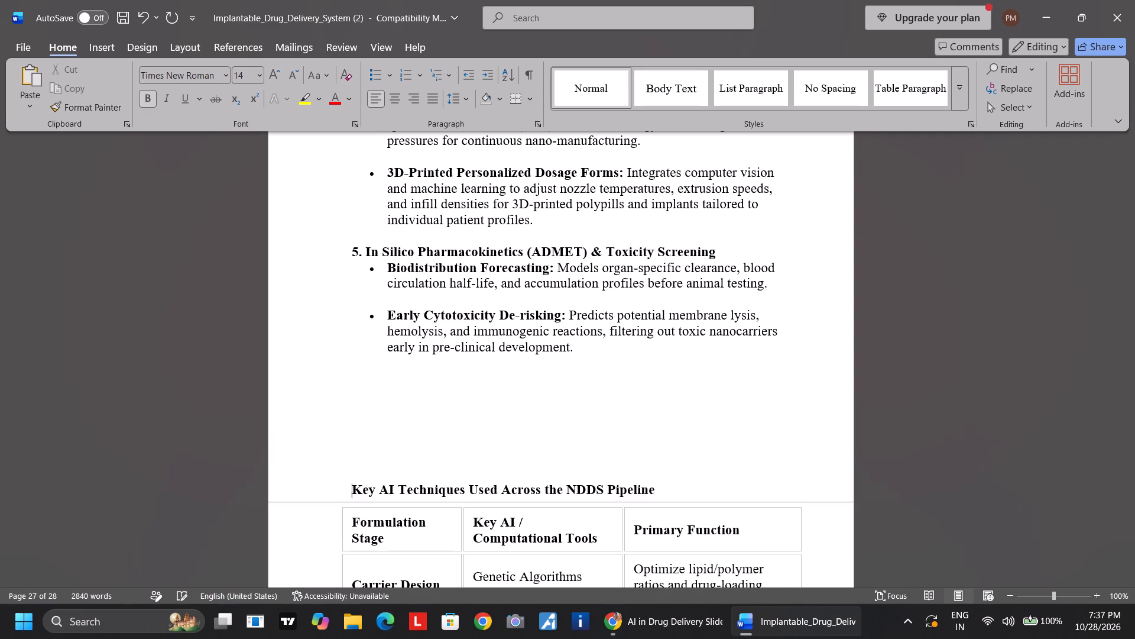
key(BackSpace)
key(BackSpace)
key(BackSpace)
key(BackSpace)
key(BackSpace)
key(BackSpace)
key(BackSpace)
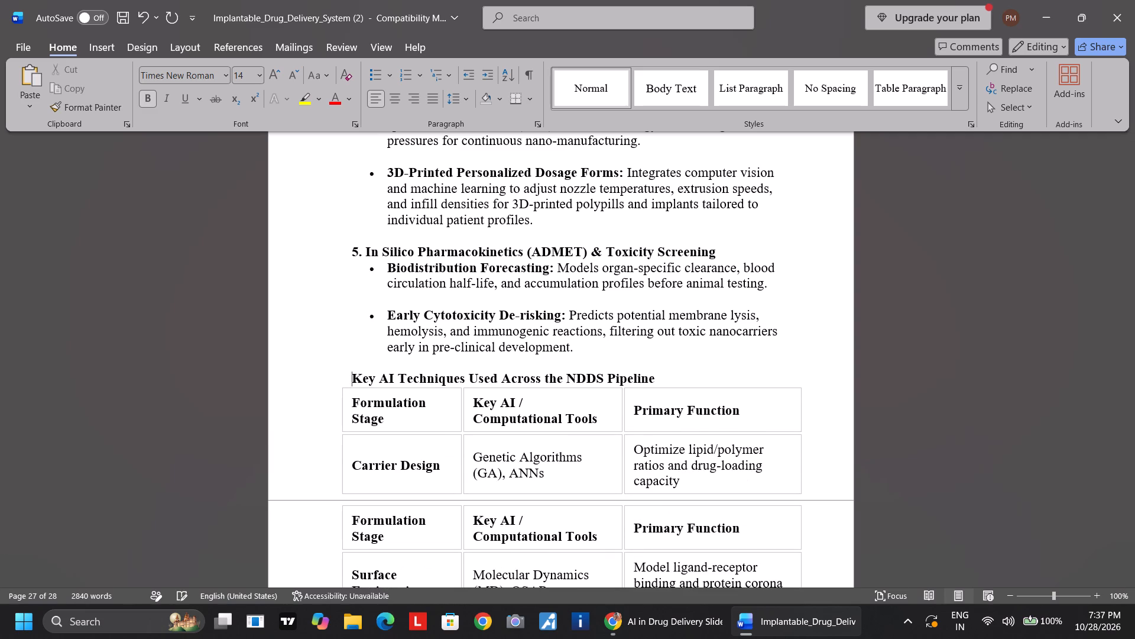
key(BackSpace)
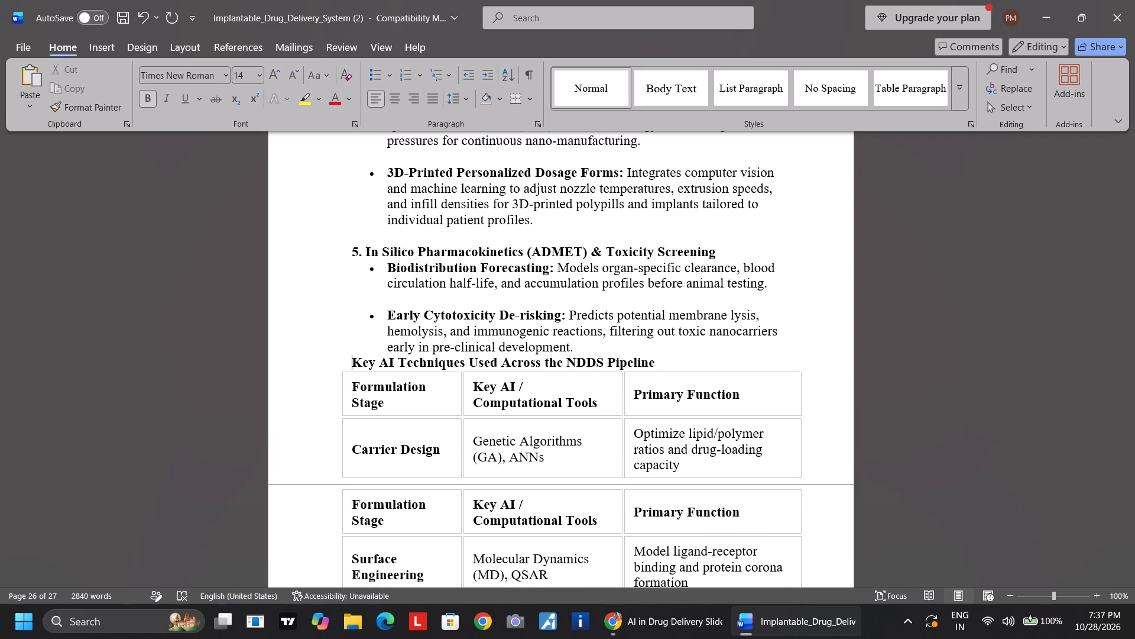
key(space)
key(BackSpace)
key(Return)
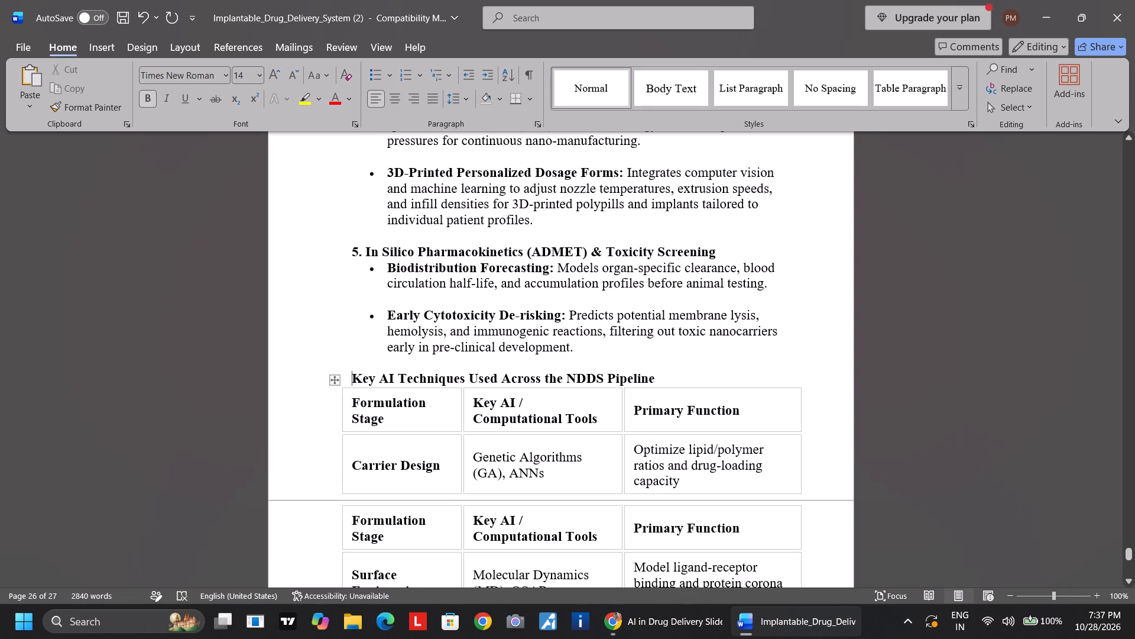
Remove the blank lines between the "ROLE OF AI IN NDDS" introductory paragraph and "1. Carrier Design & Formulation Optimization".
scroll(426, 396, up, 6)
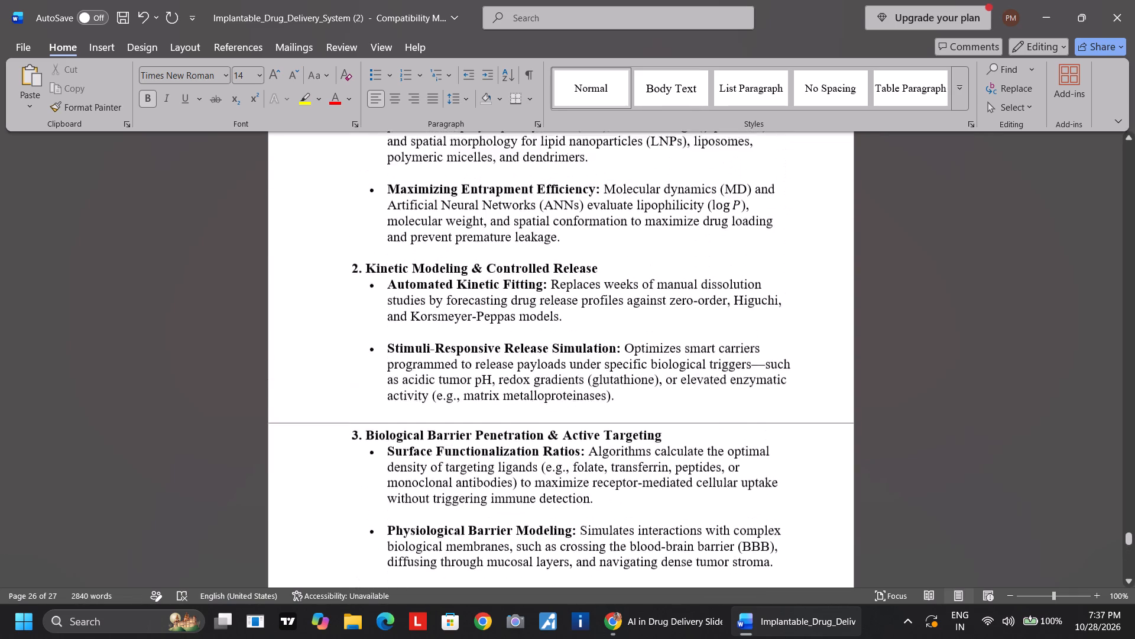
scroll(426, 396, up, 4)
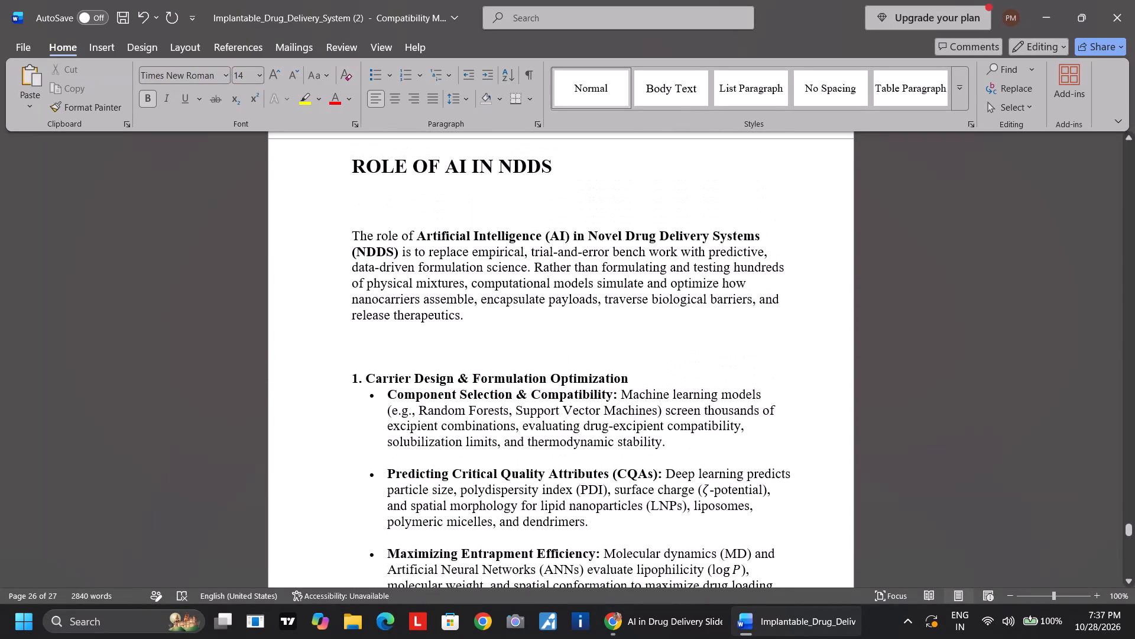
click(352, 380)
key(Return)
key(Return)
key(BackSpace)
key(BackSpace)
key(BackSpace)
key(BackSpace)
key(BackSpace)
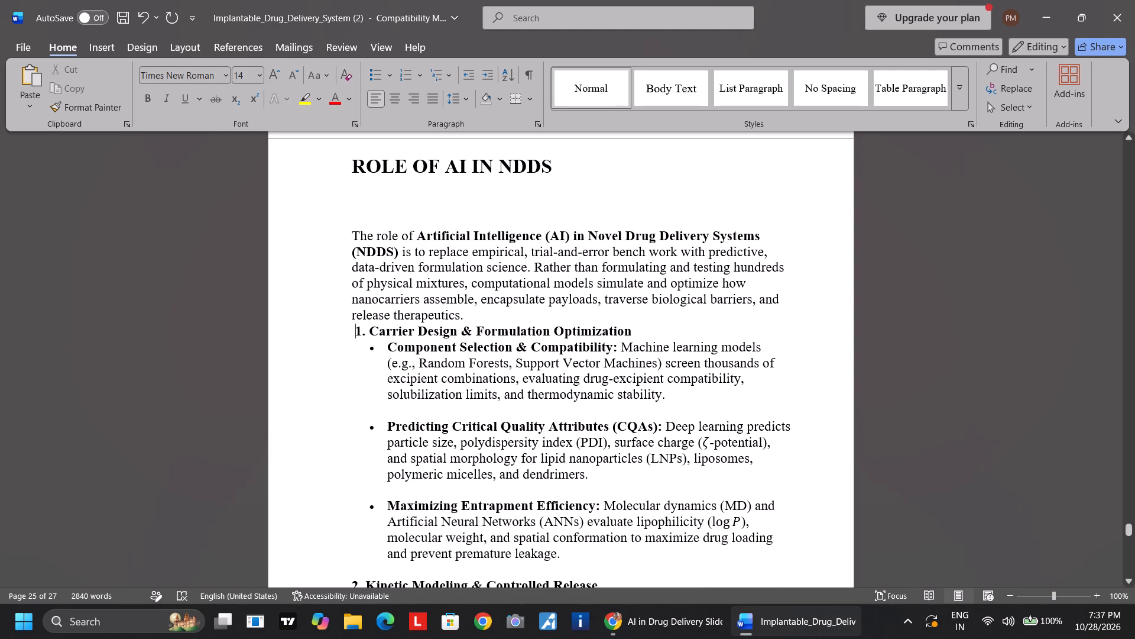
Remove the blank lines between the "ROLE OF AI IN NDDS" heading and its introductory paragraph.
click(352, 235)
key(Return)
key(BackSpace)
key(BackSpace)
key(BackSpace)
key(BackSpace)
key(BackSpace)
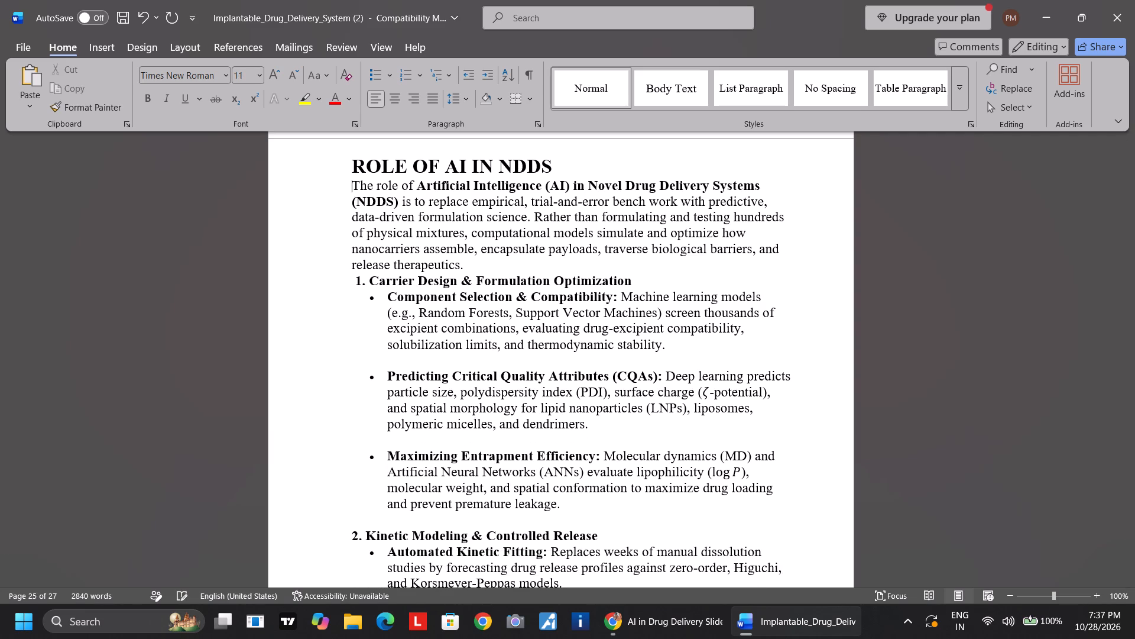
Delete blank lines above "ROLE OF AI IN NDDS" to pull the heading and its introduction onto the preceding page below the nanoparticle figure.
scroll(352, 235, down, 6)
scroll(352, 235, up, 1)
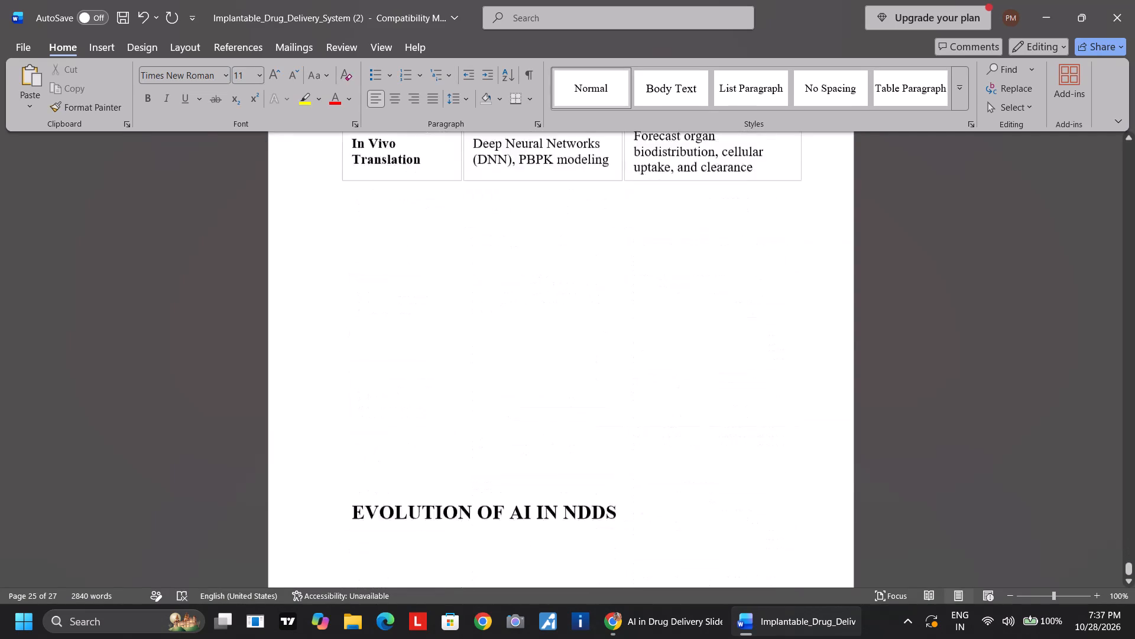
scroll(352, 235, up, 1)
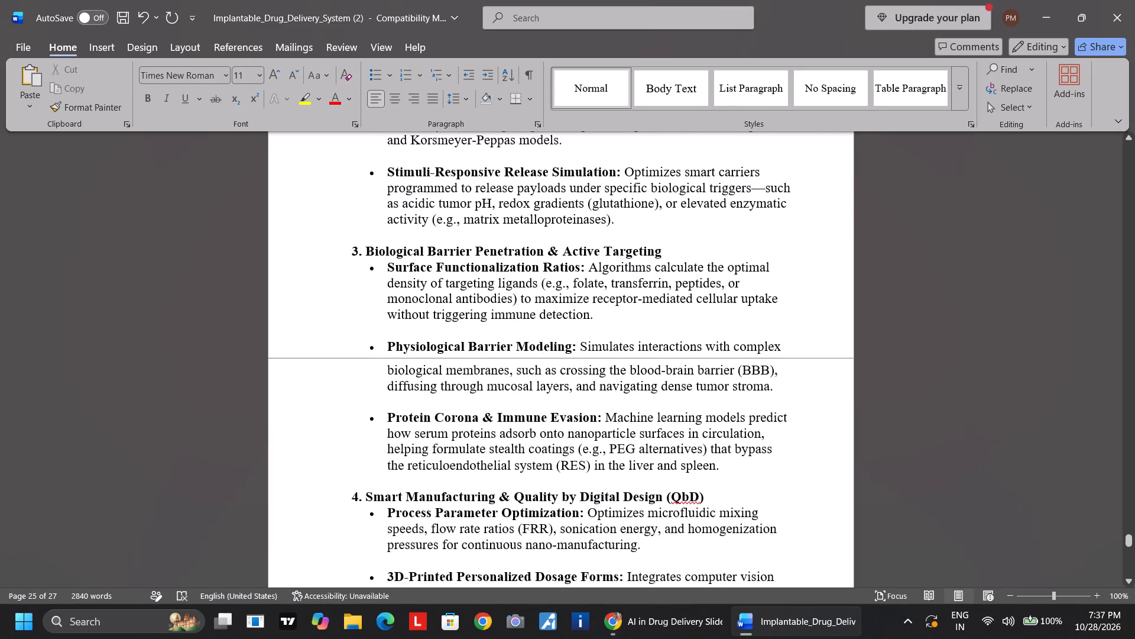
scroll(352, 235, up, 5)
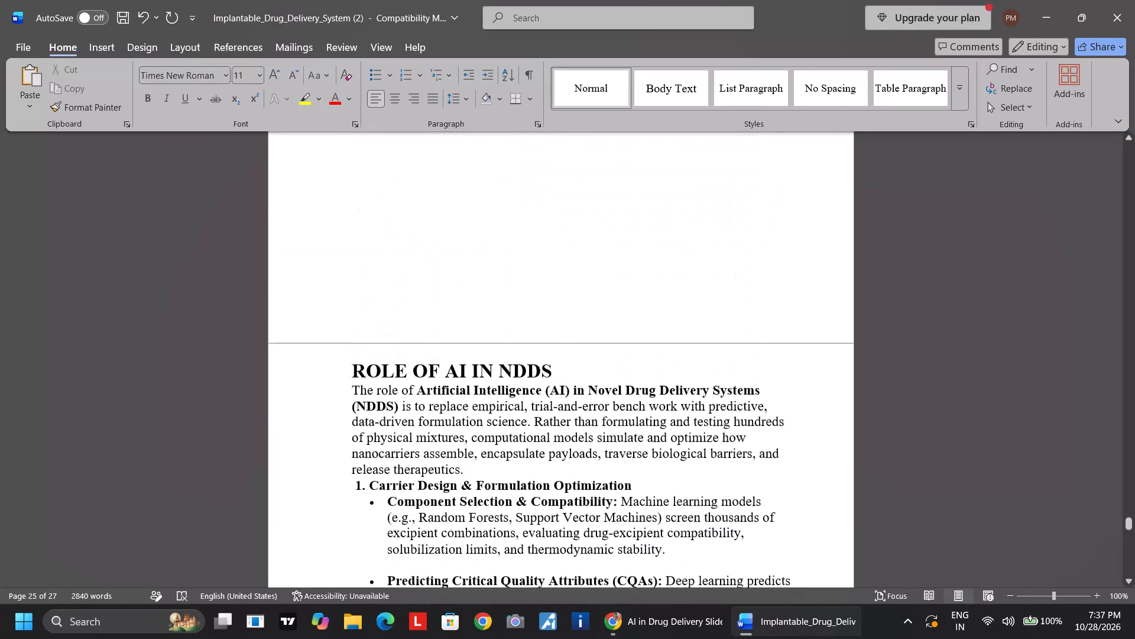
scroll(352, 235, up, 1)
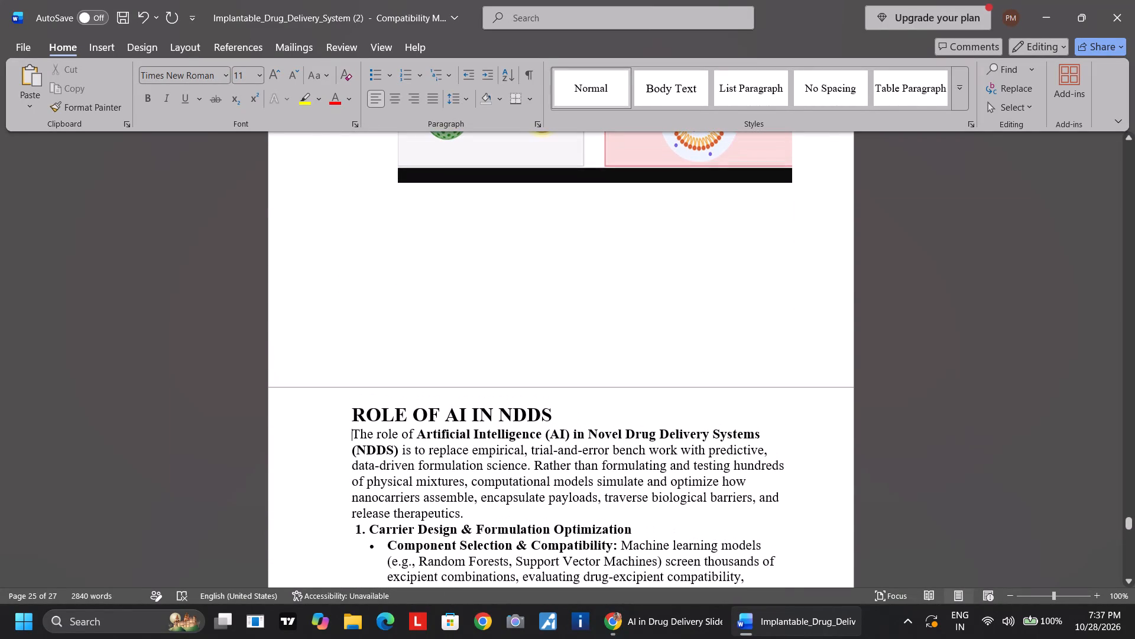
click(349, 417)
key(Return)
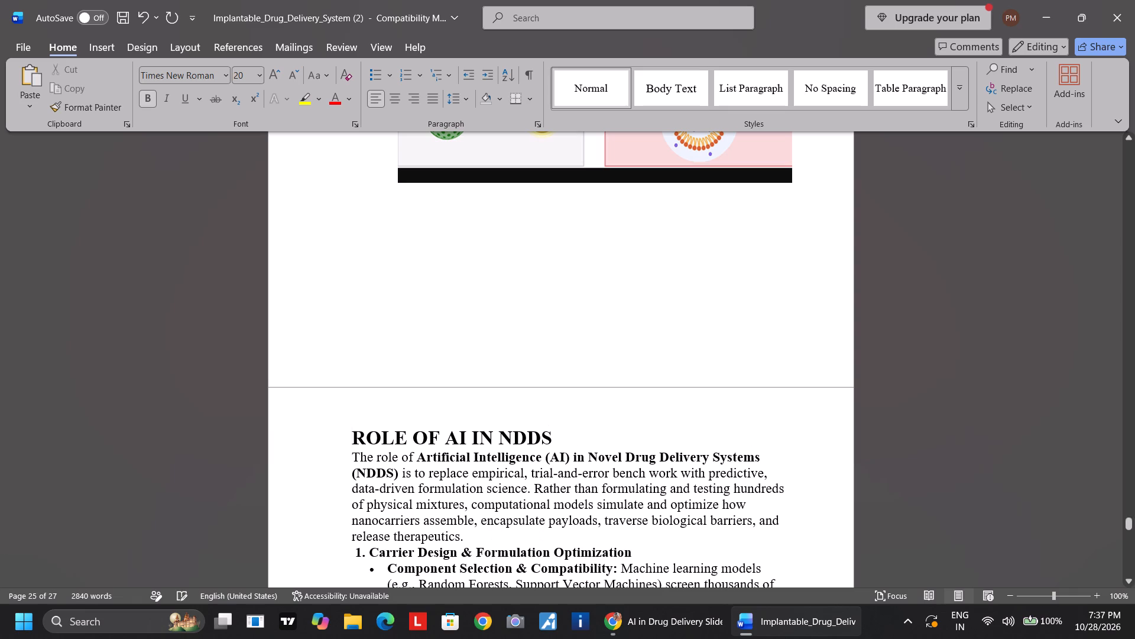
key(BackSpace)
key(BackSpace)
key(BackSpace)
key(BackSpace)
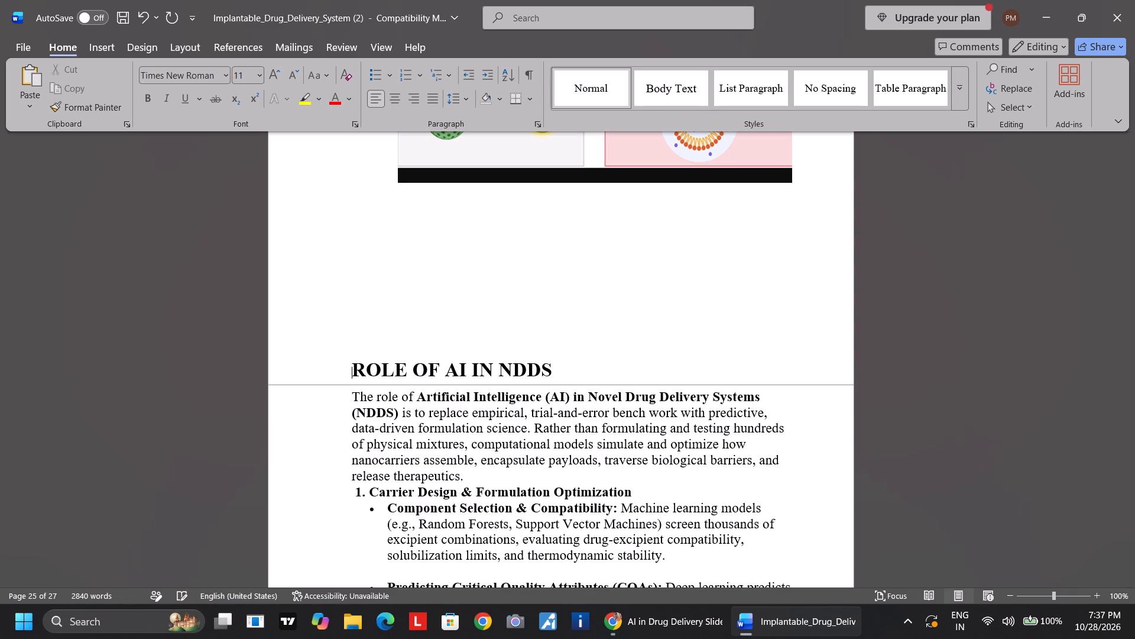
key(BackSpace)
key(BackSpace)
key(BackSpace)
key(BackSpace)
key(BackSpace)
key(BackSpace)
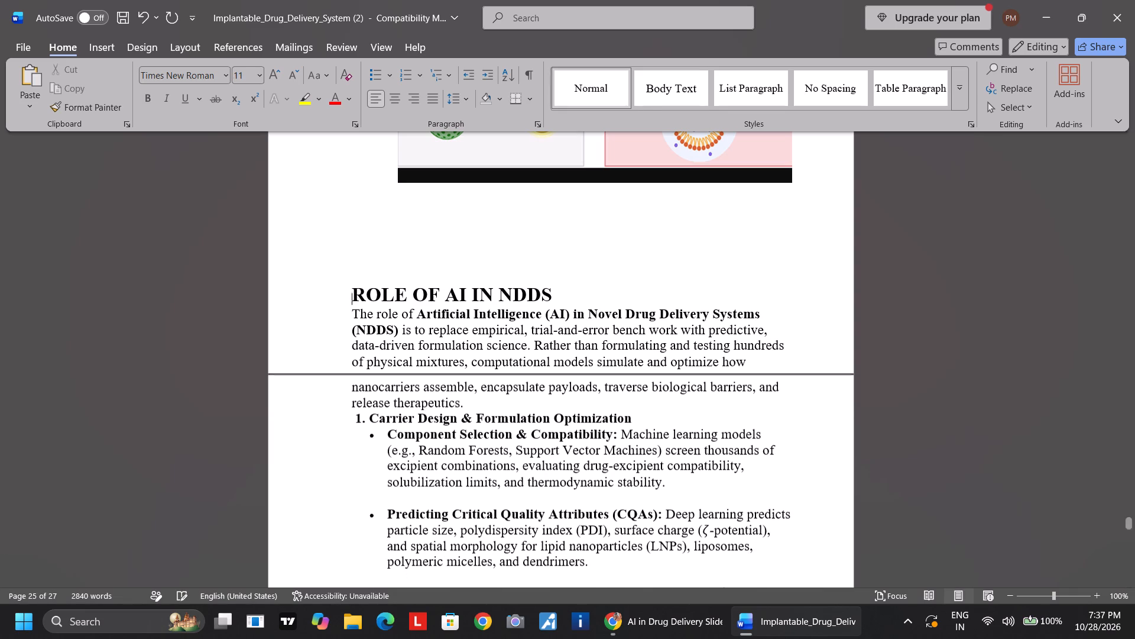
key(BackSpace)
key(BackSpace)
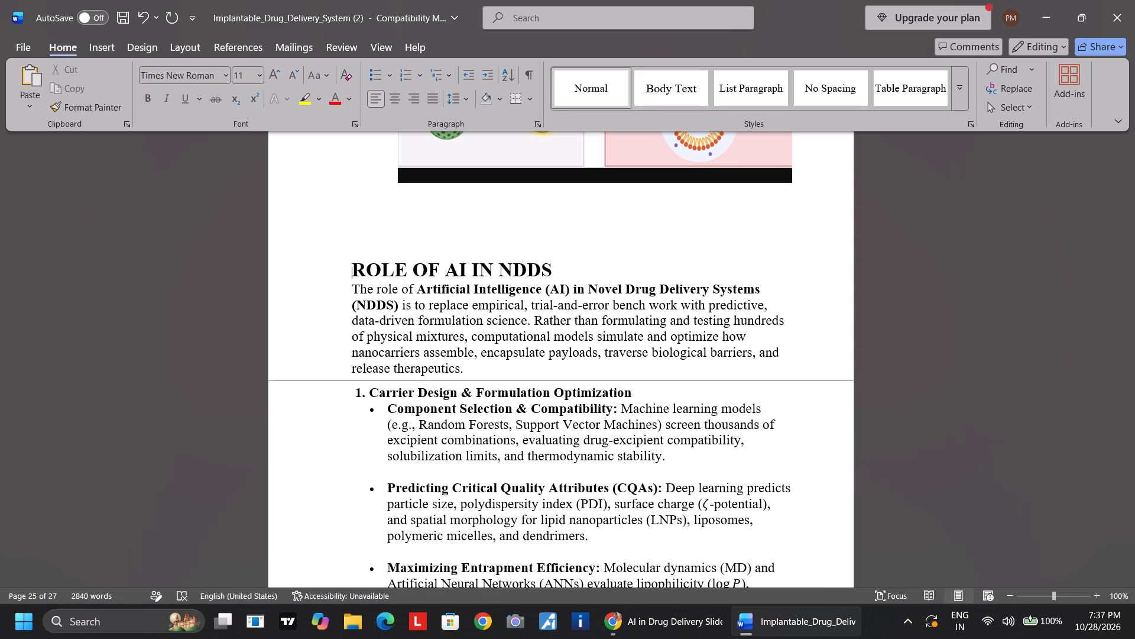
Insert one line break before "1. Carrier Design & Formulation Optimization" to separate it from the introductory paragraph.
click(354, 391)
key(Return)
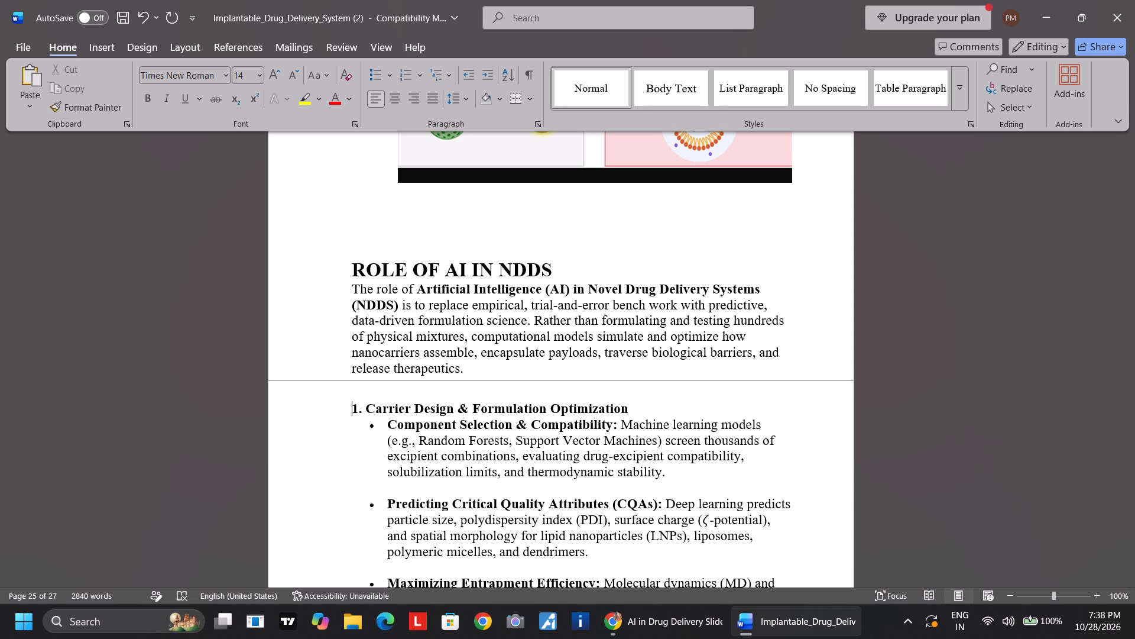
Tighten the gap above "ROLE OF AI IN NDDS" by one blank line, keeping "1. Carrier Design & Formulation Optimization" on the following page.
click(351, 266)
key(Return)
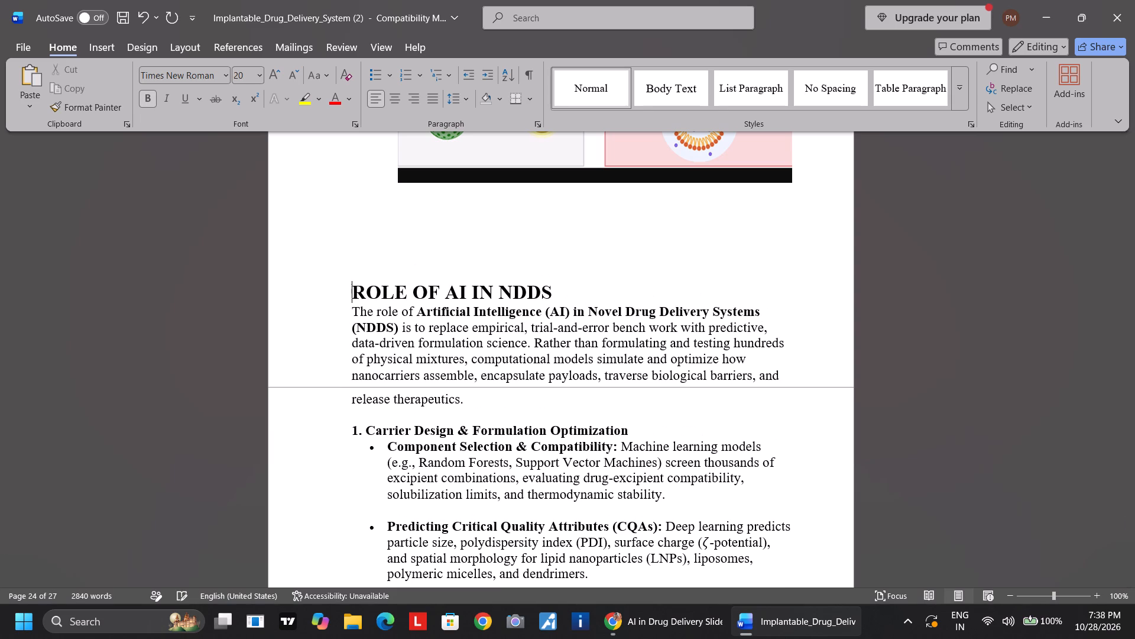
key(BackSpace)
key(BackSpace)
key(BackSpace)
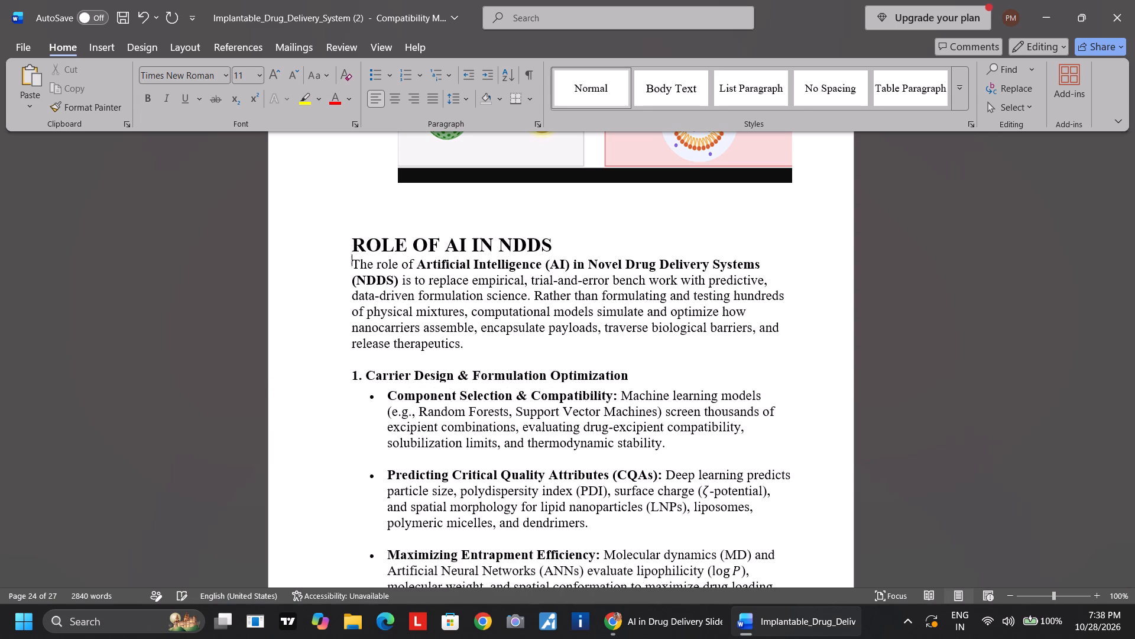
key(Return)
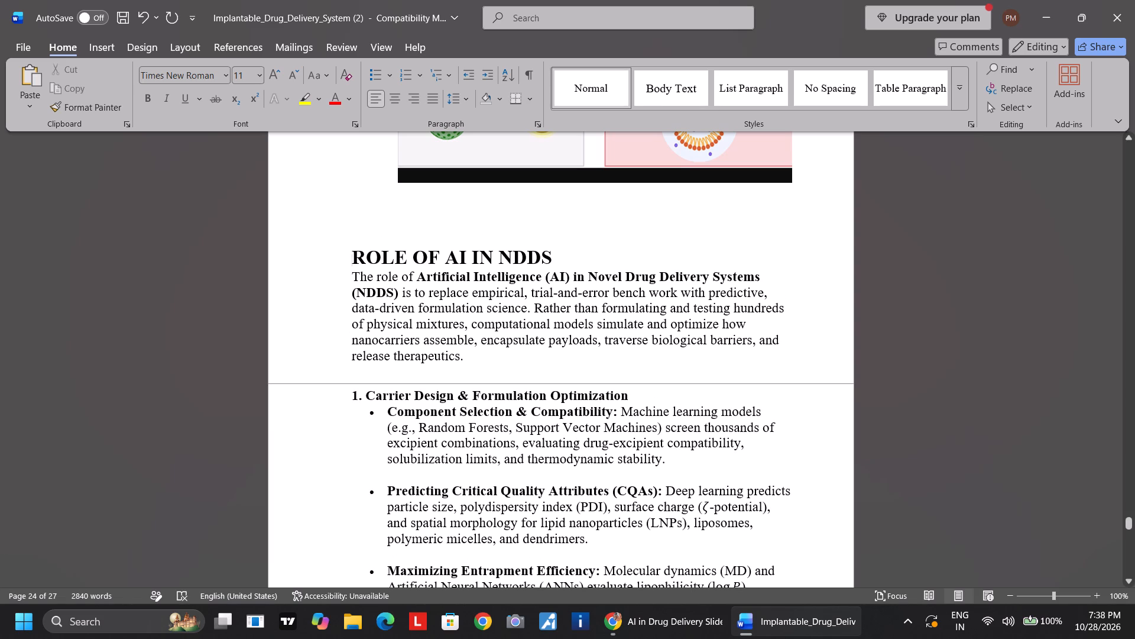
Delete the blank lines above "EVOLUTION OF AI IN NDDS" so the heading starts at the top of the page following the computational tools table.
scroll(360, 396, down, 10)
scroll(360, 396, right, 1)
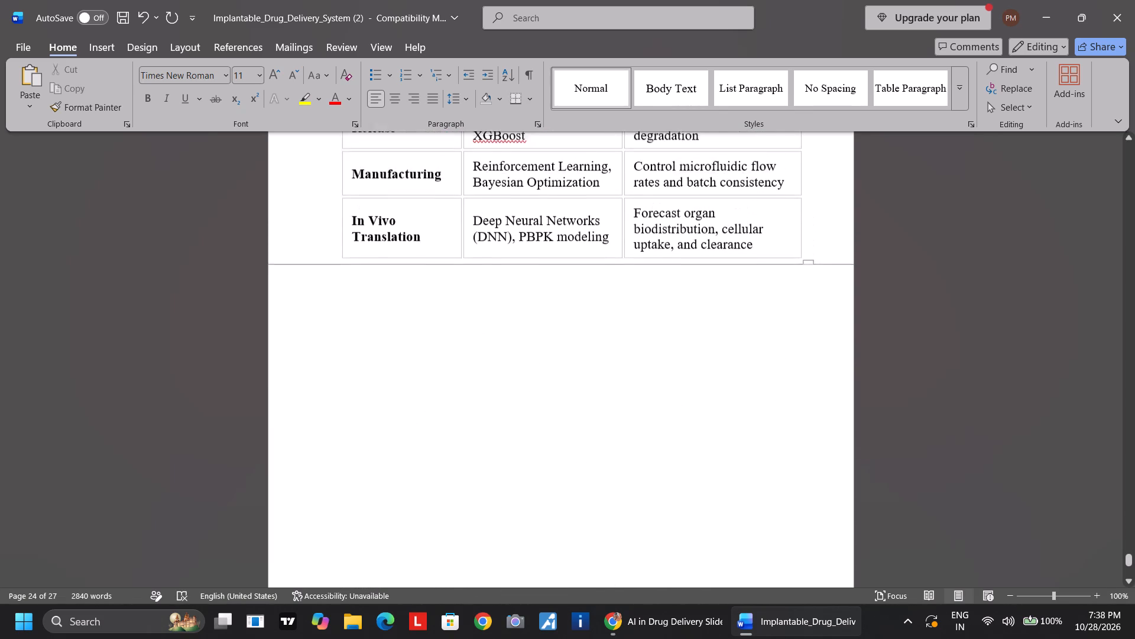
scroll(360, 396, right, 3)
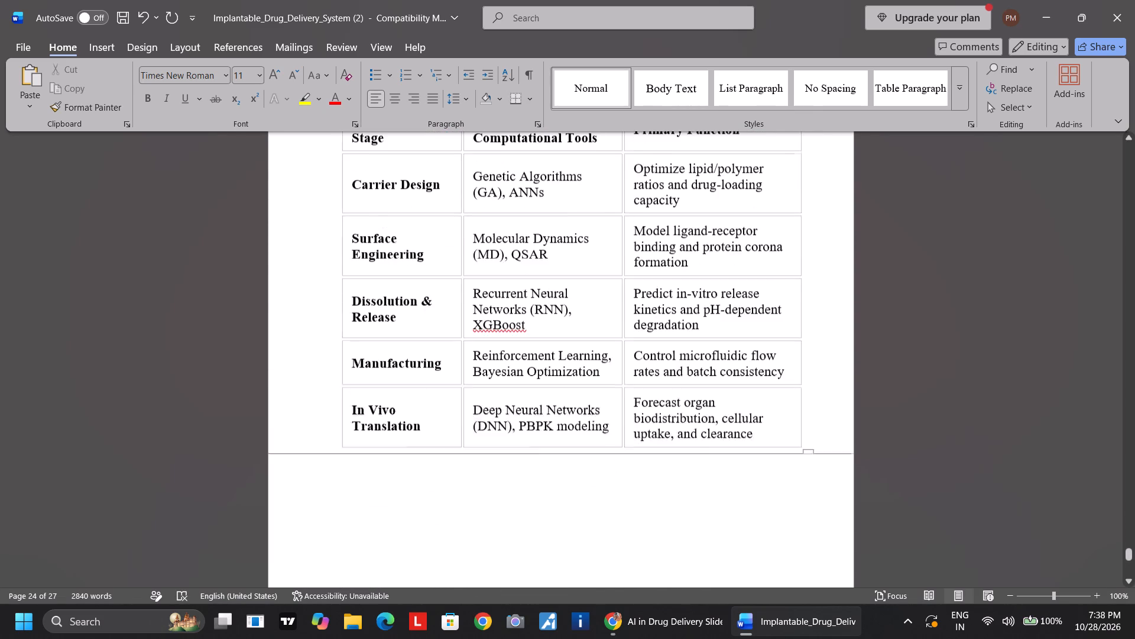
scroll(360, 396, right, 2)
scroll(360, 396, down, 1)
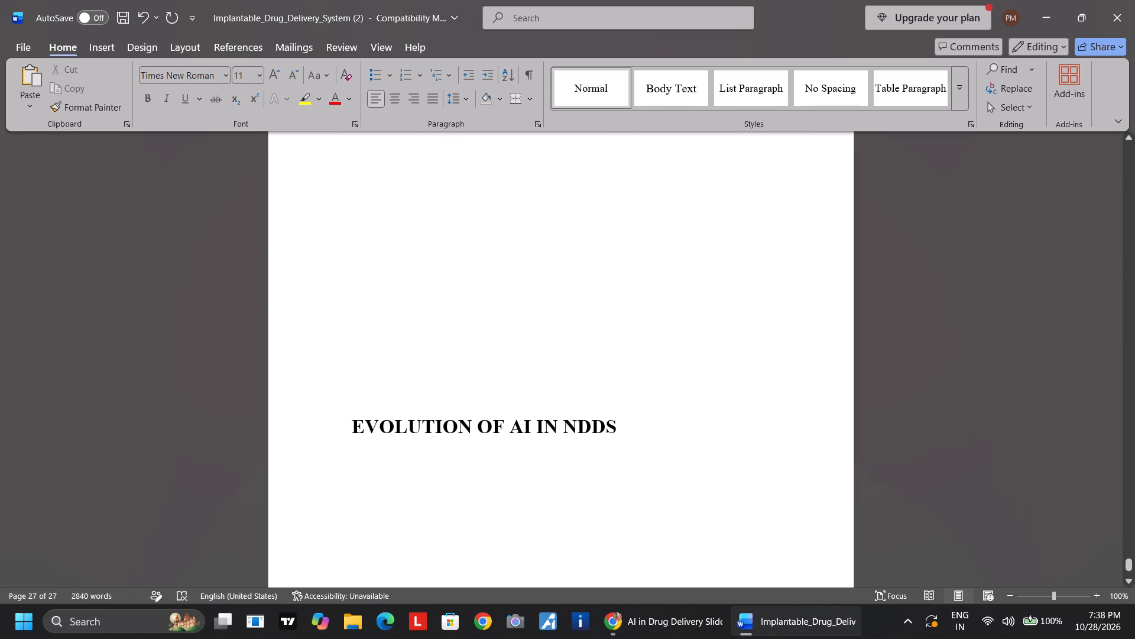
click(349, 422)
key(Return)
key(BackSpace)
key(BackSpace)
key(BackSpace)
key(BackSpace)
key(BackSpace)
key(BackSpace)
key(BackSpace)
key(BackSpace)
key(BackSpace)
key(BackSpace)
key(BackSpace)
key(BackSpace)
key(BackSpace)
key(BackSpace)
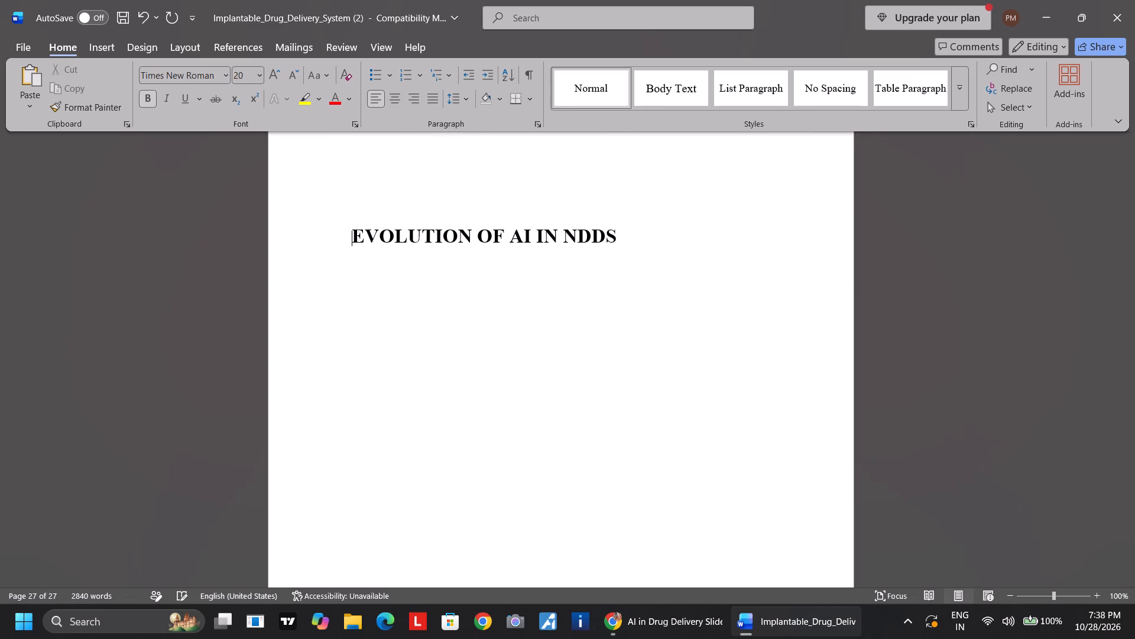
scroll(349, 422, up, 1)
key(BackSpace)
key(BackSpace)
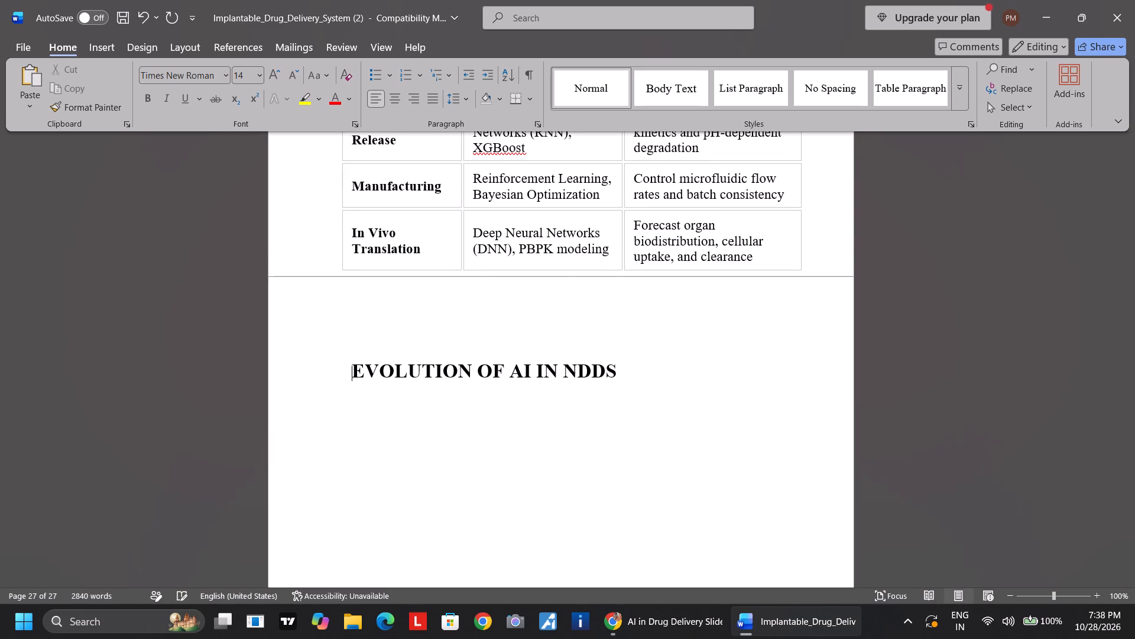
key(BackSpace)
key(BackSpace)
key(BackSpace)
key(BackSpace)
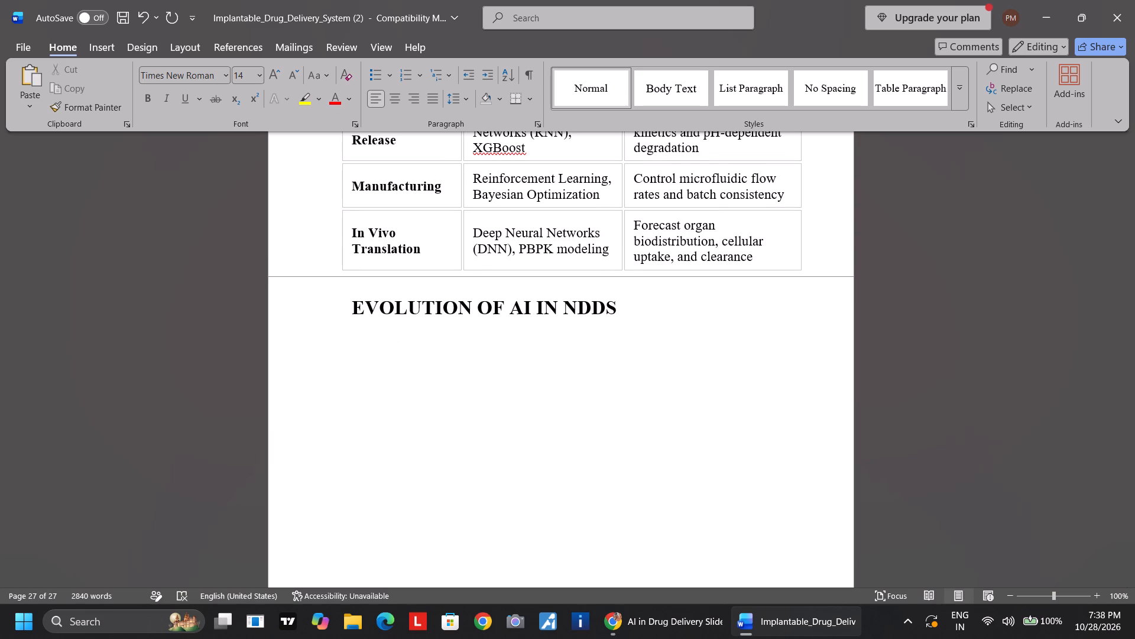
Check the layout of the last page around the "EVOLUTION OF AI IN NDDS" heading.
scroll(349, 422, down, 8)
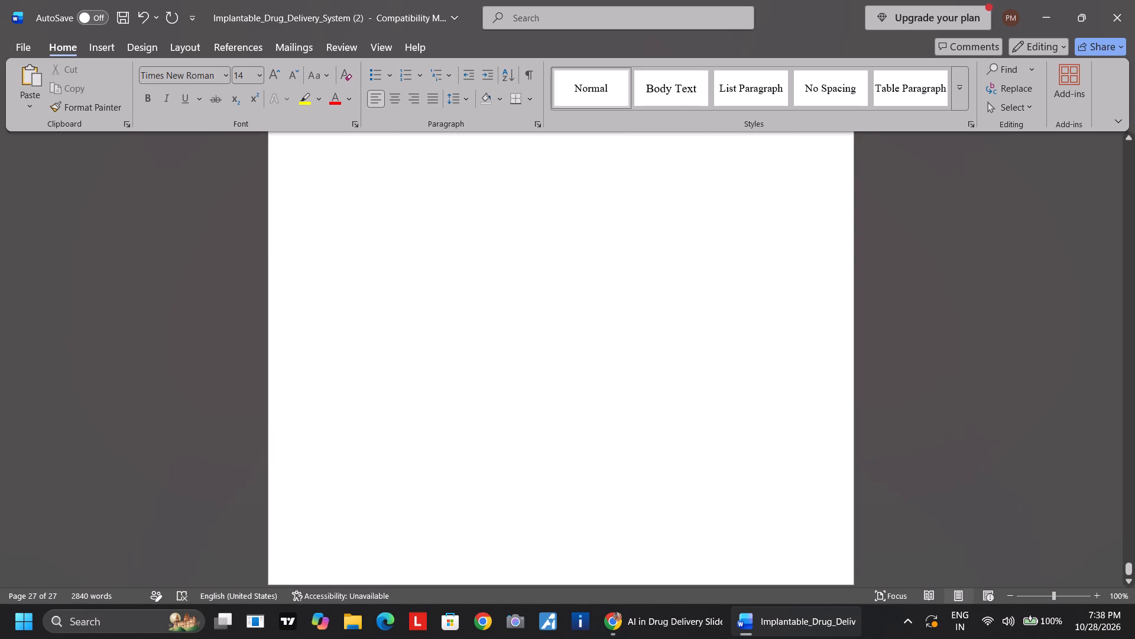
scroll(349, 422, down, 7)
scroll(349, 422, up, 4)
scroll(349, 422, right, 1)
scroll(349, 422, up, 1)
scroll(349, 422, right, 1)
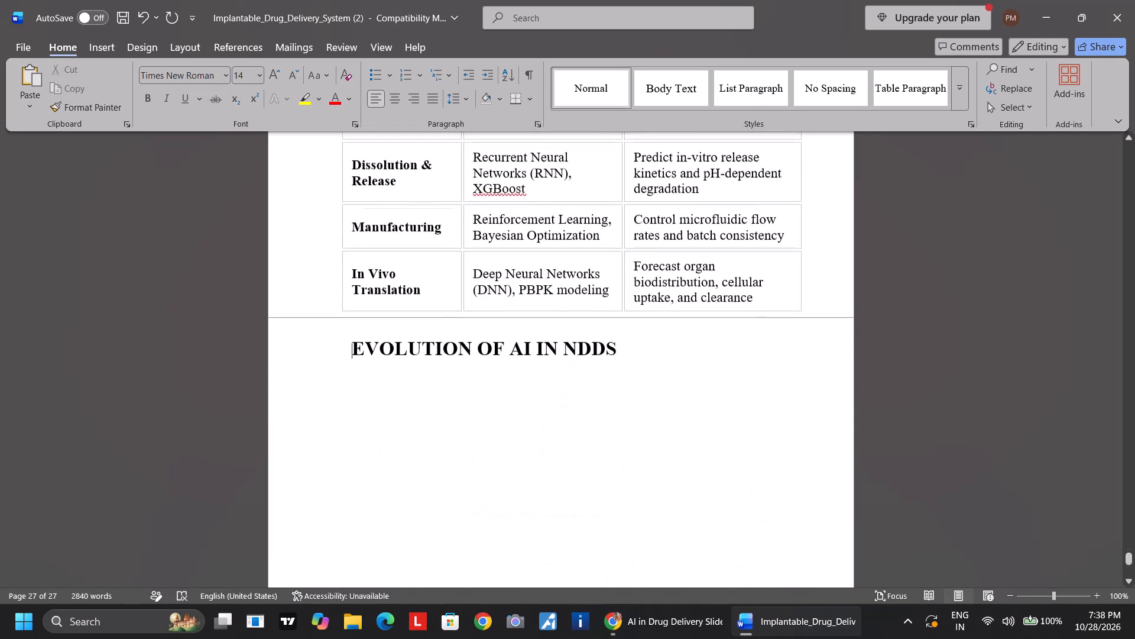
scroll(349, 422, right, 1)
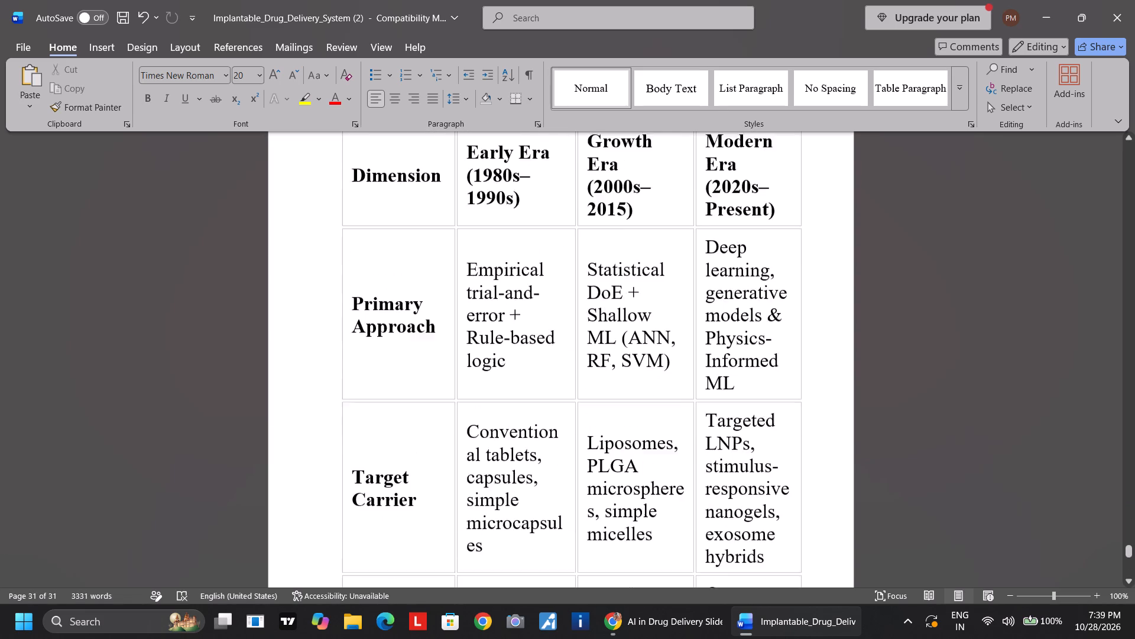
scroll(621, 356, up, 14)
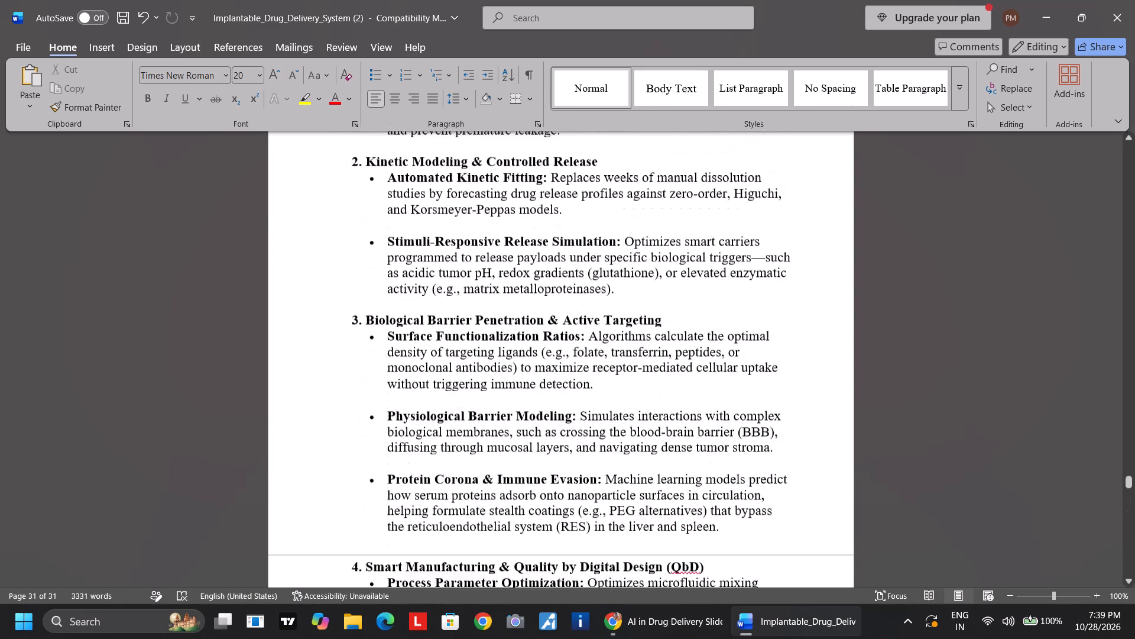
scroll(621, 356, right, 1)
scroll(621, 356, up, 1)
scroll(621, 356, right, 6)
scroll(621, 356, up, 1)
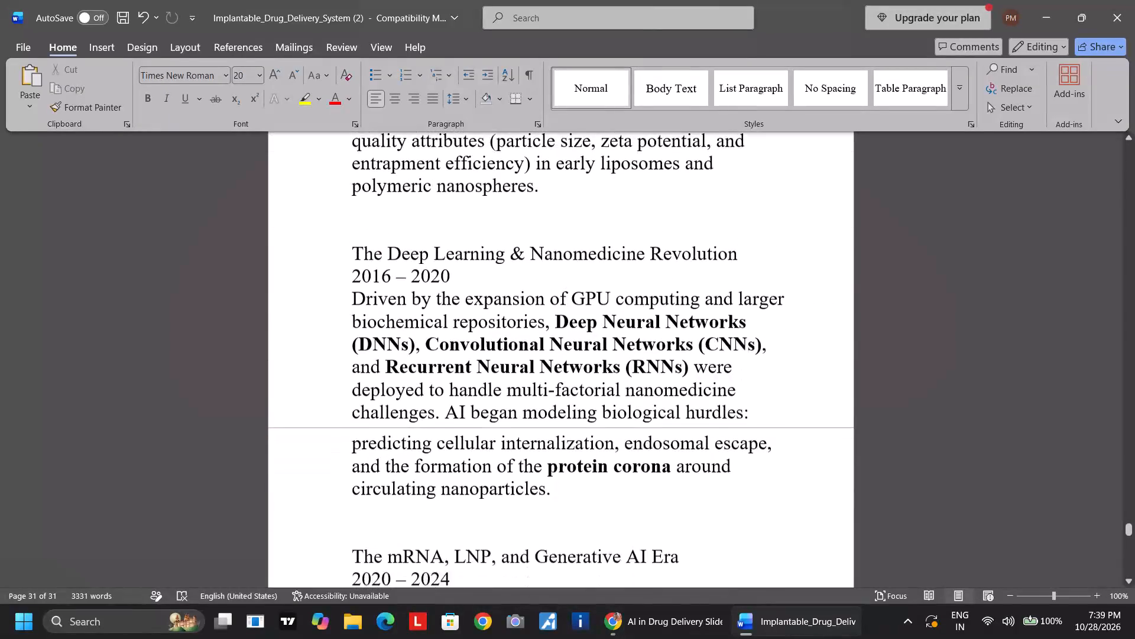
scroll(621, 356, up, 6)
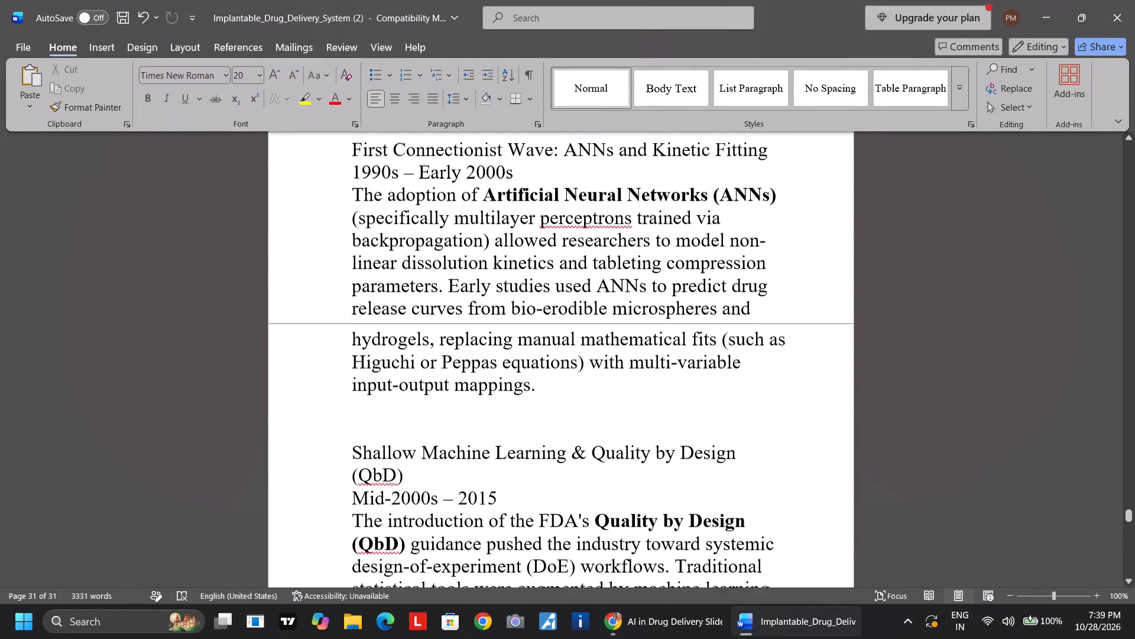
scroll(621, 356, up, 5)
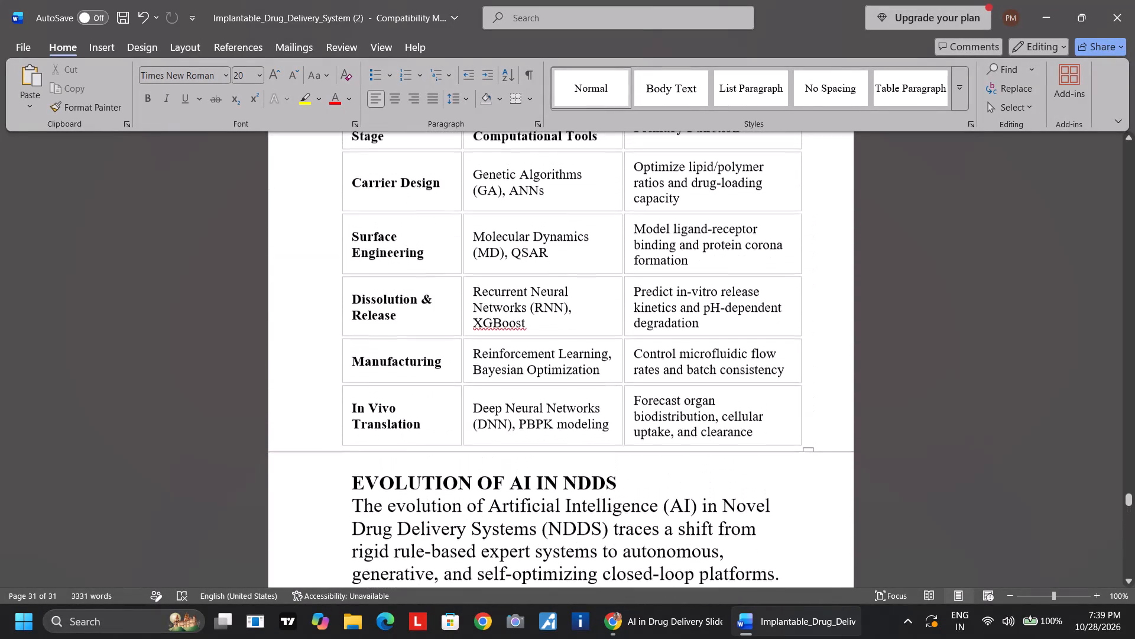
scroll(621, 356, right, 1)
scroll(621, 356, down, 1)
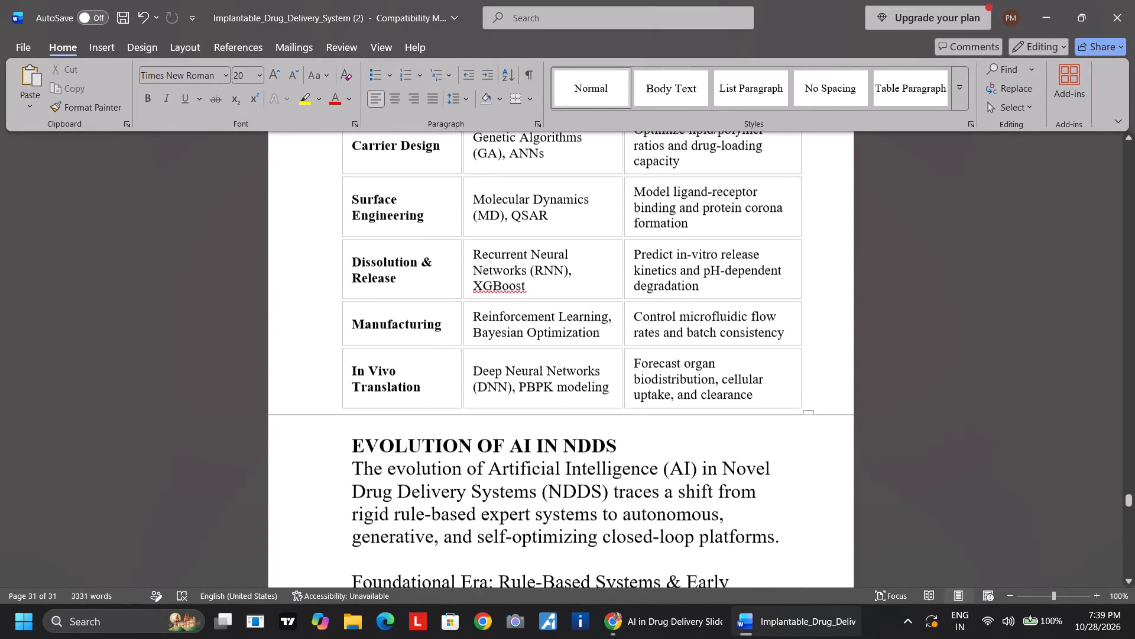
scroll(621, 356, down, 1)
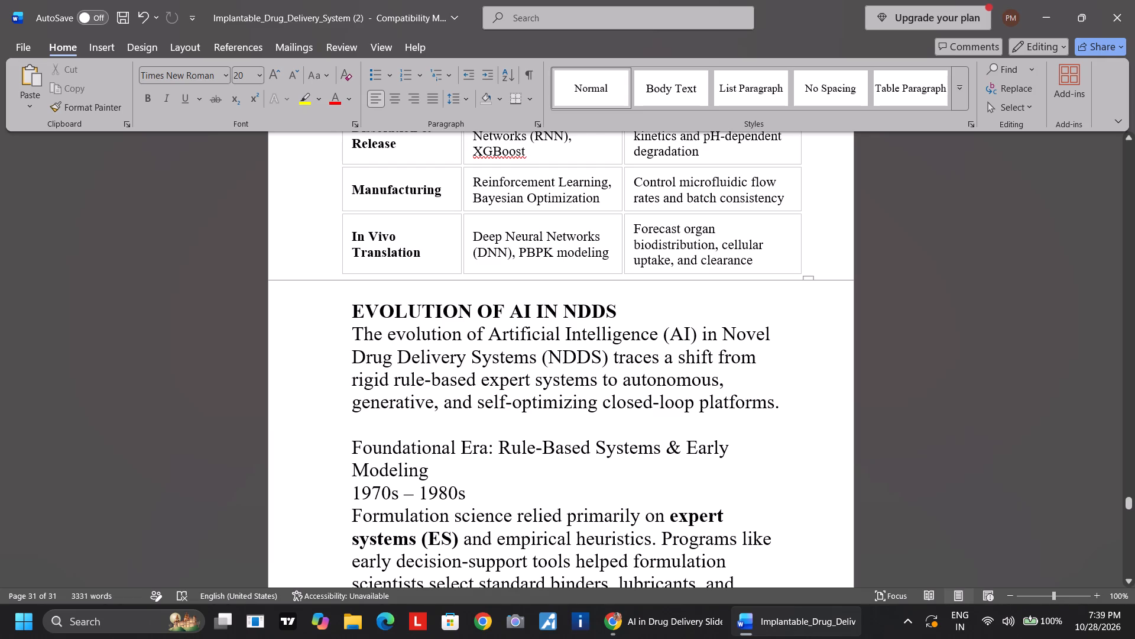
drag(351, 326, 472, 628)
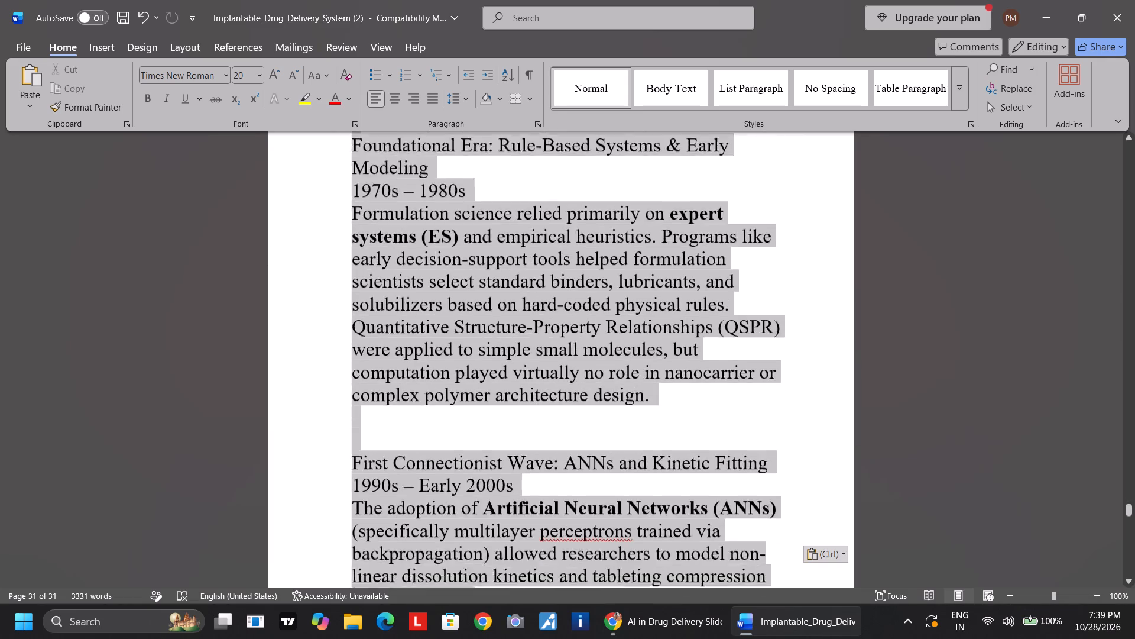
drag(472, 628, 473, 625)
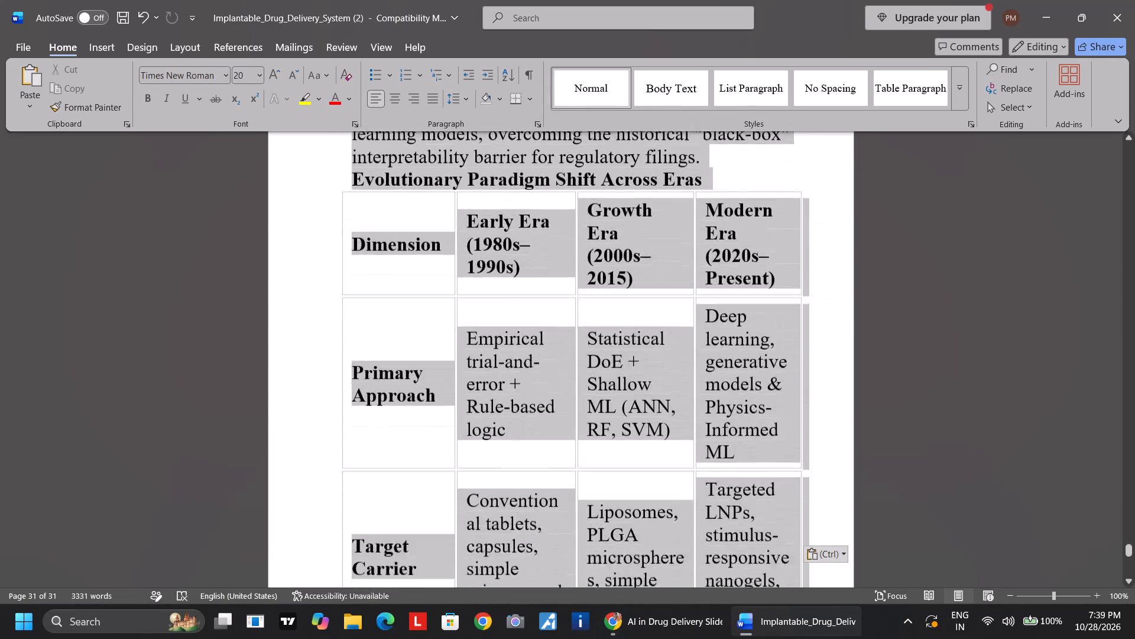
drag(473, 625, 474, 624)
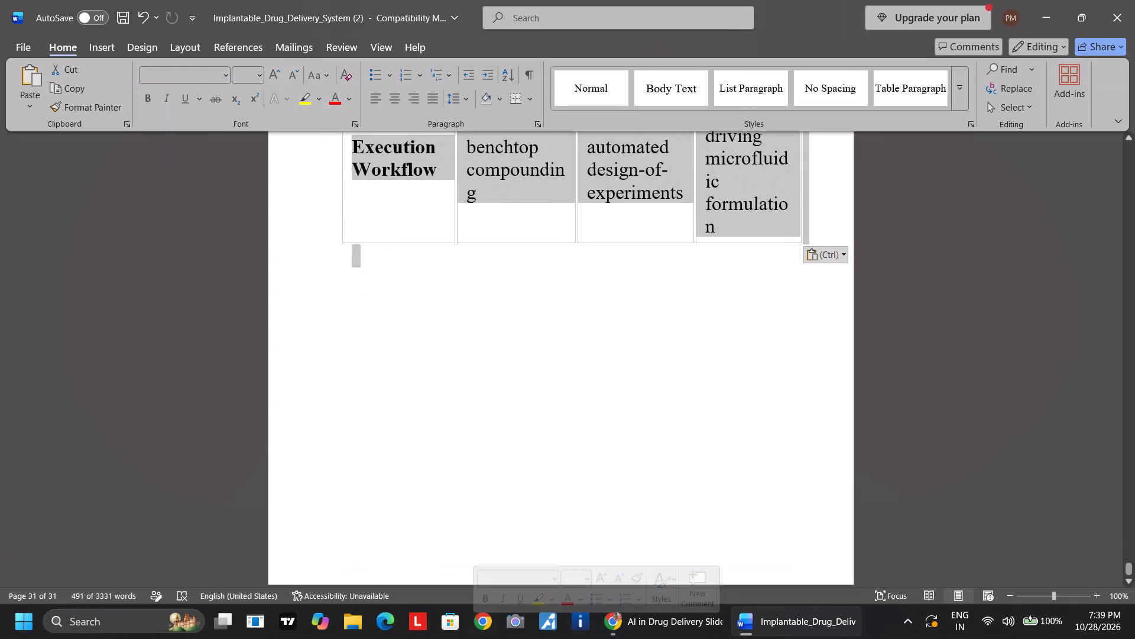
click(258, 78)
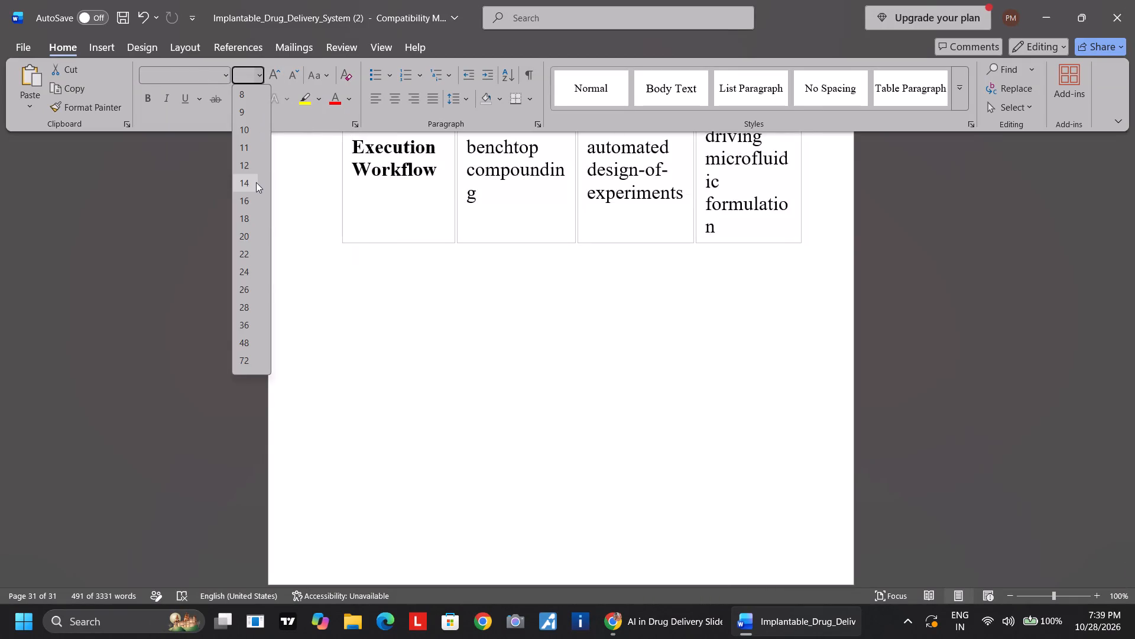
click(256, 182)
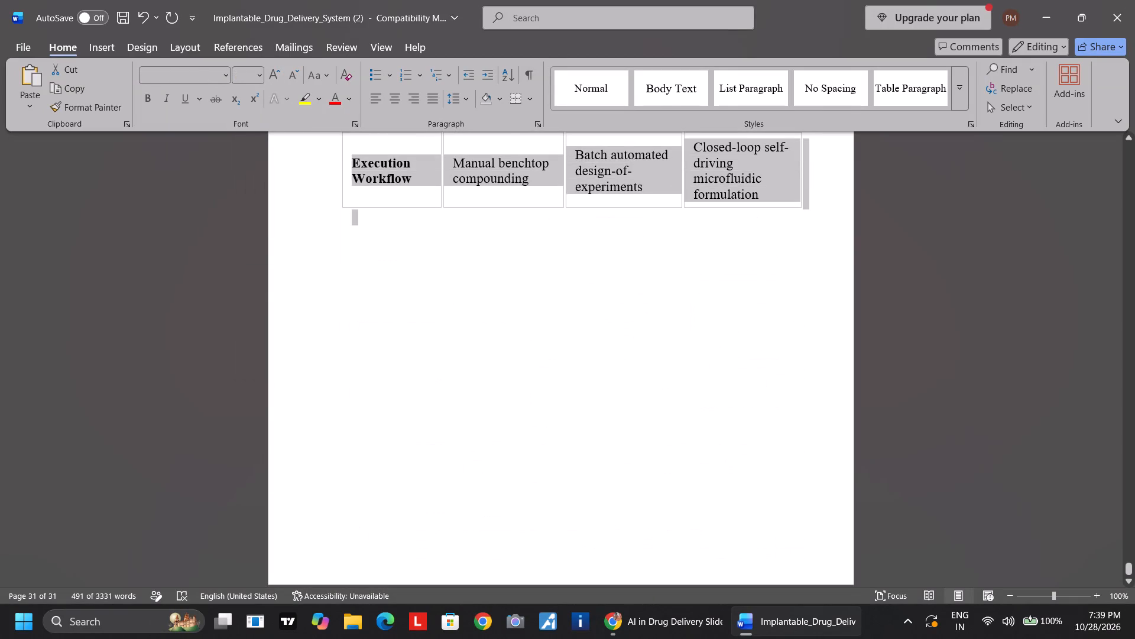
Check the resized text under the "EVOLUTION OF AI IN NDDS" heading at a smaller zoom and clear the selection.
scroll(345, 351, up, 3)
click(345, 351)
scroll(345, 351, down, 9)
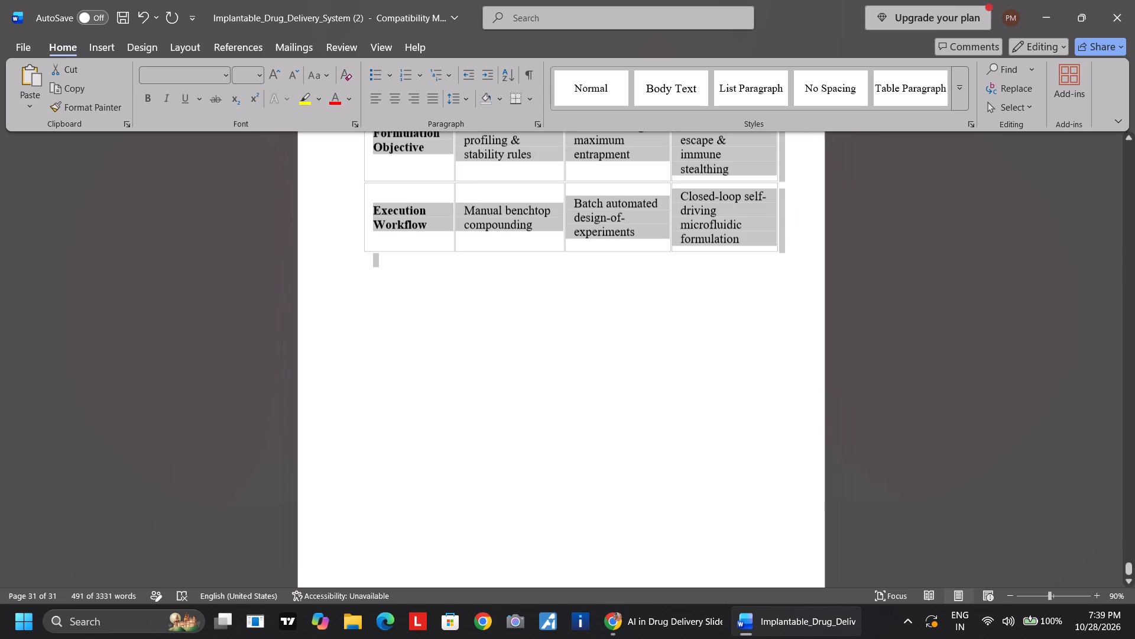
scroll(345, 351, up, 9)
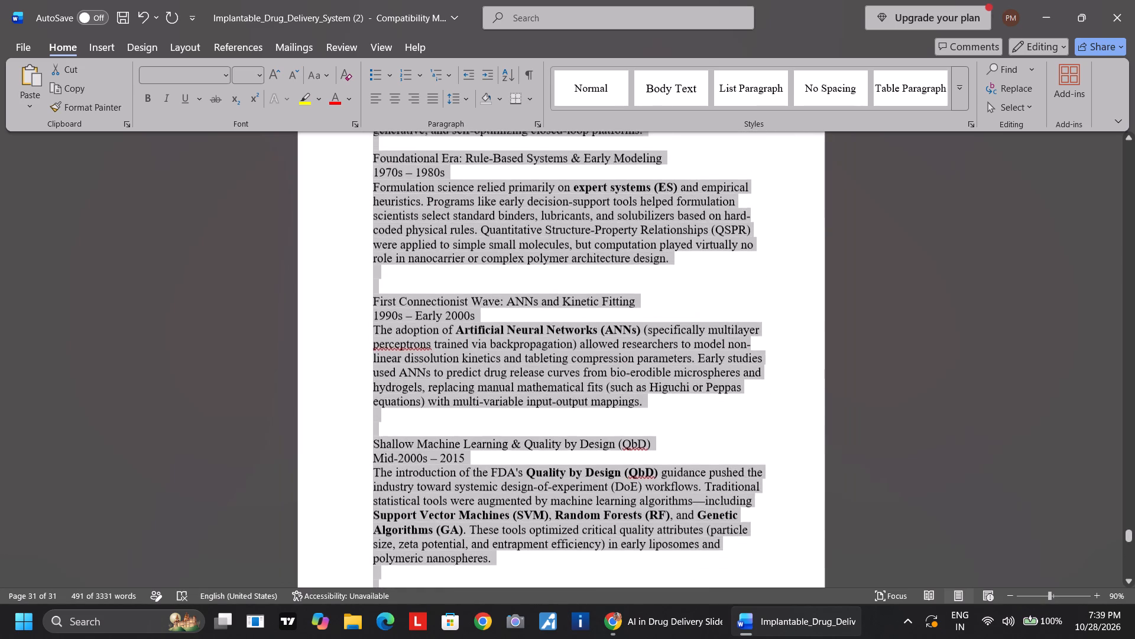
scroll(345, 351, up, 1)
click(345, 351)
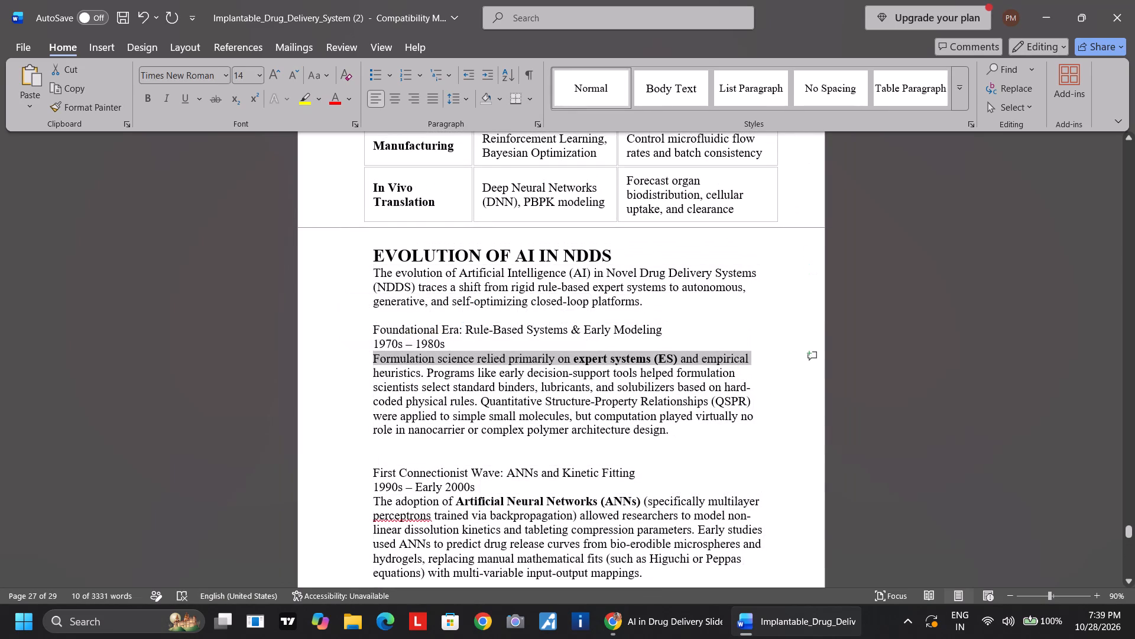
double_click(231, 394)
click(171, 434)
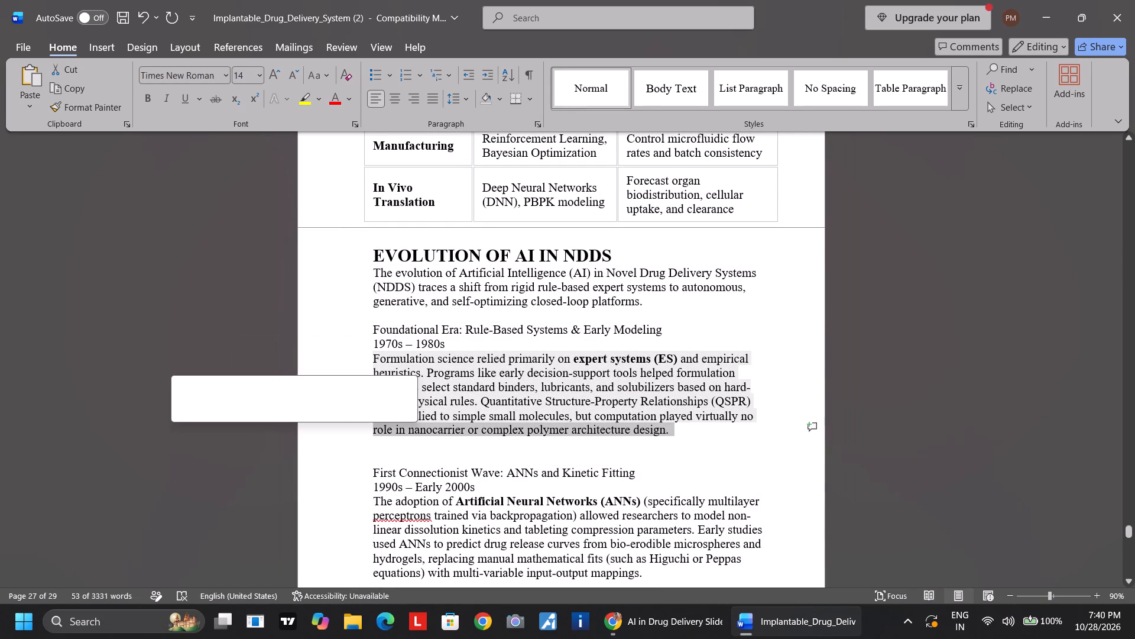
click(731, 330)
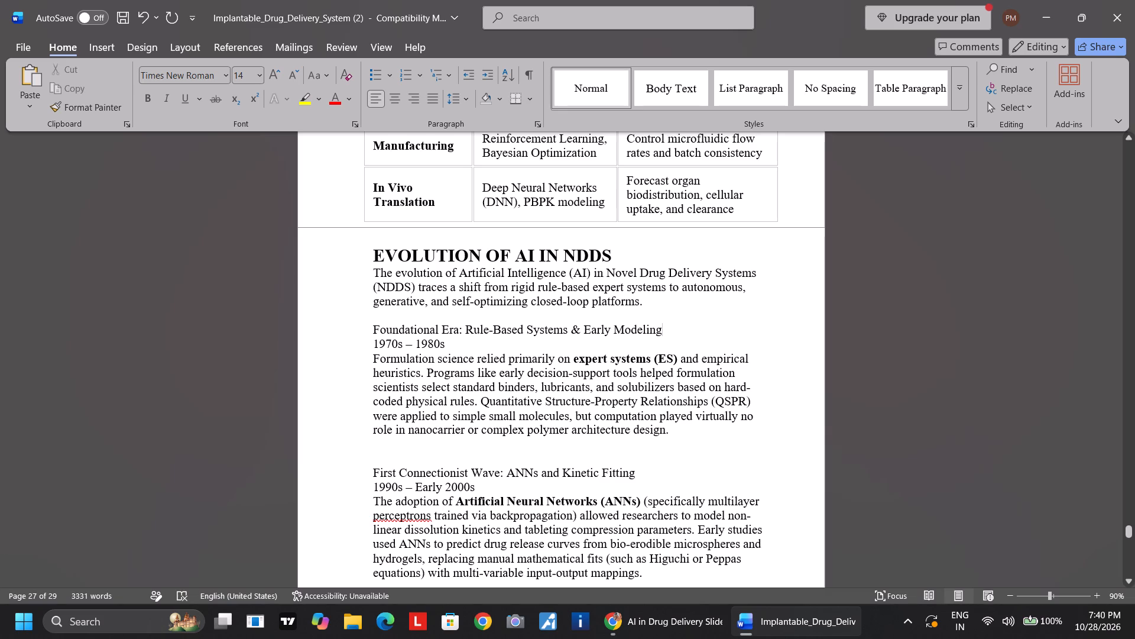
Review the preceding pages with the nanoparticle types figure, the "ROLE OF AI IN NDDS" section and its techniques table.
scroll(731, 330, up, 8)
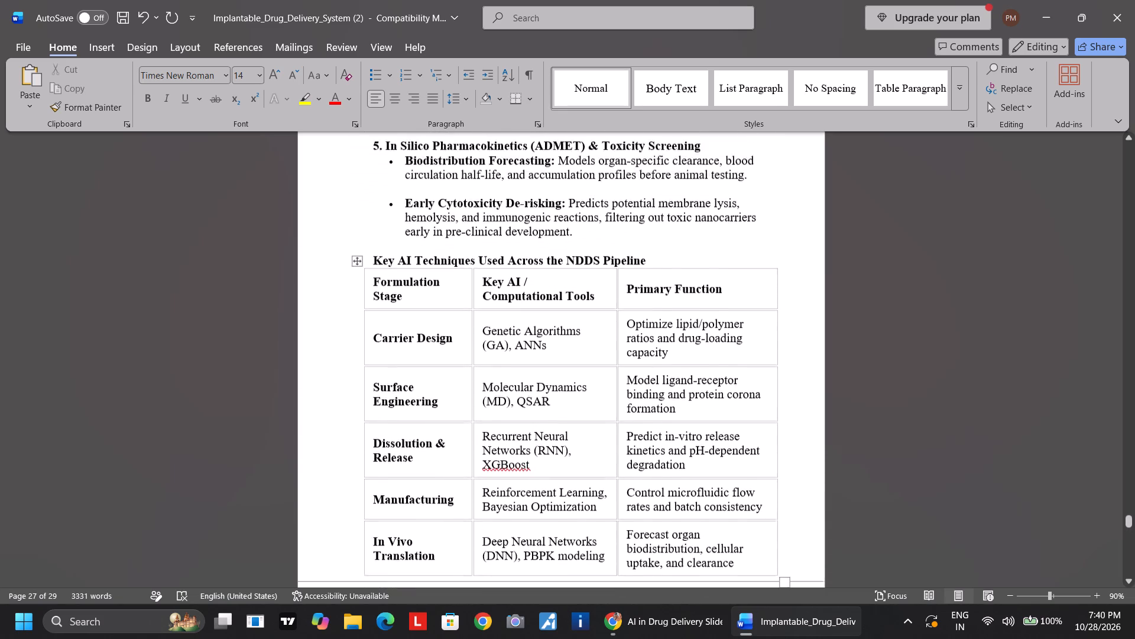
scroll(731, 330, up, 7)
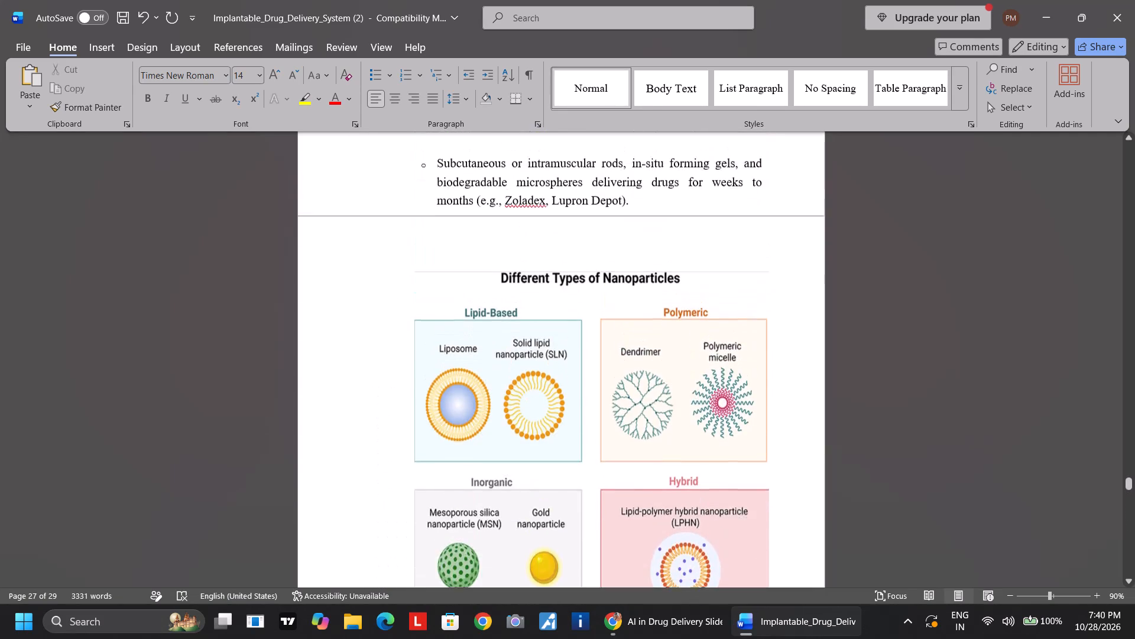
scroll(739, 244, down, 6)
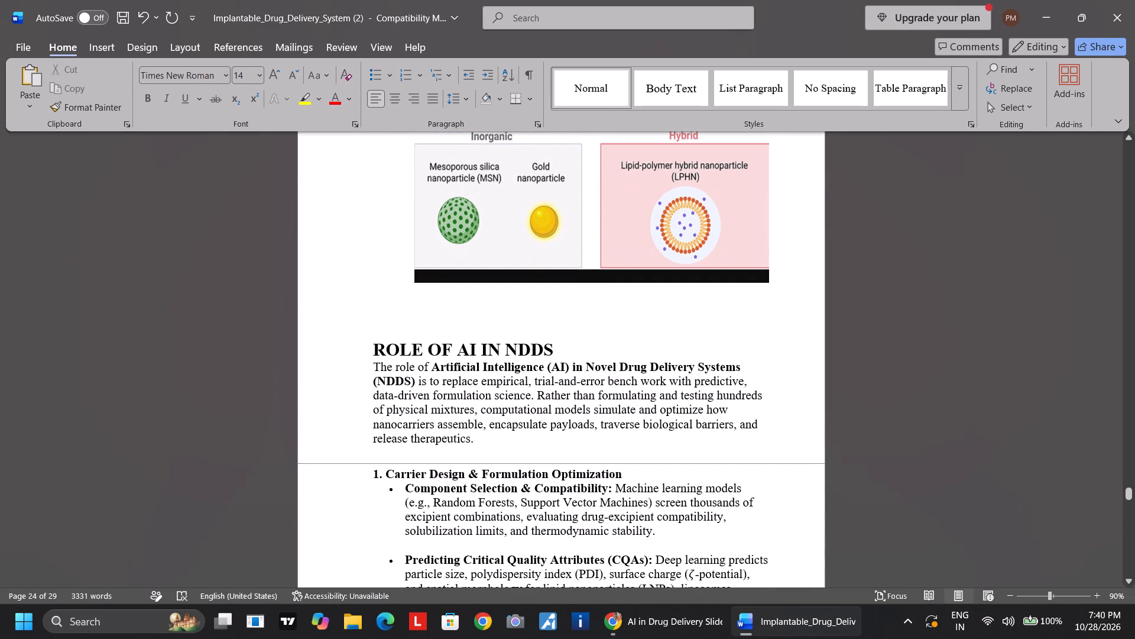
click(739, 244)
scroll(739, 244, up, 4)
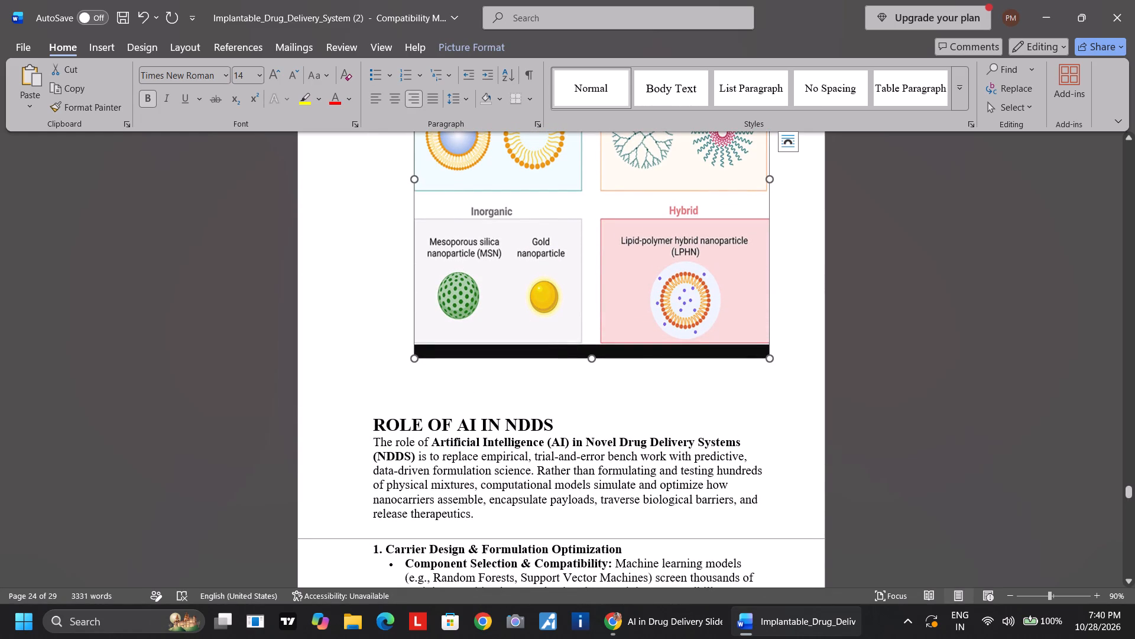
scroll(793, 356, up, 4)
scroll(793, 356, down, 12)
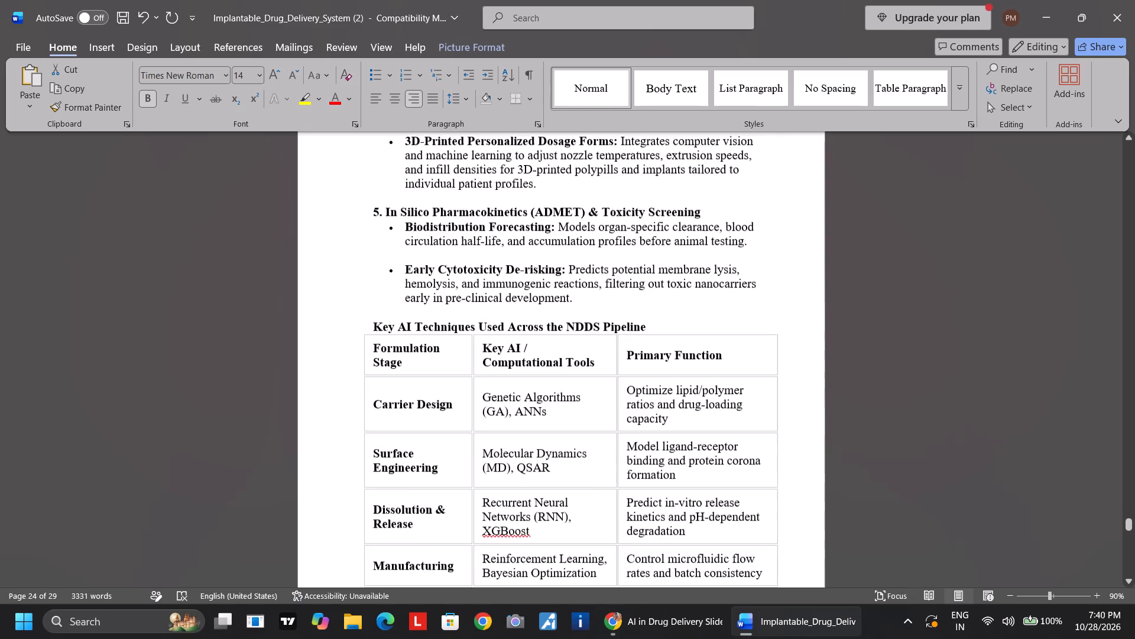
Review the layout of the "EVOLUTION OF AI IN NDDS" section, from its heading through the "Evolutionary Paradigm Shift Across Eras" table.
scroll(793, 356, right, 10)
scroll(793, 356, down, 1)
scroll(793, 356, right, 1)
scroll(793, 356, up, 1)
scroll(793, 356, right, 1)
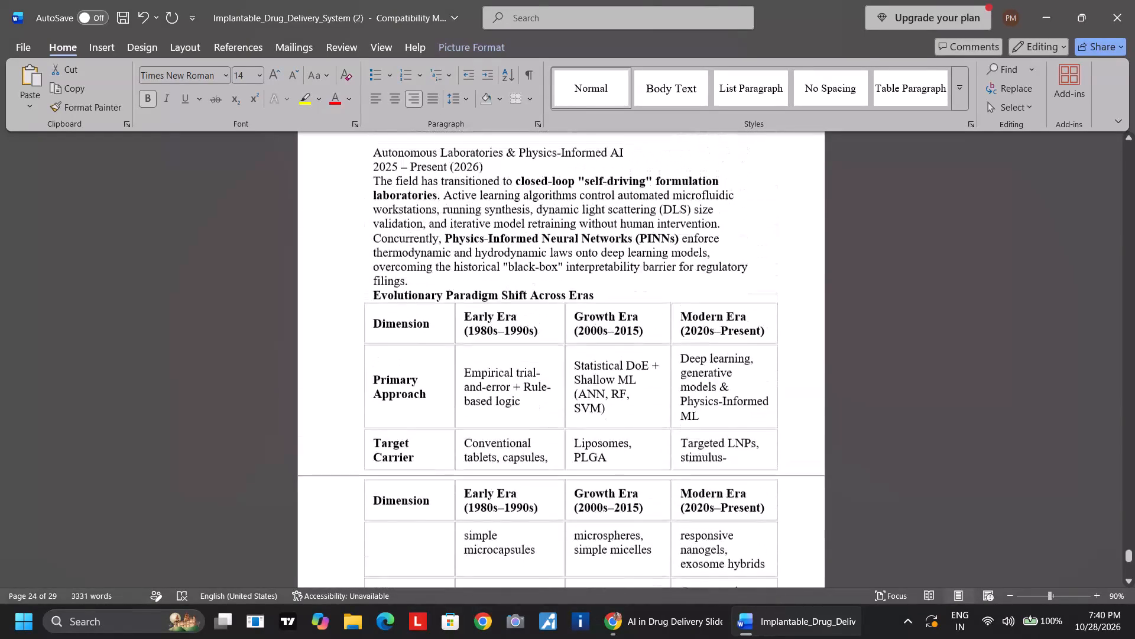
scroll(793, 356, right, 1)
scroll(793, 356, up, 1)
scroll(793, 356, right, 1)
scroll(793, 356, up, 1)
scroll(793, 356, right, 1)
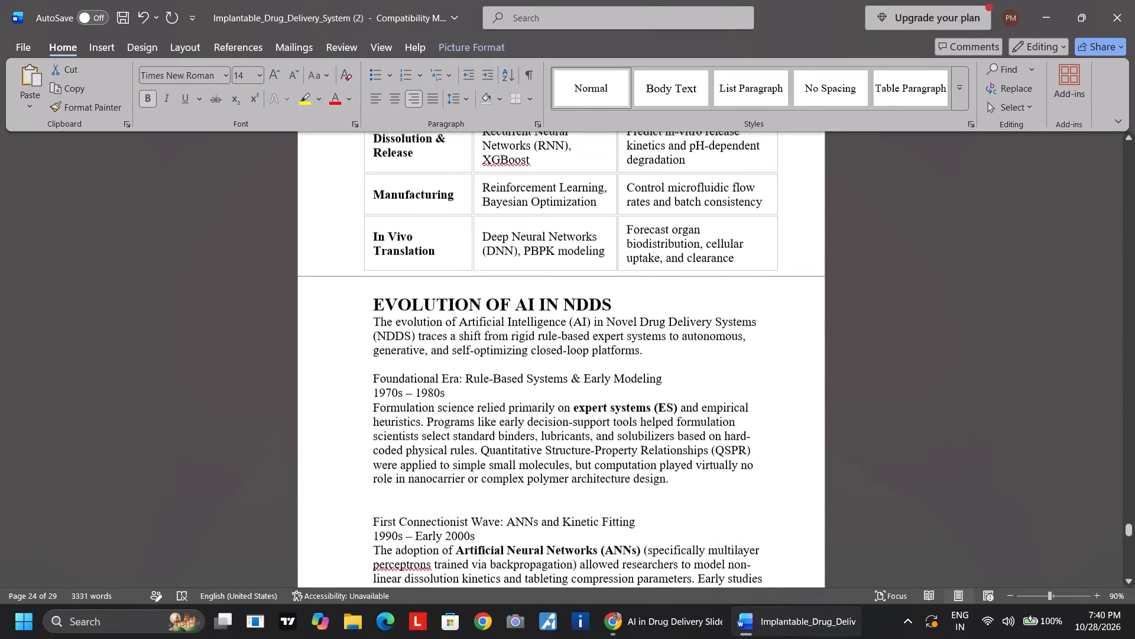
scroll(793, 356, right, 1)
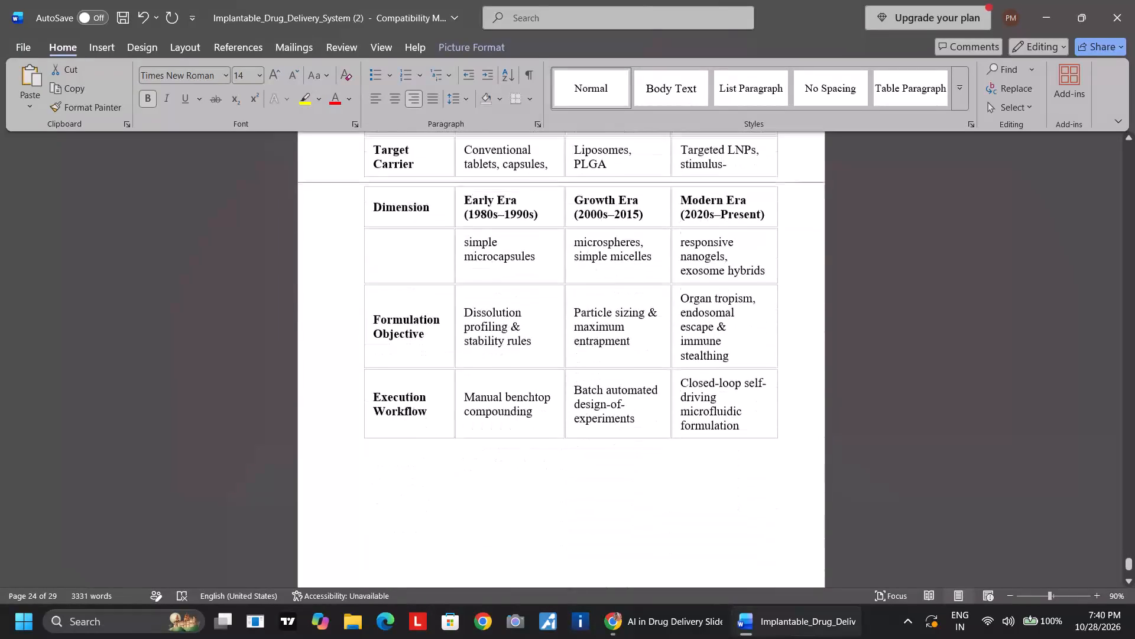
scroll(793, 356, right, 1)
scroll(793, 356, up, 7)
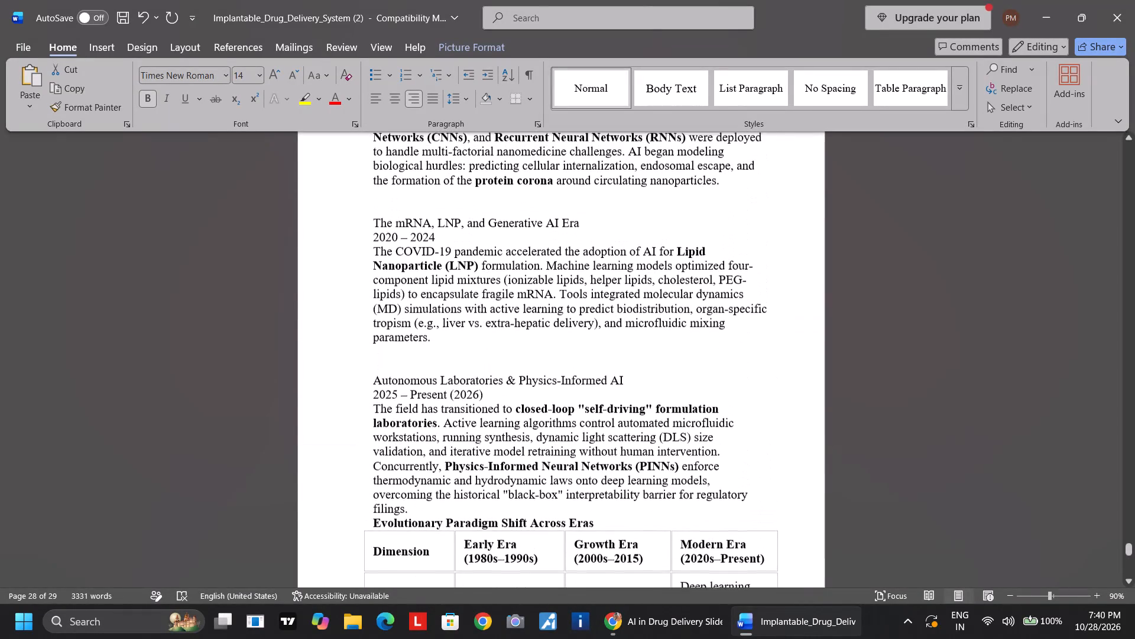
scroll(793, 356, up, 5)
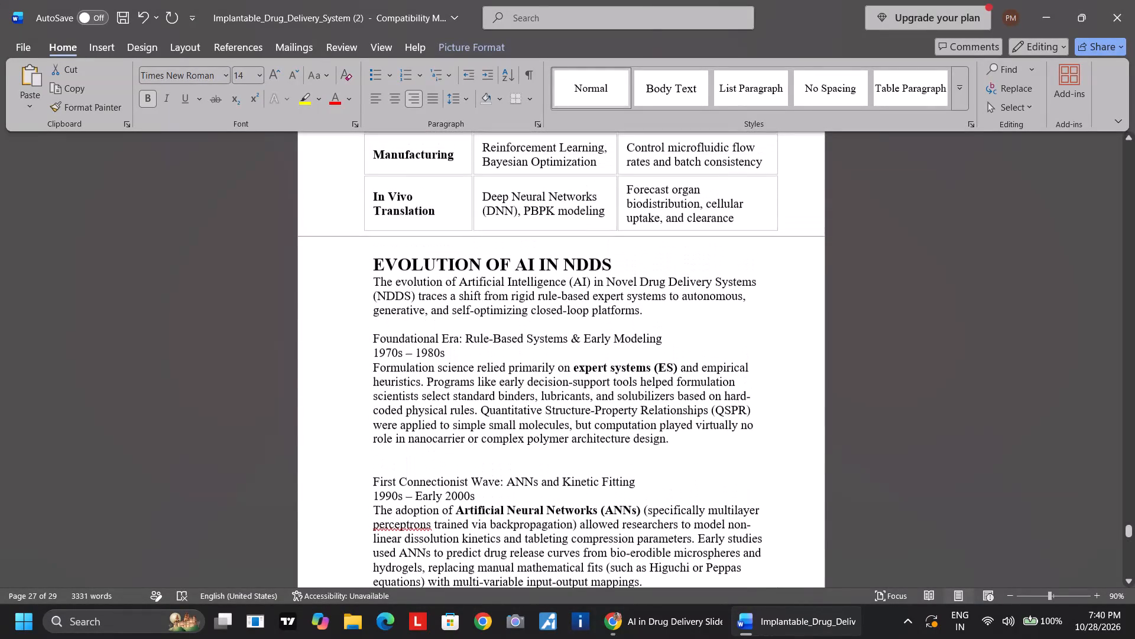
scroll(793, 356, up, 1)
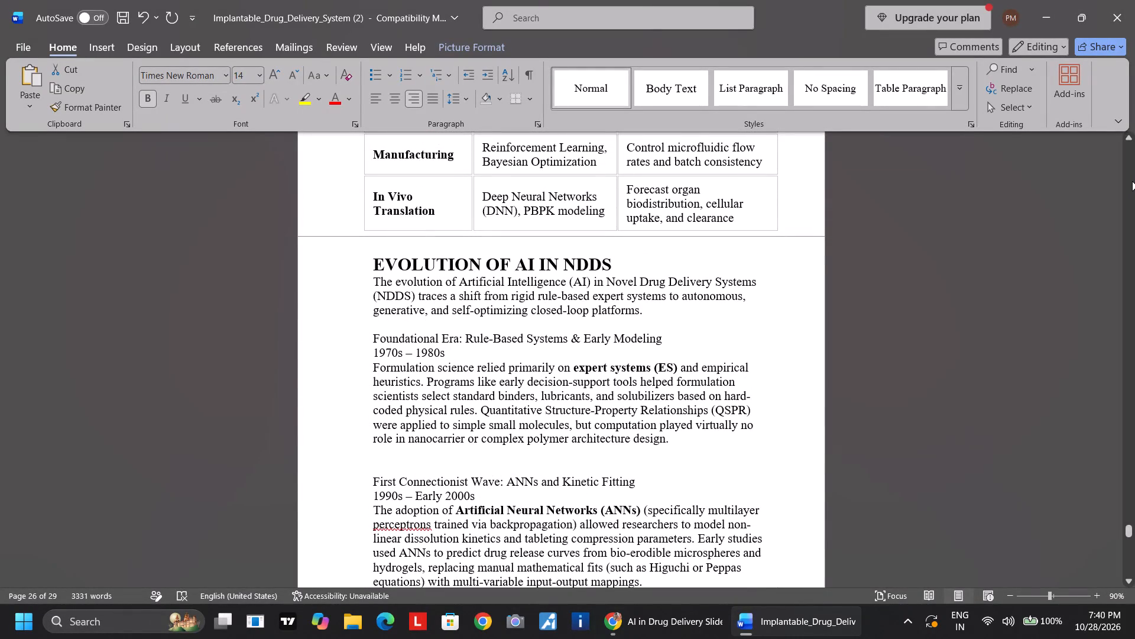
Go back to the contents table and check which section follows "EVOLUTION OF AI IN NDDS", placing the cursor in the "REVIEW OF LITERATURE" entry.
click(1132, 181)
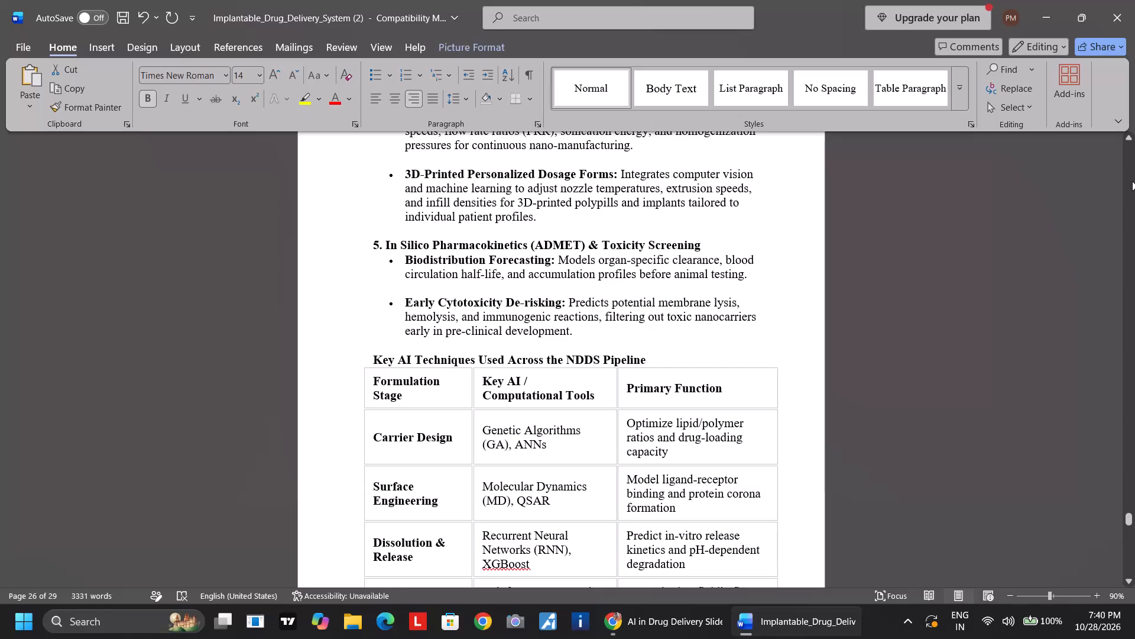
double_click(1132, 181)
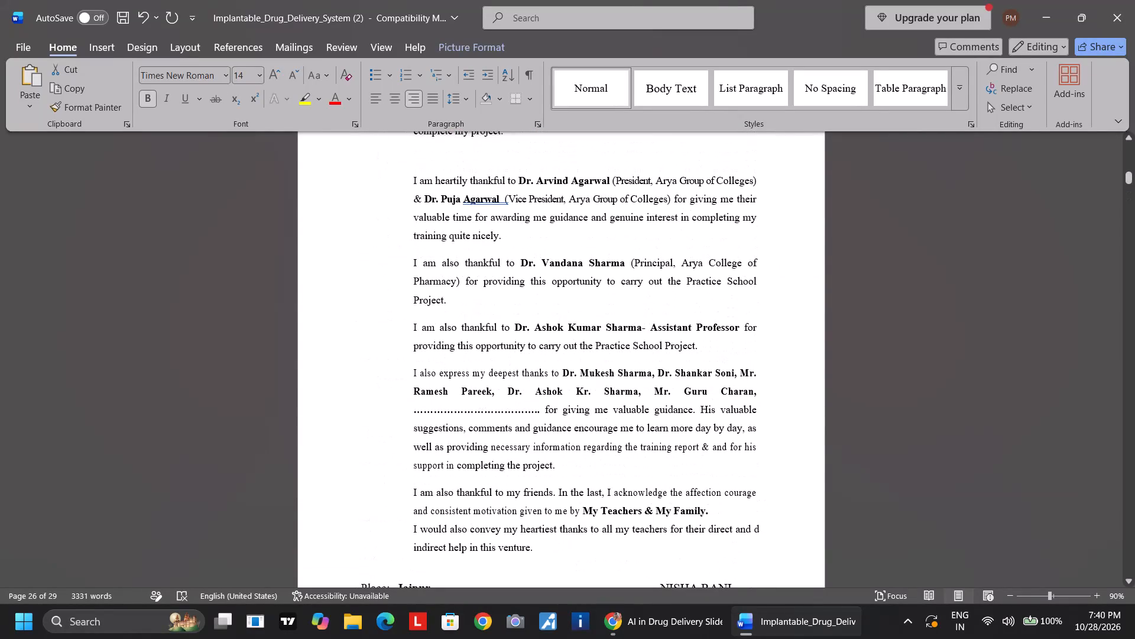
scroll(767, 379, down, 3)
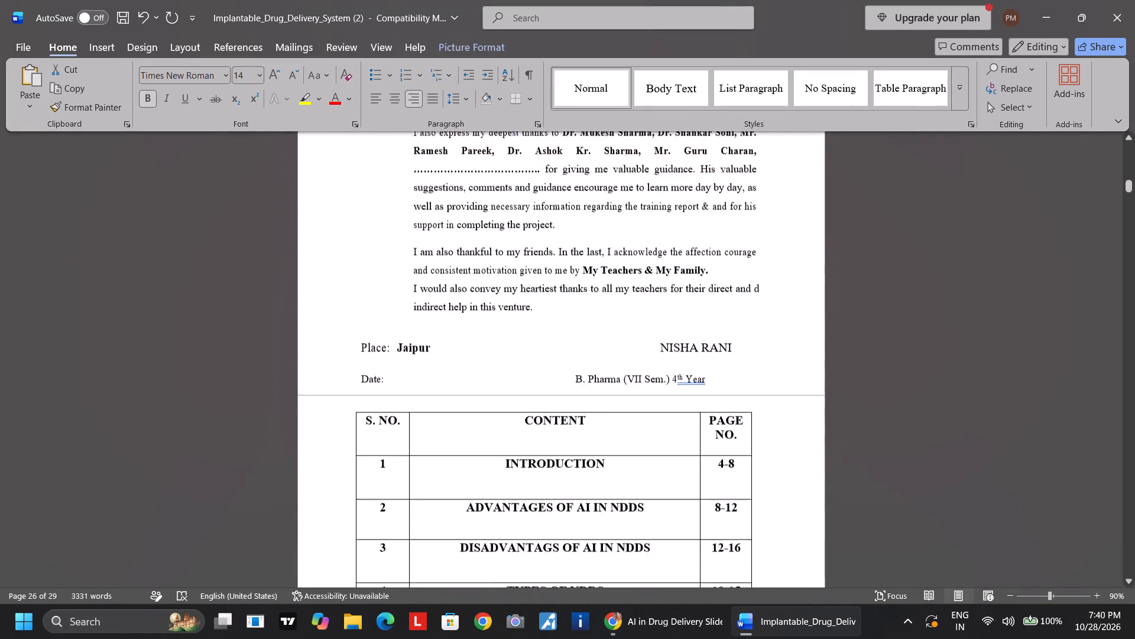
scroll(767, 379, down, 3)
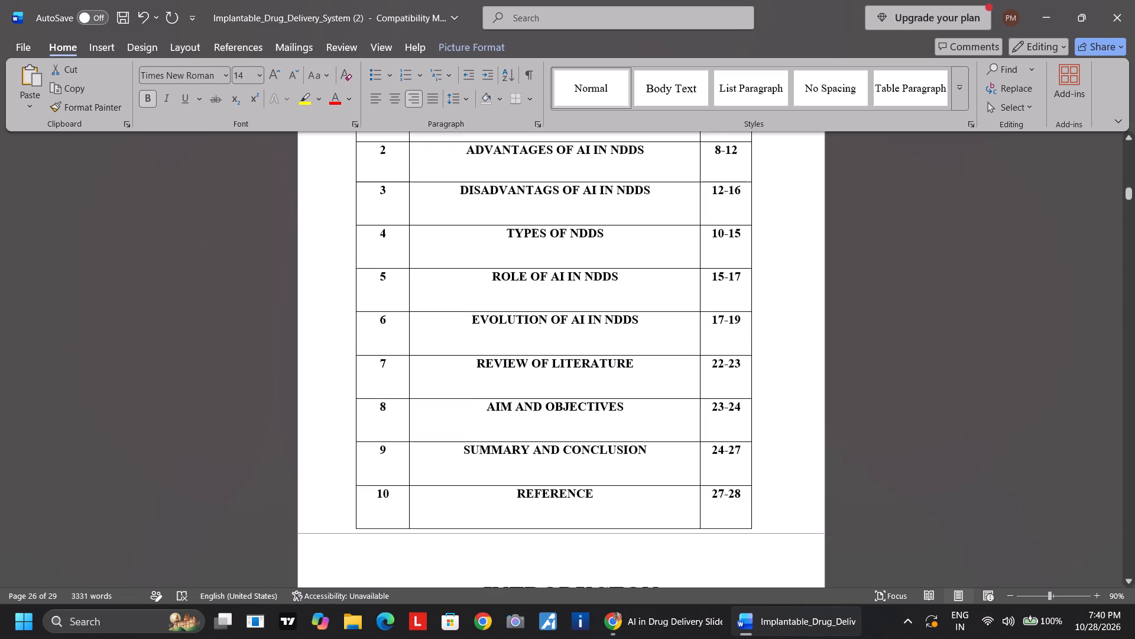
scroll(767, 379, down, 1)
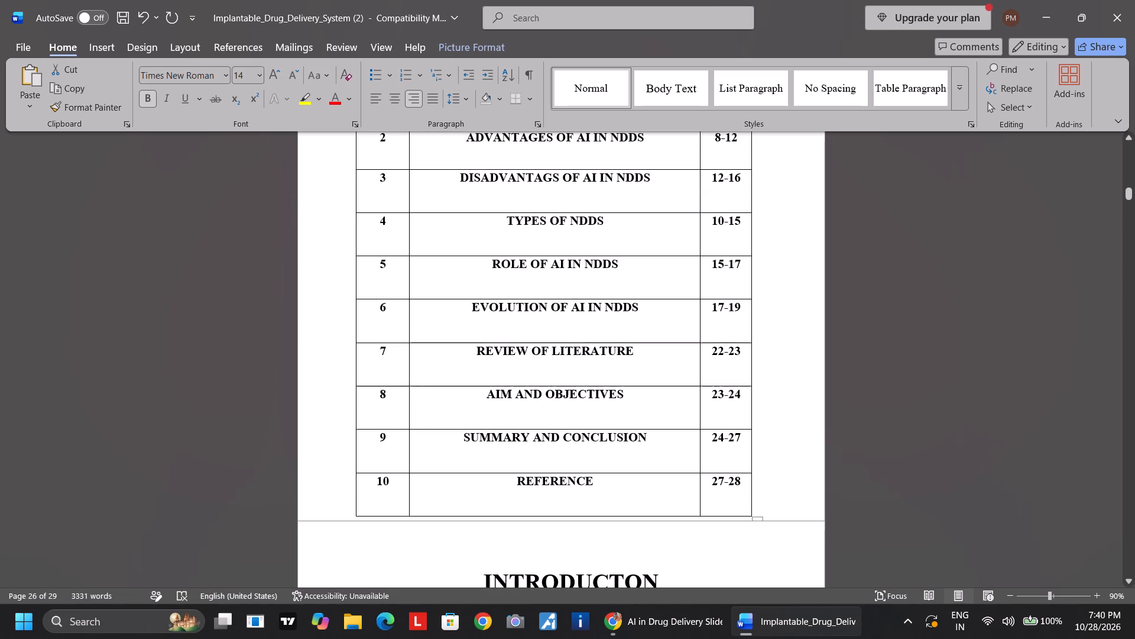
drag(474, 352, 599, 390)
click(557, 364)
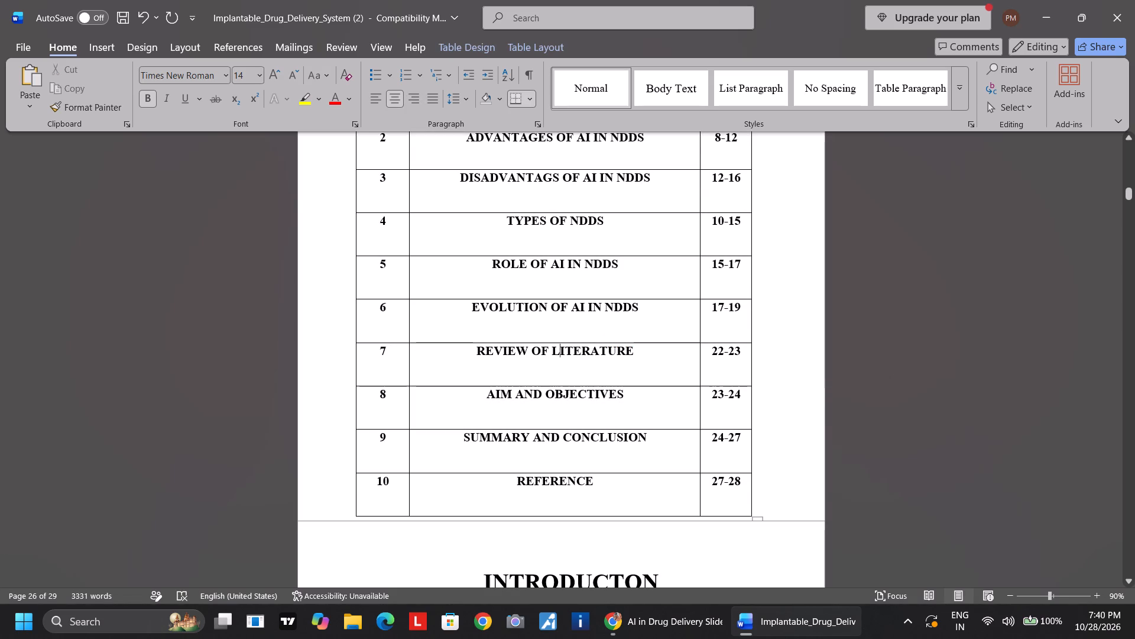
drag(472, 348, 588, 356)
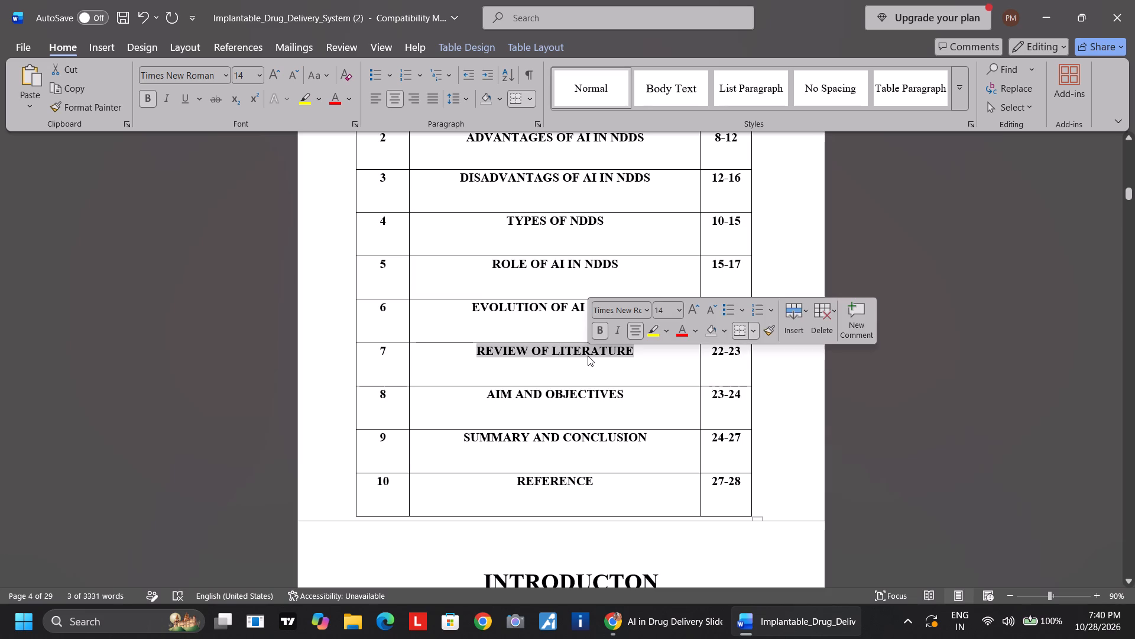
key(ctrl+c)
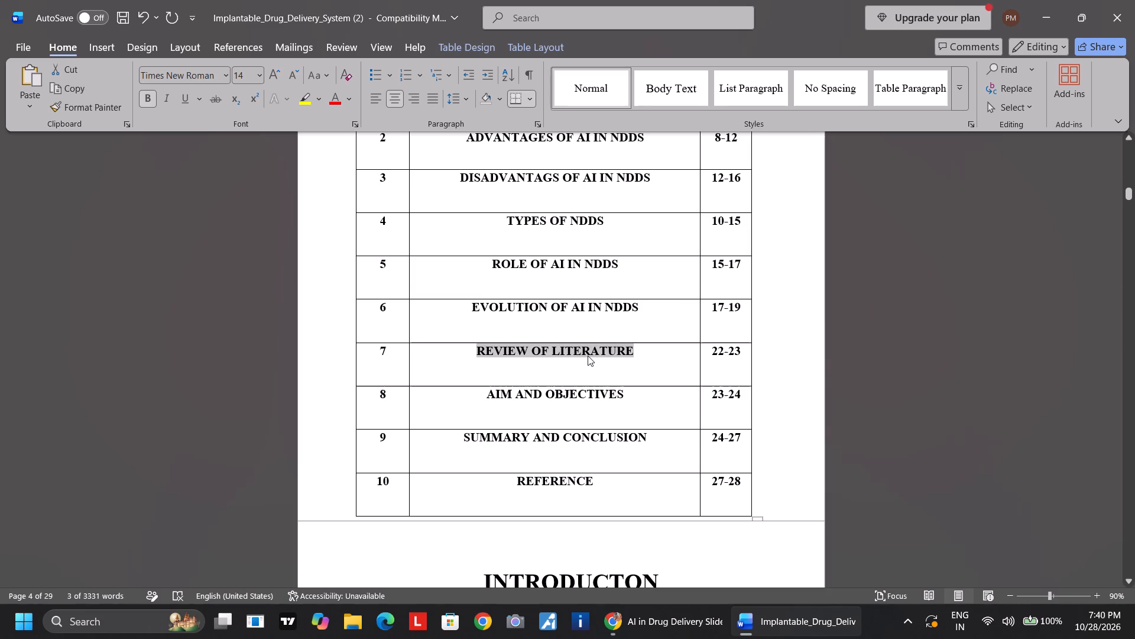
click(664, 624)
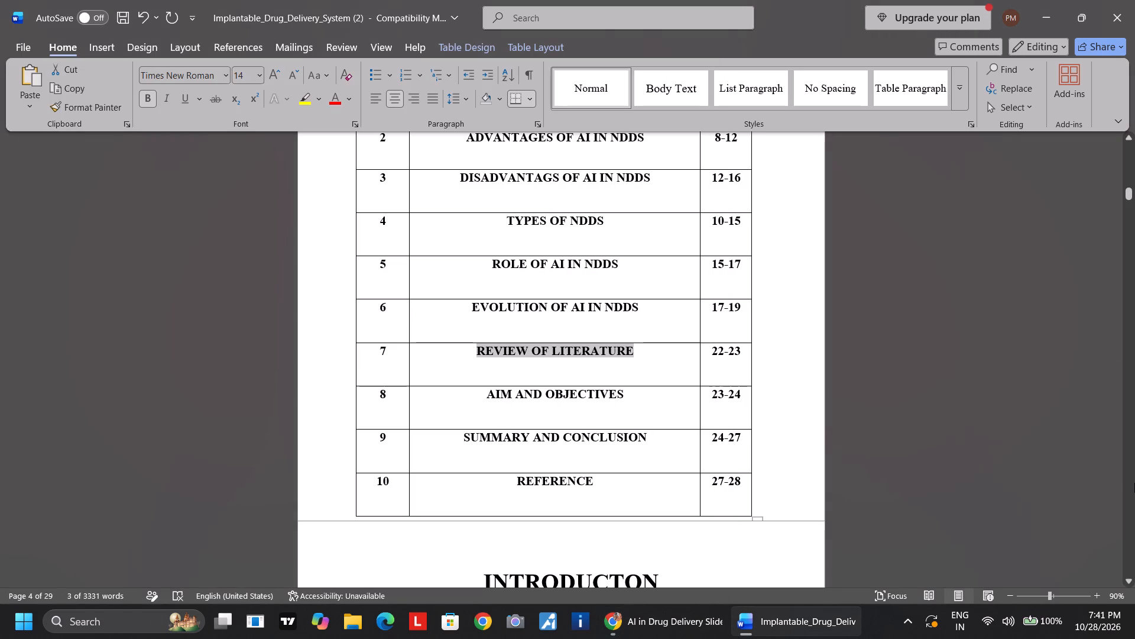
click(1130, 537)
right_drag(1130, 537, 1130, 561)
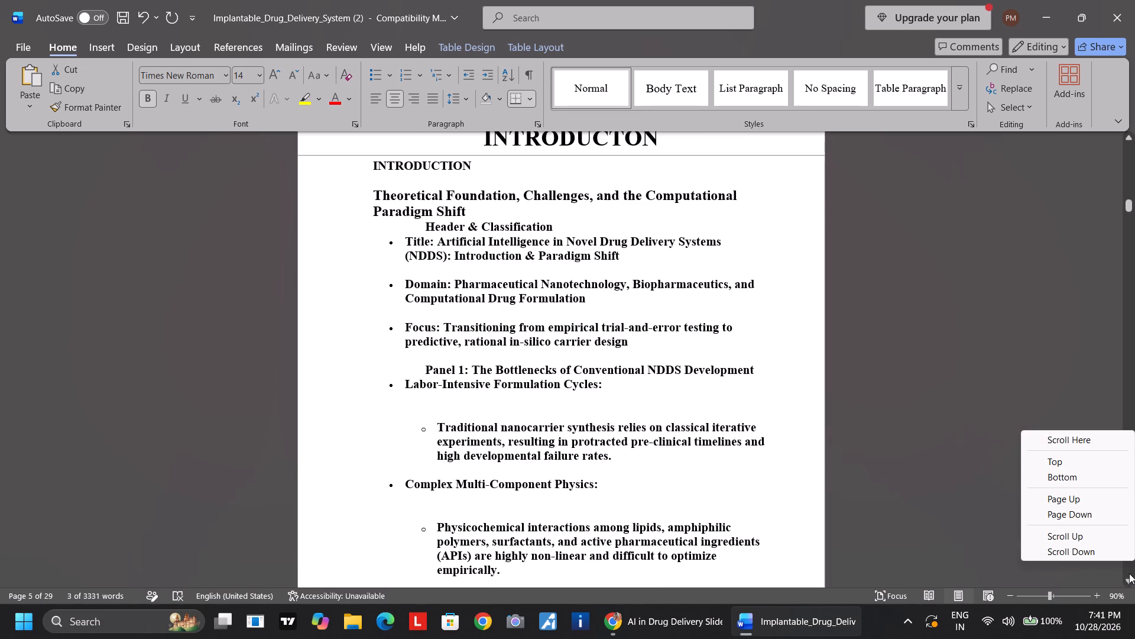
click(1098, 433)
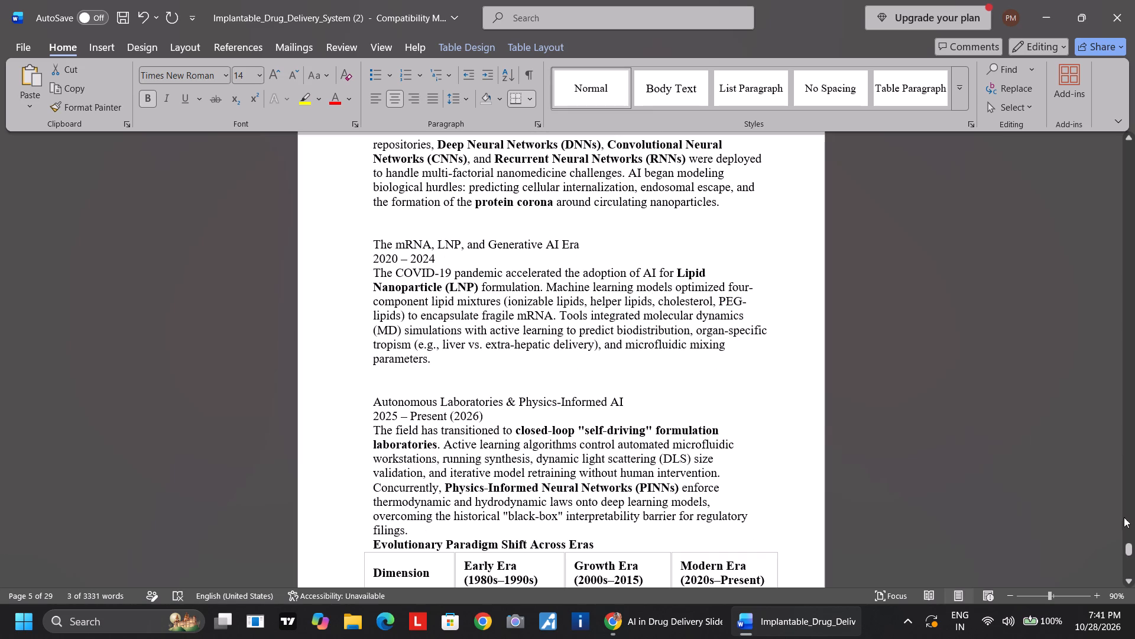
scroll(801, 469, down, 6)
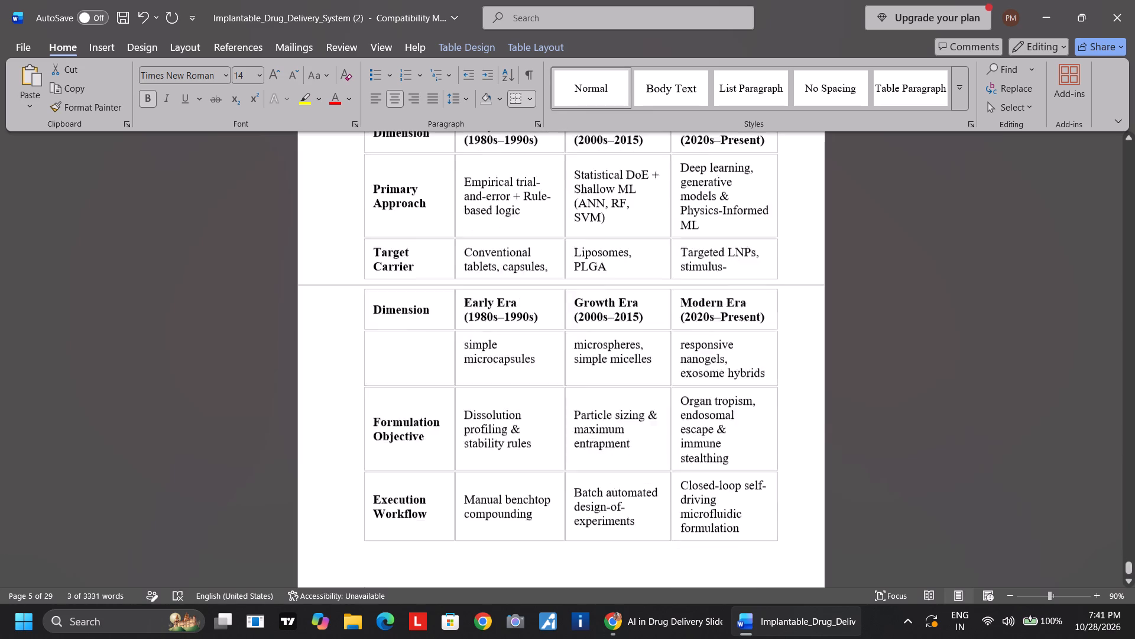
scroll(801, 469, down, 1)
click(445, 292)
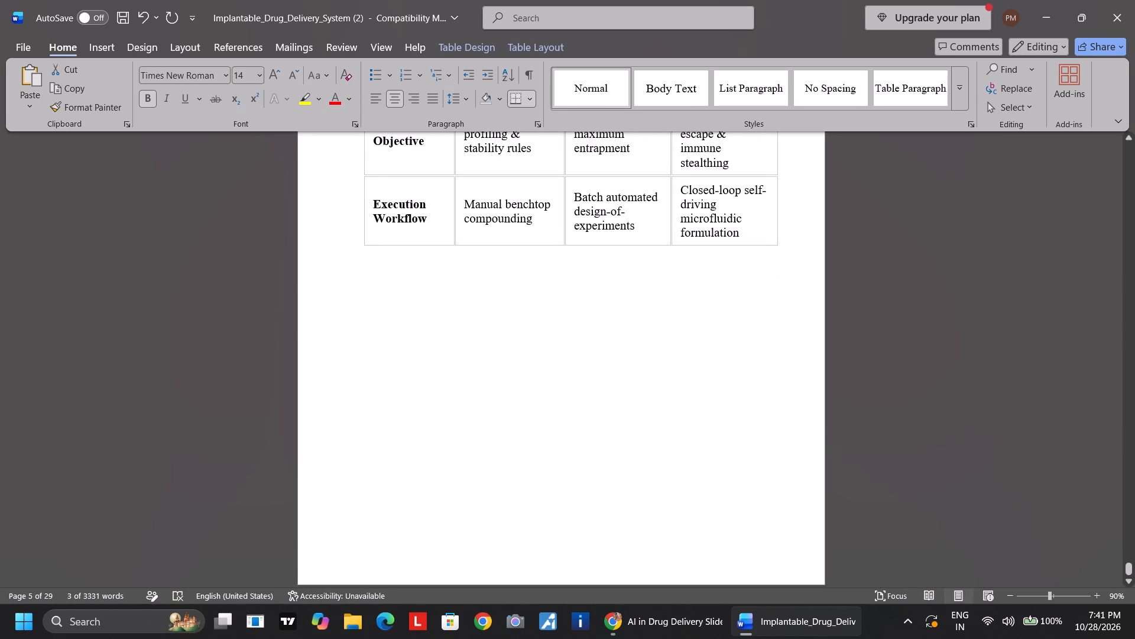
click(408, 308)
key(Return)
key(Return)
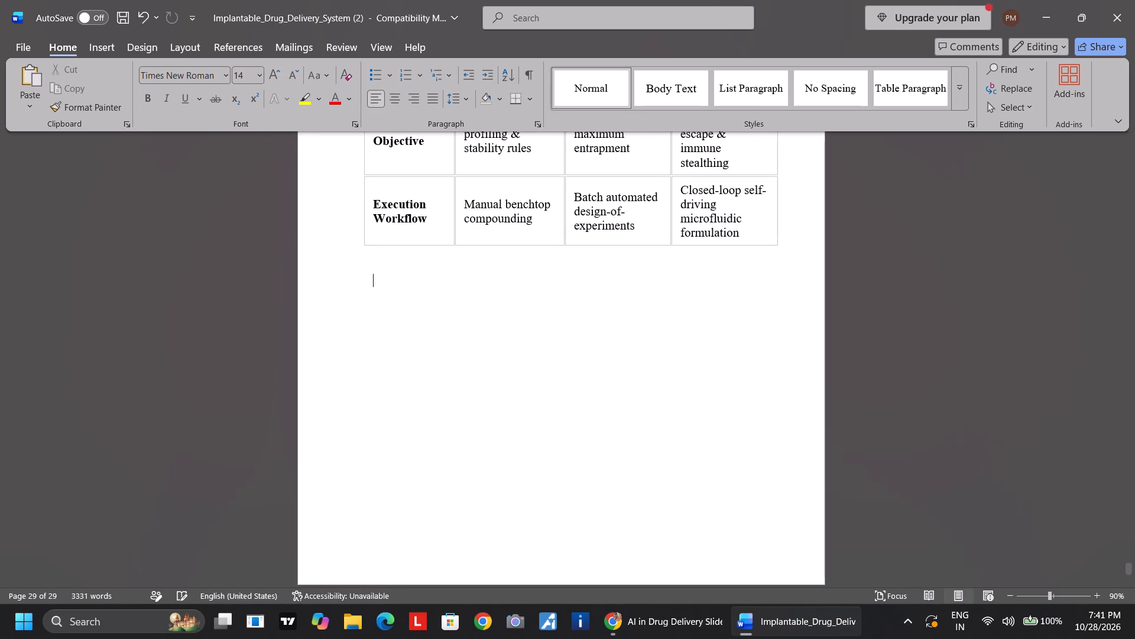
key(Return)
key(Return)
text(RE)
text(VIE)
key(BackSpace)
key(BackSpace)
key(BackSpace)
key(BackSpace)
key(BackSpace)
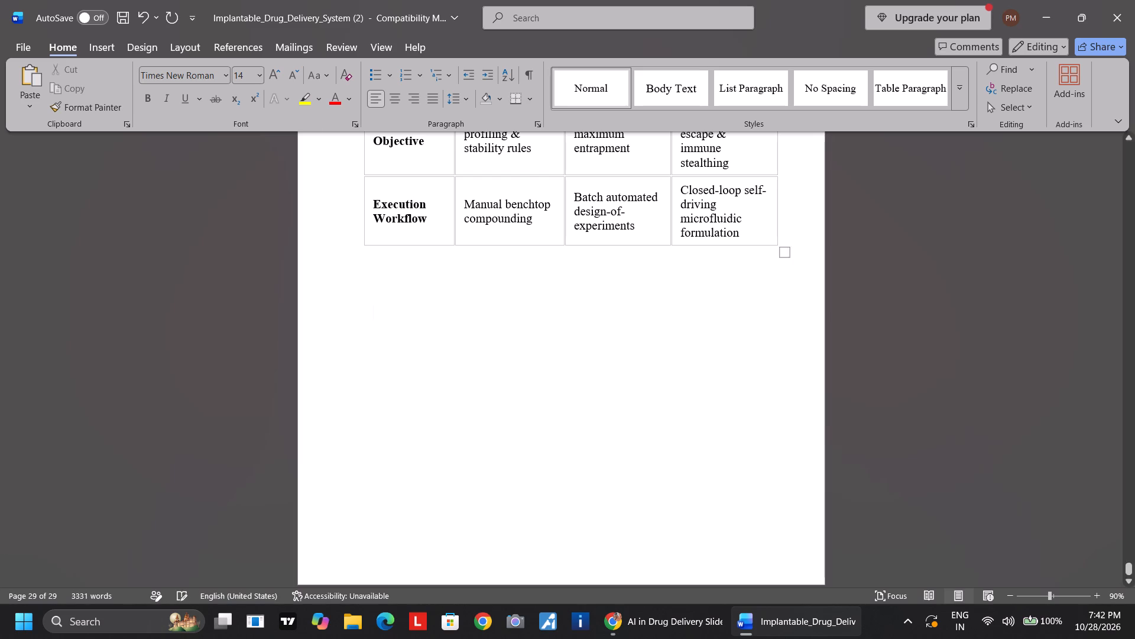
Set the font size to 20 and enter the heading "REVIEW OF LITERATURE :" below the table.
click(258, 73)
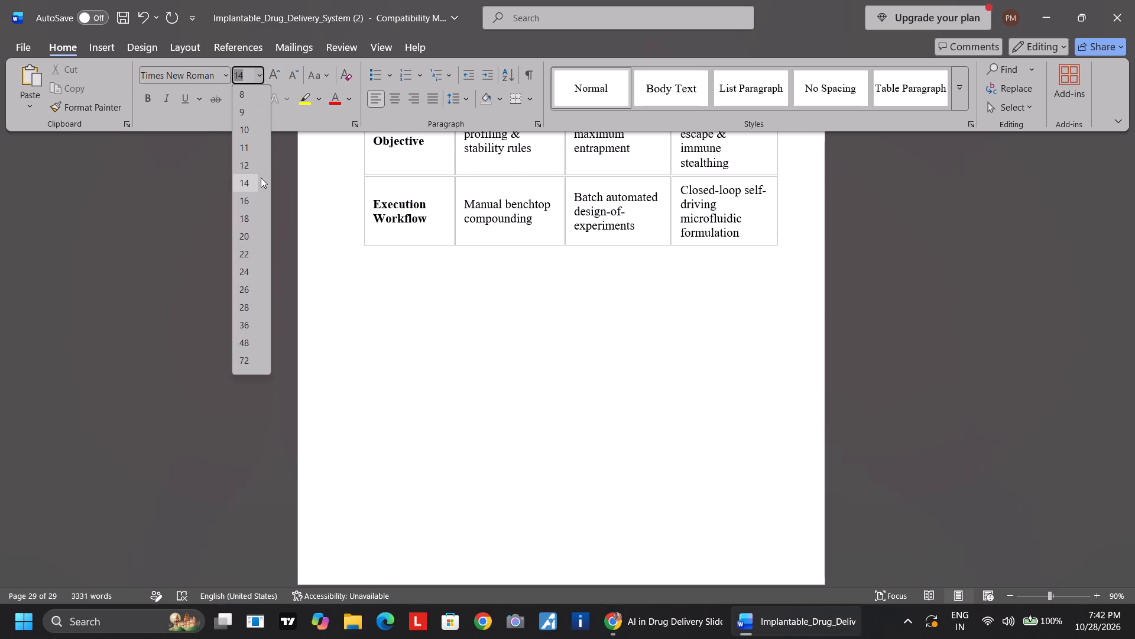
click(254, 240)
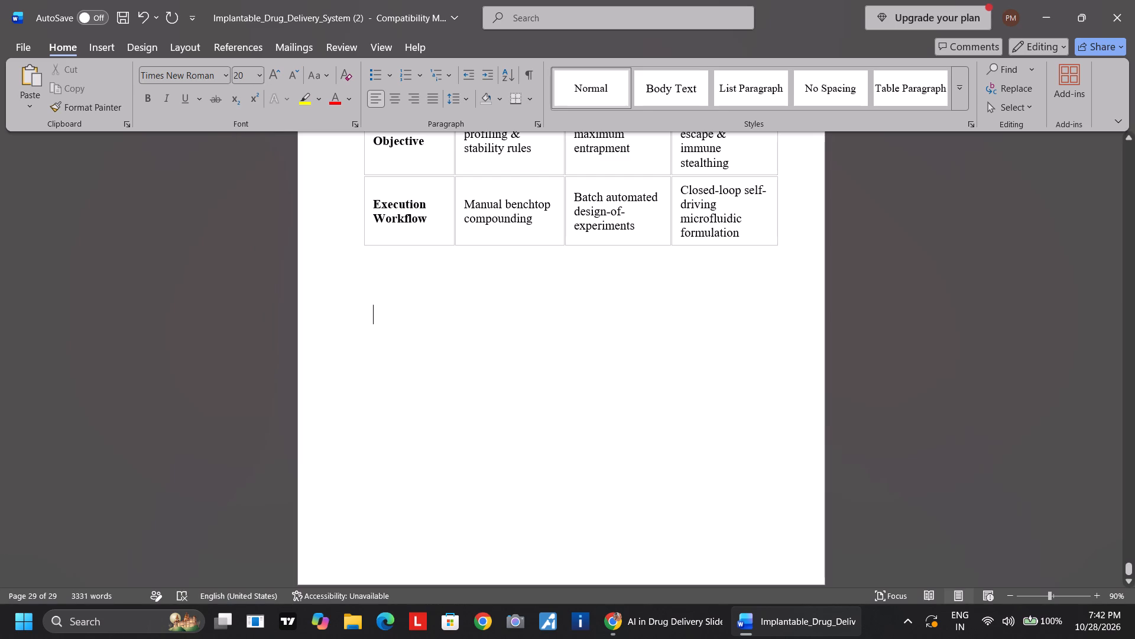
text(REV)
text(IEW)
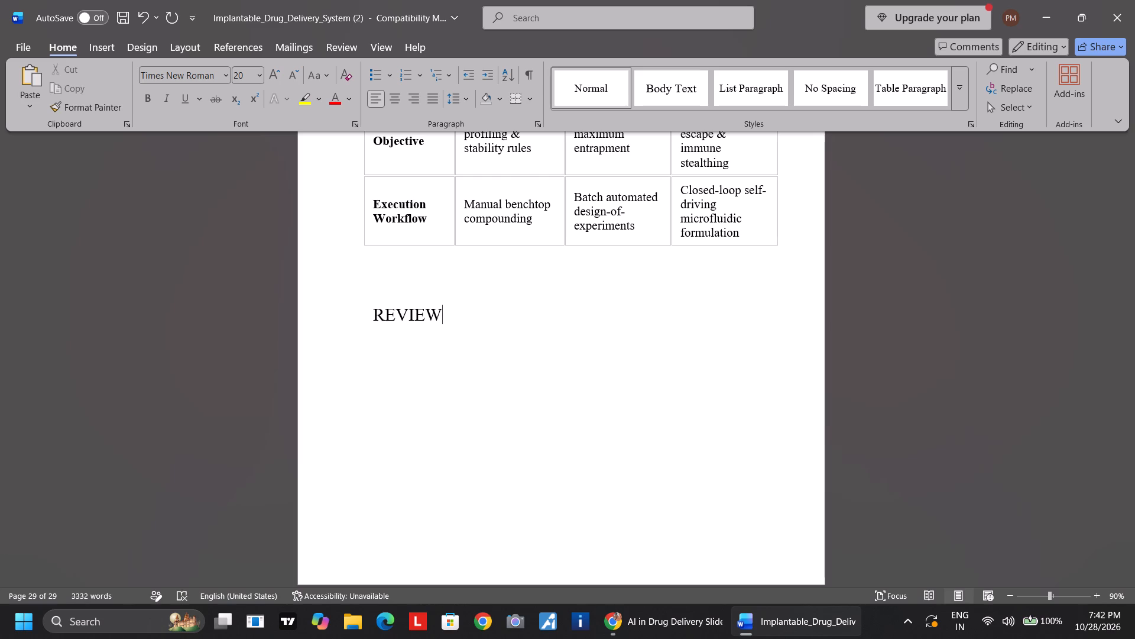
key(space)
text(OF)
key(space)
text(LK)
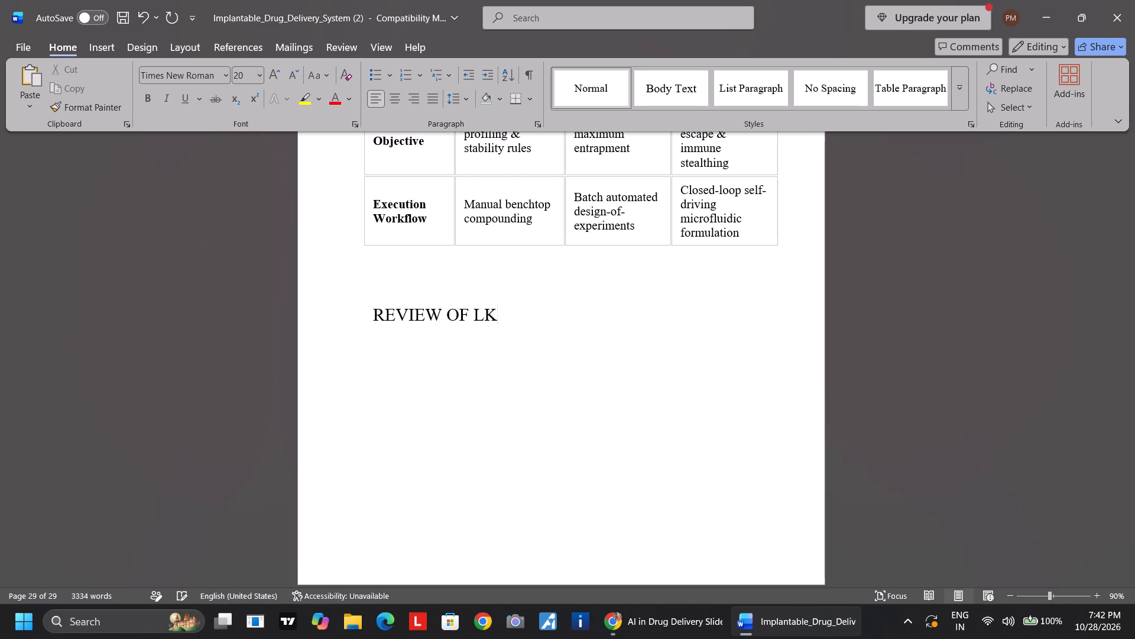
key(BackSpace)
text(ITERAS)
key(BackSpace)
text(TURE)
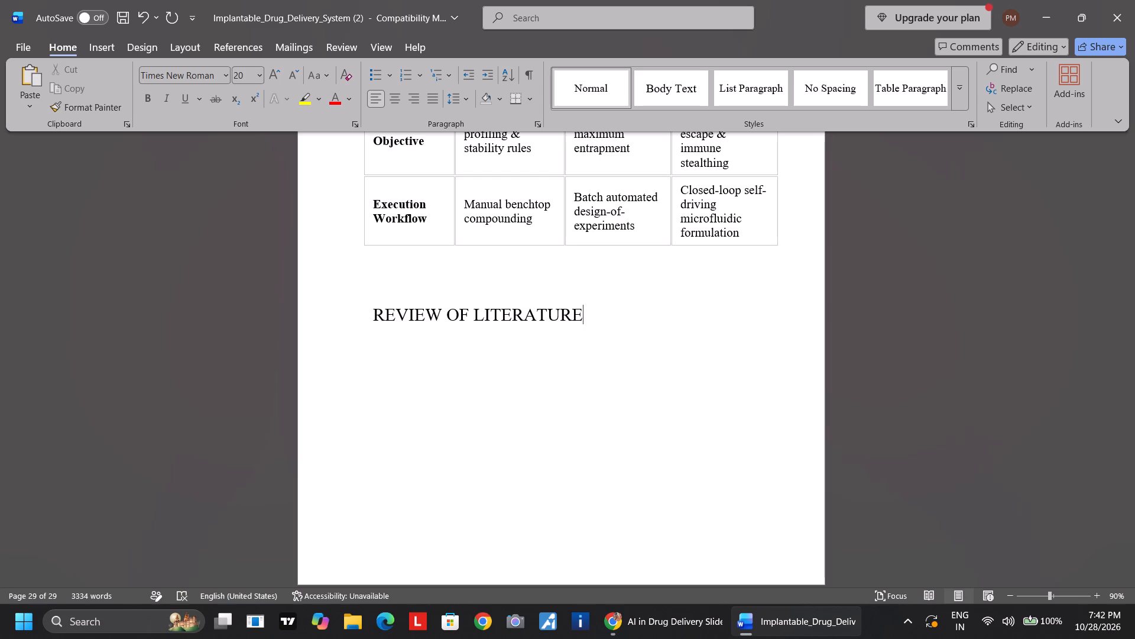
key(space)
key(ctrl+semicolon)
key(shift+colon)
Start a new line below the "REVIEW OF LITERATURE :" heading.
key(Return)
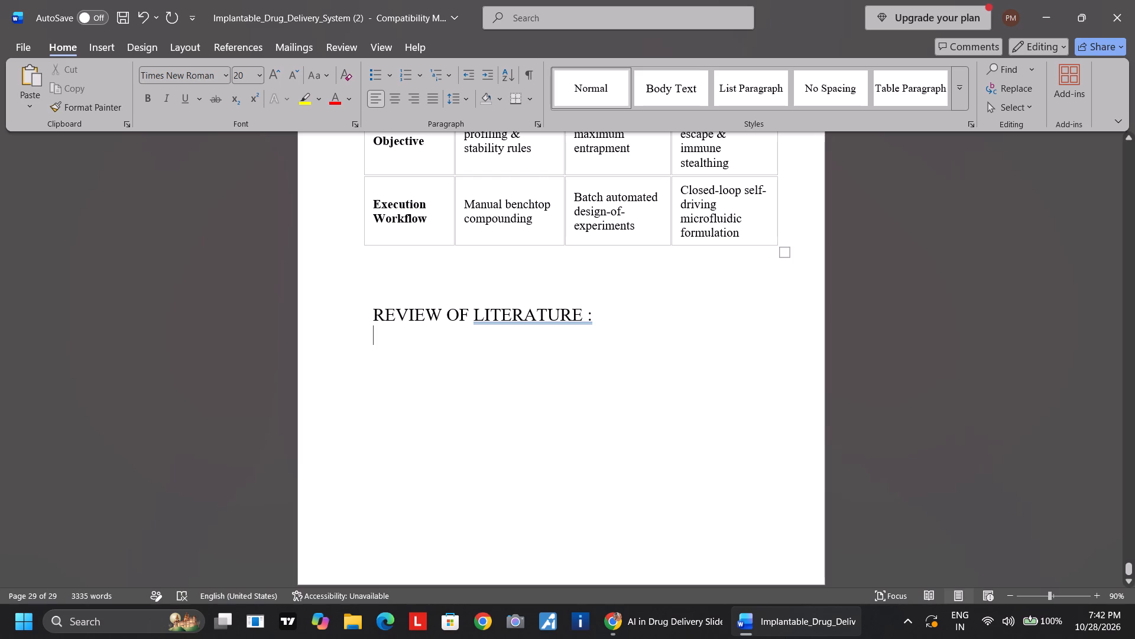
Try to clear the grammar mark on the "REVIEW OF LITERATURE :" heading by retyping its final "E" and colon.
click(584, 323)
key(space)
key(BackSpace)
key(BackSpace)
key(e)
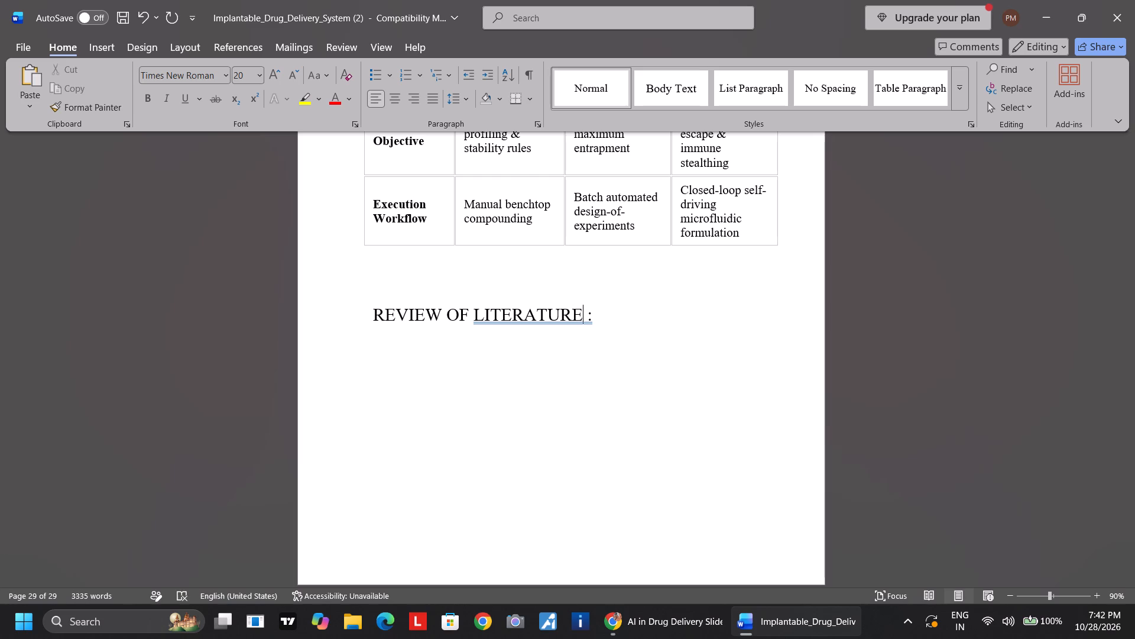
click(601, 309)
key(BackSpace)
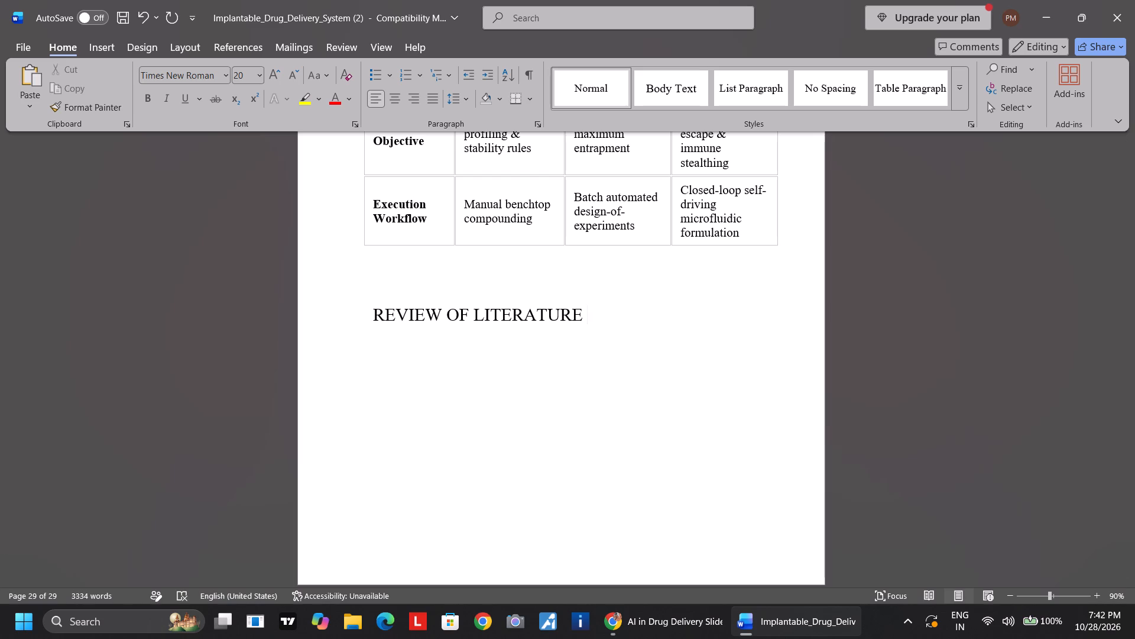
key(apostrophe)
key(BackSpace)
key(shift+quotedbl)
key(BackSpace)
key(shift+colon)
Leave a blank line below the heading, set the font size to 14, and paste the copied Gemini literature review.
click(411, 354)
key(Return)
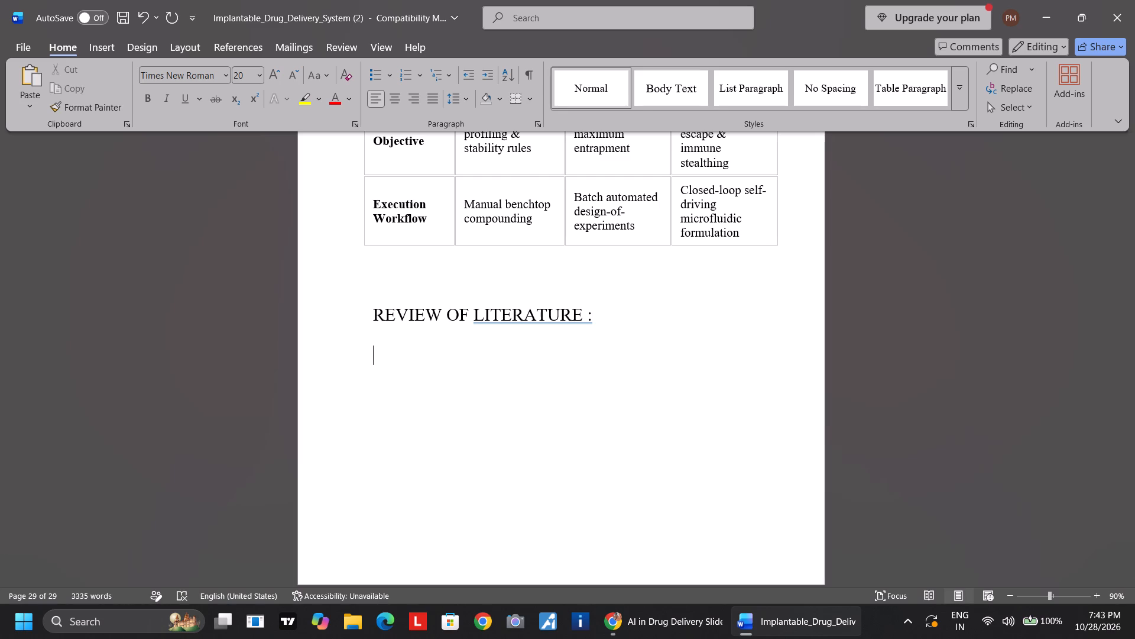
click(261, 76)
click(243, 183)
key(ctrl+v)
Look over the pasted literature review and the preceding "EVOLUTION OF AI IN NDDS" section to check their layout and headings.
scroll(350, 346, up, 2)
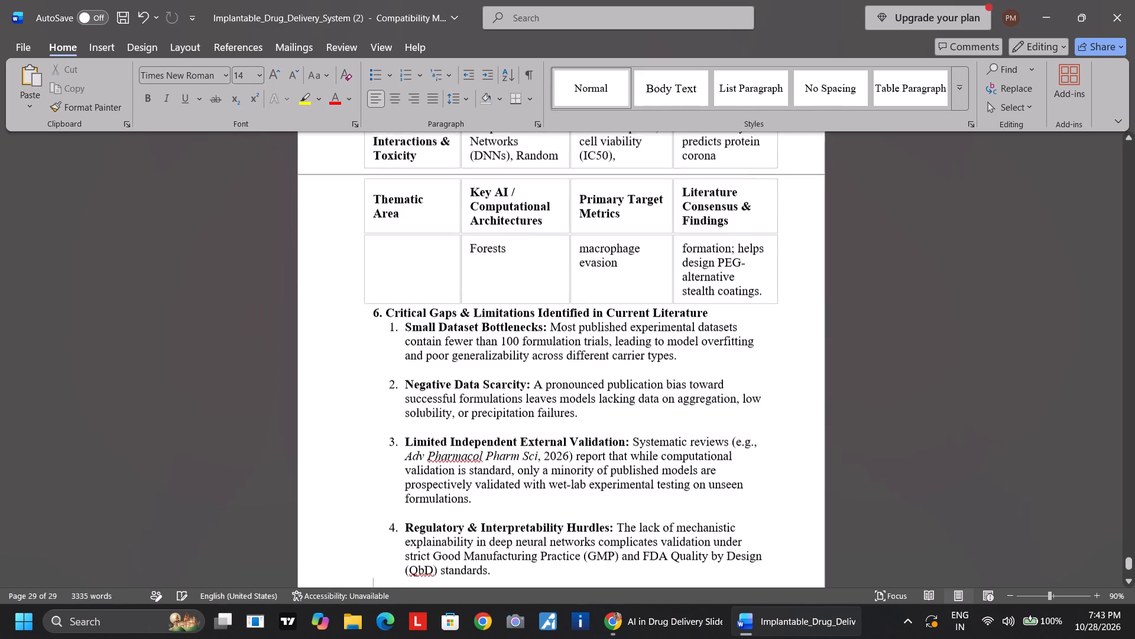
scroll(350, 346, up, 9)
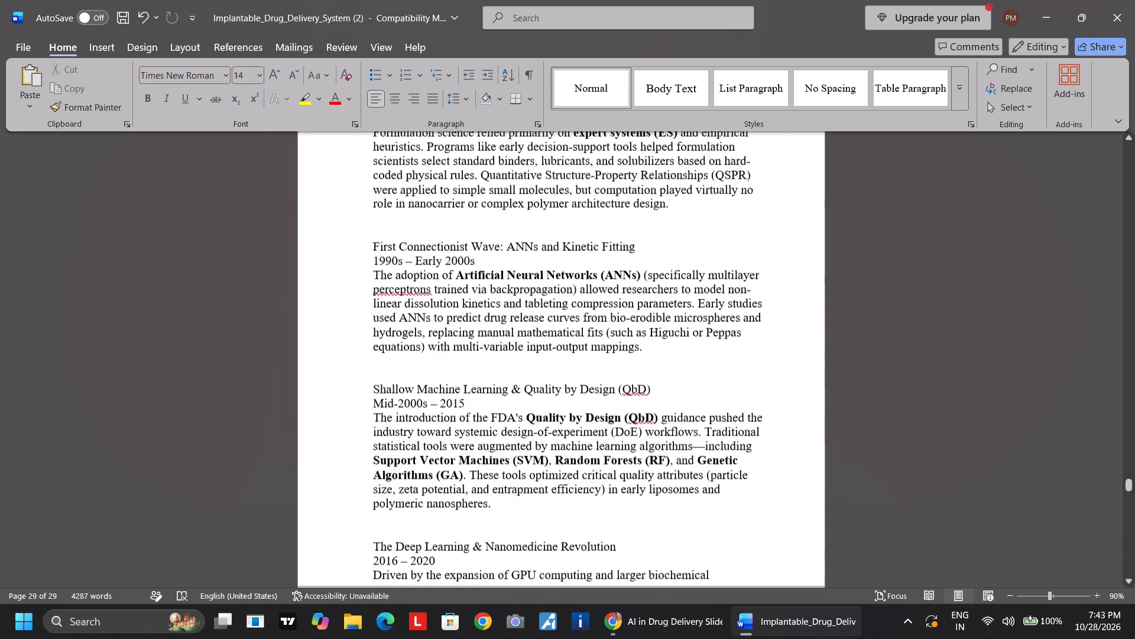
scroll(350, 346, down, 6)
scroll(350, 346, up, 1)
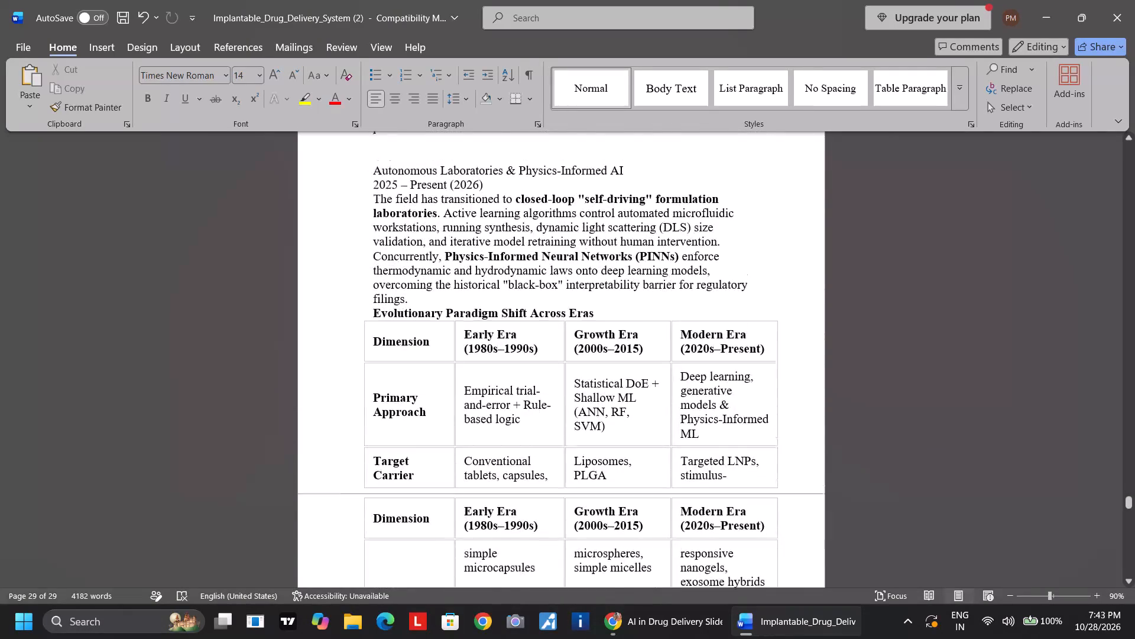
scroll(350, 346, up, 3)
scroll(350, 346, right, 1)
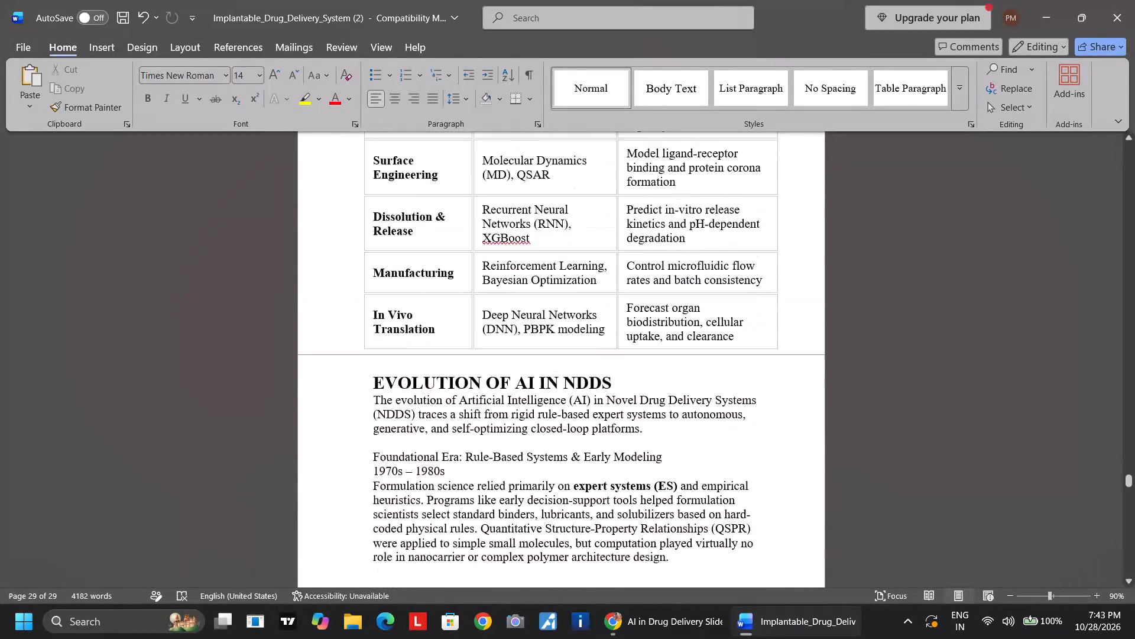
scroll(350, 346, right, 1)
scroll(350, 346, down, 7)
scroll(350, 346, up, 1)
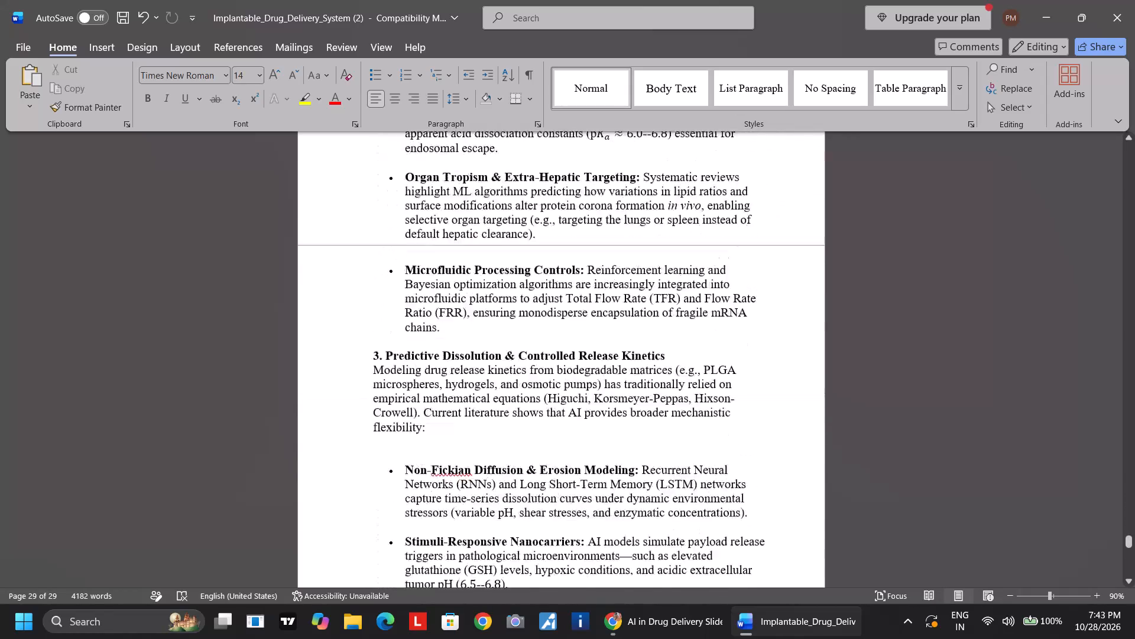
scroll(350, 346, up, 2)
scroll(350, 346, down, 1)
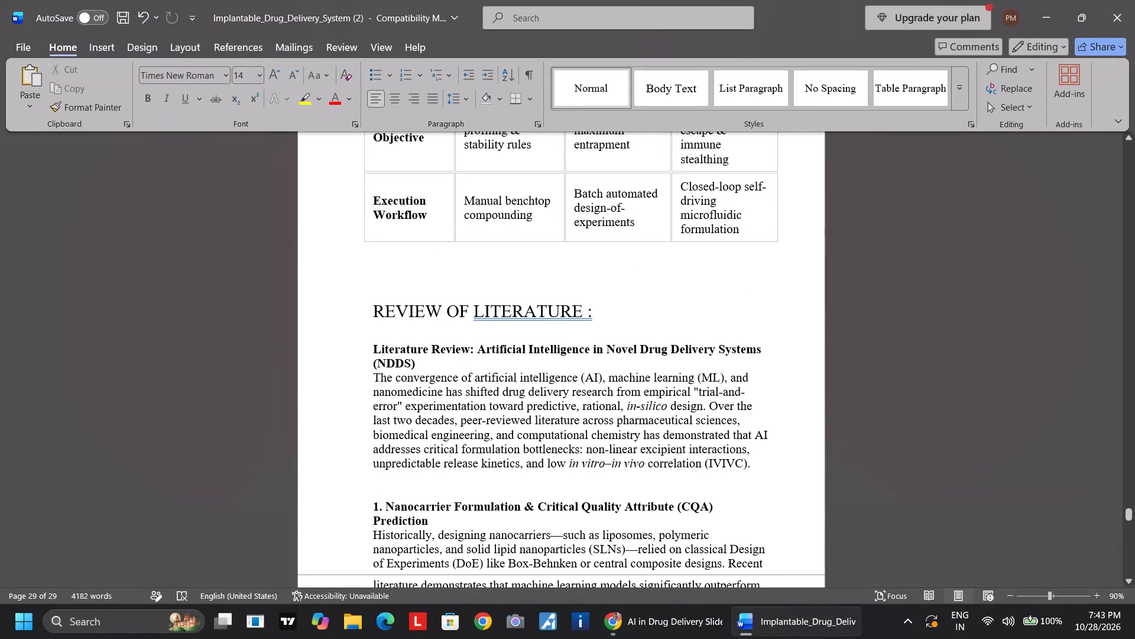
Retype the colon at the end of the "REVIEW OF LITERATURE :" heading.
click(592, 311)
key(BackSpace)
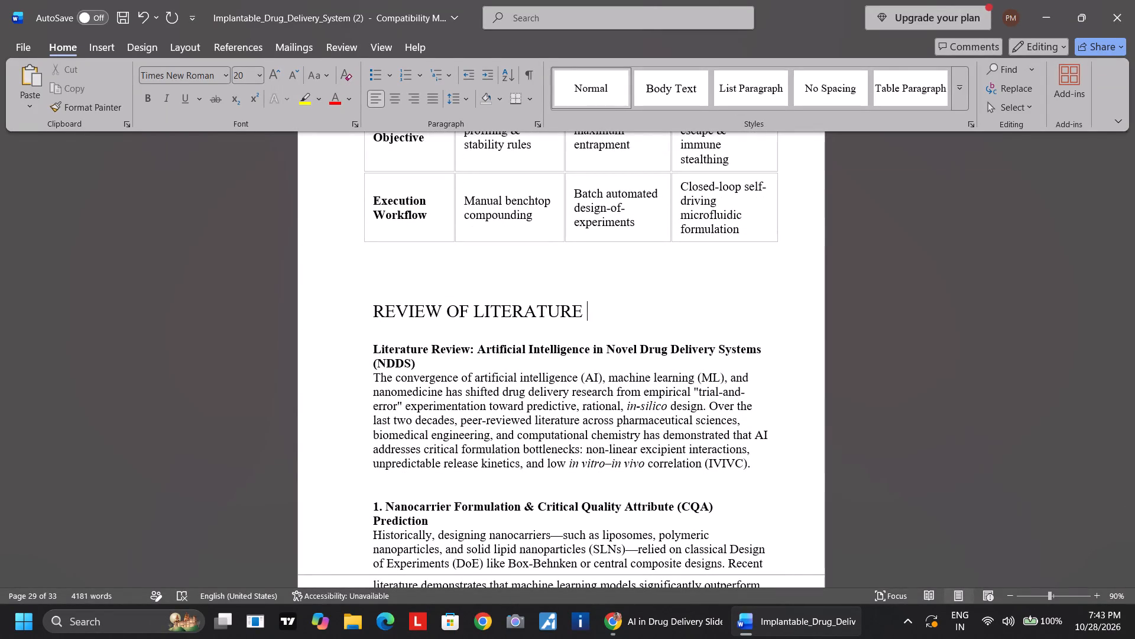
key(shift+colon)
Check the pasted literature review from the nanocarrier formulation section to the "Benchmark Synthesis of Key Literature Themes" table, then return to its heading.
scroll(592, 311, down, 5)
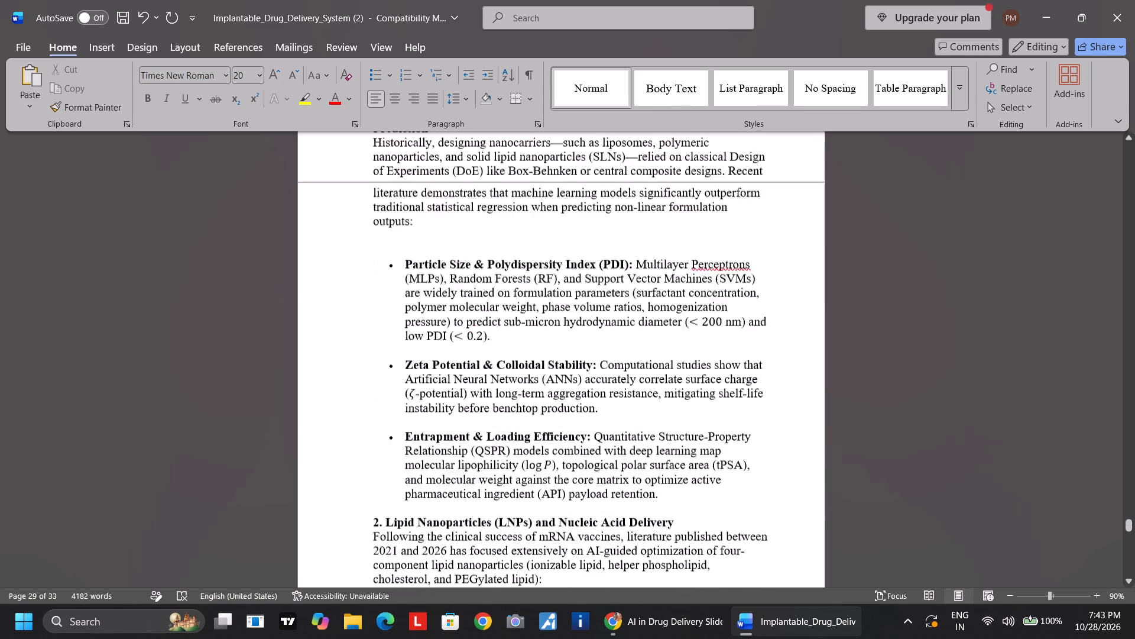
scroll(592, 311, down, 1)
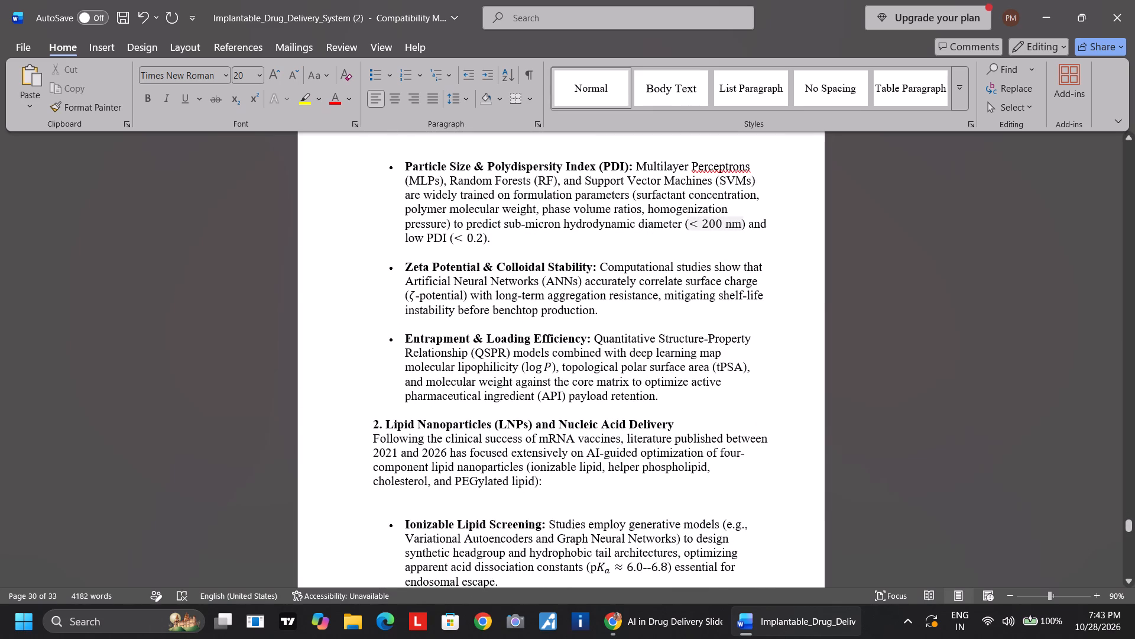
scroll(554, 379, down, 5)
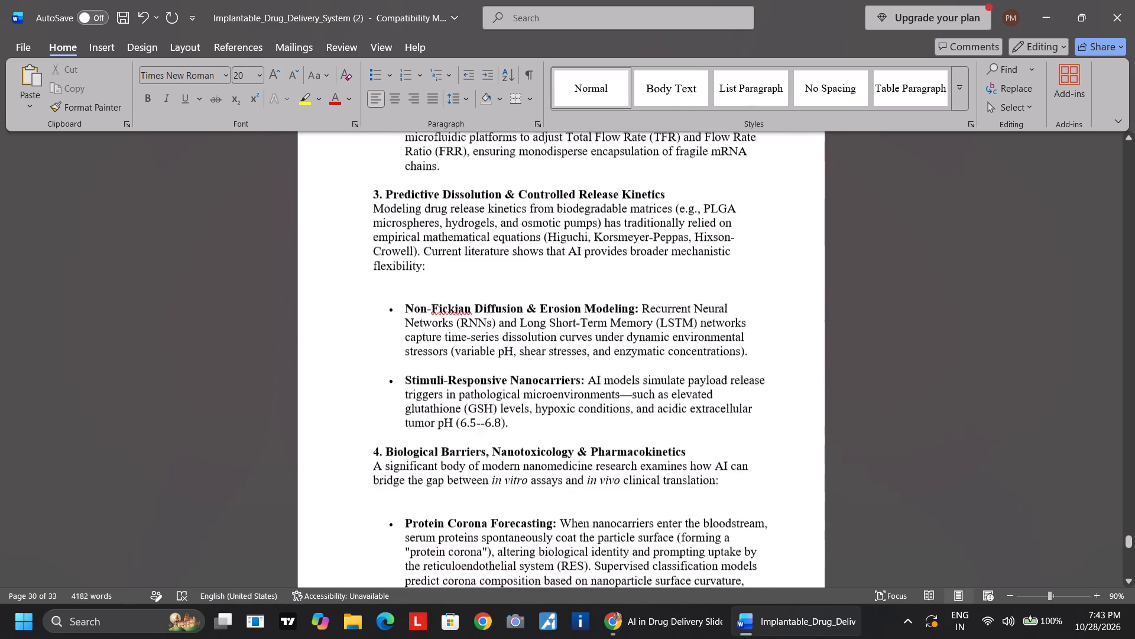
scroll(554, 379, down, 3)
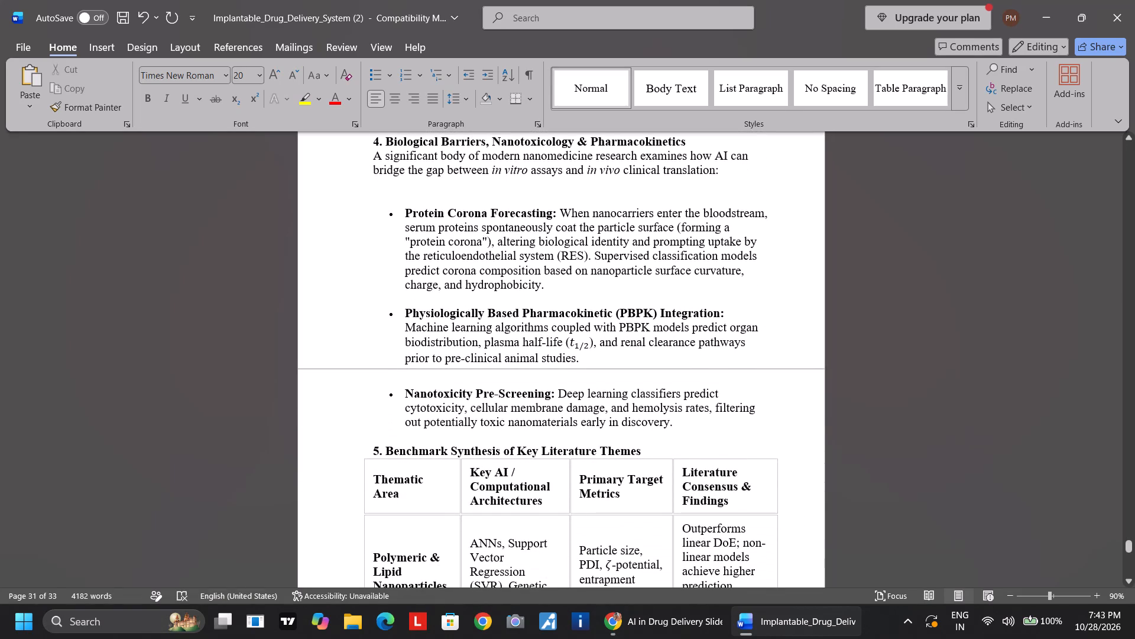
scroll(554, 379, down, 1)
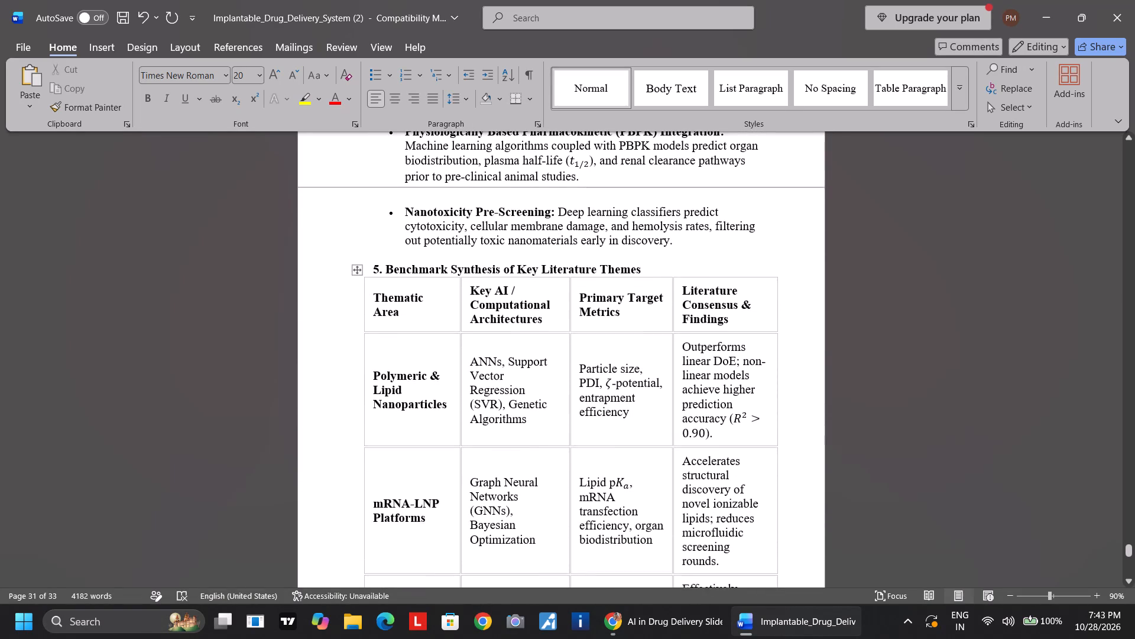
scroll(554, 379, down, 1)
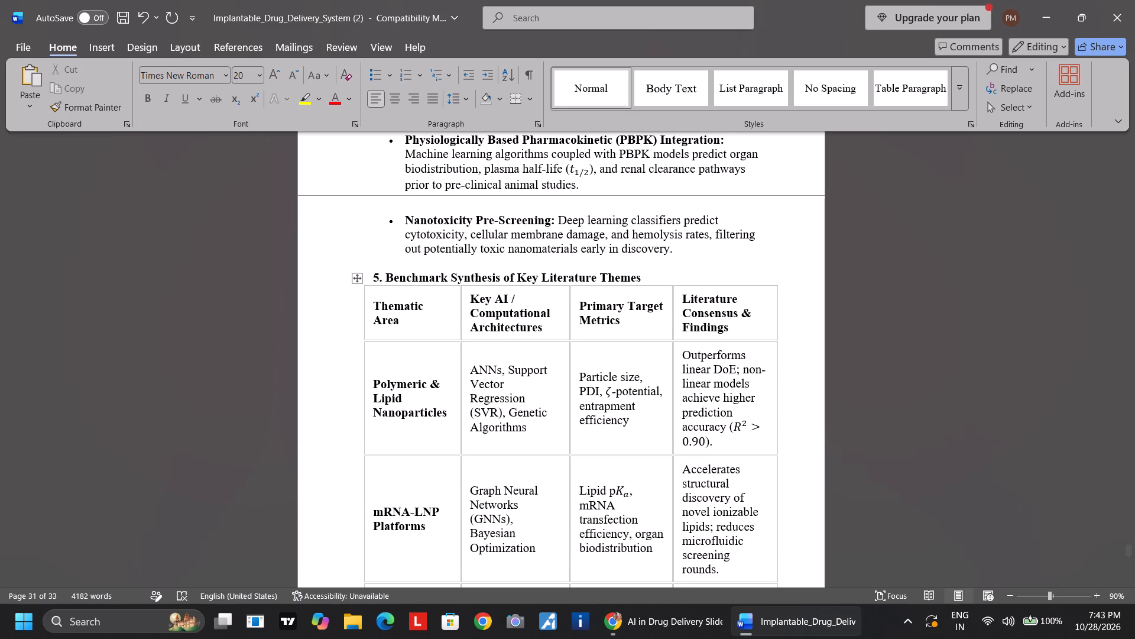
scroll(554, 379, up, 11)
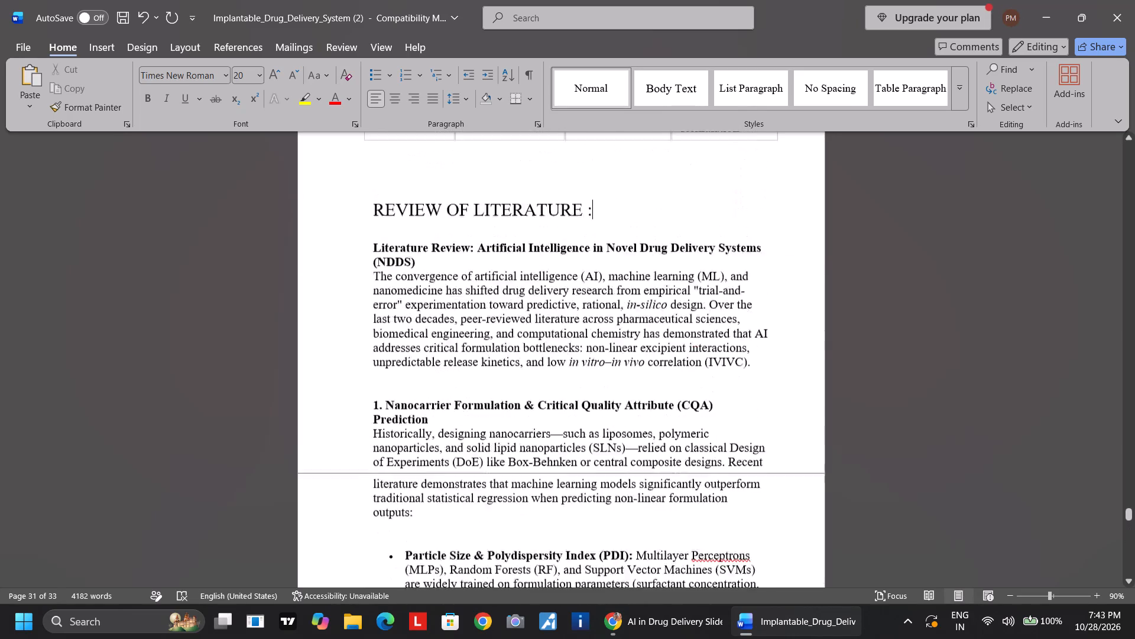
scroll(554, 379, down, 2)
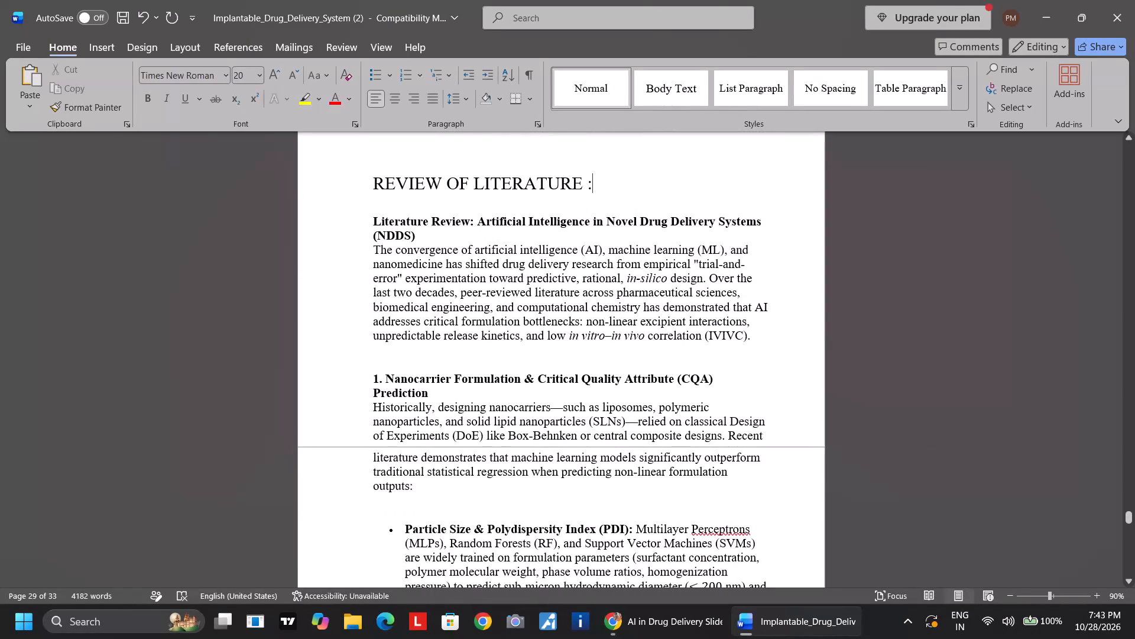
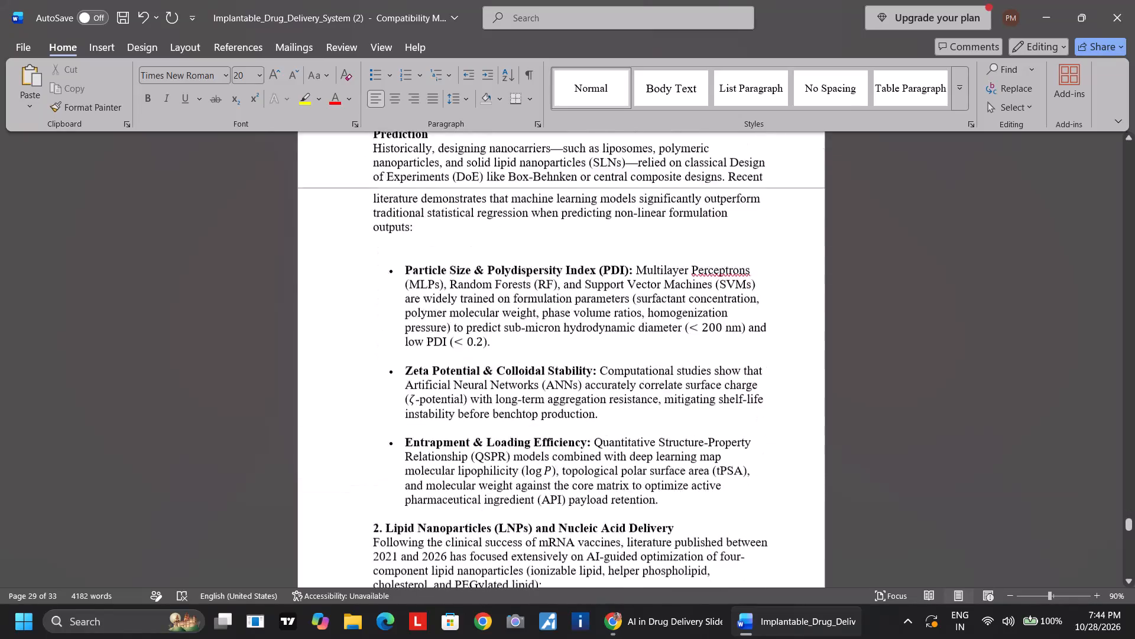
Return to the contents table to check which section follows REVIEW OF LITERATURE, placing the cursor before the "AIM AND OBJECTIVES" entry.
scroll(554, 379, right, 4)
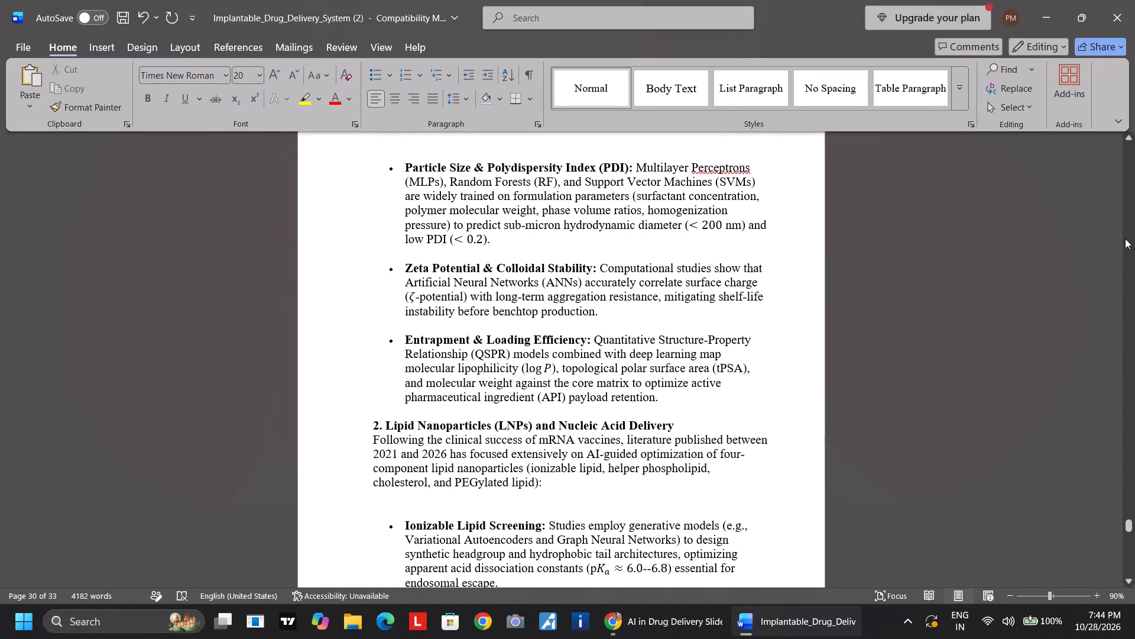
click(1129, 167)
double_click(1129, 167)
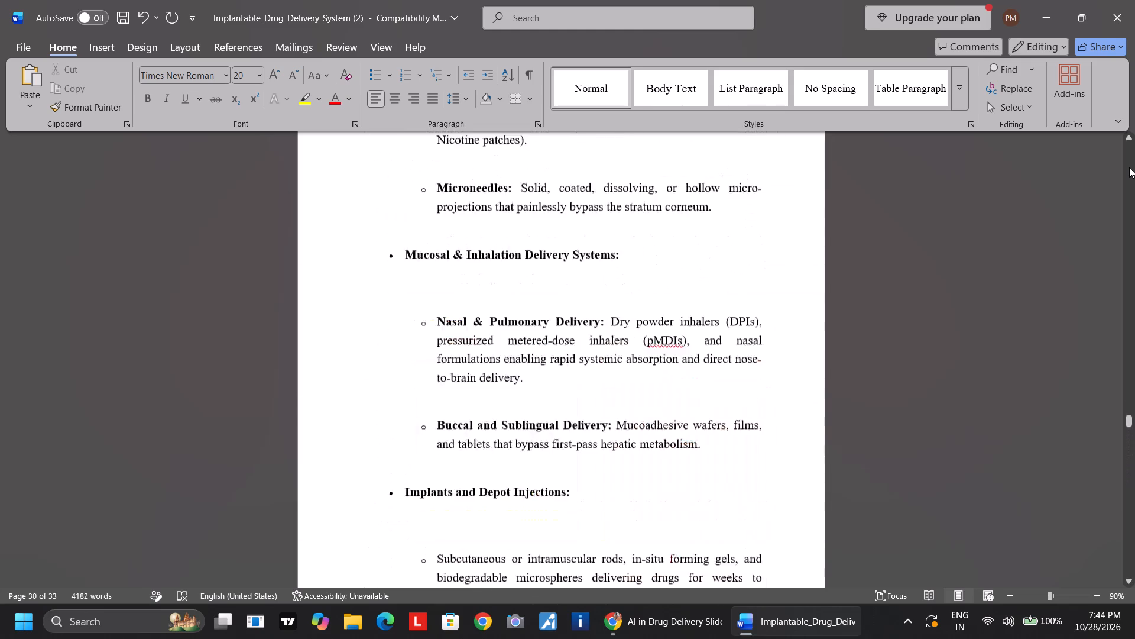
click(1129, 167)
click(1129, 167)
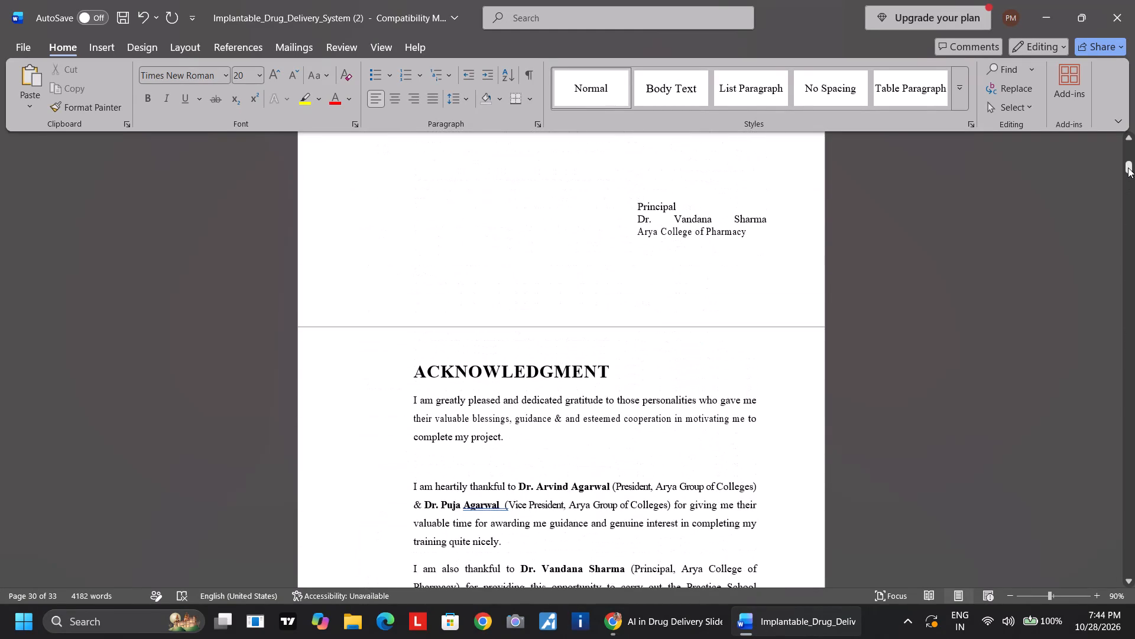
scroll(675, 276, right, 1)
scroll(675, 276, up, 2)
scroll(675, 276, down, 1)
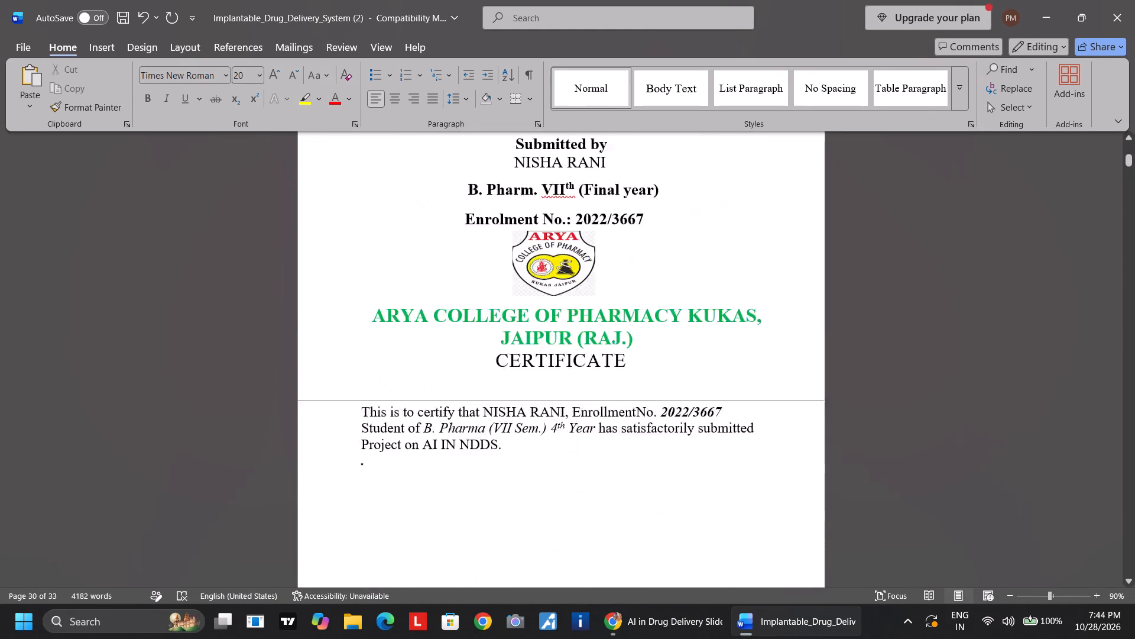
scroll(675, 276, down, 9)
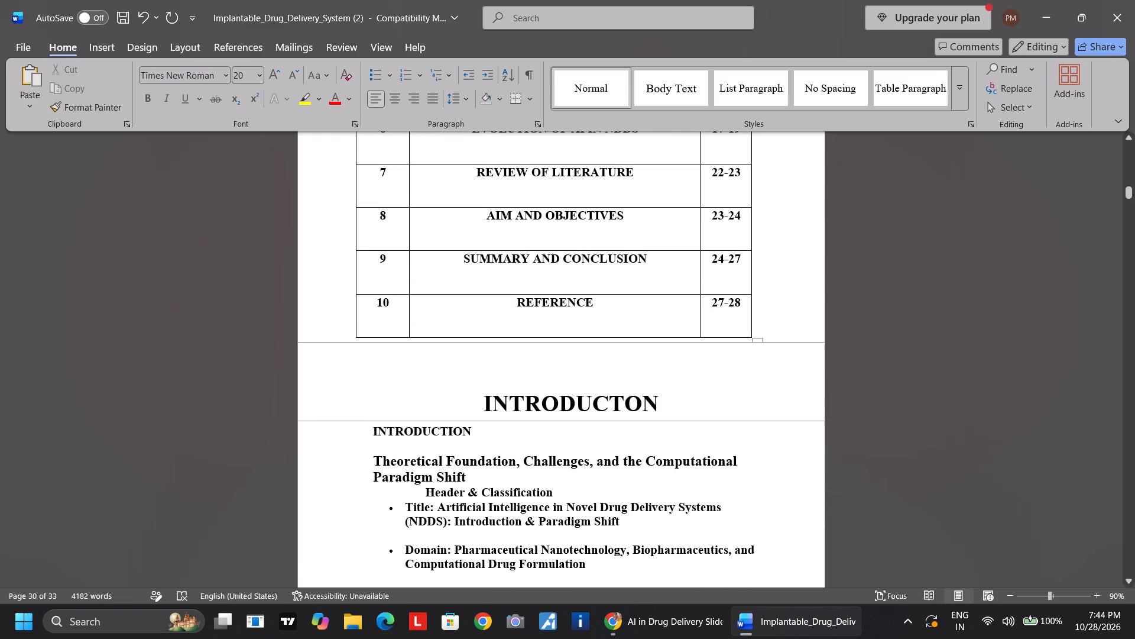
scroll(675, 276, up, 2)
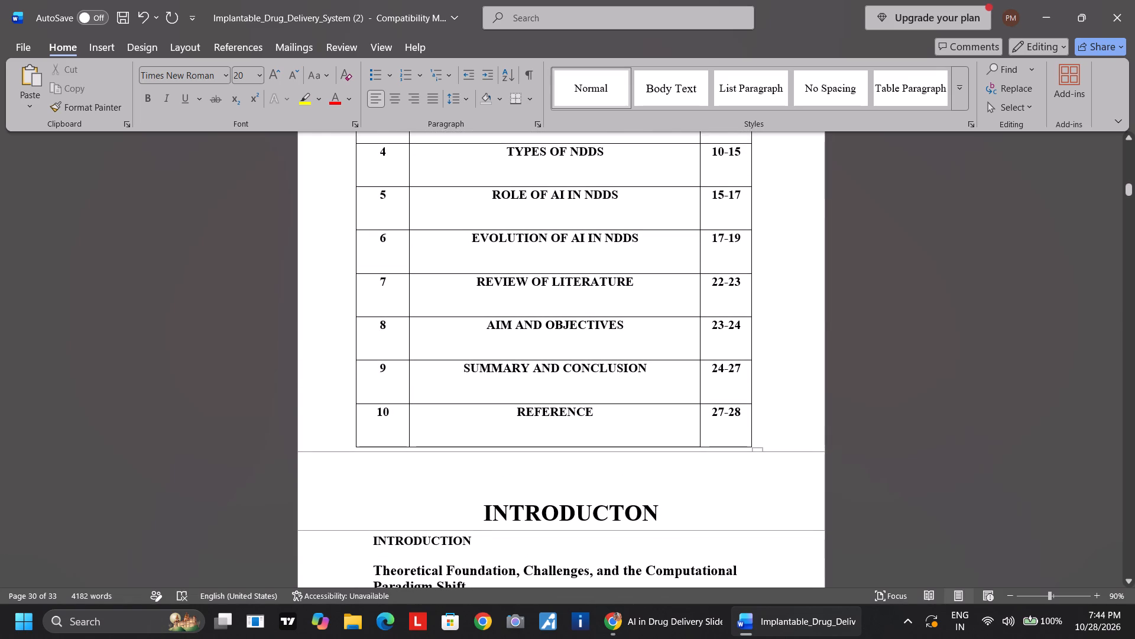
click(484, 327)
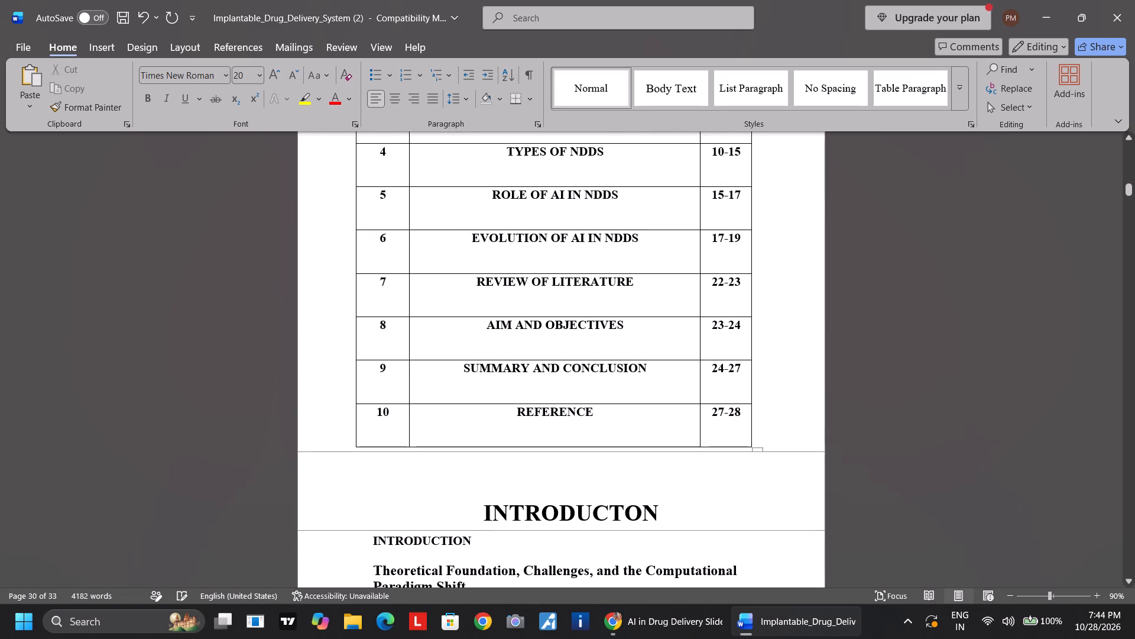
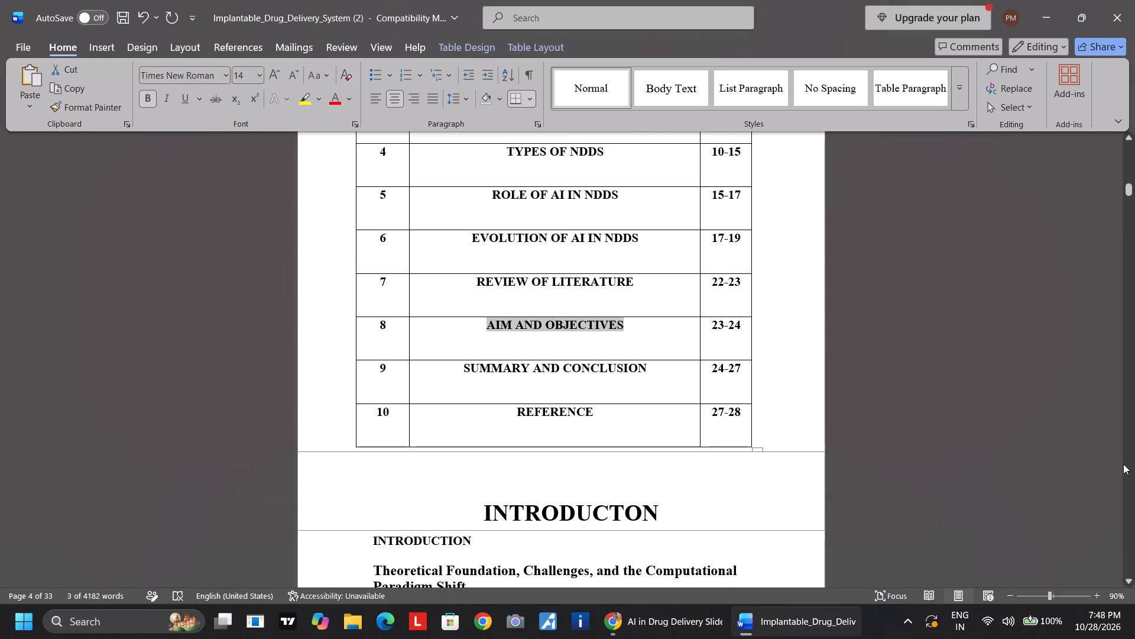
drag(1123, 464, 1127, 582)
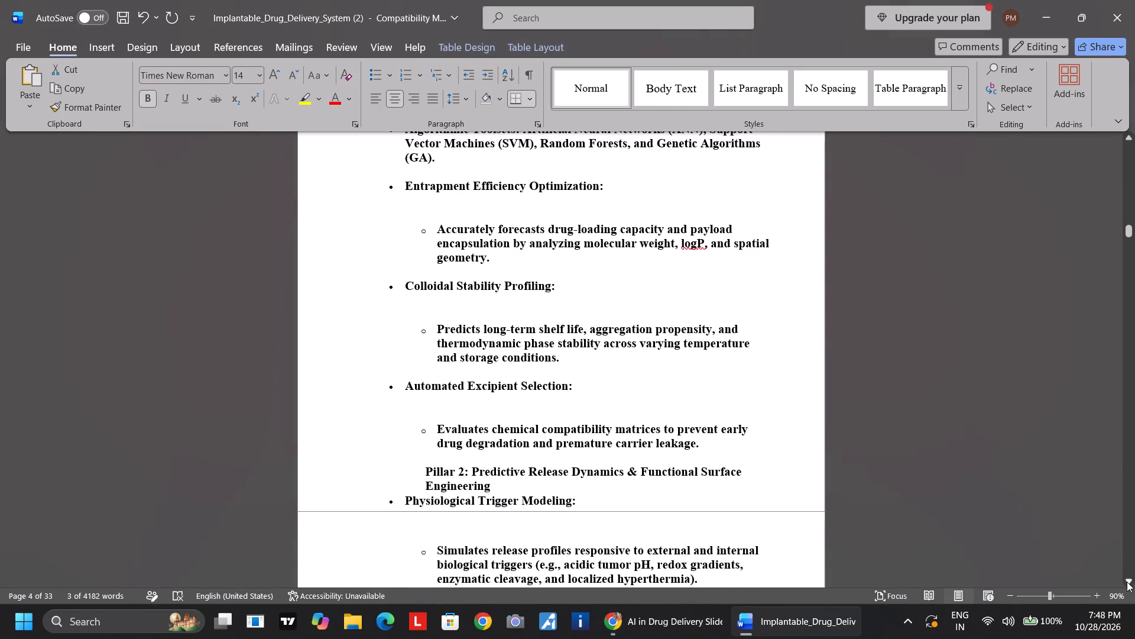
click(1127, 582)
right_click(1127, 582)
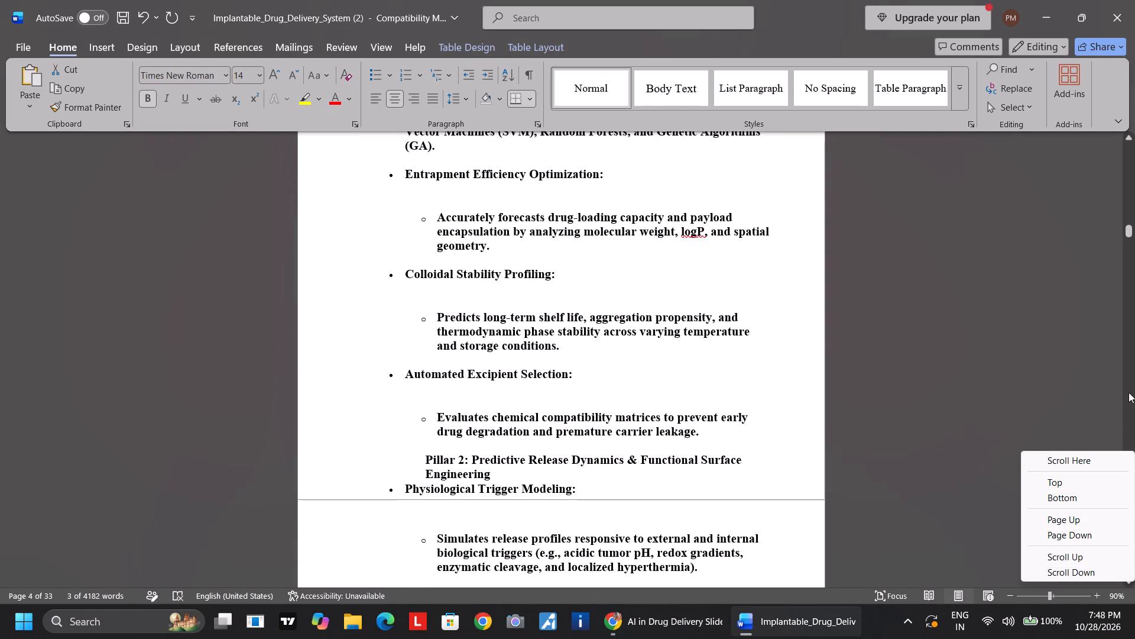
drag(1131, 382, 1128, 557)
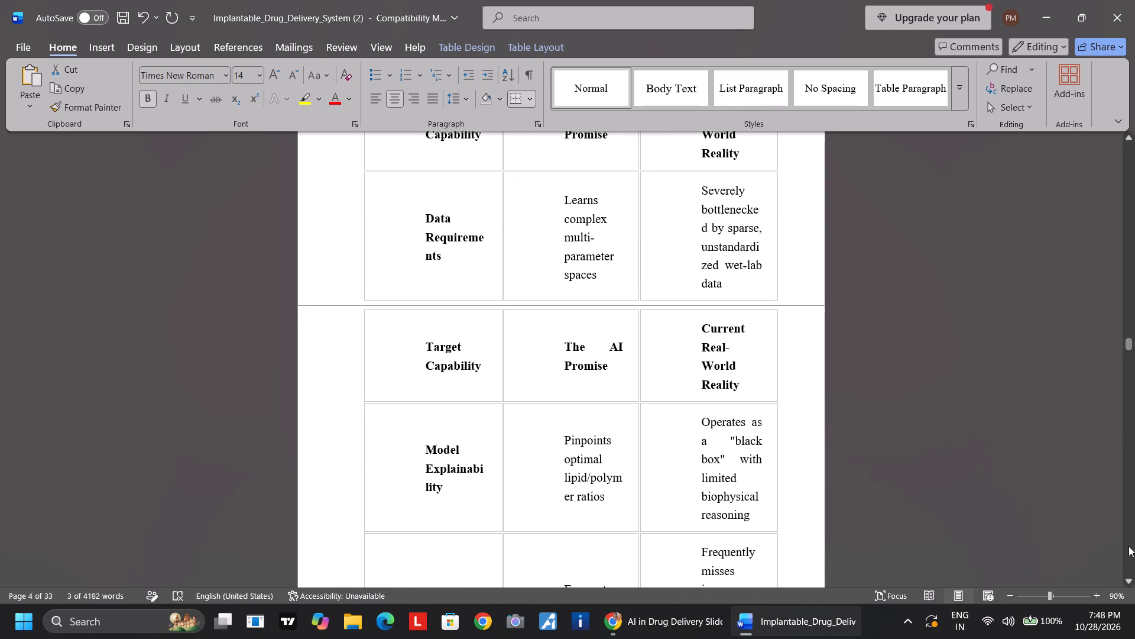
triple_click(1130, 551)
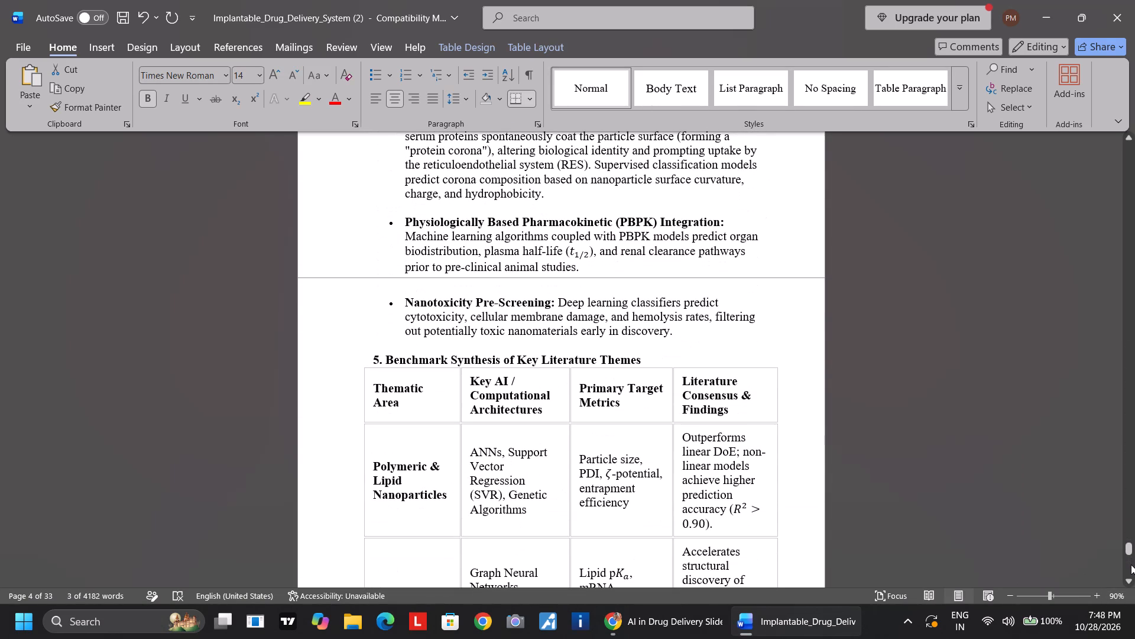
right_click(1131, 564)
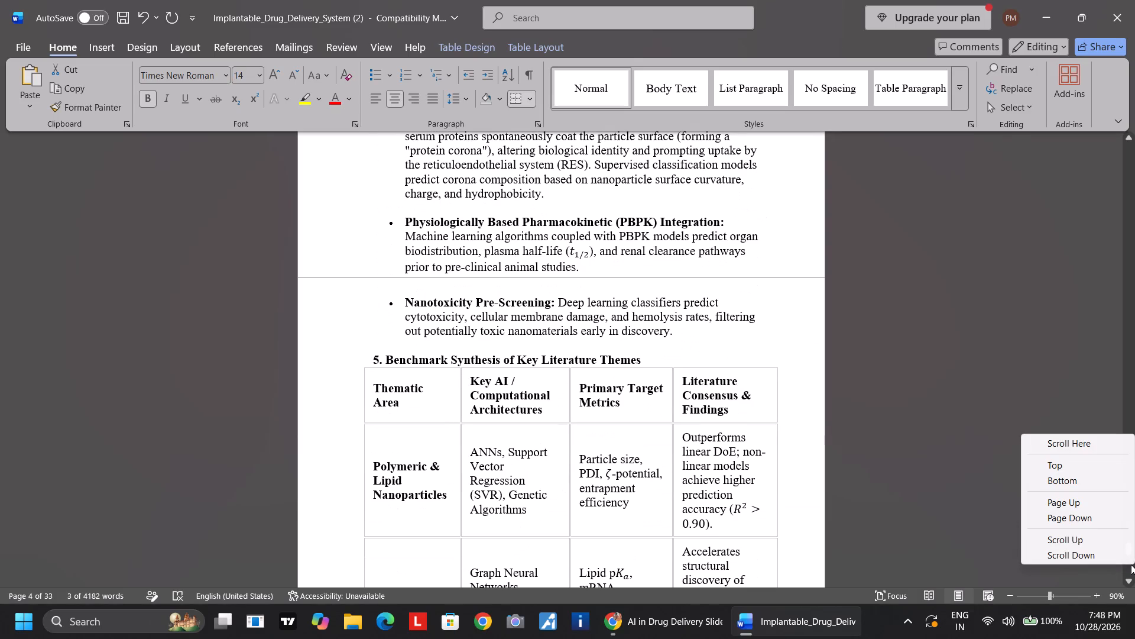
triple_click(1124, 569)
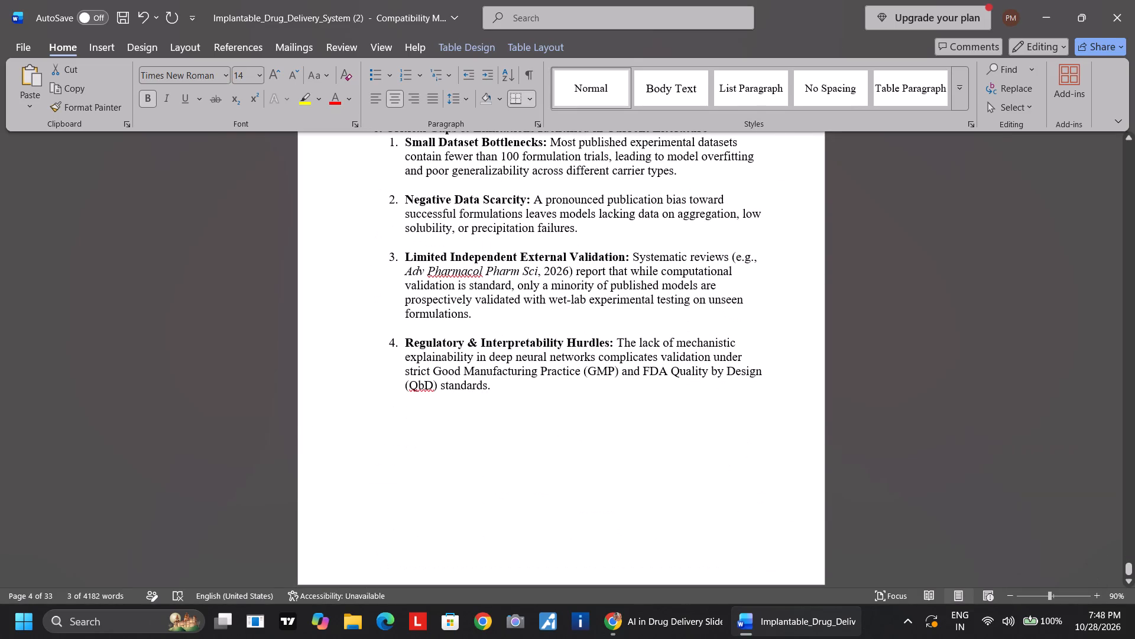
click(529, 522)
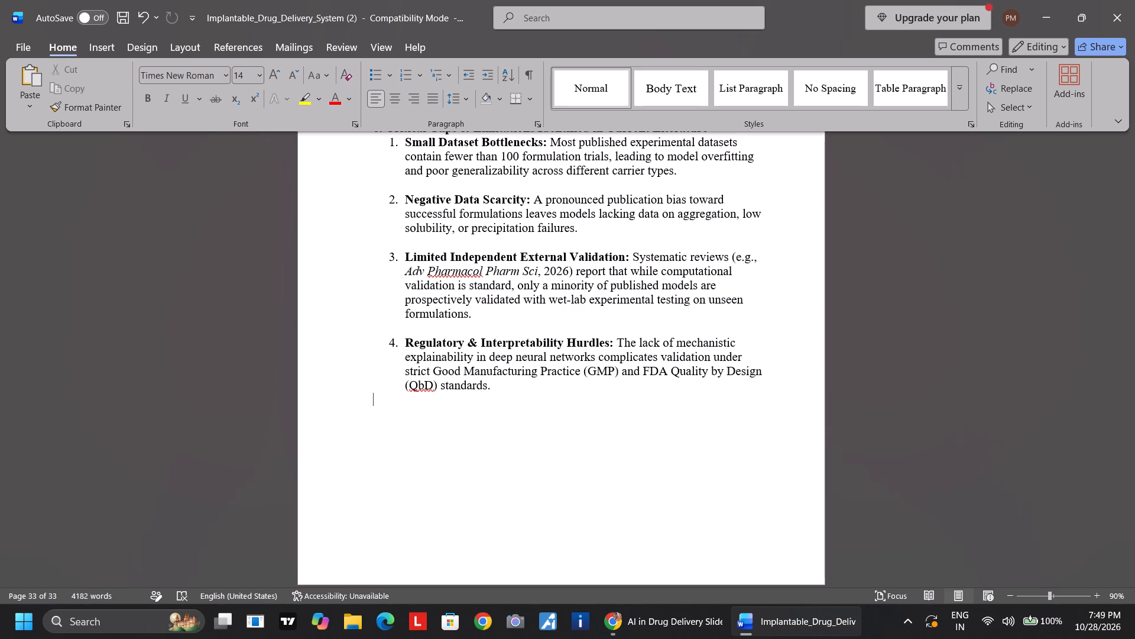
key(Return)
key(Return)
key(Return)
key(Return)
key(Return)
key(Return)
key(Return)
key(Return)
key(Return)
key(Return)
key(Return)
key(Return)
key(Return)
key(Return)
key(Return)
key(Return)
key(Return)
key(Return)
key(Return)
key(Return)
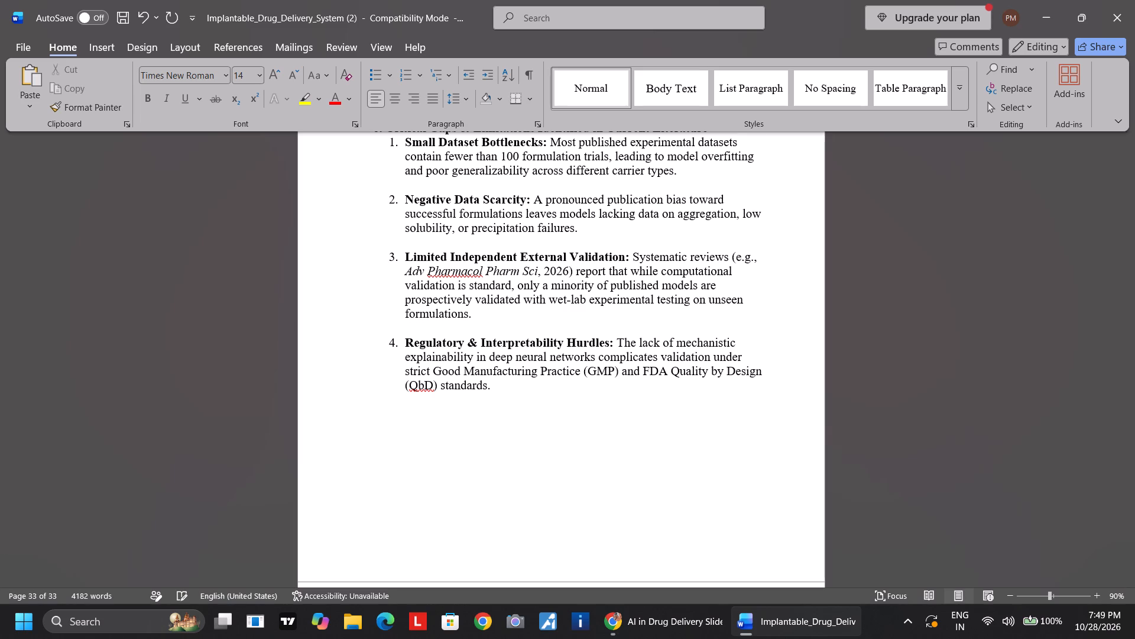
key(Return)
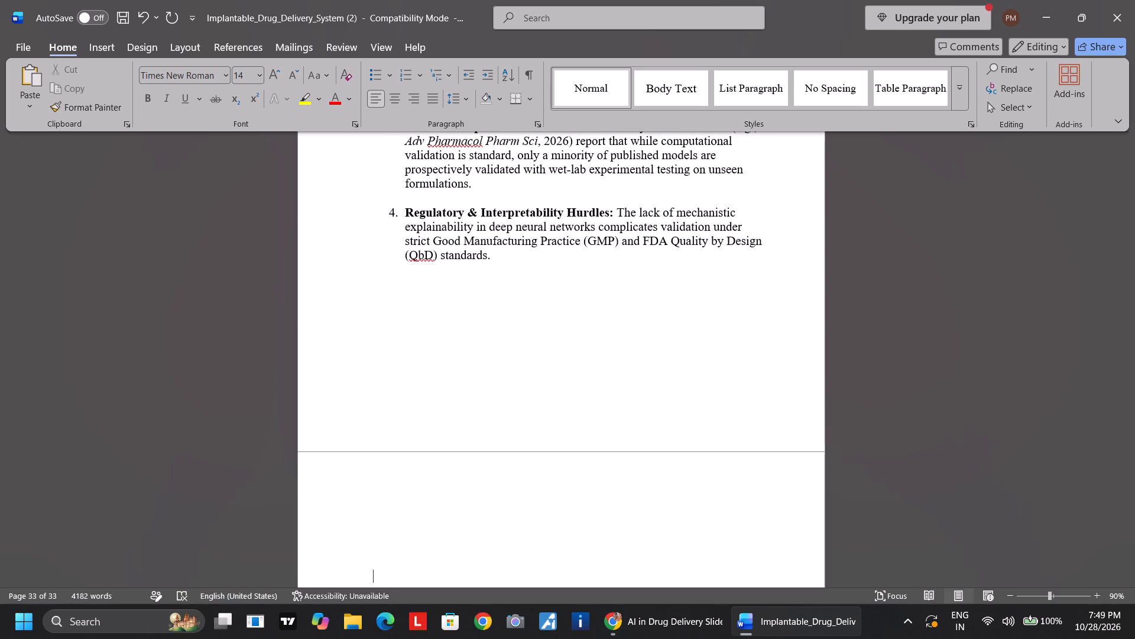
key(ctrl+v)
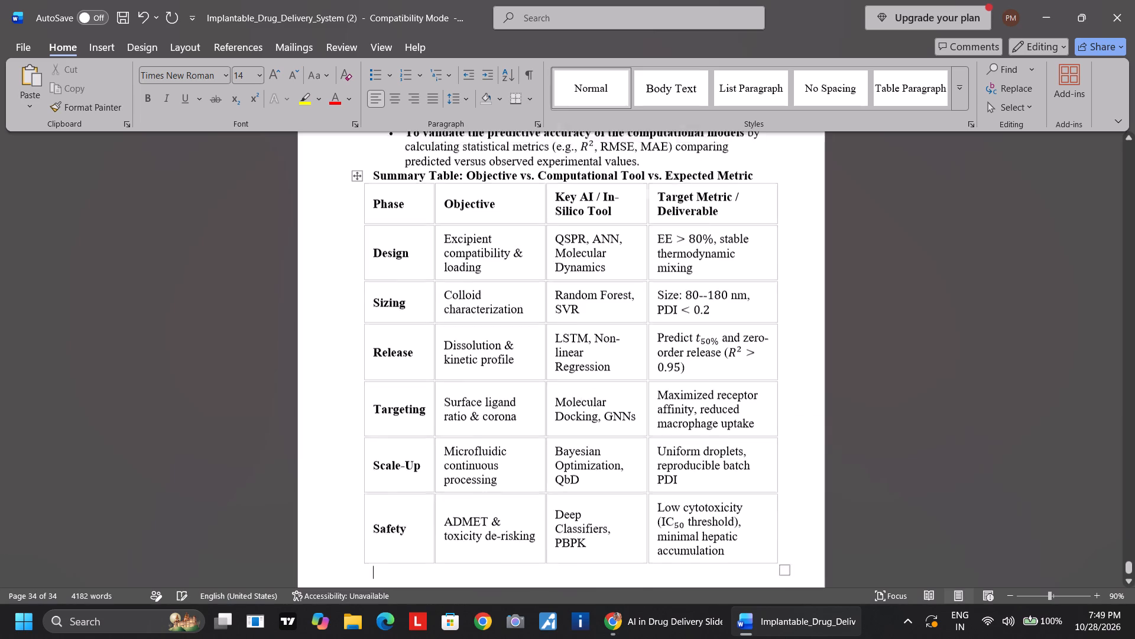
Review the pasted Aim and Objectives section and the literature review pages before it.
scroll(529, 522, up, 2)
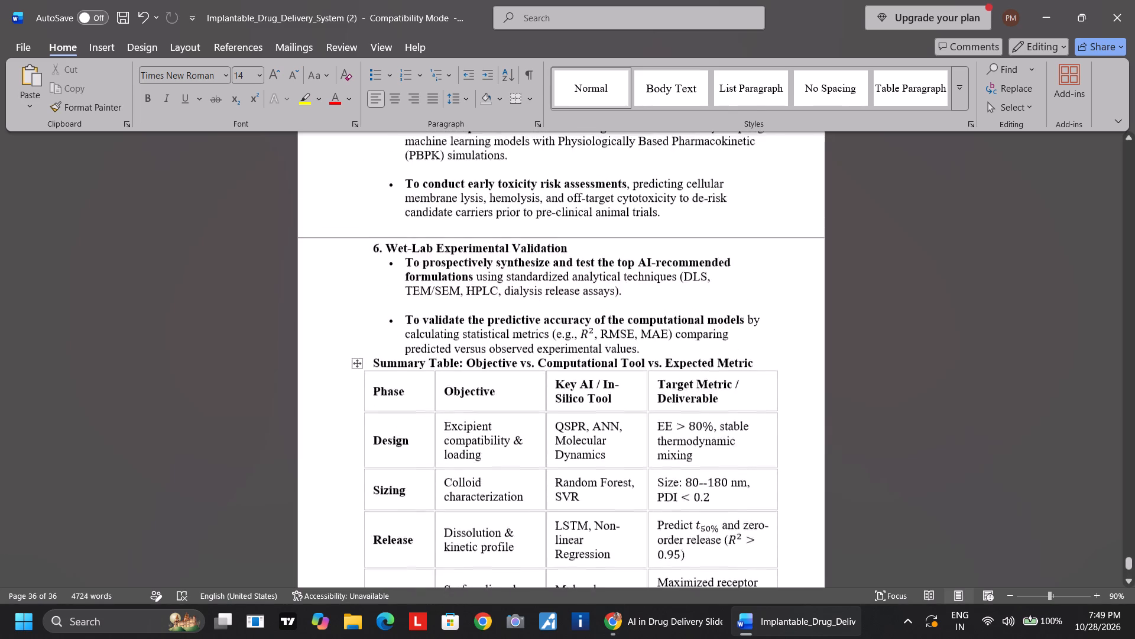
scroll(529, 522, up, 11)
scroll(529, 522, down, 1)
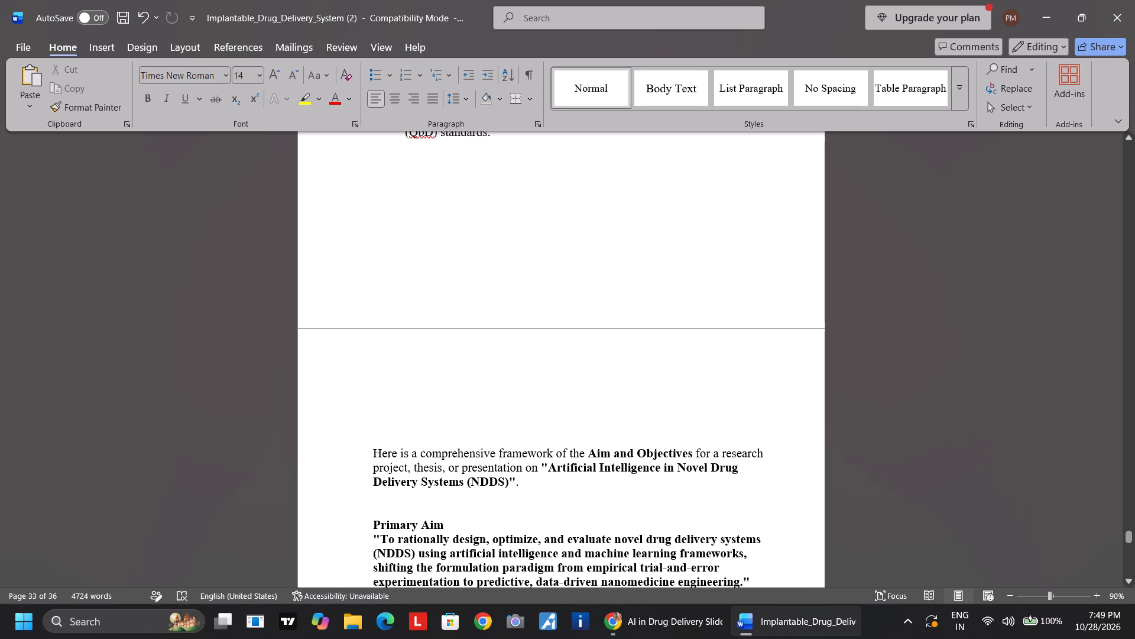
click(1130, 185)
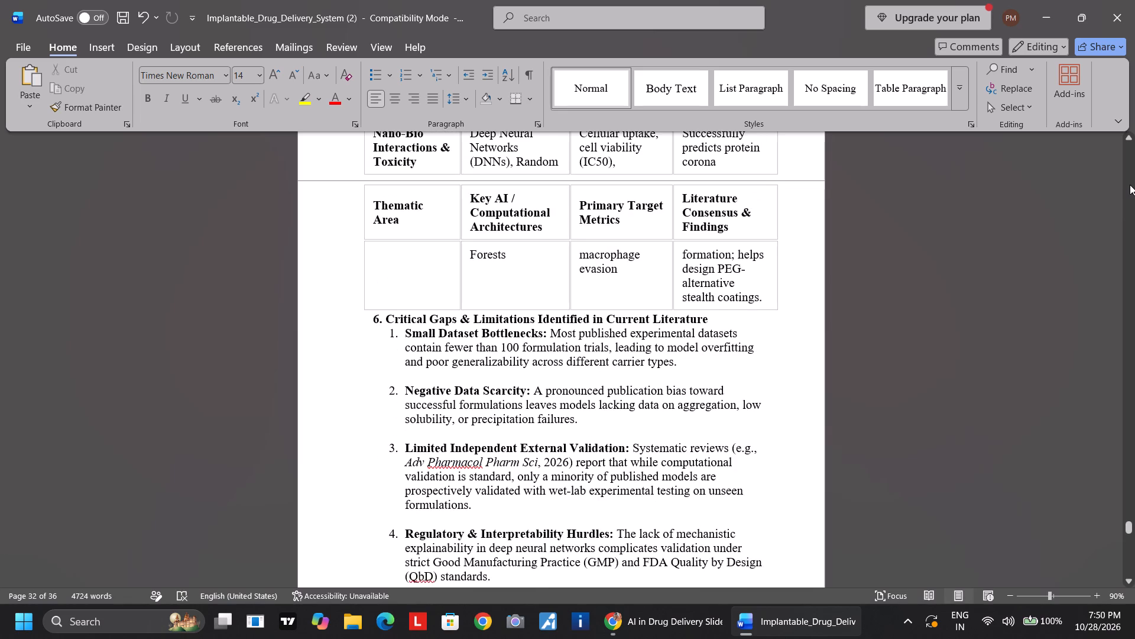
click(1130, 185)
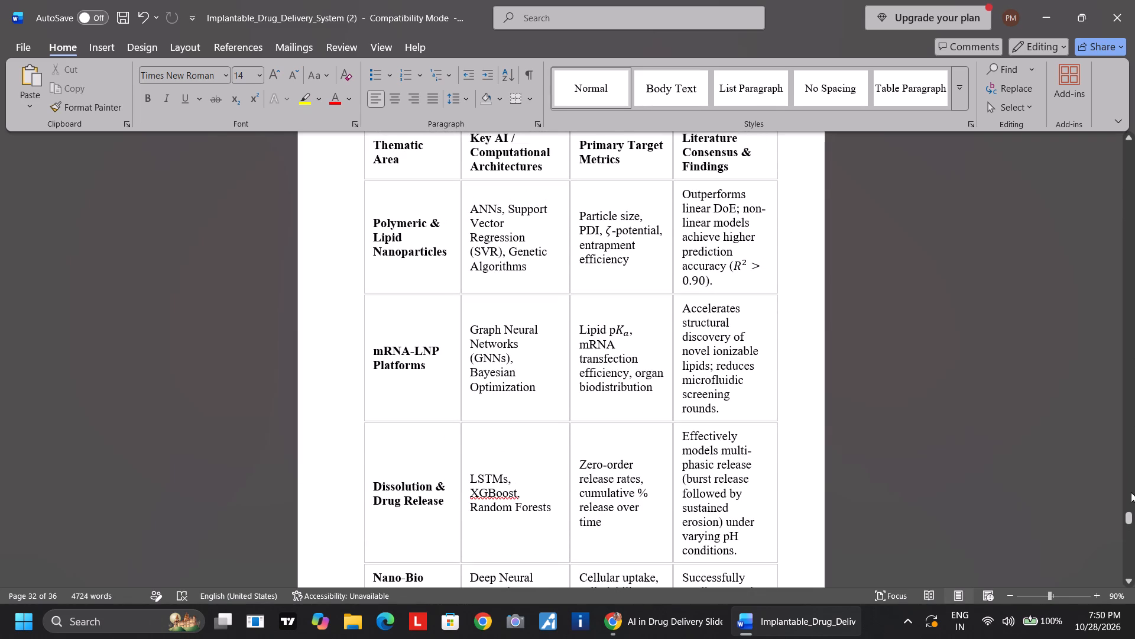
click(1124, 534)
triple_click(1124, 534)
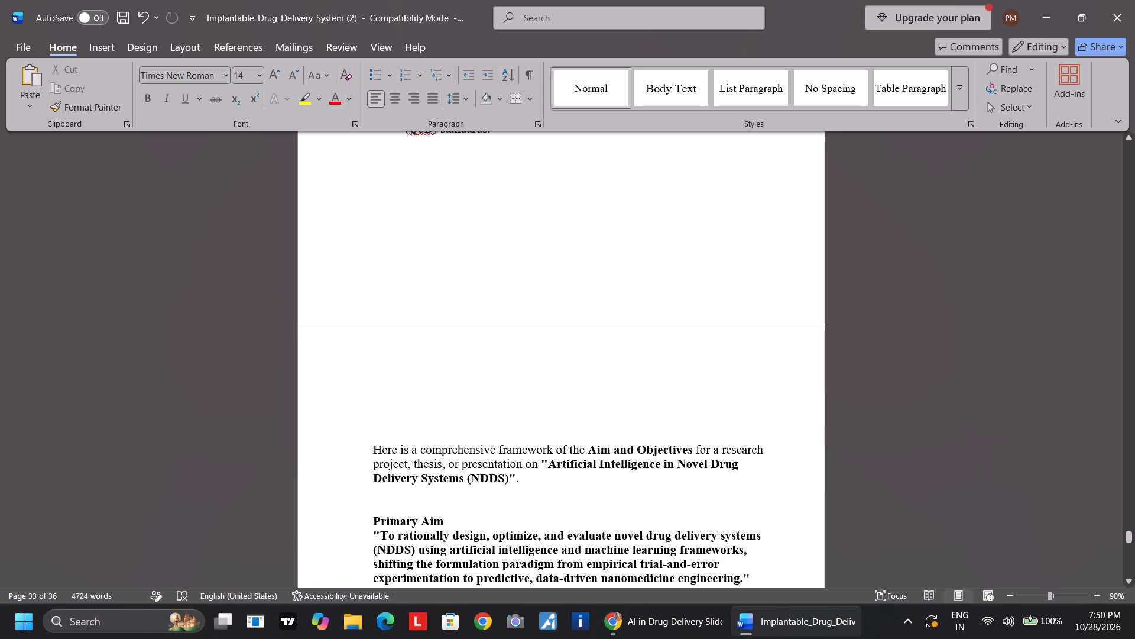
Delete the words "Here is a comprehensive framework of the" from the start of the pasted section.
drag(370, 442, 381, 444)
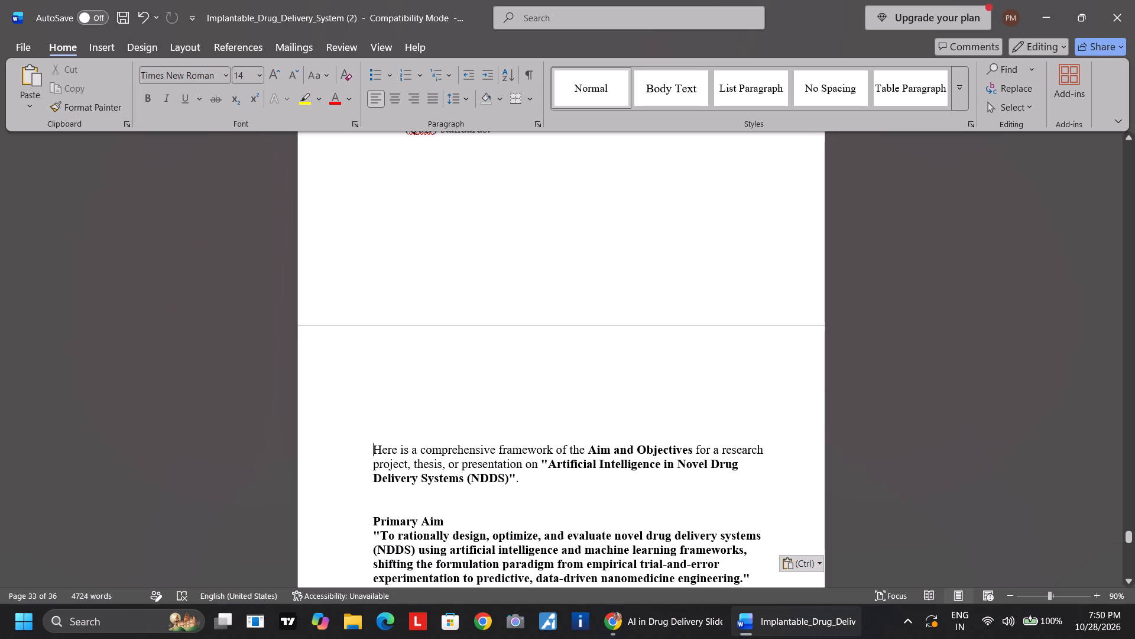
drag(381, 444, 572, 451)
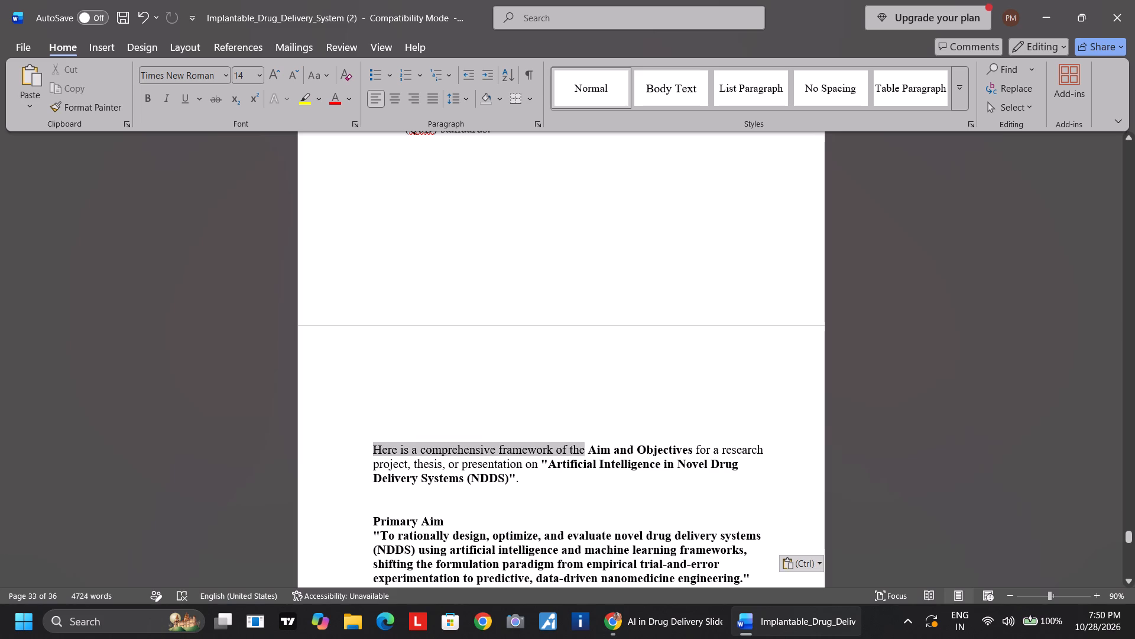
drag(572, 451, 576, 451)
key(BackSpace)
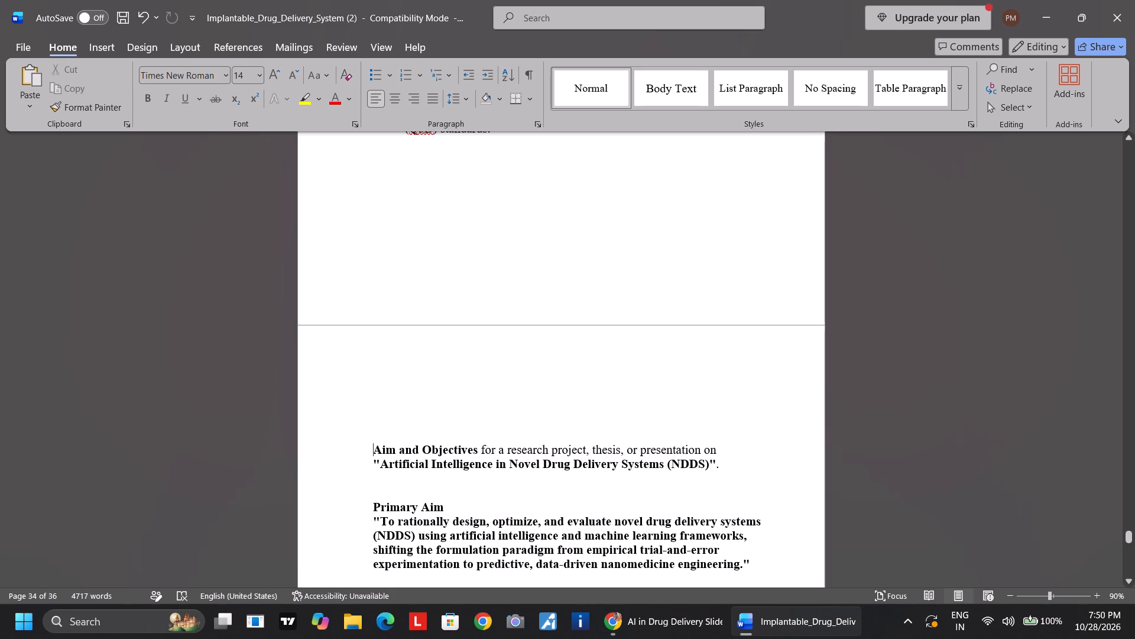
Set the opening "Aim and Objectives" paragraph of the pasted section to font size 20.
drag(374, 448, 542, 486)
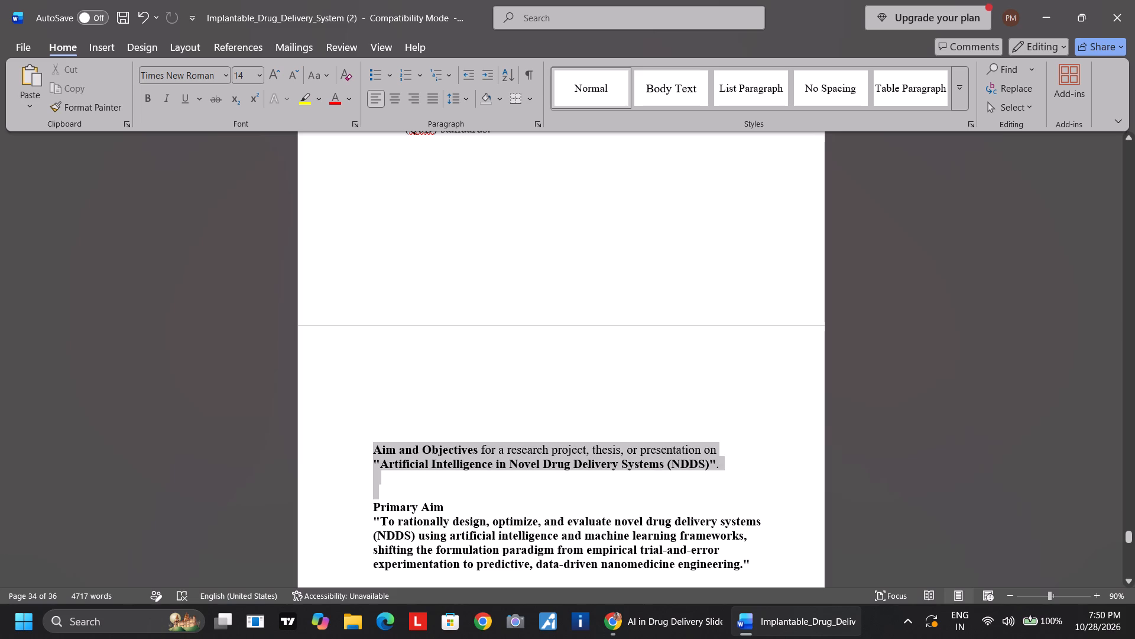
drag(542, 486, 543, 486)
click(653, 437)
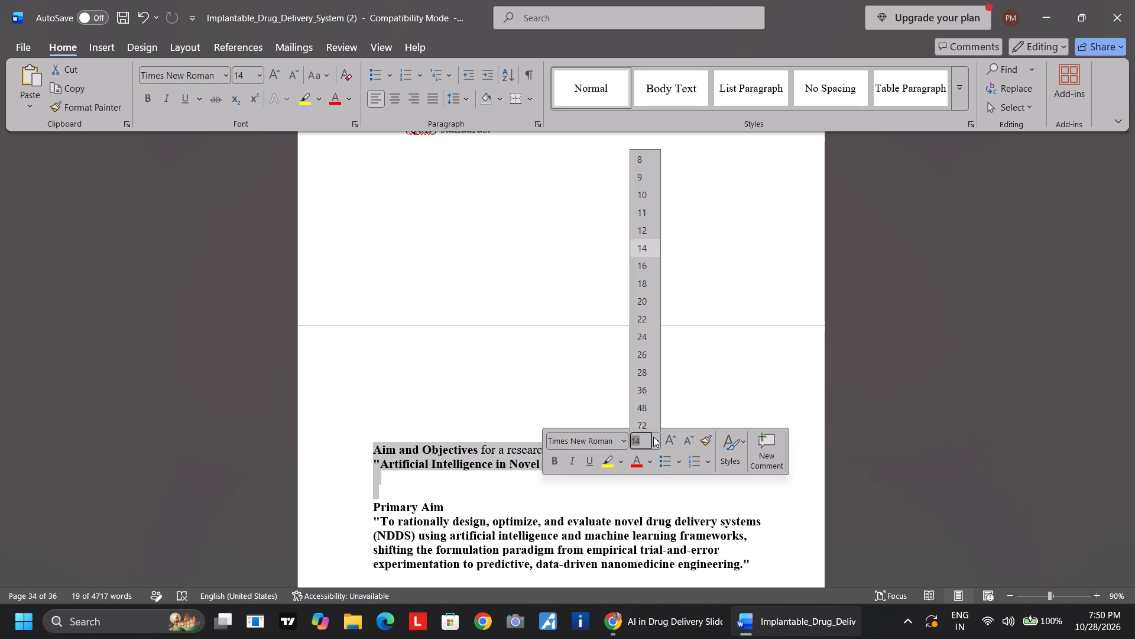
click(646, 301)
click(582, 337)
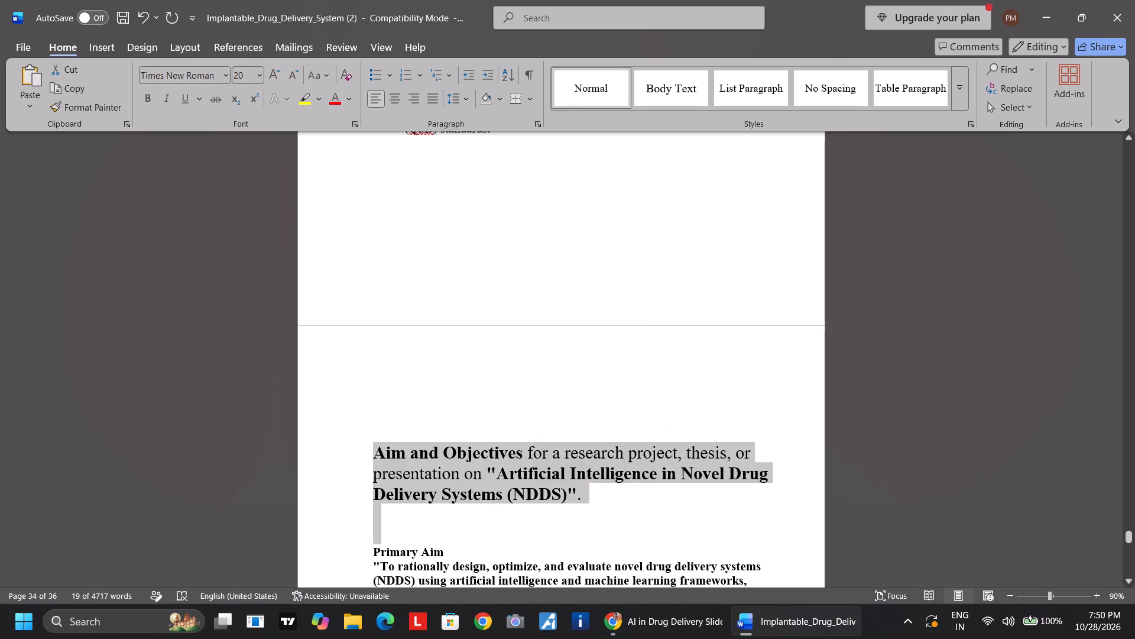
Remove five blank lines above the "Aim and Objectives" opening paragraph to move it up the page.
click(370, 453)
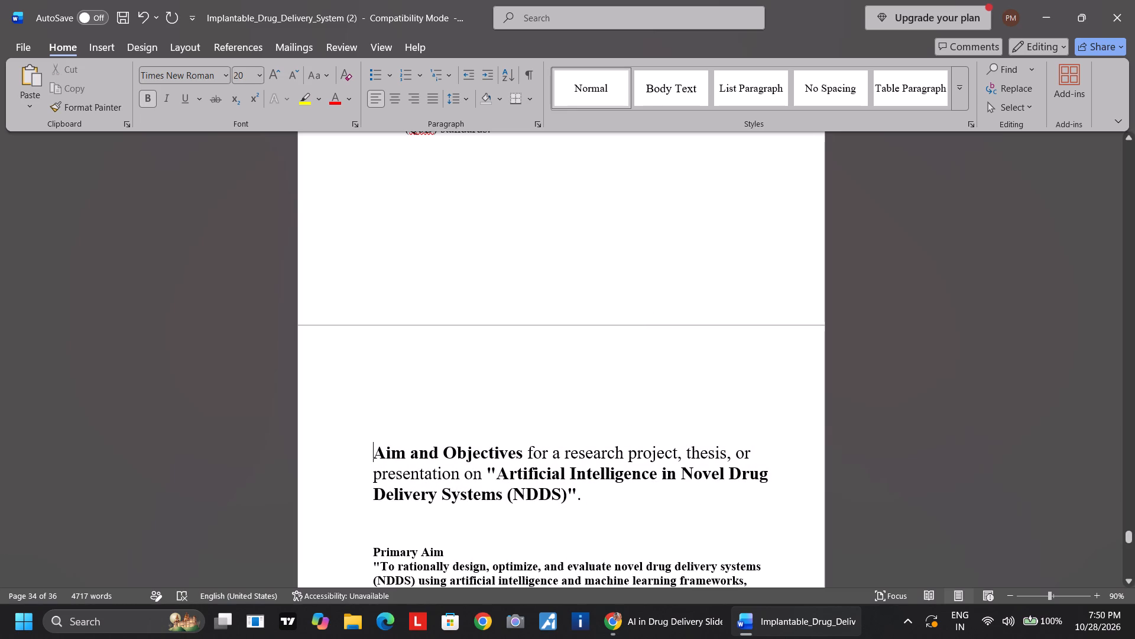
key(BackSpace)
key(BackSpace)
key(BackSpace)
key(BackSpace)
key(BackSpace)
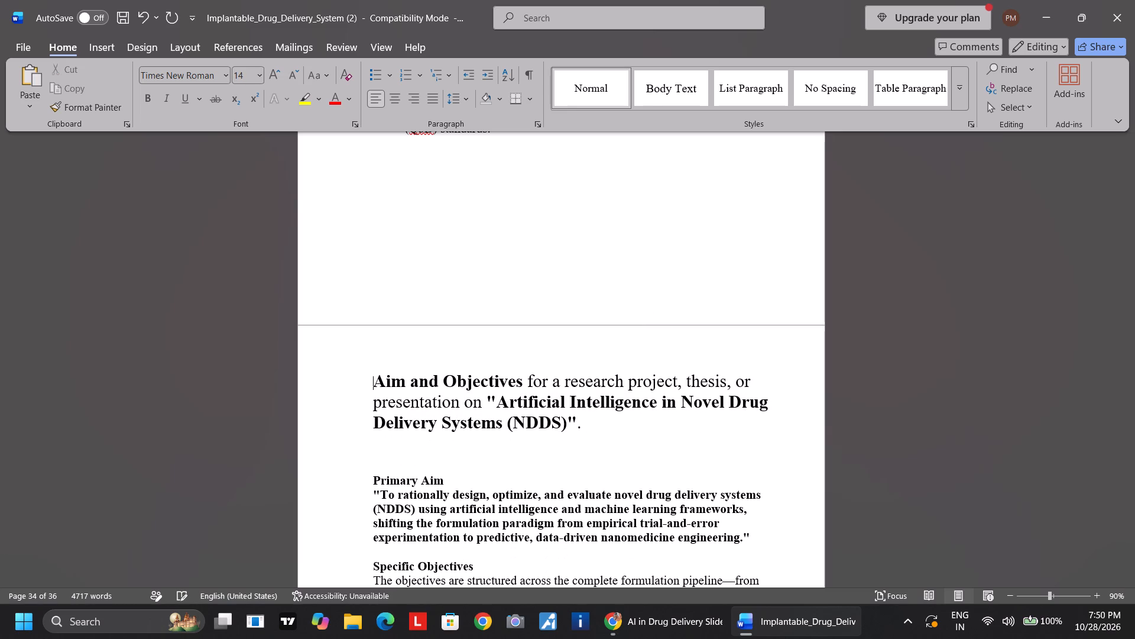
Review the formatted Aim and Objectives section, its summary table, and the evolution and literature review pages before it.
scroll(370, 453, down, 12)
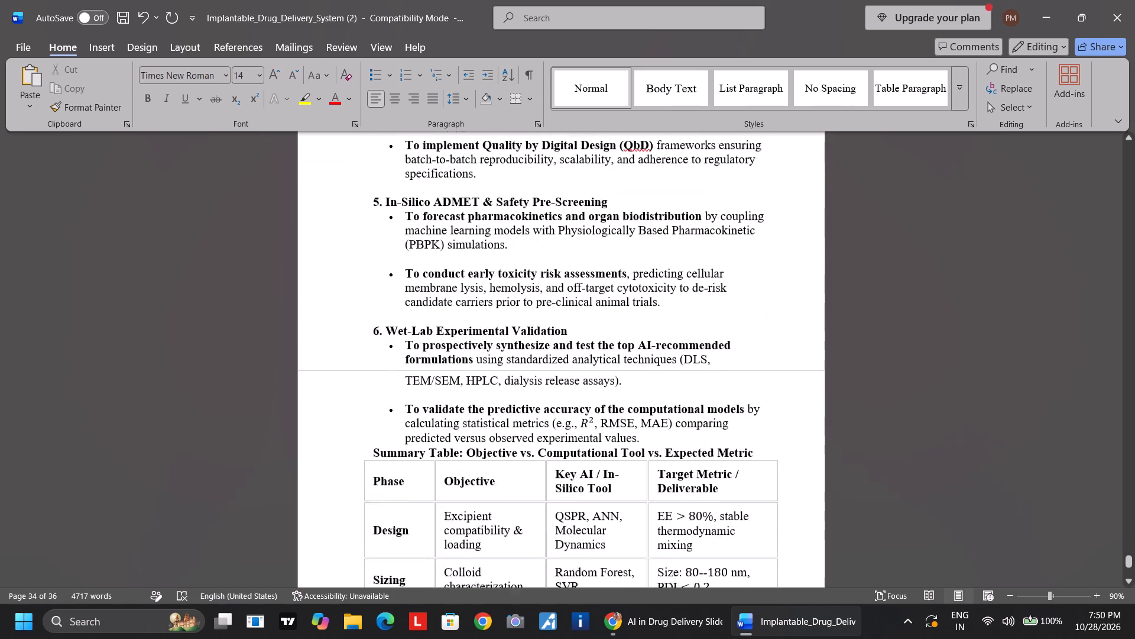
scroll(370, 453, down, 6)
scroll(370, 453, up, 7)
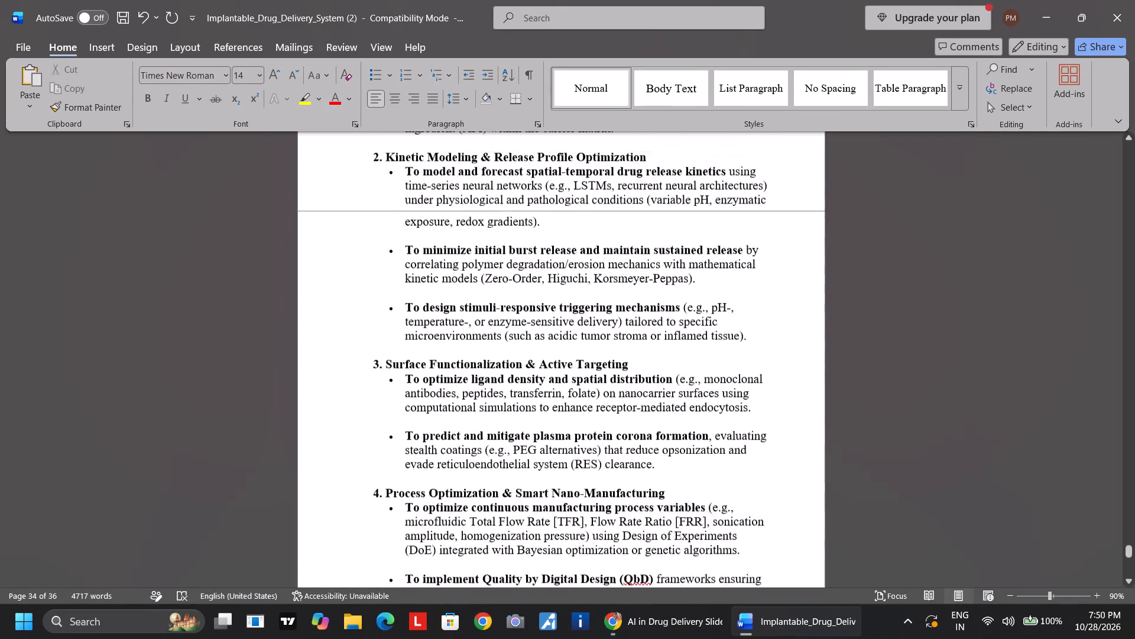
scroll(370, 453, up, 11)
scroll(370, 453, up, 10)
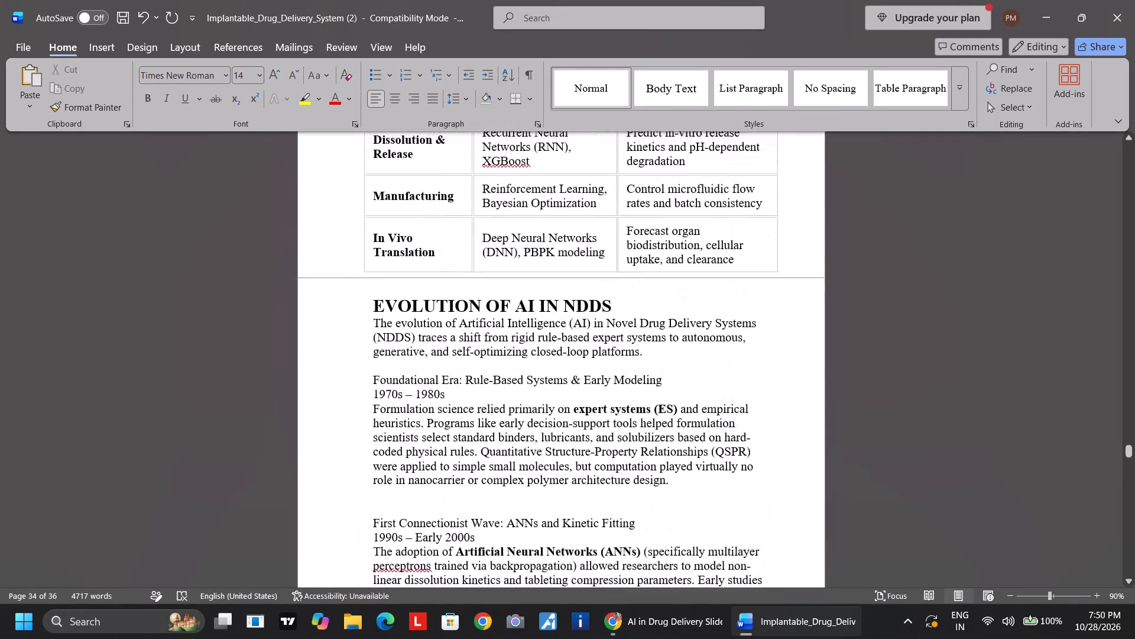
scroll(370, 453, down, 8)
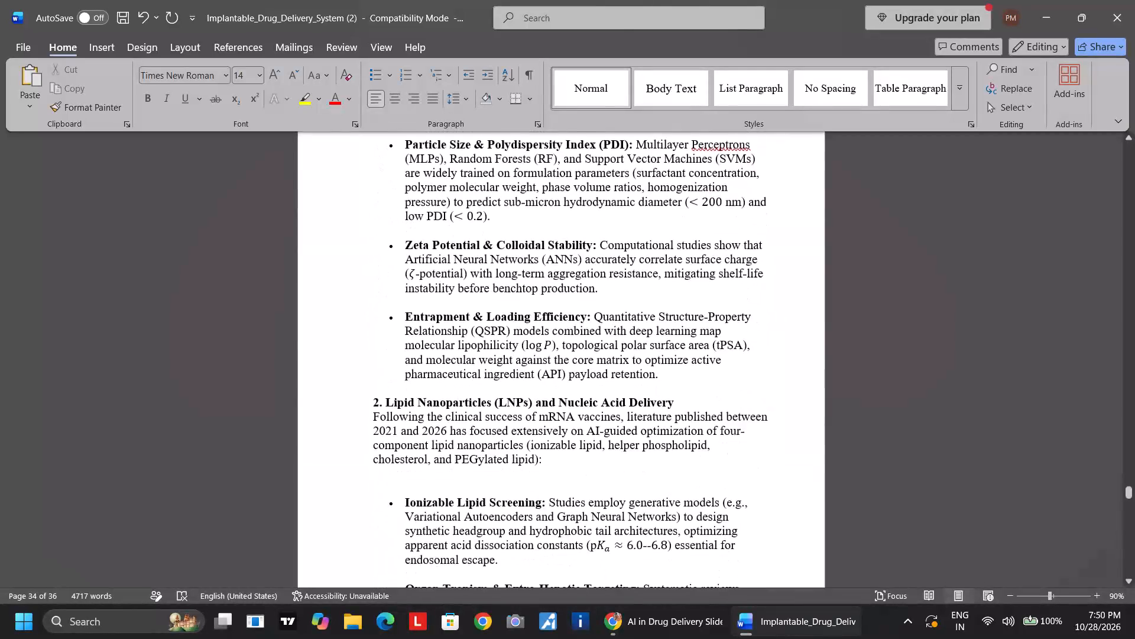
scroll(370, 453, down, 6)
scroll(370, 453, up, 1)
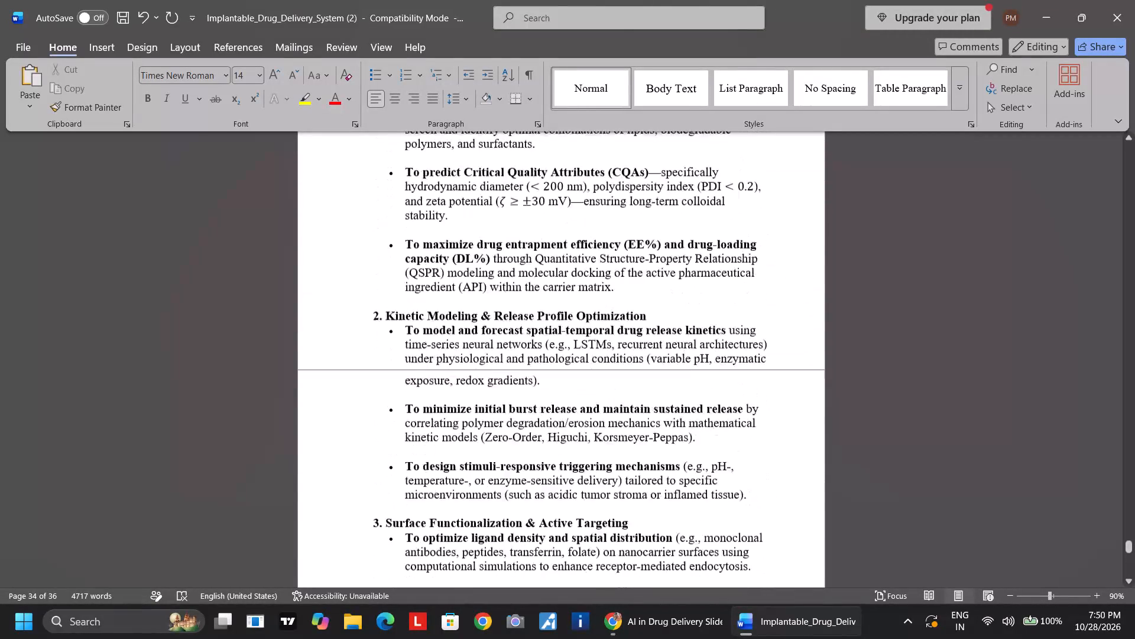
scroll(370, 453, up, 5)
scroll(370, 453, down, 2)
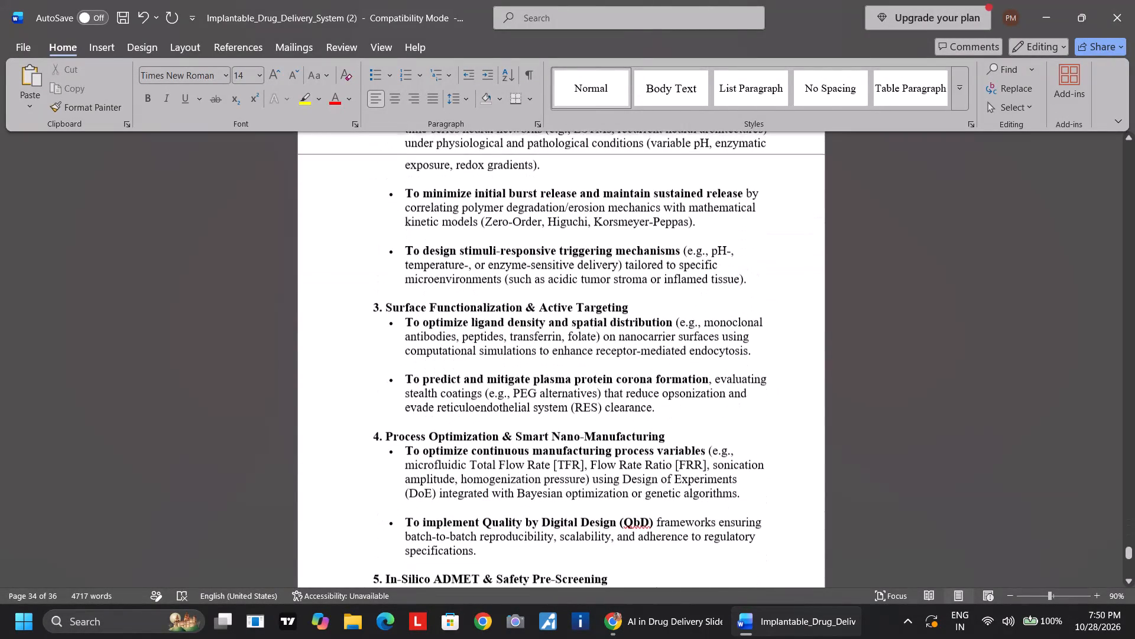
scroll(370, 453, up, 4)
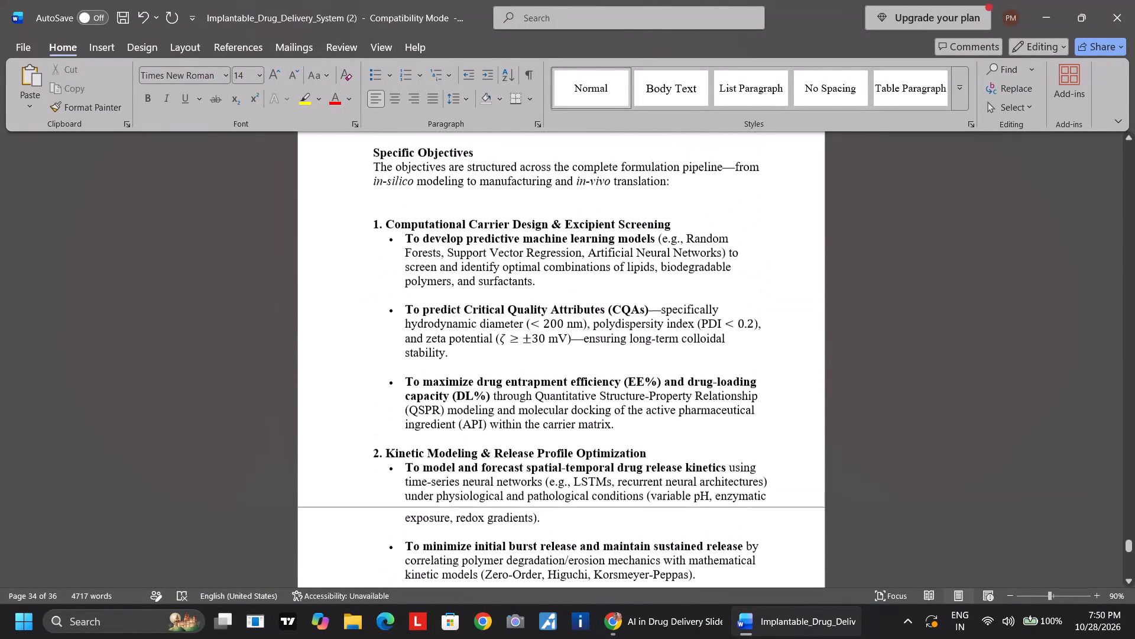
scroll(370, 453, up, 2)
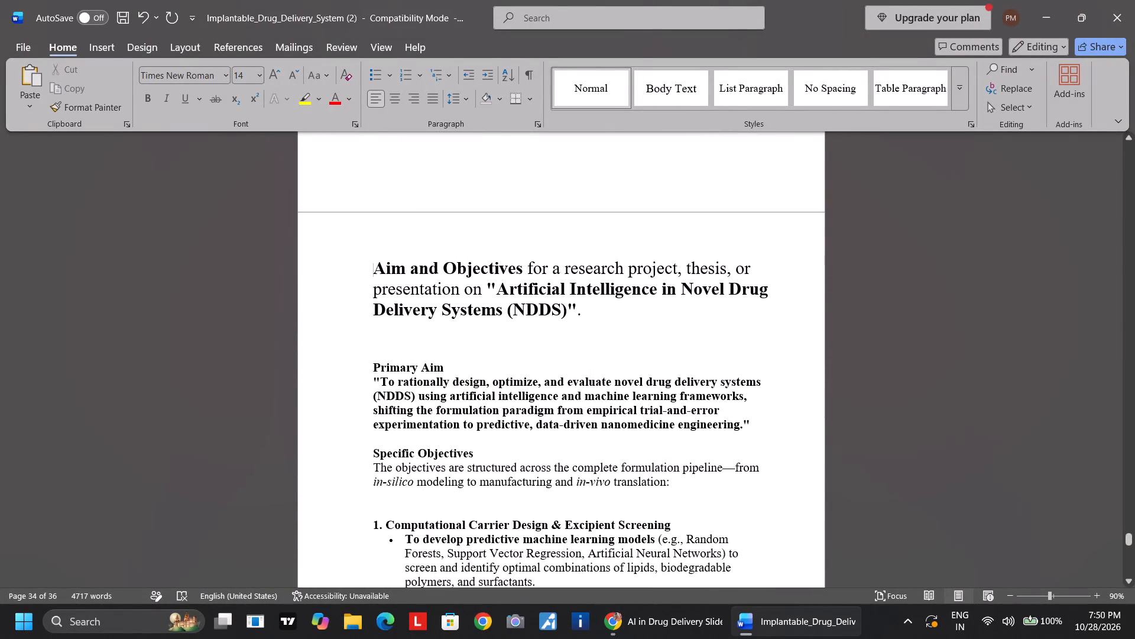
Copy the entry "SUMMARY AND CONCLUSION" from row 9 of the contents table near the start of the report.
click(1128, 170)
click(1128, 170)
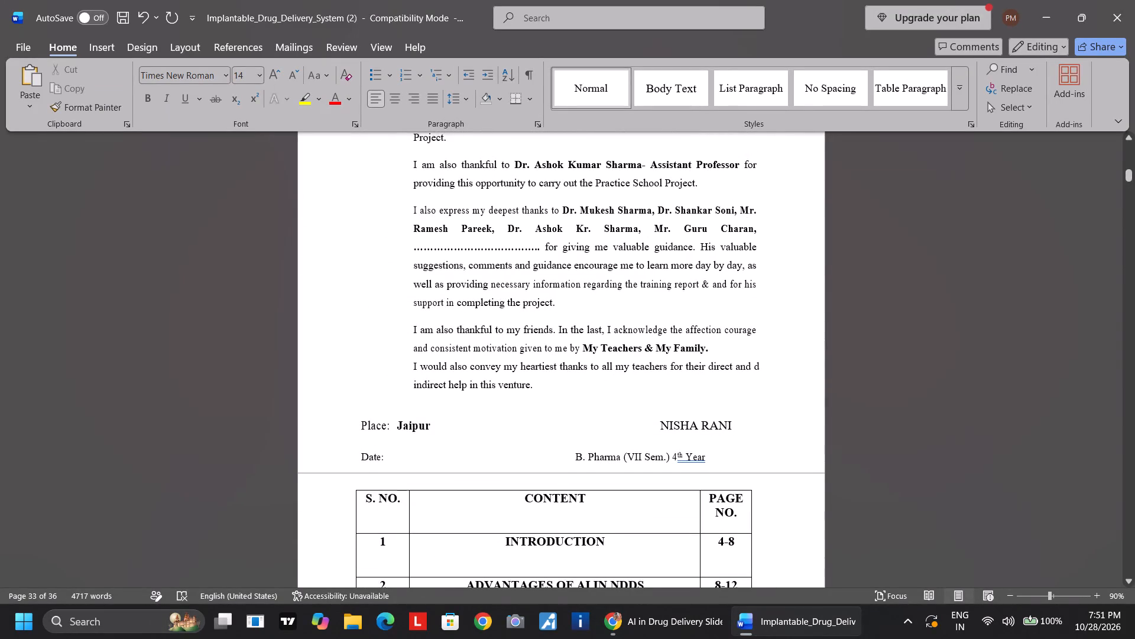
scroll(799, 408, down, 2)
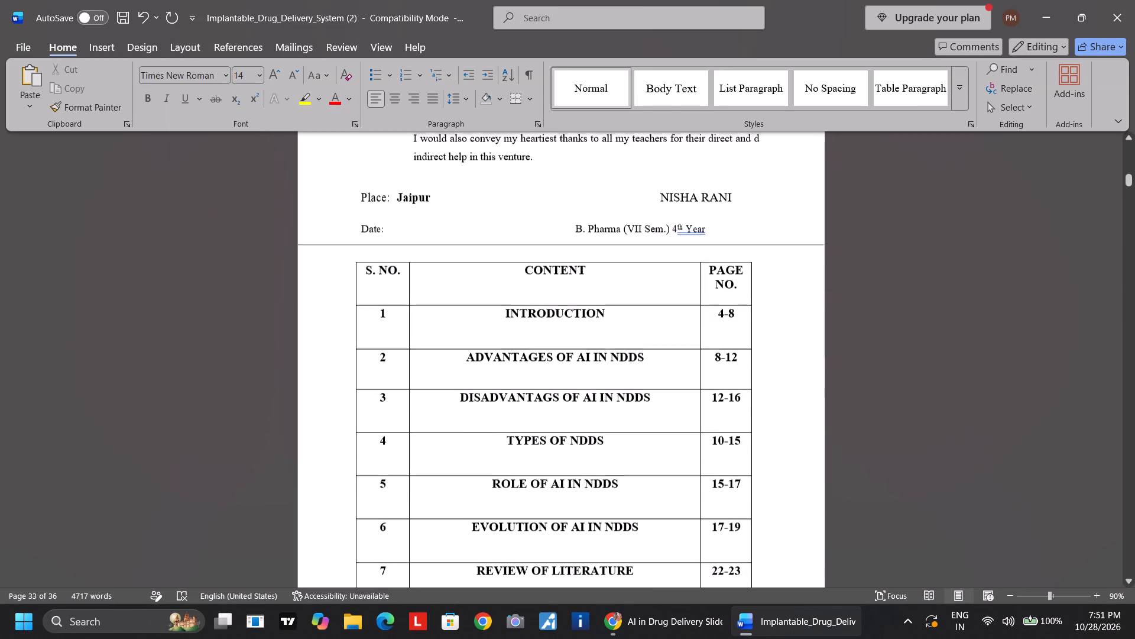
scroll(799, 408, down, 1)
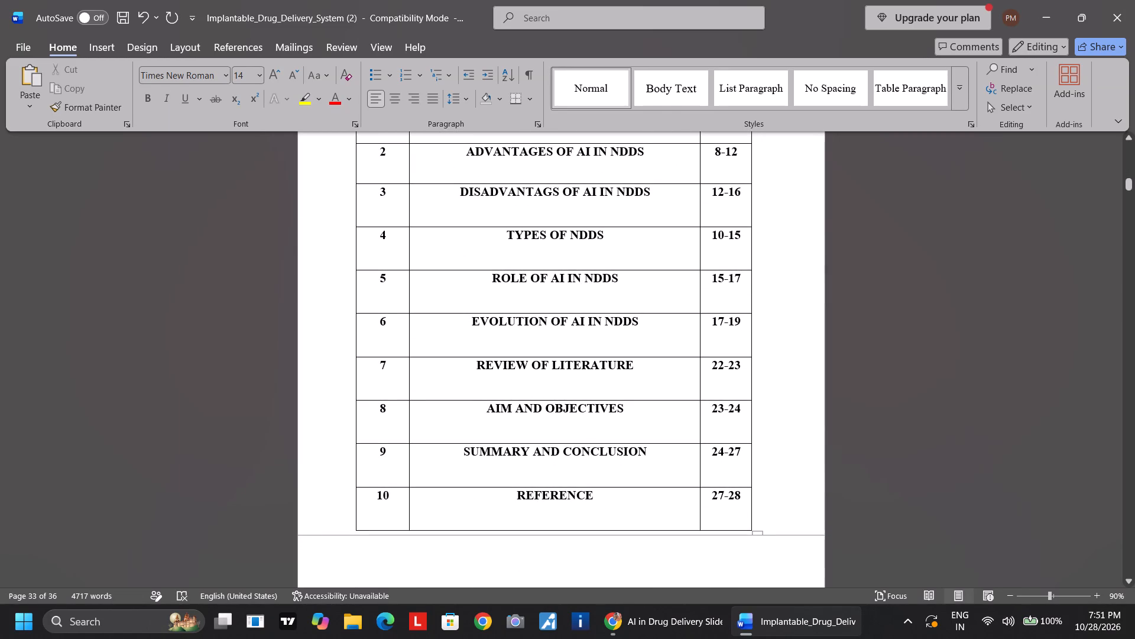
drag(467, 447, 553, 460)
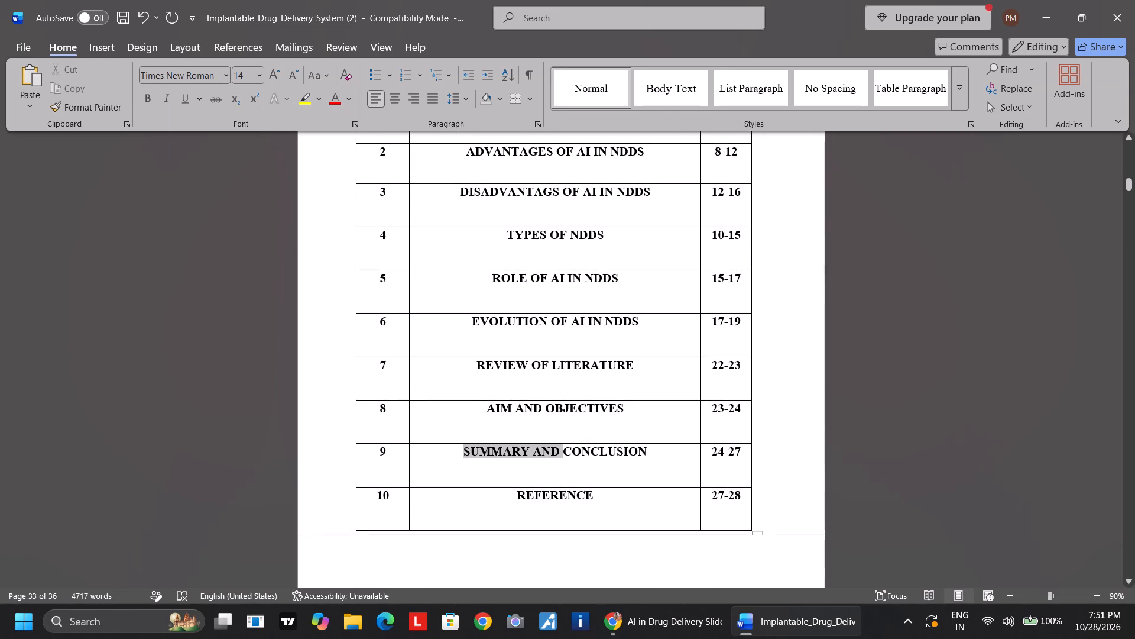
click(455, 482)
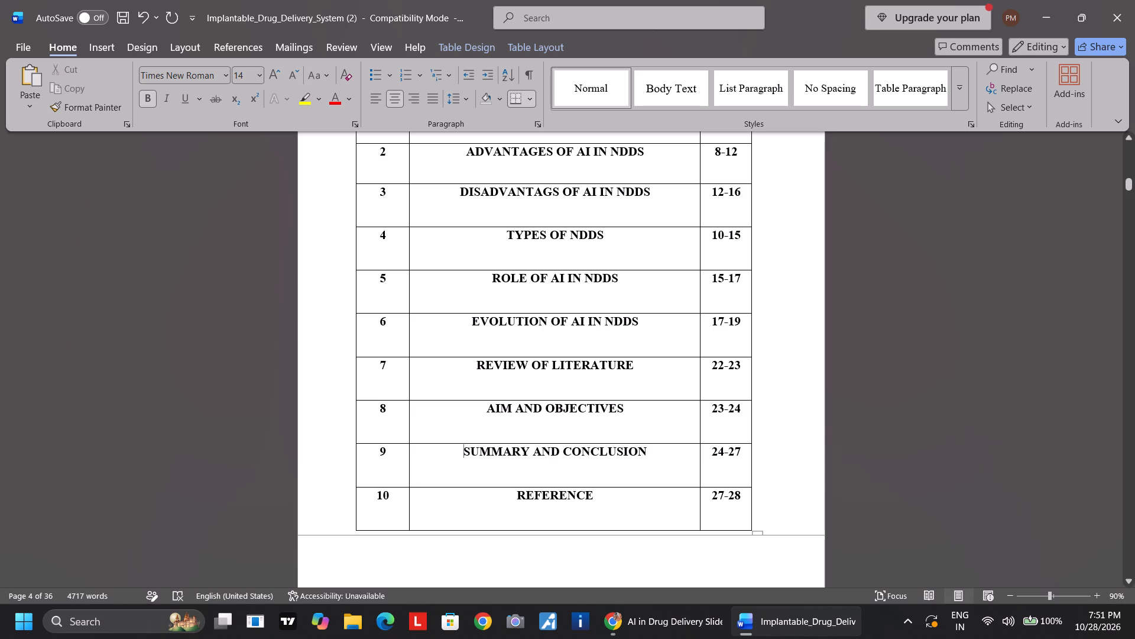
drag(465, 450, 583, 456)
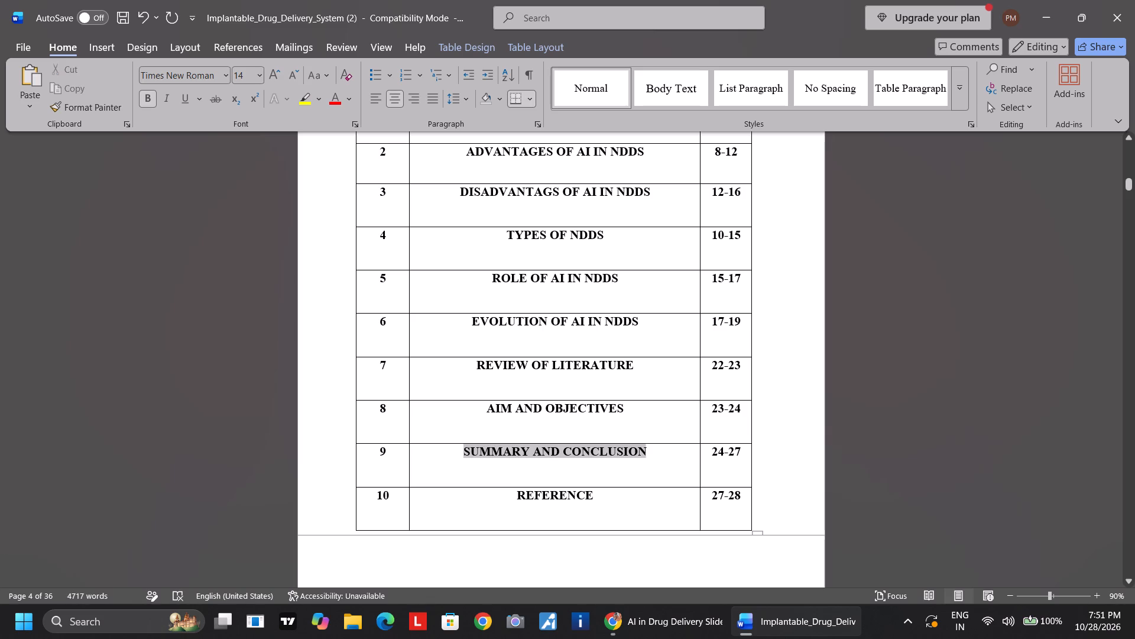
drag(583, 456, 601, 457)
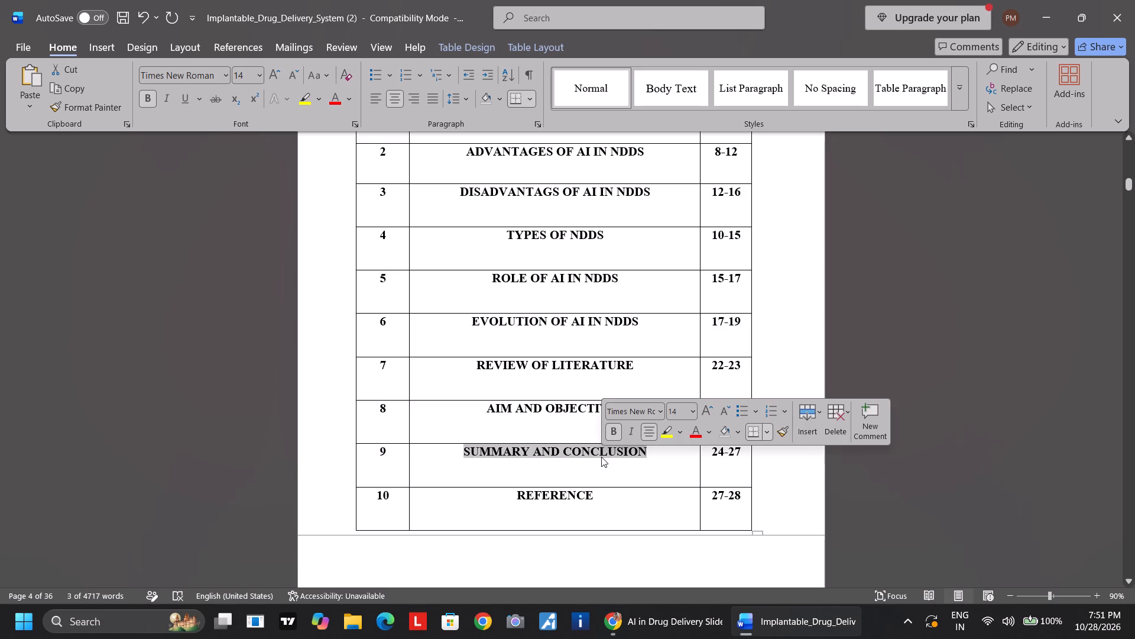
key(ctrl+c)
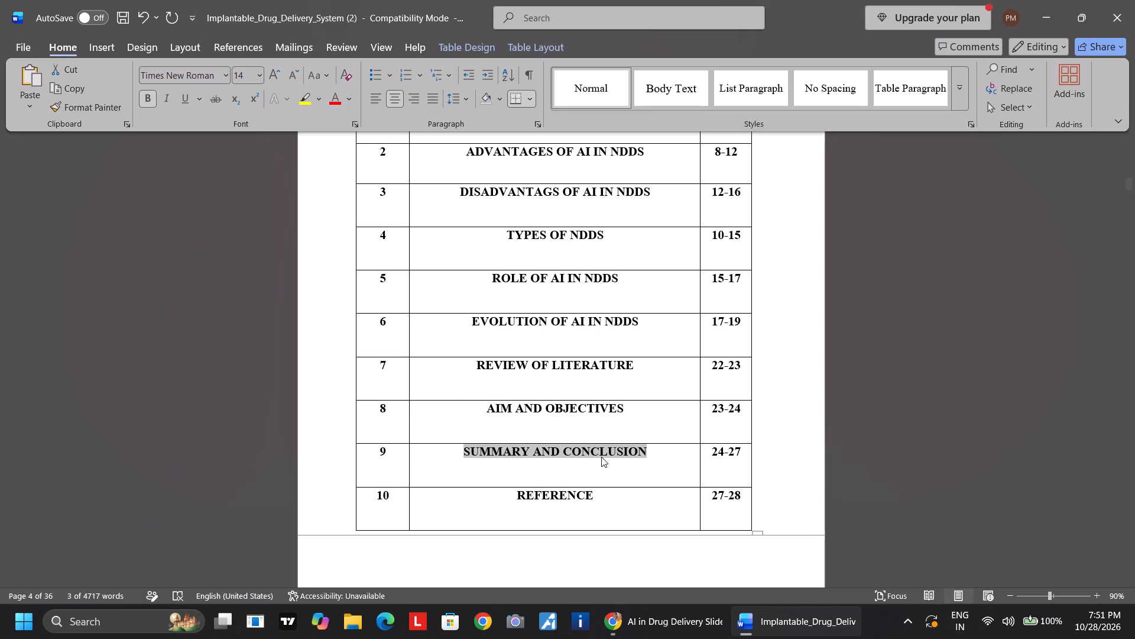
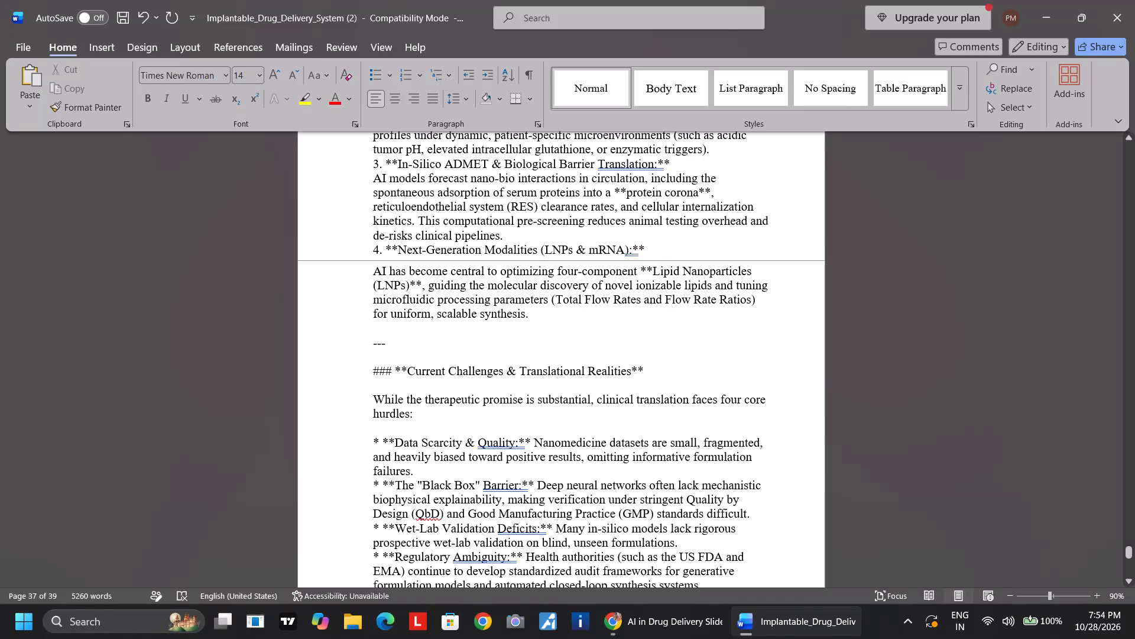
Review the Aim and Objectives section above the pasted summary, from its closing table up to its title, checking its formatting.
scroll(773, 355, up, 1)
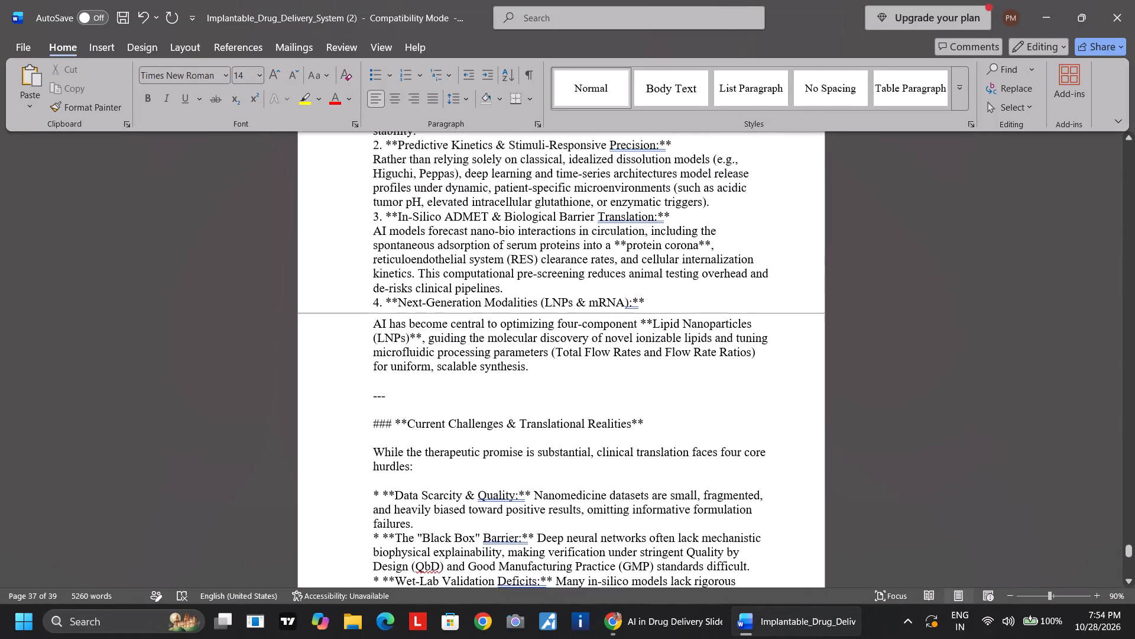
scroll(773, 355, up, 6)
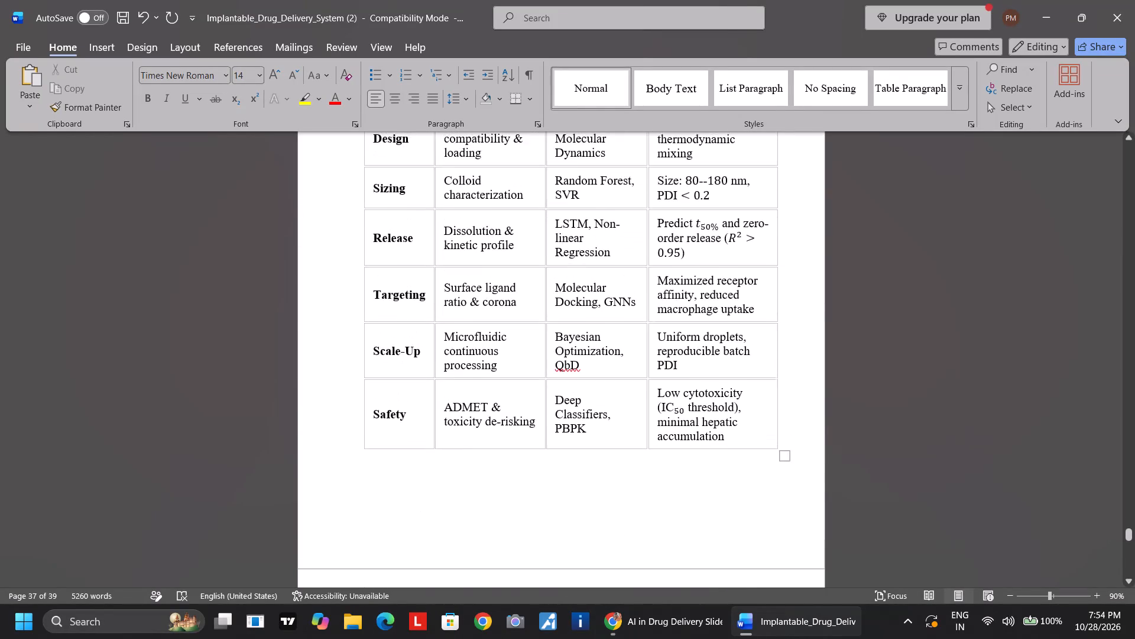
scroll(773, 355, up, 3)
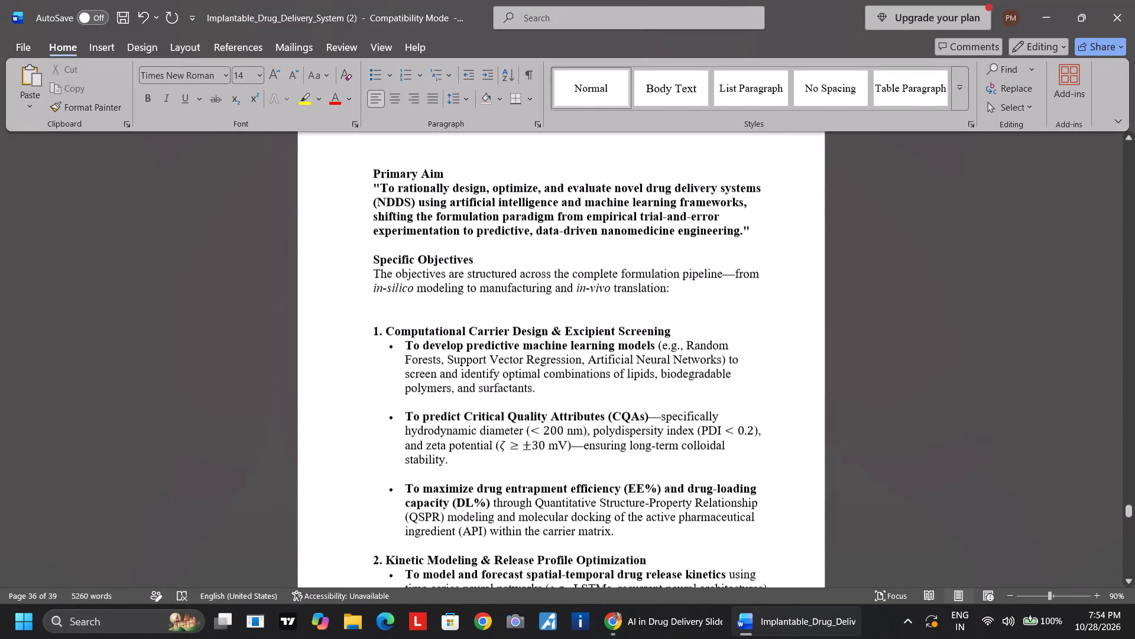
scroll(773, 355, up, 4)
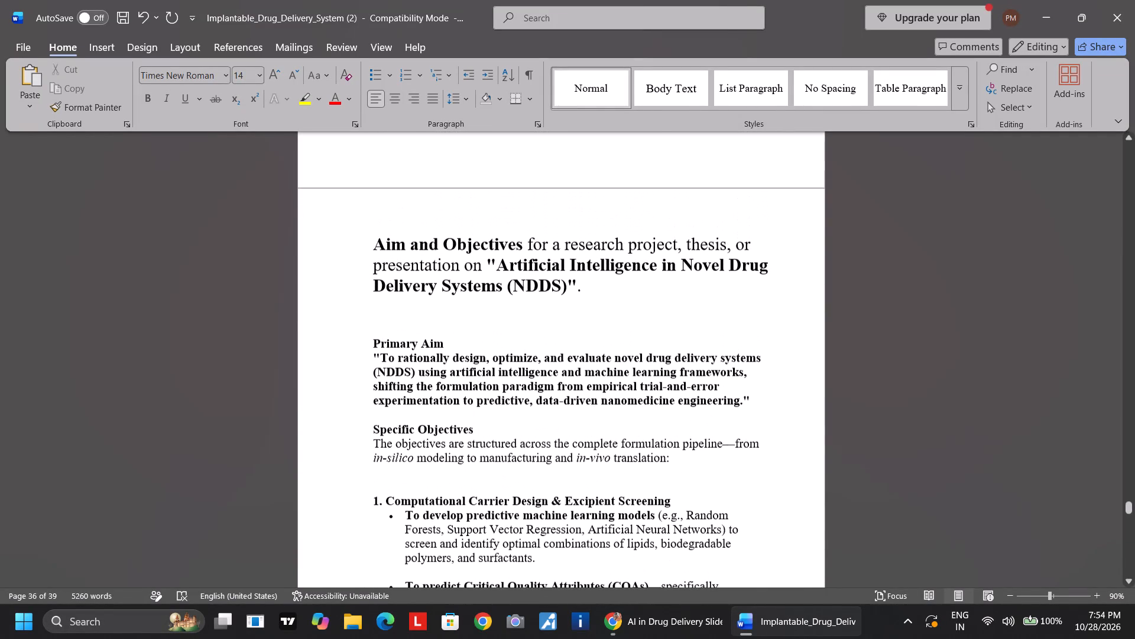
scroll(773, 355, up, 1)
scroll(773, 355, down, 6)
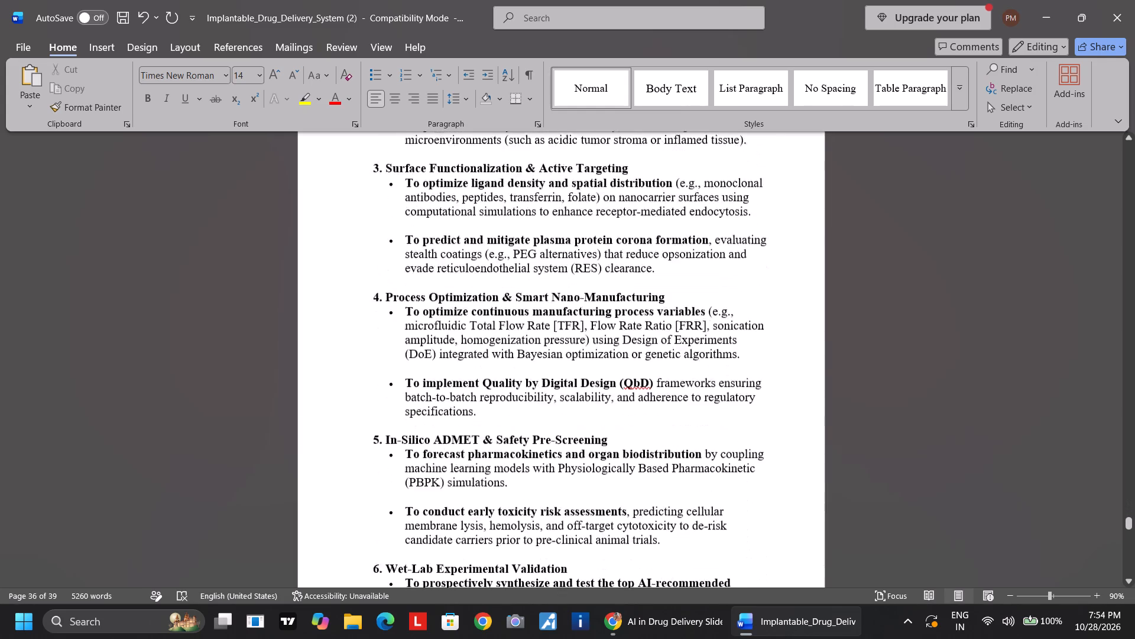
Delete the entire pasted Summary and Conclusion text with its raw markdown symbols, from its title through the Key Takeaway Matrix.
scroll(773, 355, right, 4)
scroll(773, 355, up, 1)
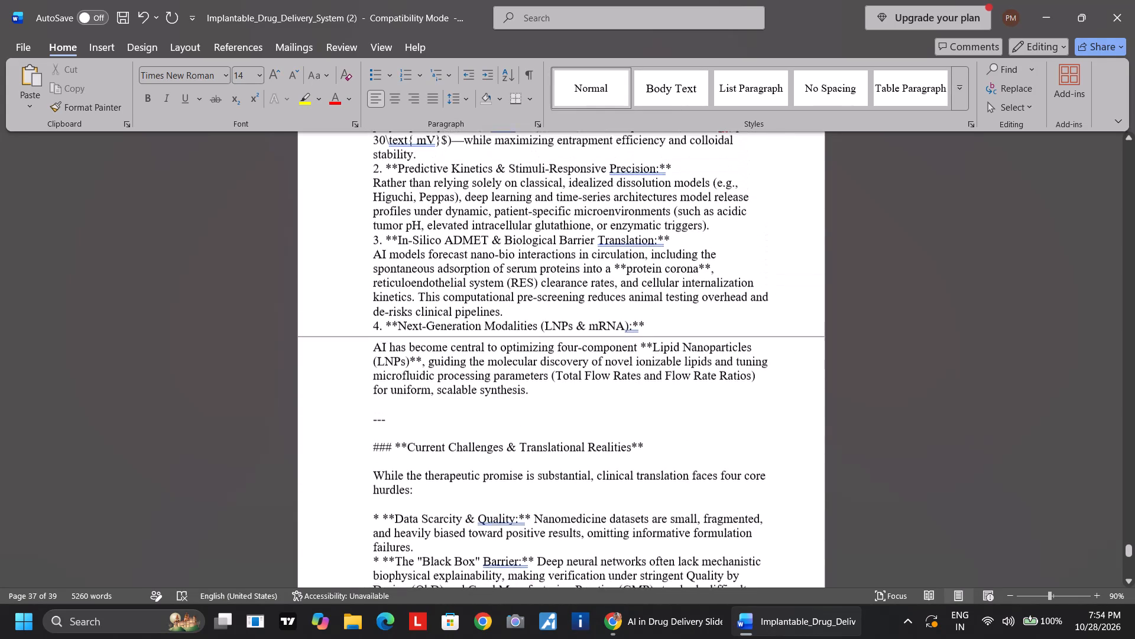
scroll(773, 355, up, 6)
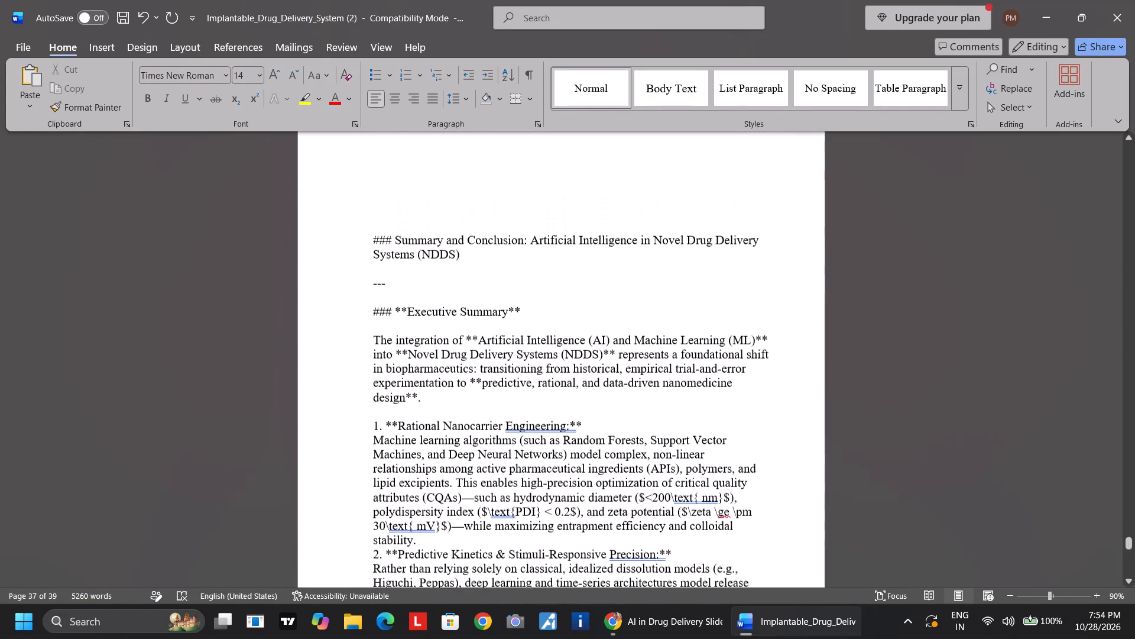
scroll(773, 355, up, 1)
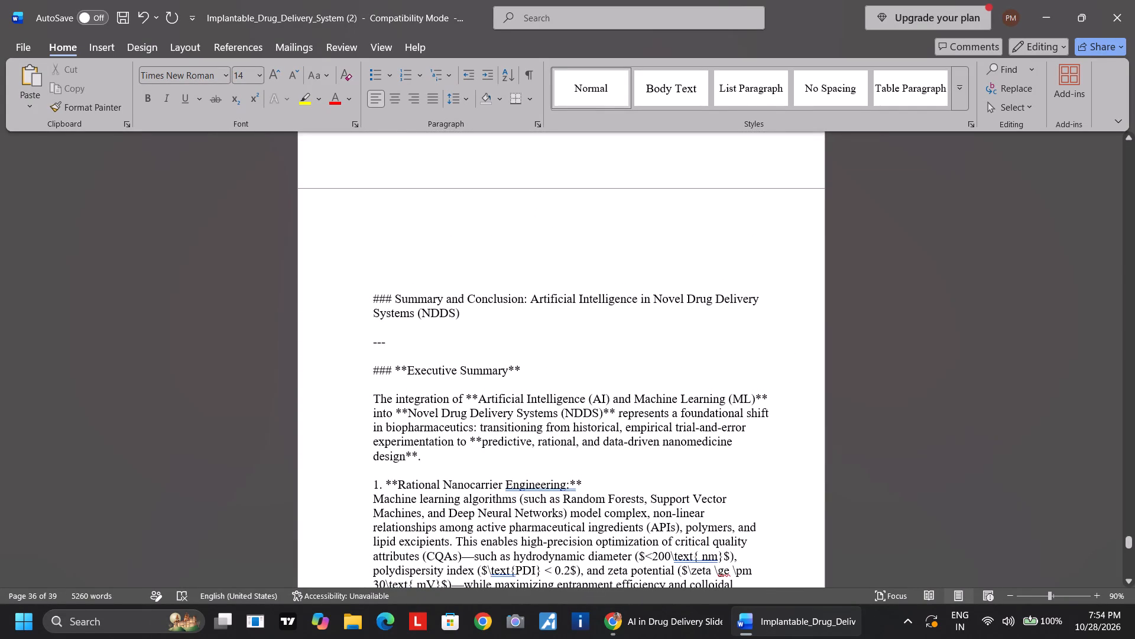
drag(366, 293, 474, 409)
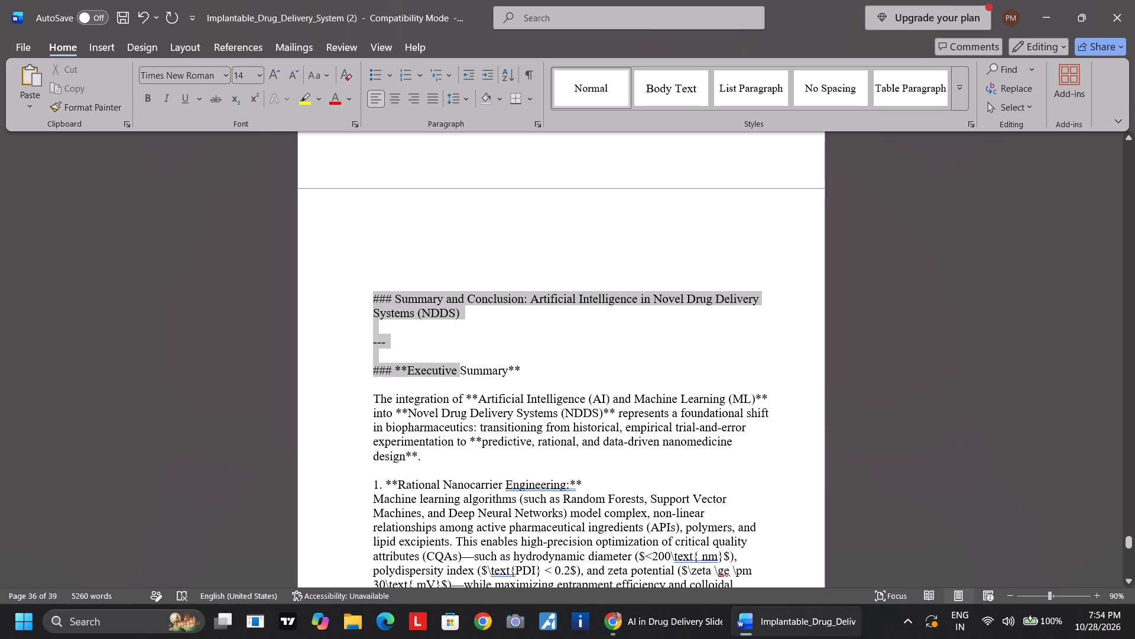
drag(474, 409, 516, 598)
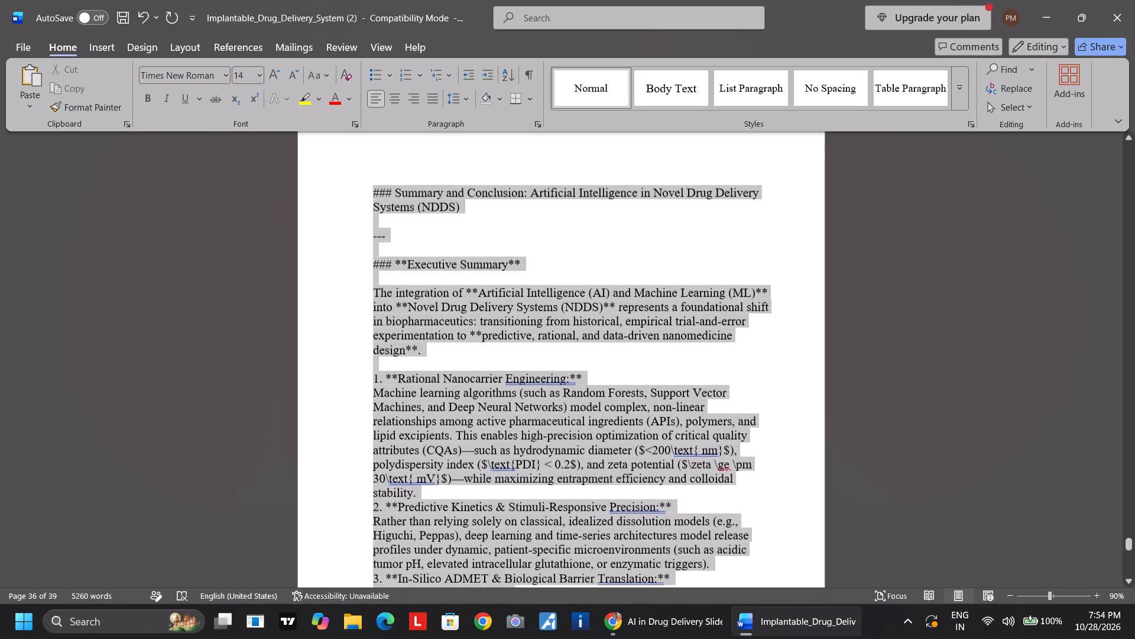
drag(516, 598, 515, 598)
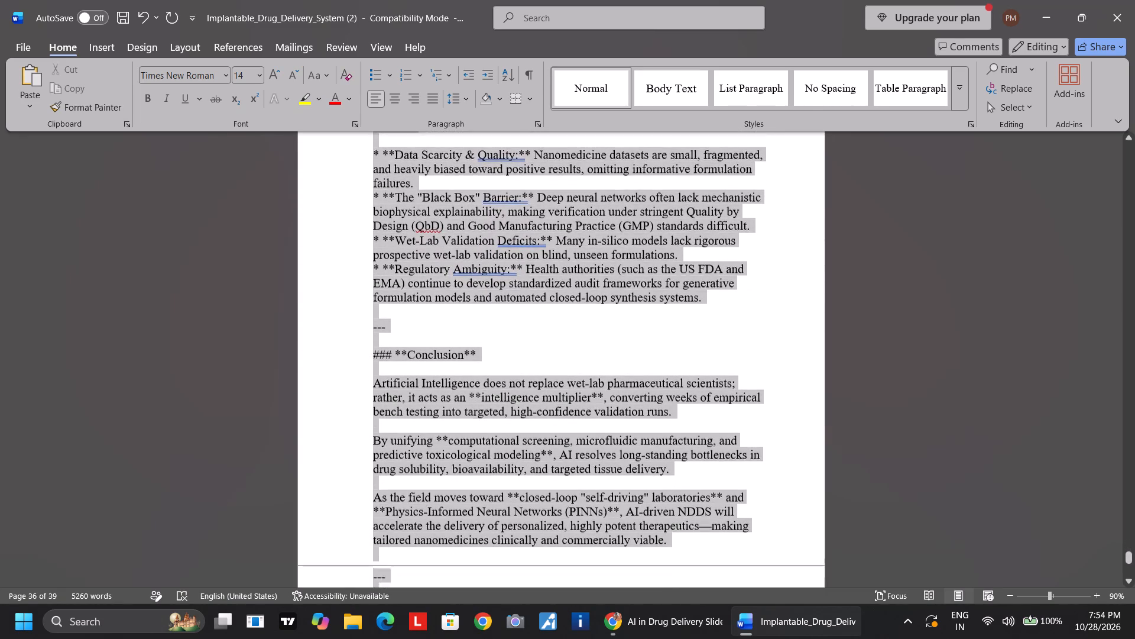
drag(515, 598, 670, 545)
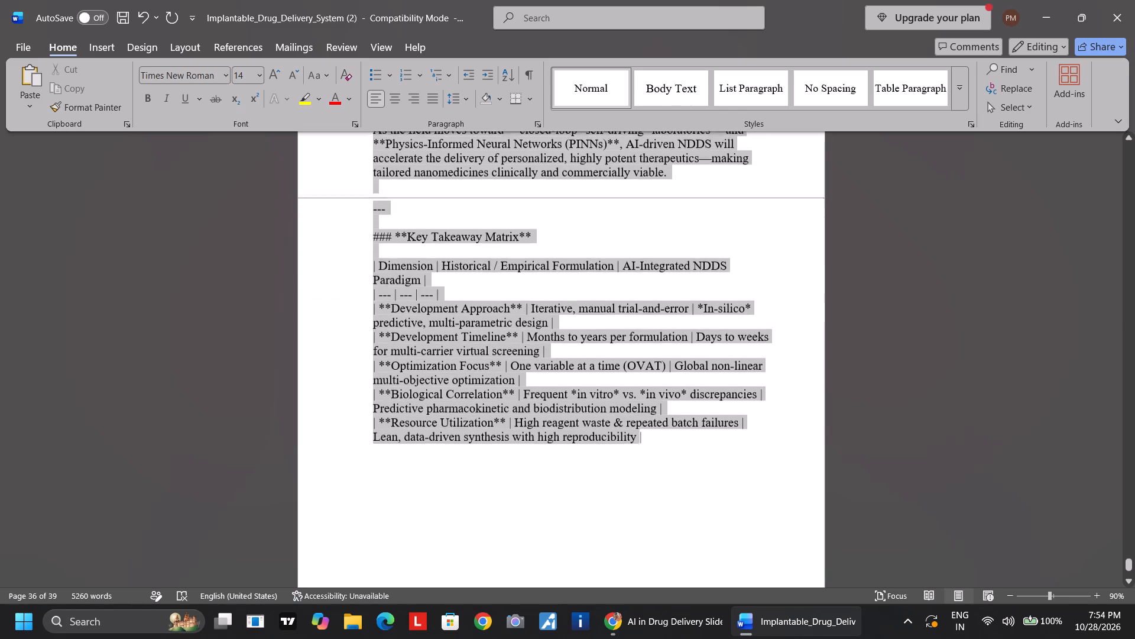
drag(670, 545, 747, 525)
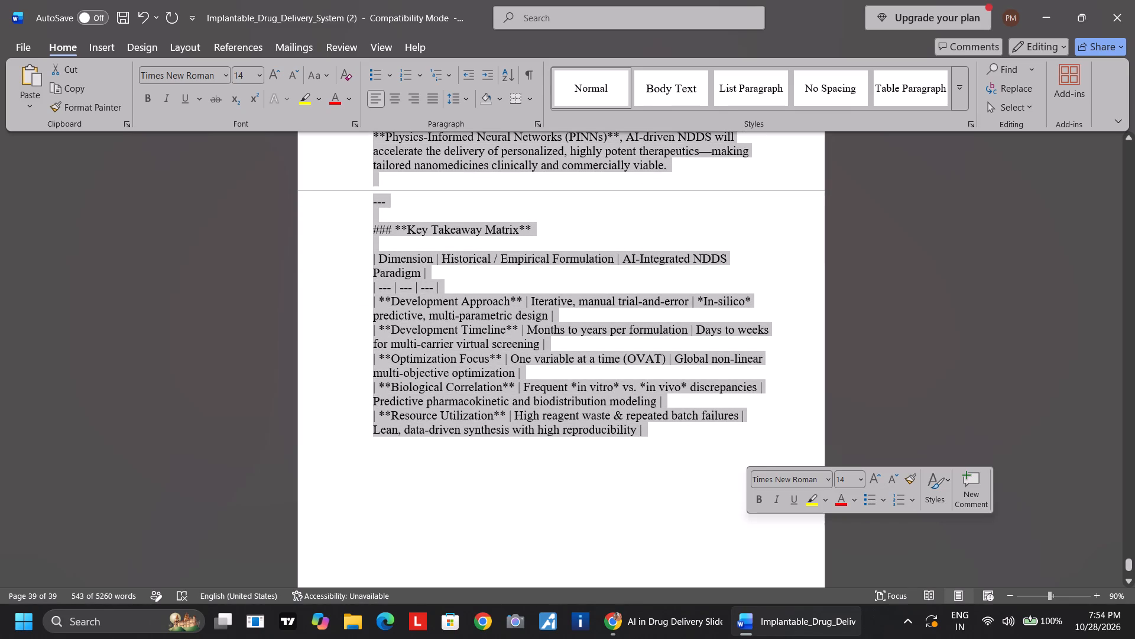
key(BackSpace)
scroll(747, 525, up, 3)
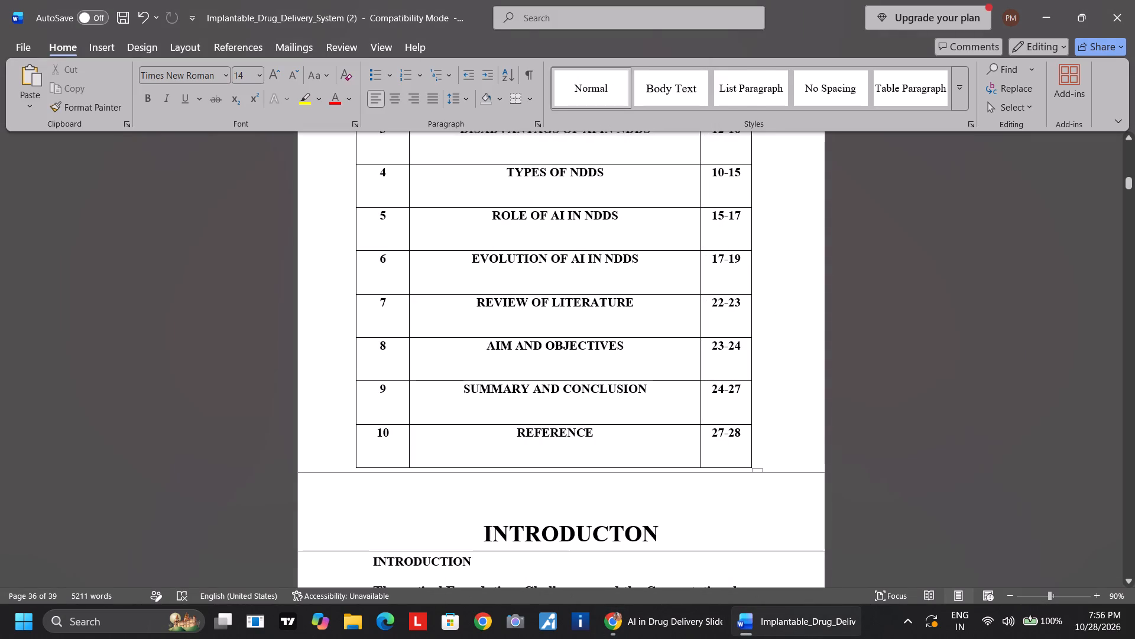
drag(463, 392, 607, 393)
key(ctrl+c)
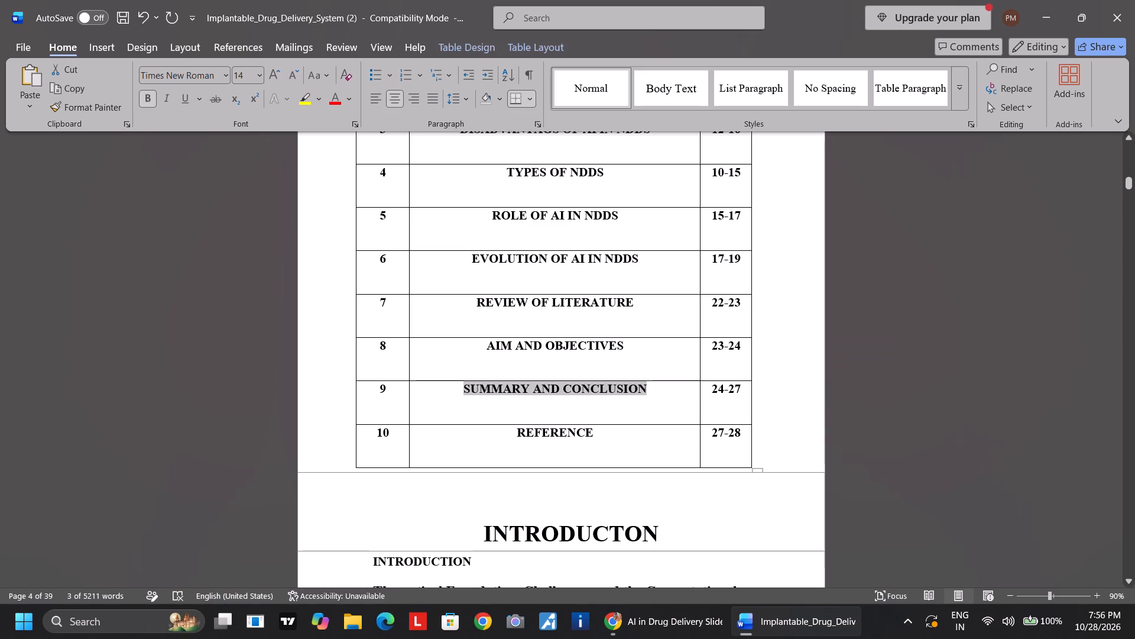
right_click(1126, 544)
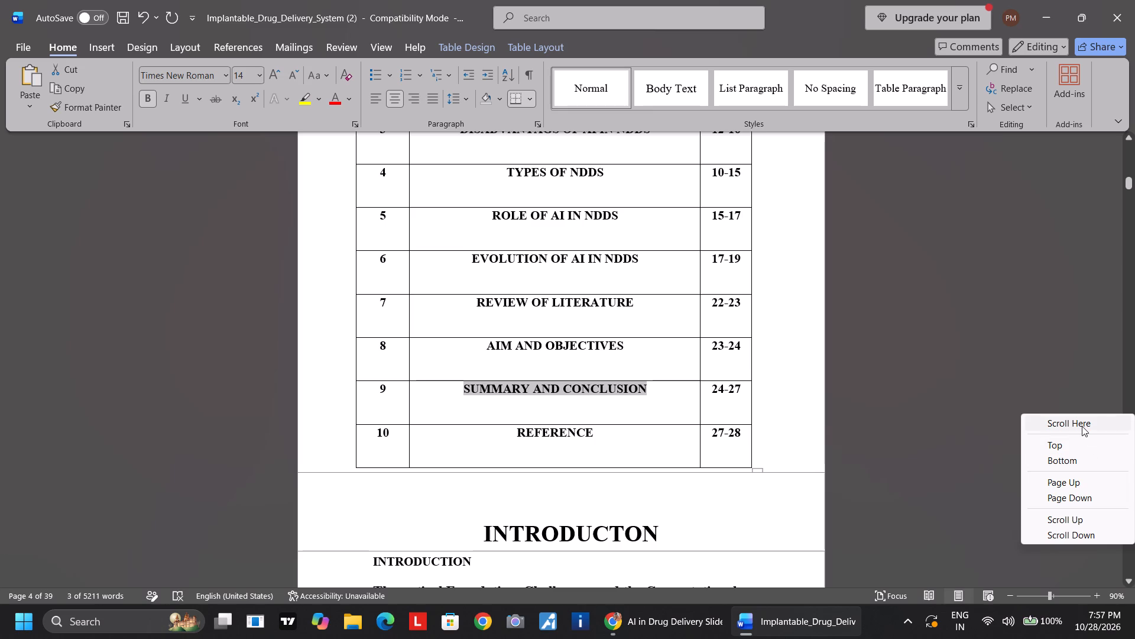
click(1082, 426)
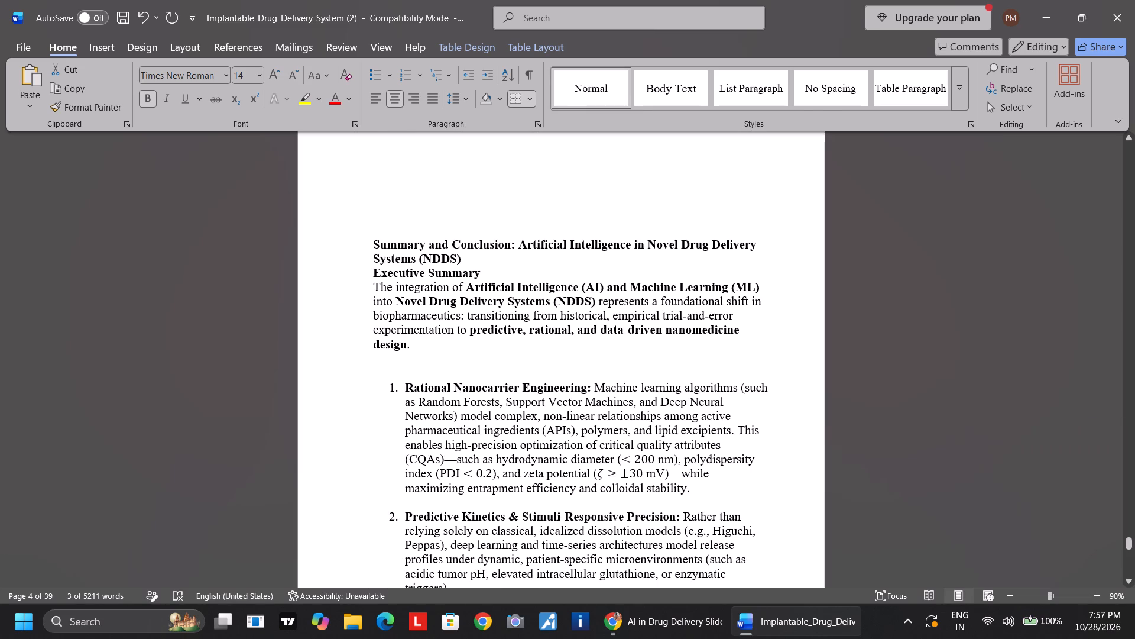
scroll(660, 246, right, 1)
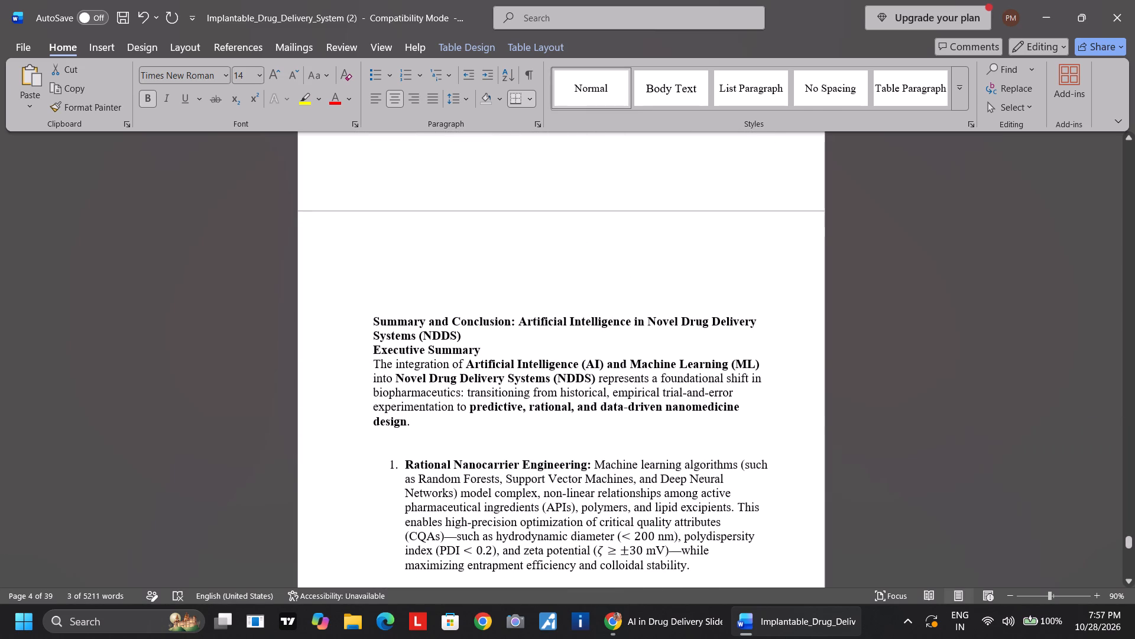
click(414, 258)
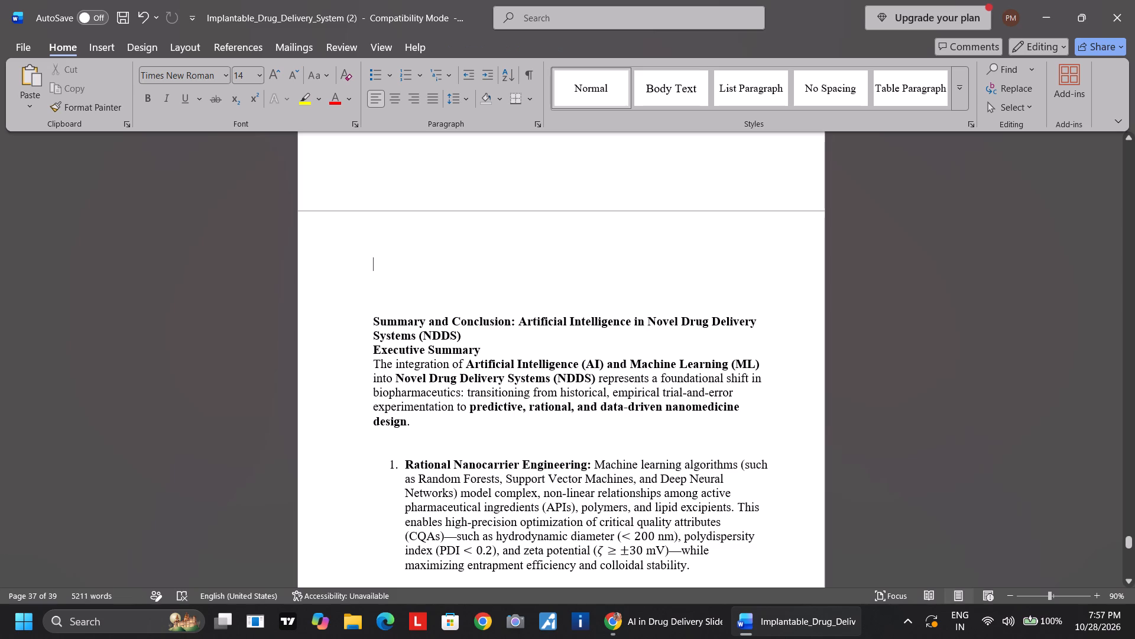
key(ctrl+v)
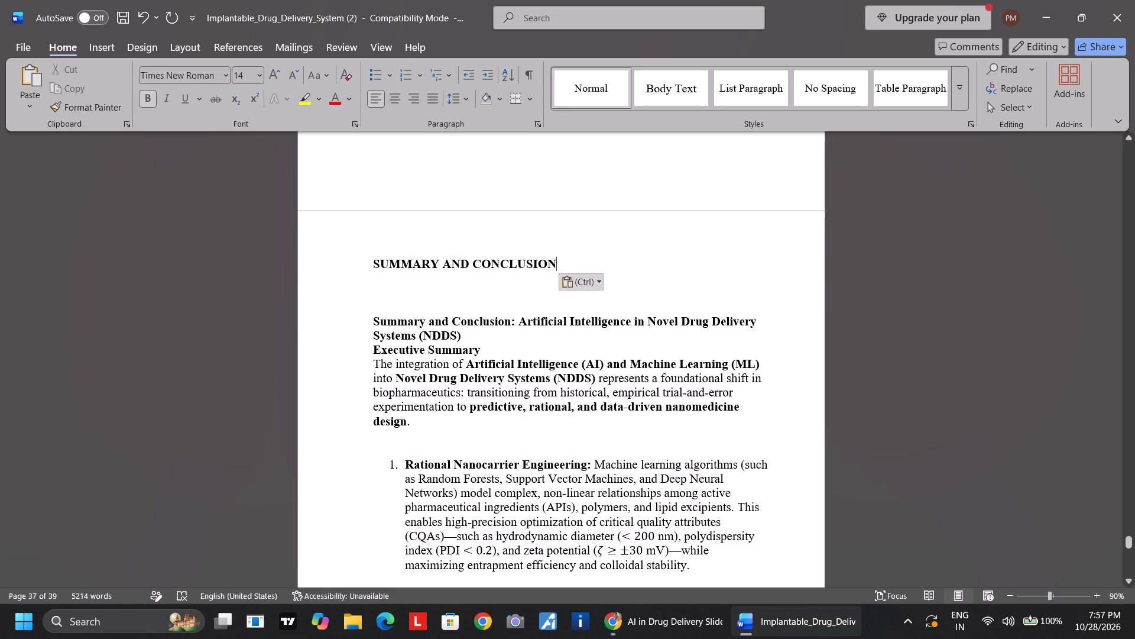
Set the font size of the new SUMMARY AND CONCLUSION heading to 20.
drag(370, 266, 544, 265)
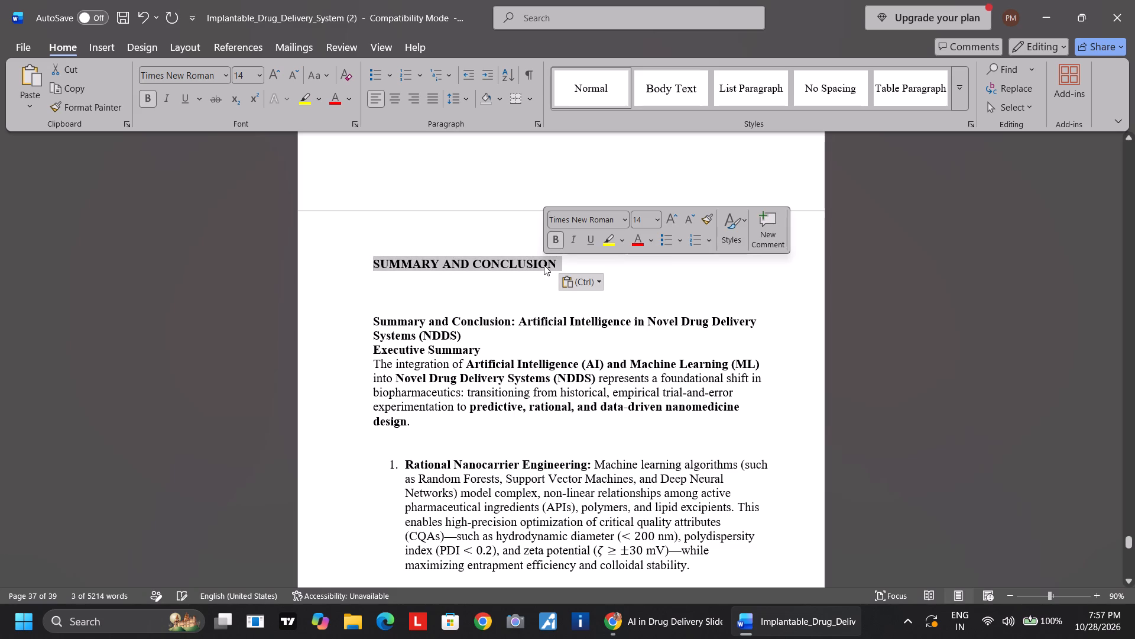
click(653, 211)
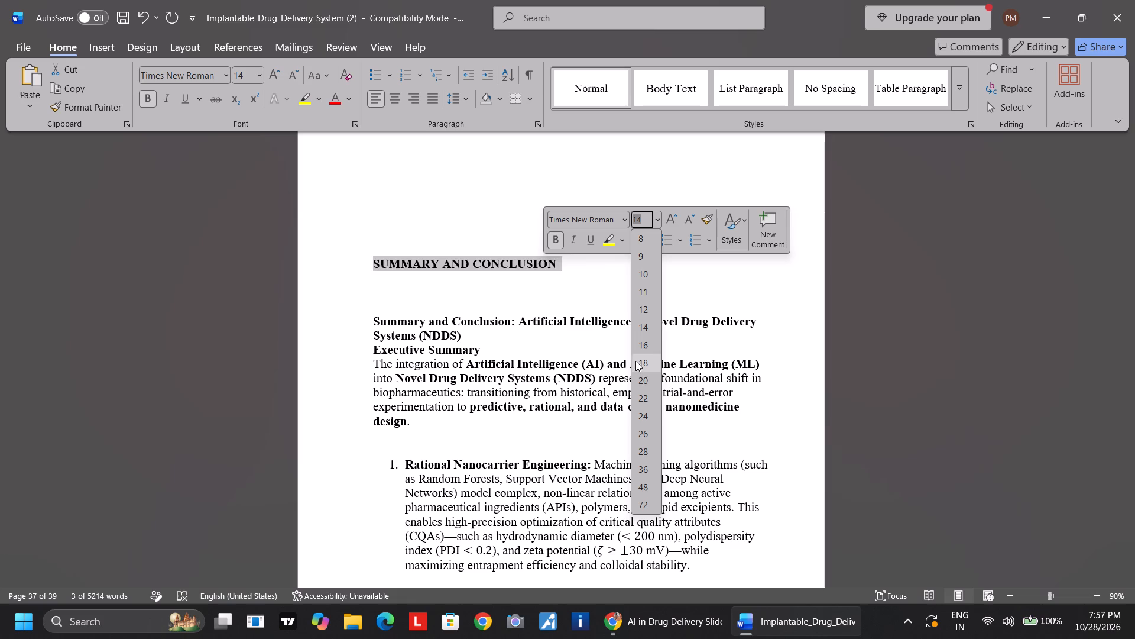
click(647, 385)
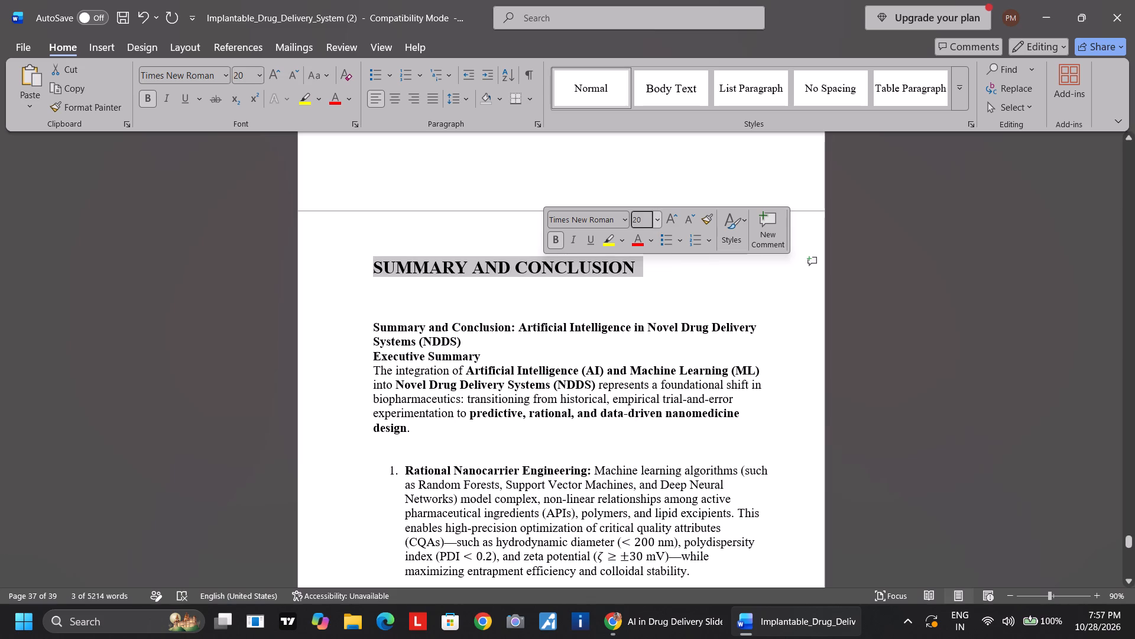
click(680, 293)
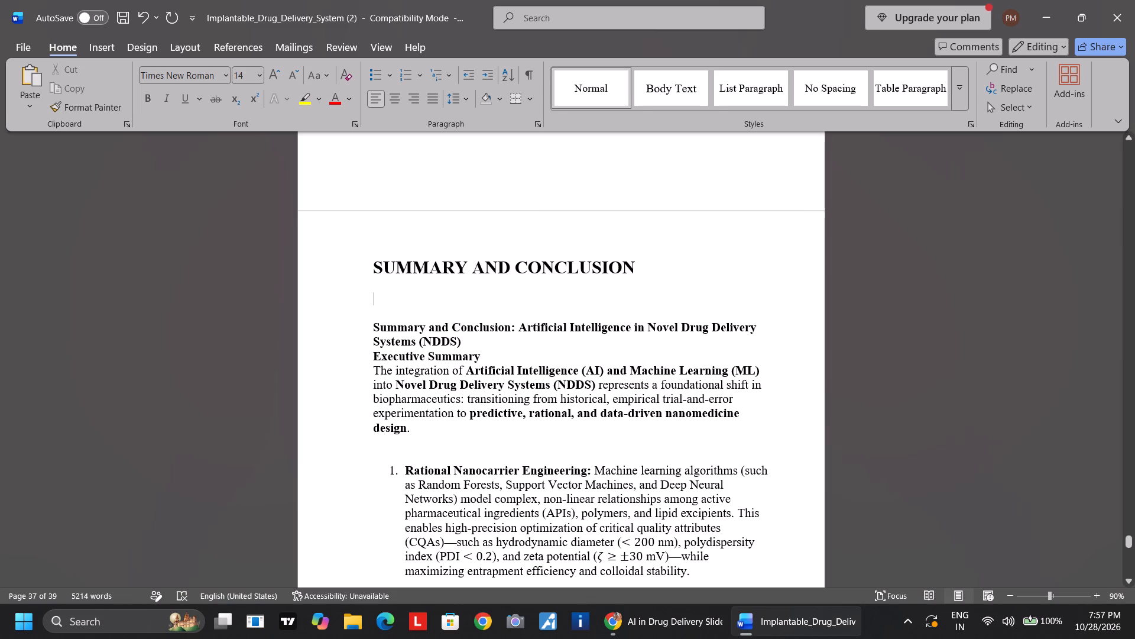
Check the report's closing table, and review the sections from Smart Manufacturing through Review of Literature and its Benchmark Synthesis table.
scroll(729, 443, down, 2)
click(729, 443)
scroll(729, 443, down, 3)
scroll(729, 443, right, 4)
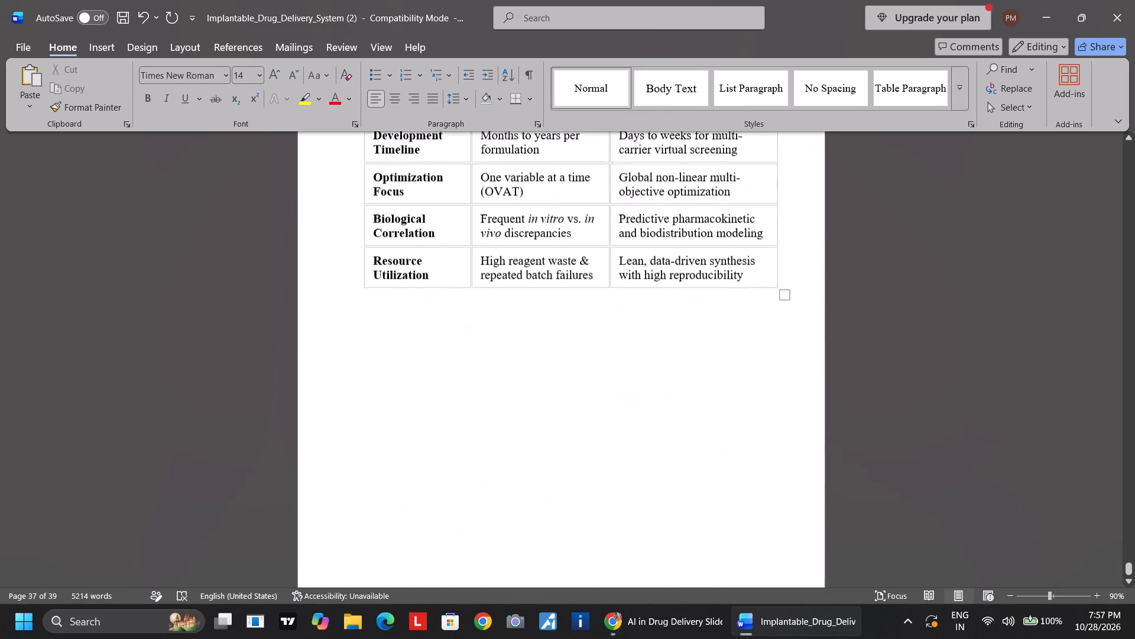
scroll(729, 443, up, 5)
scroll(729, 443, right, 2)
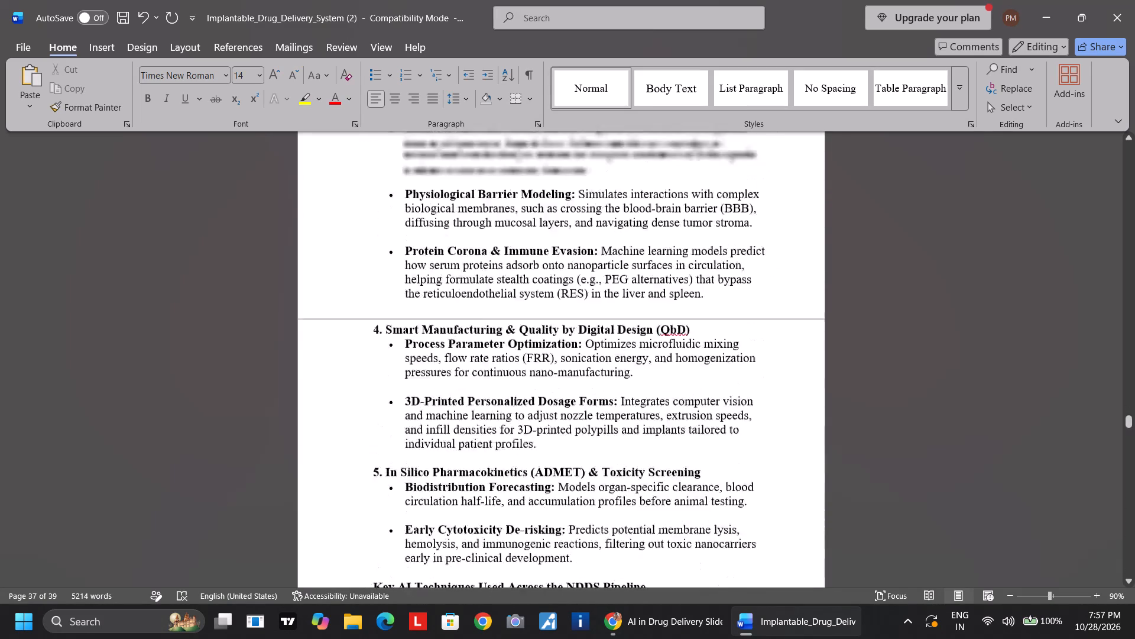
scroll(729, 443, right, 2)
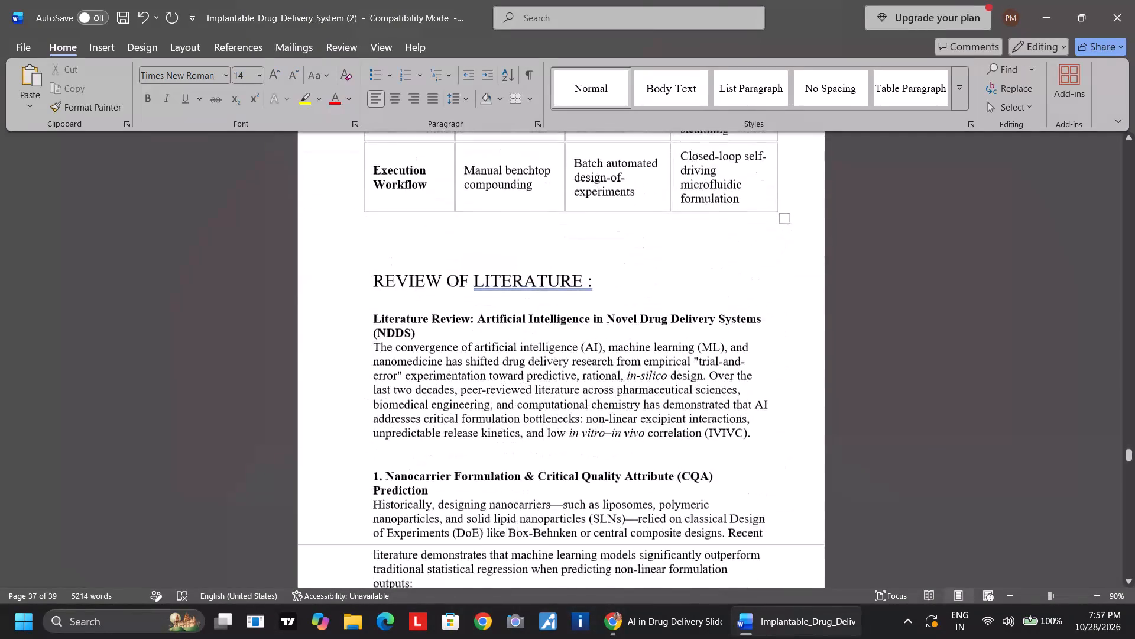
scroll(729, 443, right, 3)
scroll(729, 443, down, 1)
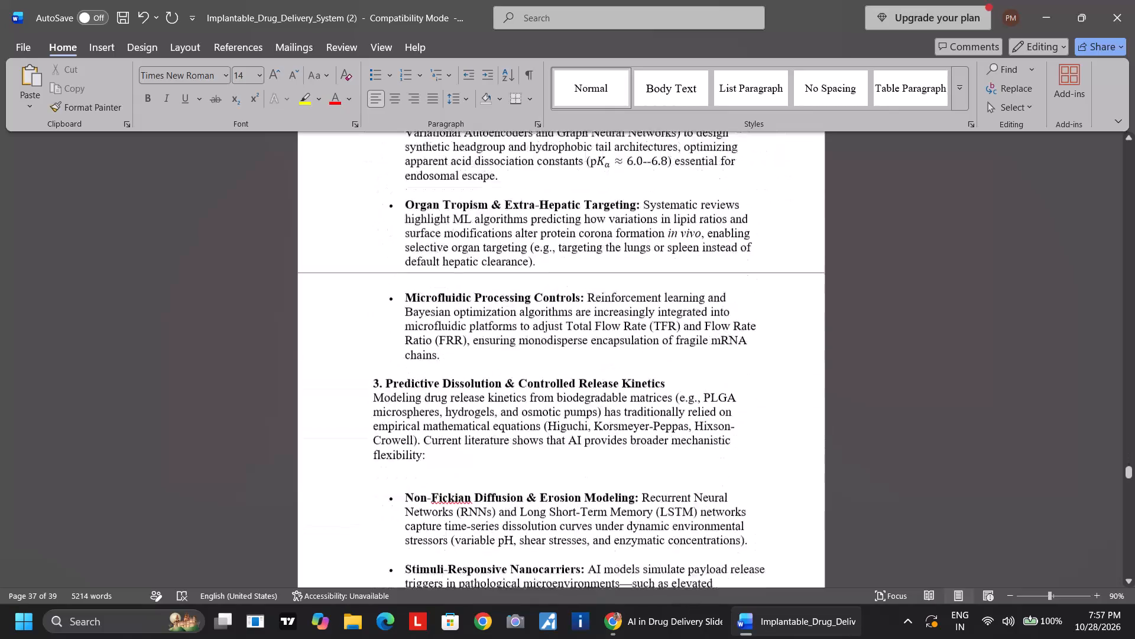
scroll(729, 443, down, 2)
scroll(729, 443, right, 4)
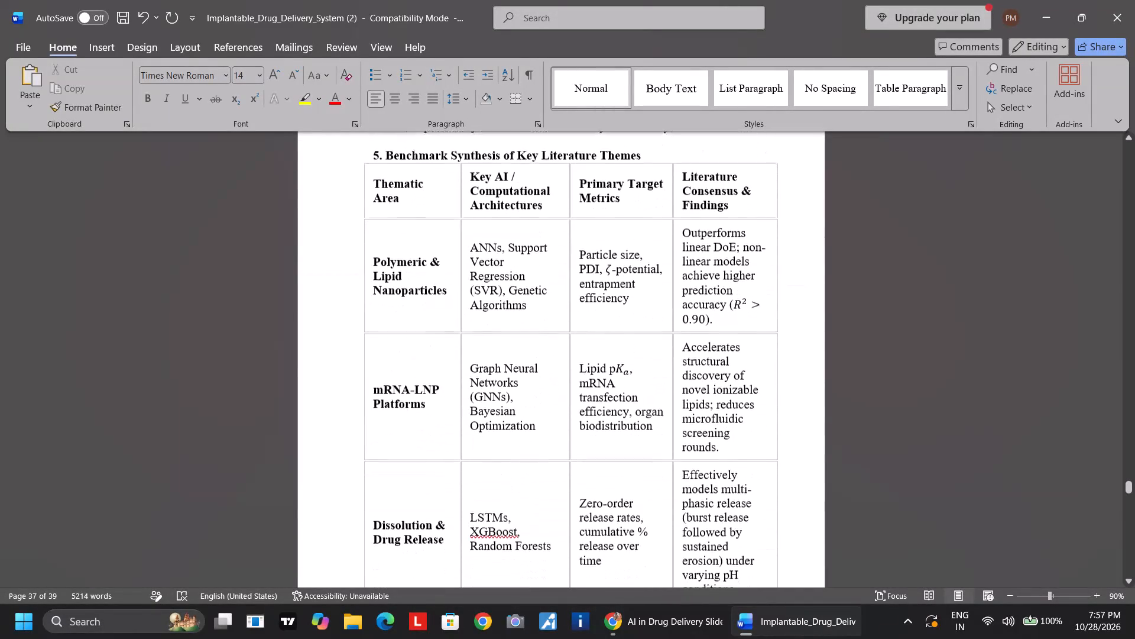
scroll(729, 443, right, 1)
Review the Aim and Objectives section from its title through its summary table, down to the SUMMARY AND CONCLUSION heading.
scroll(729, 443, down, 5)
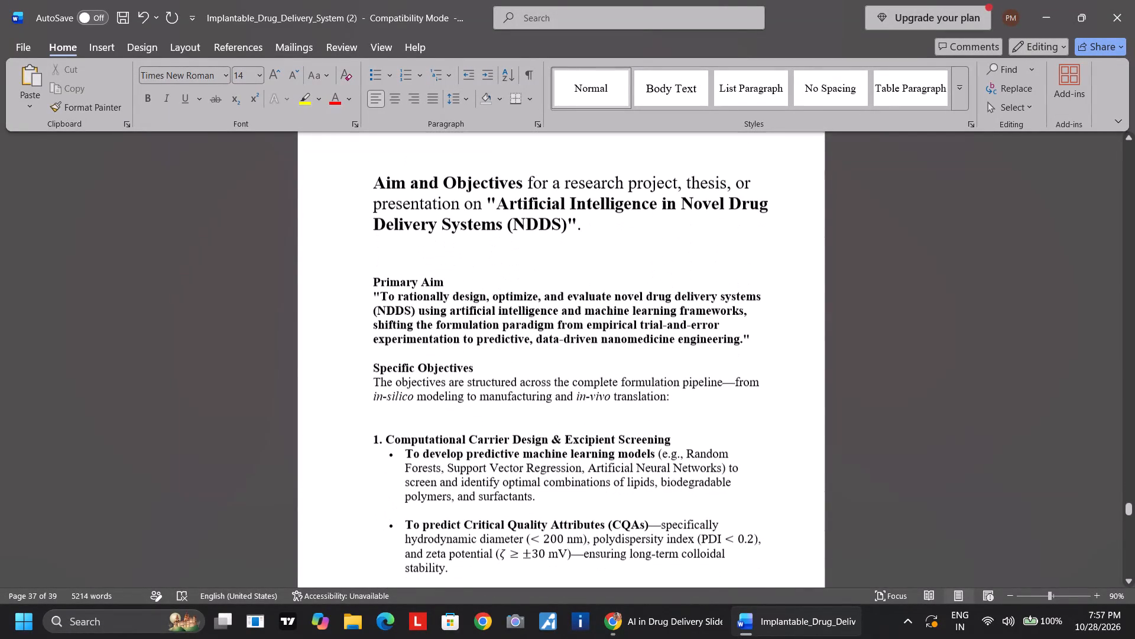
scroll(729, 443, down, 1)
scroll(729, 443, right, 3)
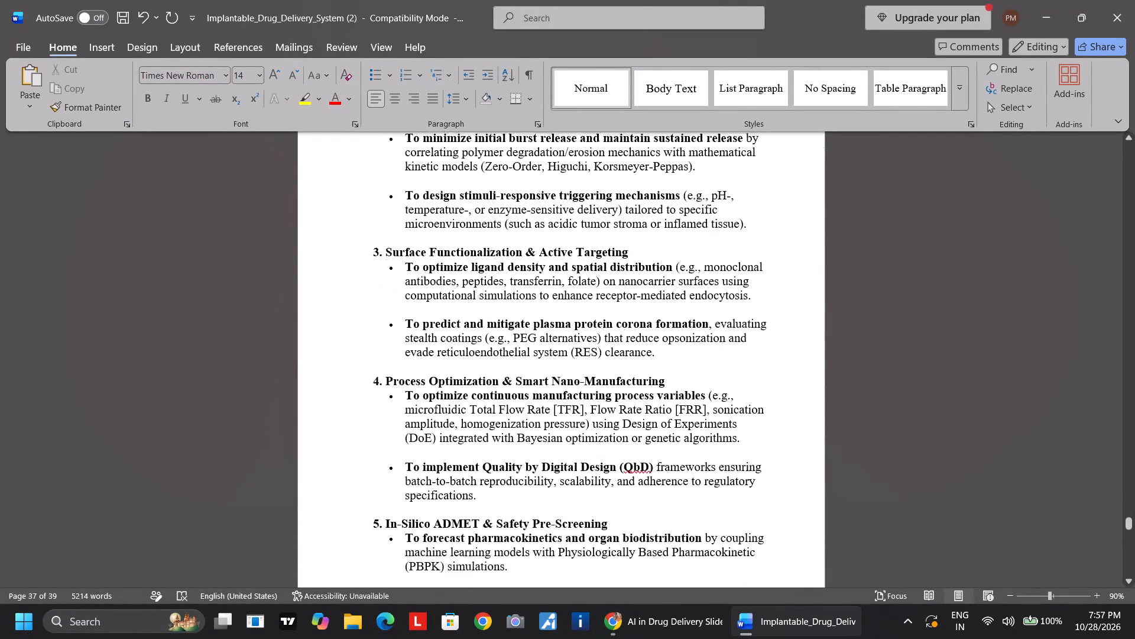
scroll(729, 443, right, 3)
scroll(729, 443, down, 2)
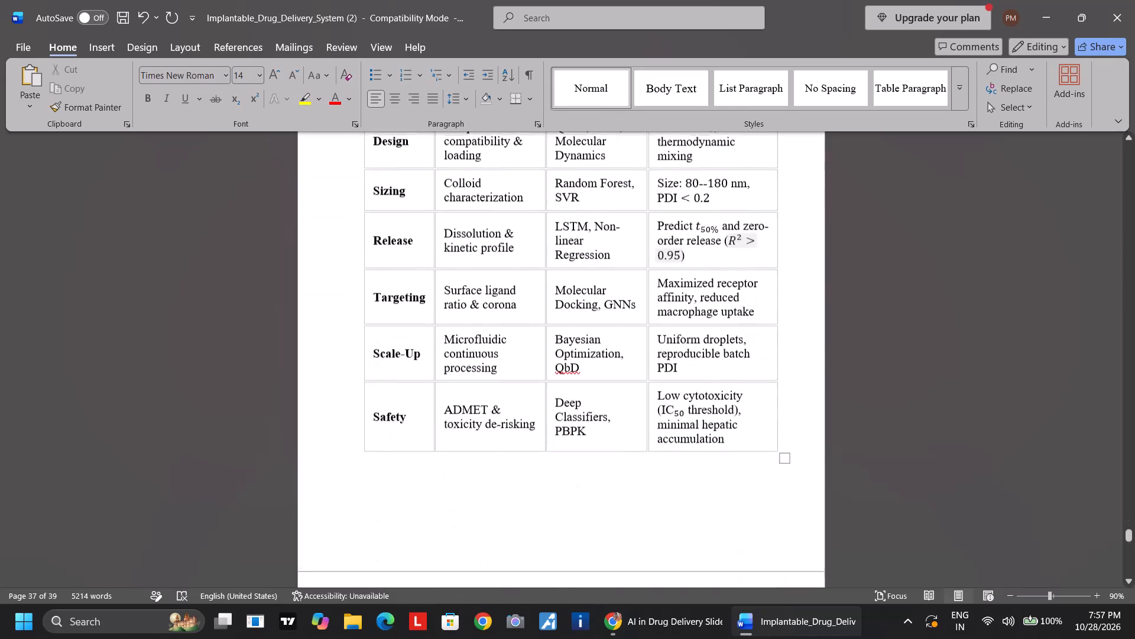
scroll(729, 443, down, 1)
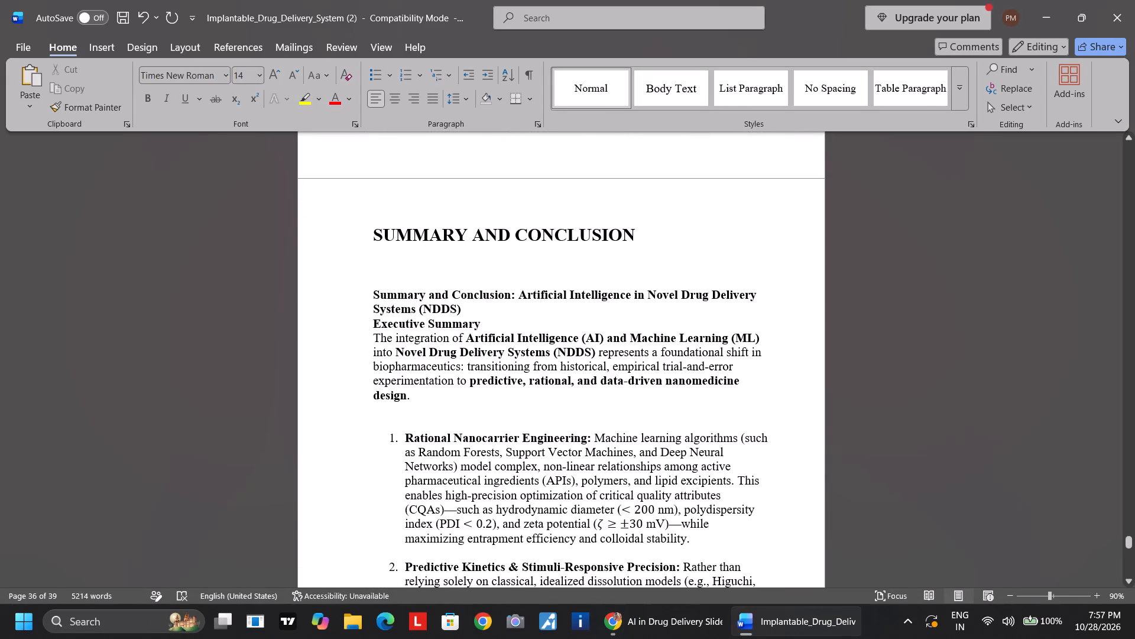
click(1127, 166)
click(1127, 166)
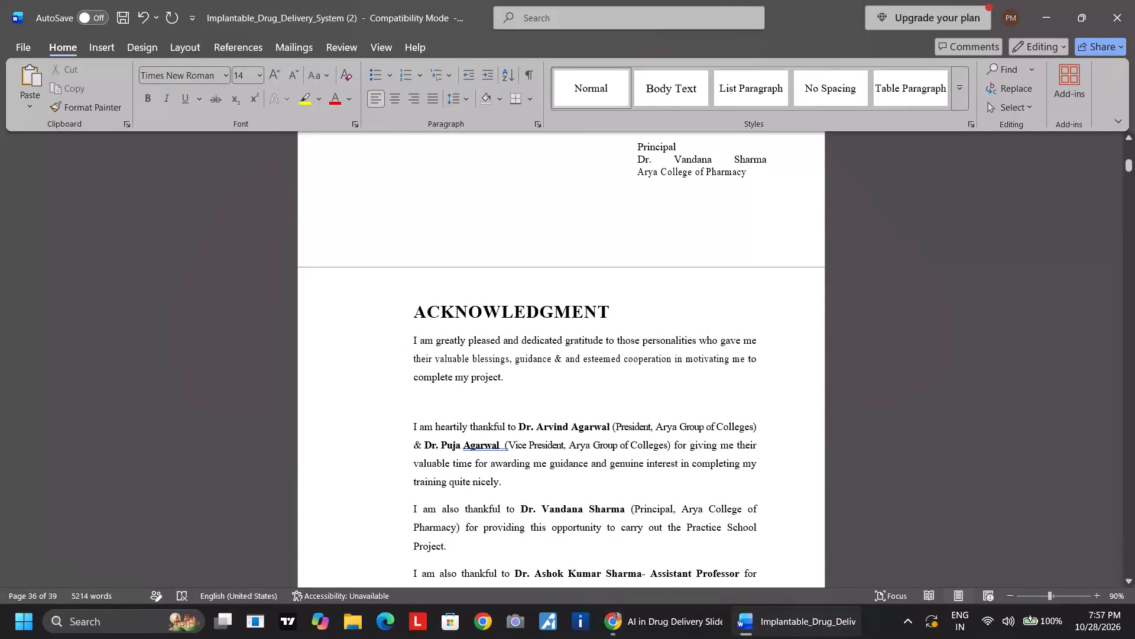
scroll(799, 348, up, 3)
scroll(799, 348, down, 3)
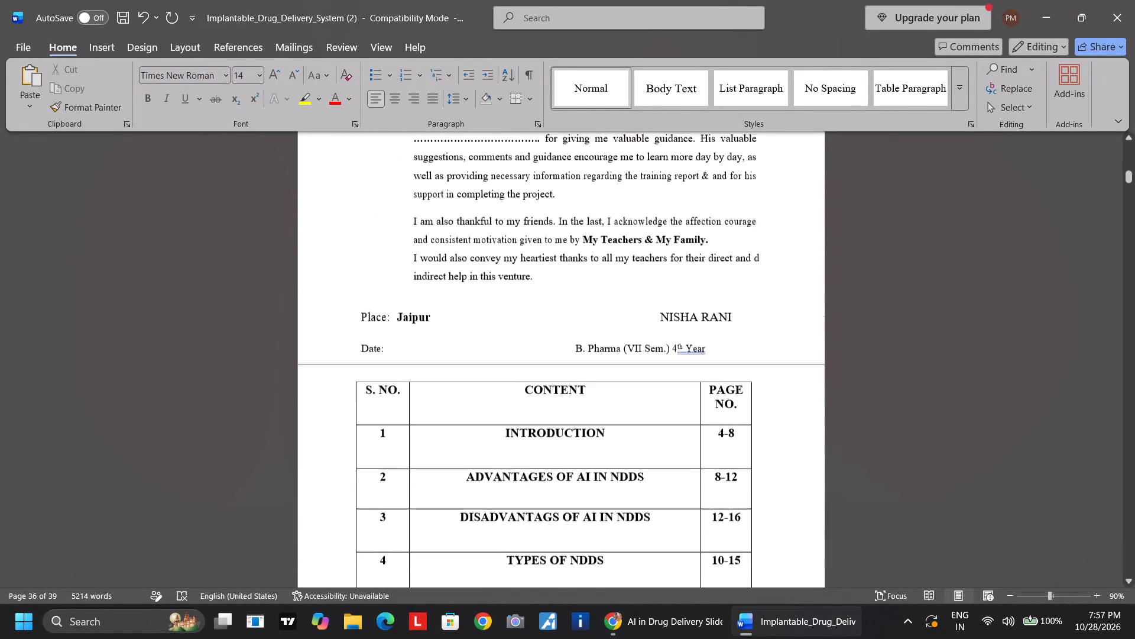
scroll(799, 348, down, 1)
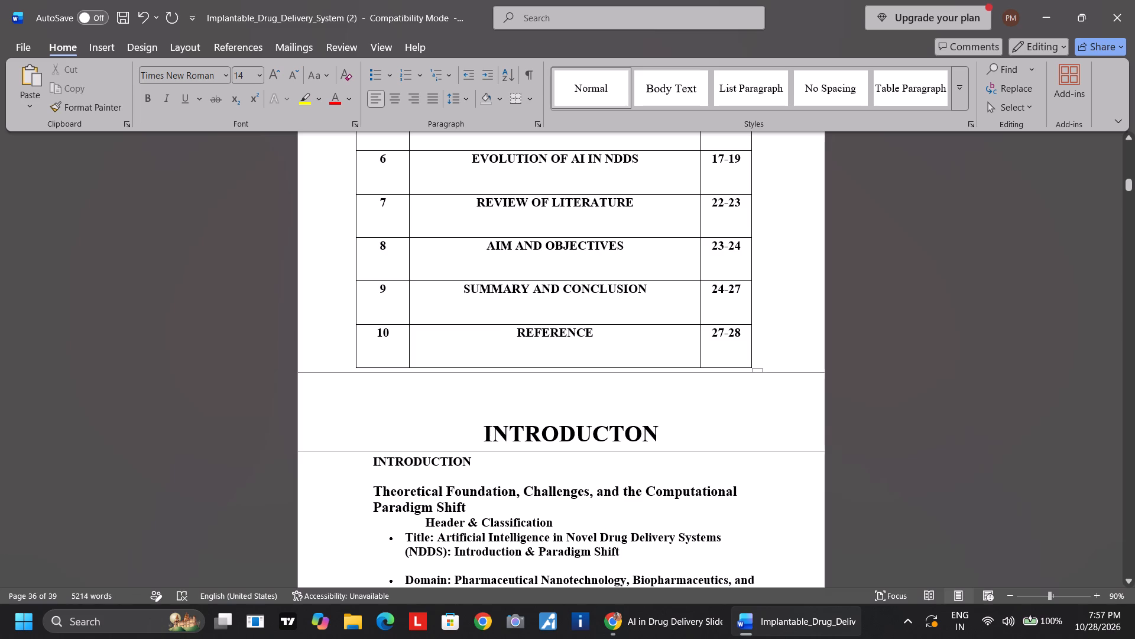
click(517, 331)
drag(517, 331, 601, 343)
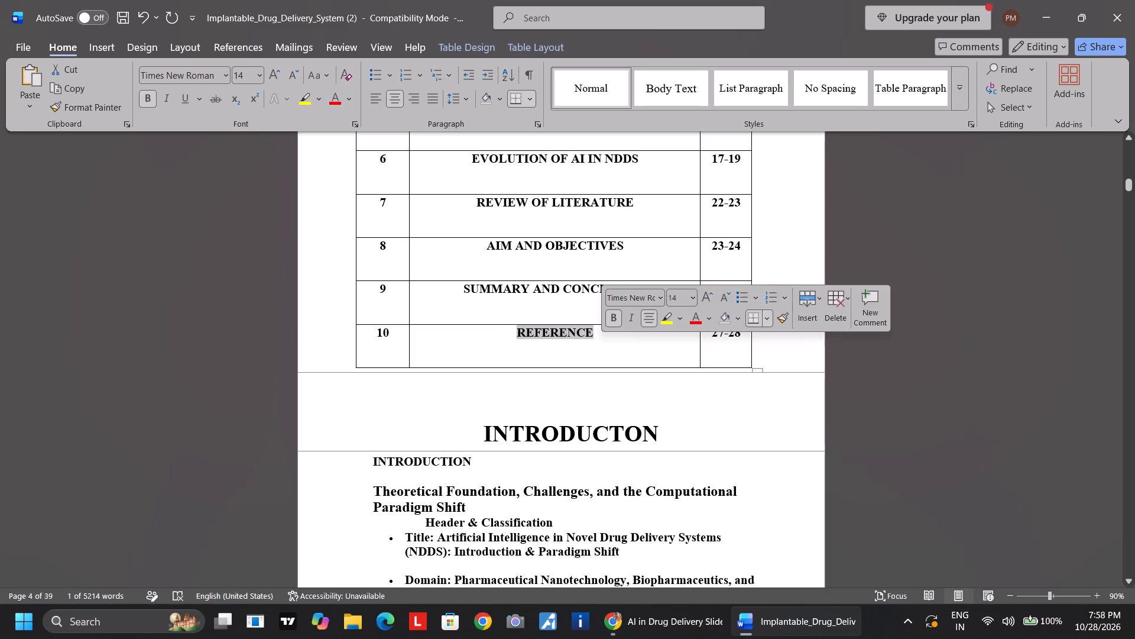
key(ctrl+c)
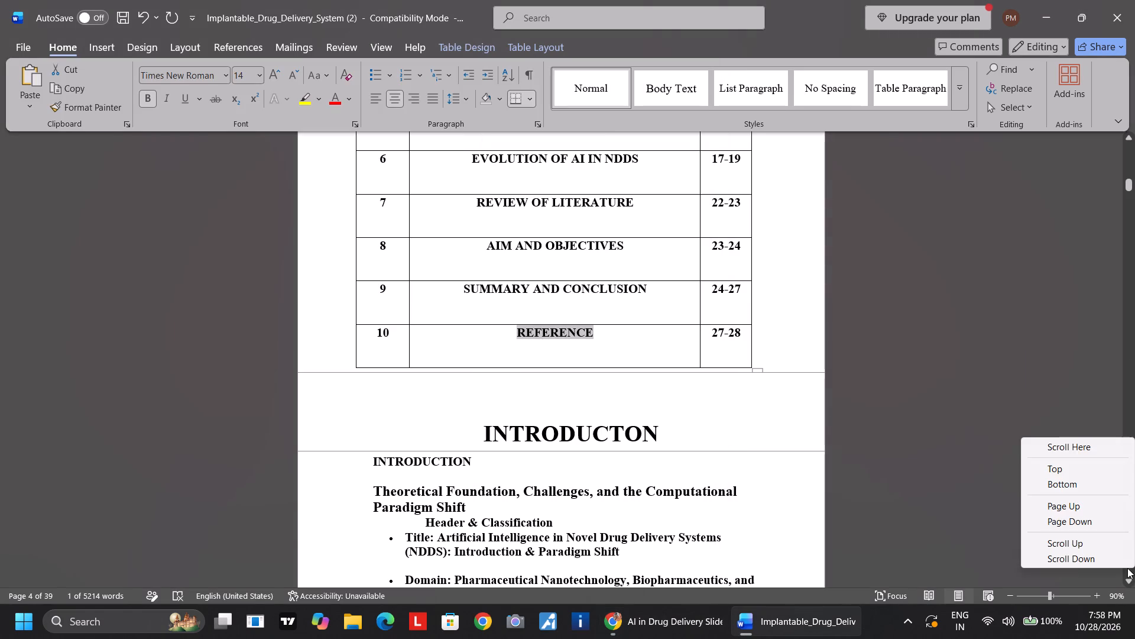
click(1096, 443)
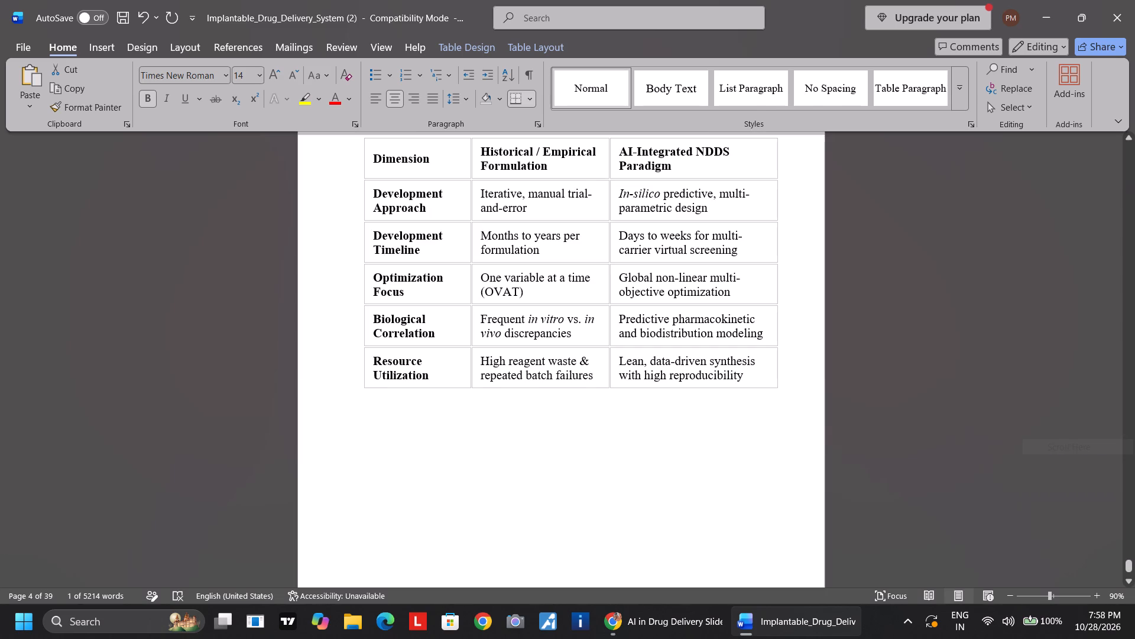
click(699, 490)
key(Return)
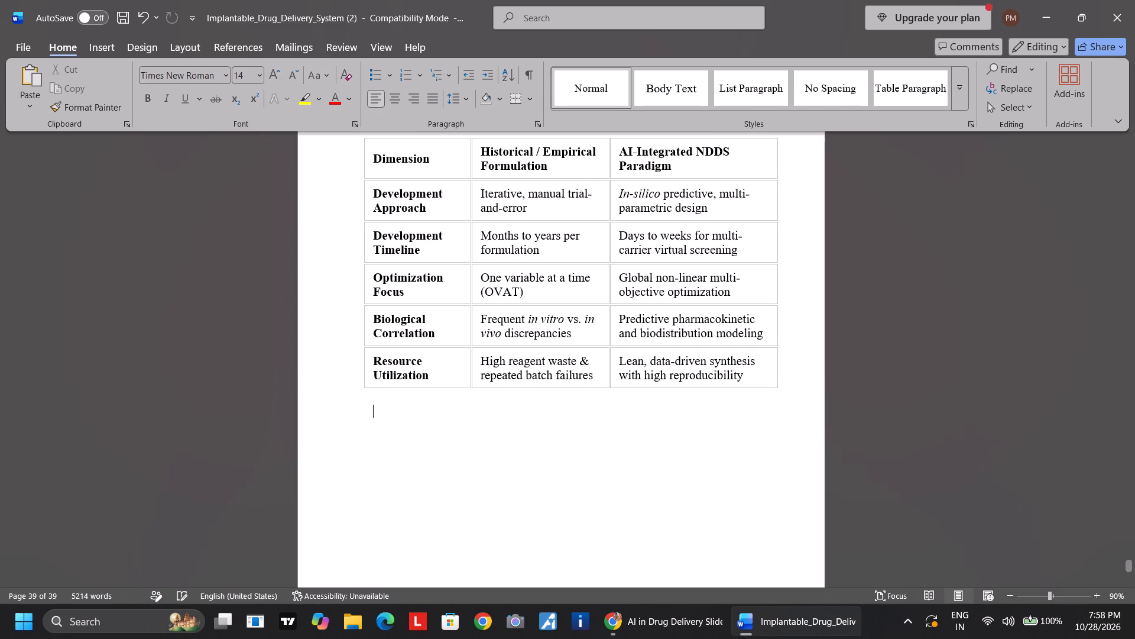
key(Return)
key(Return)
key(Return)
key(Return)
key(Return)
key(Return)
key(Return)
key(Return)
key(Return)
key(Return)
key(Return)
key(Return)
key(Return)
key(Return)
key(Return)
key(Return)
key(Return)
key(Return)
key(Return)
key(Return)
key(Return)
key(Return)
key(Return)
key(Return)
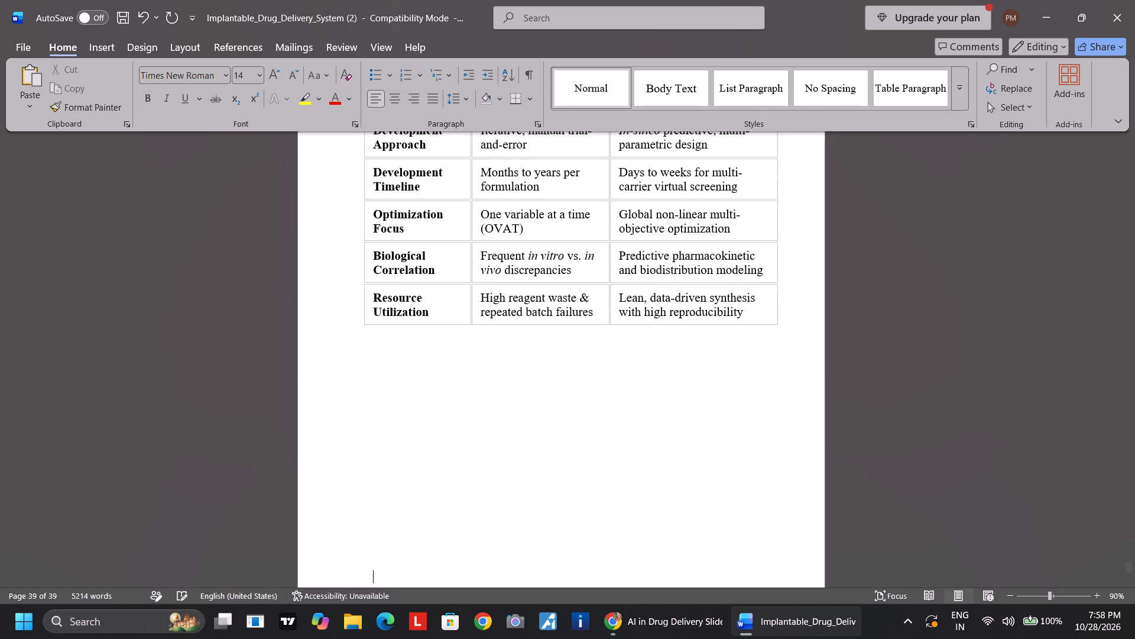
key(Return)
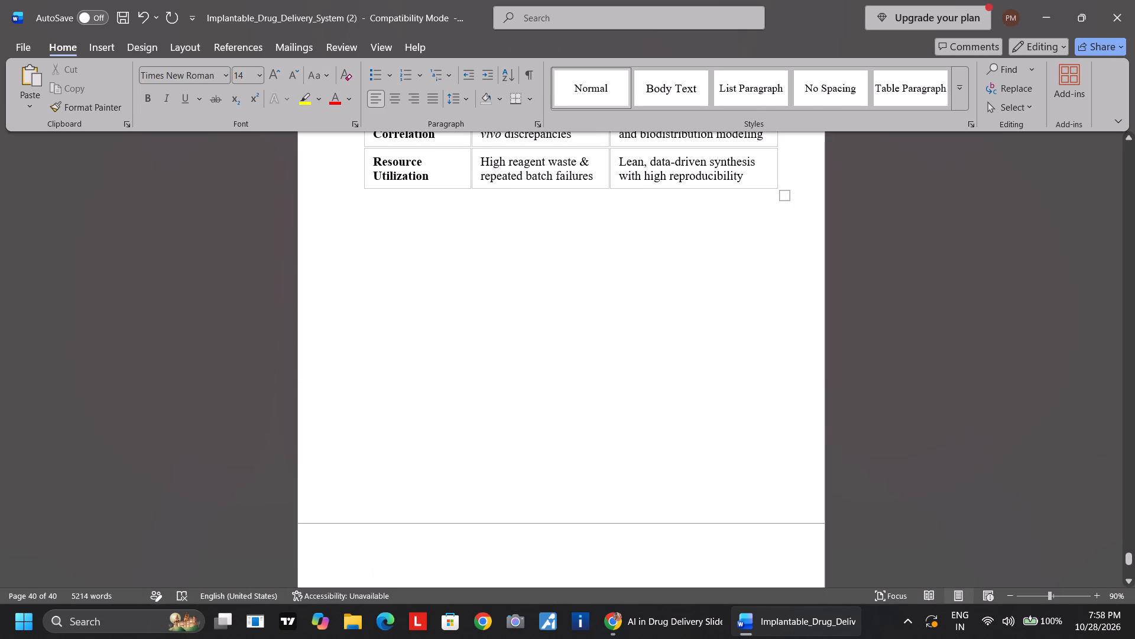
Paste REFERENCE as a heading on a blank line below the closing comparison table and set its font size to 20.
click(384, 261)
key(ctrl+v)
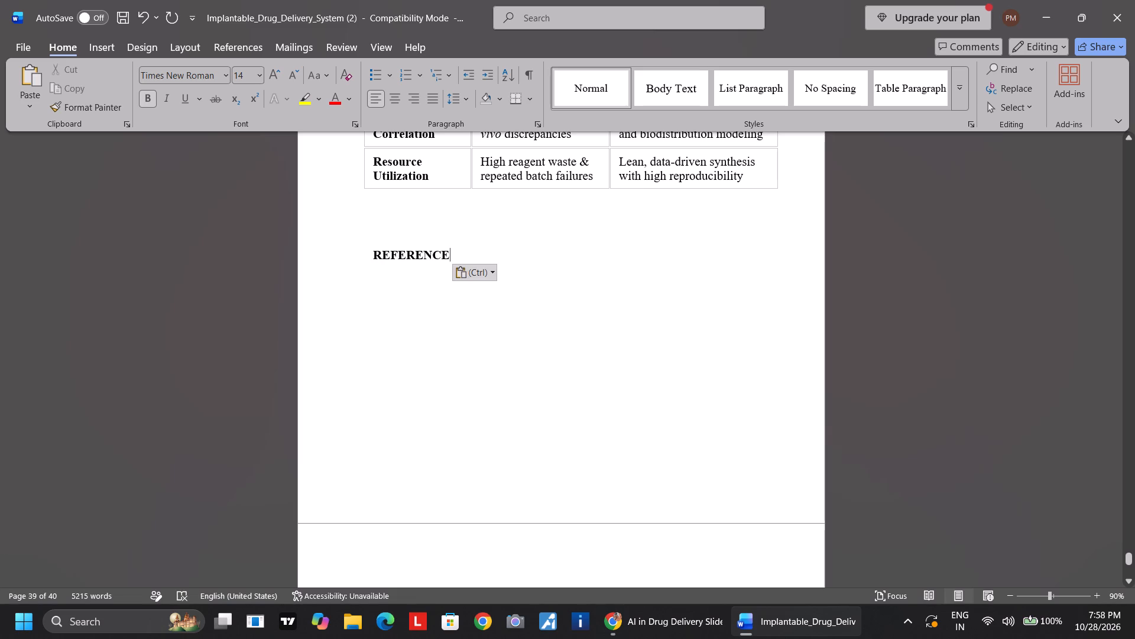
drag(375, 247, 462, 254)
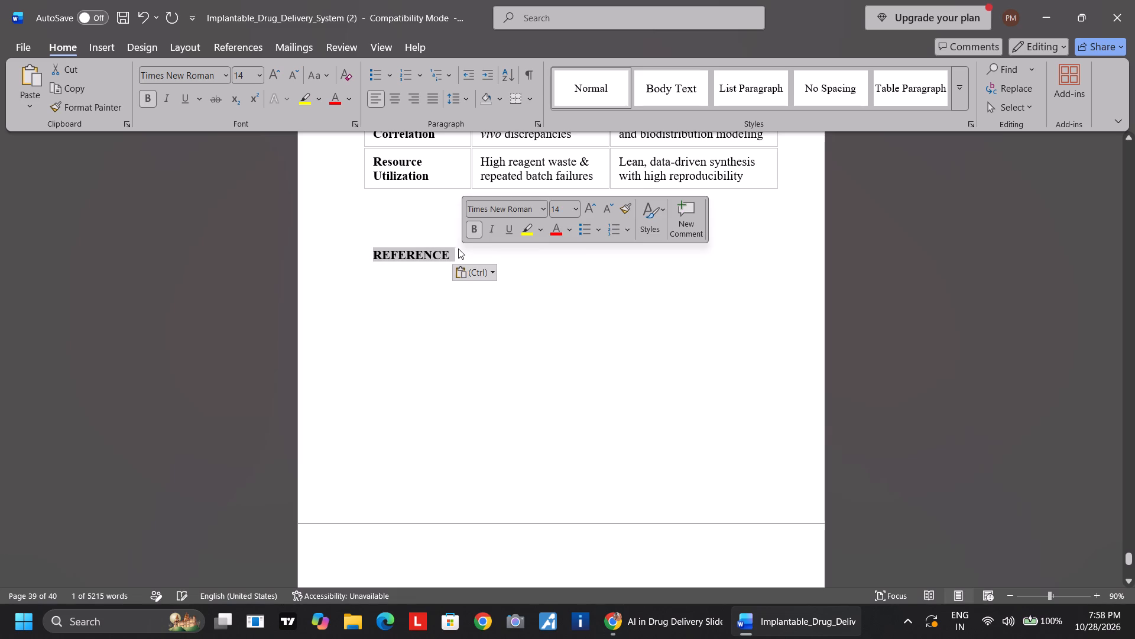
click(576, 214)
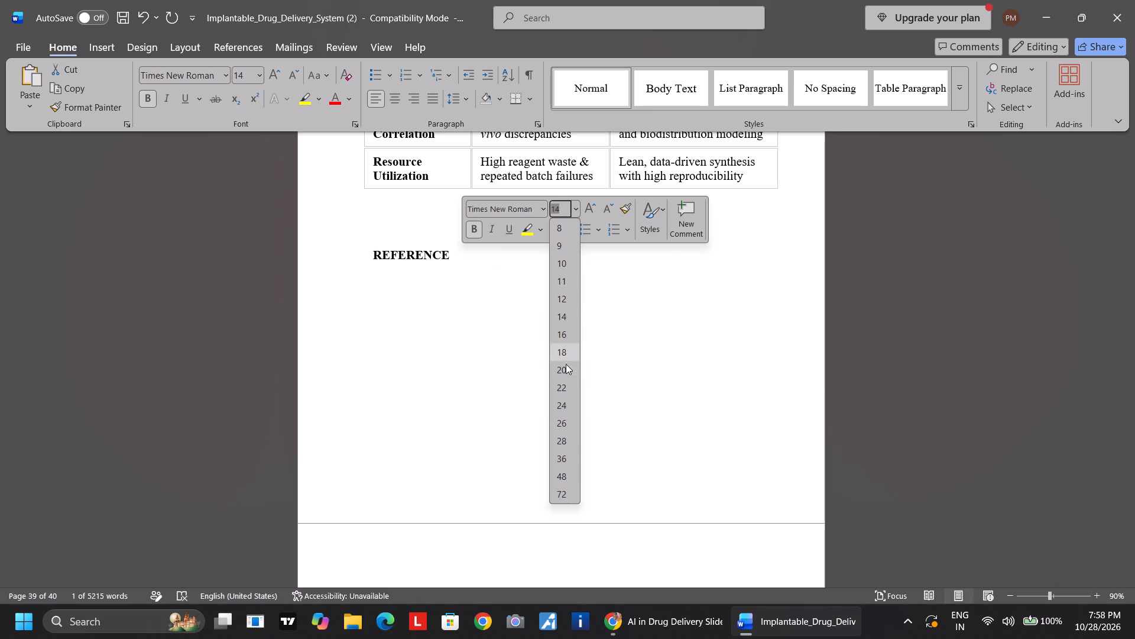
click(566, 367)
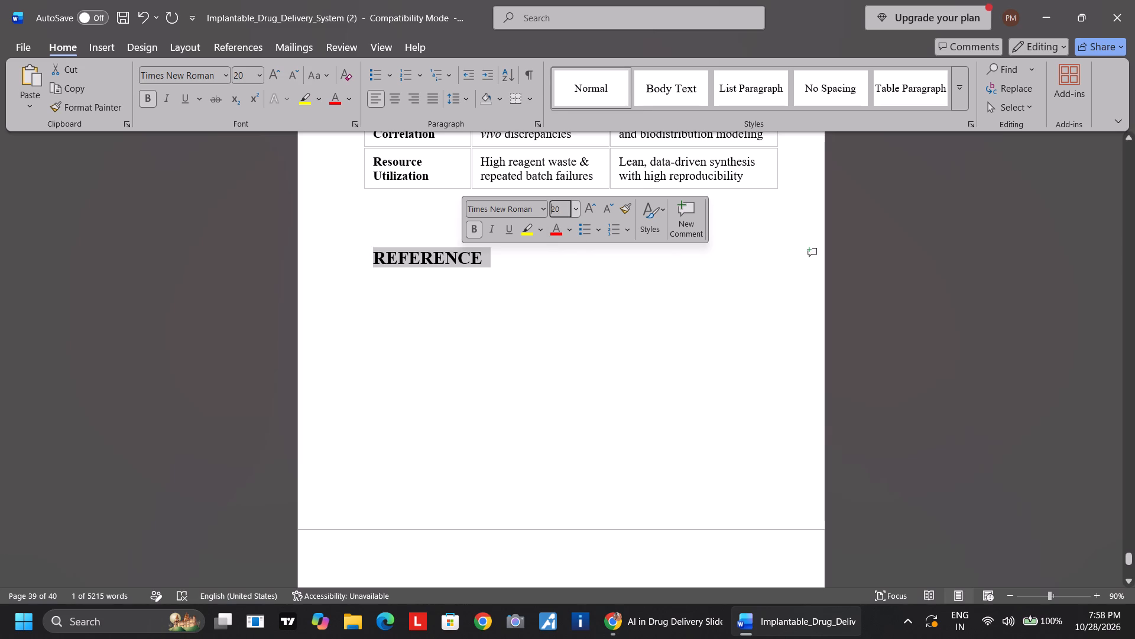
Append a space and a colon to the REFERENCE heading.
click(511, 269)
click(487, 251)
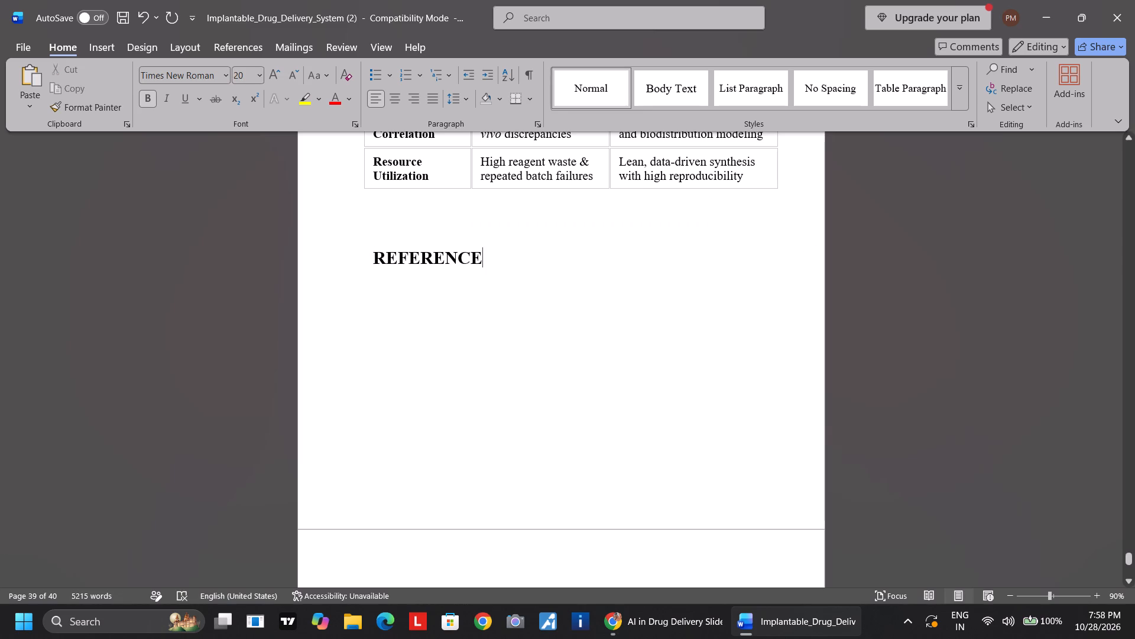
key(space)
key(space)
key(BackSpace)
key(ctrl+semicolon)
key(shift+colon)
Append a space and a colon to the SUMMARY AND CONCLUSION heading.
scroll(487, 251, up, 2)
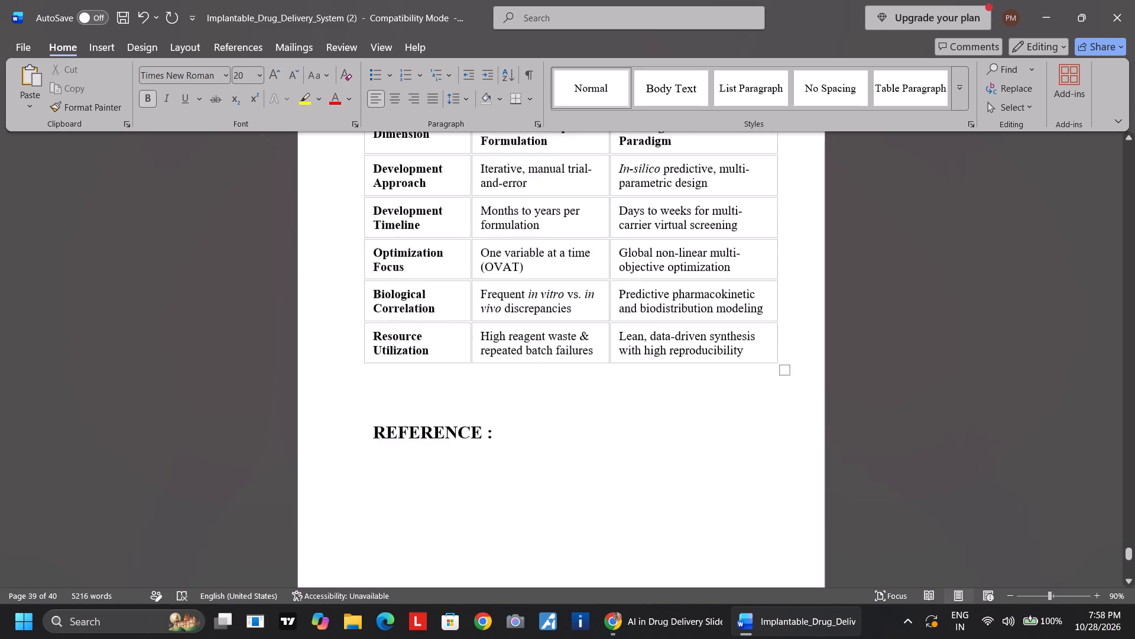
scroll(487, 251, up, 5)
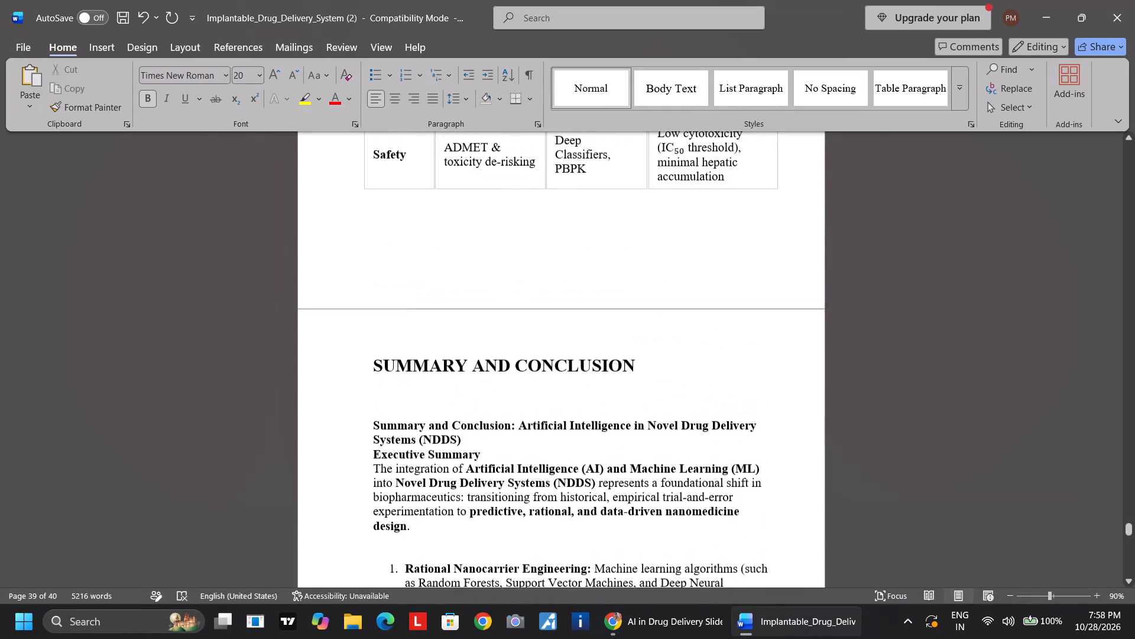
click(654, 377)
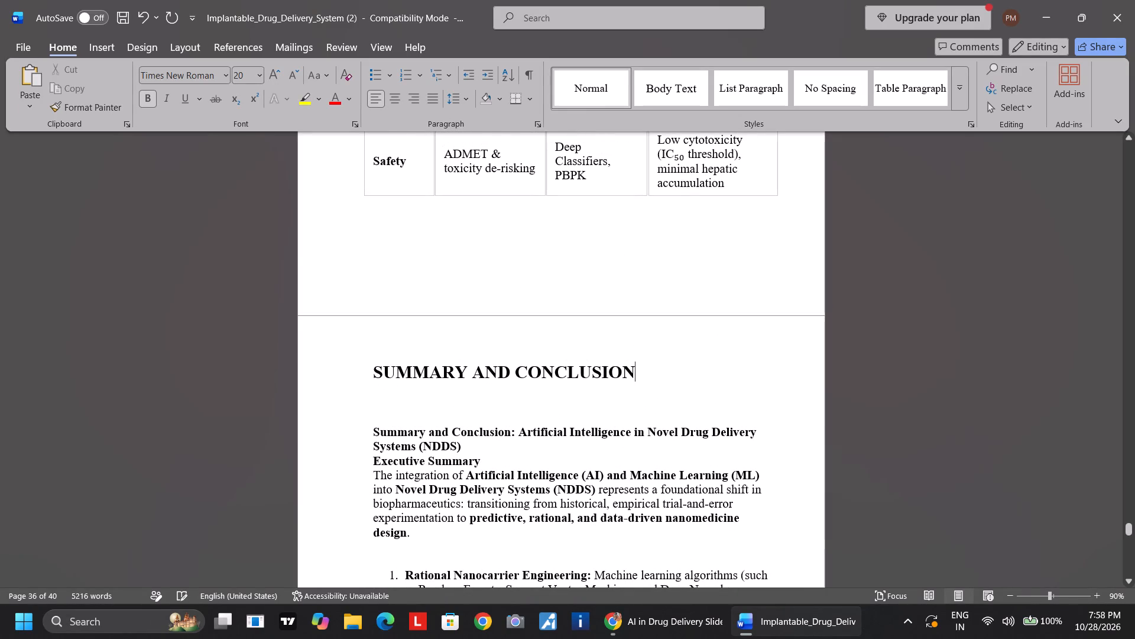
key(space)
key(shift+colon)
Append a space and a colon to the end of the Aim and Objectives title.
scroll(654, 377, up, 9)
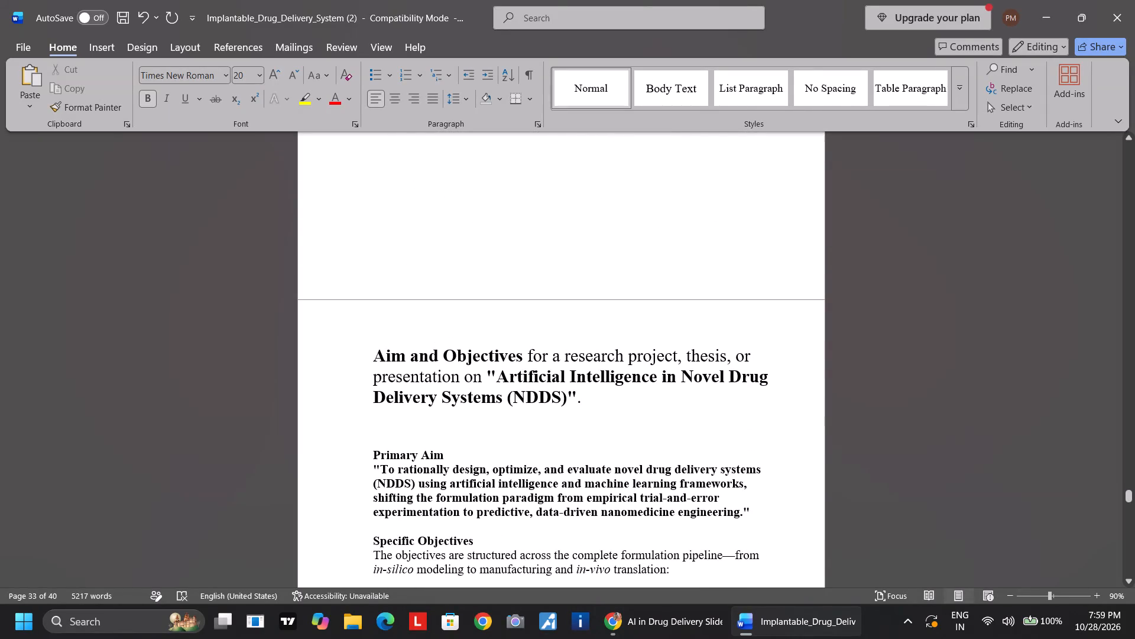
click(588, 398)
key(space)
key(shift+colon)
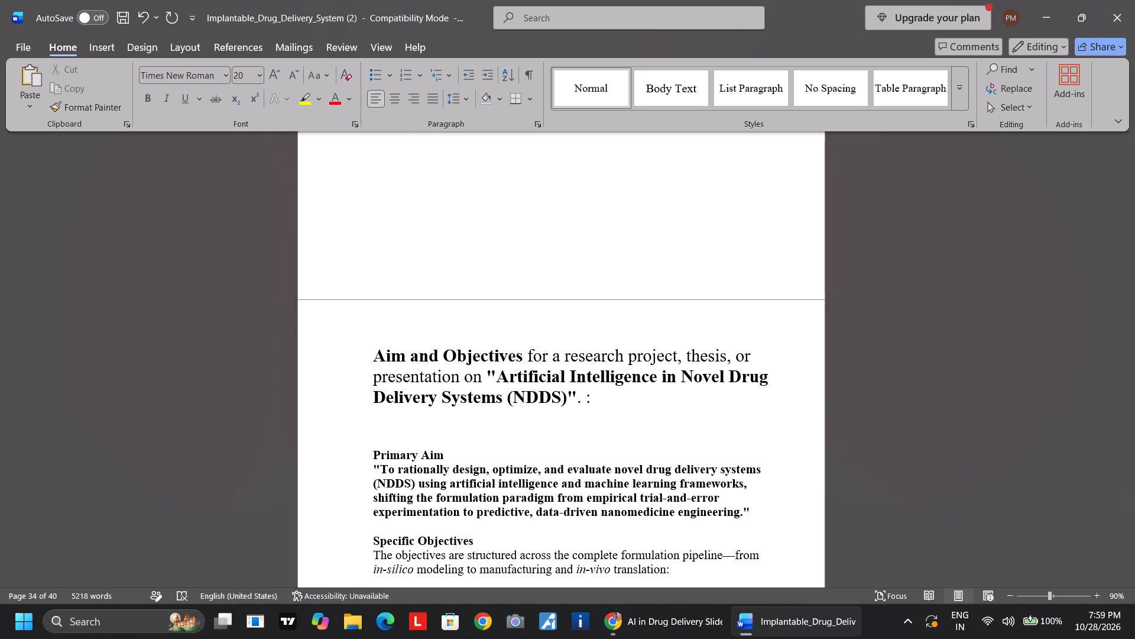
Append a space and a colon to the EVOLUTION OF AI IN NDDS heading.
scroll(588, 398, up, 5)
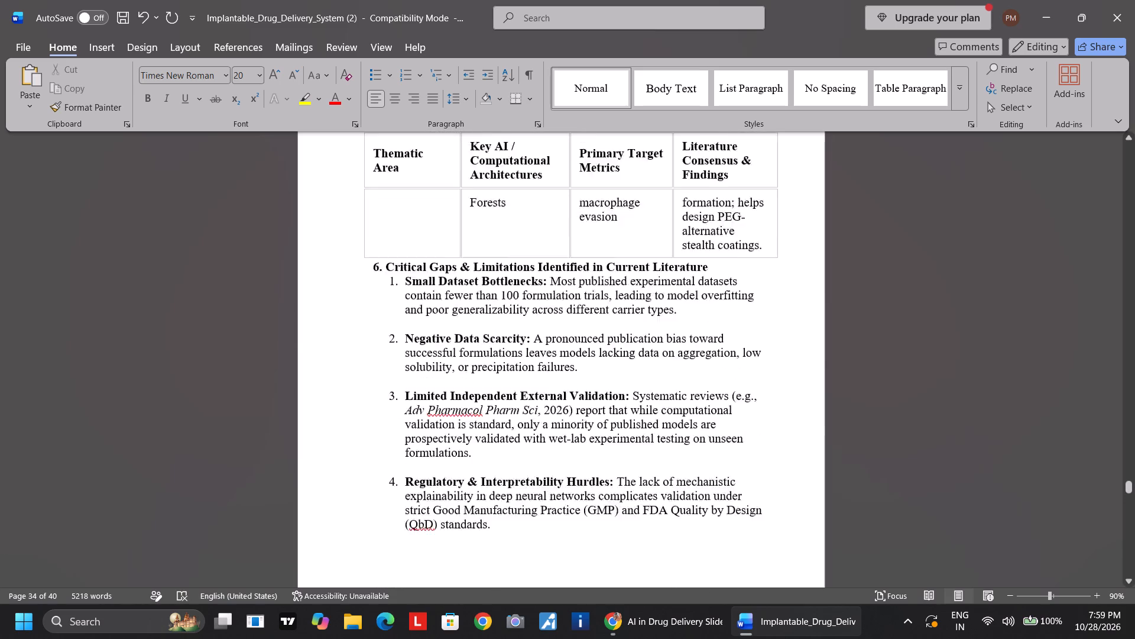
scroll(588, 398, up, 6)
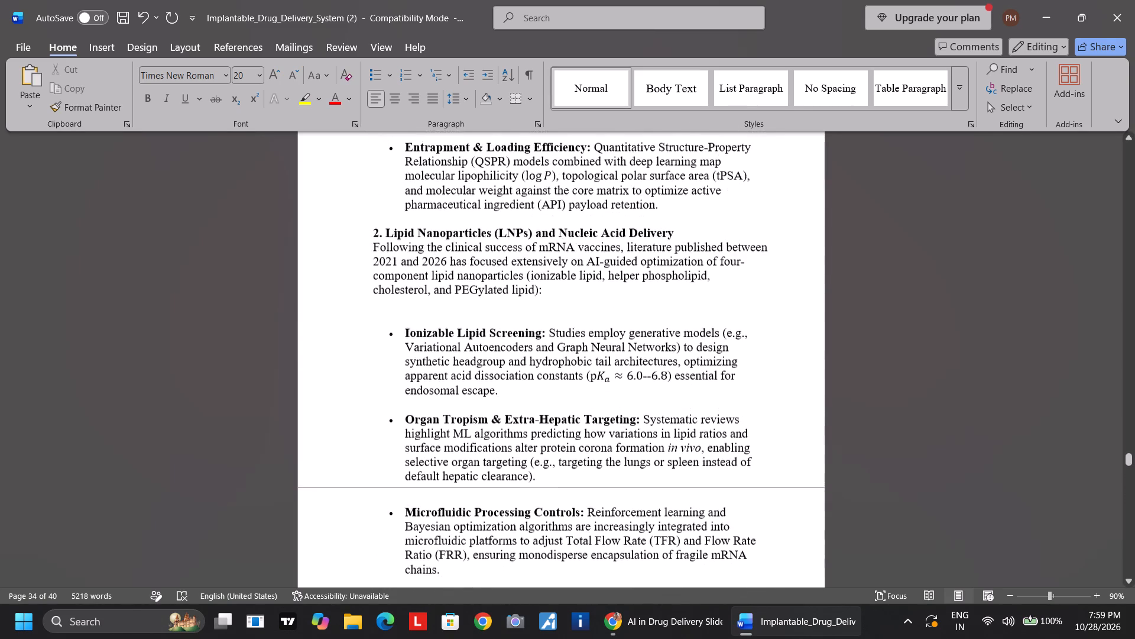
scroll(588, 398, up, 3)
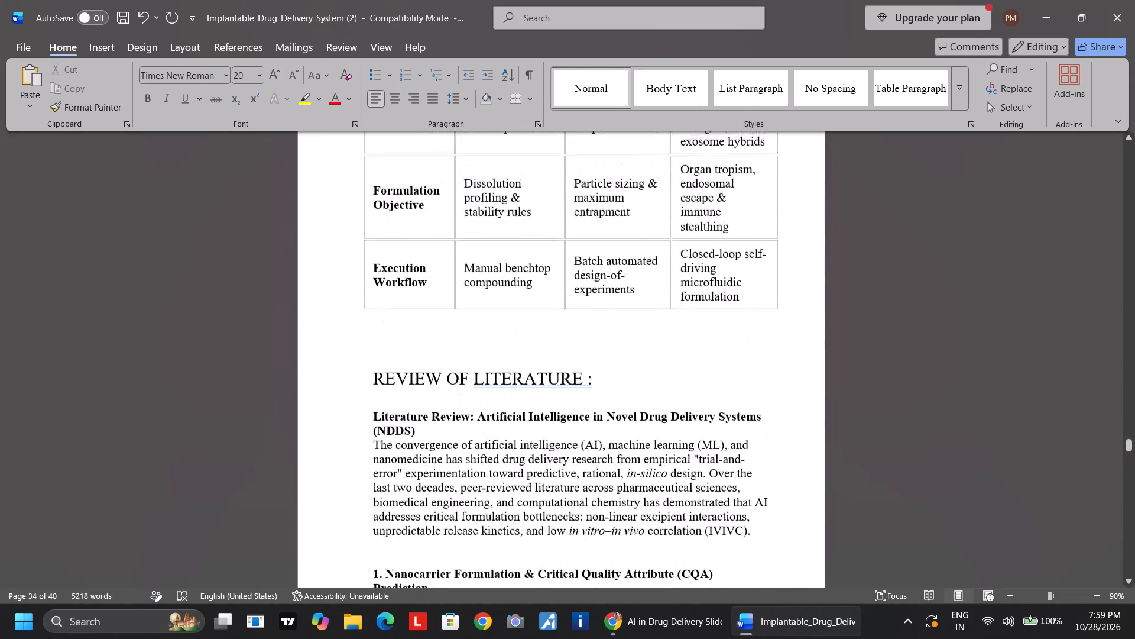
scroll(588, 398, up, 6)
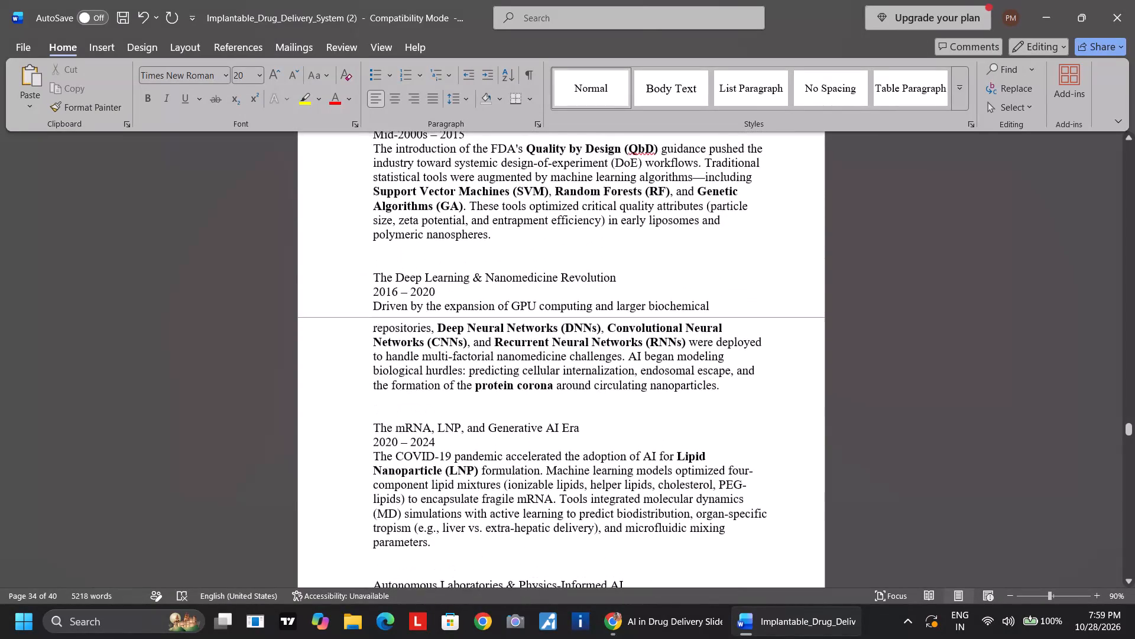
scroll(588, 398, up, 4)
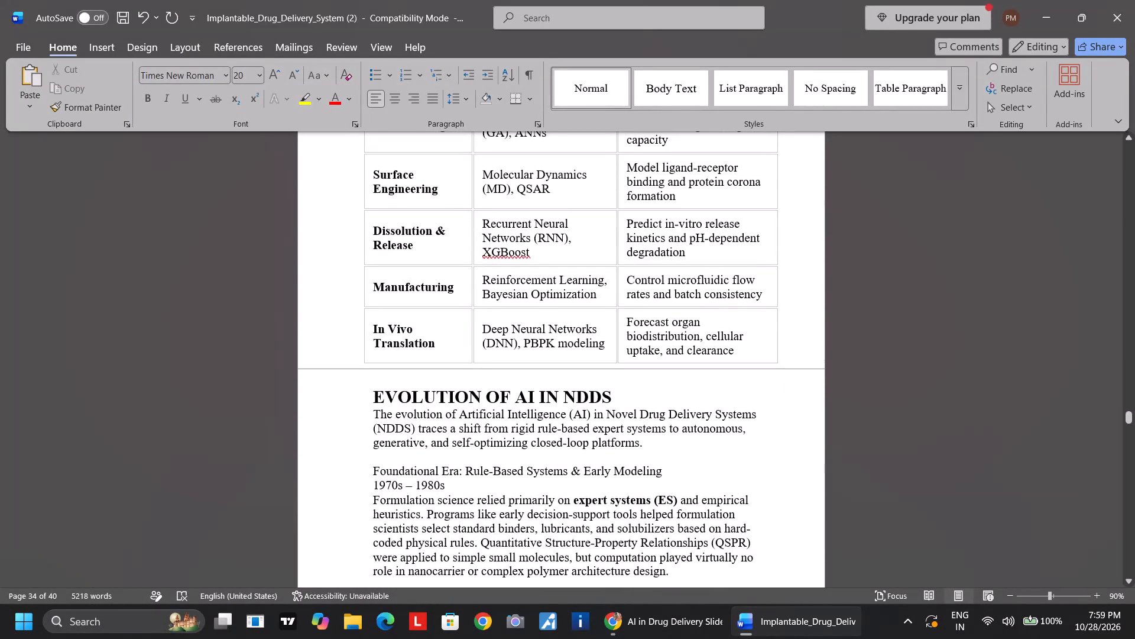
click(615, 394)
key(space)
key(shift+colon)
Append a space and a colon to the ROLE OF AI IN NDDS heading.
scroll(615, 394, up, 8)
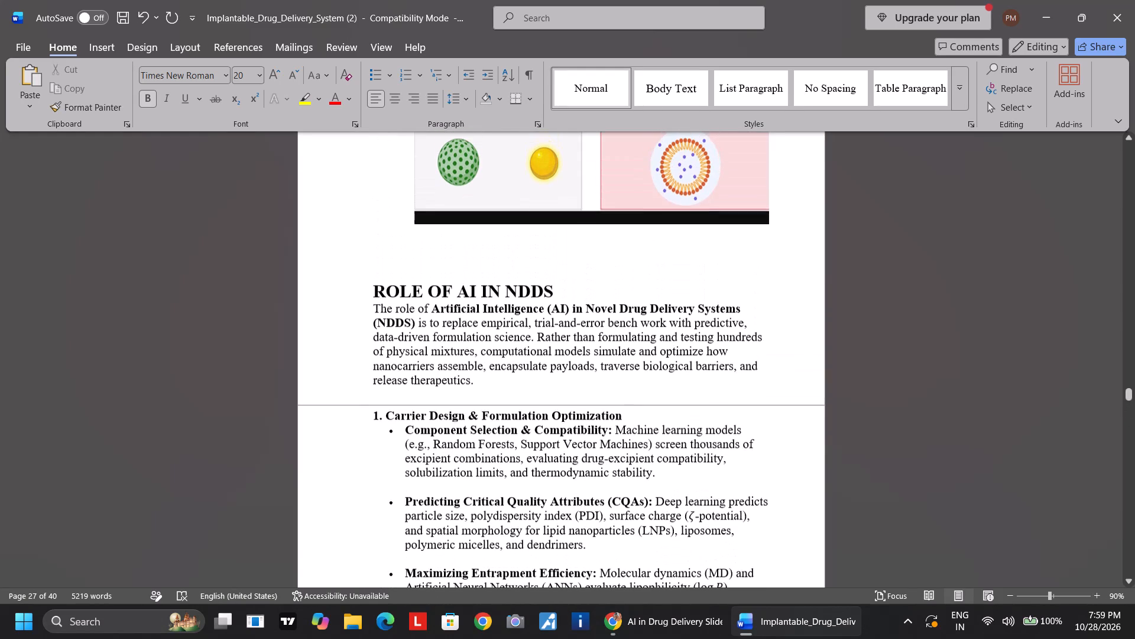
click(576, 296)
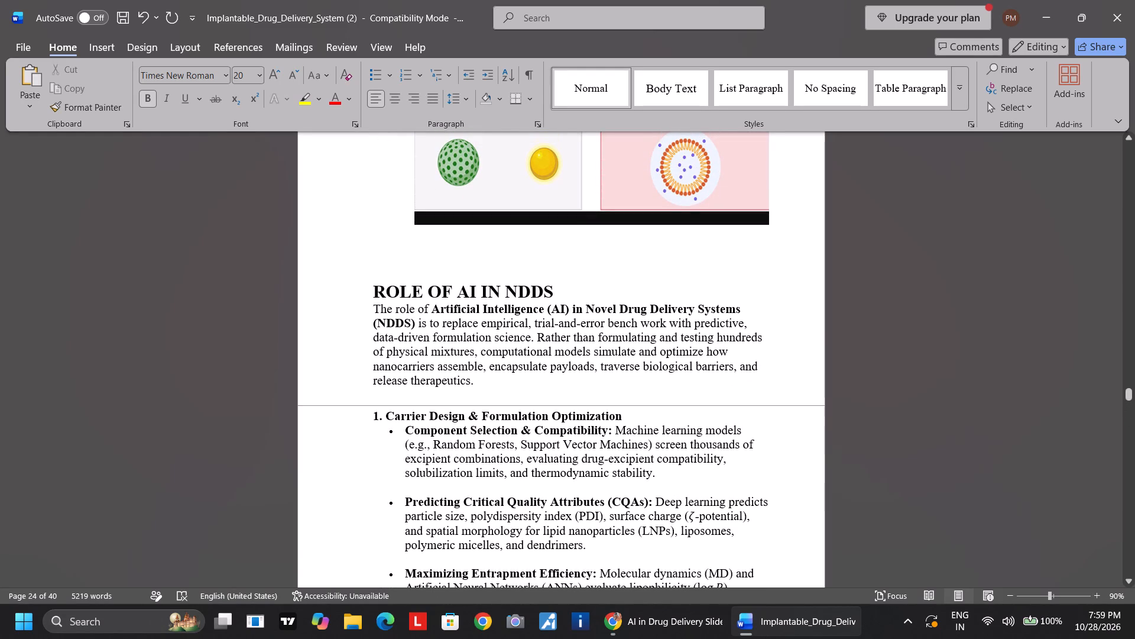
key(space)
key(shift+colon)
Append a space and a colon to the TYPES OF NDDS heading.
scroll(576, 296, up, 6)
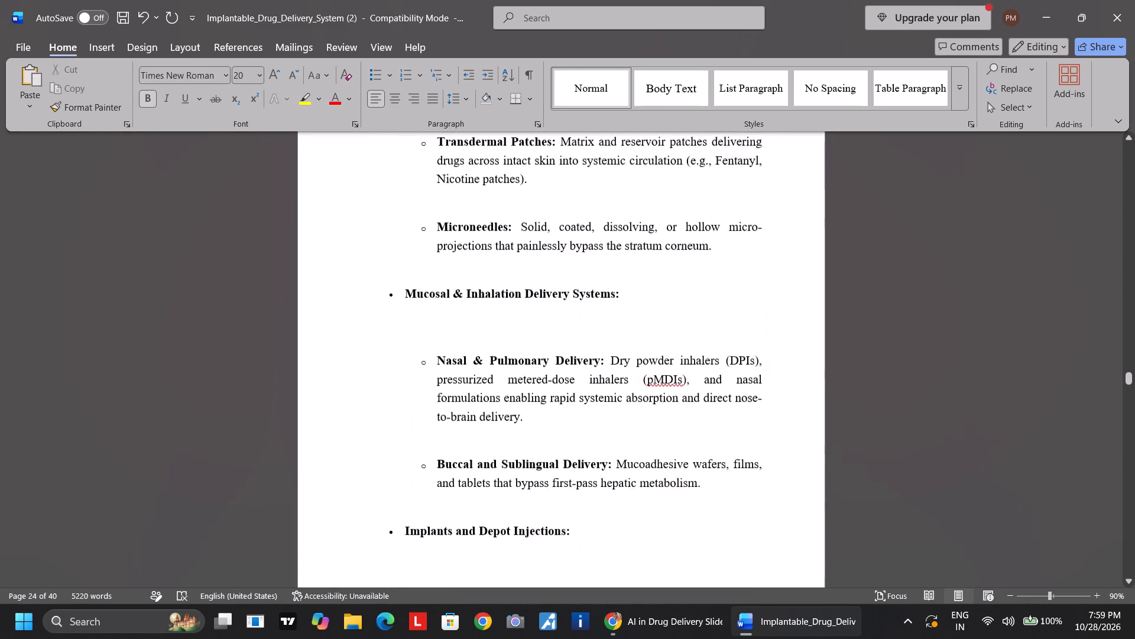
scroll(576, 296, up, 3)
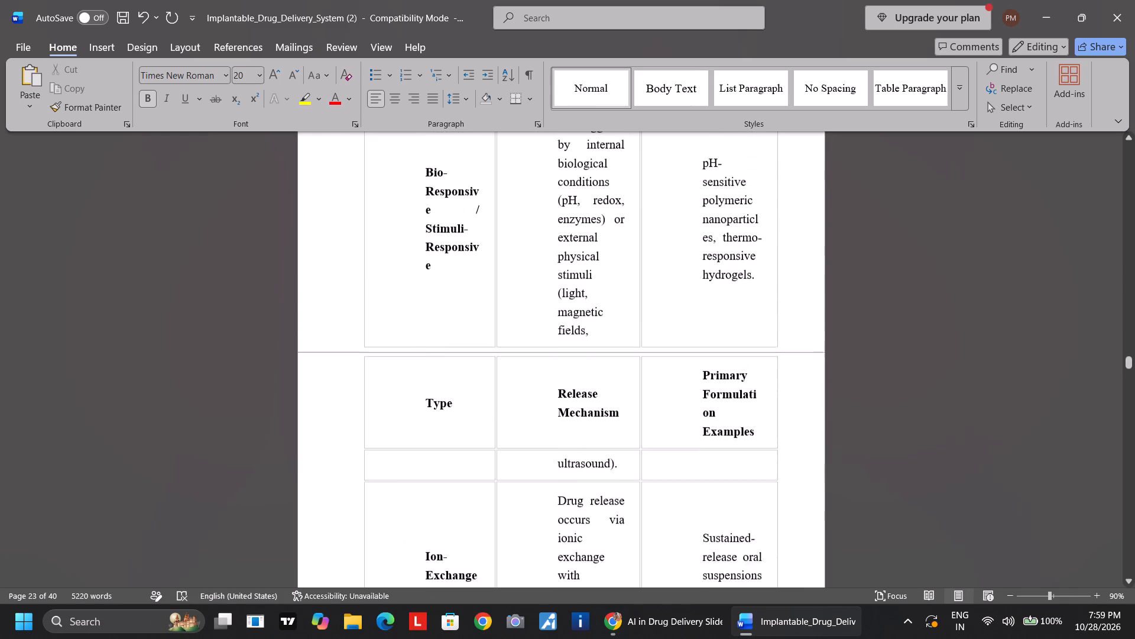
scroll(576, 296, up, 6)
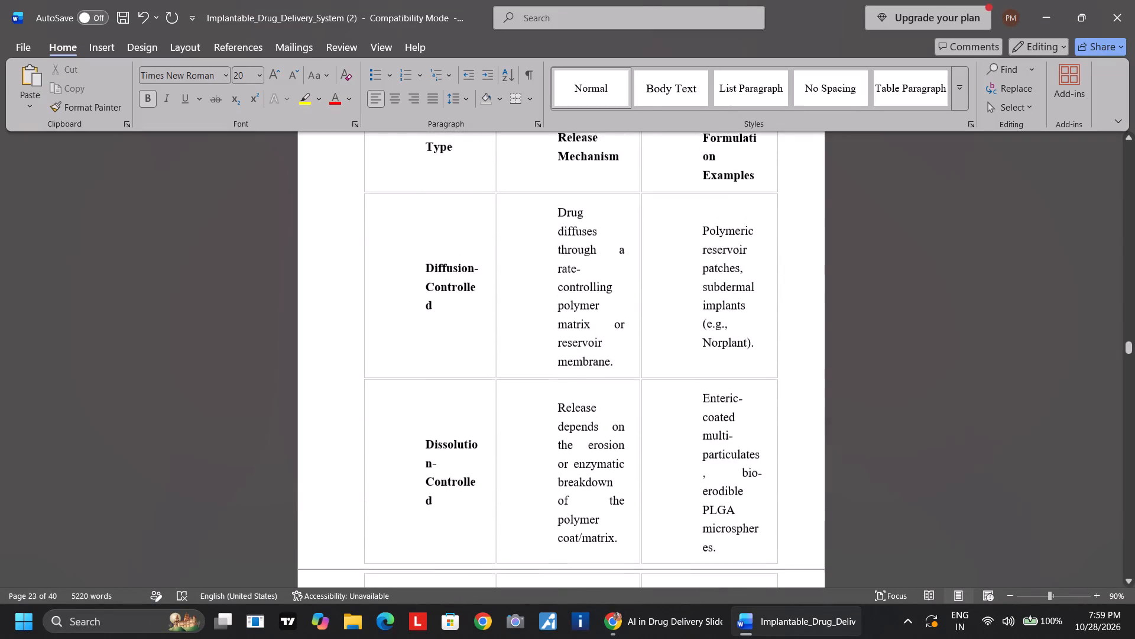
scroll(576, 296, up, 2)
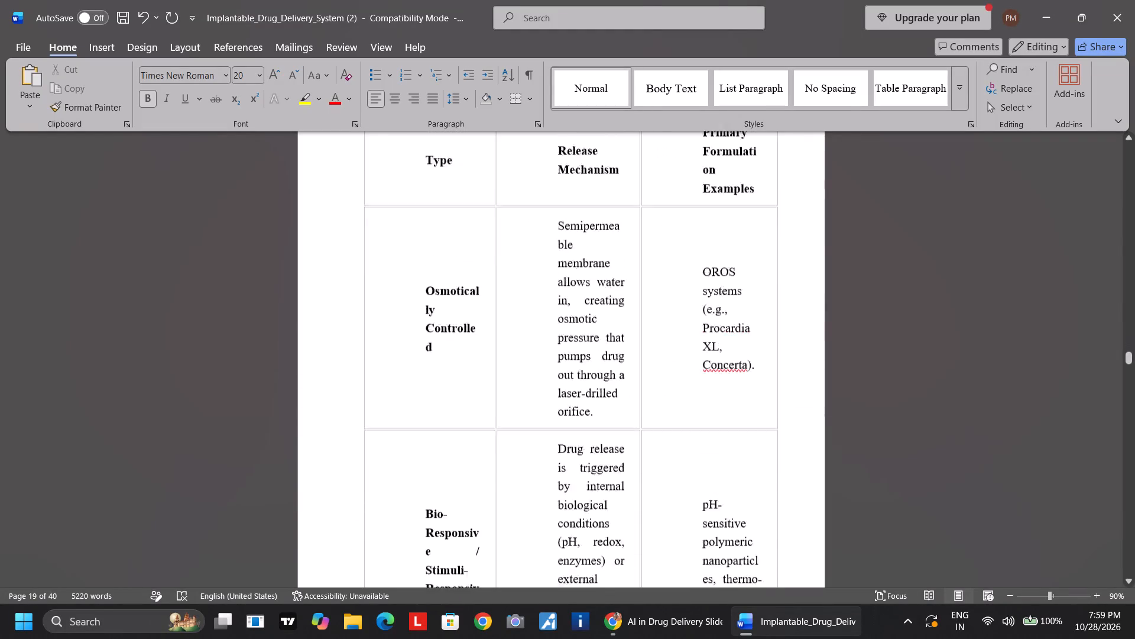
scroll(576, 296, up, 7)
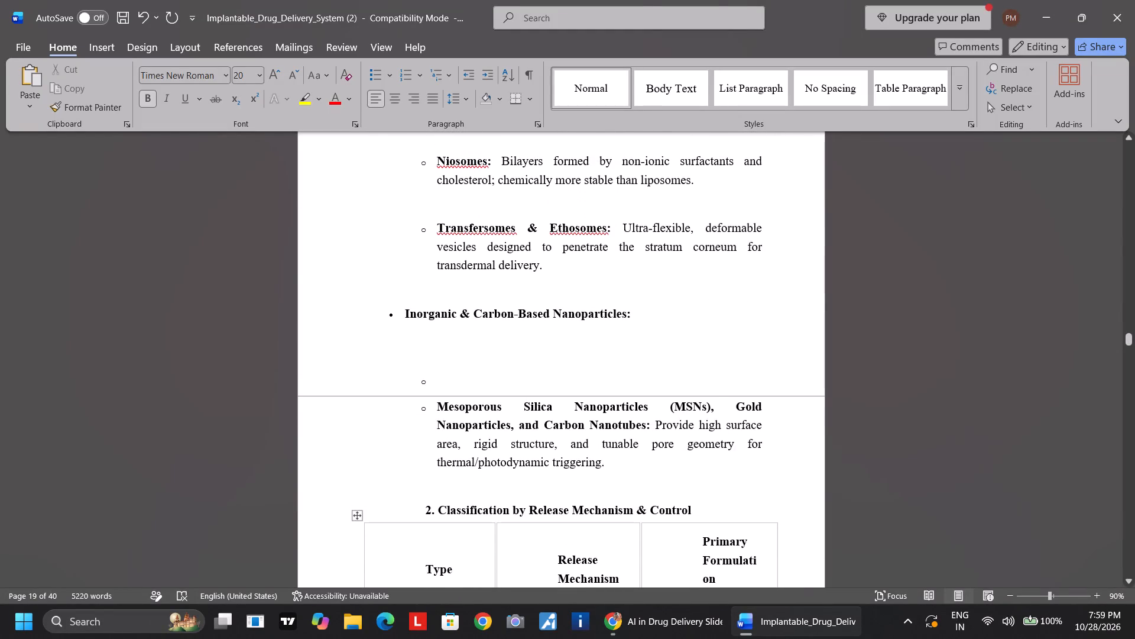
scroll(576, 296, up, 5)
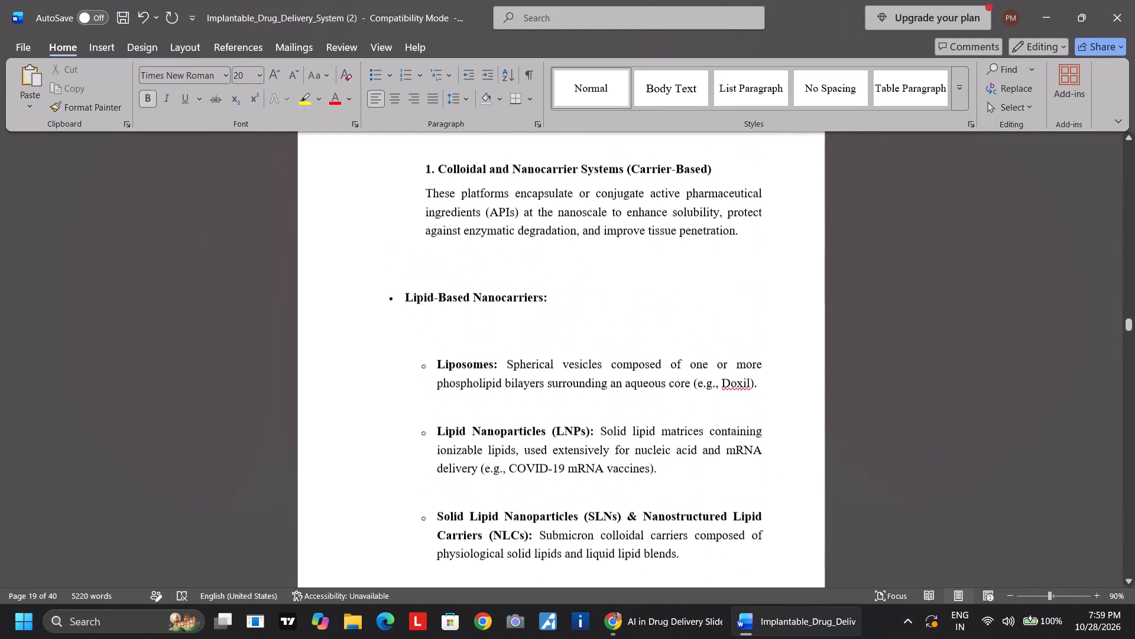
scroll(576, 296, up, 1)
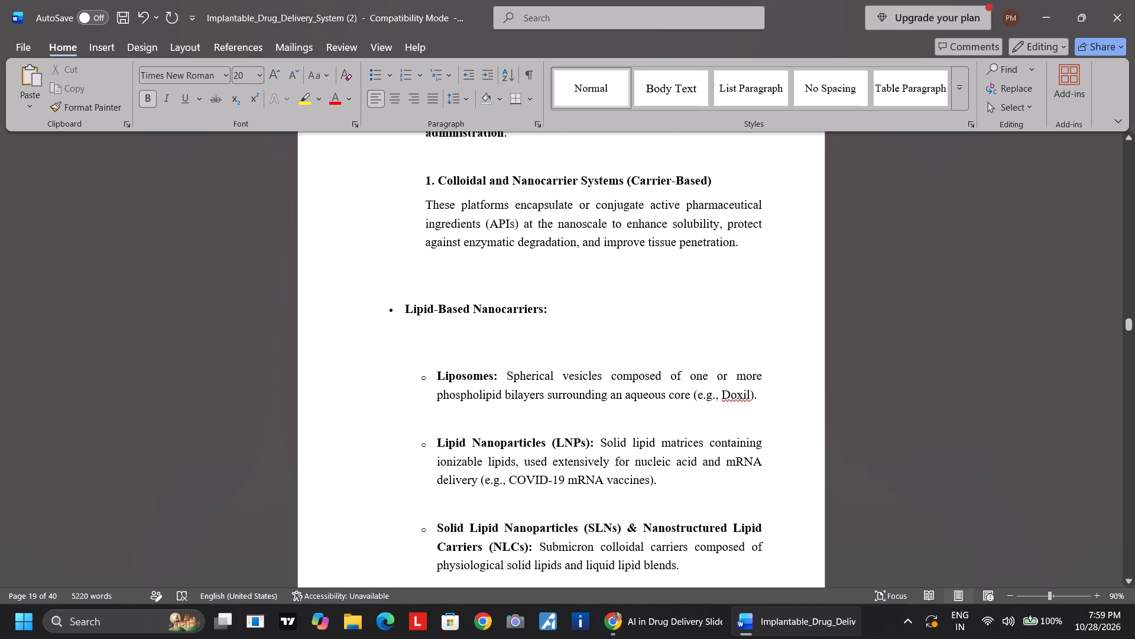
scroll(576, 296, up, 4)
scroll(576, 296, right, 1)
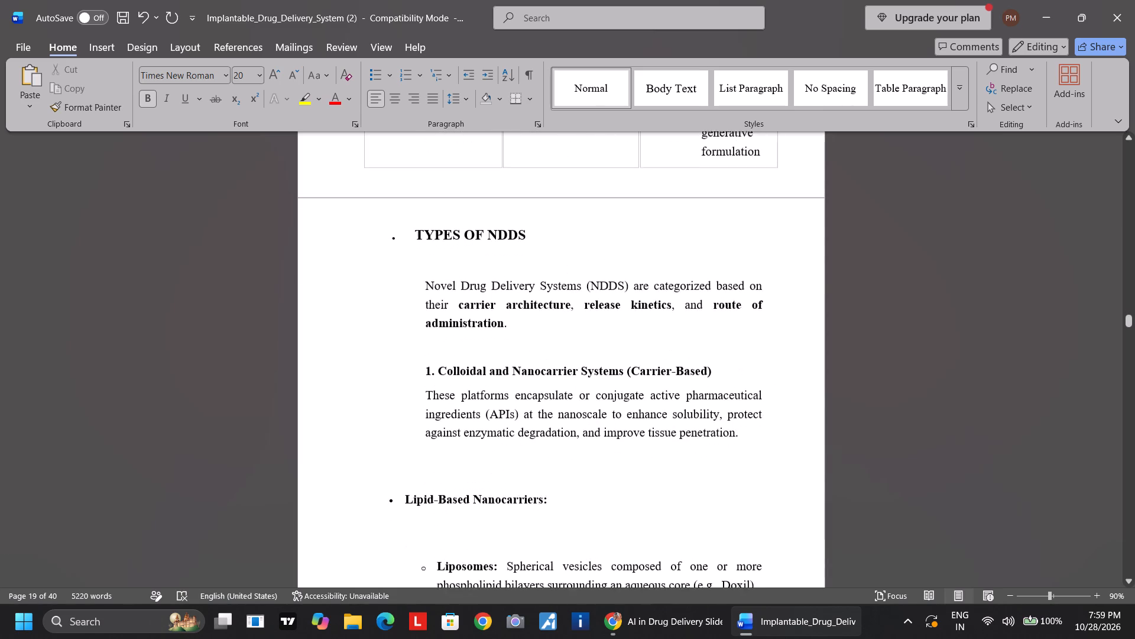
scroll(576, 296, right, 1)
click(543, 225)
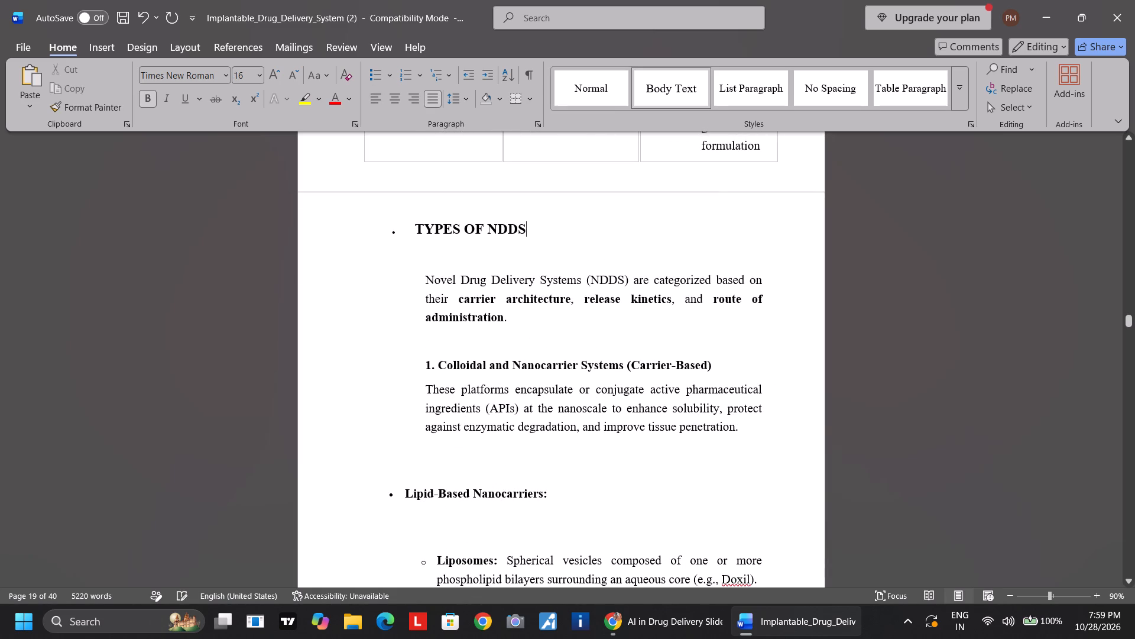
key(space)
key(shift+colon)
Append a space and a colon to the DISADVANTAGE OF AI IN NDDS heading.
scroll(543, 225, up, 5)
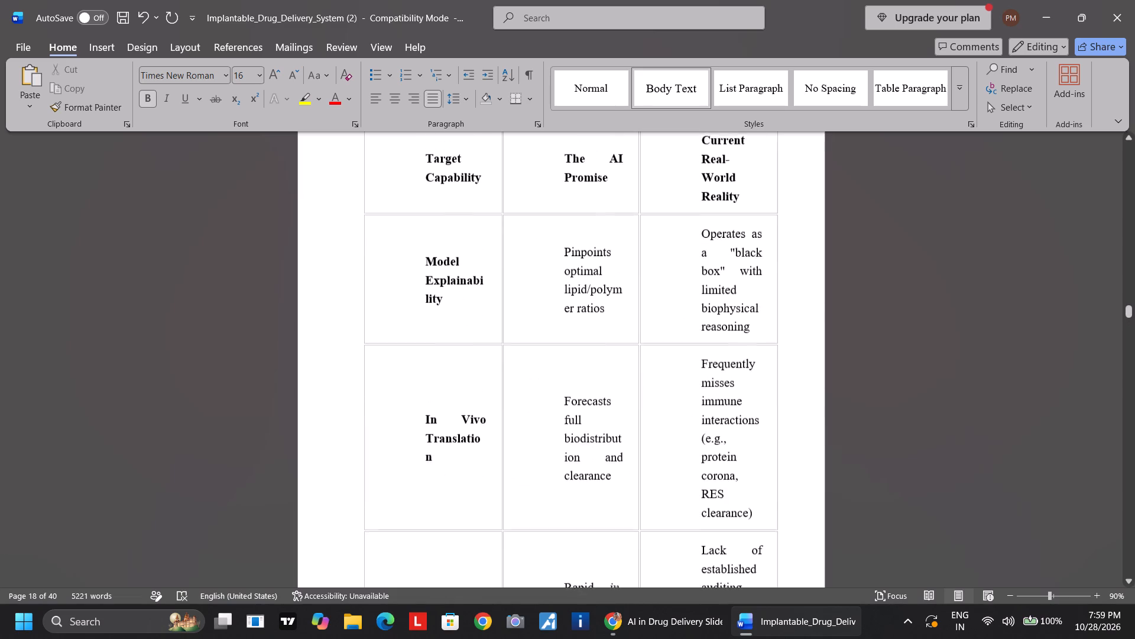
scroll(543, 225, up, 5)
scroll(543, 225, right, 1)
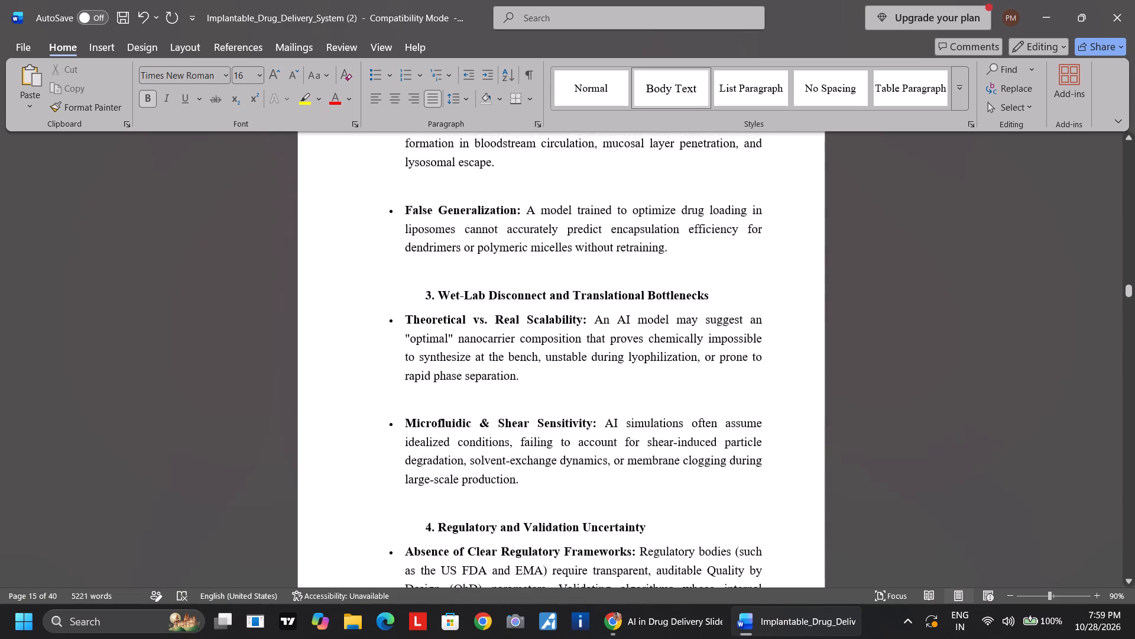
scroll(543, 225, right, 2)
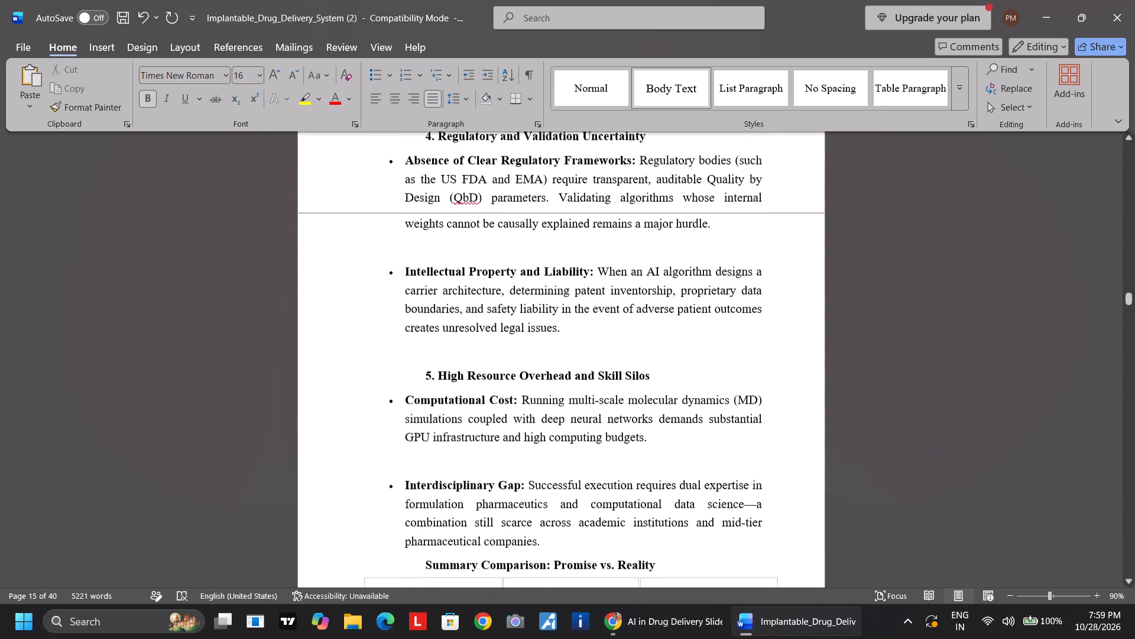
scroll(543, 225, right, 1)
scroll(543, 225, up, 2)
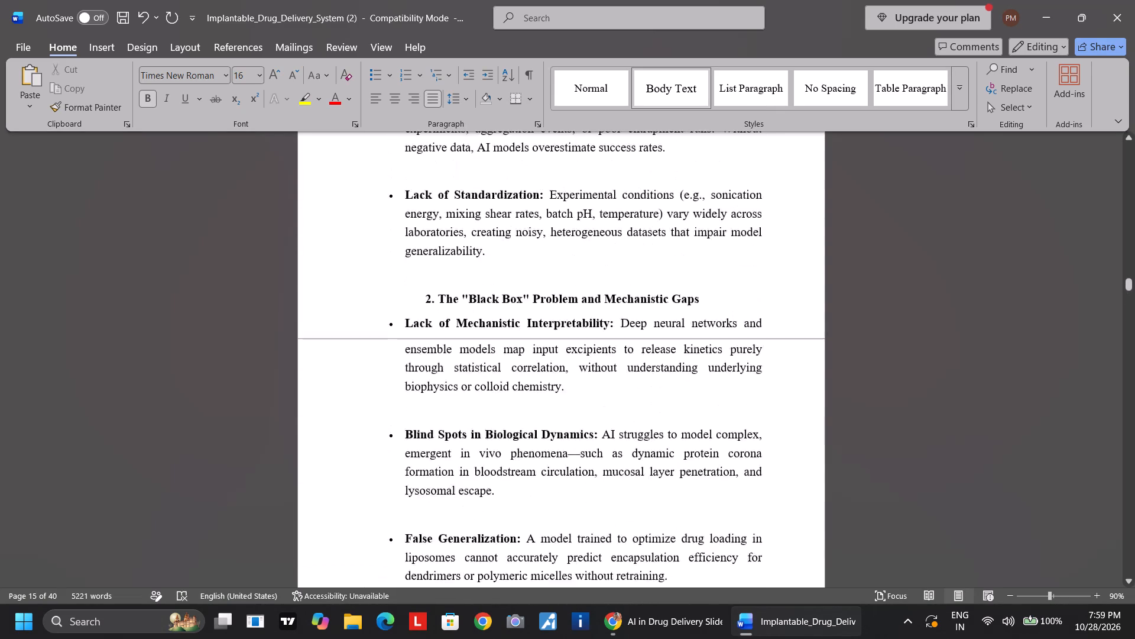
scroll(543, 225, up, 5)
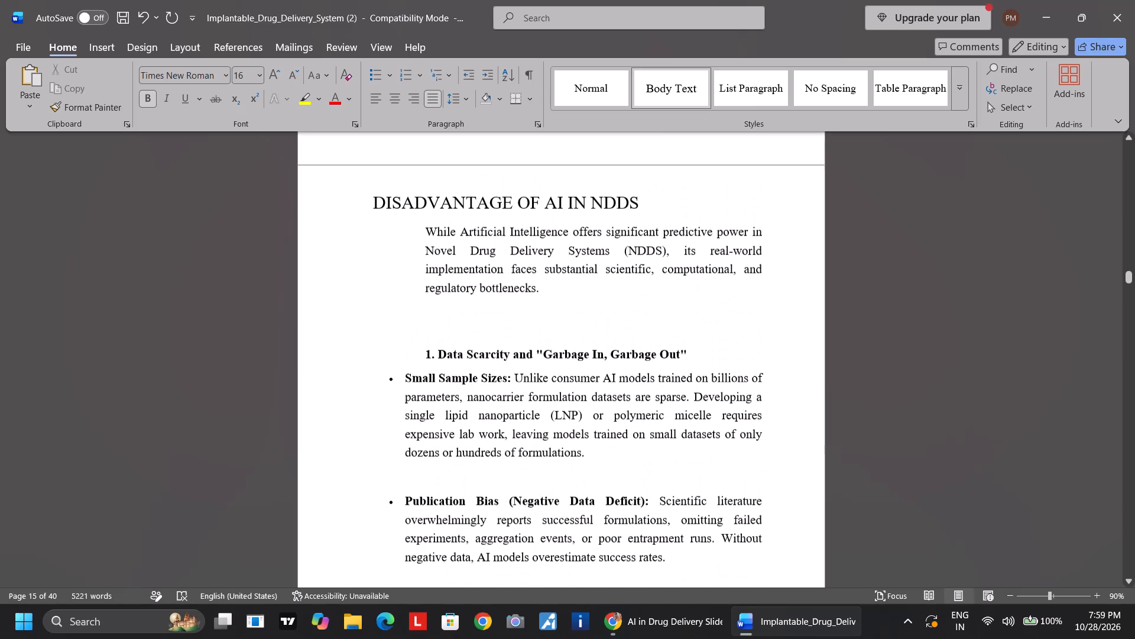
click(664, 193)
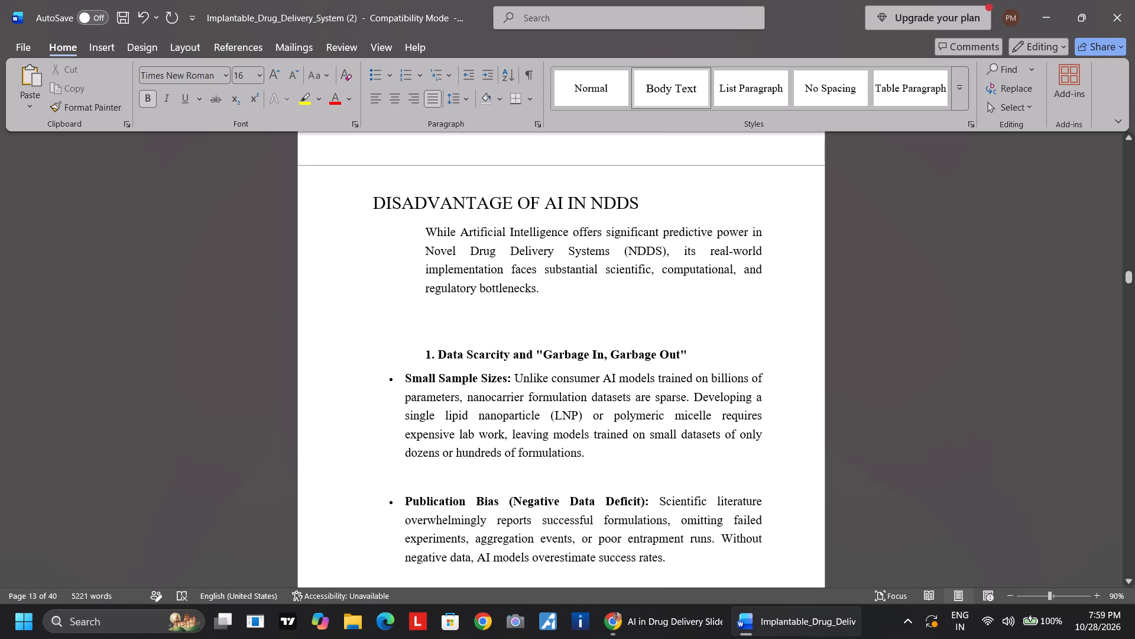
key(space)
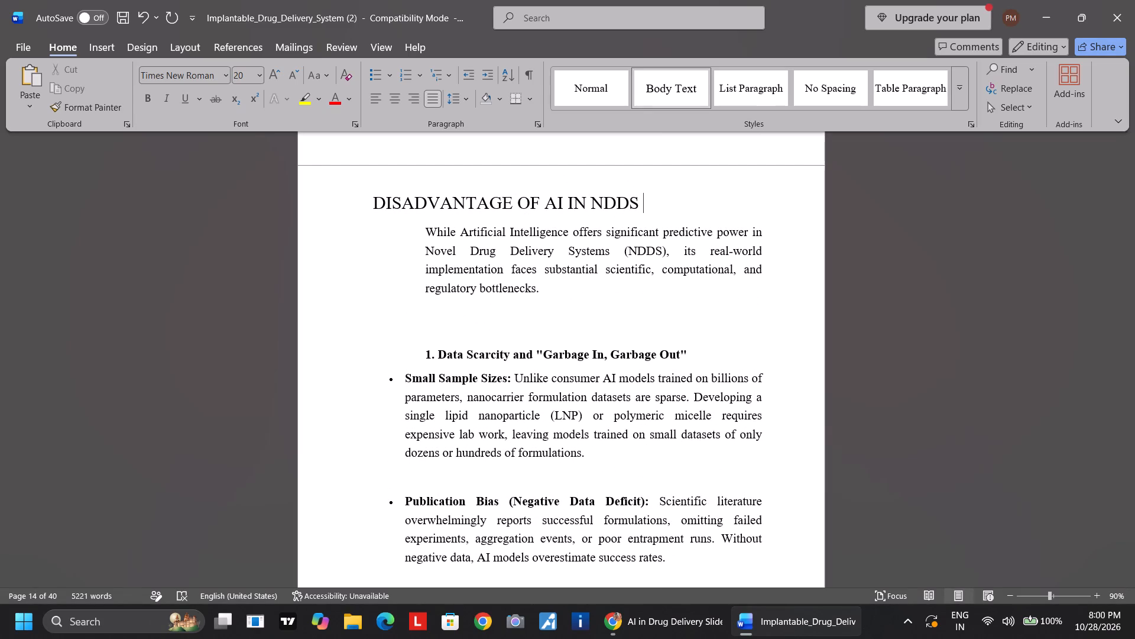
key(shift+colon)
Check the headings in the preceding sections, including ADVANTAGE OF AI IN NDDS, for closing colons.
scroll(664, 193, up, 5)
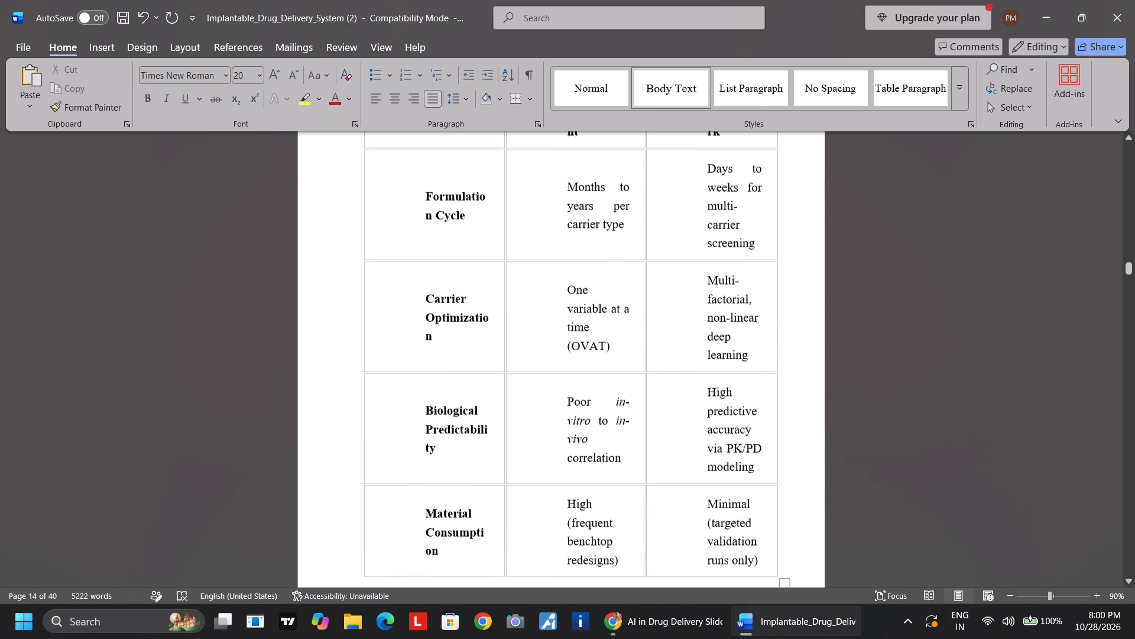
scroll(664, 193, up, 6)
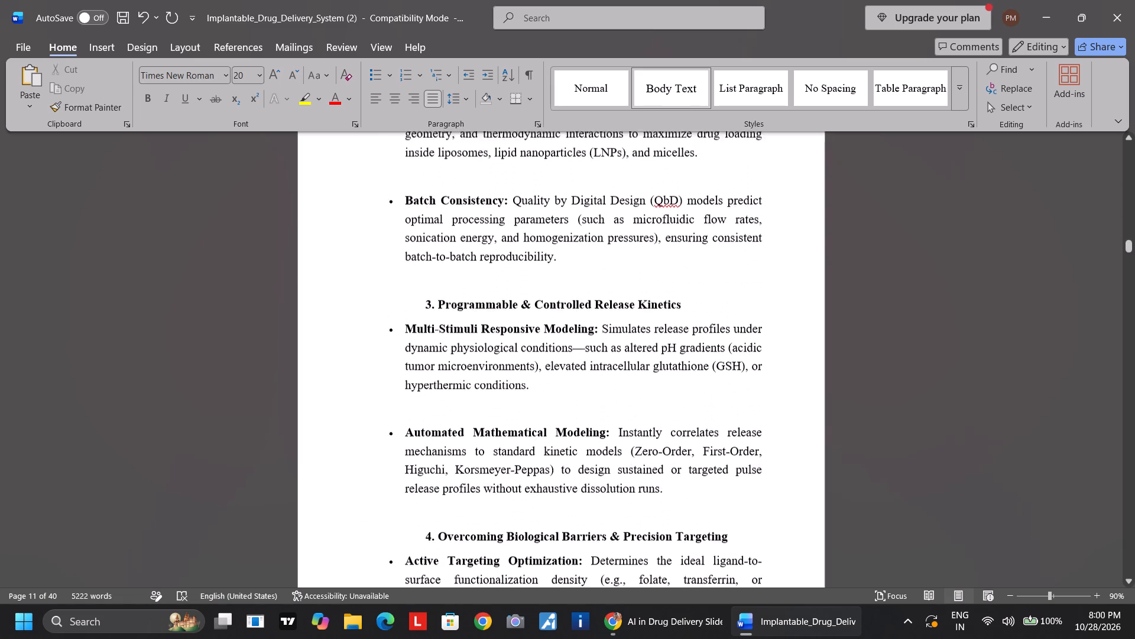
scroll(664, 193, up, 5)
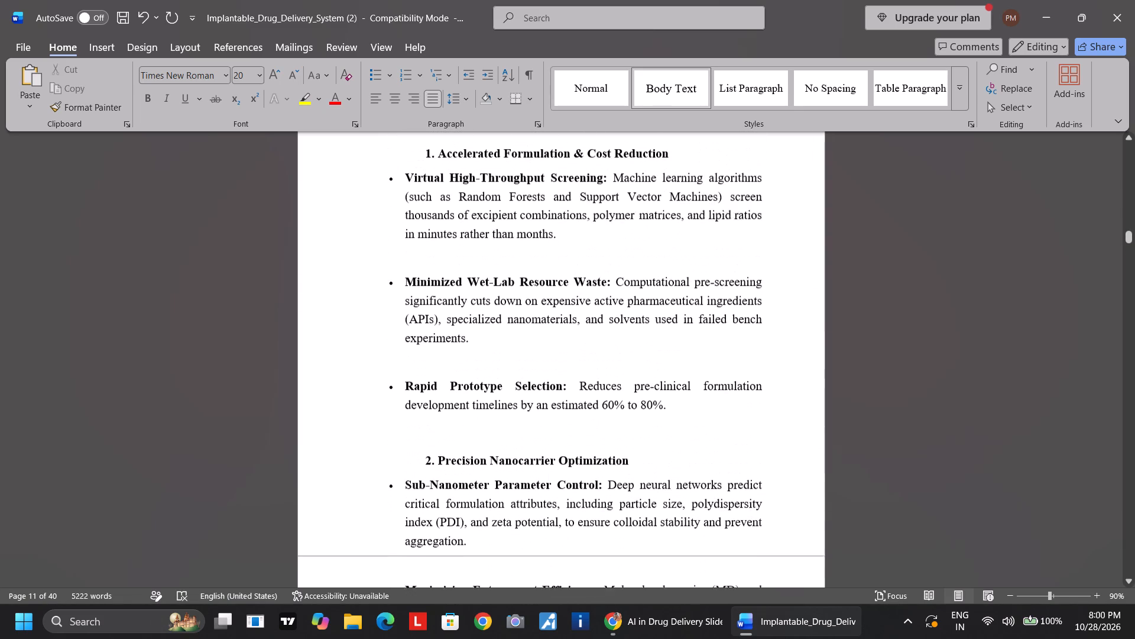
scroll(664, 193, up, 4)
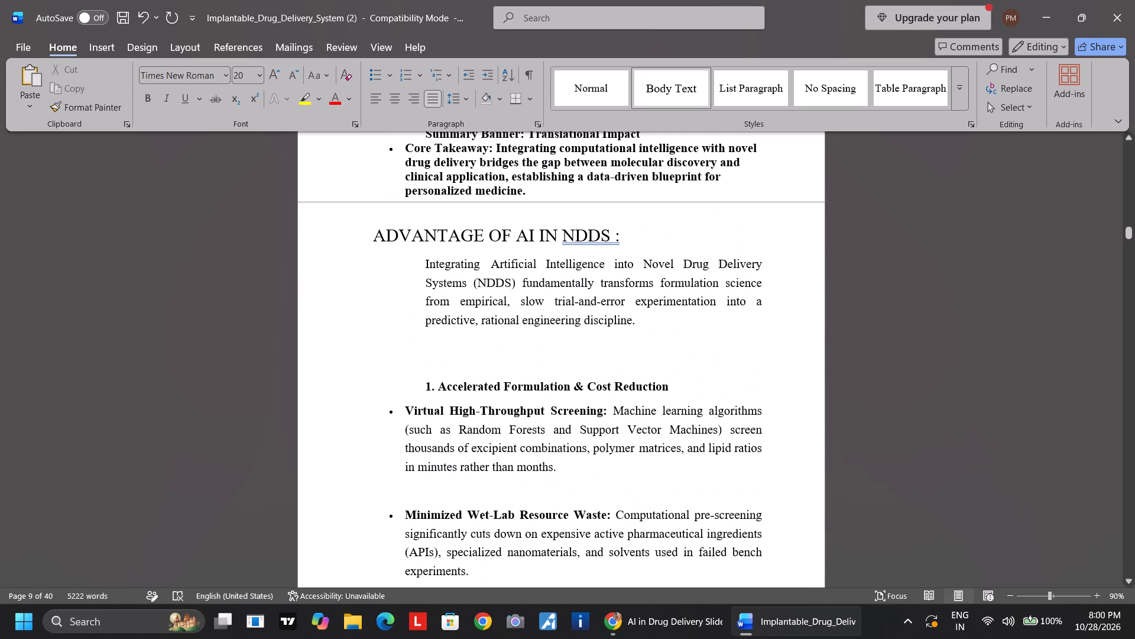
scroll(664, 193, up, 6)
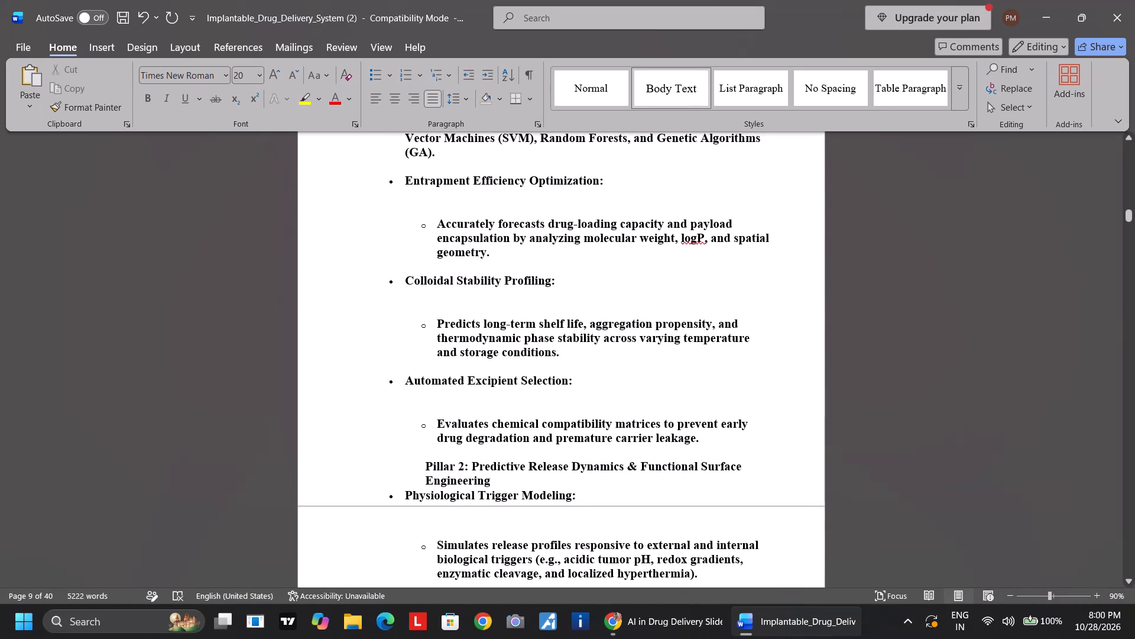
right_click(1128, 573)
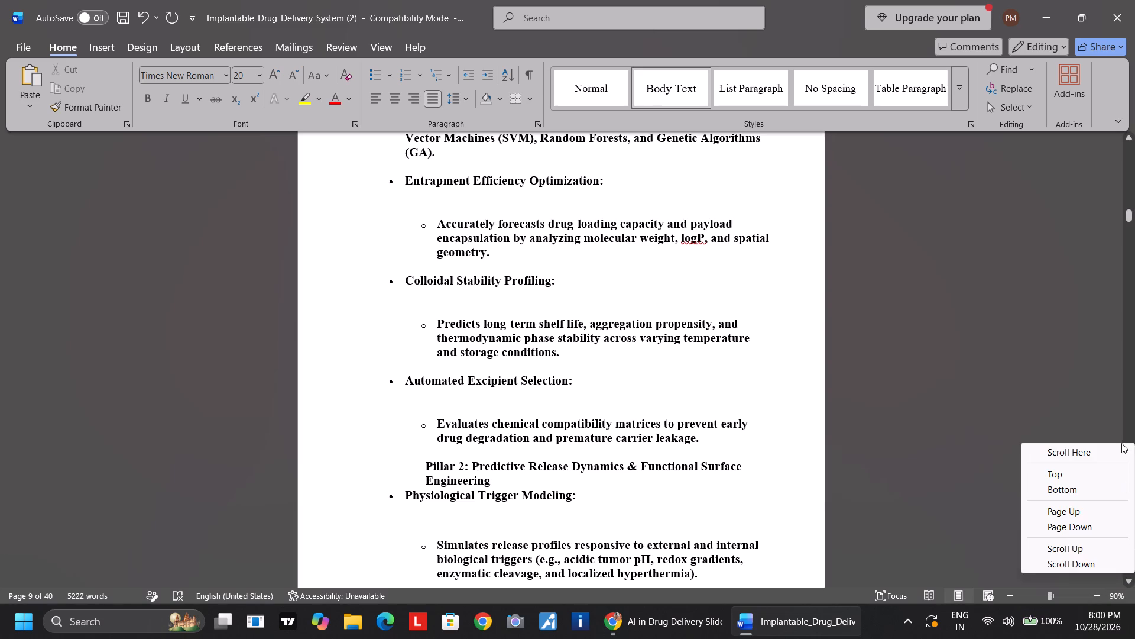
click(1116, 452)
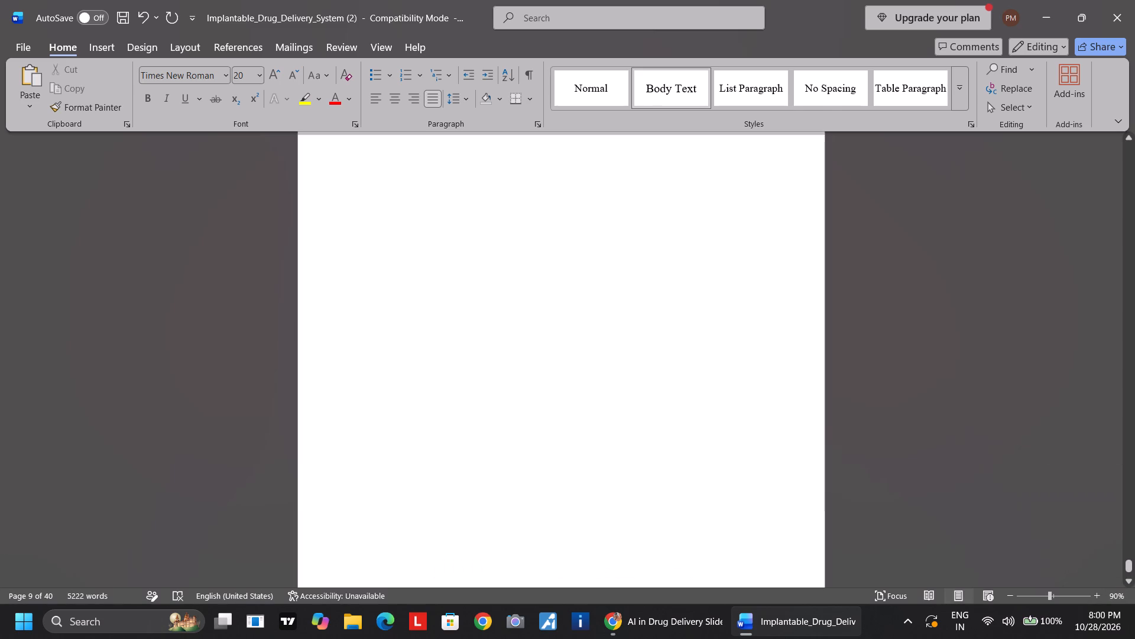
scroll(800, 434, up, 6)
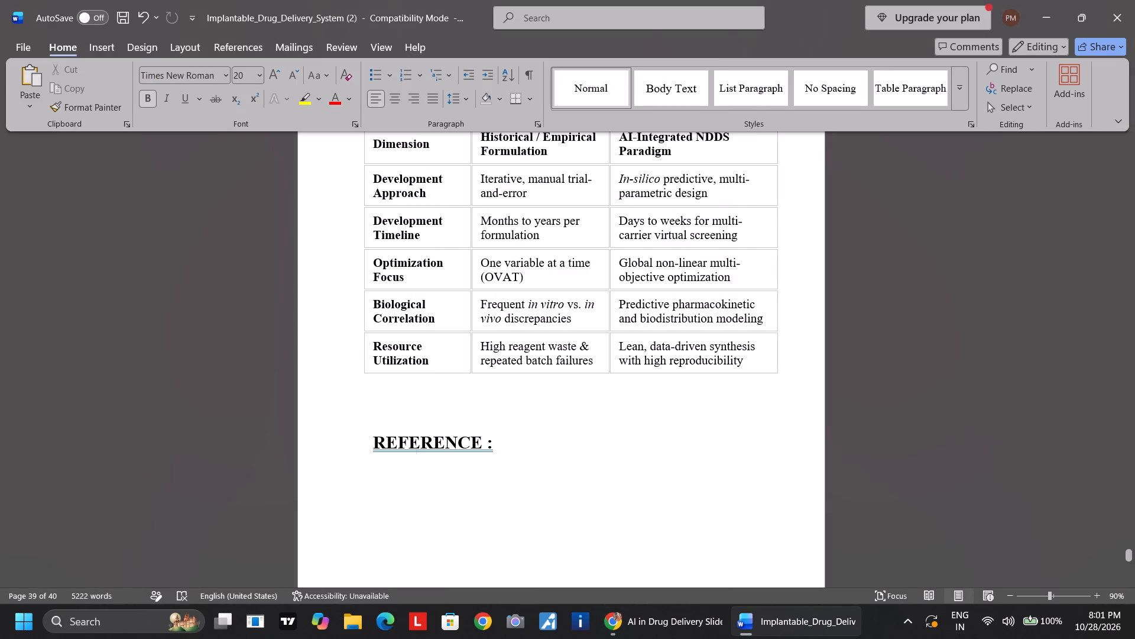
key(Return)
key(ctrl+v)
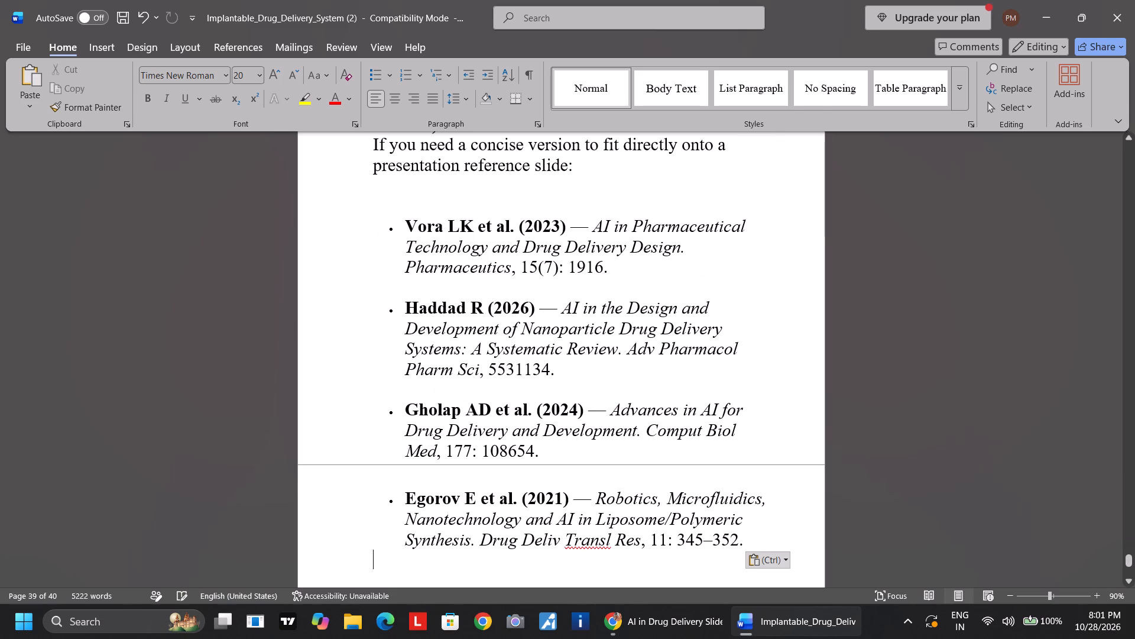
Delete the "For Your Final PPT Slide (Compact 4-Bullet Version)" heading, its introductory sentence and the leftover blank line from the pasted references.
scroll(504, 451, up, 1)
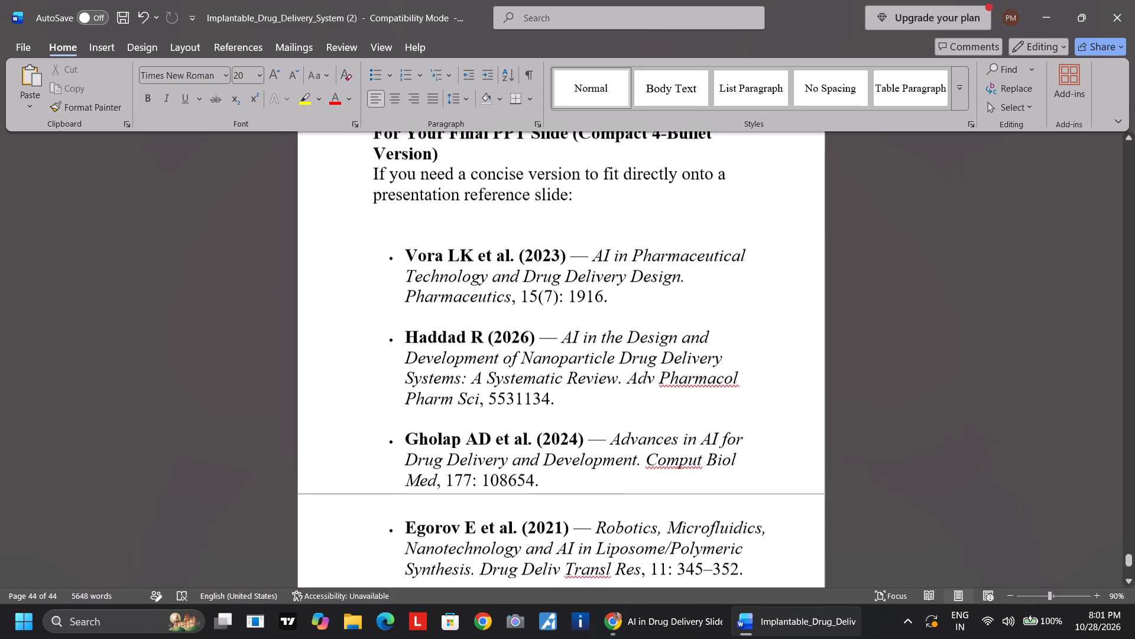
scroll(504, 451, up, 4)
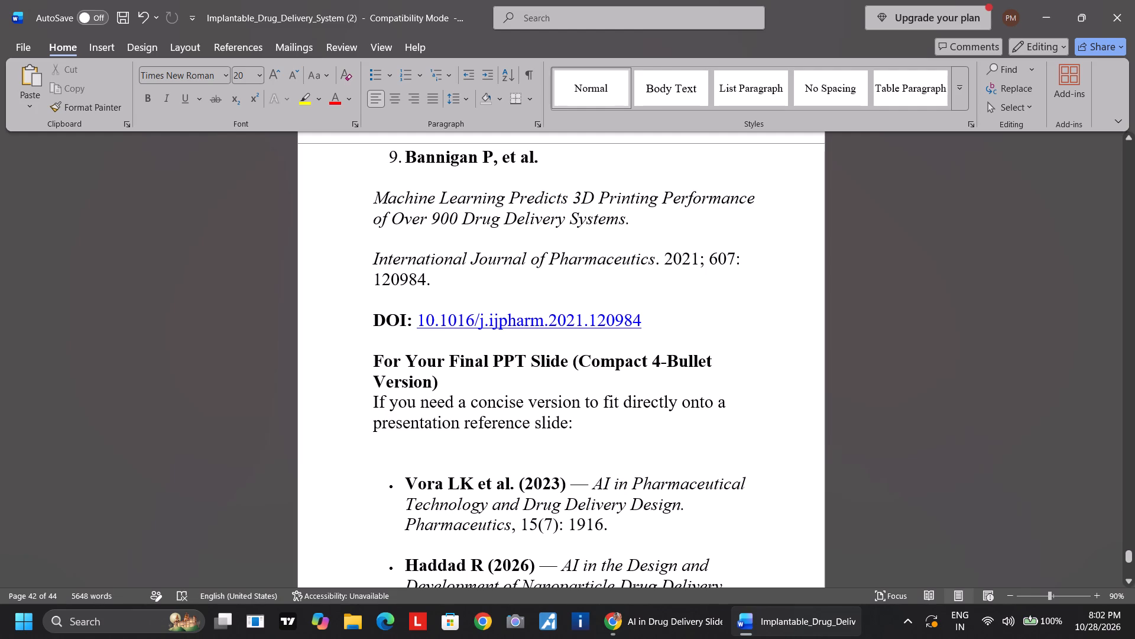
drag(374, 354, 575, 422)
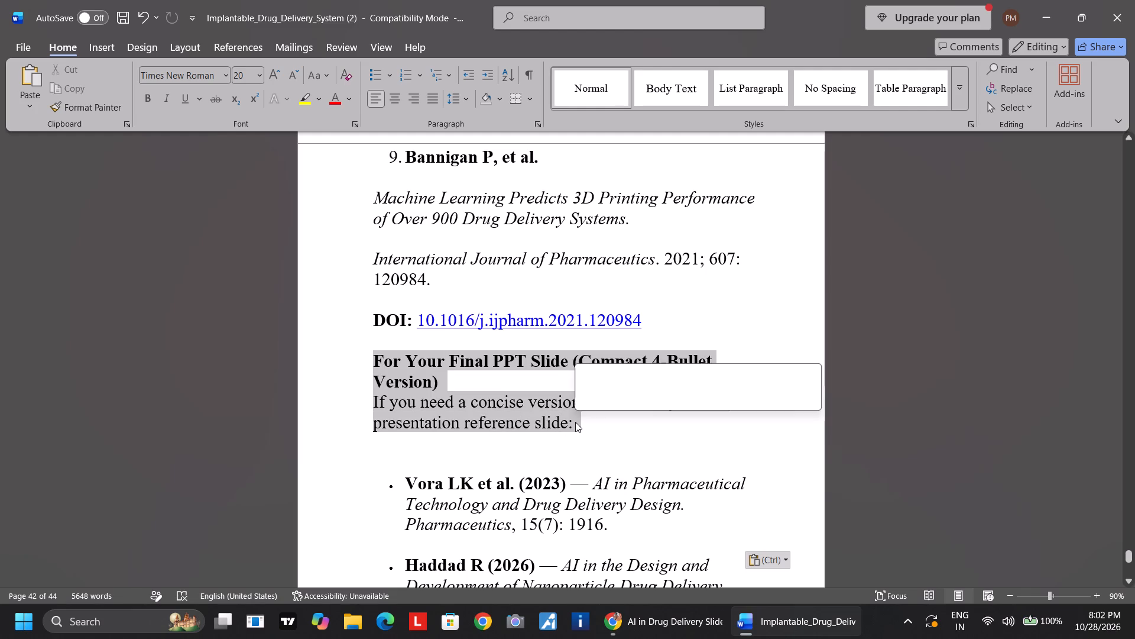
key(BackSpace)
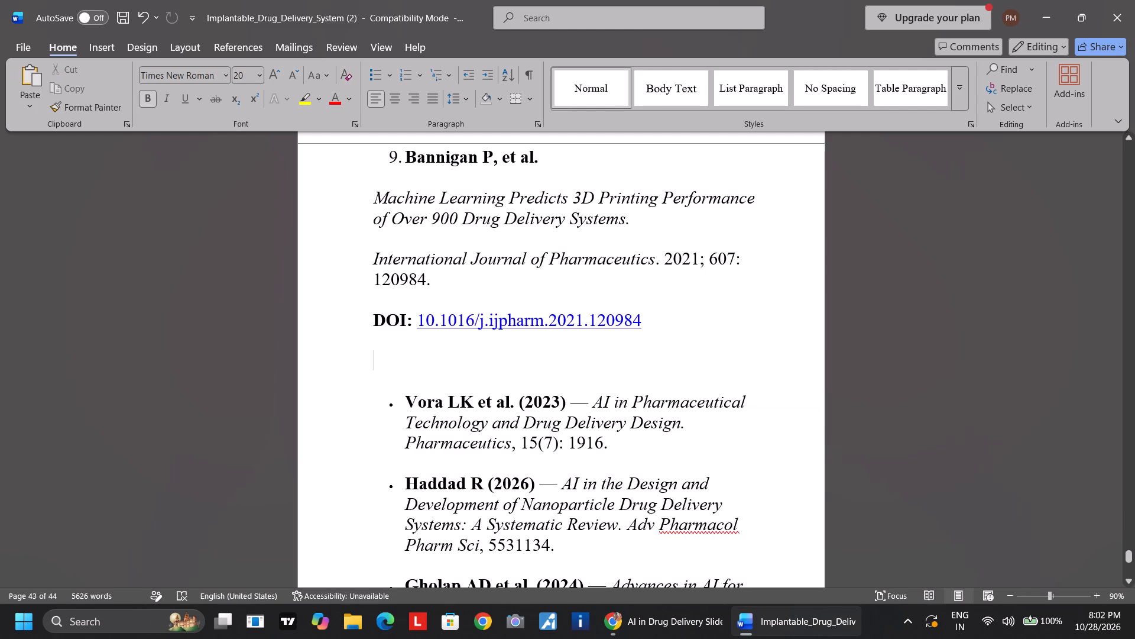
key(BackSpace)
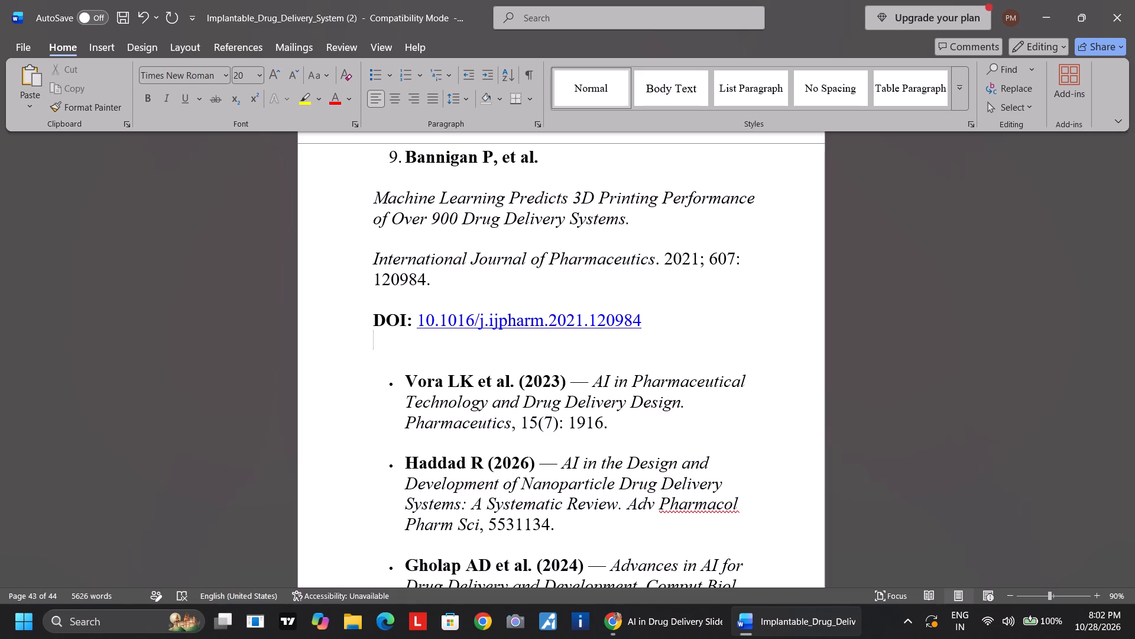
scroll(575, 422, up, 3)
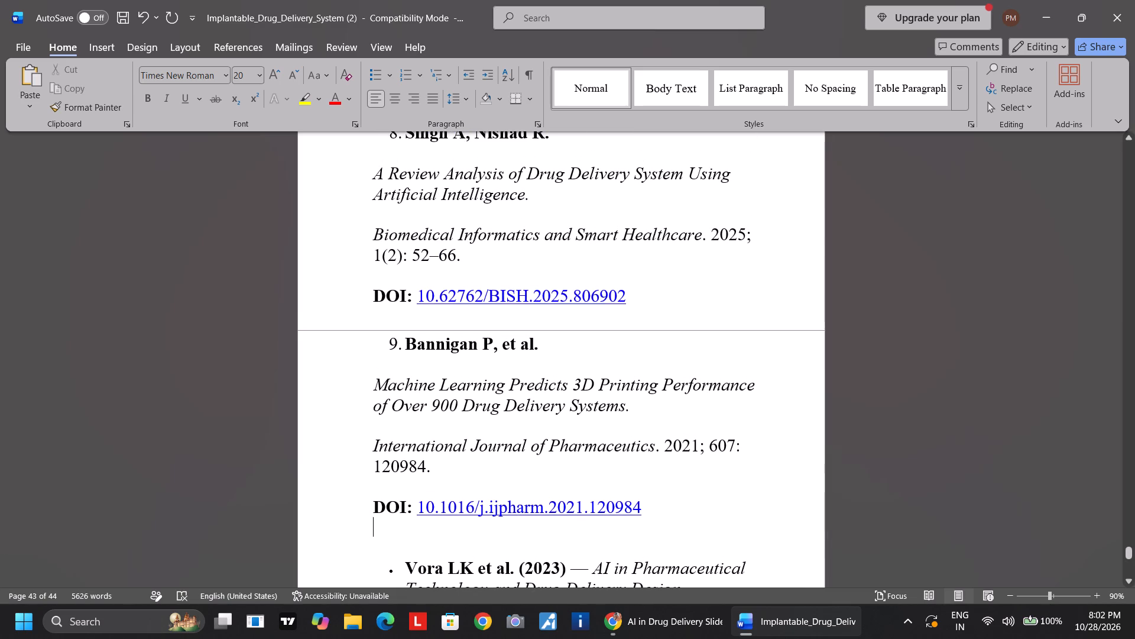
Delete the opening words "Here are" from the introductory sentence below the REFERENCE heading.
scroll(575, 422, up, 5)
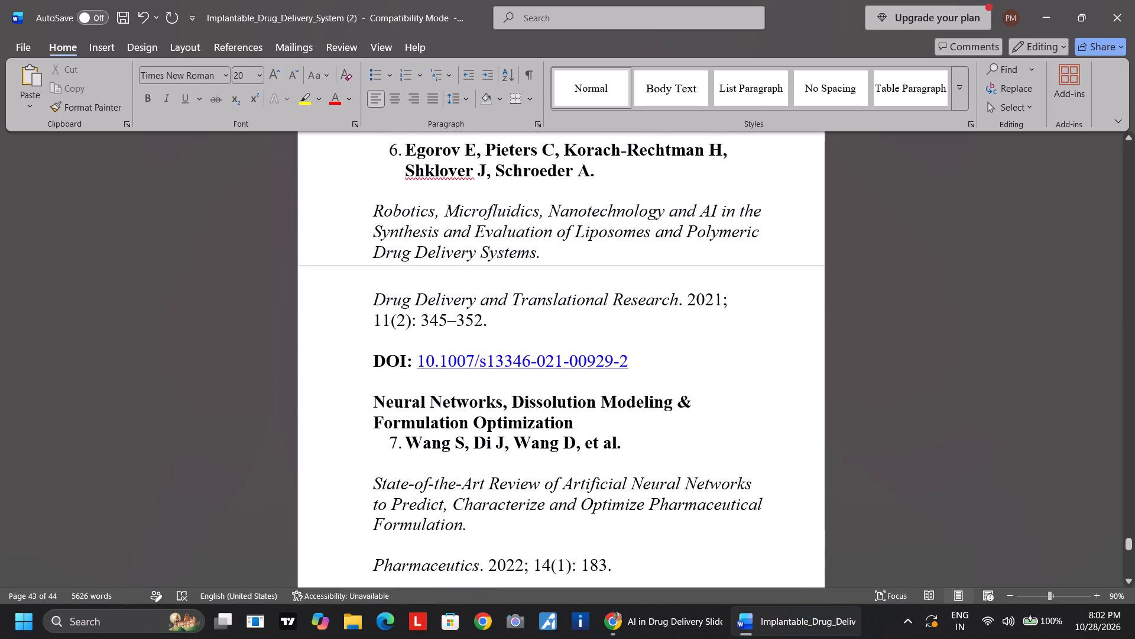
scroll(575, 422, up, 2)
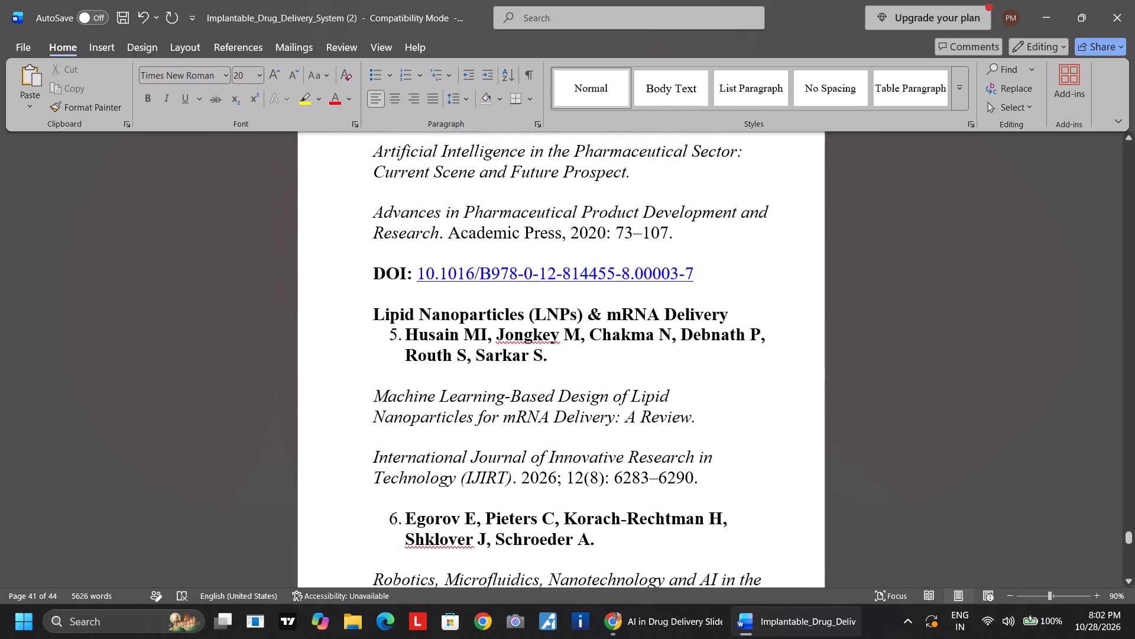
scroll(575, 422, up, 6)
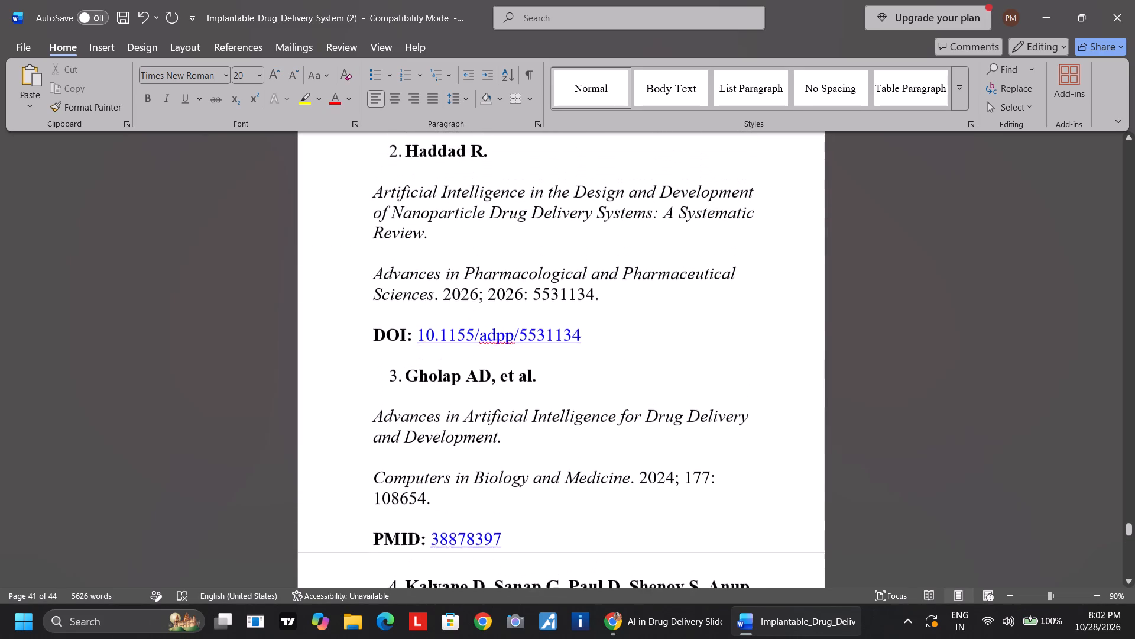
scroll(575, 422, up, 3)
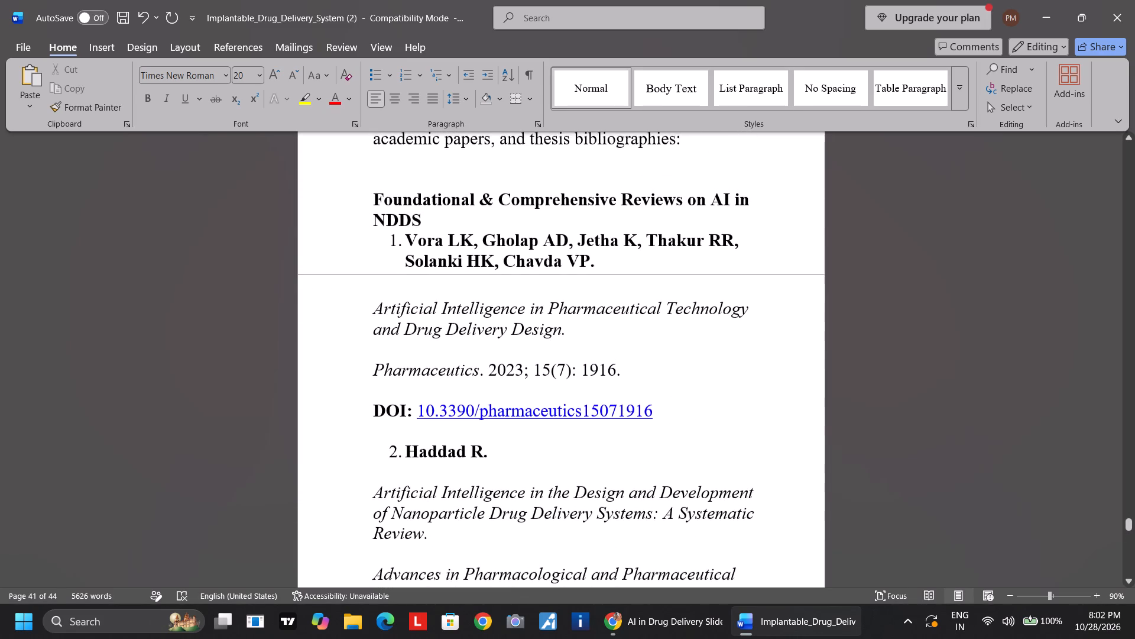
scroll(575, 422, up, 3)
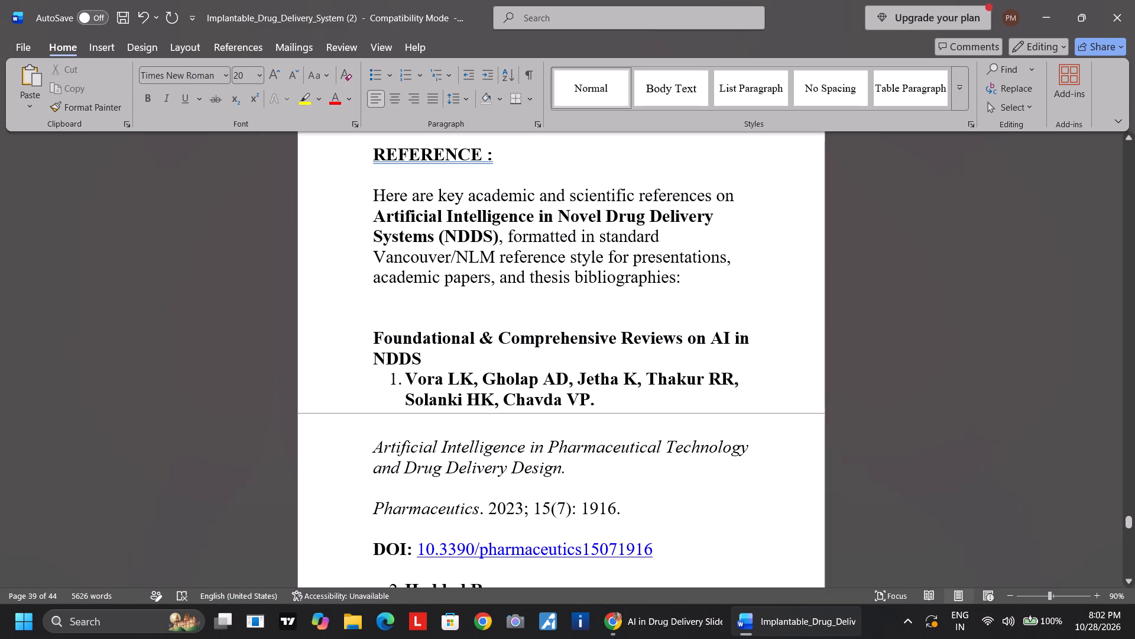
click(436, 195)
key(BackSpace)
key(BackSpace)
key(BackSpace)
key(BackSpace)
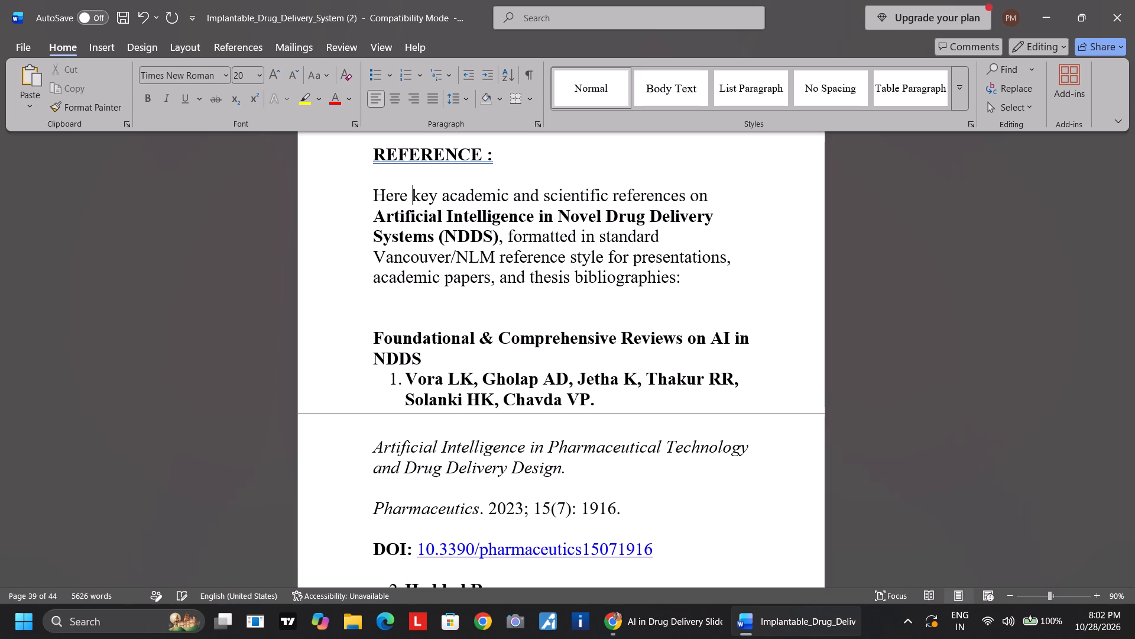
key(BackSpace)
key(BackSpace)
key(BackSpace)
key(BackSpace)
key(BackSpace)
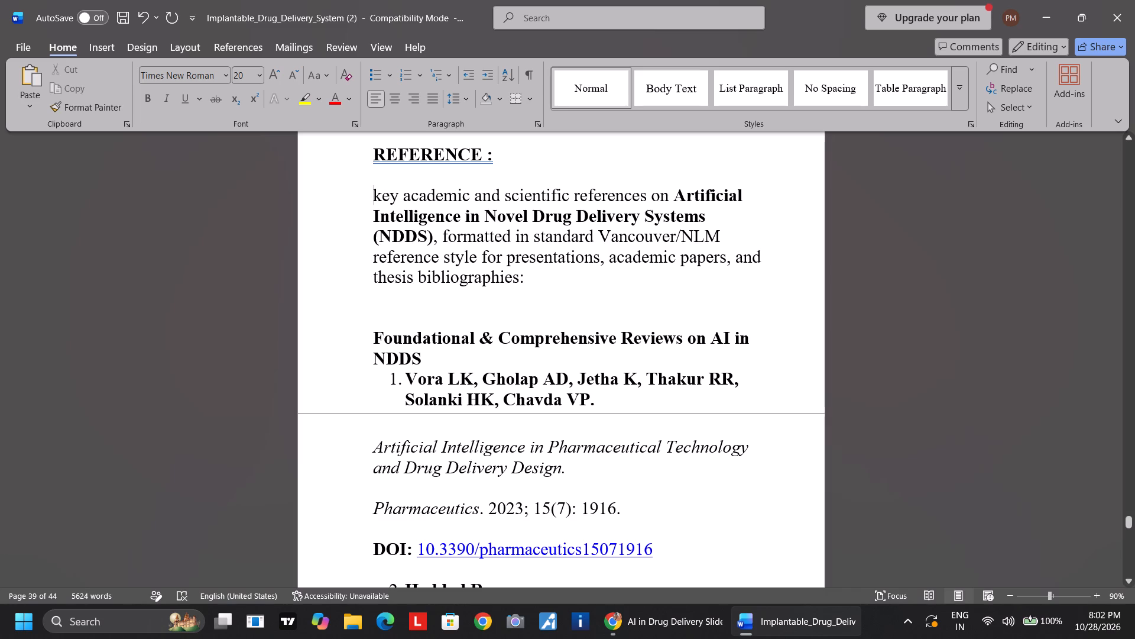
Review the pasted reference list from the foundational reviews through the numbered entries to the closing bulleted references.
scroll(542, 250, right, 1)
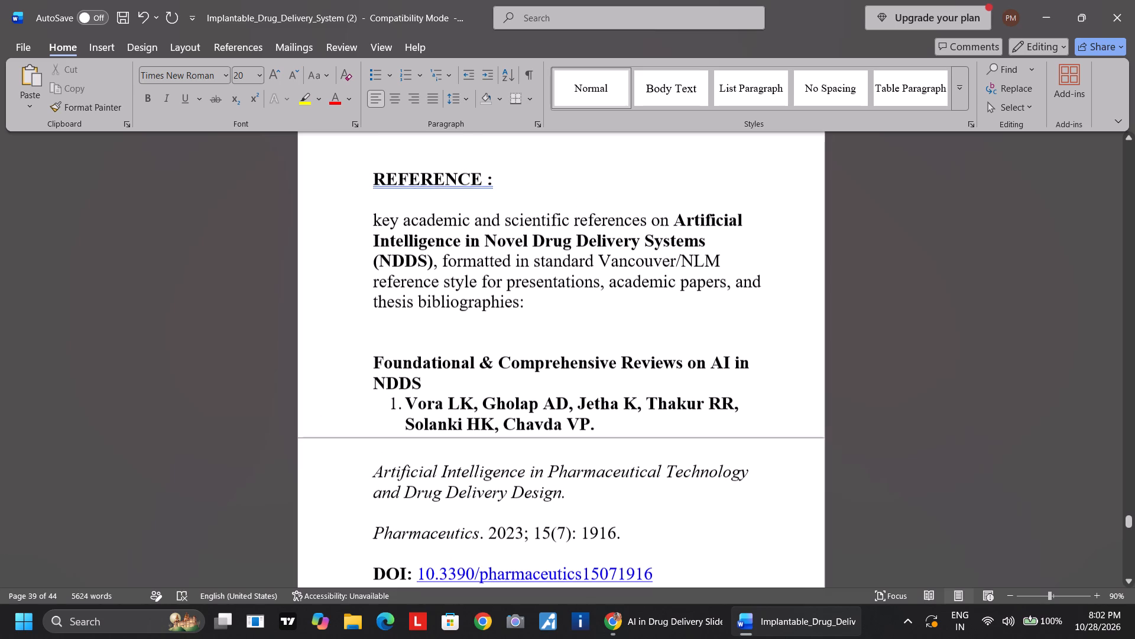
scroll(542, 250, right, 2)
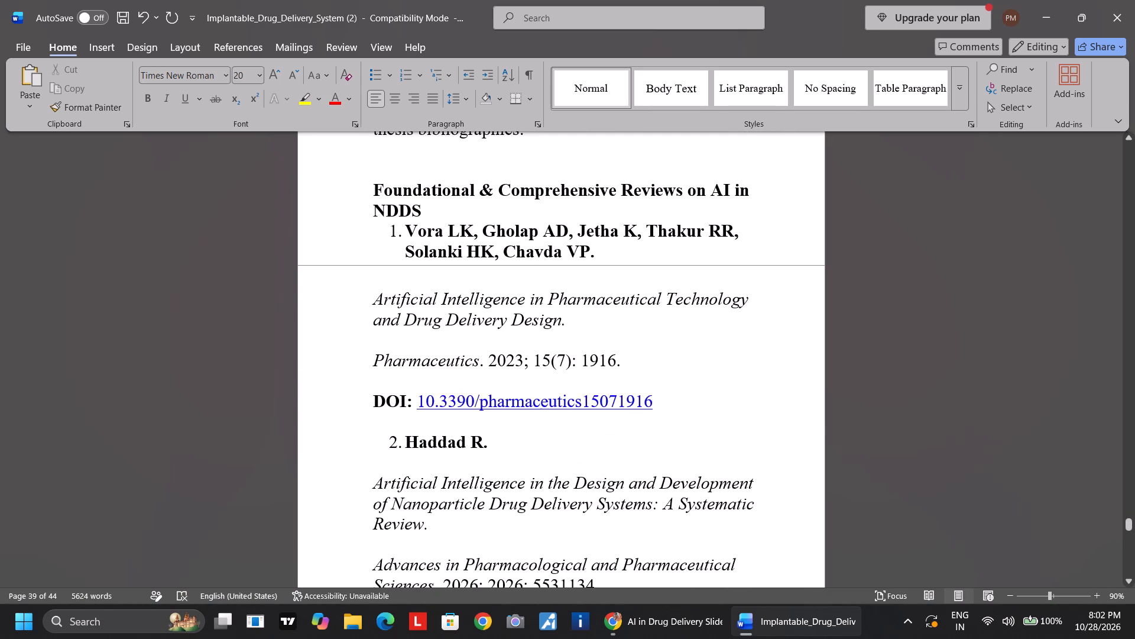
click(542, 250)
scroll(542, 250, down, 2)
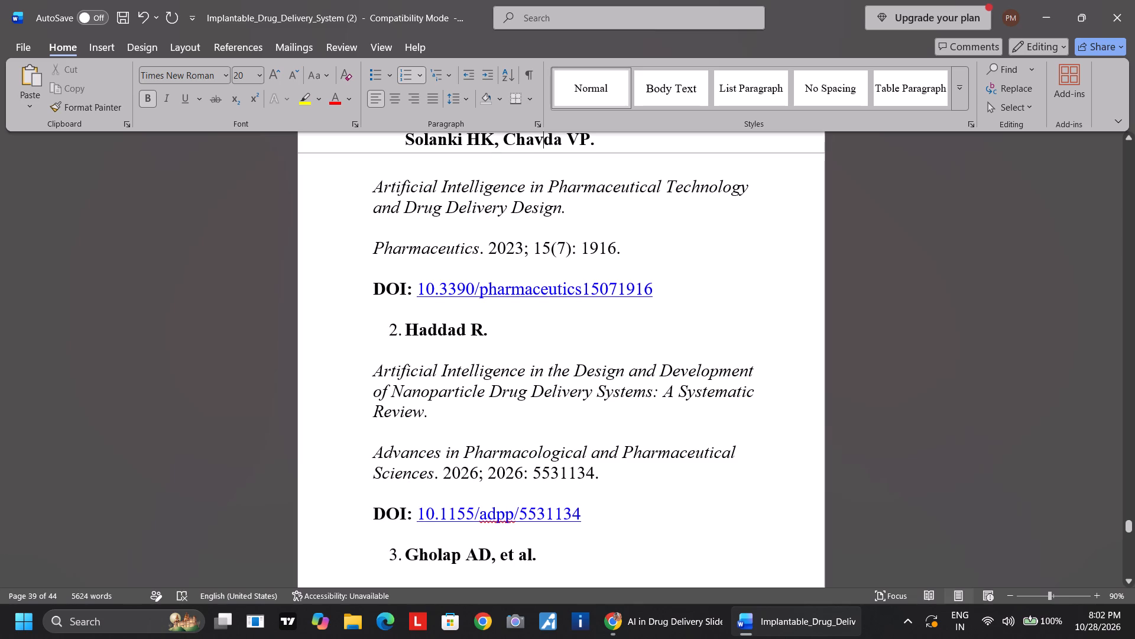
scroll(542, 250, down, 2)
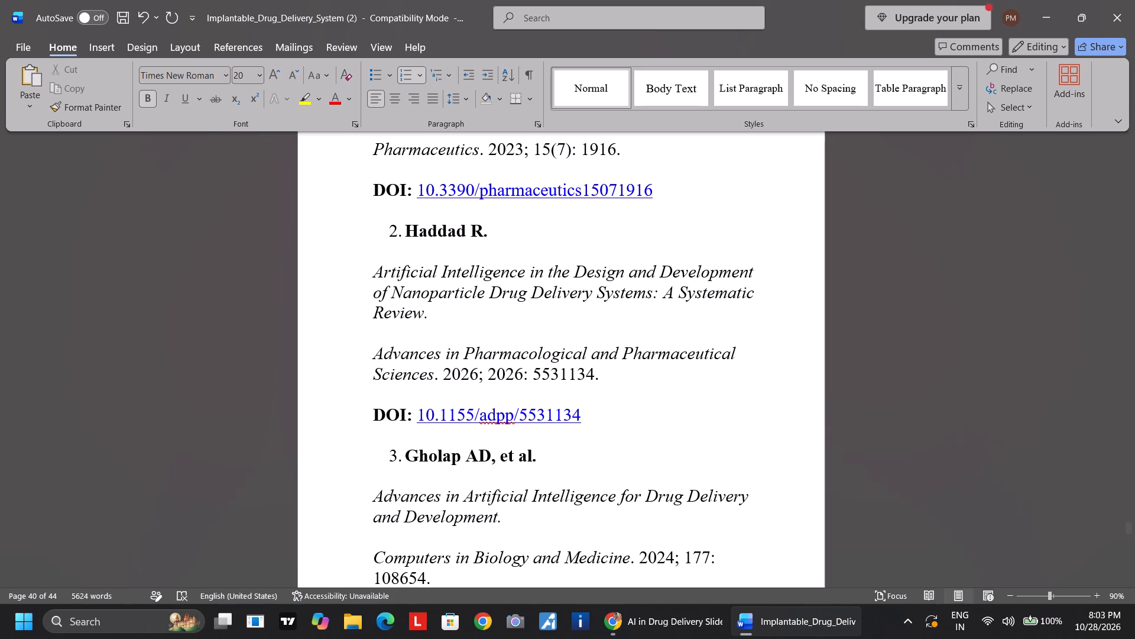
scroll(542, 250, down, 1)
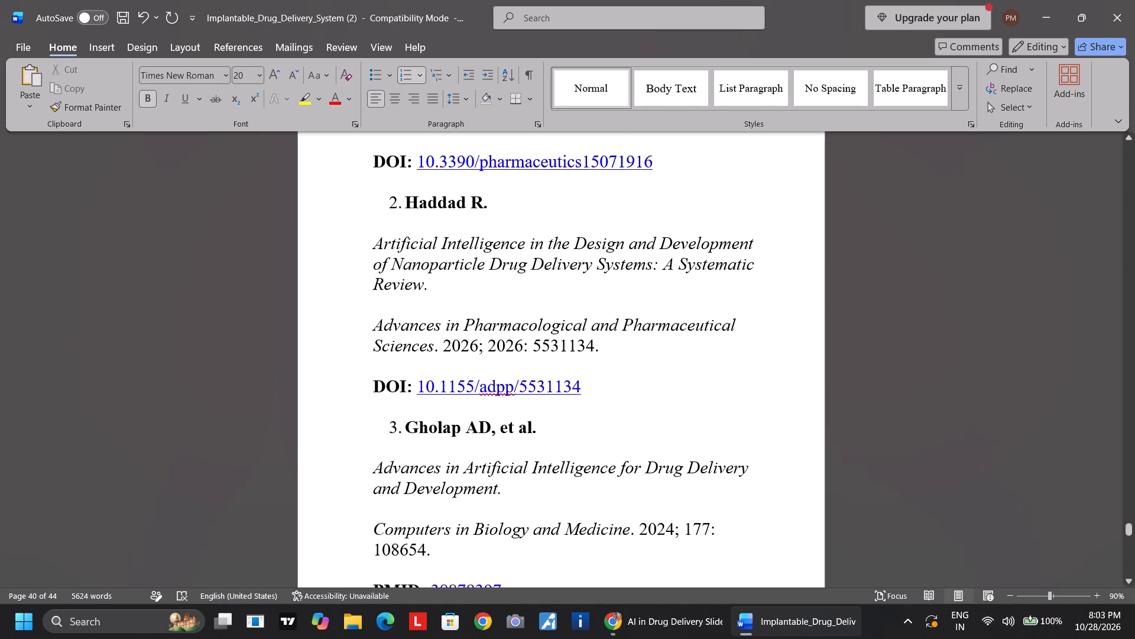
scroll(542, 250, down, 3)
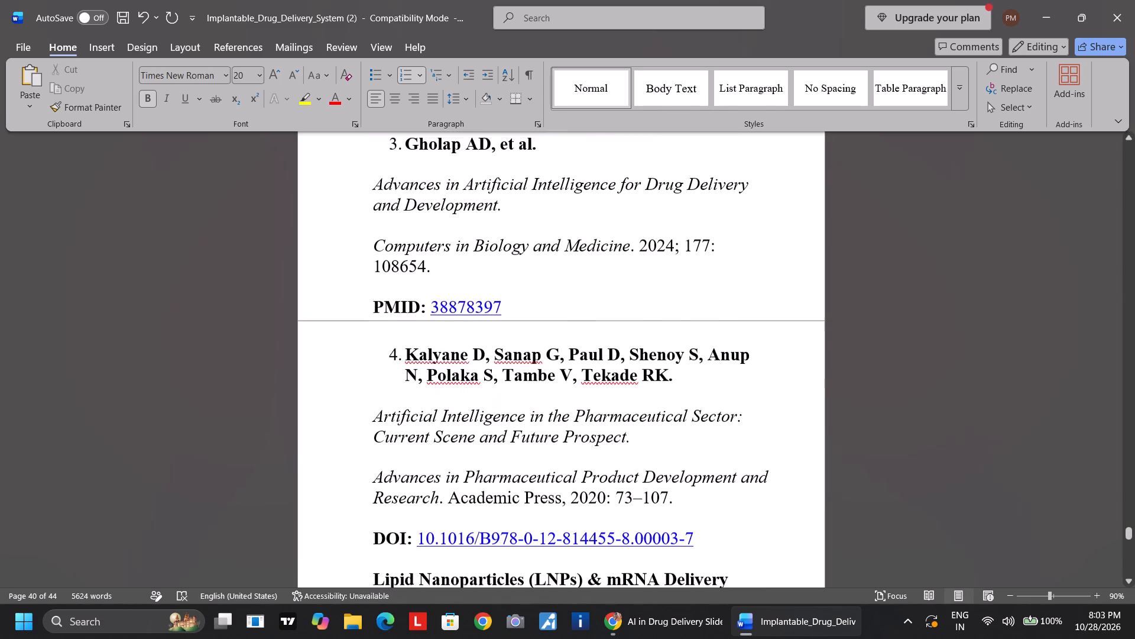
scroll(542, 250, down, 1)
scroll(542, 250, up, 1)
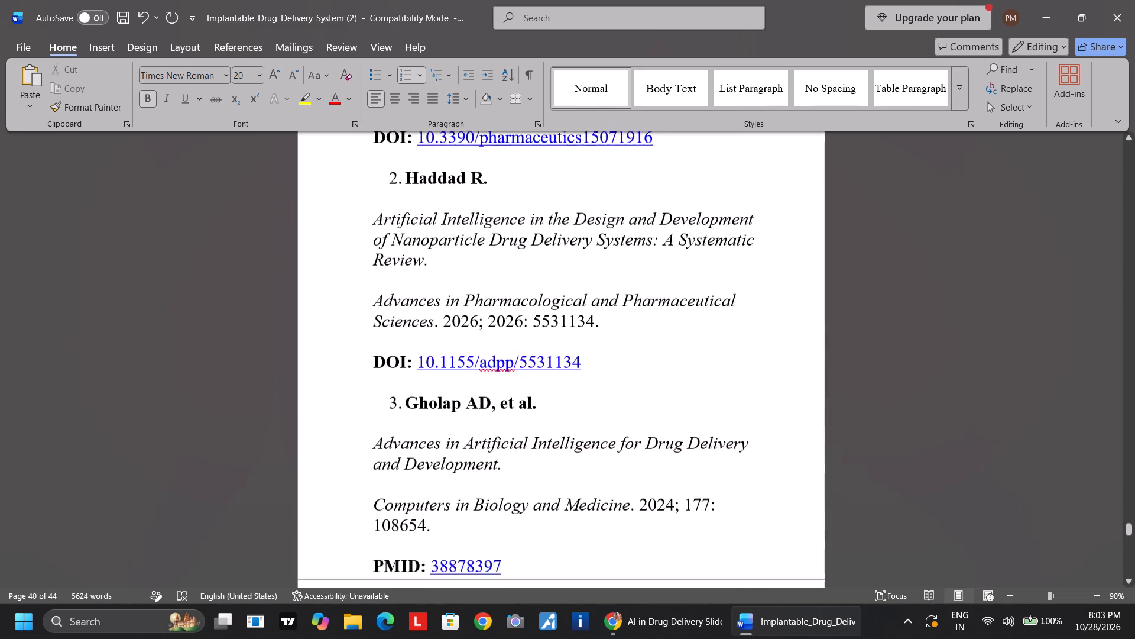
scroll(542, 250, up, 1)
scroll(542, 250, right, 1)
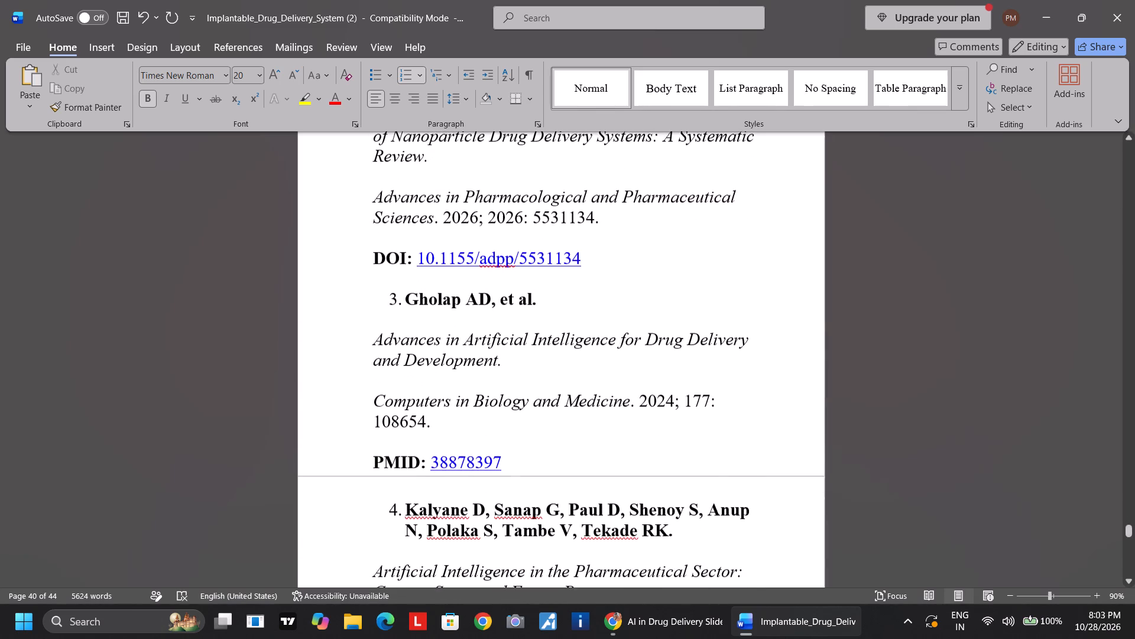
scroll(542, 250, right, 3)
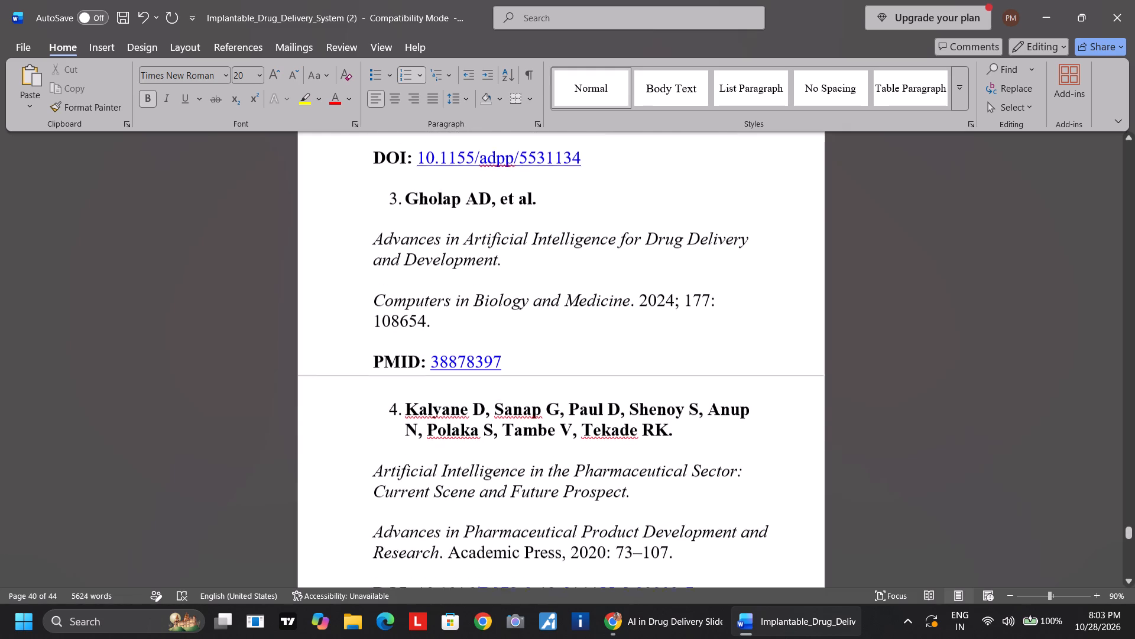
scroll(542, 250, right, 1)
scroll(542, 250, down, 1)
scroll(542, 250, right, 1)
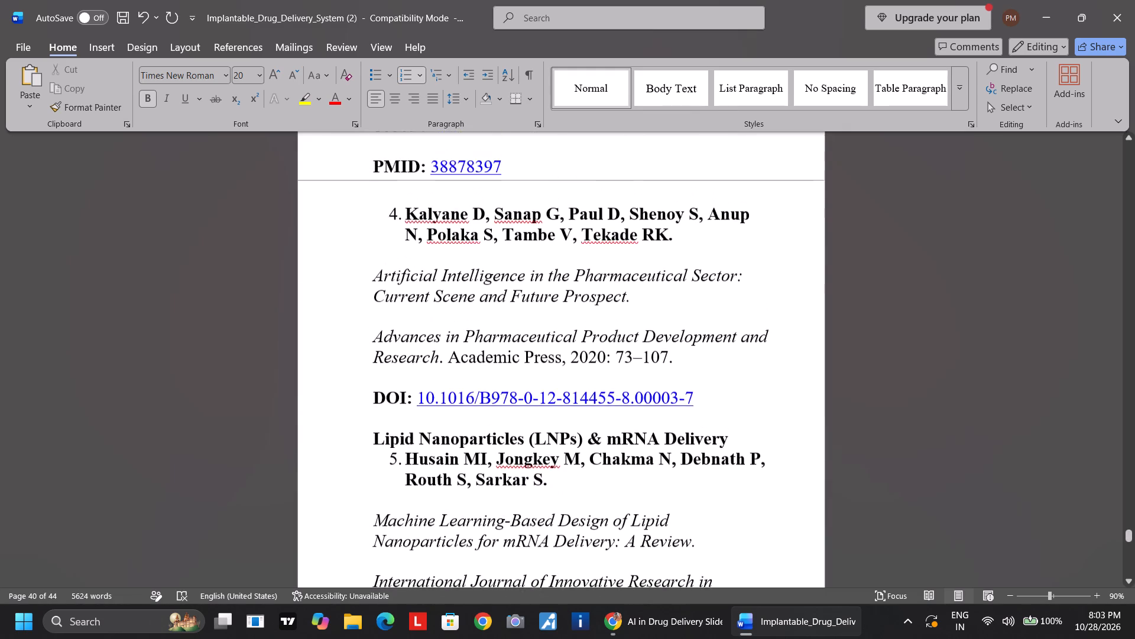
scroll(542, 250, right, 1)
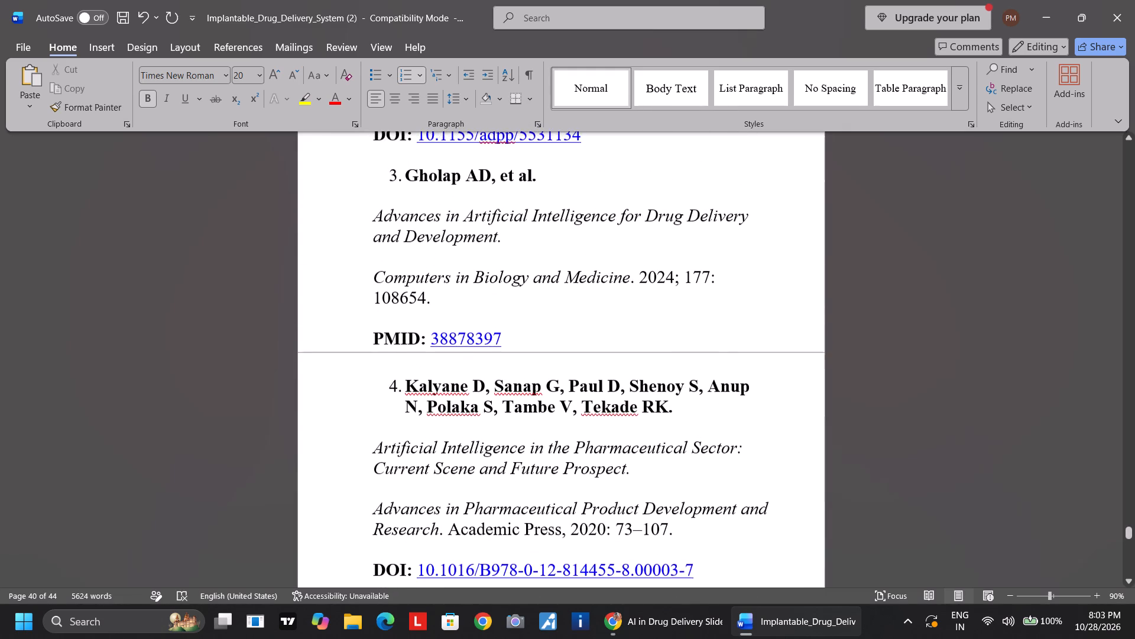
scroll(542, 250, right, 1)
scroll(542, 250, down, 2)
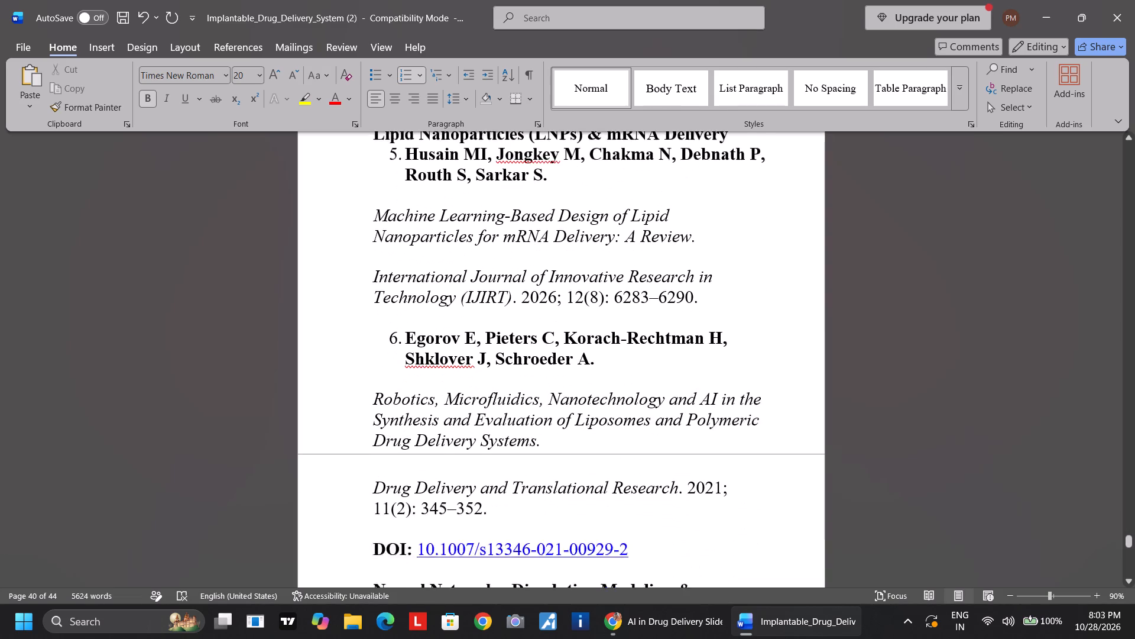
scroll(542, 250, down, 4)
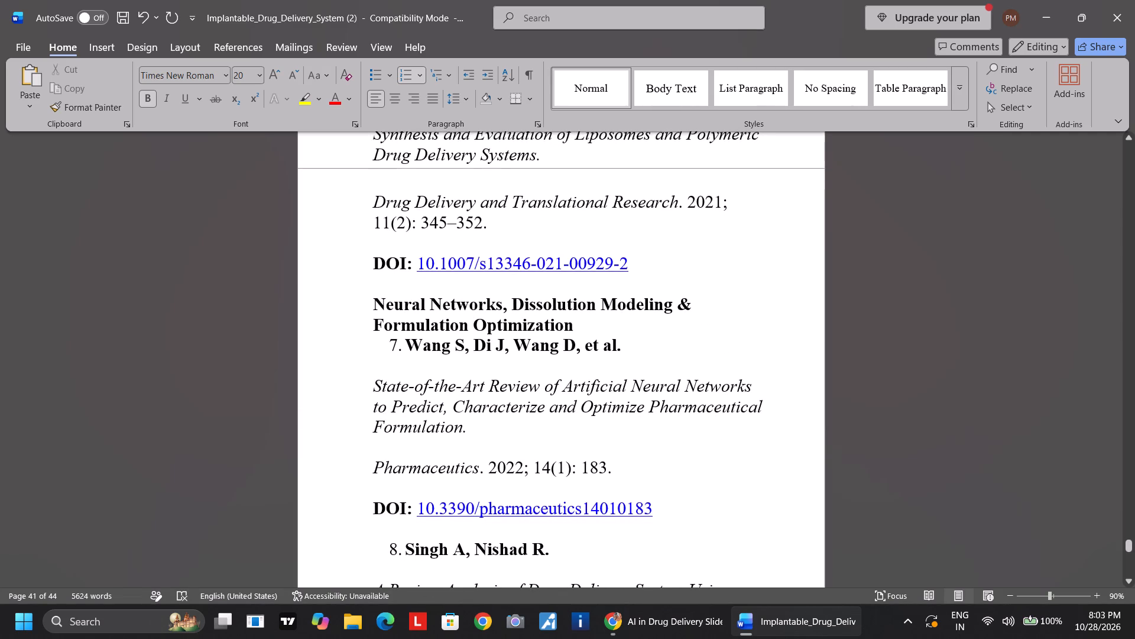
scroll(542, 250, down, 5)
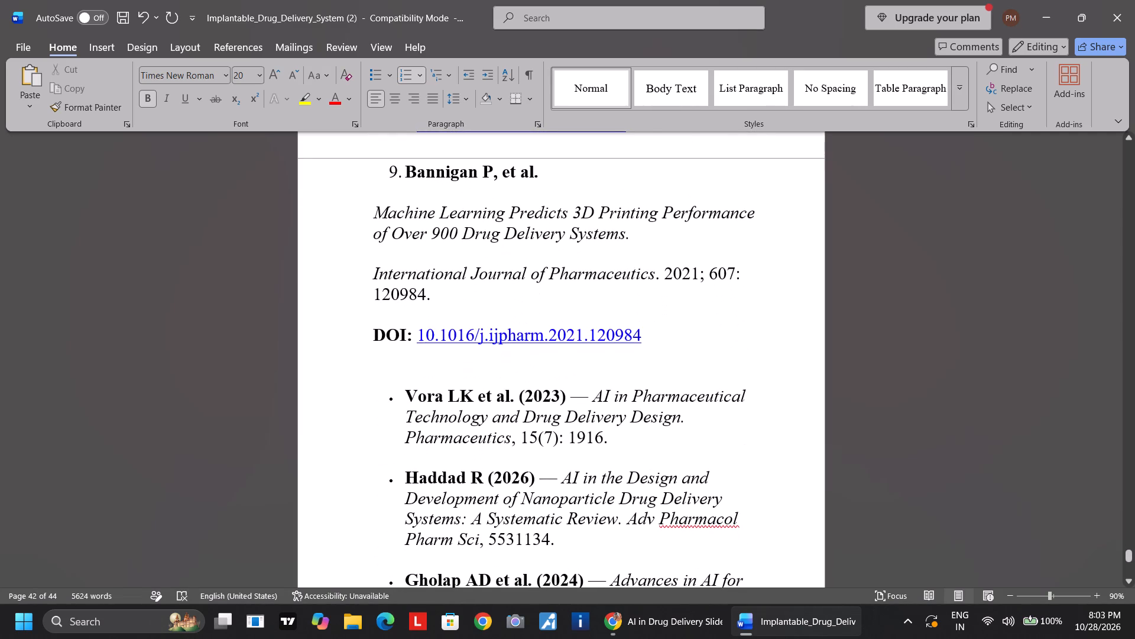
scroll(542, 250, right, 2)
scroll(542, 250, down, 2)
scroll(542, 250, up, 5)
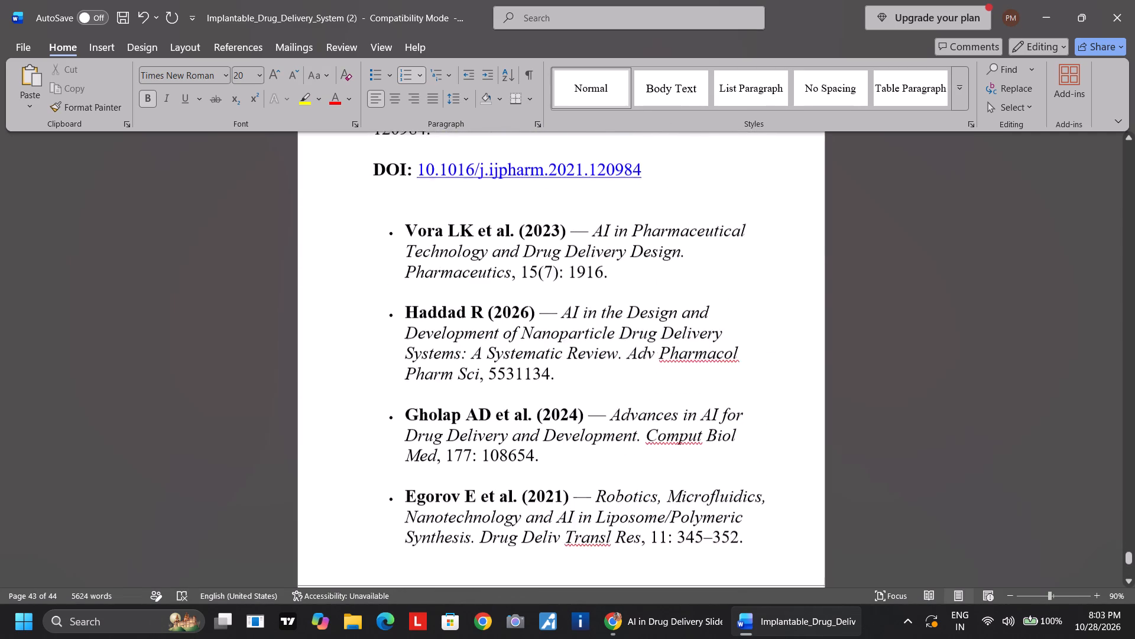
Look back over the literature review and the Summary and Conclusion sections that precede the references.
scroll(542, 250, up, 19)
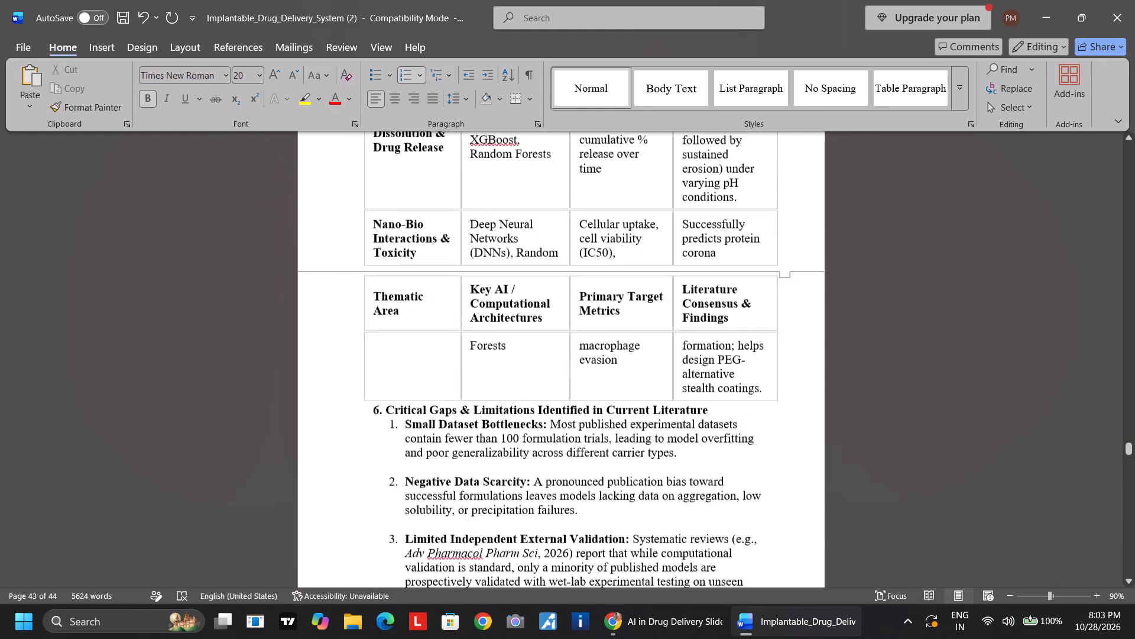
scroll(542, 250, up, 11)
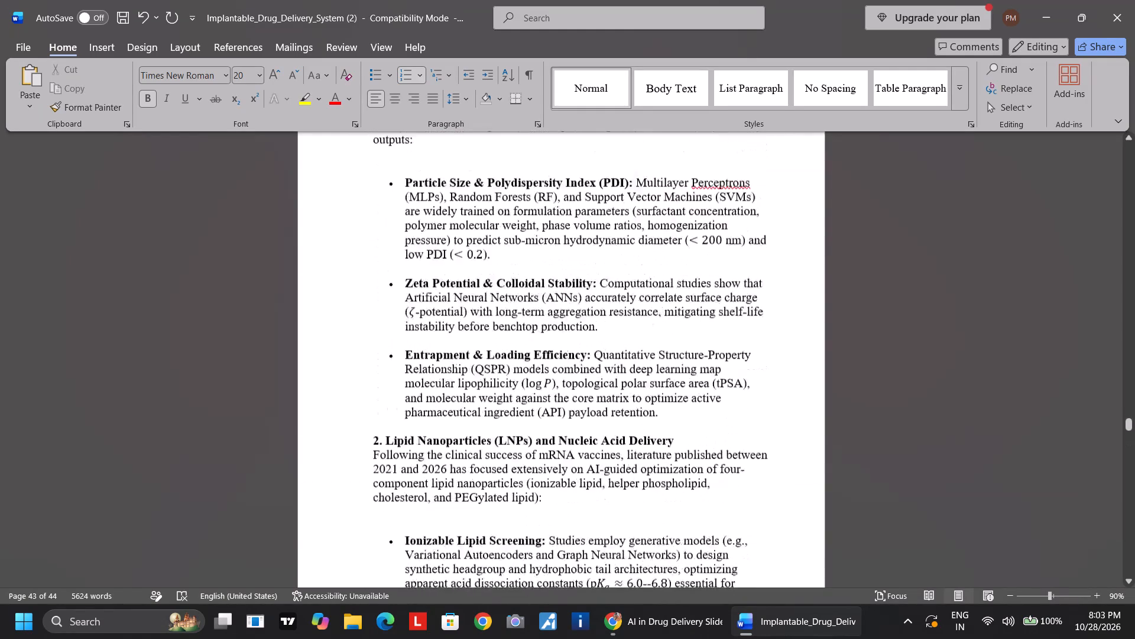
scroll(542, 250, up, 6)
scroll(542, 250, down, 12)
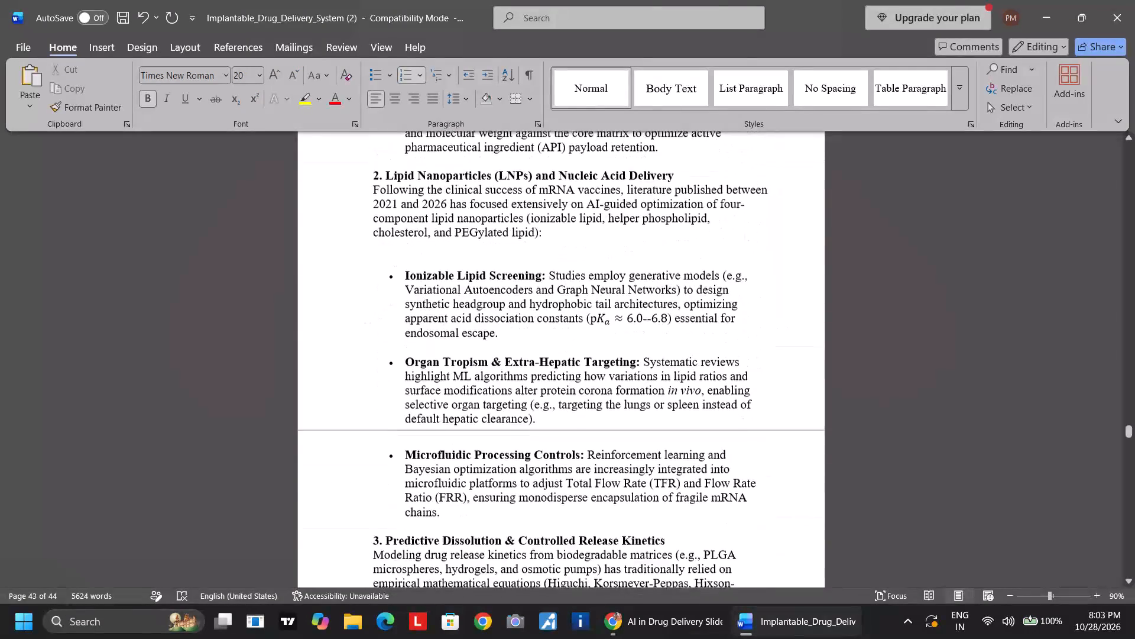
scroll(542, 250, down, 8)
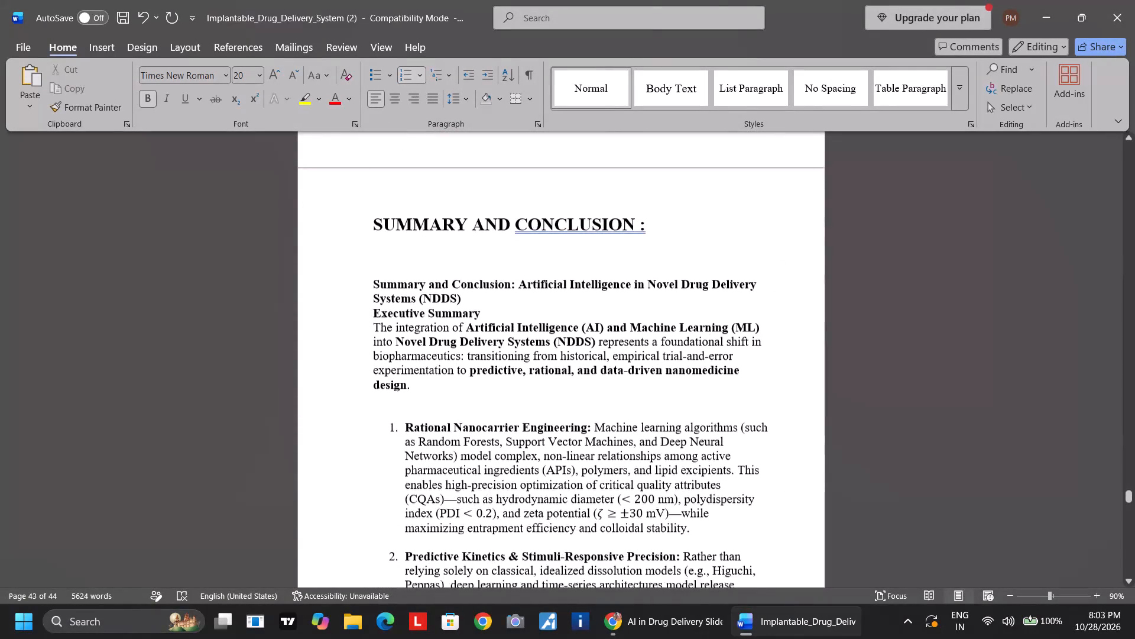
scroll(542, 250, down, 4)
scroll(542, 250, right, 5)
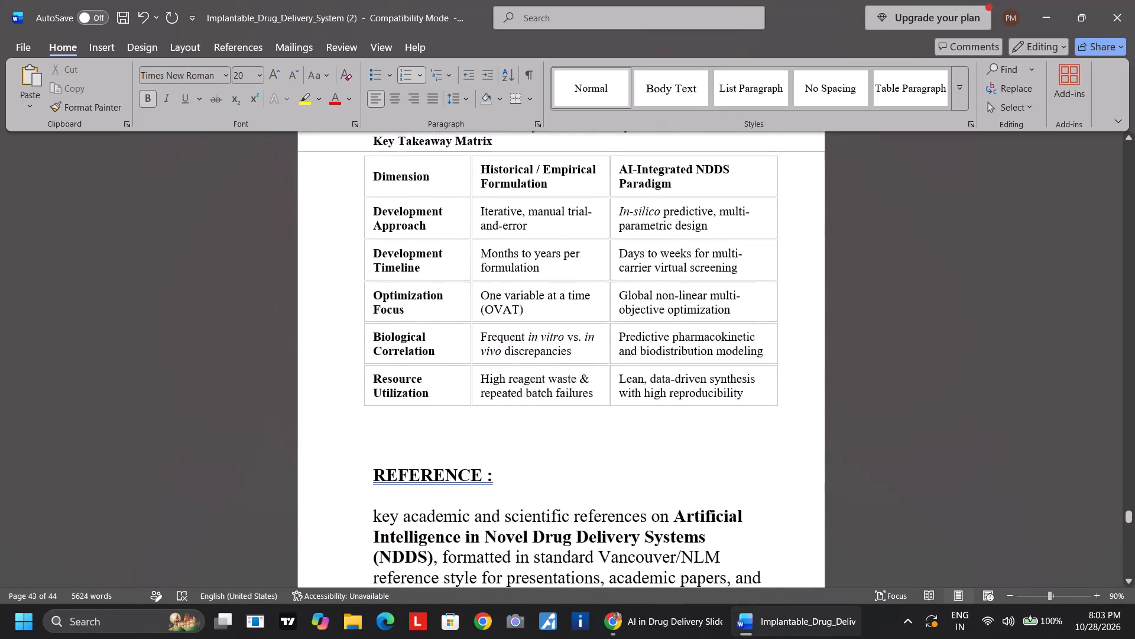
Set all text below the REFERENCE heading, through the end of the document, to font size 14.
scroll(542, 250, right, 2)
scroll(542, 250, up, 4)
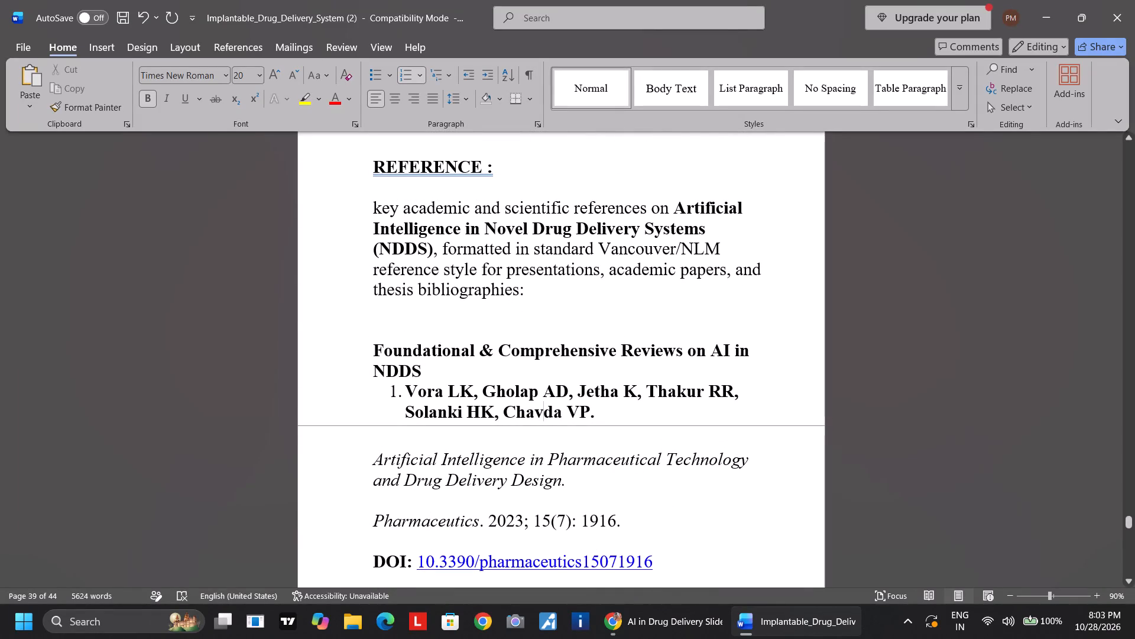
drag(373, 208, 434, 493)
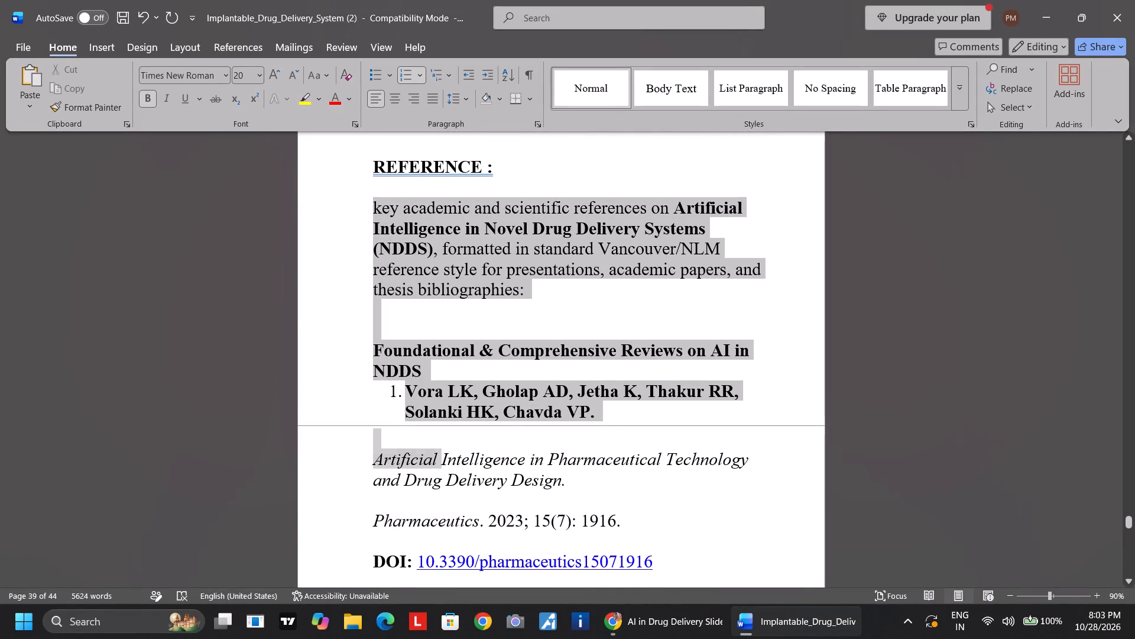
drag(434, 493, 443, 493)
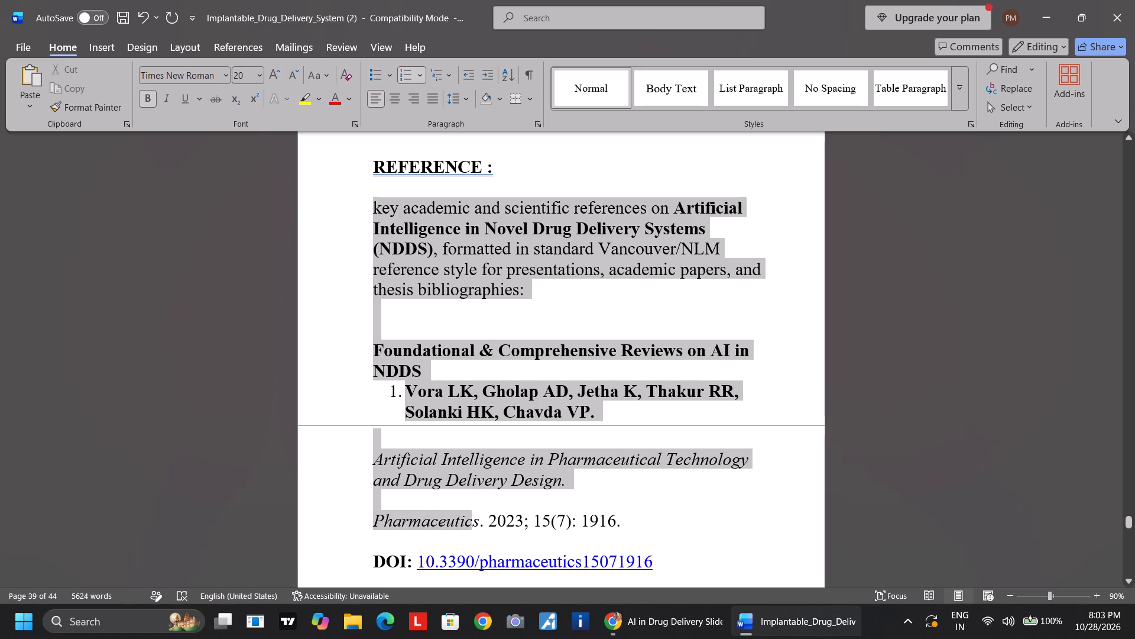
drag(443, 493, 485, 524)
right_drag(485, 524, 511, 638)
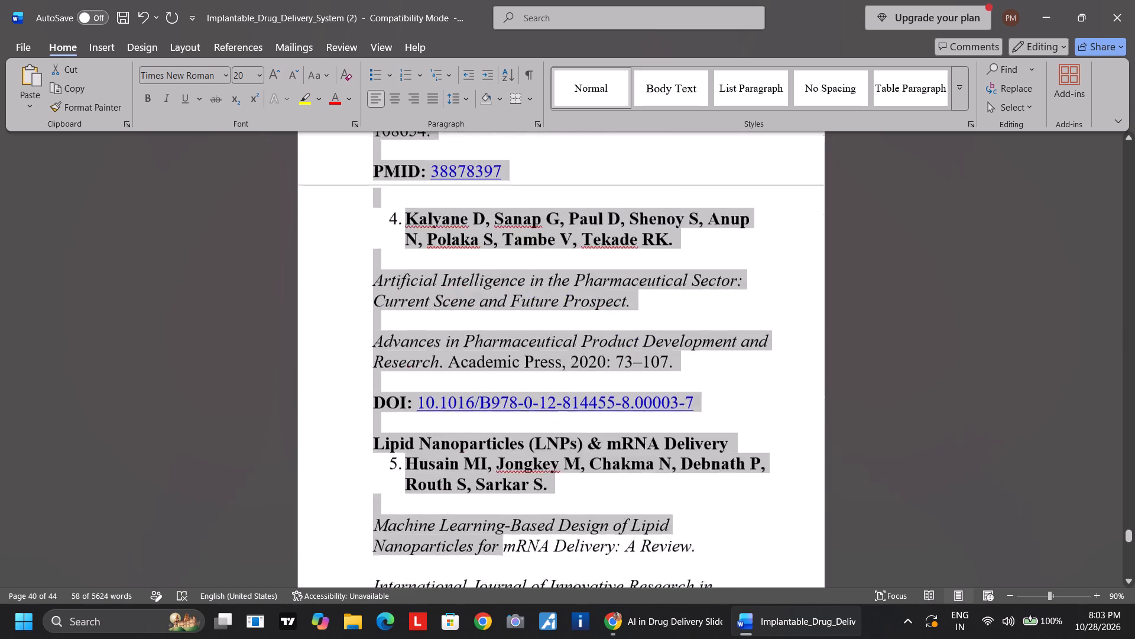
right_drag(511, 638, 511, 638)
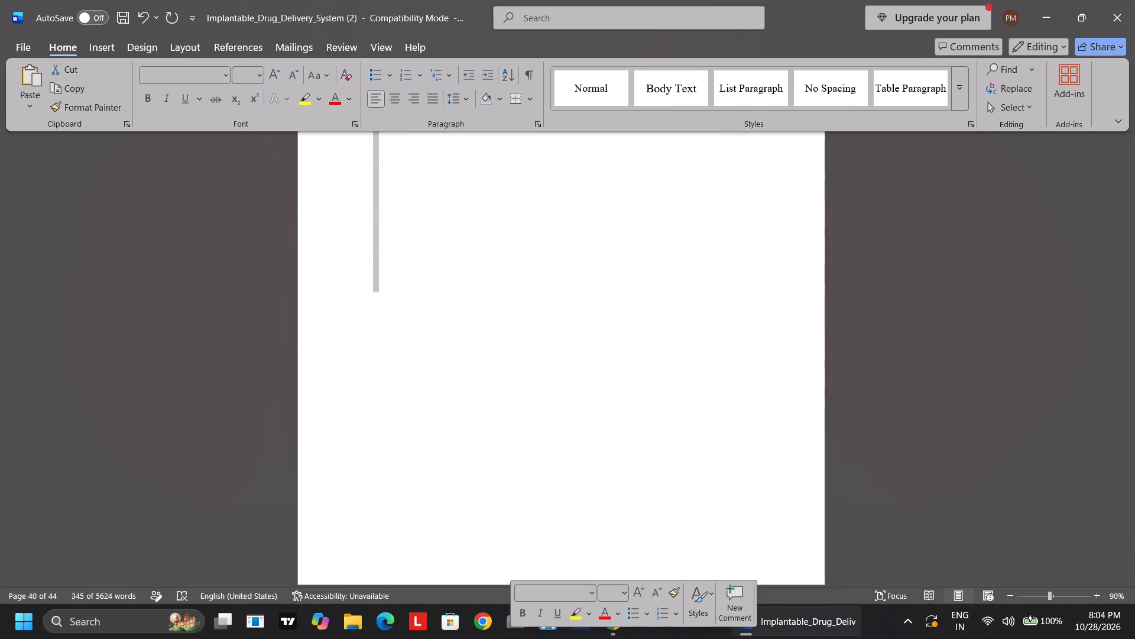
click(257, 75)
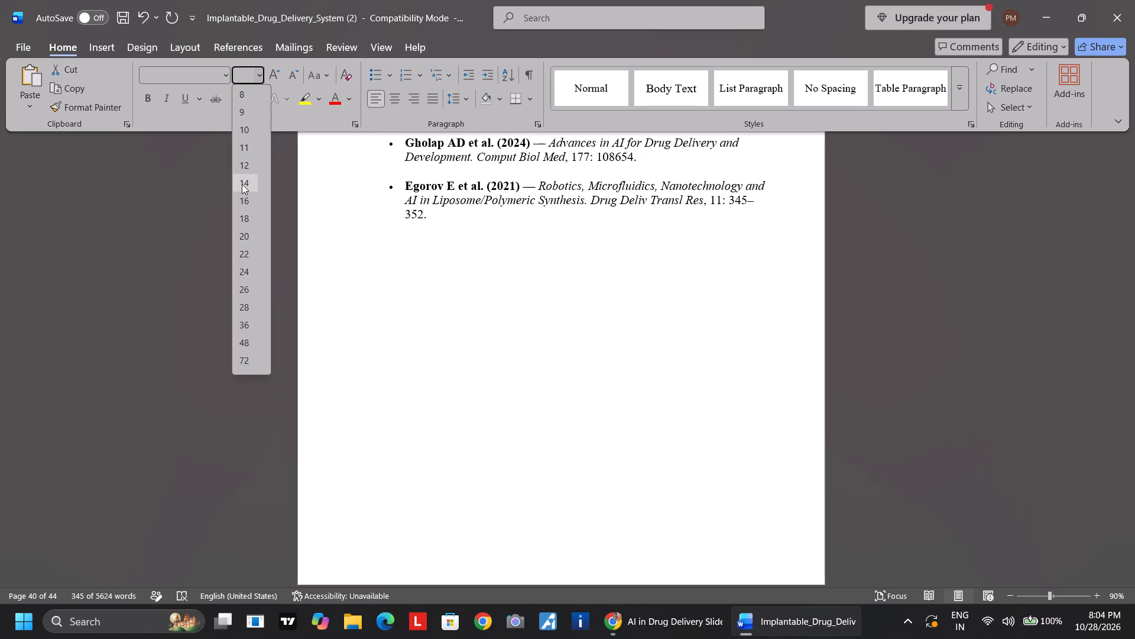
click(242, 184)
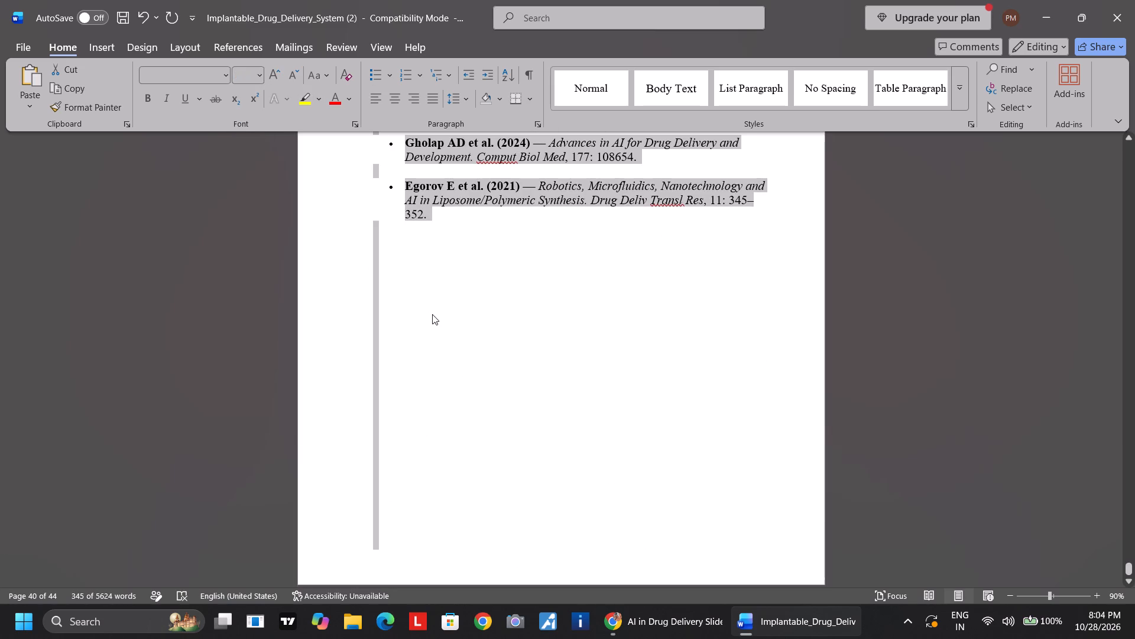
click(432, 314)
scroll(432, 314, right, 1)
scroll(432, 314, up, 3)
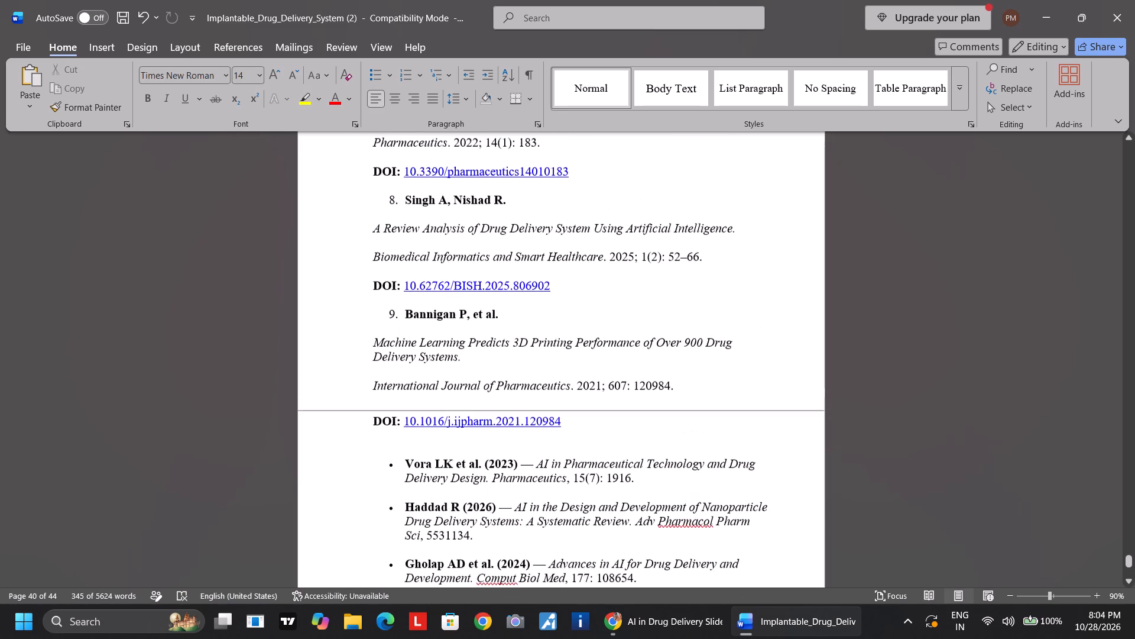
Set the text below the REFERENCE heading, from the introductory sentence through the first reference's author line, to font size 14.
scroll(432, 314, up, 6)
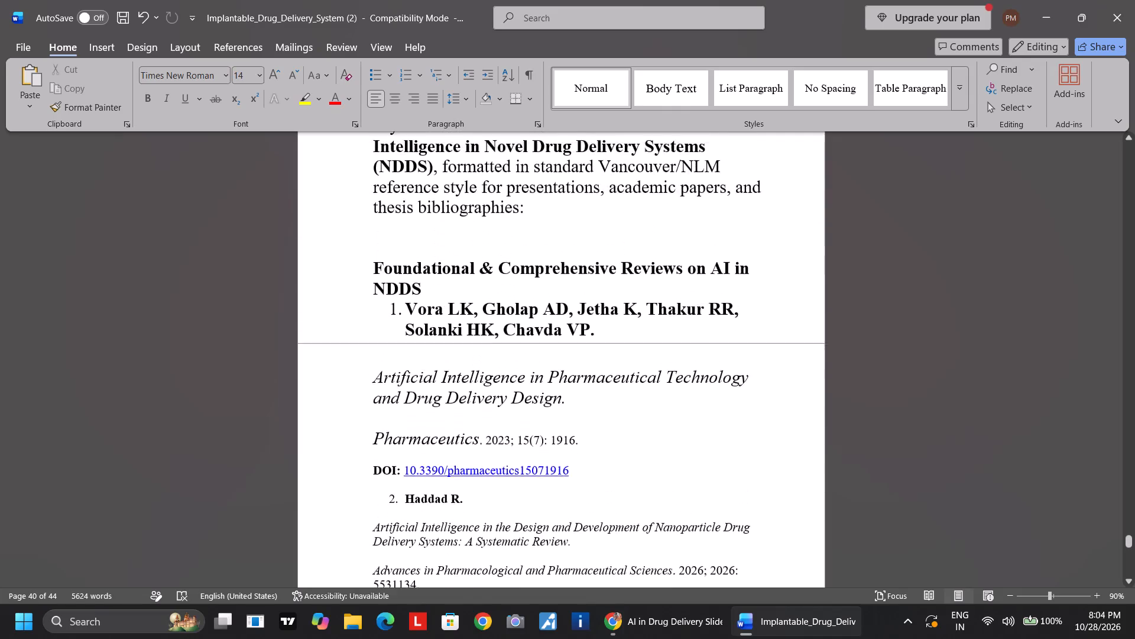
scroll(432, 314, up, 1)
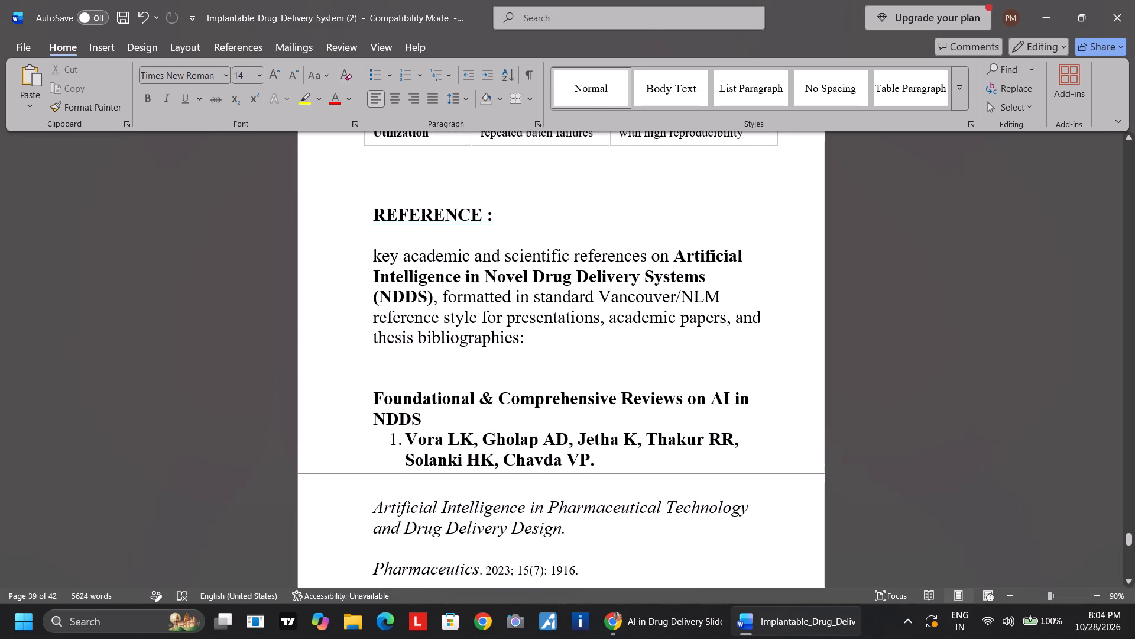
drag(374, 258, 544, 501)
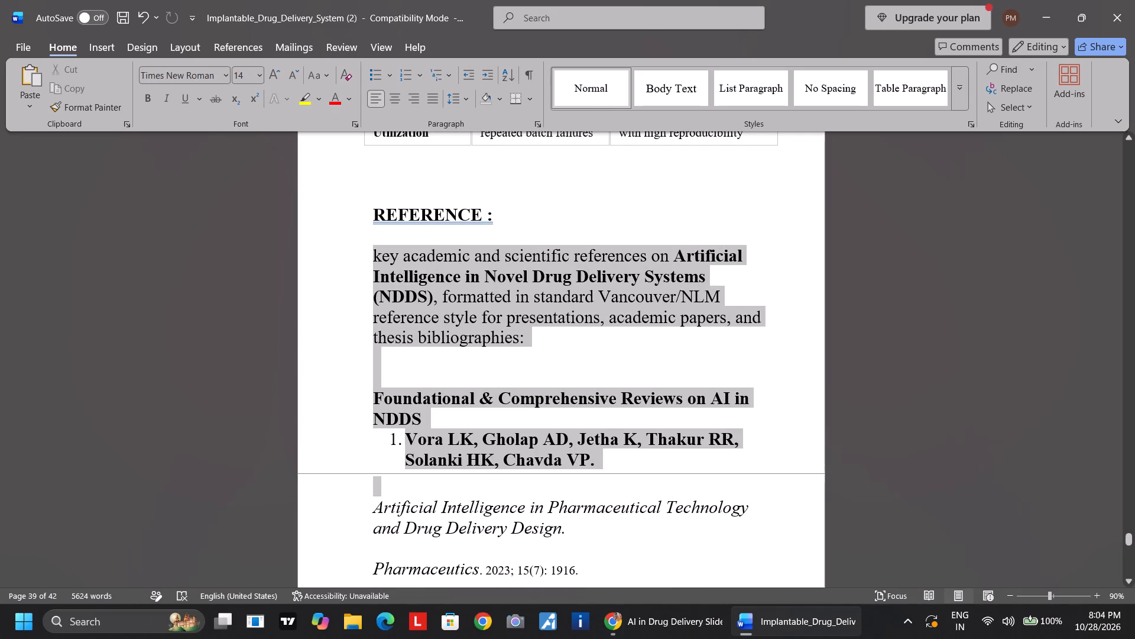
drag(544, 501, 610, 457)
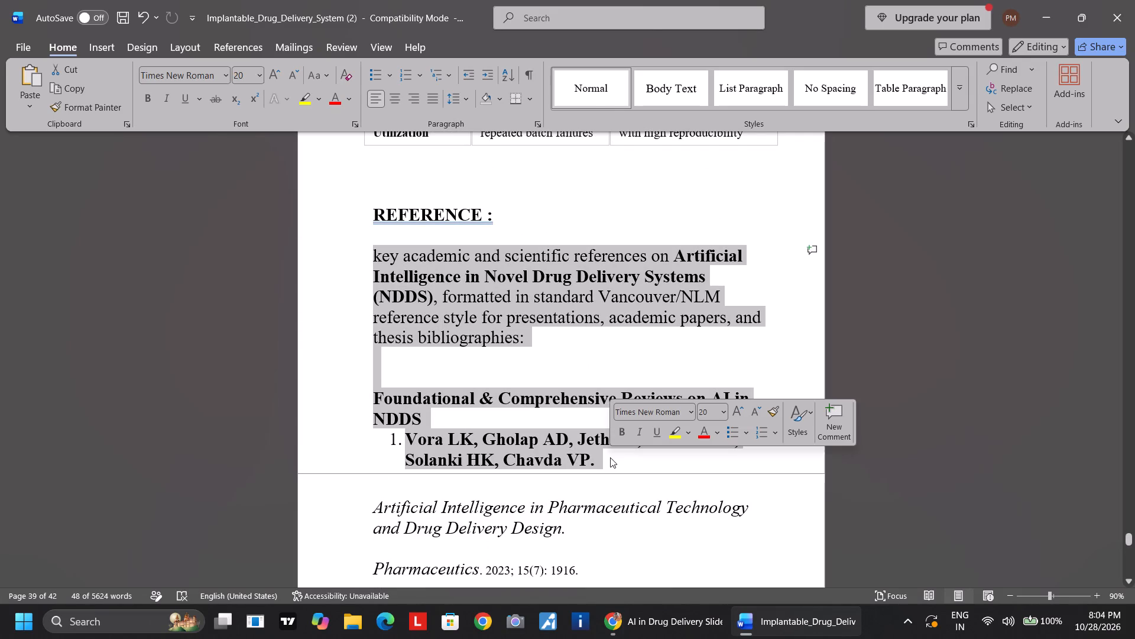
click(723, 412)
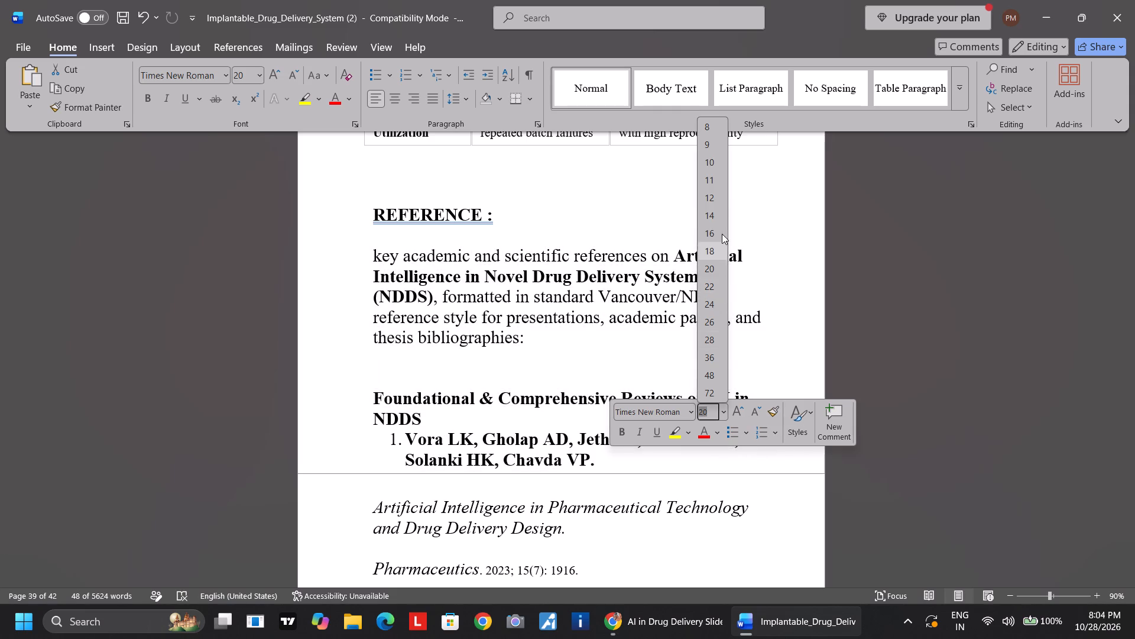
click(719, 220)
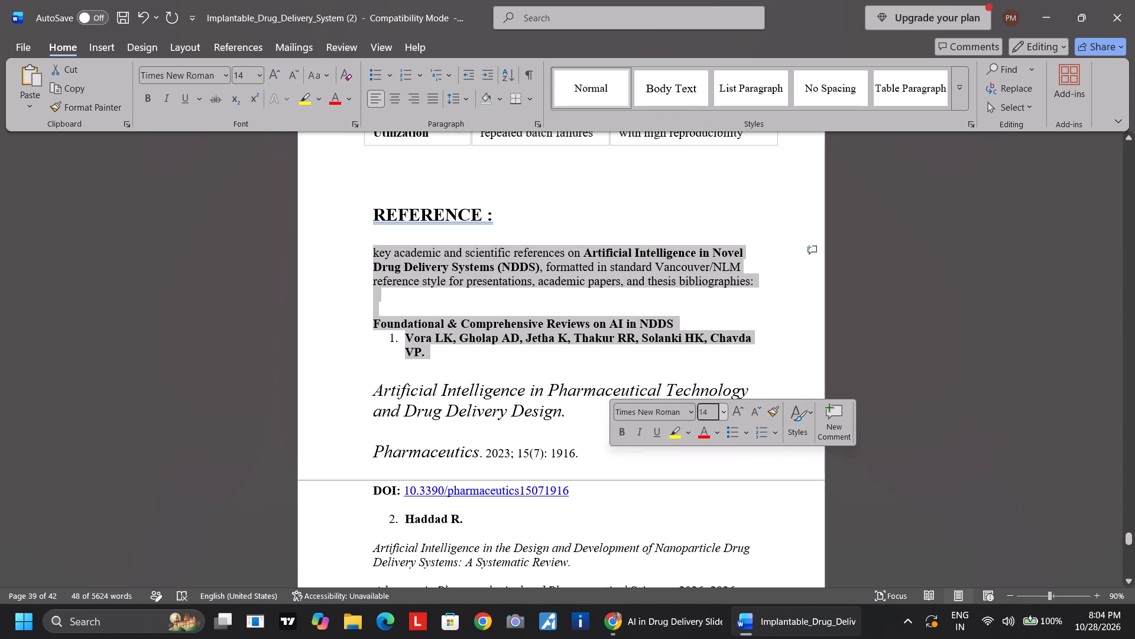
click(719, 220)
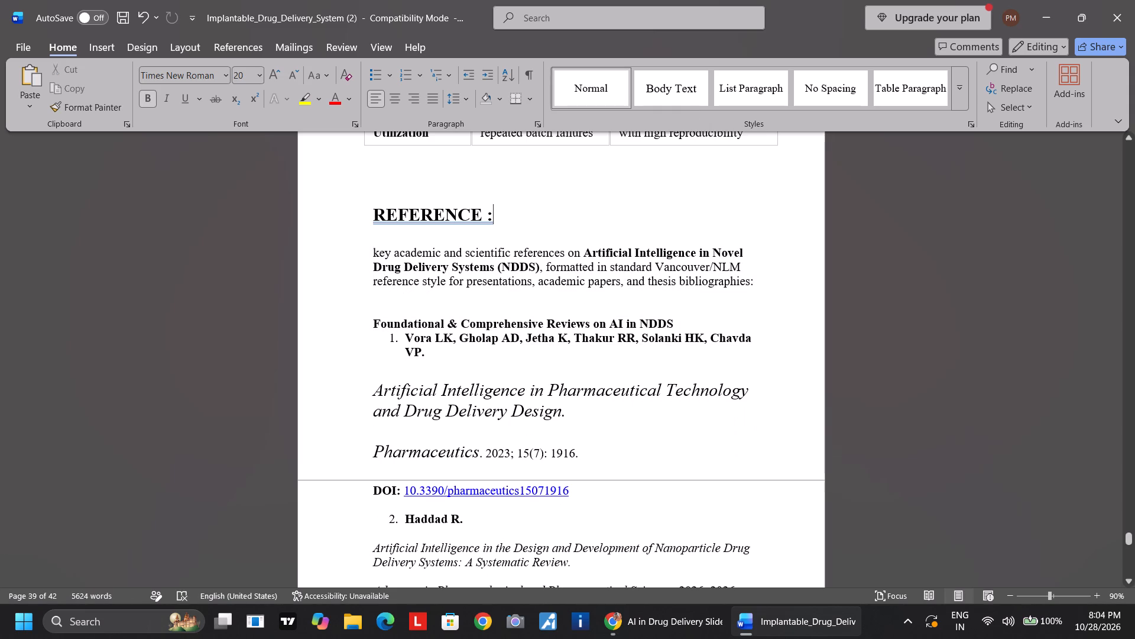
Set the first reference's article title and its Pharmaceutics journal line to font size 14.
scroll(719, 220, right, 1)
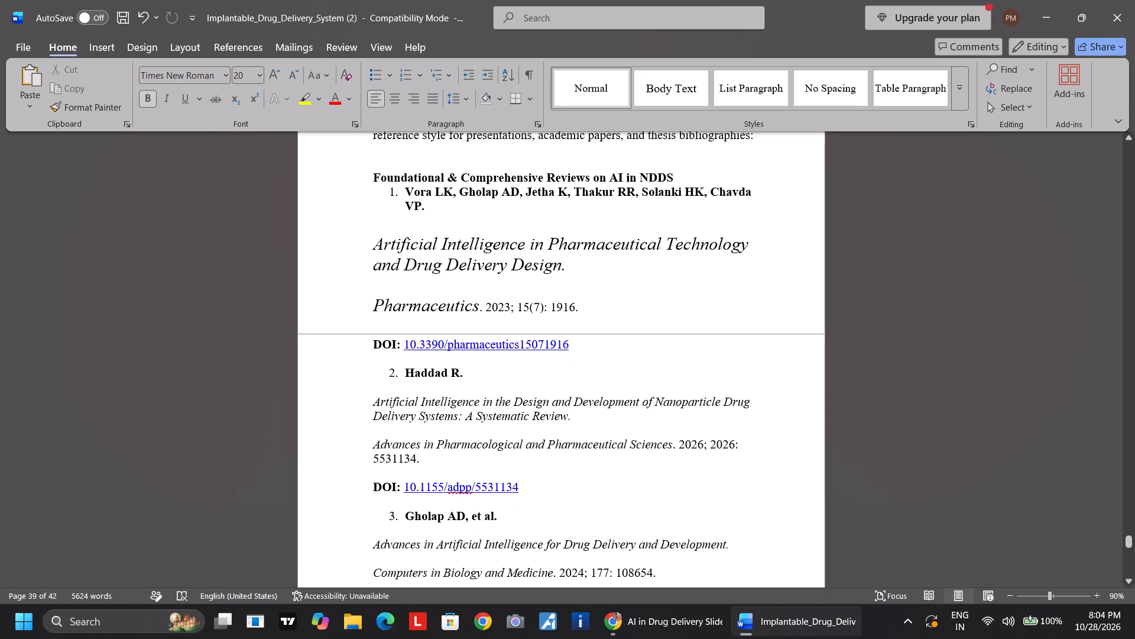
click(375, 242)
drag(375, 243, 533, 333)
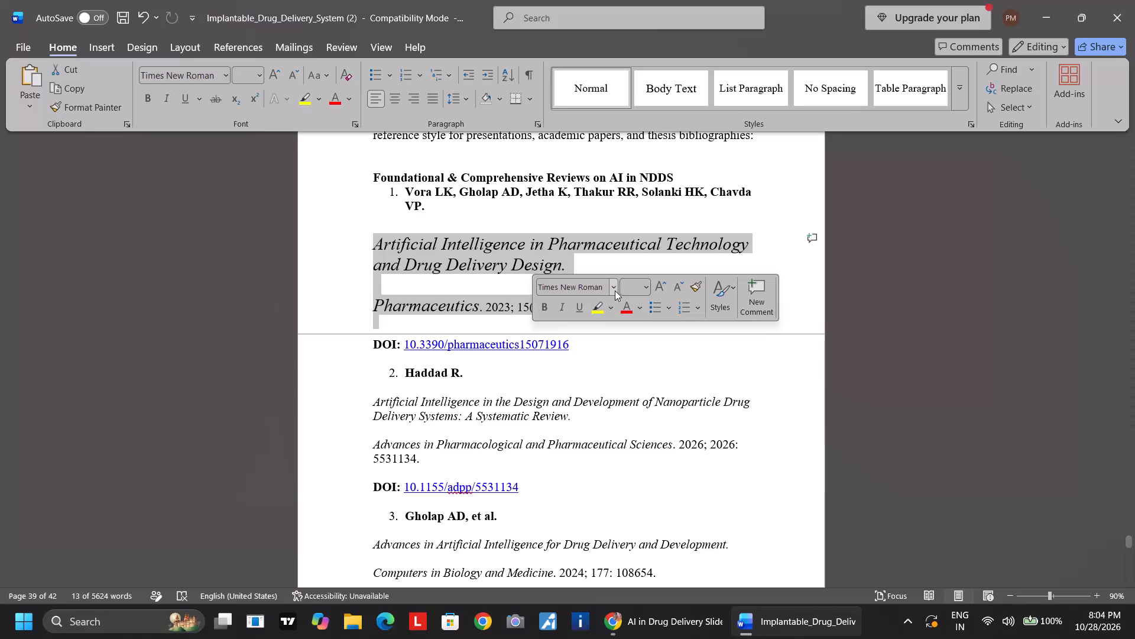
click(640, 292)
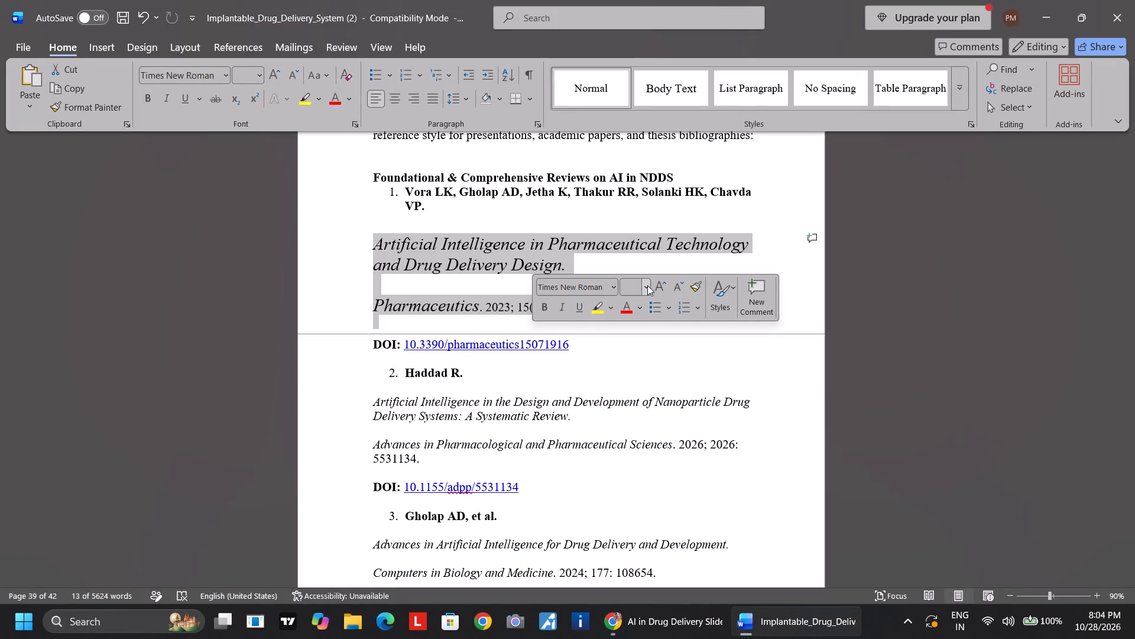
click(647, 285)
click(627, 393)
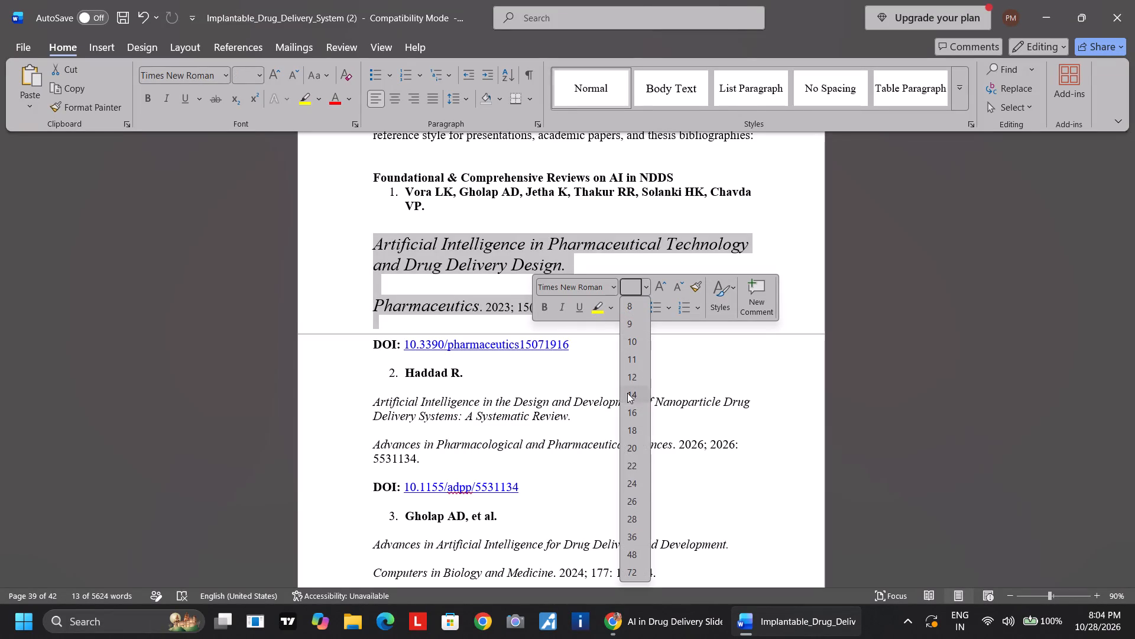
click(773, 239)
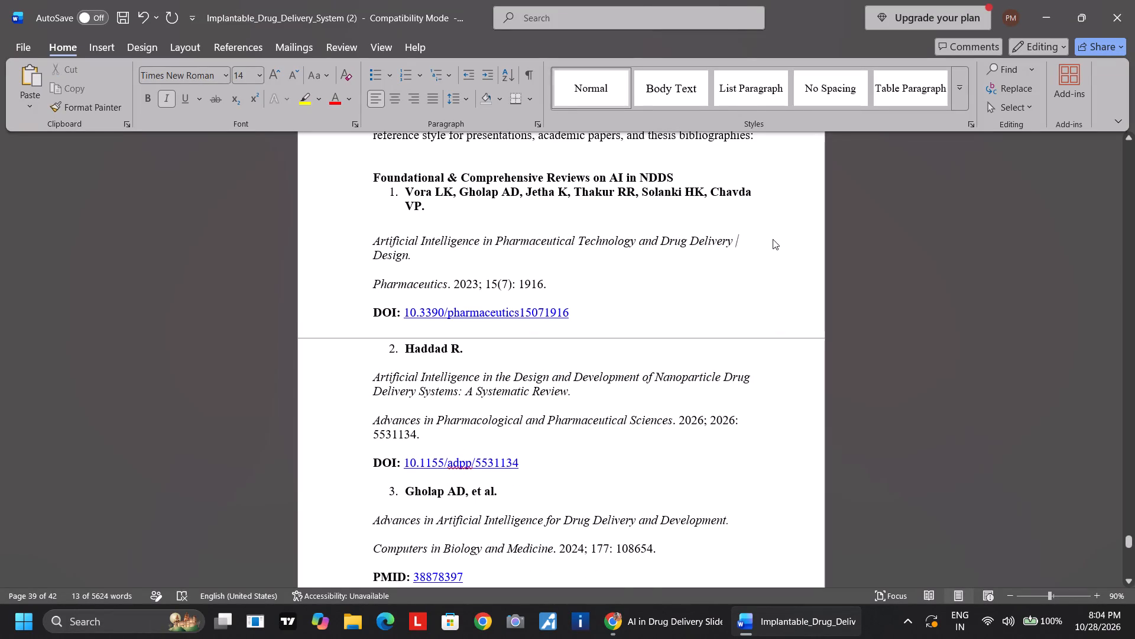
Look over the end of the reference list and back through the conclusion, objectives and AI technique sections to the nanoparticle types figure.
scroll(773, 239, right, 3)
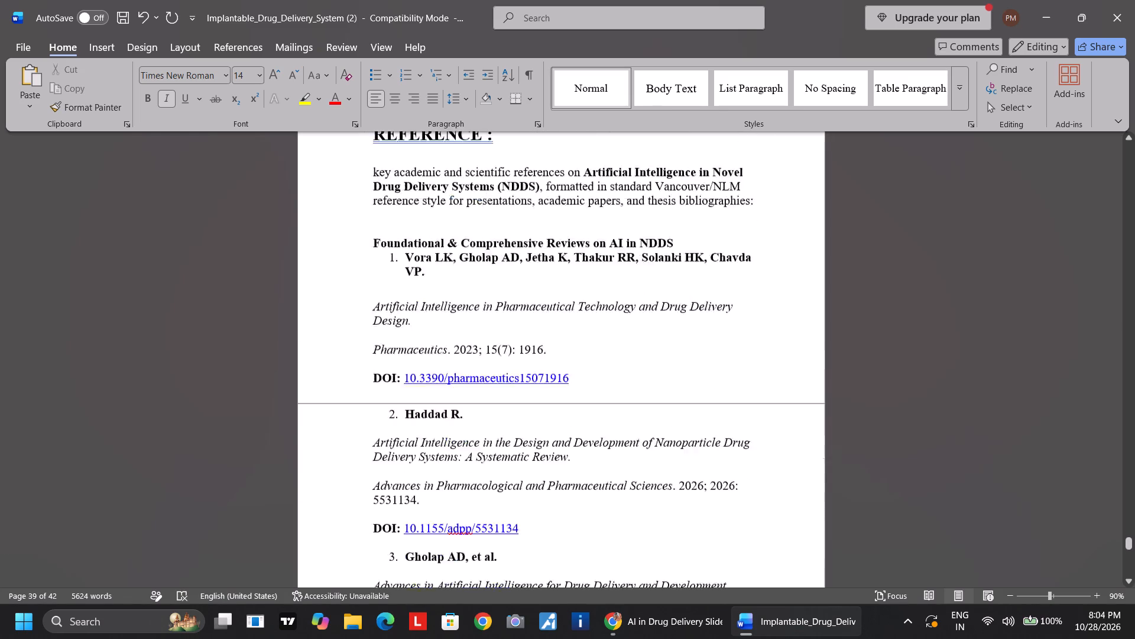
scroll(773, 239, right, 5)
scroll(773, 239, up, 4)
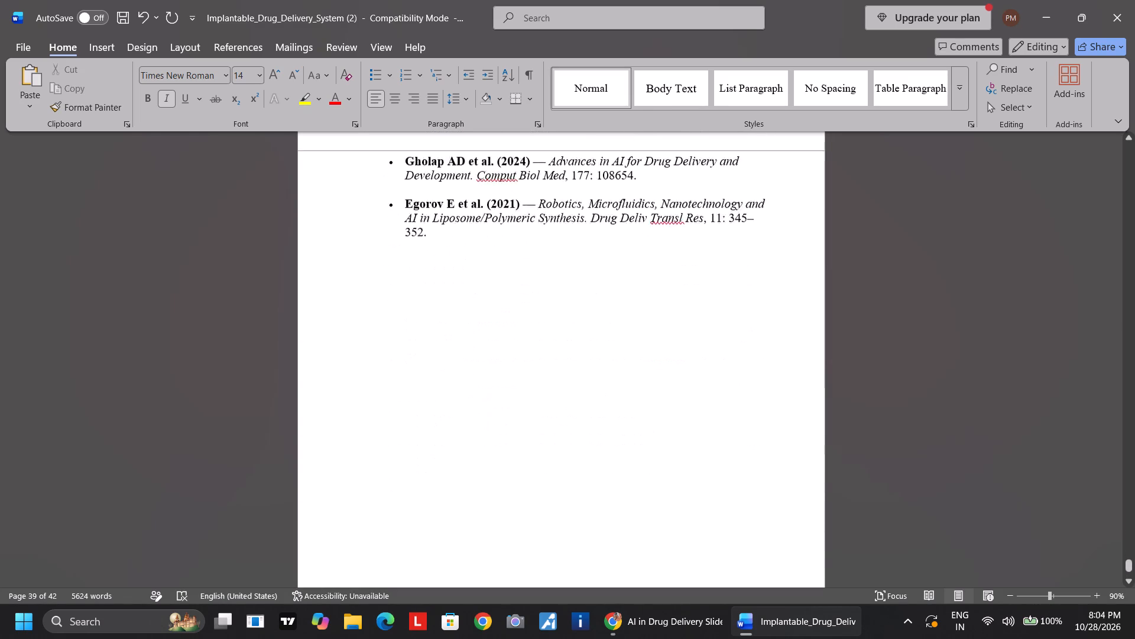
scroll(773, 239, up, 9)
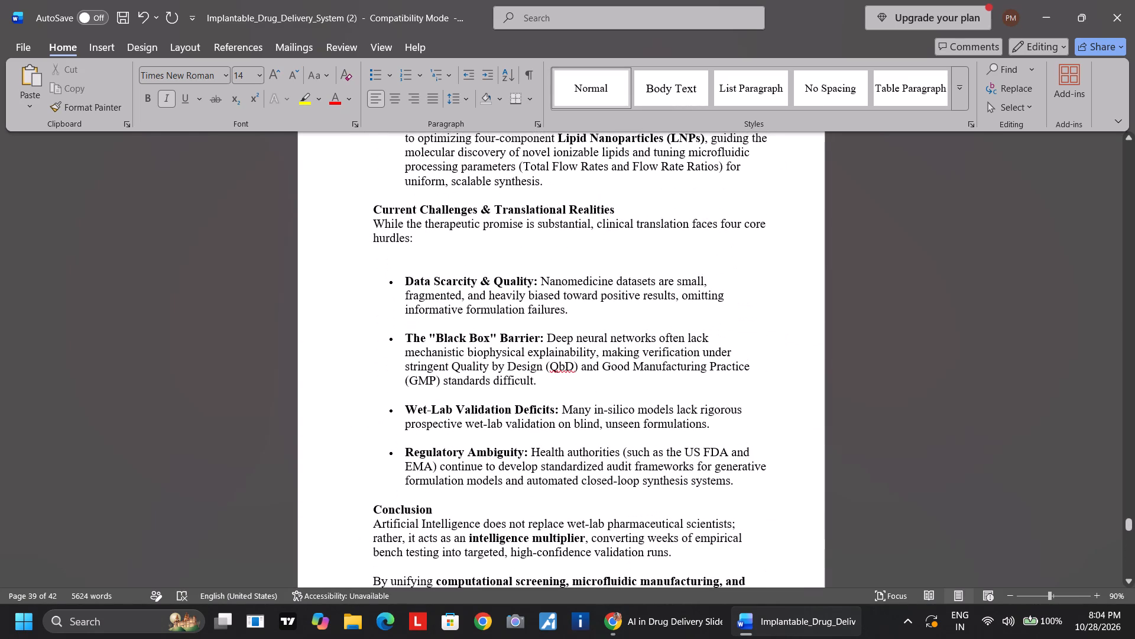
scroll(773, 239, down, 4)
scroll(773, 239, right, 1)
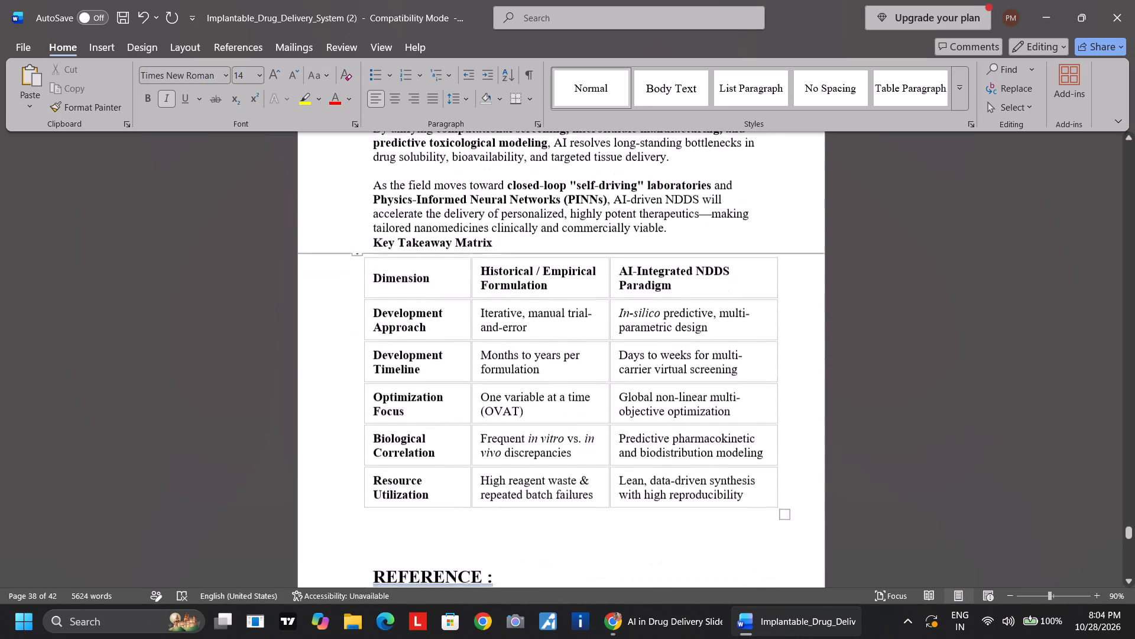
scroll(773, 239, right, 1)
scroll(773, 239, up, 3)
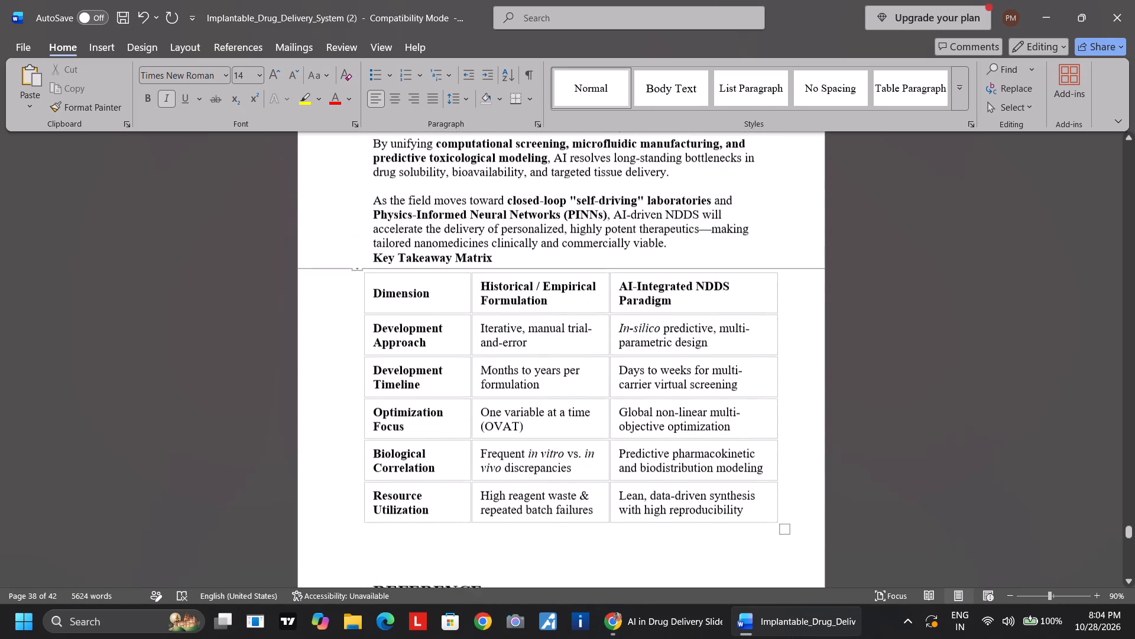
scroll(773, 239, up, 5)
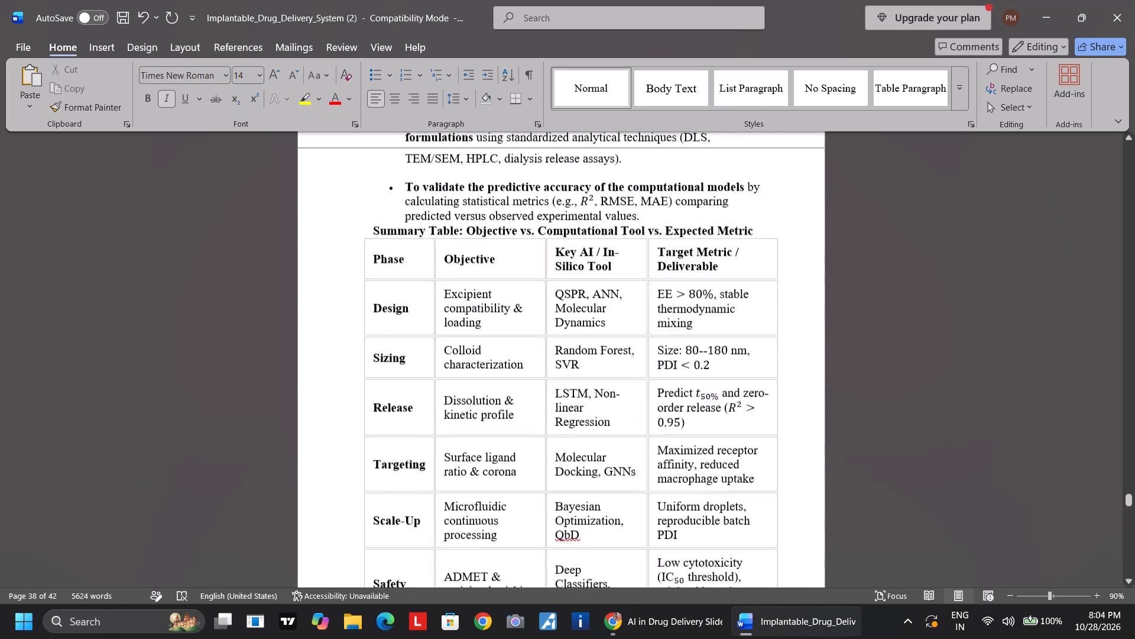
scroll(773, 239, up, 12)
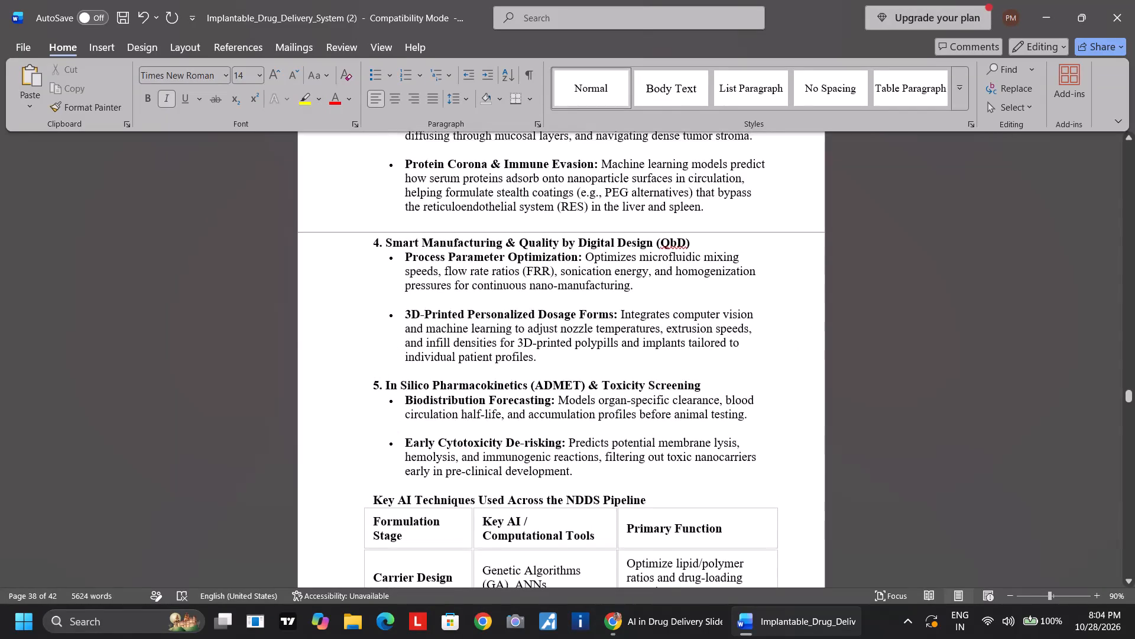
scroll(773, 239, up, 6)
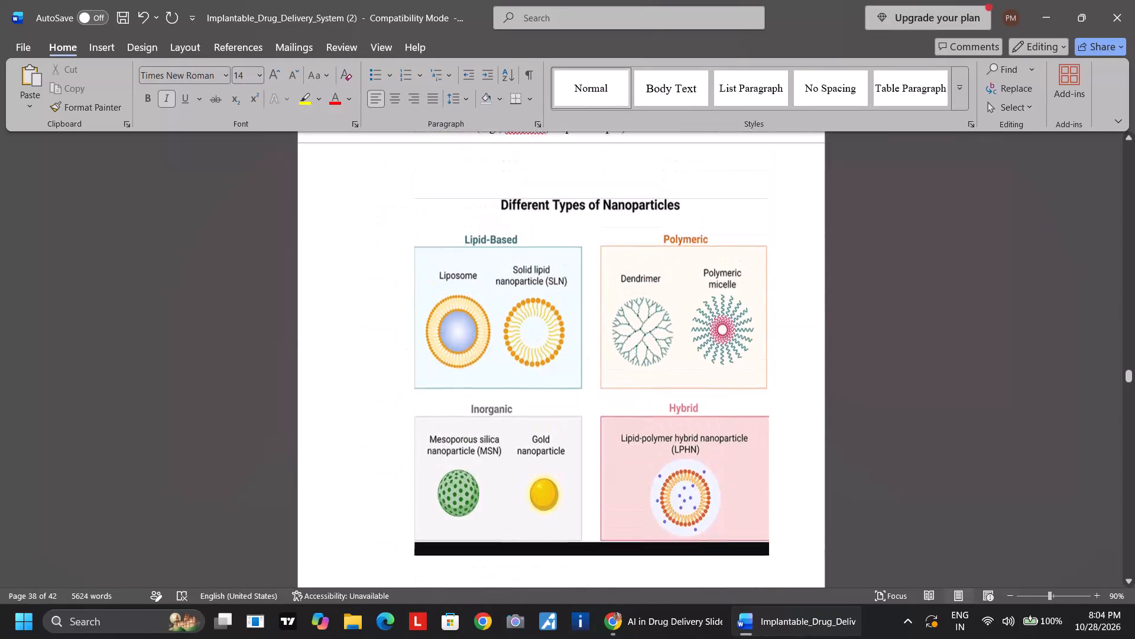
Remove the bullet, indent and blank space before the "Subcutaneous or intramuscular rods" paragraph under Implants and Depot Injections.
scroll(773, 239, up, 2)
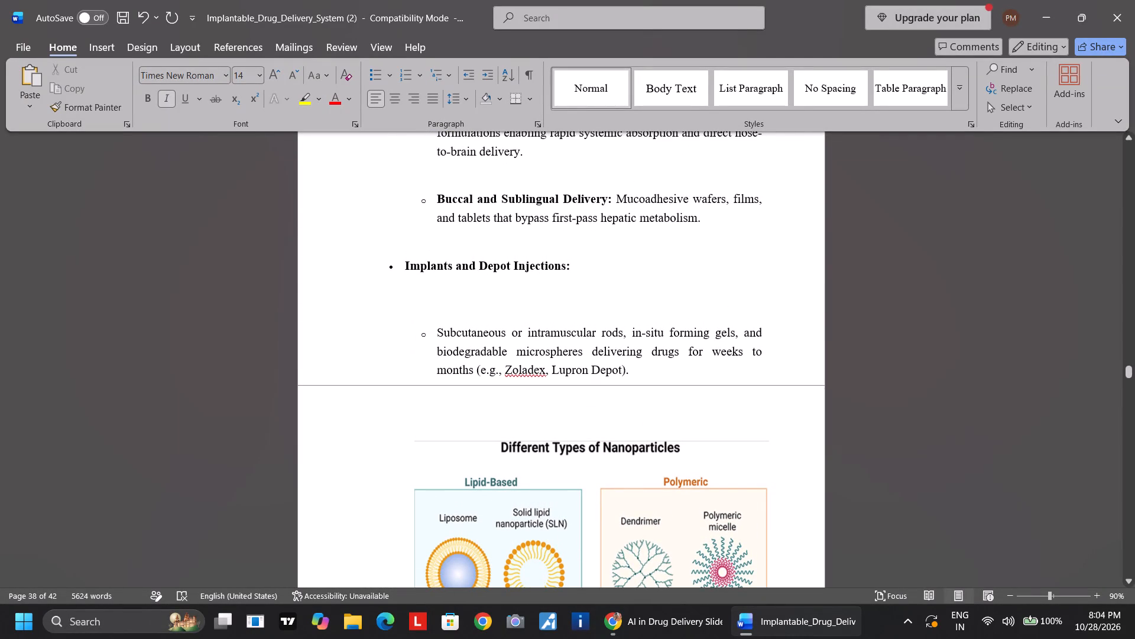
click(419, 332)
key(BackSpace)
key(BackSpace)
key(BackSpace)
key(BackSpace)
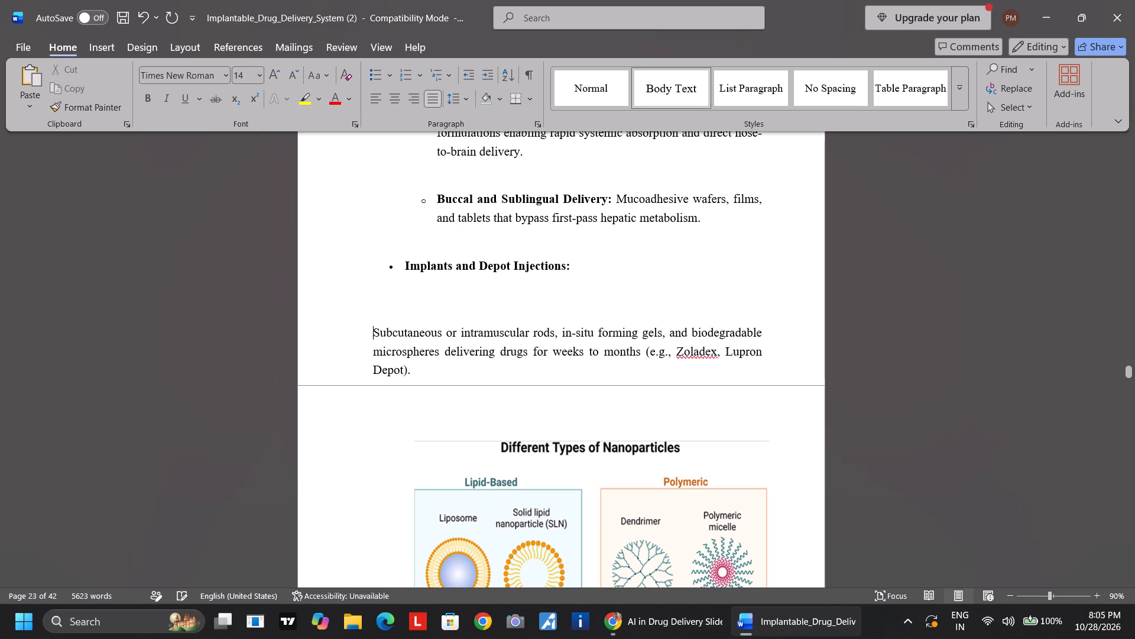
key(BackSpace)
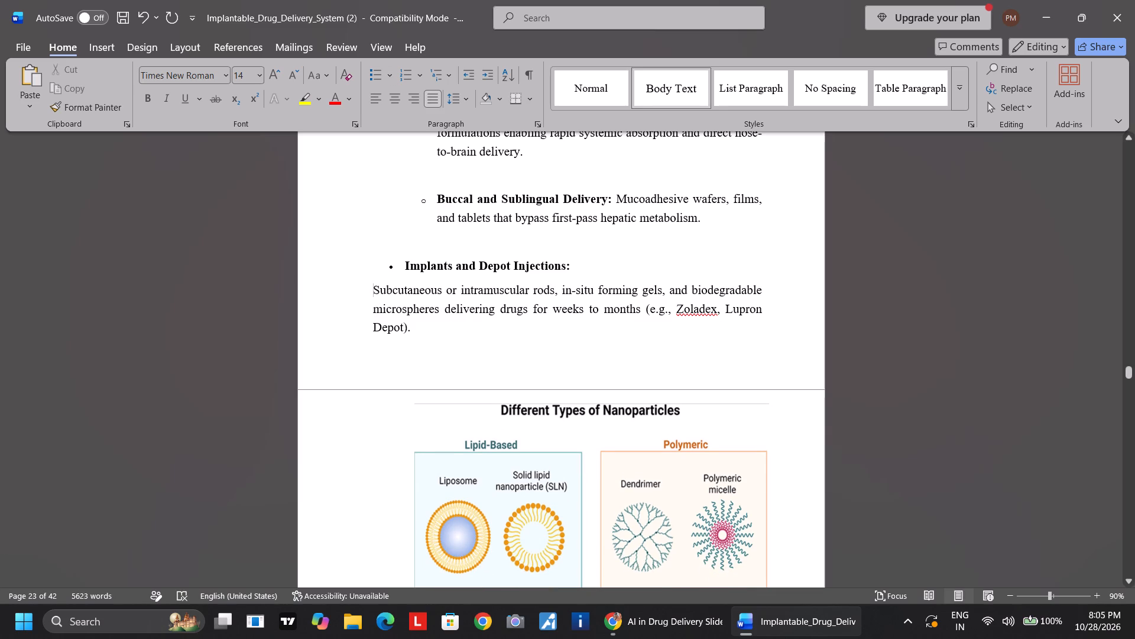
Remove the bullet, indent and blank space before the Buccal and Sublingual Delivery paragraph.
scroll(485, 224, up, 2)
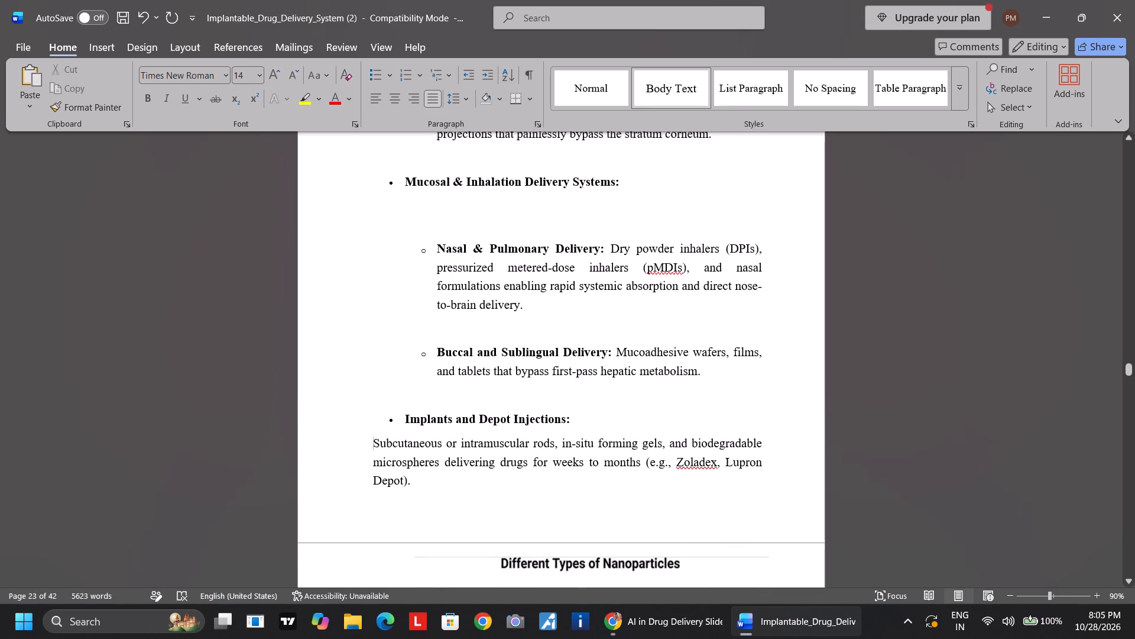
click(435, 354)
key(BackSpace)
key(BackSpace)
key(BackSpace)
key(BackSpace)
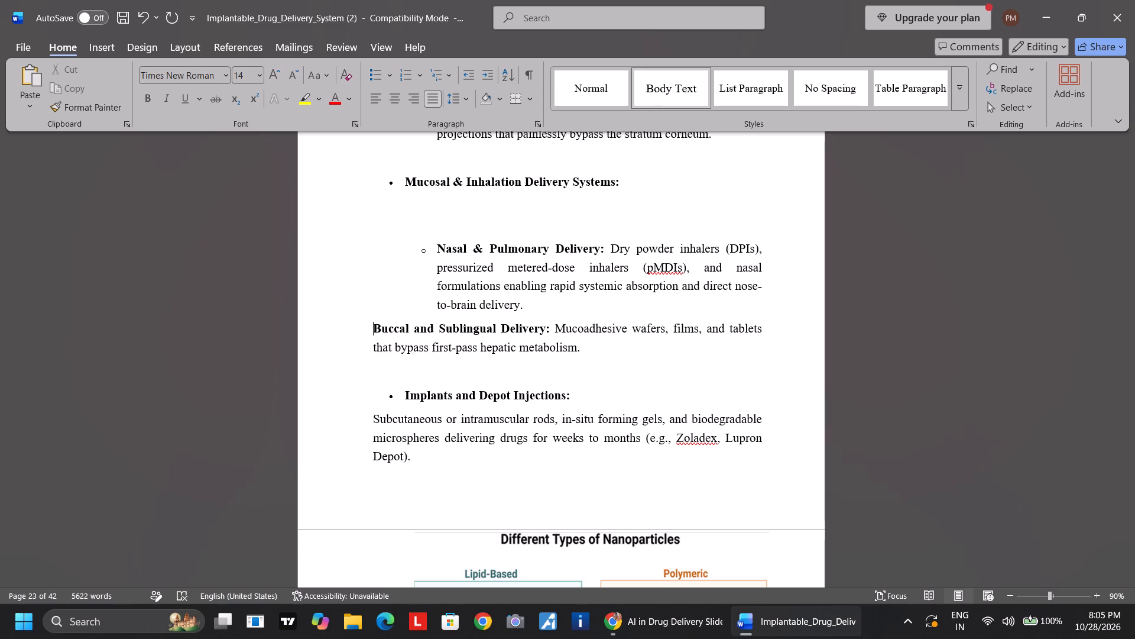
Remove the bullet, indent and blank space before the Nasal & Pulmonary Delivery paragraph under Mucosal & Inhalation Delivery Systems.
click(434, 248)
key(BackSpace)
key(BackSpace)
key(BackSpace)
key(BackSpace)
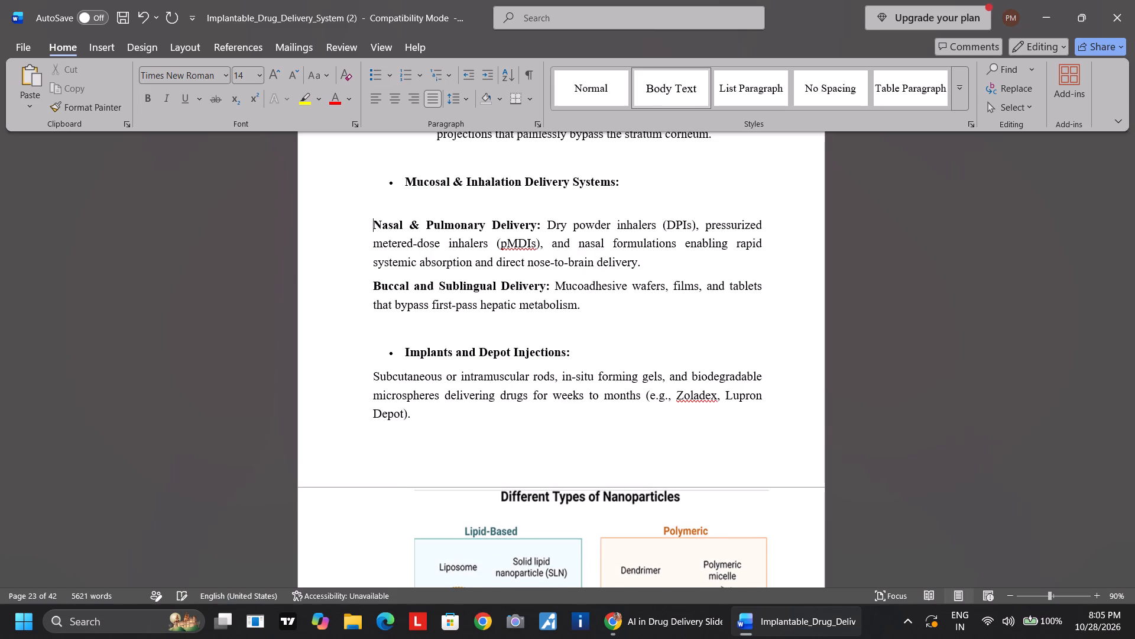
key(BackSpace)
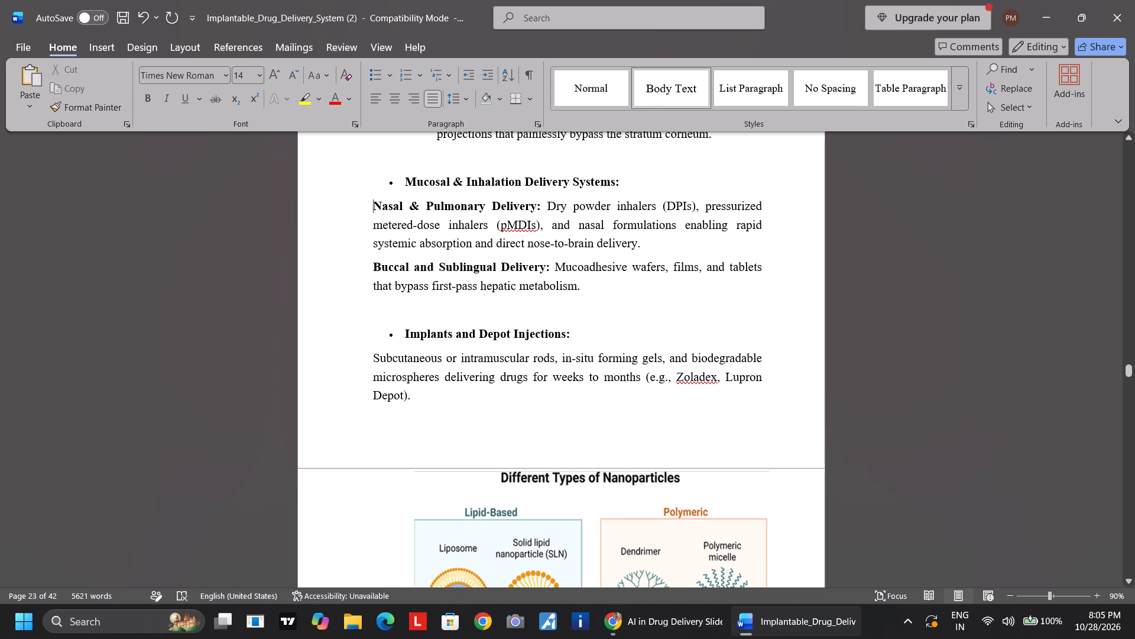
Remove the bullet, indent and blank space before the "Implants and Depot Injections:" heading.
click(403, 331)
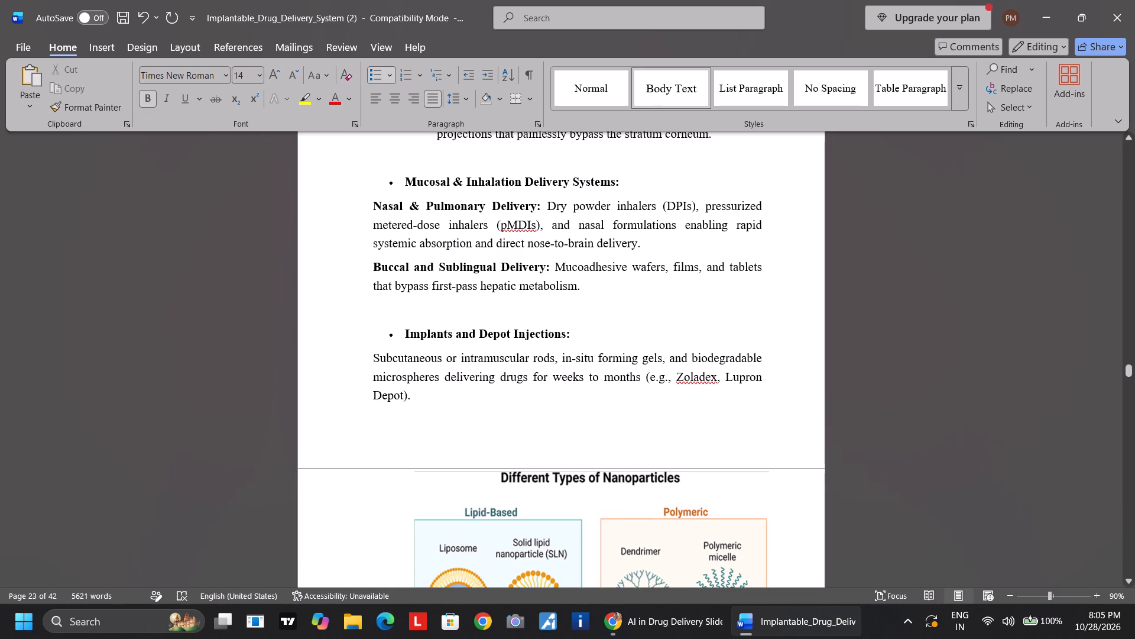
click(388, 336)
click(388, 336)
key(BackSpace)
key(BackSpace)
key(BackSpace)
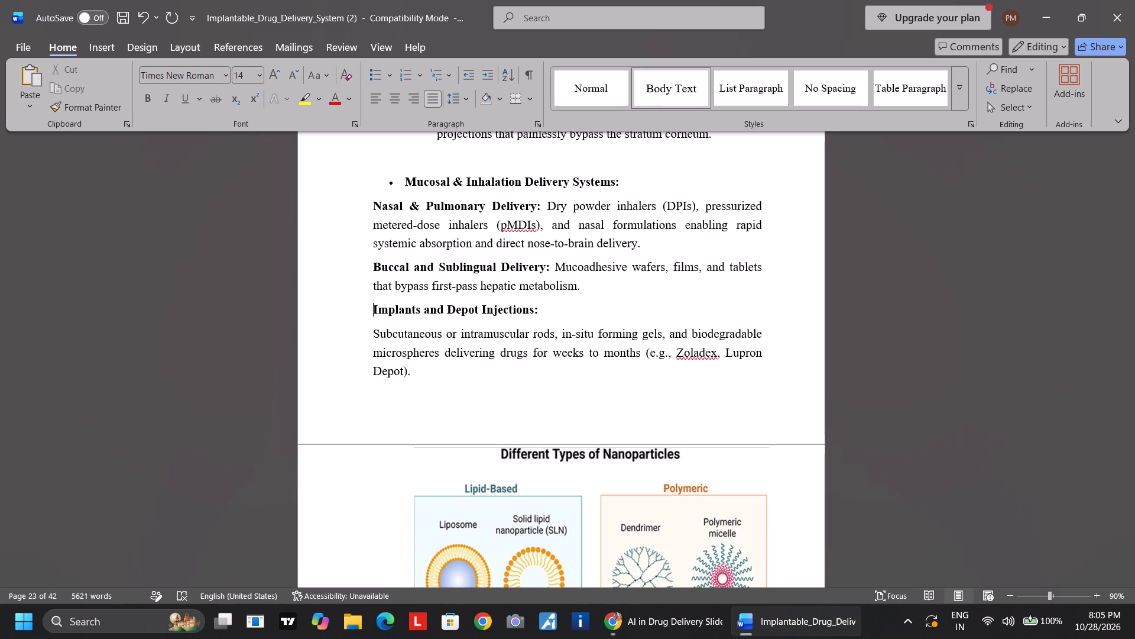
Delete the blank line between the Microneedles paragraph and the "Mucosal & Inhalation Delivery Systems:" heading.
scroll(388, 336, up, 1)
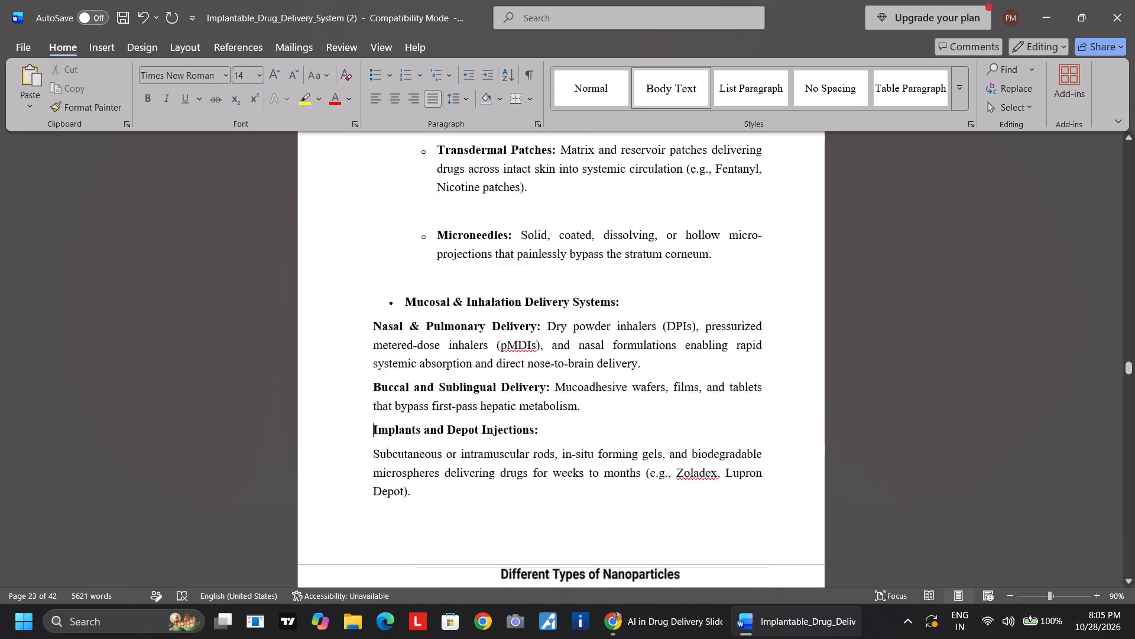
scroll(388, 336, up, 2)
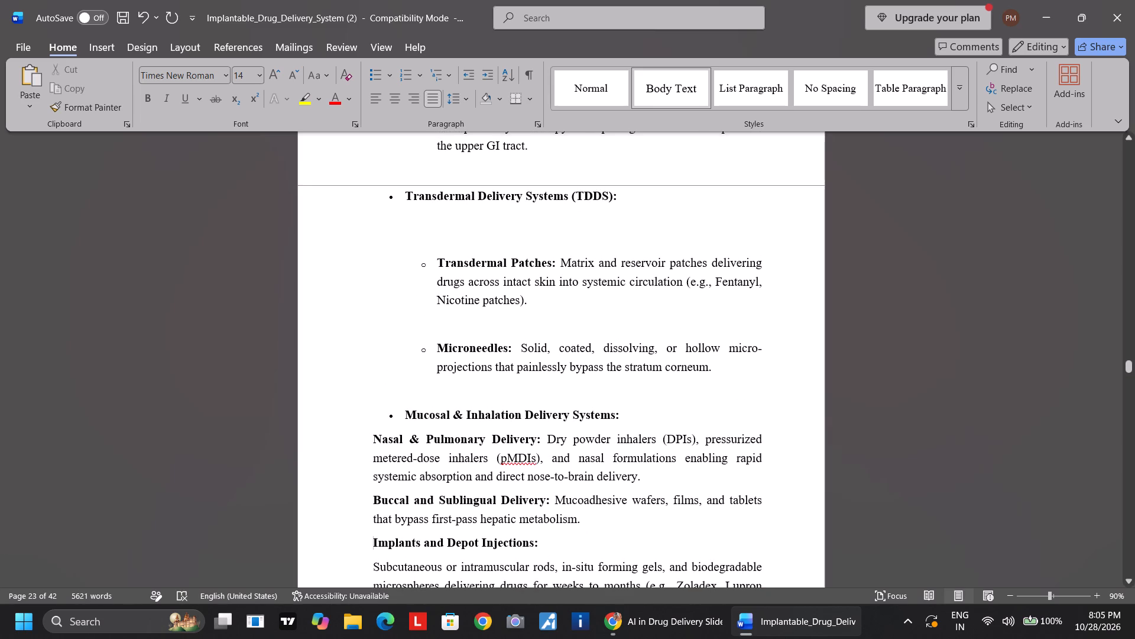
click(382, 411)
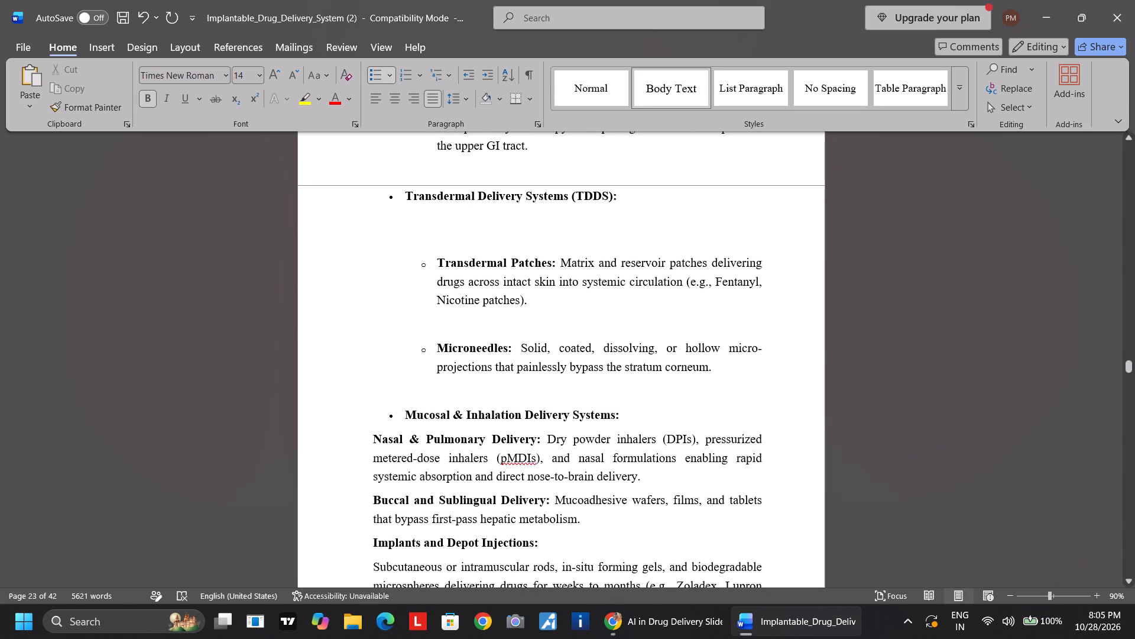
click(528, 386)
key(BackSpace)
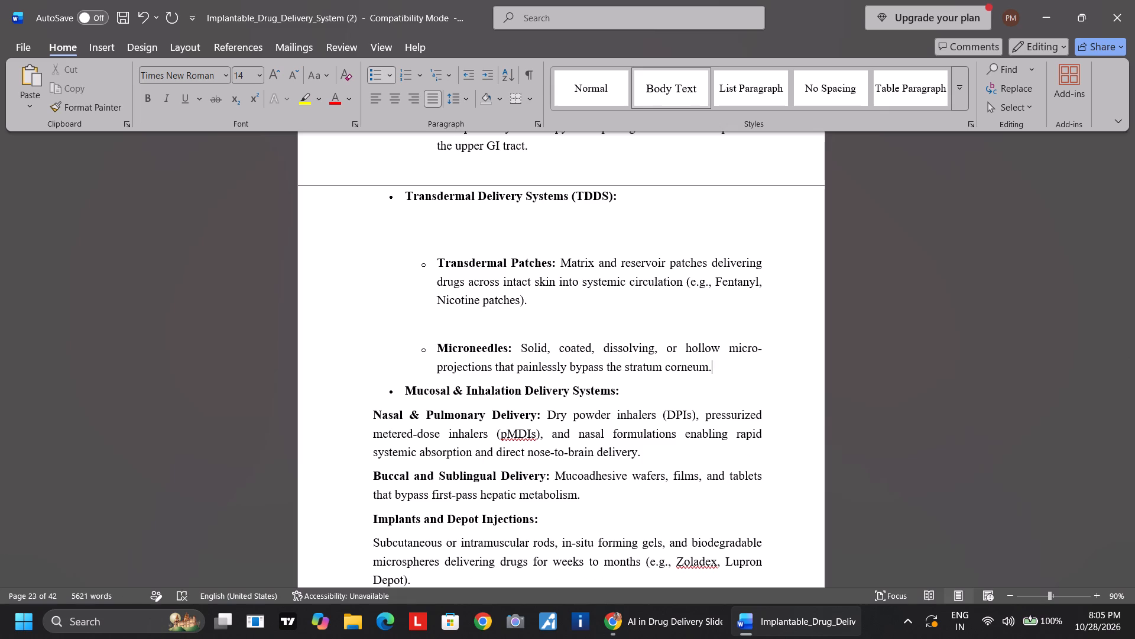
Delete the blank lines before the Microneedles and Transdermal Patches items under Transdermal Delivery Systems (TDDS).
click(434, 340)
click(434, 340)
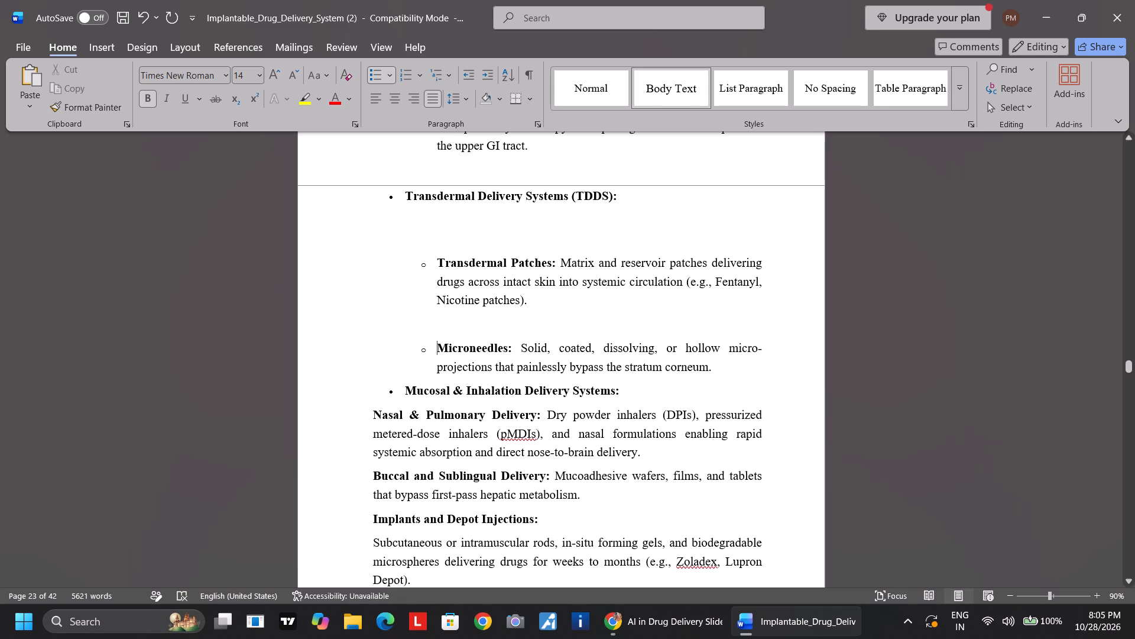
click(439, 335)
click(439, 335)
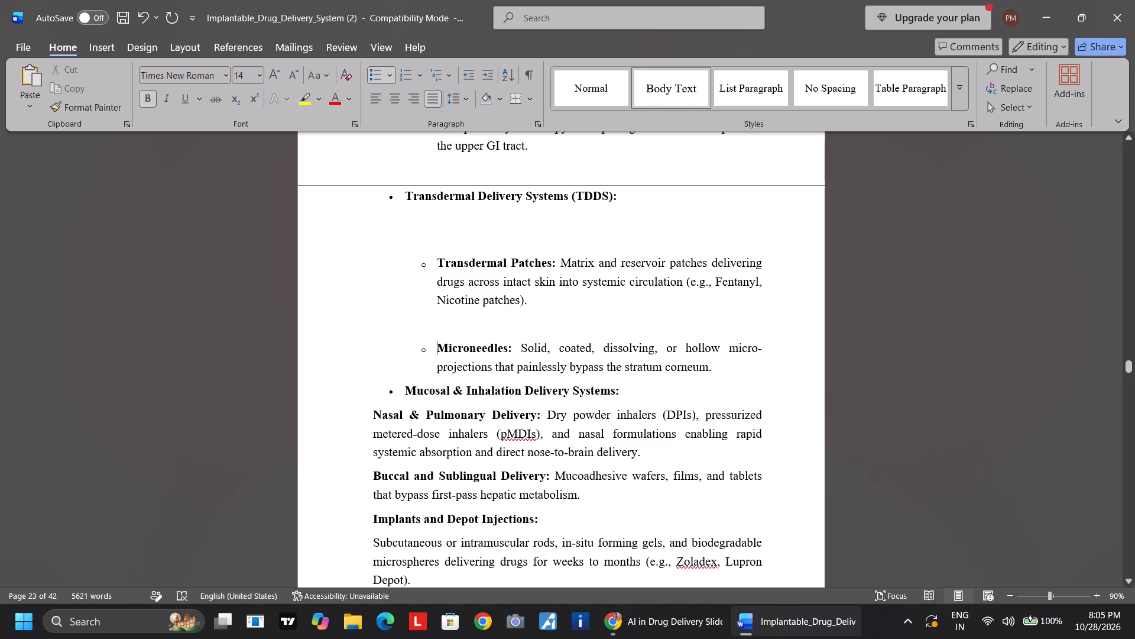
click(442, 330)
double_click(442, 330)
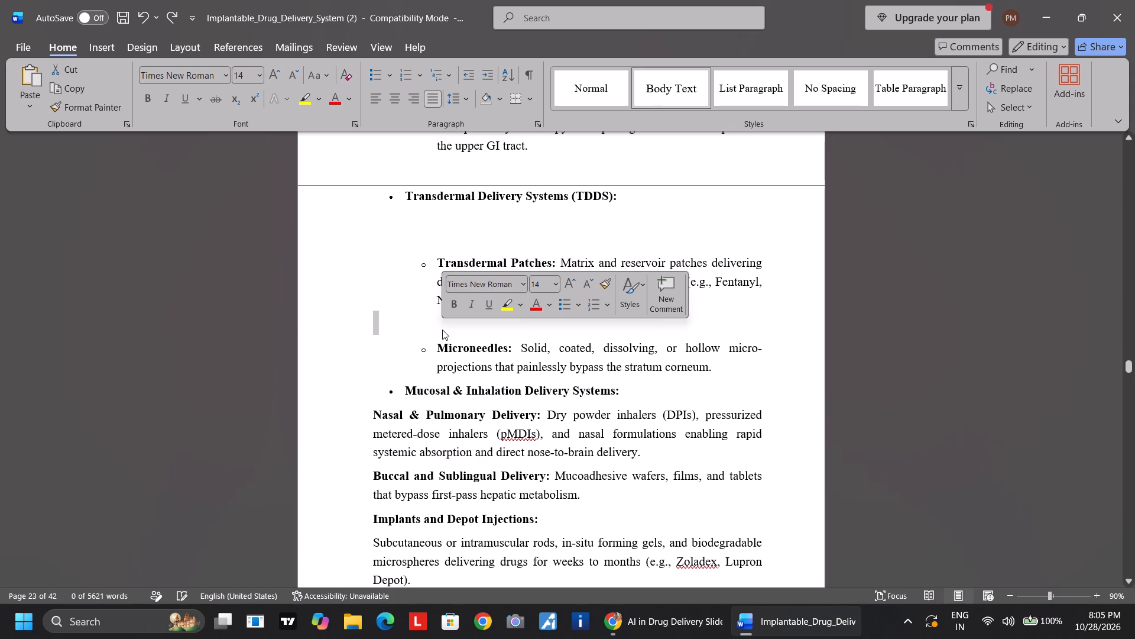
click(442, 330)
key(BackSpace)
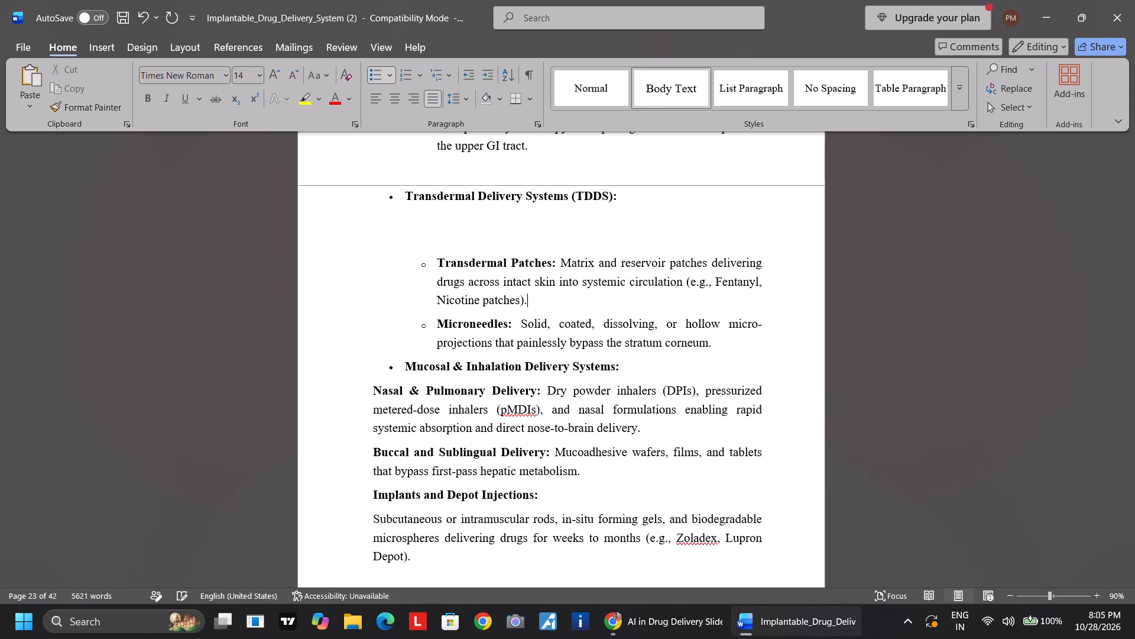
click(444, 243)
key(BackSpace)
key(BackSpace)
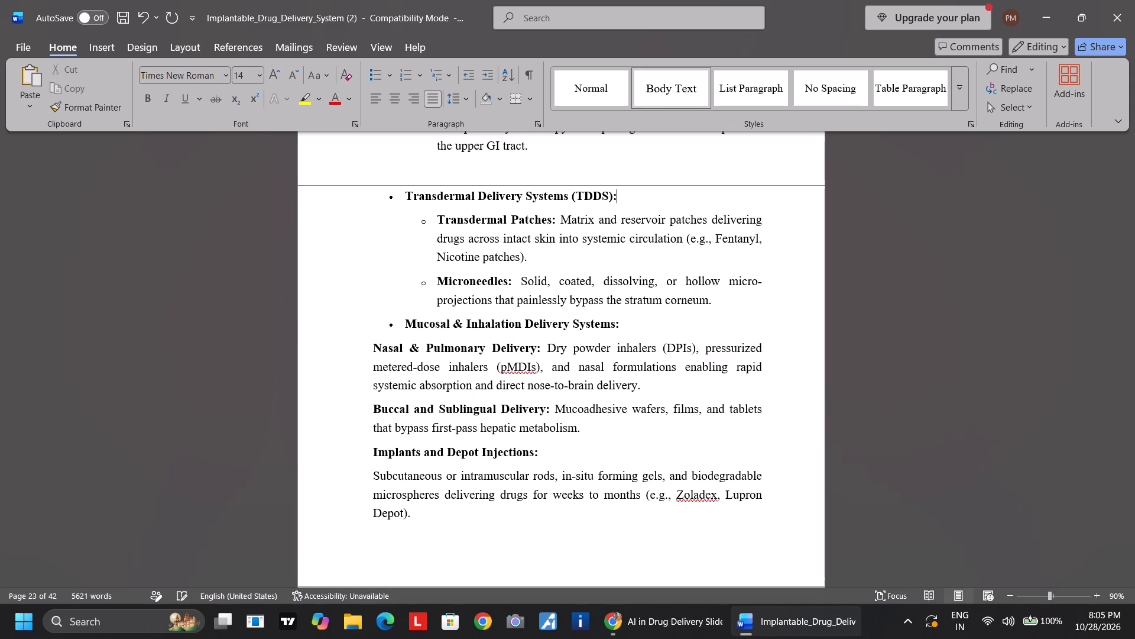
Delete the blank lines before the Mucoadhesive / Swellable Systems and Floating Systems items under the Gastroretentive Drug Delivery Systems (GRDDS) heading.
scroll(444, 243, down, 3)
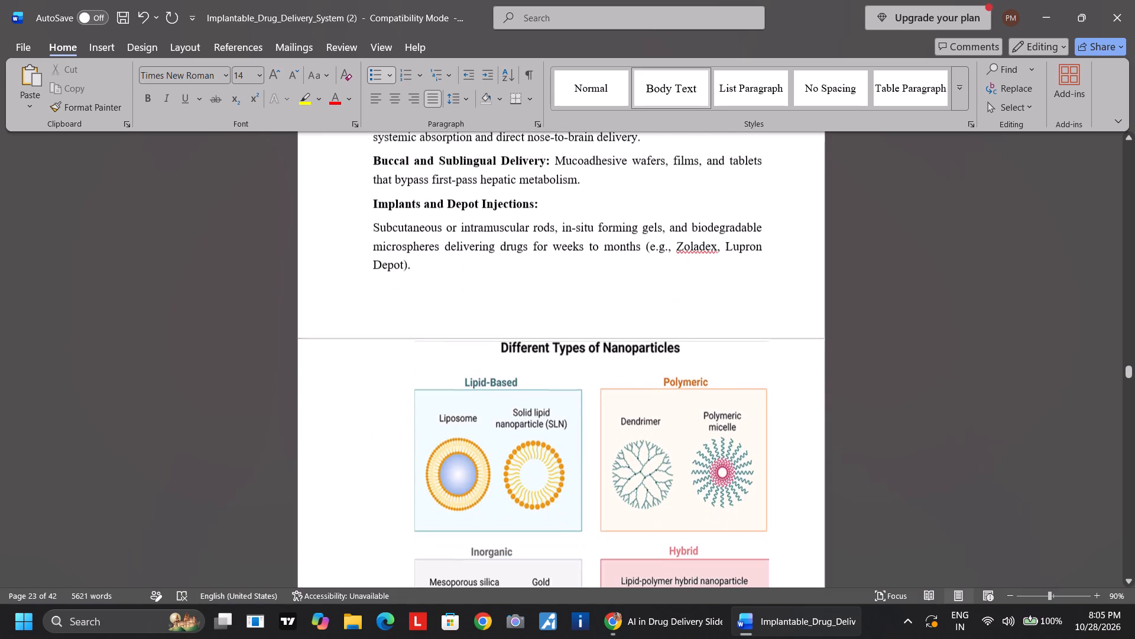
scroll(444, 243, up, 2)
scroll(444, 243, right, 1)
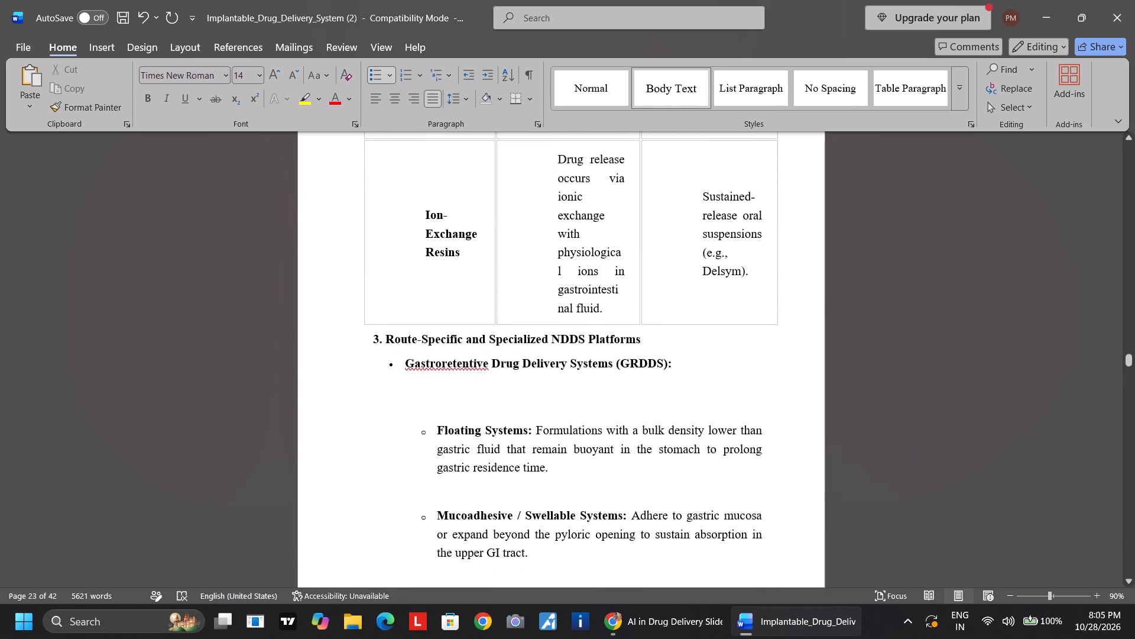
scroll(444, 243, right, 1)
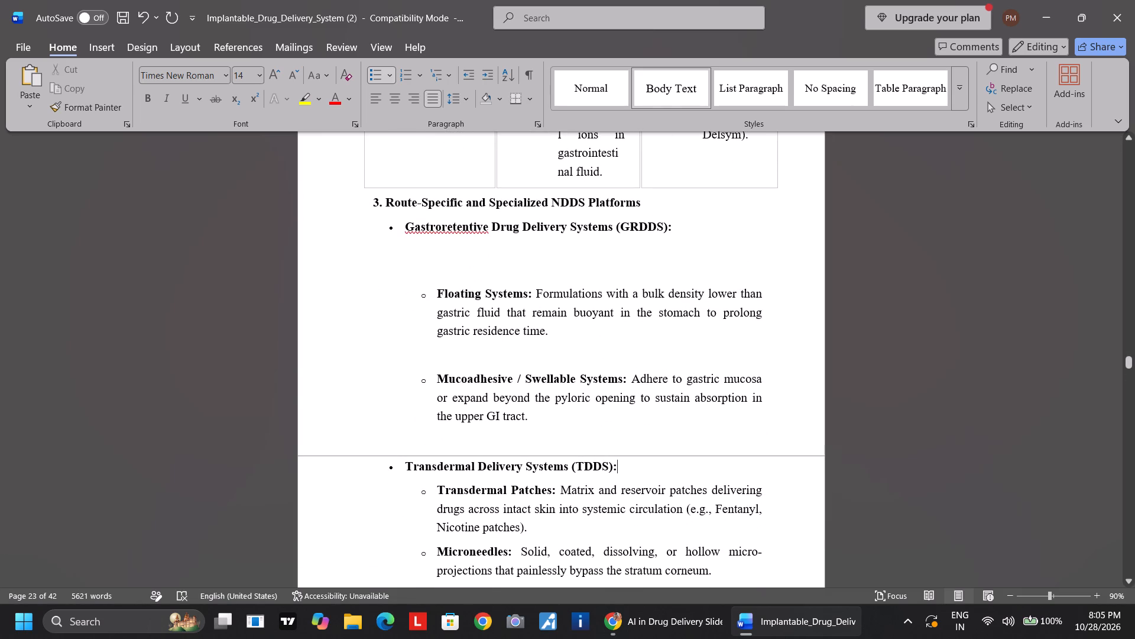
click(422, 363)
key(BackSpace)
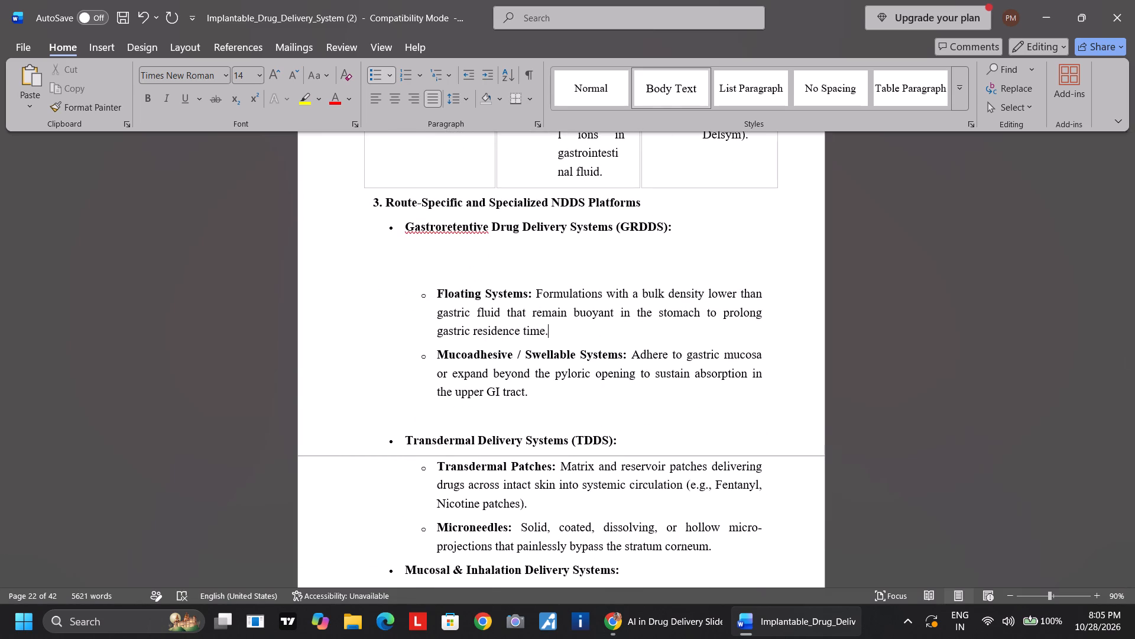
click(408, 275)
key(BackSpace)
key(BackSpace)
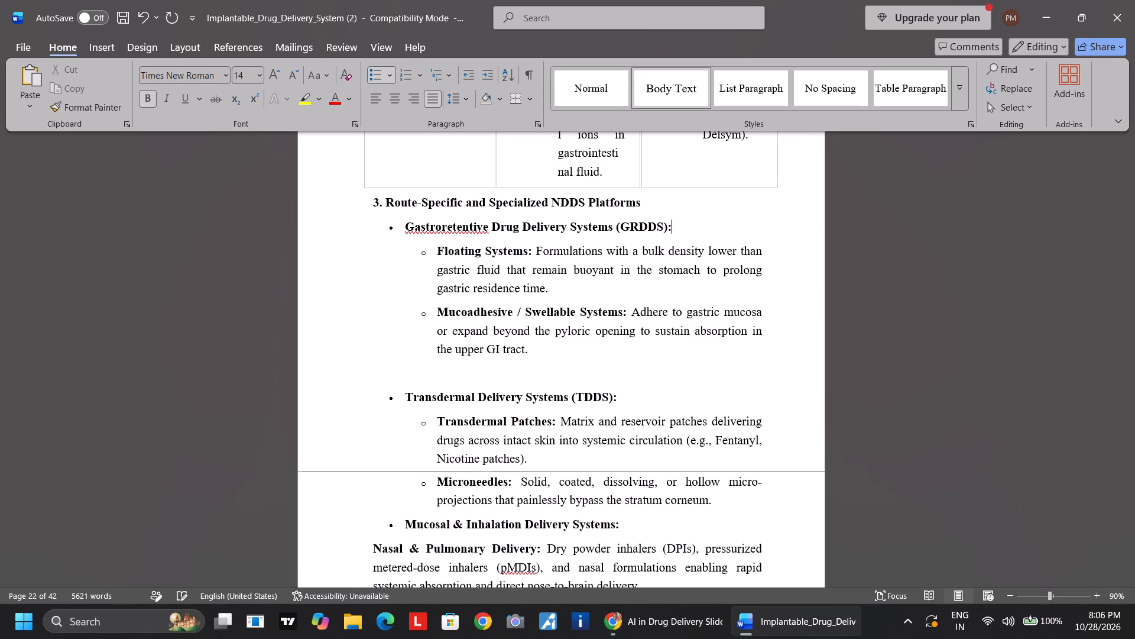
Remove the empty sub-bullet and blank lines between the "Inorganic & Carbon-Based Nanoparticles:" heading and the Mesoporous Silica Nanoparticles item.
scroll(408, 275, up, 6)
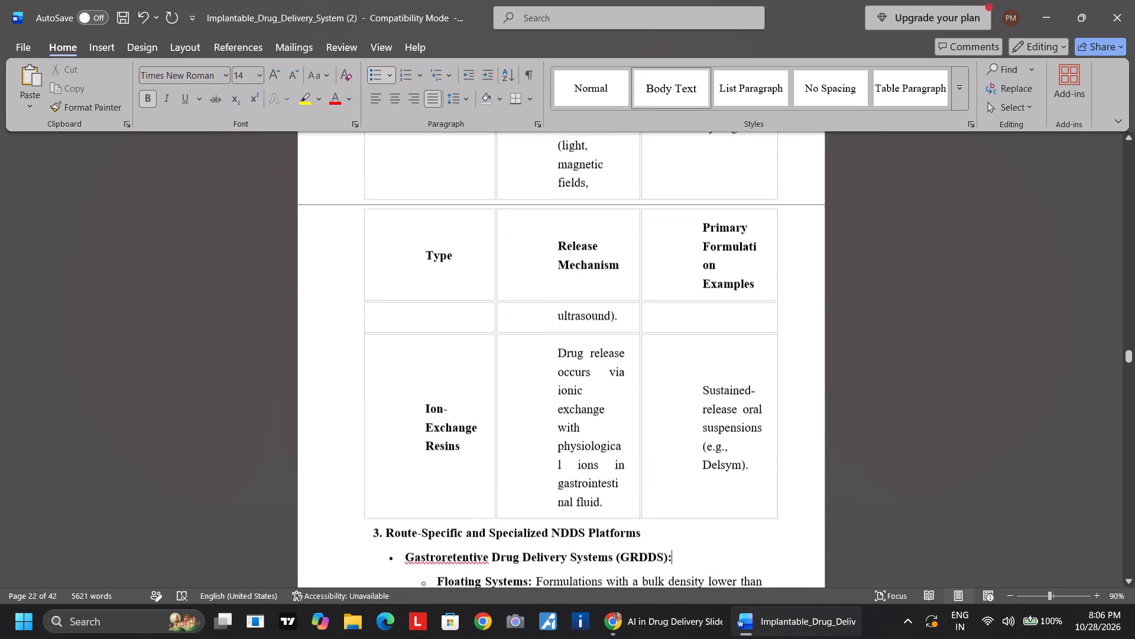
scroll(408, 275, up, 10)
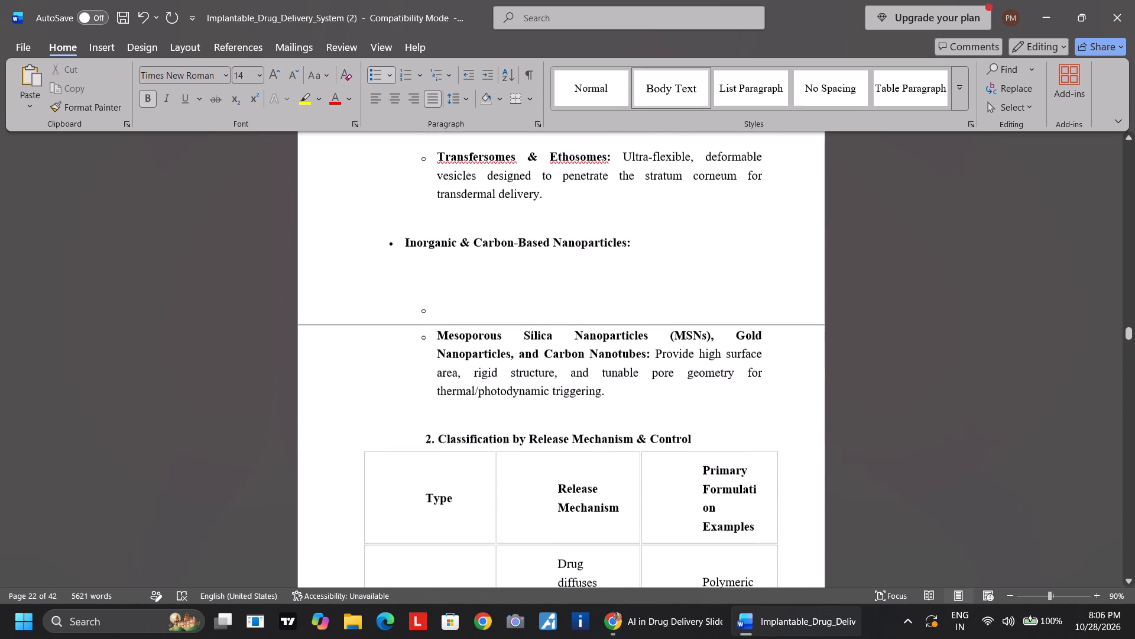
scroll(408, 275, up, 1)
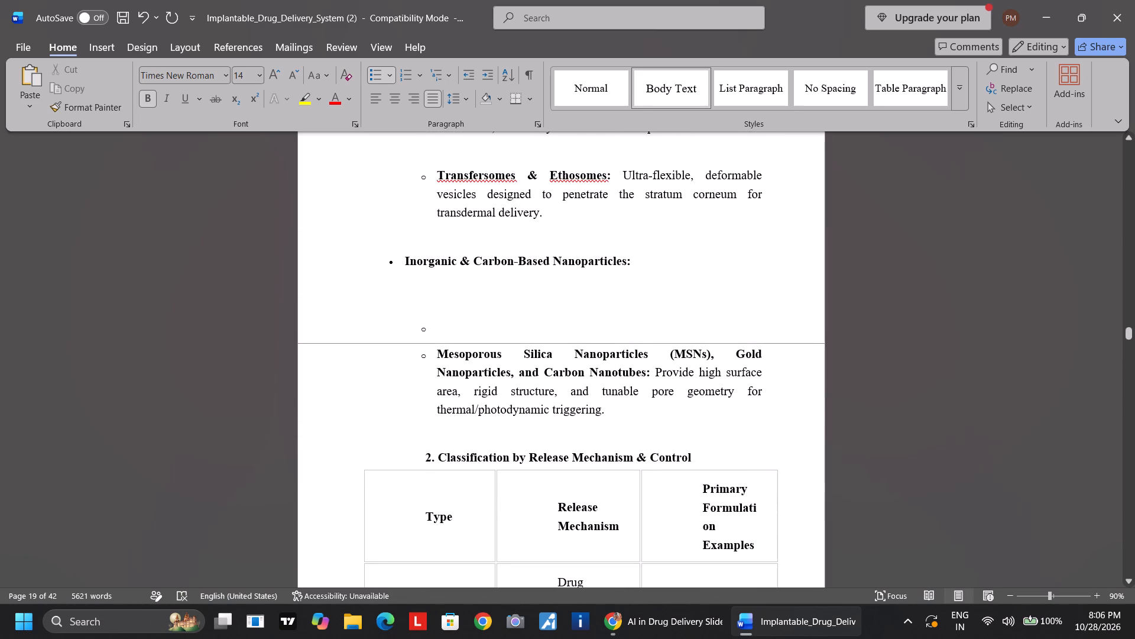
click(417, 335)
key(BackSpace)
key(BackSpace)
key(BackSpace)
key(BackSpace)
key(BackSpace)
key(BackSpace)
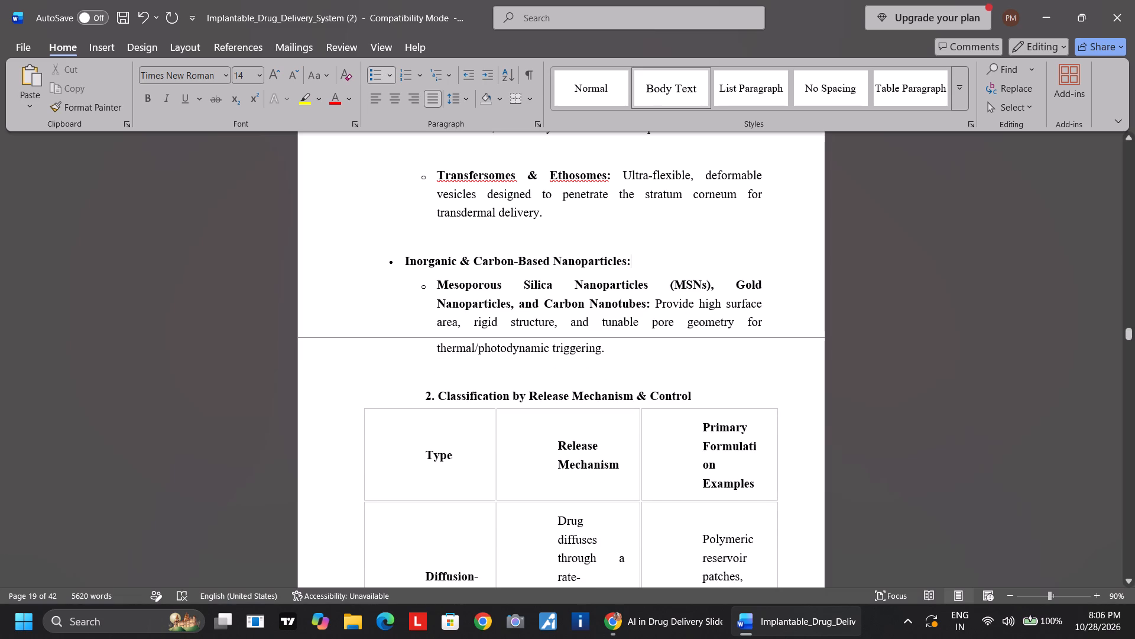
Delete the blank lines before the Inorganic & Carbon-Based Nanoparticles heading and before the Transfersomes & Ethosomes and Niosomes items.
click(404, 245)
key(BackSpace)
scroll(404, 245, up, 1)
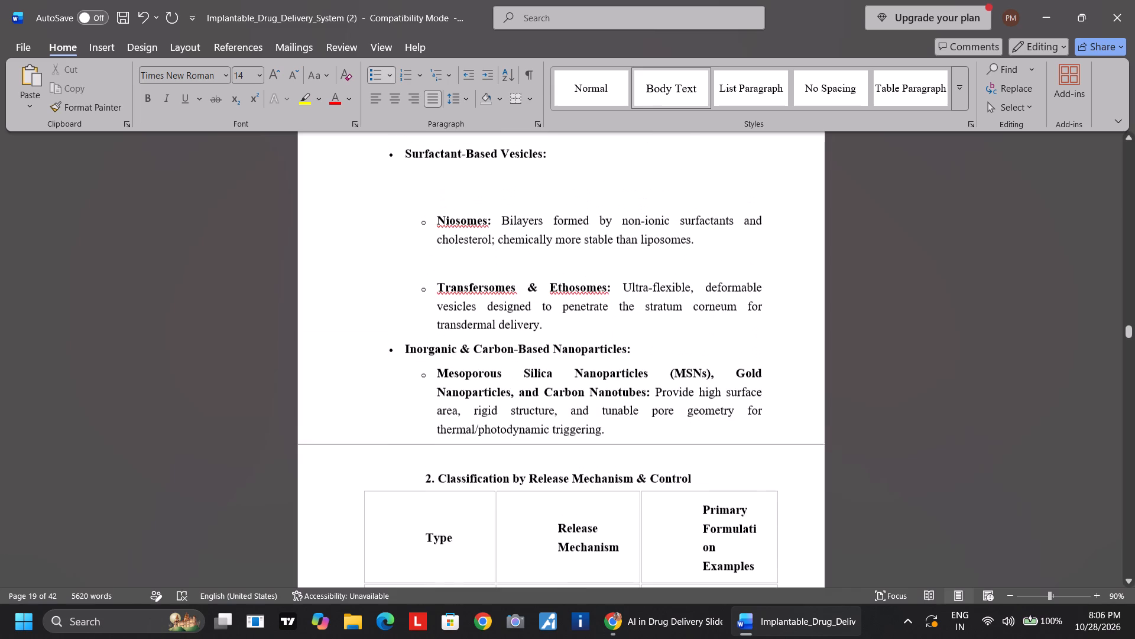
scroll(404, 245, up, 1)
click(415, 270)
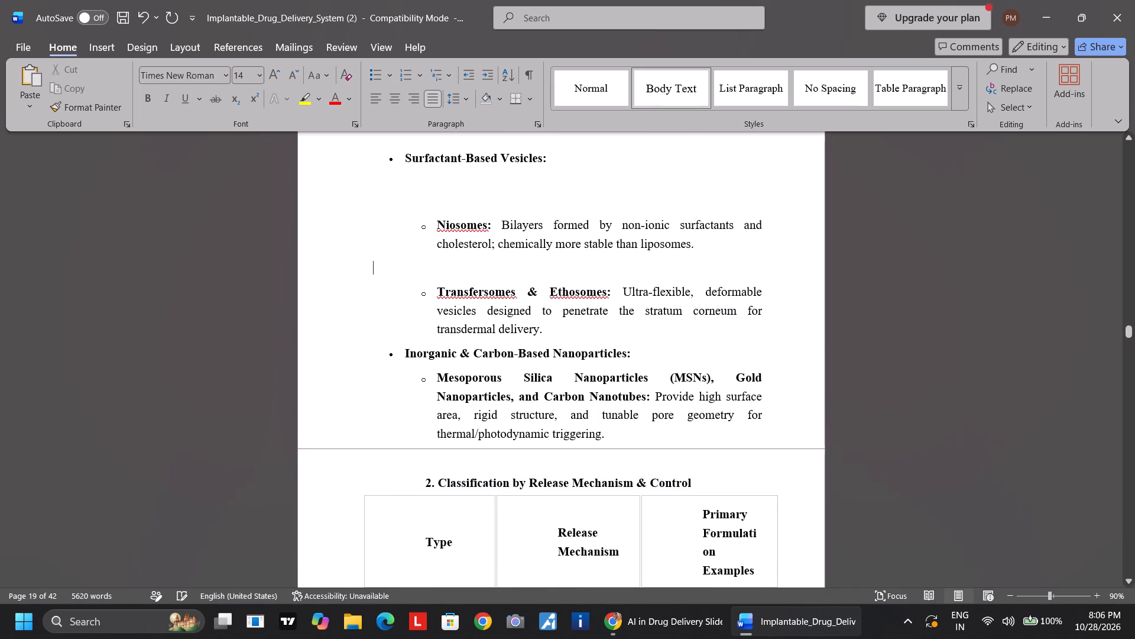
key(BackSpace)
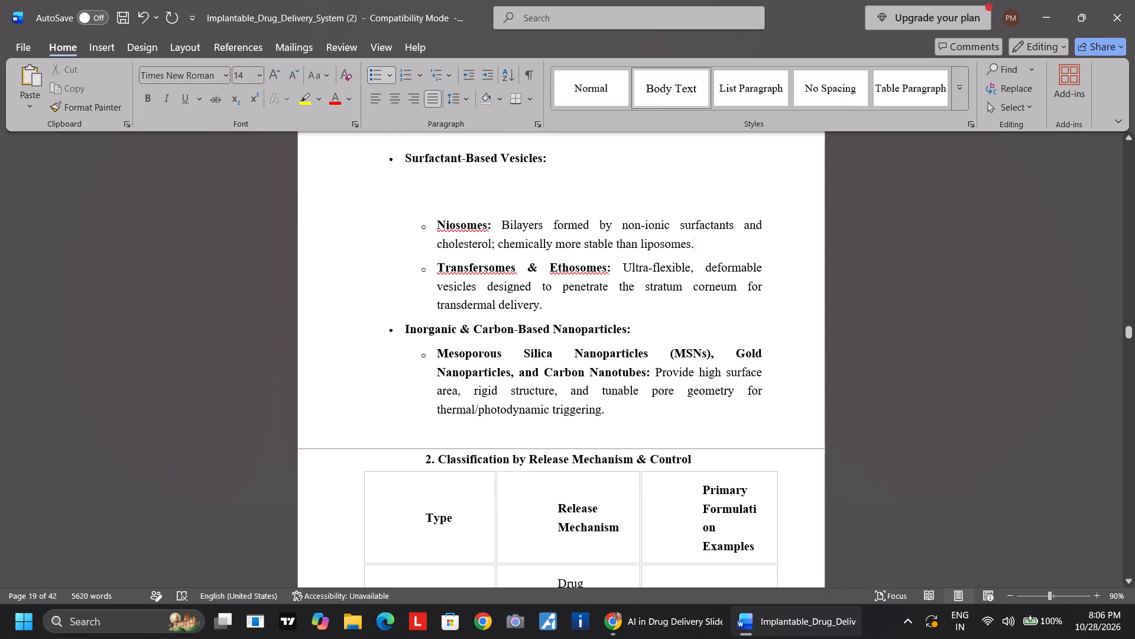
click(438, 206)
key(BackSpace)
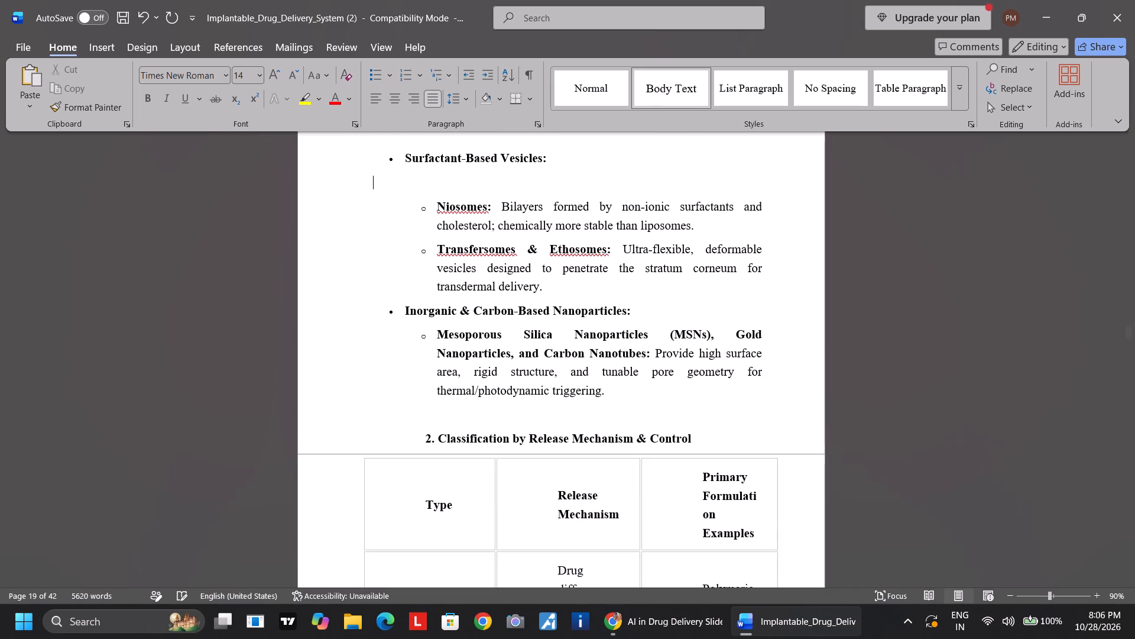
key(BackSpace)
Delete the blank lines before the Surfactant-Based Vesicles heading and before the Dendrimers and Polymeric Micelles items under Polymeric Nanocarriers.
scroll(438, 206, up, 2)
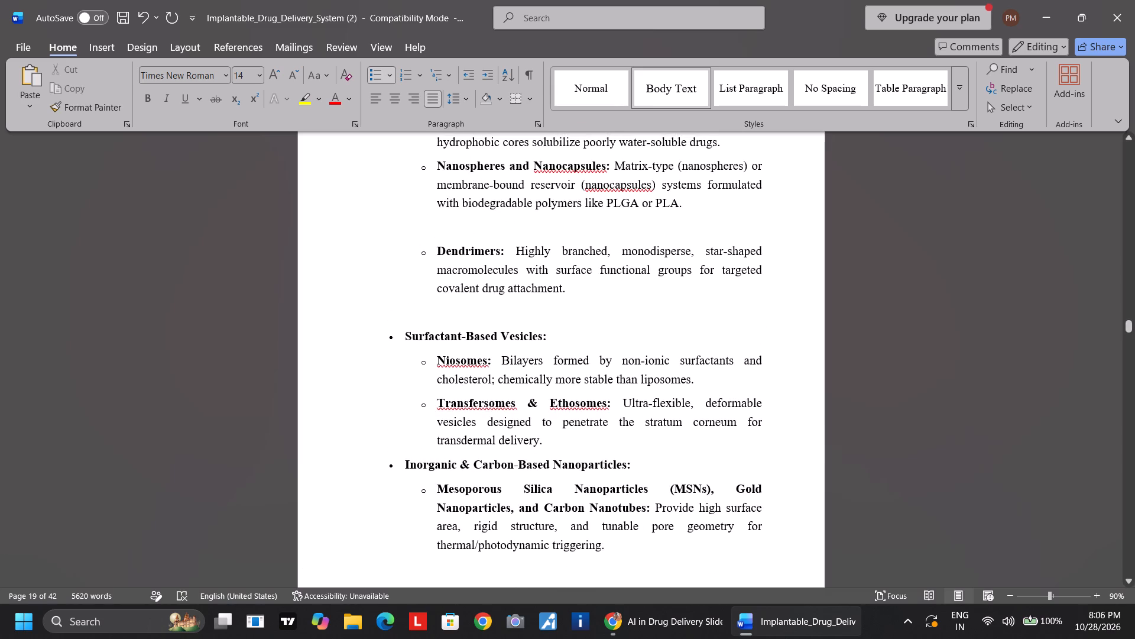
click(425, 321)
key(BackSpace)
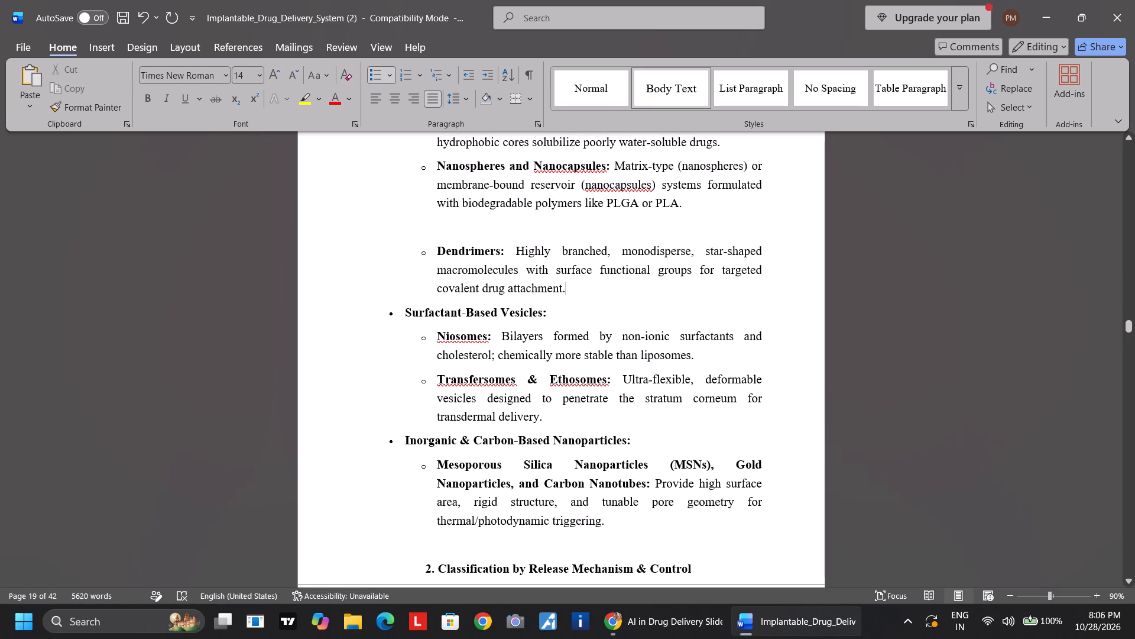
click(382, 227)
key(BackSpace)
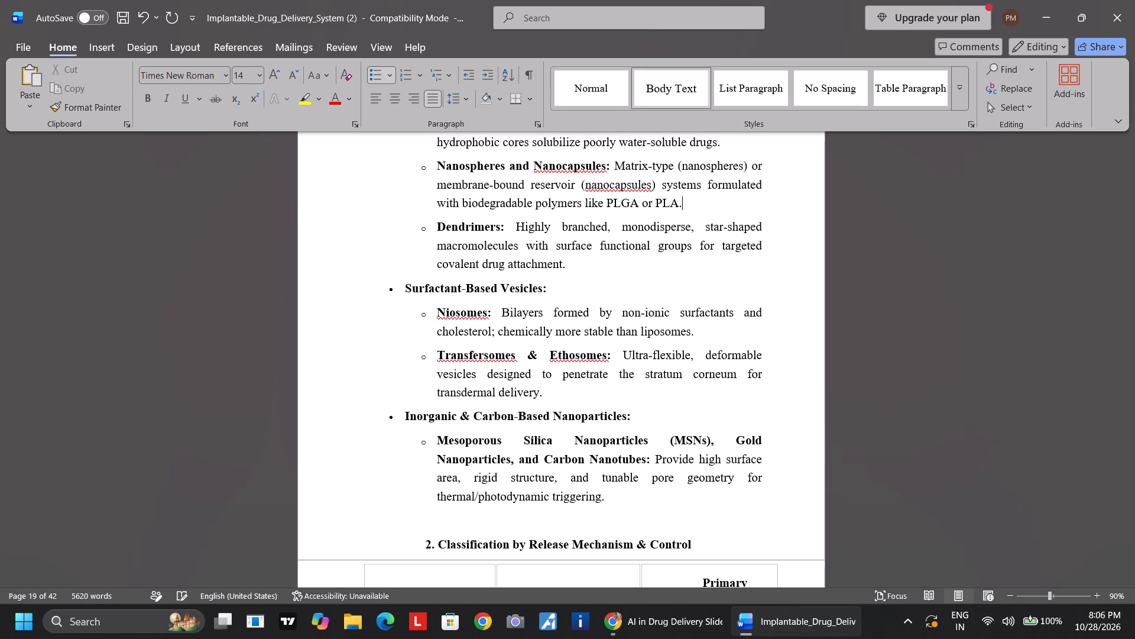
scroll(382, 227, up, 2)
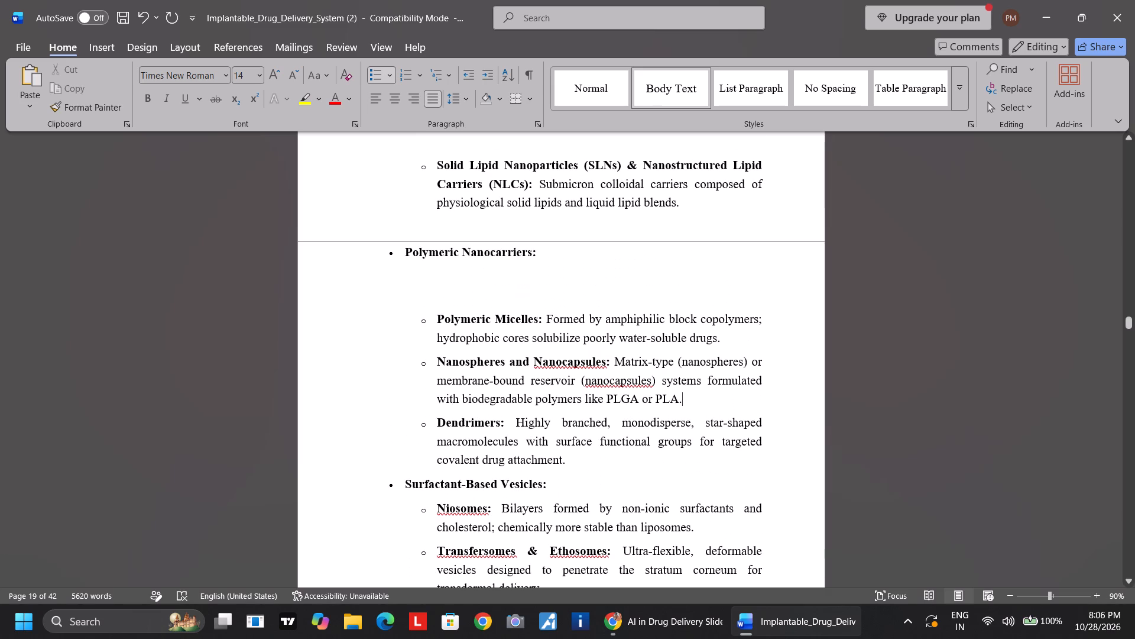
click(415, 300)
key(BackSpace)
key(BackSpace)
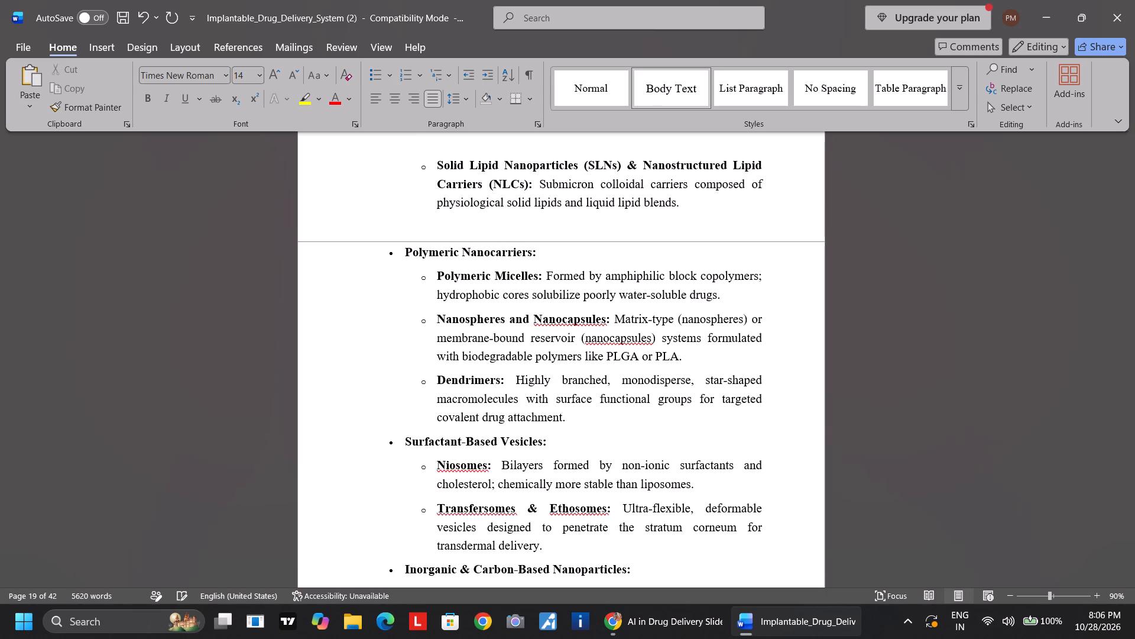
Review the layout and spacing from the Polymeric Nanocarriers list through the Role of AI in NDDS and Review of Literature sections.
scroll(415, 300, down, 6)
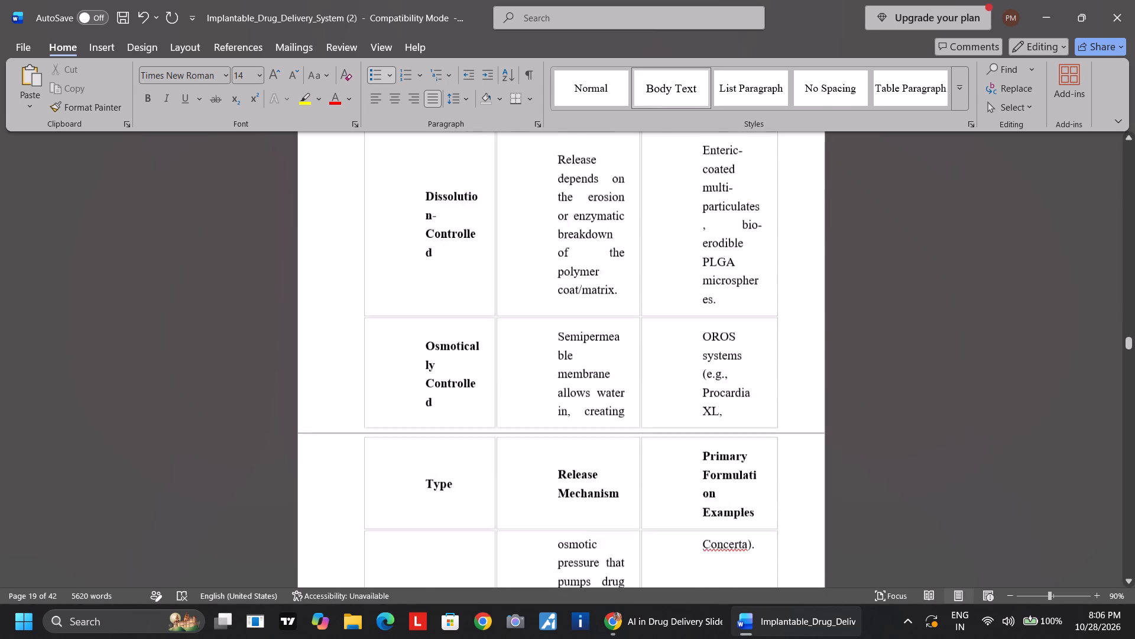
scroll(415, 300, down, 7)
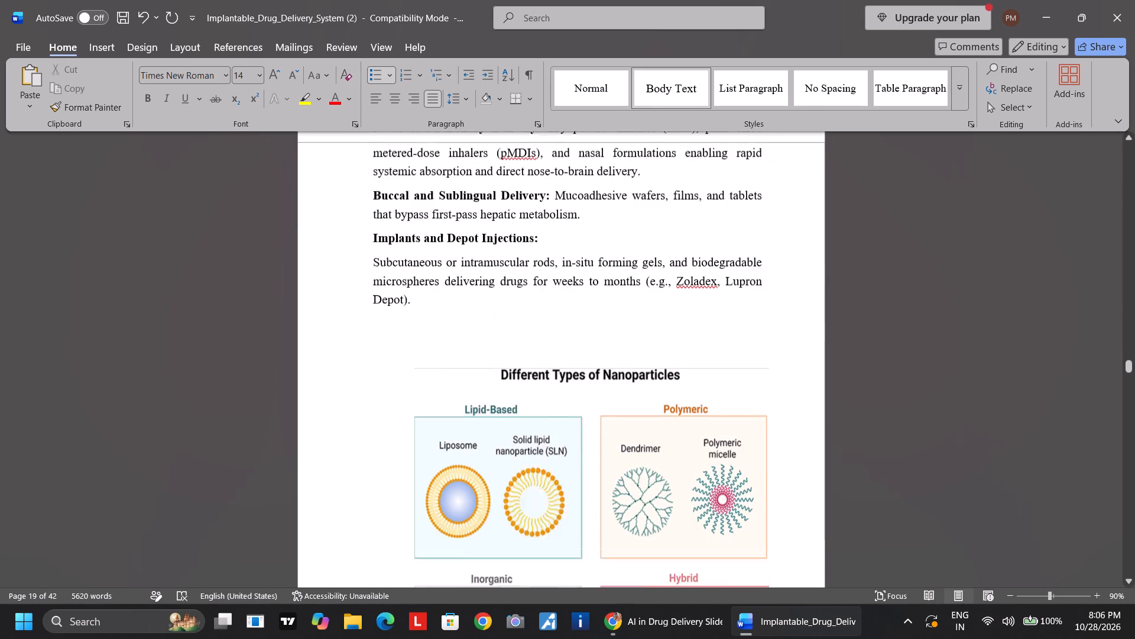
scroll(415, 300, down, 2)
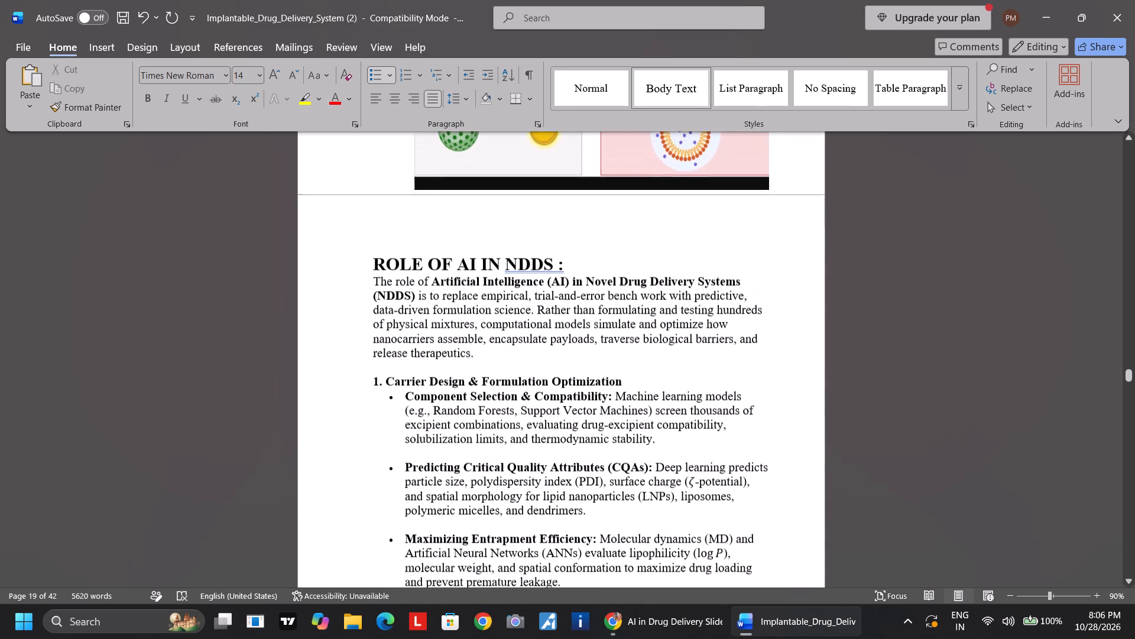
scroll(415, 300, down, 6)
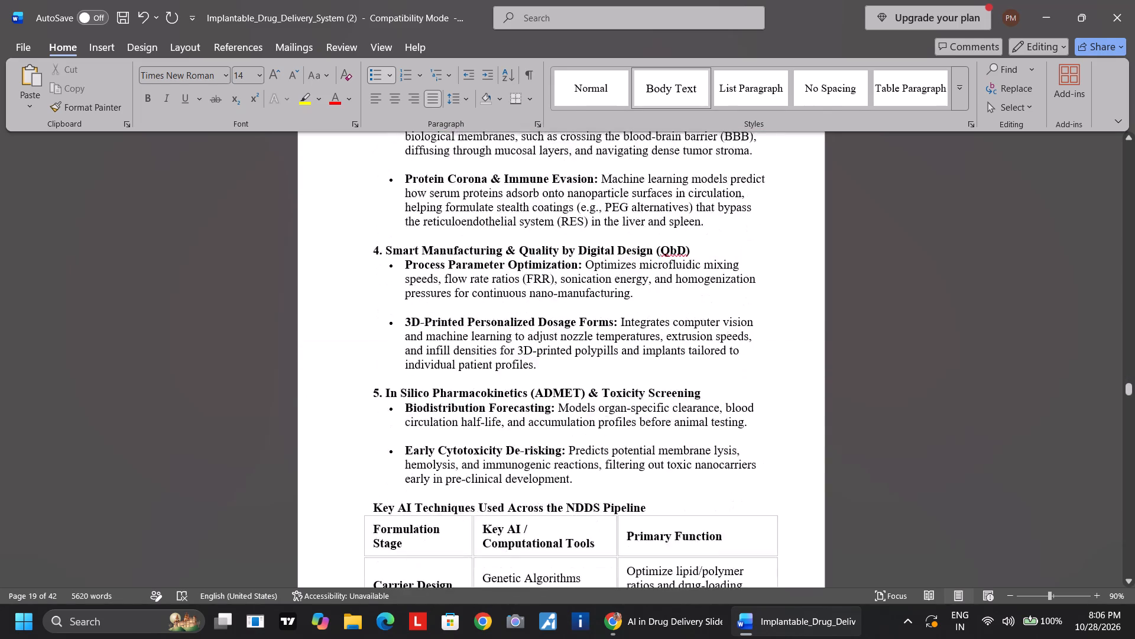
scroll(415, 300, down, 2)
scroll(415, 300, right, 1)
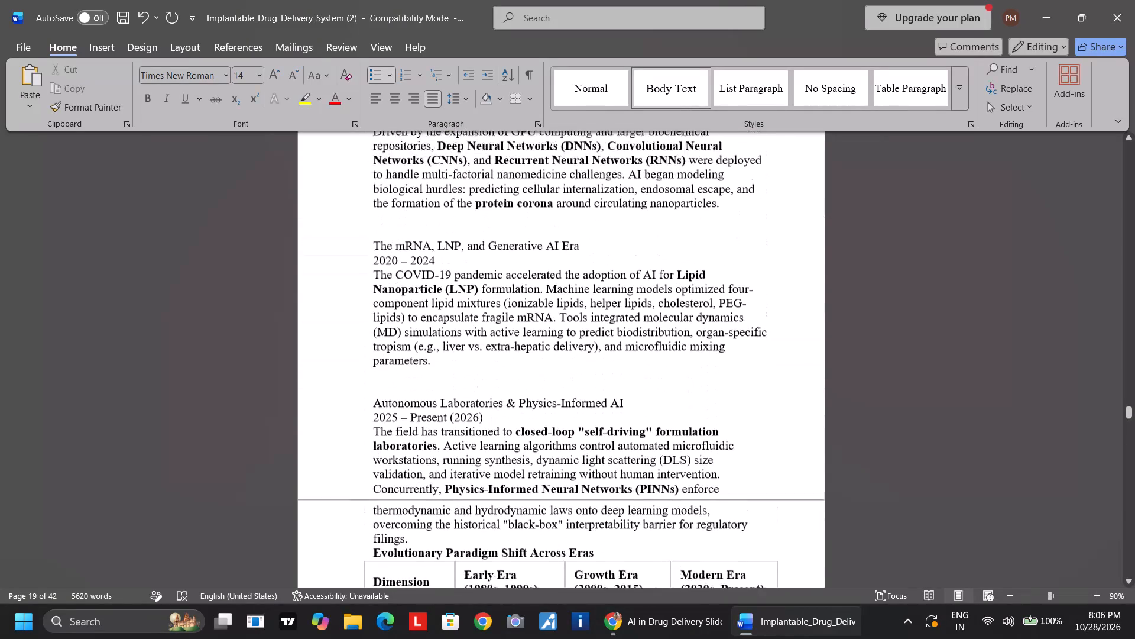
scroll(415, 300, right, 1)
scroll(415, 300, down, 2)
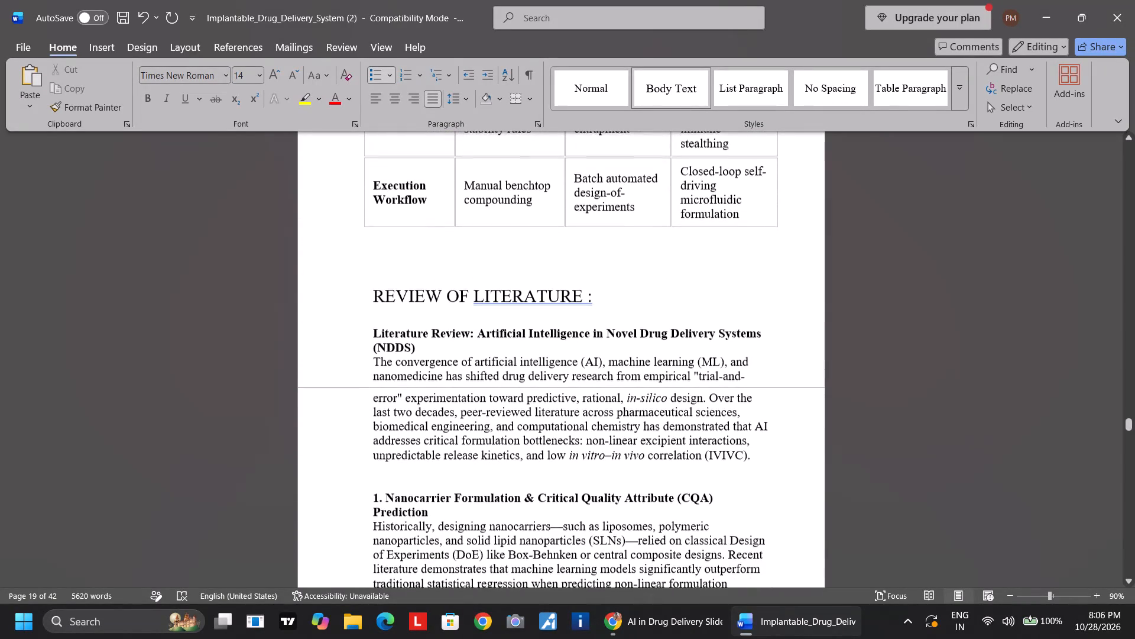
scroll(415, 300, down, 4)
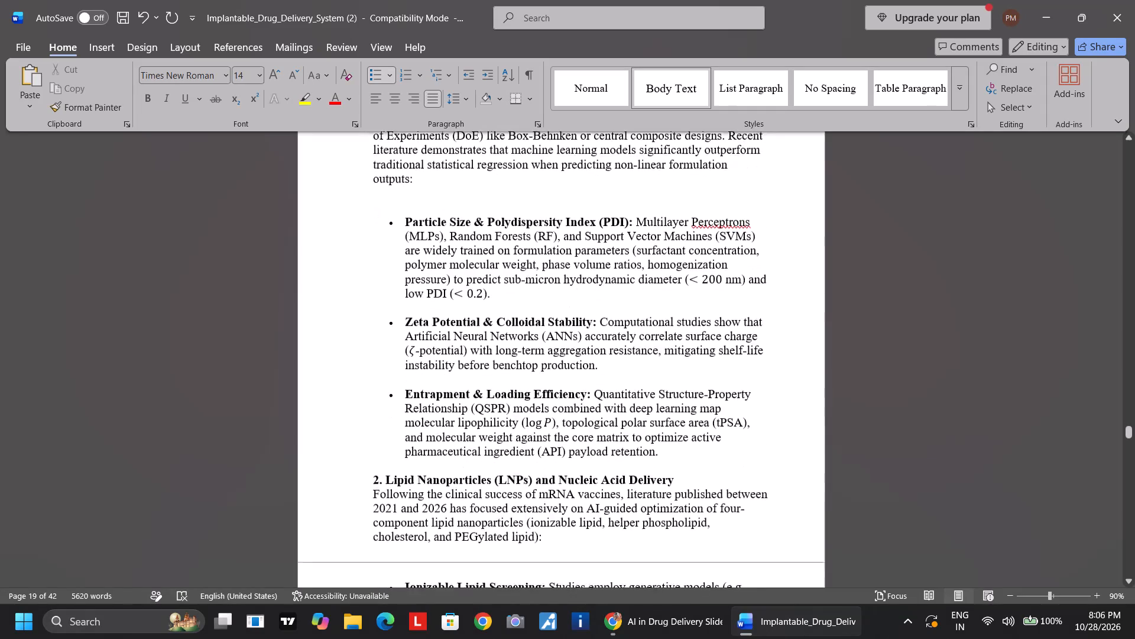
scroll(415, 300, down, 10)
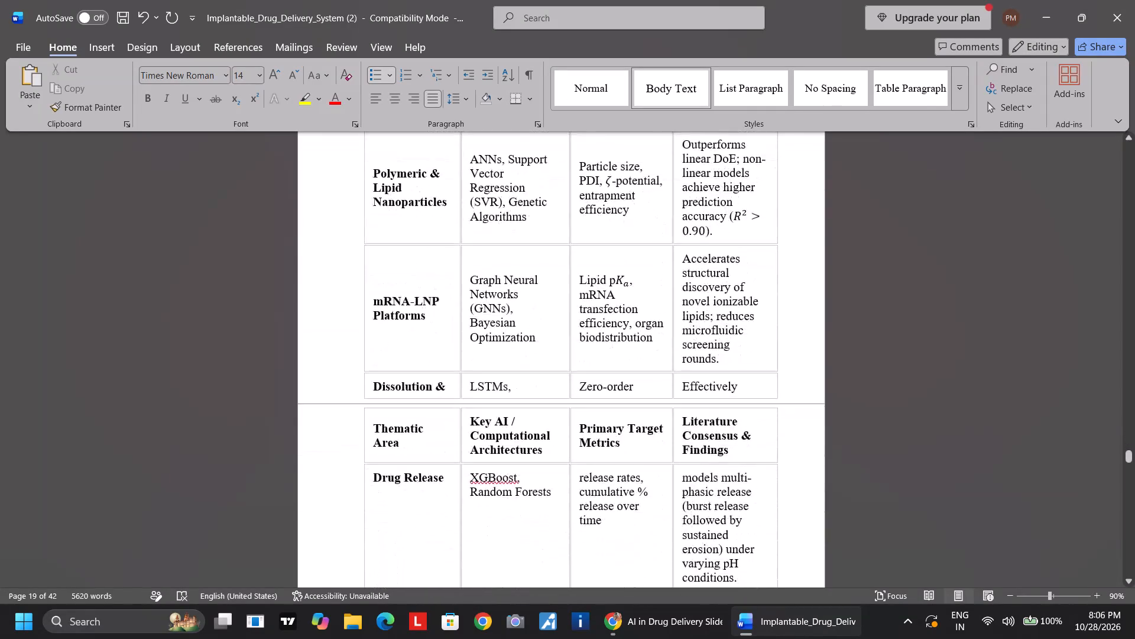
scroll(415, 300, down, 4)
Delete the blank lines above the Aim and Objectives heading so it starts at the top of its page.
scroll(415, 300, right, 1)
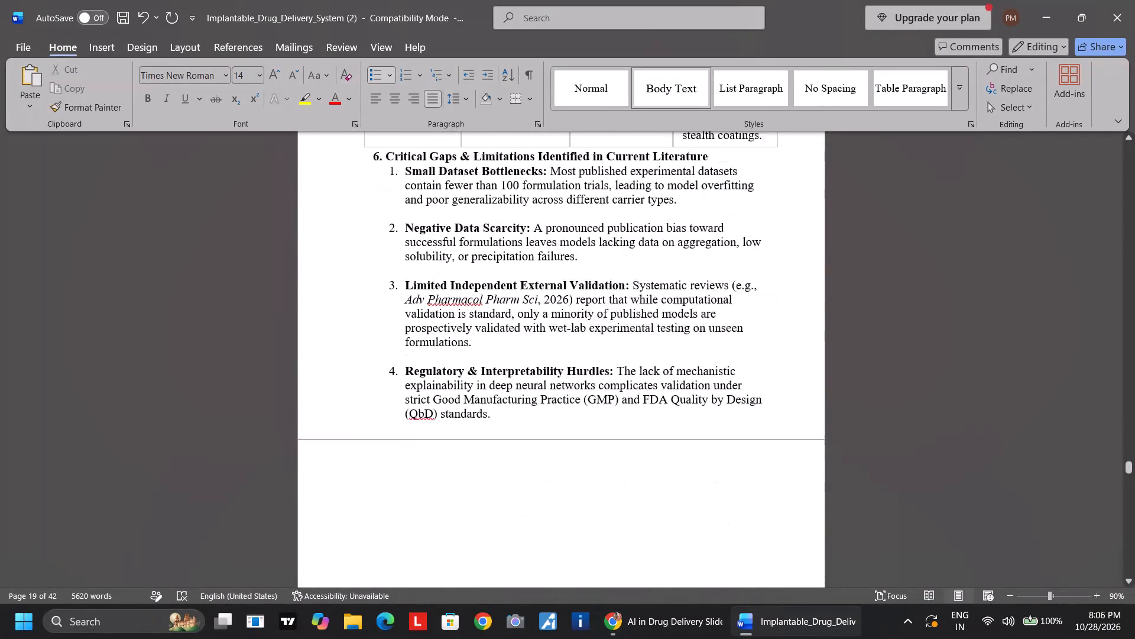
scroll(415, 300, right, 1)
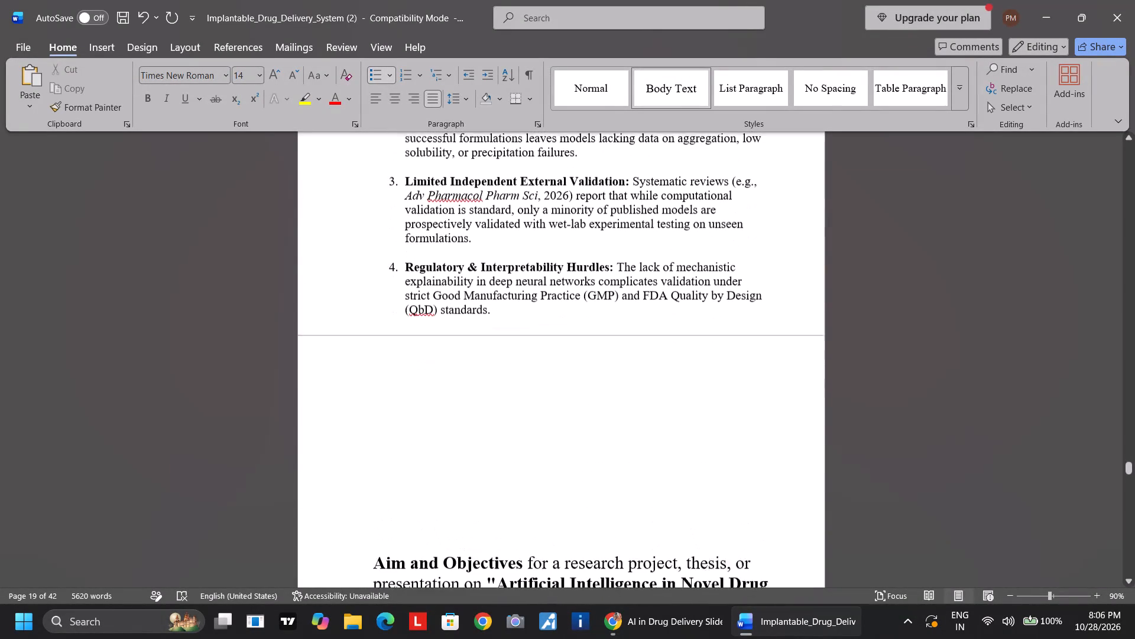
scroll(415, 300, right, 1)
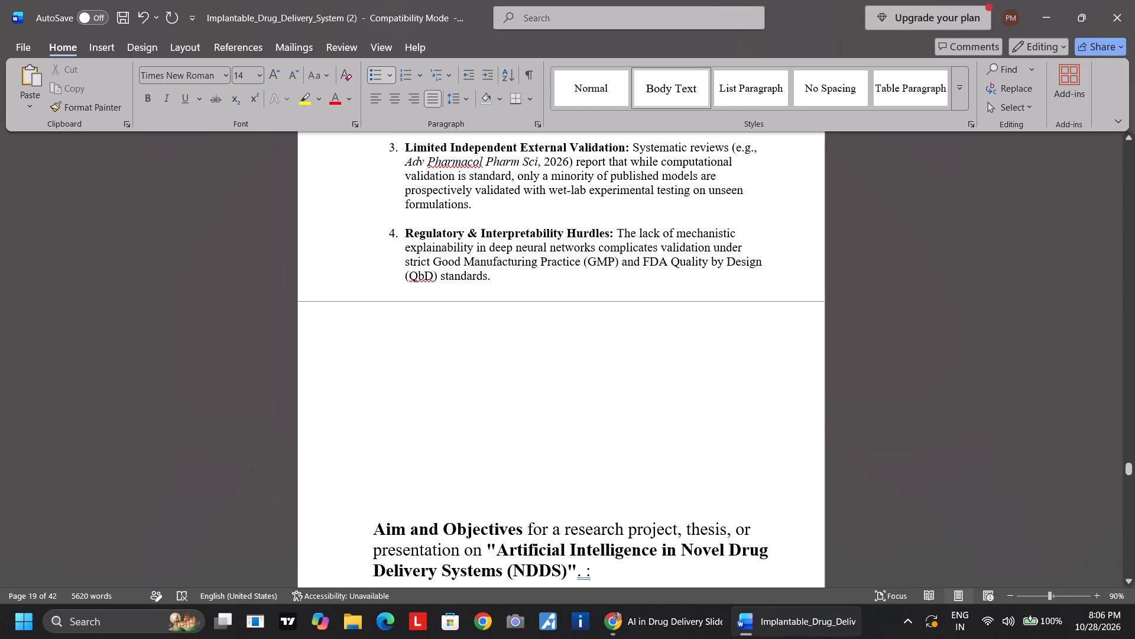
click(368, 522)
key(BackSpace)
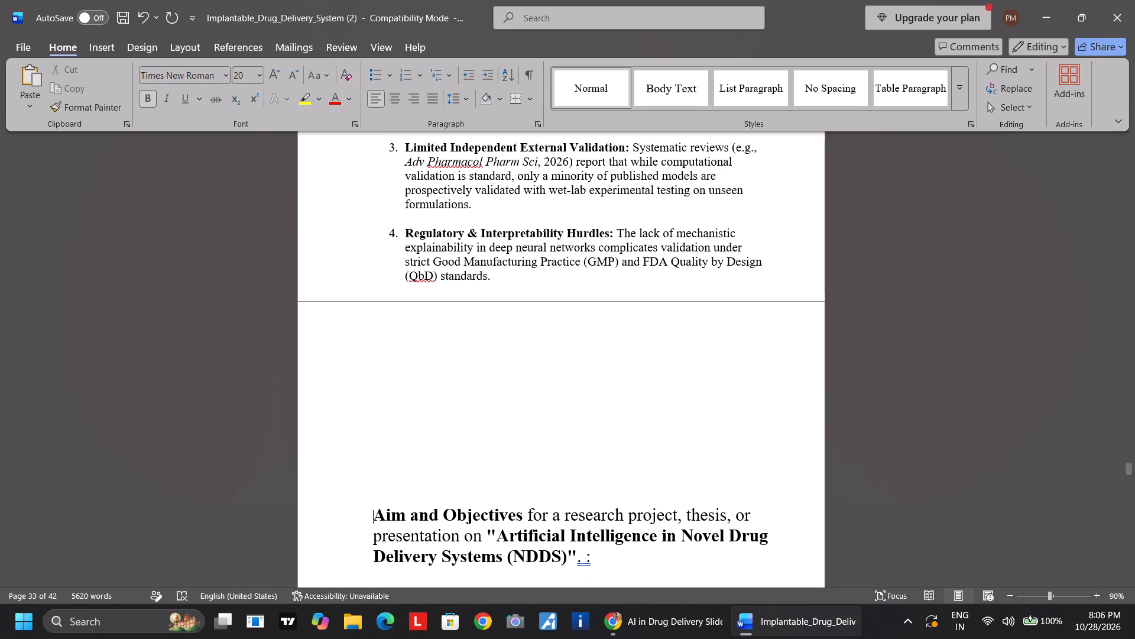
key(BackSpace)
key(BackSpace)
key(BackSpace)
key(BackSpace)
key(BackSpace)
key(BackSpace)
key(BackSpace)
key(BackSpace)
key(BackSpace)
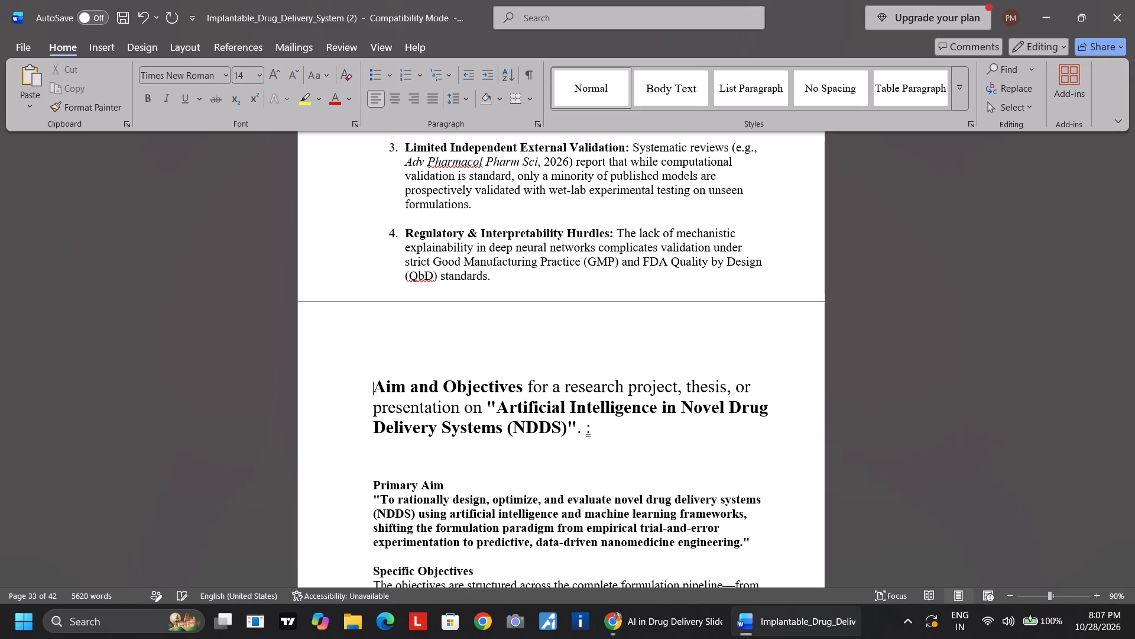
key(BackSpace)
key(BackSpace)
key(BackSpace)
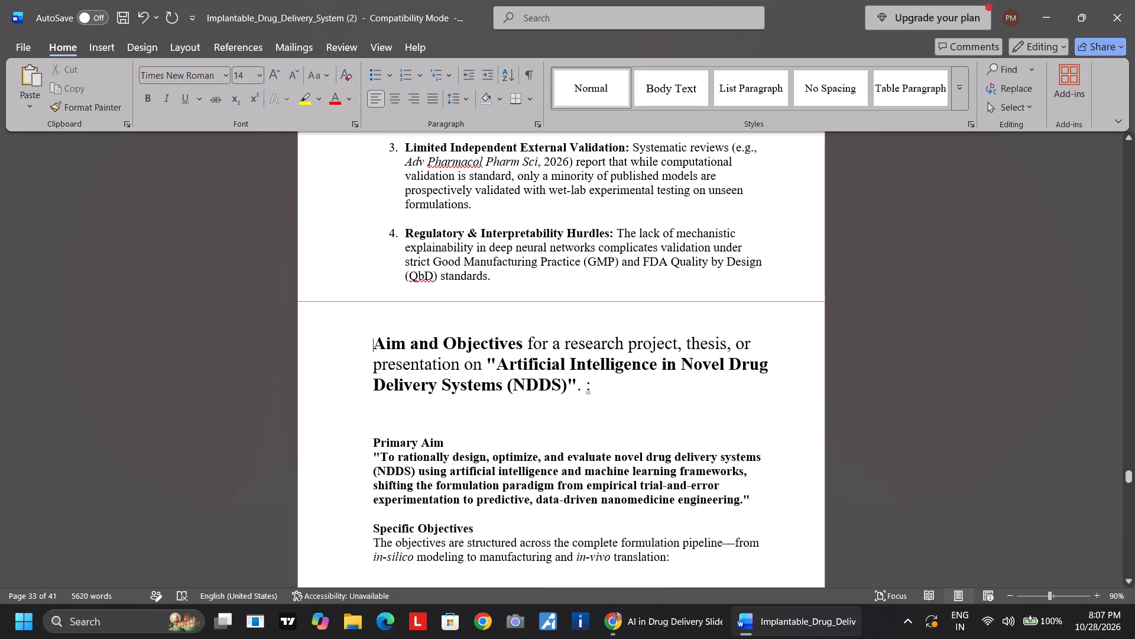
Review the layout and spacing of the Specific Objectives, Summary and Conclusion, and reference list sections.
scroll(368, 522, down, 9)
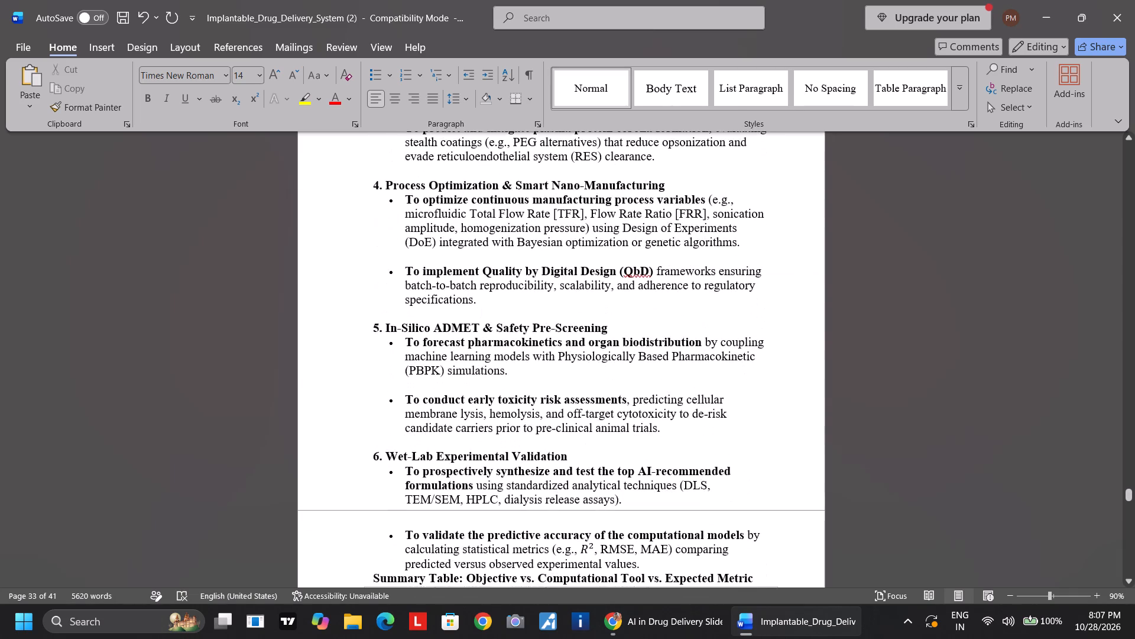
scroll(368, 522, down, 4)
scroll(368, 522, up, 1)
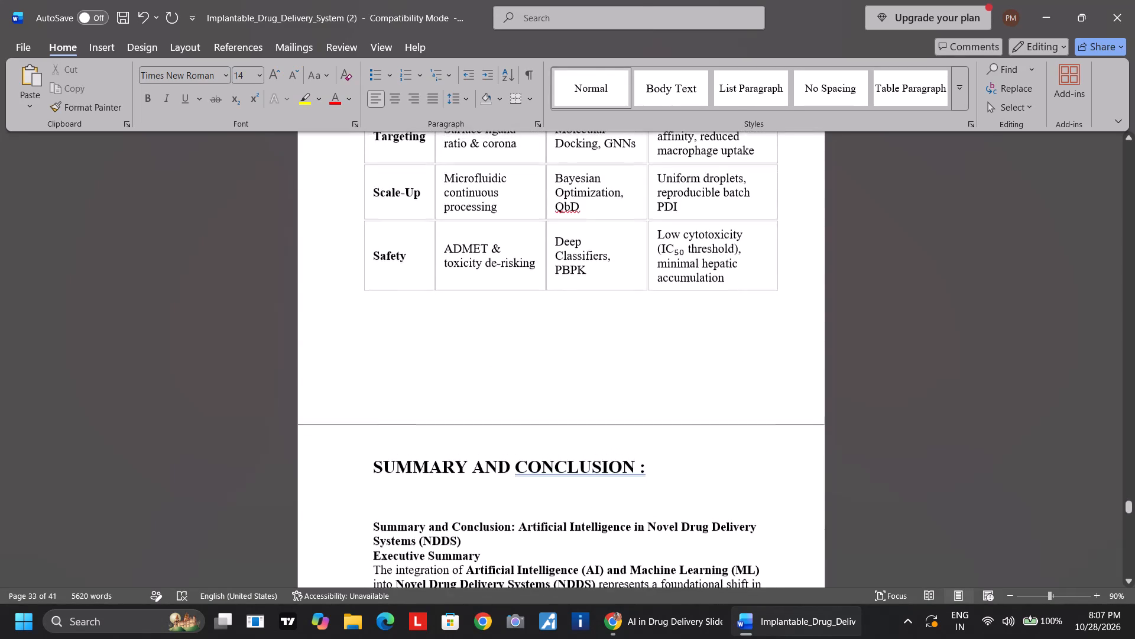
scroll(368, 522, down, 3)
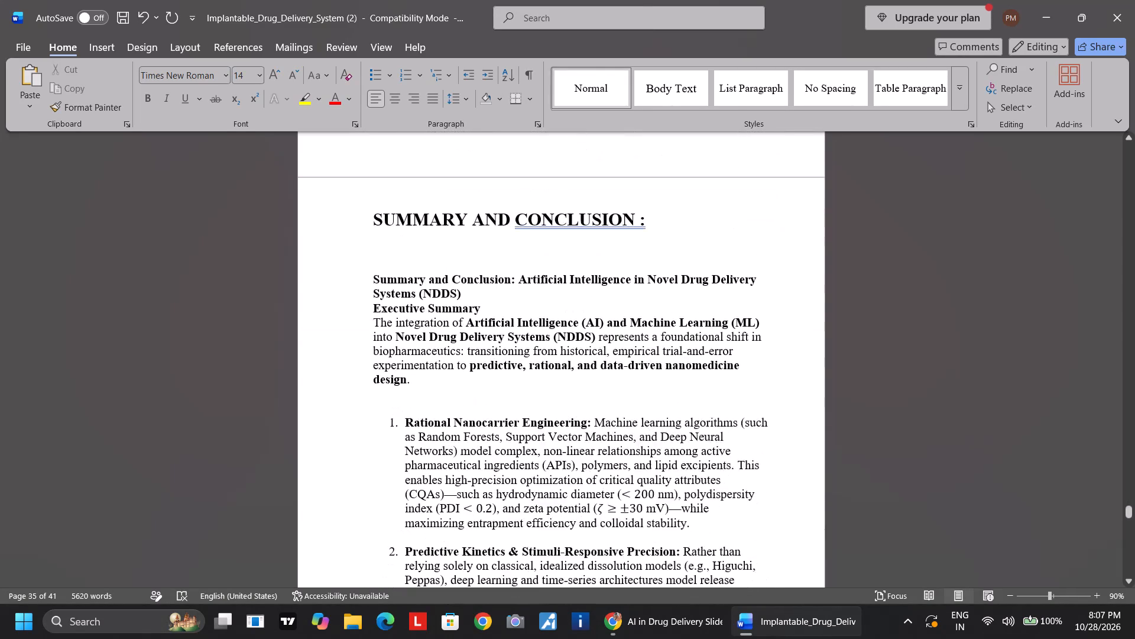
scroll(368, 522, down, 6)
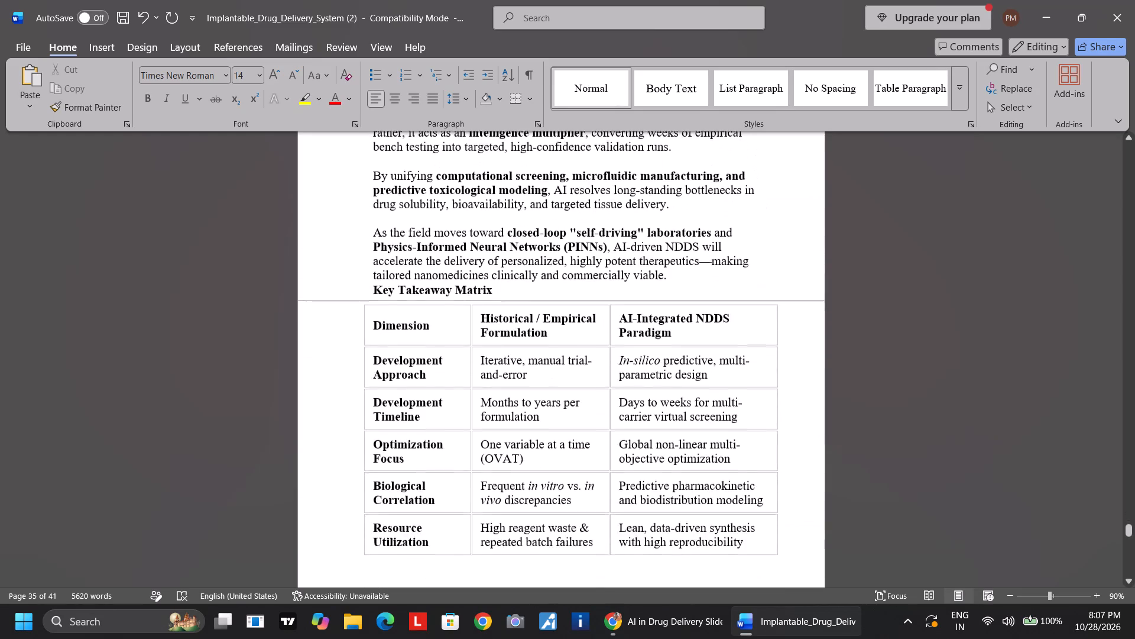
scroll(368, 522, down, 6)
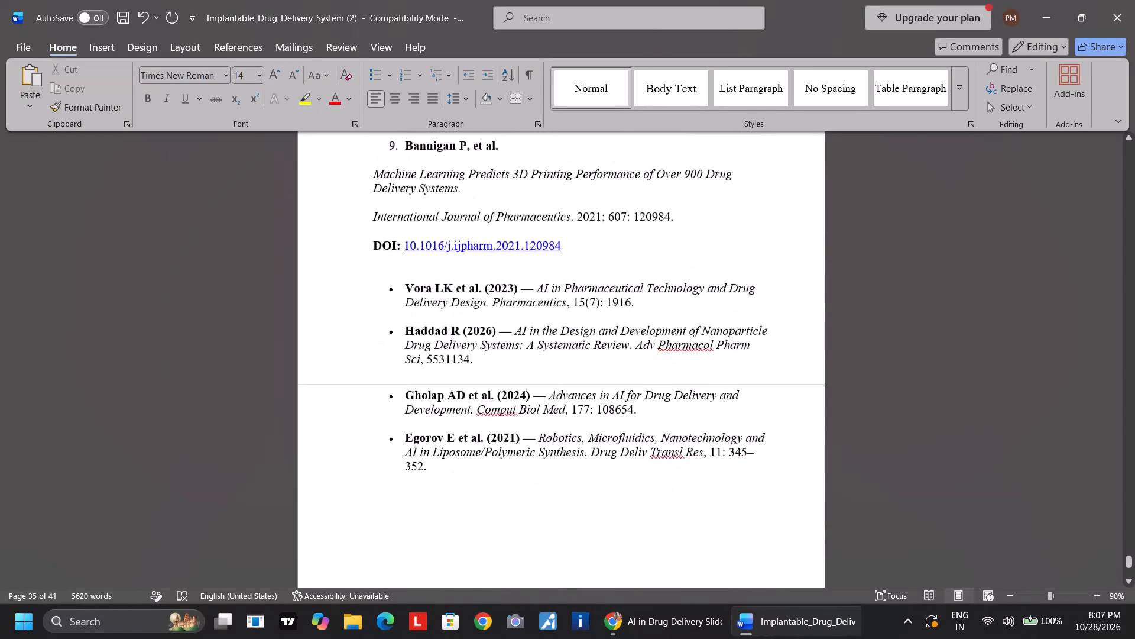
scroll(368, 522, down, 2)
scroll(368, 522, up, 9)
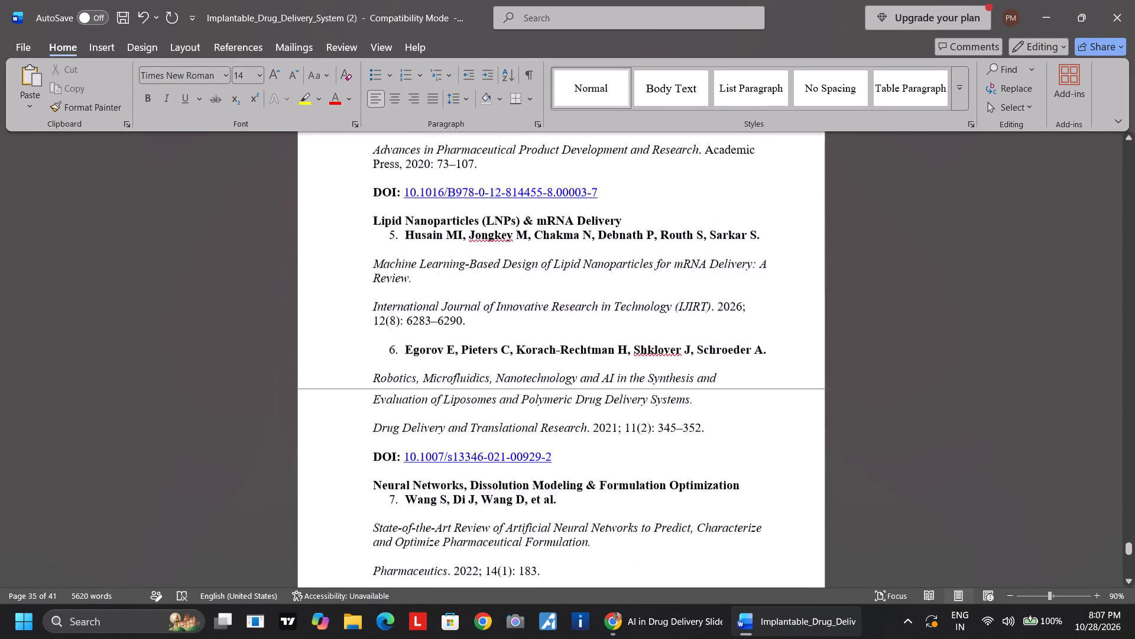
scroll(368, 522, up, 4)
scroll(368, 522, right, 1)
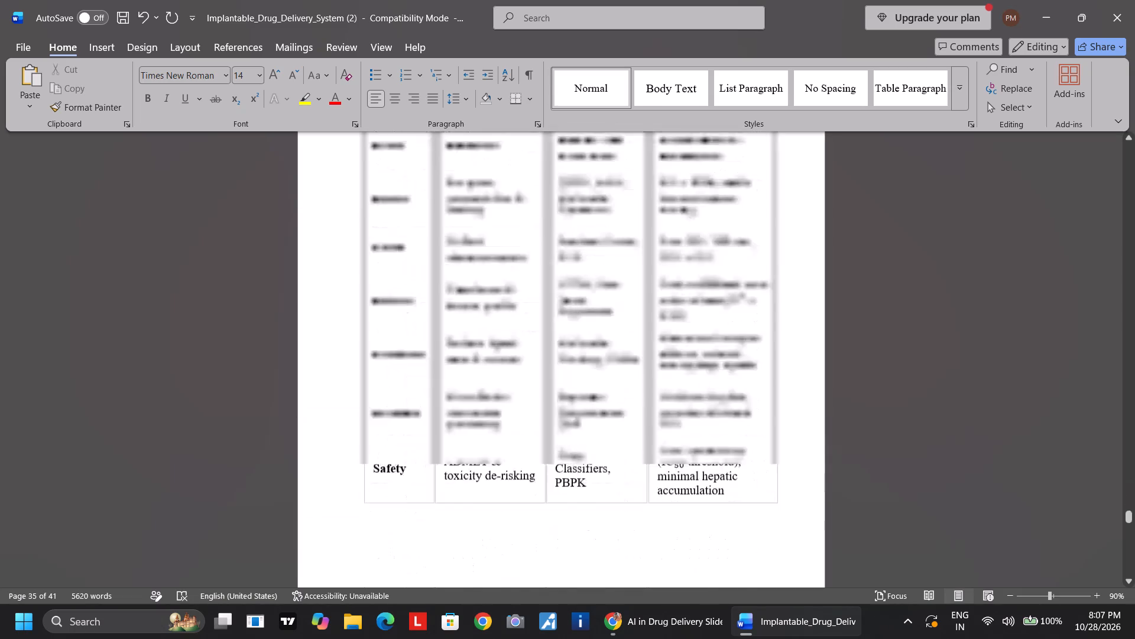
scroll(368, 522, right, 1)
Delete the blank lines before the title, journal and DOI lines of reference 1 in the reference list.
scroll(368, 522, down, 2)
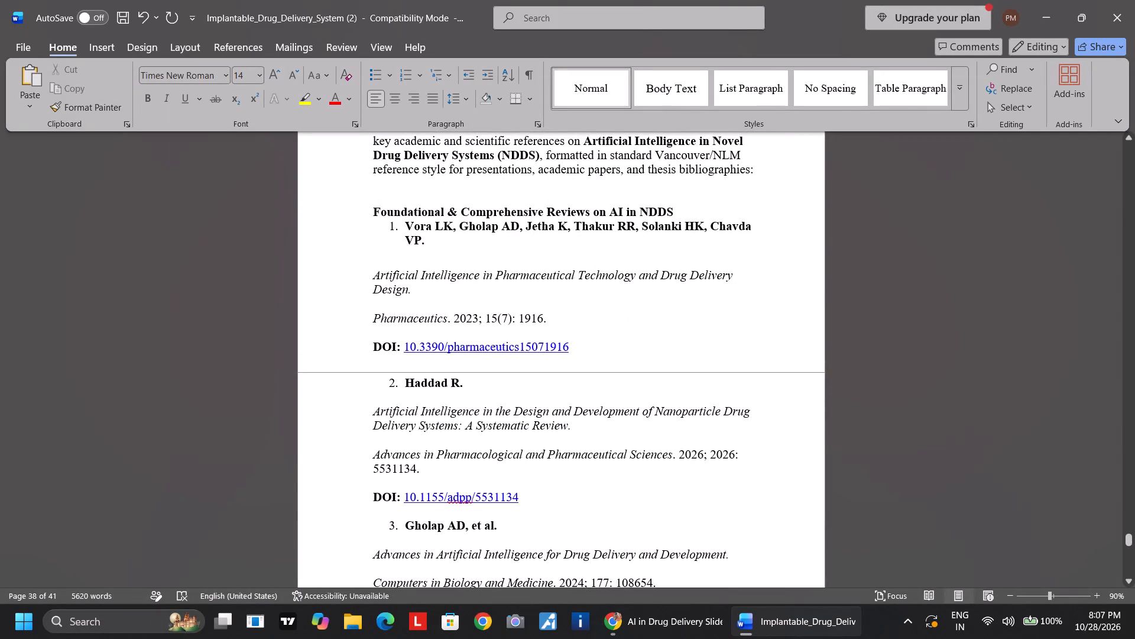
click(372, 277)
key(BackSpace)
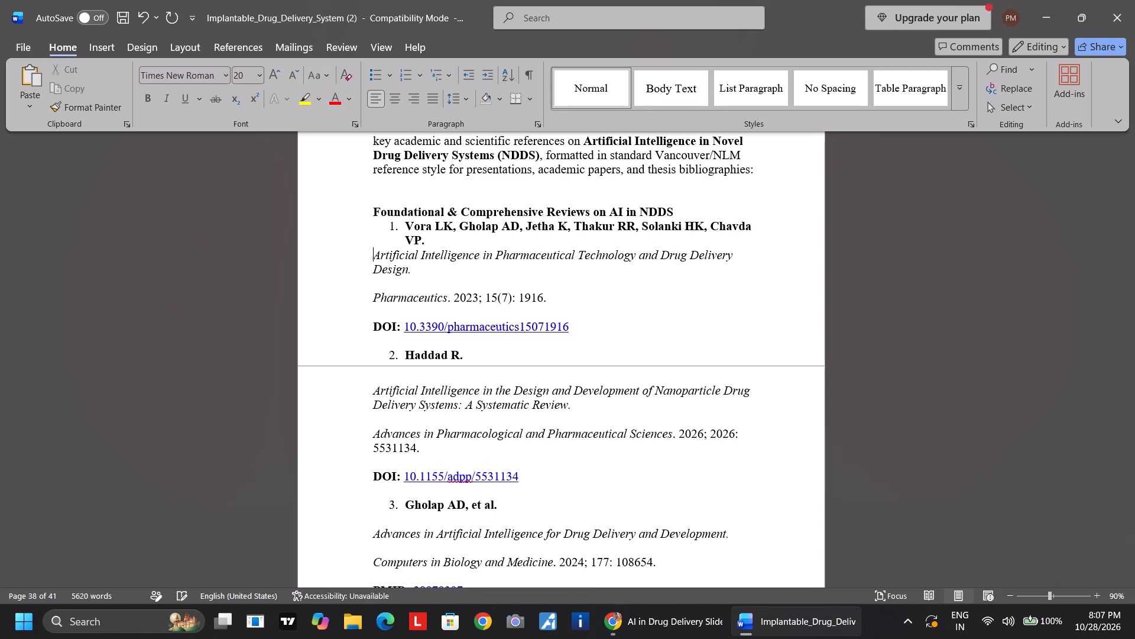
click(372, 293)
key(BackSpace)
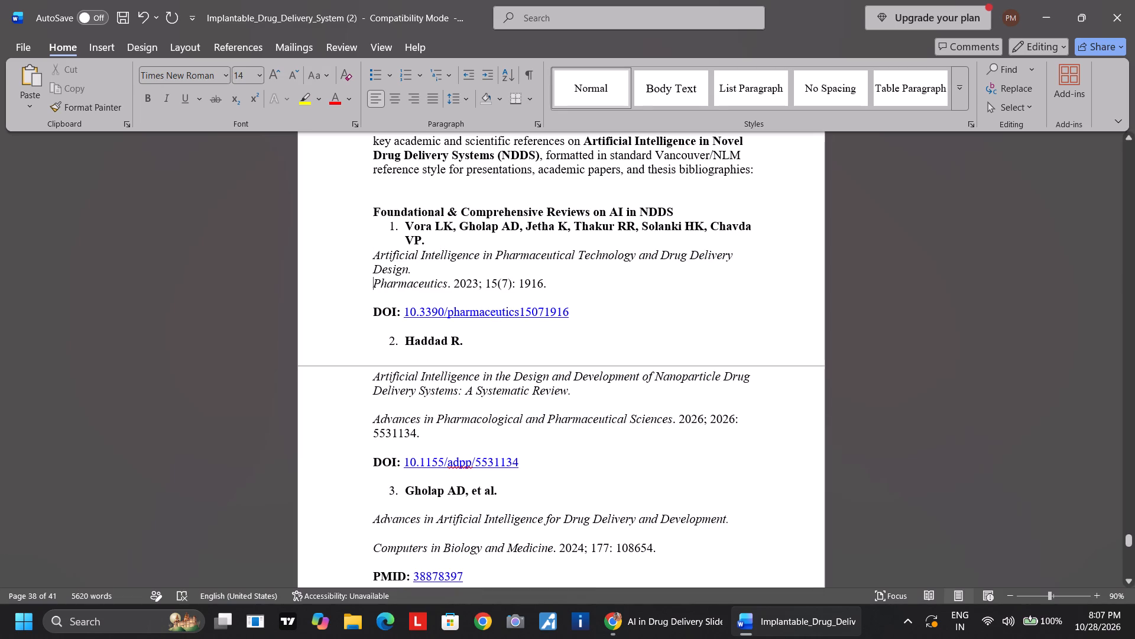
click(372, 308)
key(BackSpace)
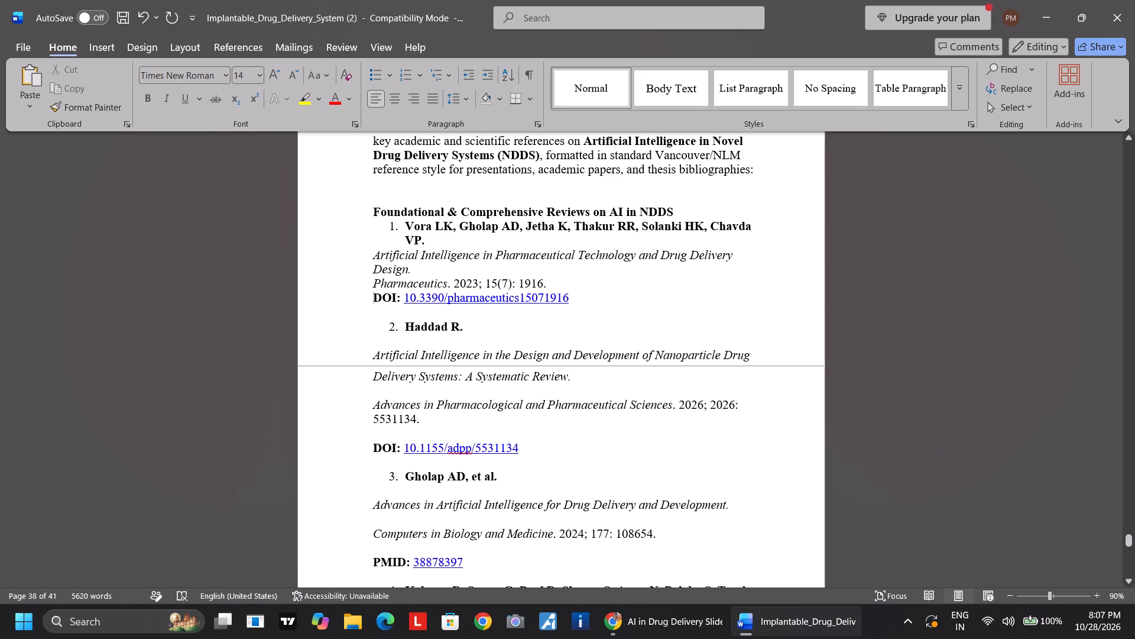
Delete the blank lines before reference 2 and before its title and journal lines.
click(370, 358)
key(BackSpace)
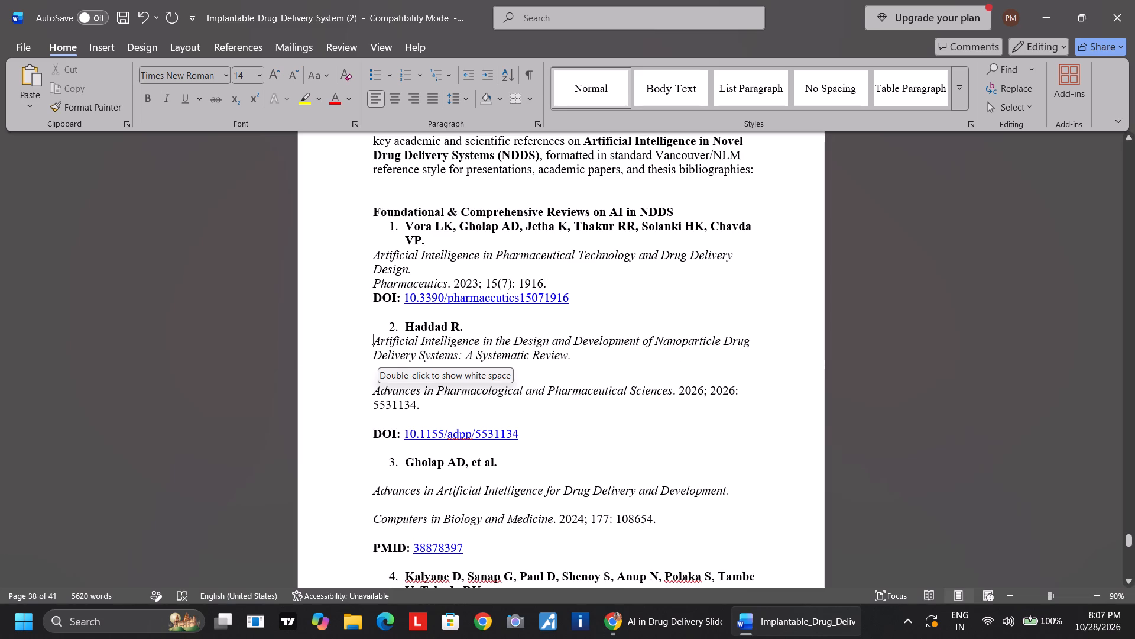
click(387, 328)
click(387, 328)
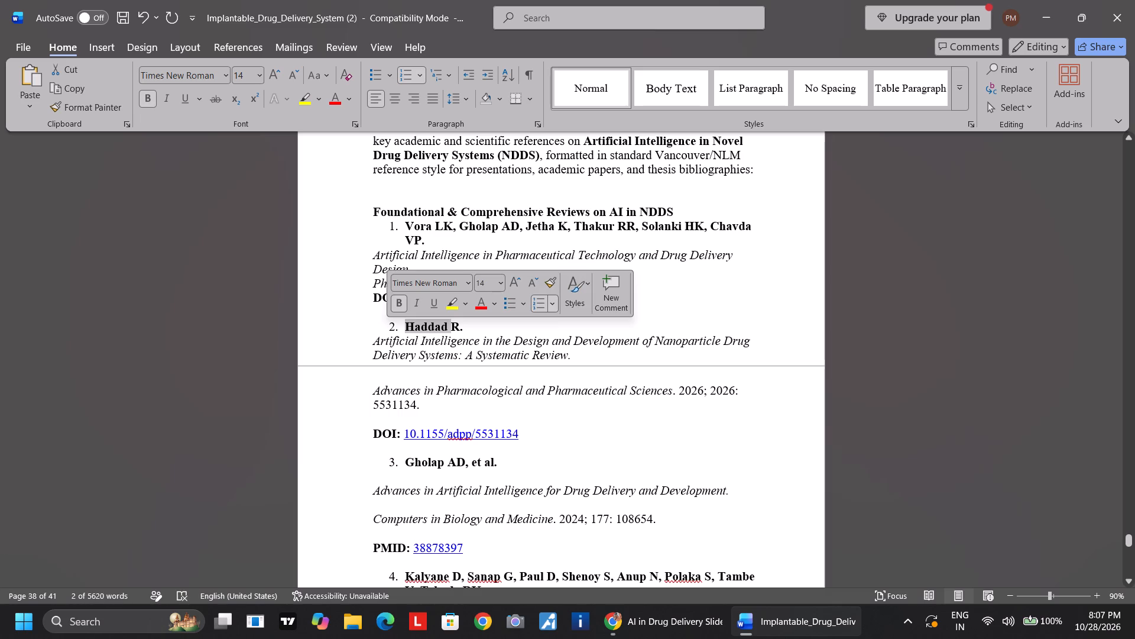
click(387, 328)
click(384, 327)
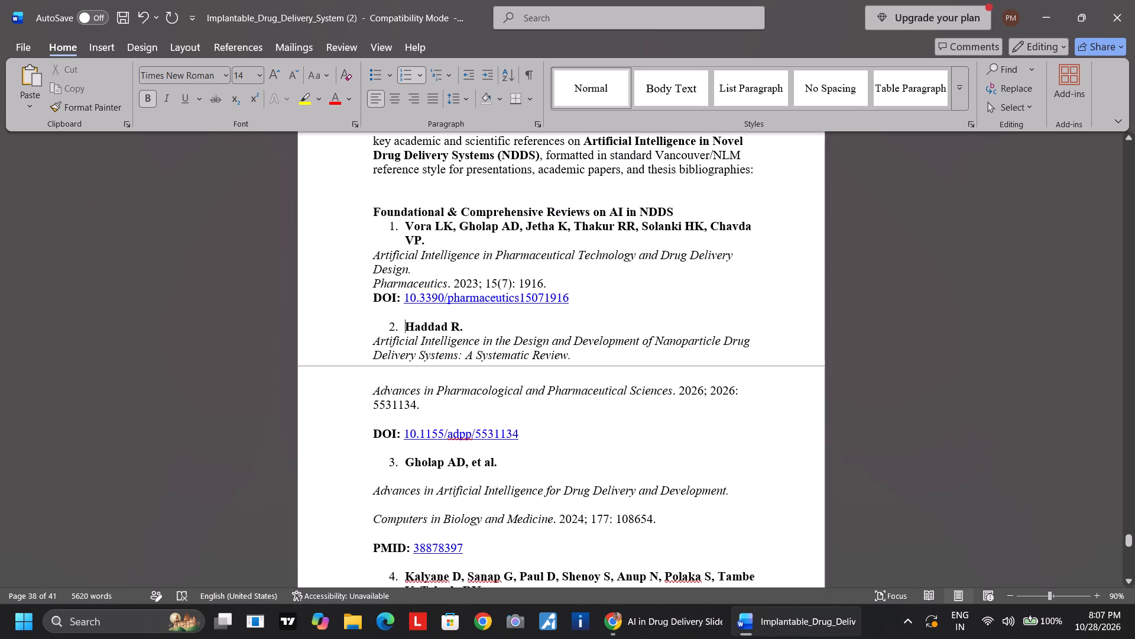
click(400, 311)
key(BackSpace)
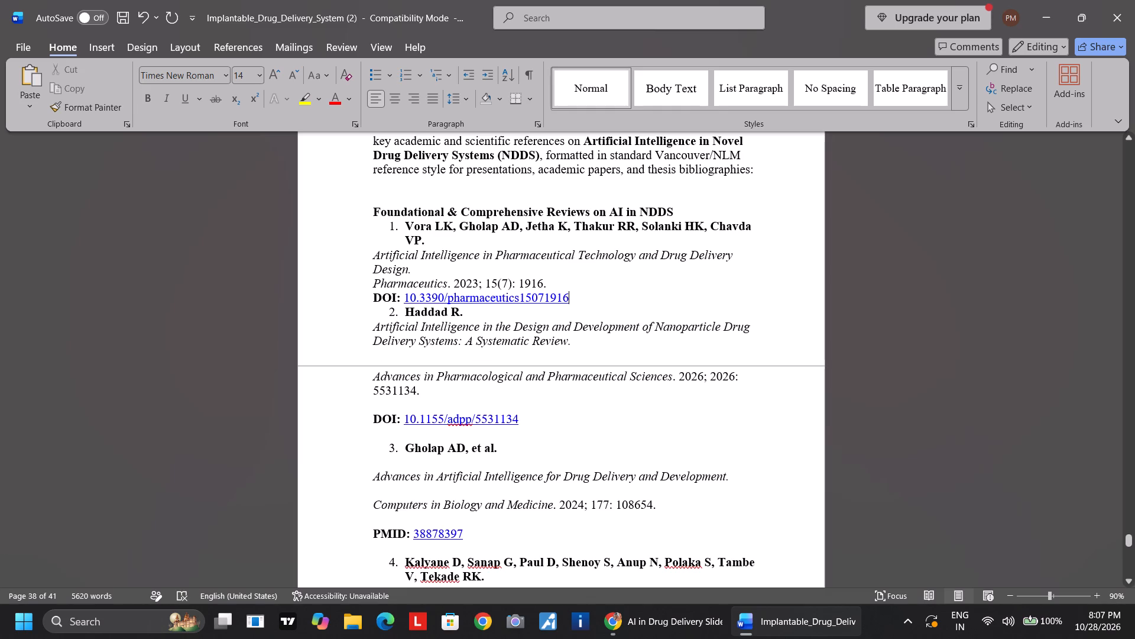
click(452, 345)
drag(451, 347, 451, 354)
key(BackSpace)
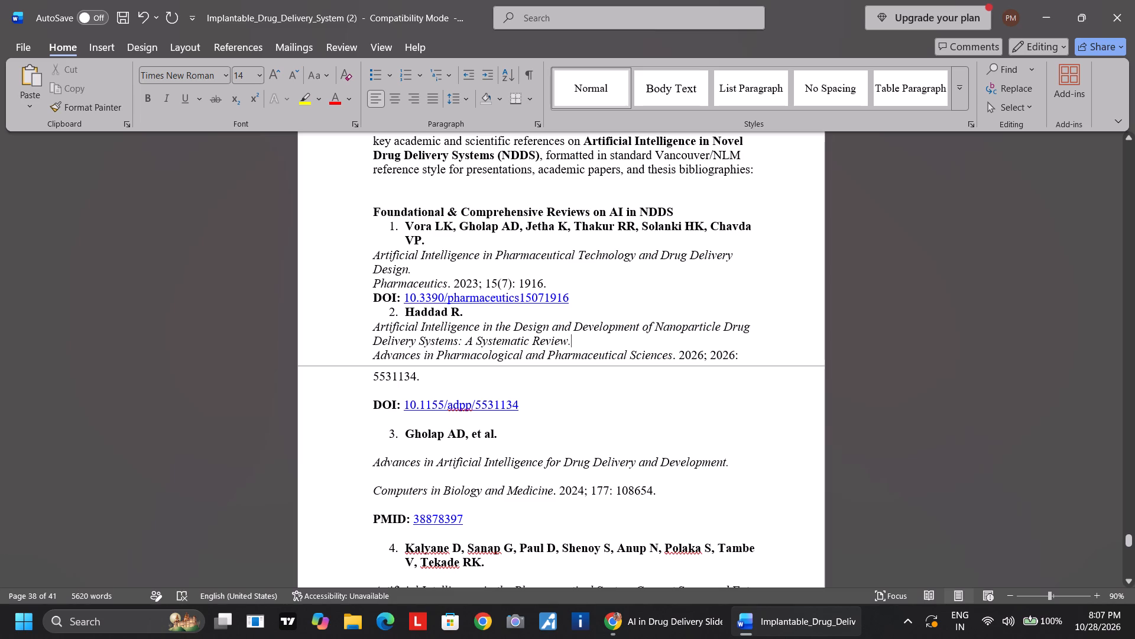
Delete one blank line above the "Foundational & Comprehensive Reviews on AI in NDDS" heading.
click(371, 205)
key(BackSpace)
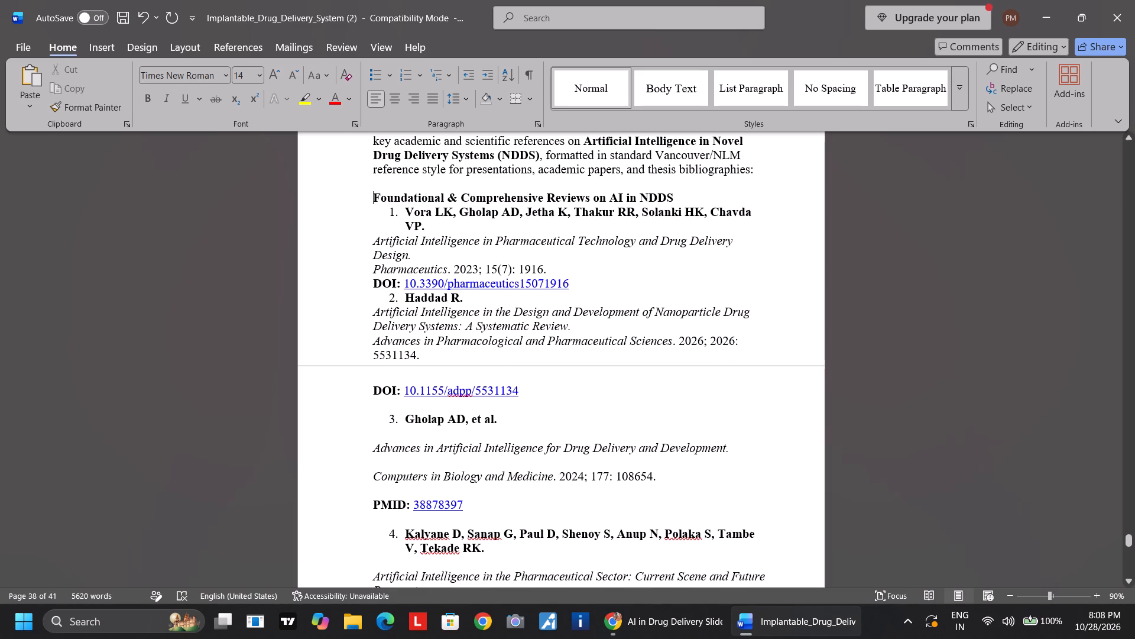
Delete the blank lines before reference 3 and before its title, journal and PMID lines.
click(416, 404)
key(BackSpace)
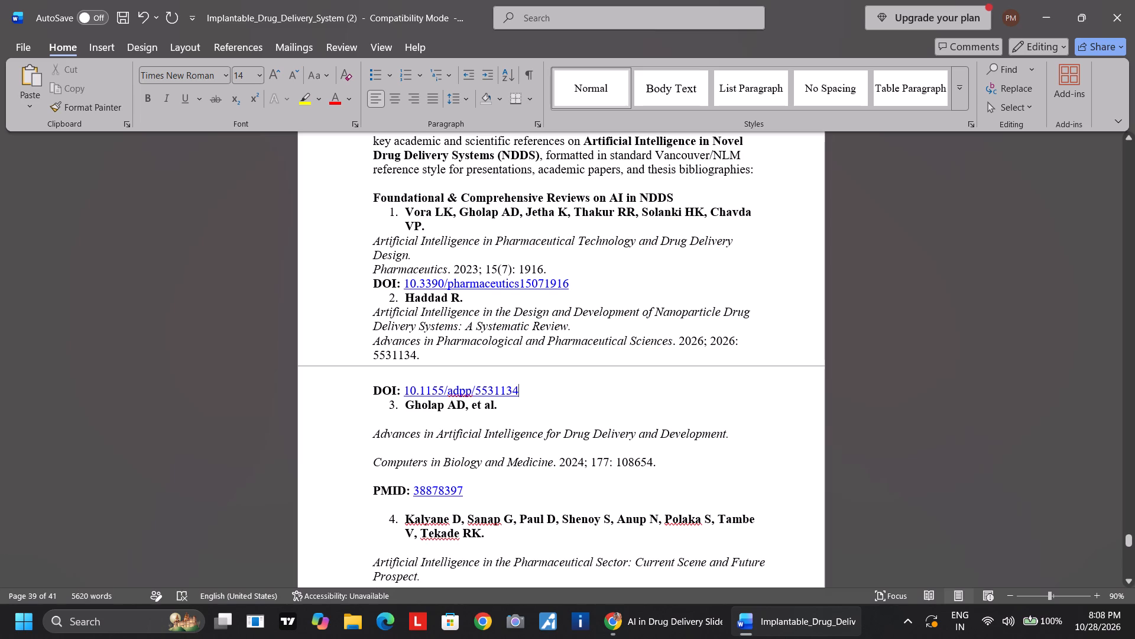
click(404, 414)
key(BackSpace)
click(404, 441)
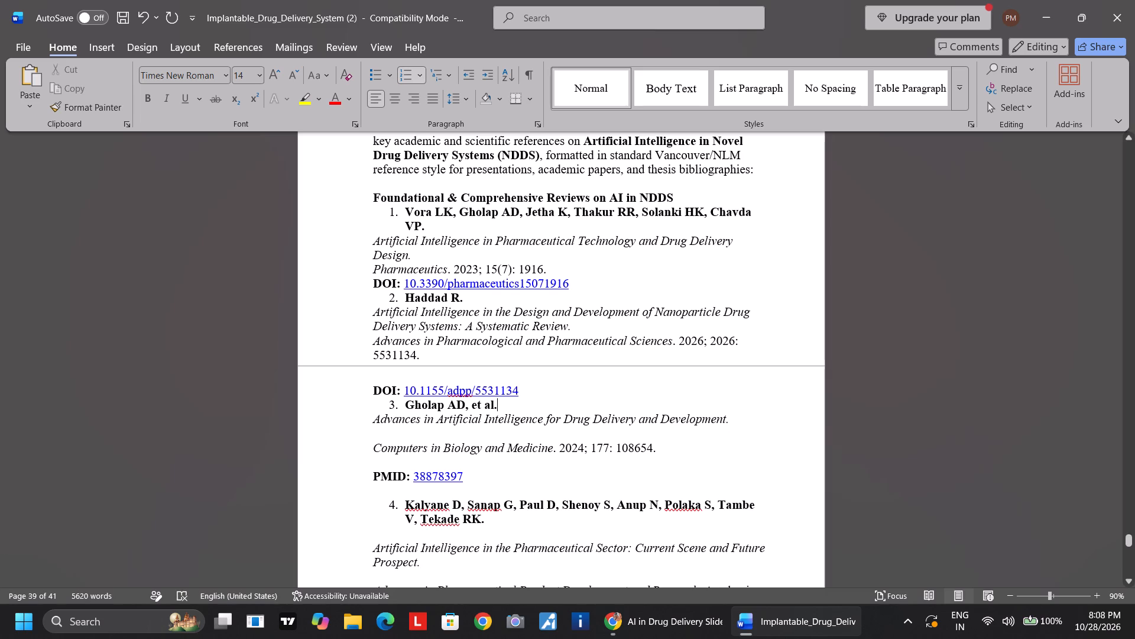
click(410, 437)
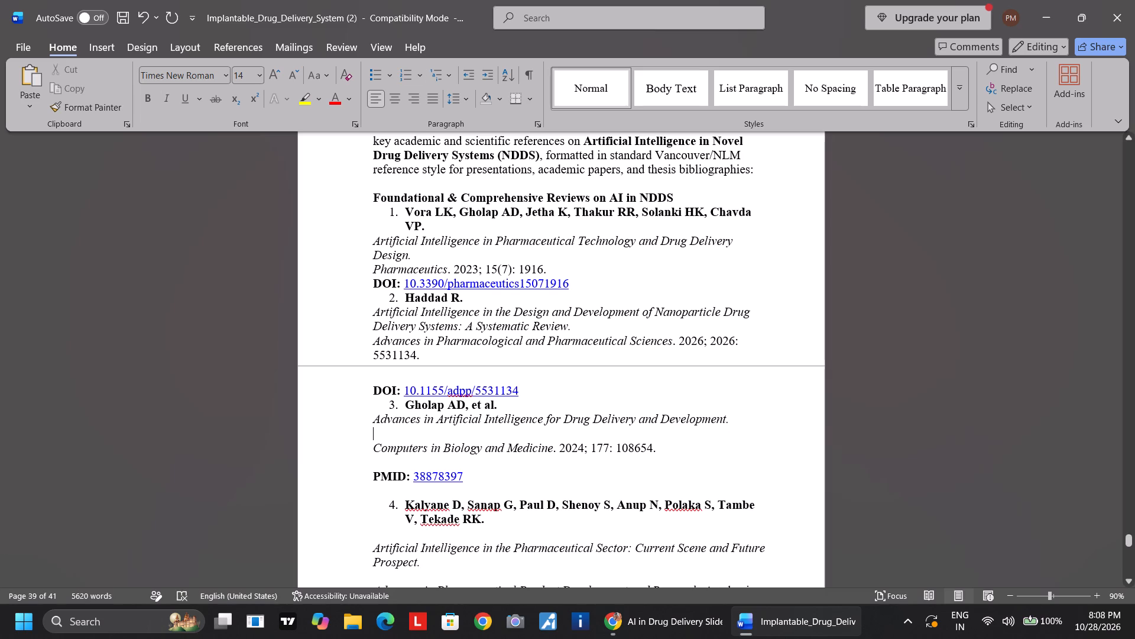
key(BackSpace)
click(410, 443)
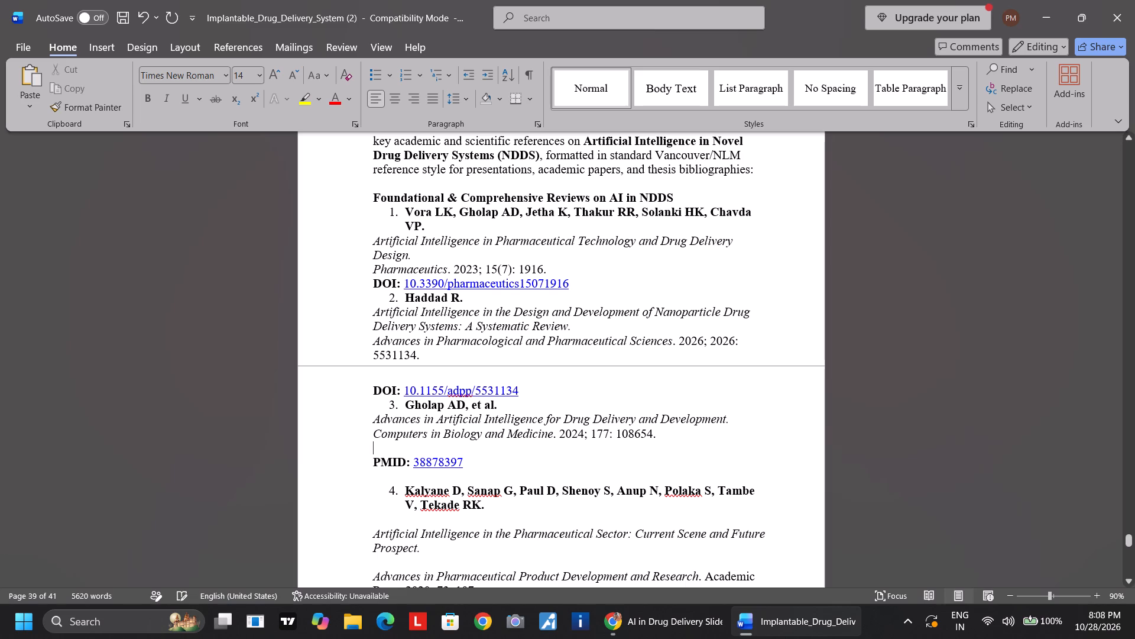
key(BackSpace)
Delete the blank lines before reference 4 and before its title, journal and DOI lines.
click(416, 464)
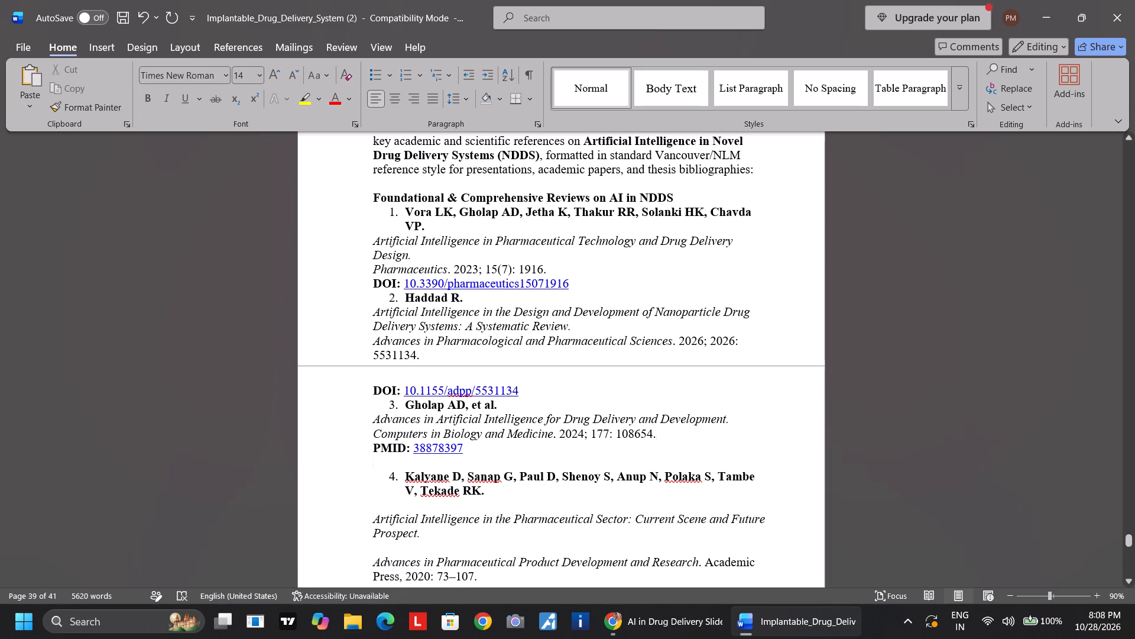
key(BackSpace)
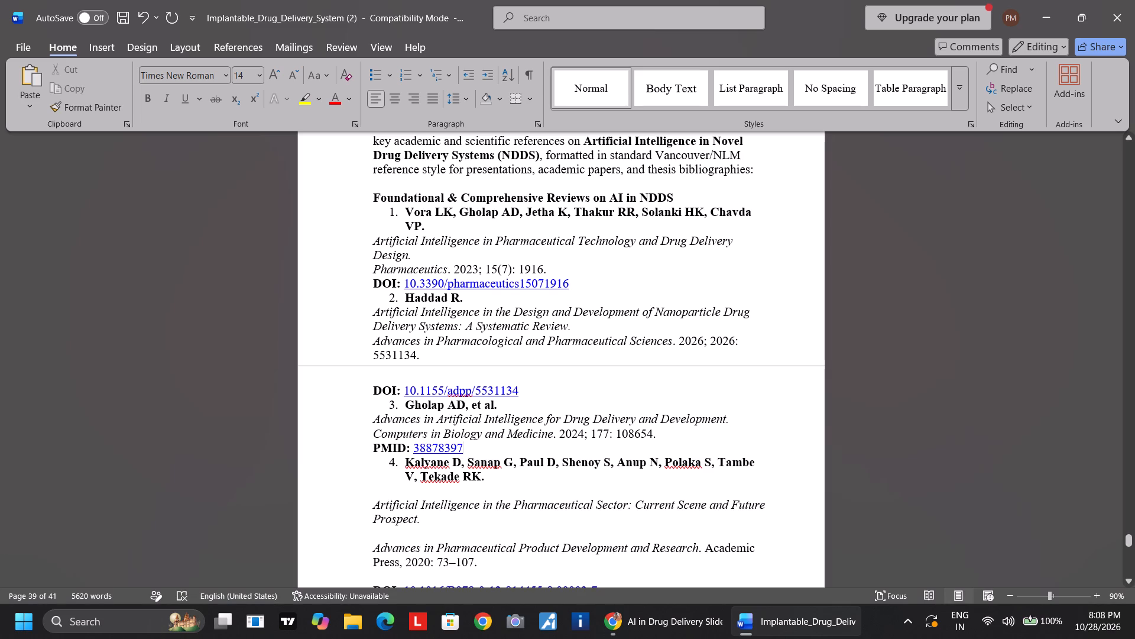
click(410, 496)
key(BackSpace)
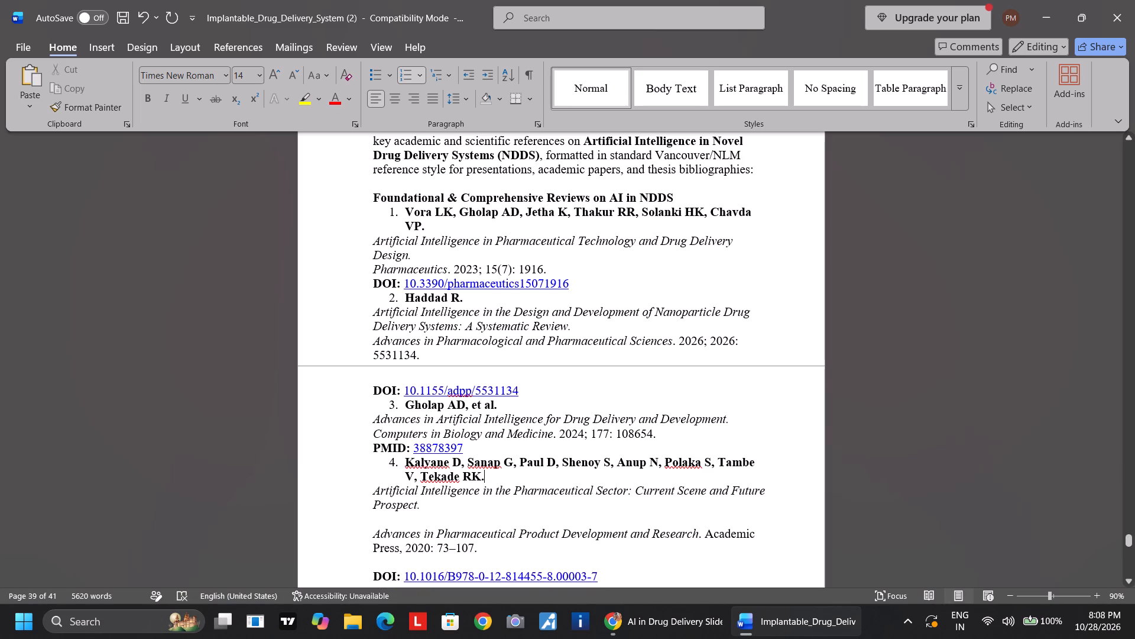
click(401, 516)
key(BackSpace)
click(398, 542)
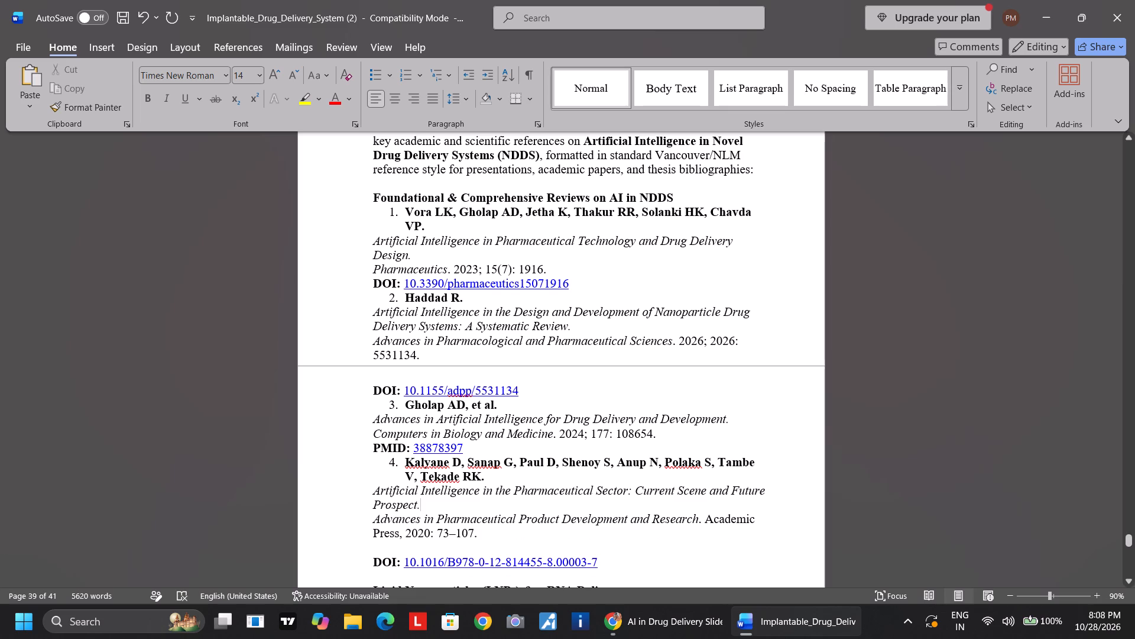
key(BackSpace)
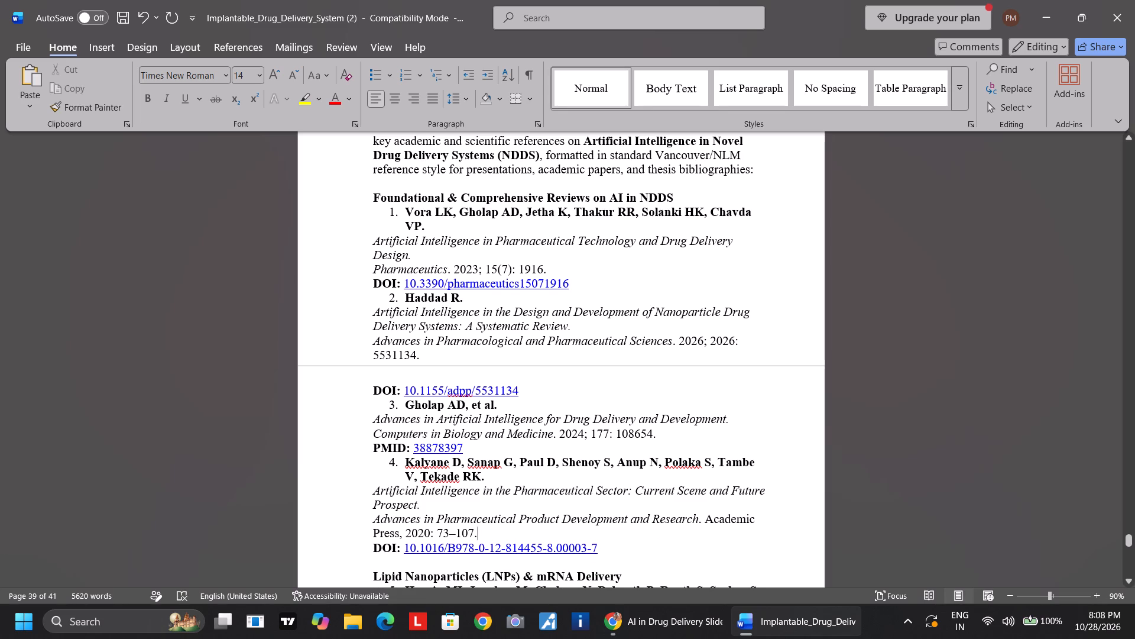
Delete the blank line above the "Lipid Nanoparticles (LNPs) & mRNA Delivery" heading.
scroll(397, 549, down, 1)
click(410, 424)
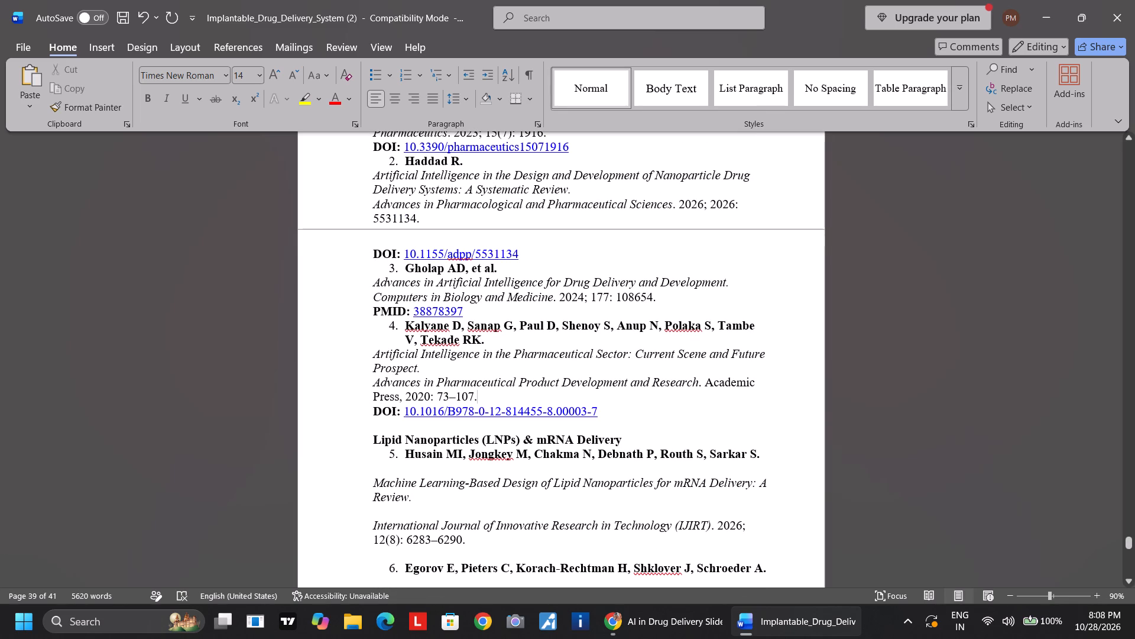
key(Return)
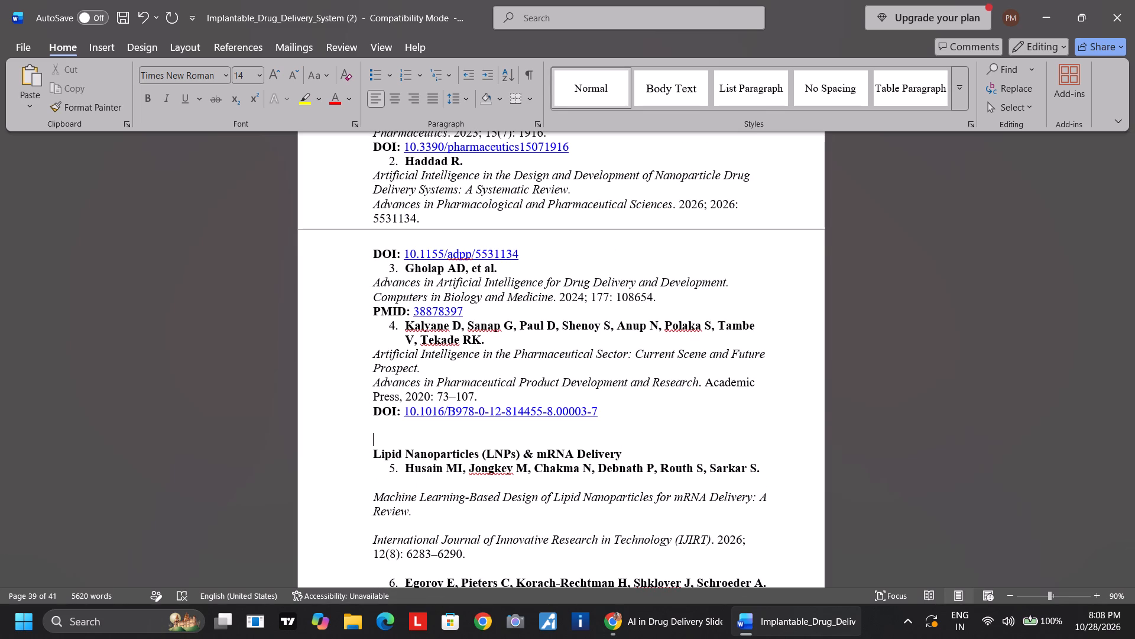
key(BackSpace)
key(BackSpace)
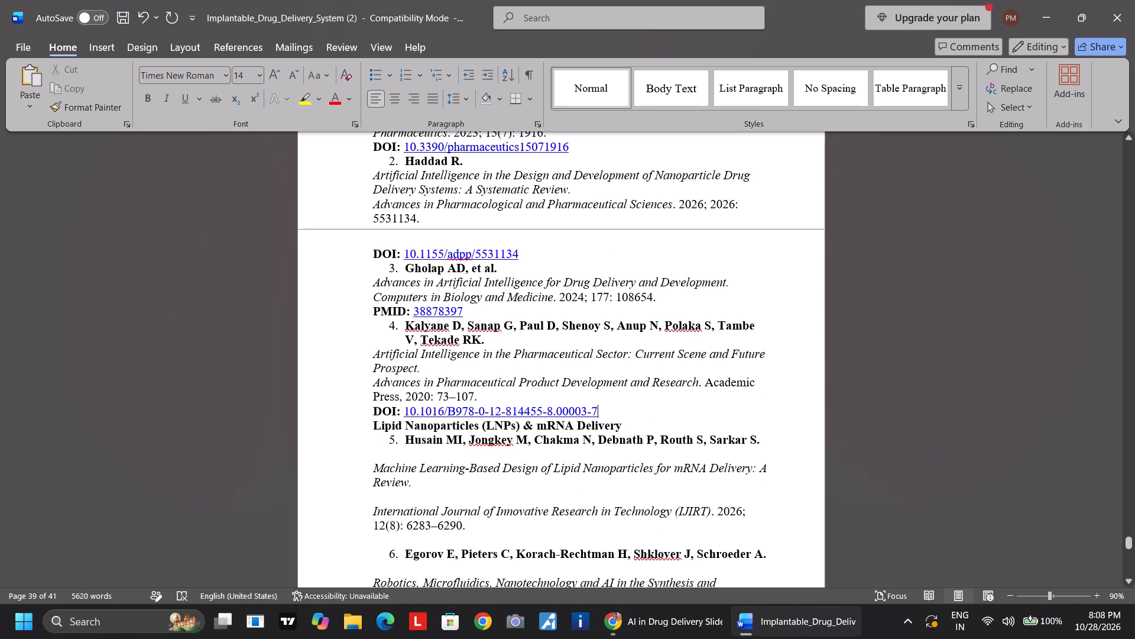
Delete the blank lines before the title and journal lines of reference 5.
scroll(426, 492, down, 1)
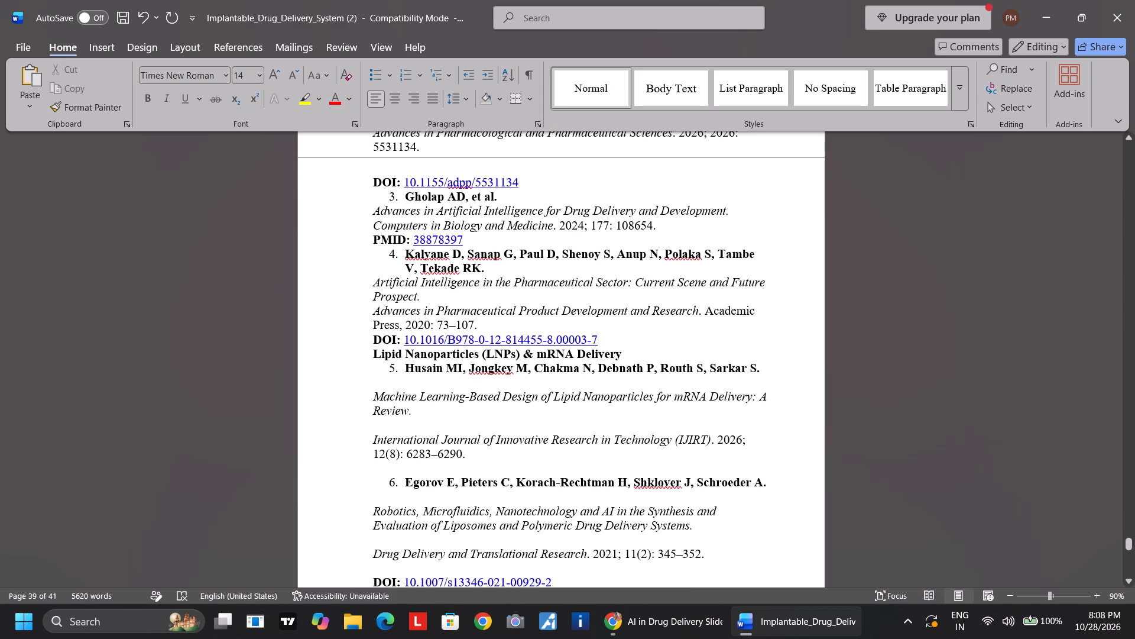
click(386, 392)
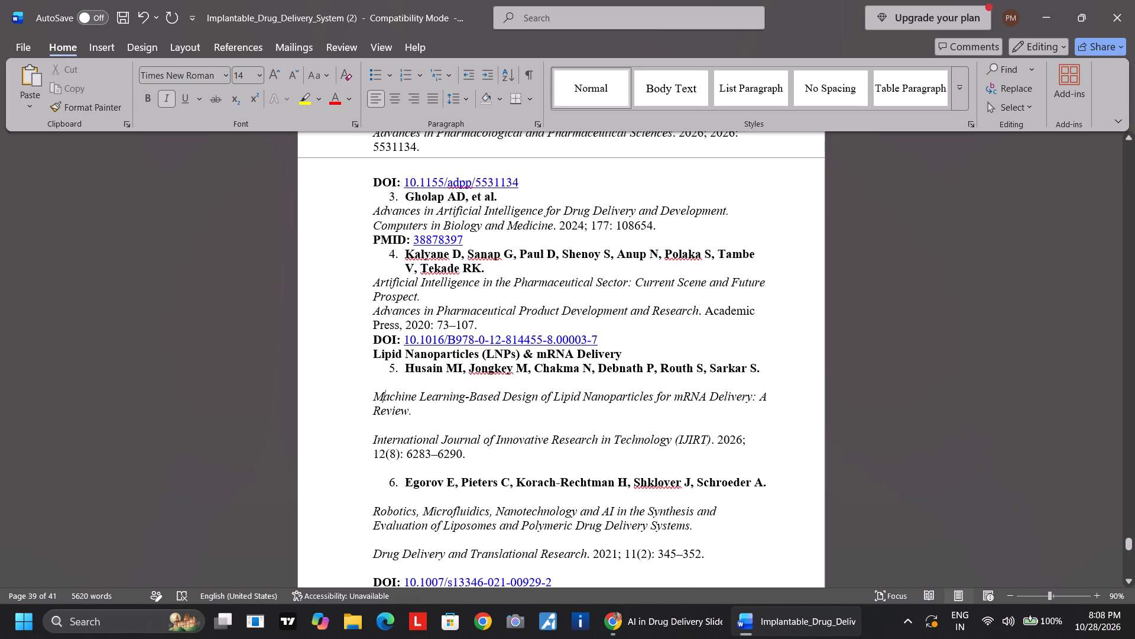
click(389, 388)
key(BackSpace)
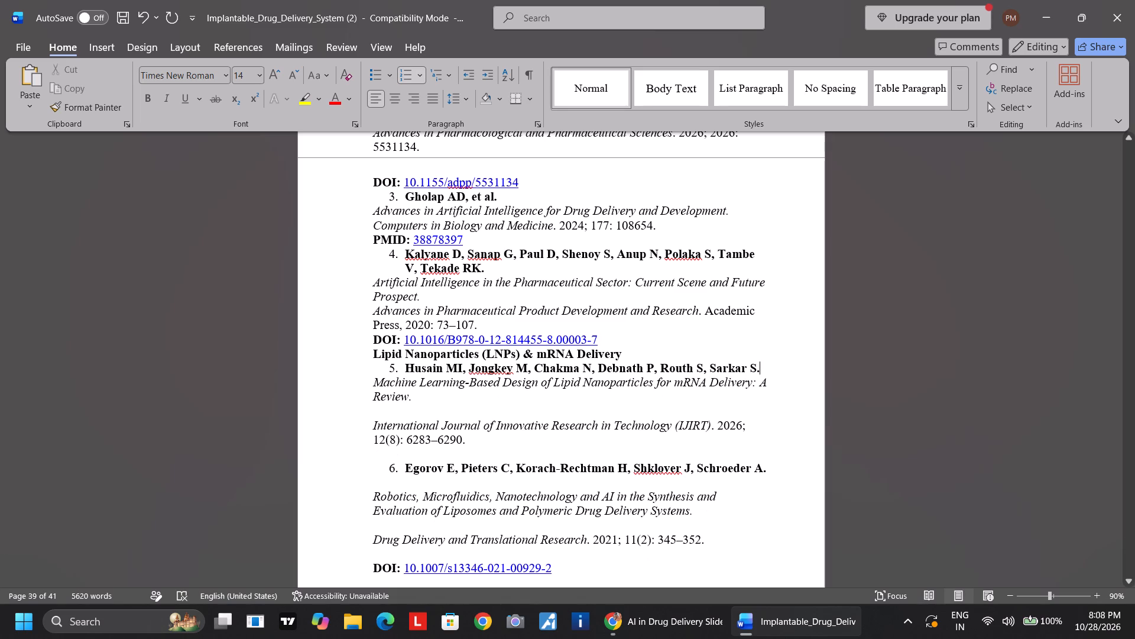
click(406, 411)
key(BackSpace)
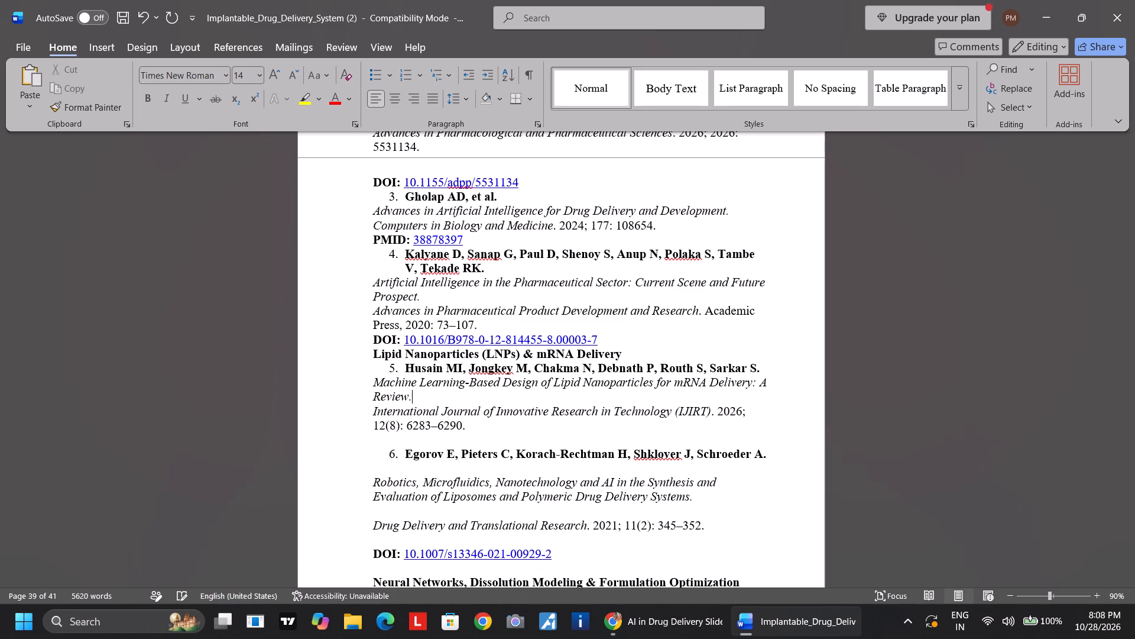
Delete the blank lines before reference 6 and before its title, journal and DOI lines.
click(406, 435)
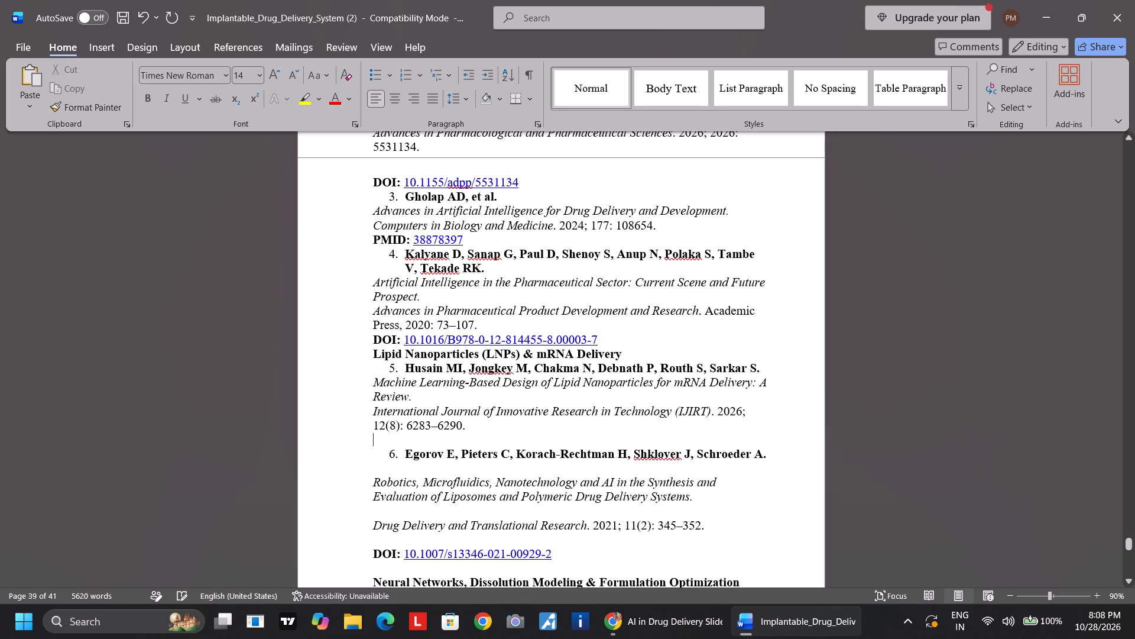
click(406, 435)
key(BackSpace)
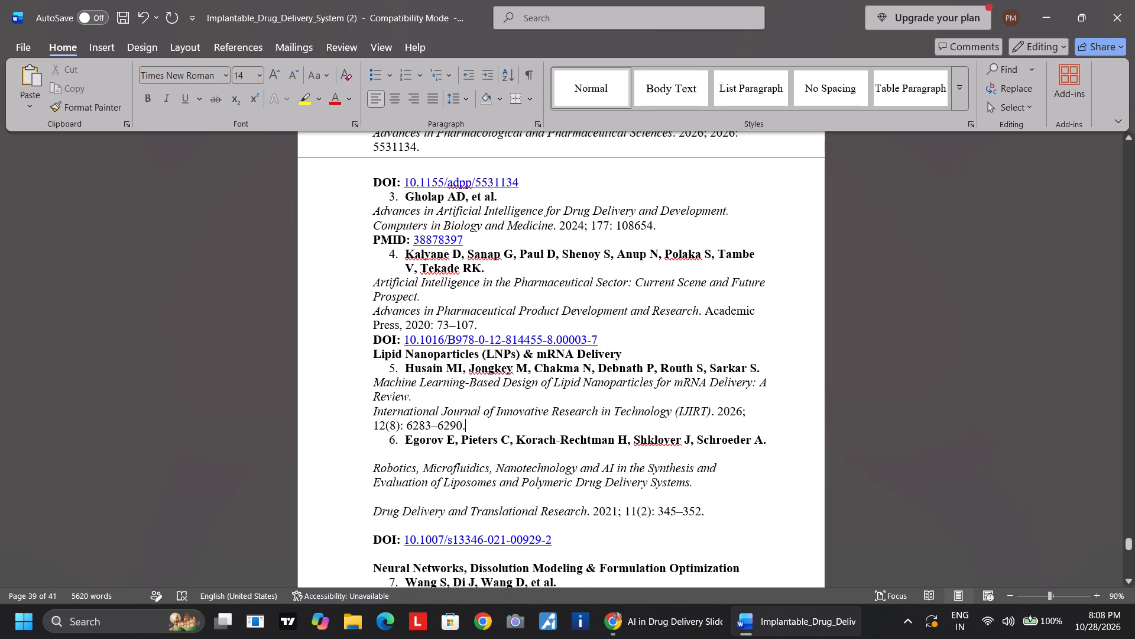
click(401, 448)
key(BackSpace)
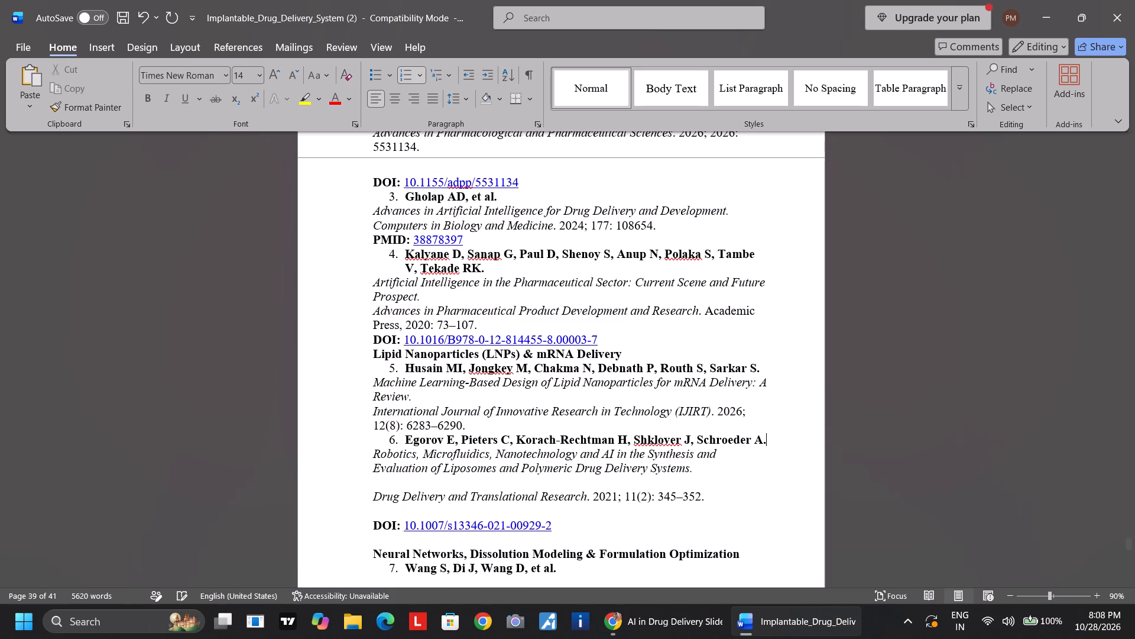
click(395, 491)
click(404, 477)
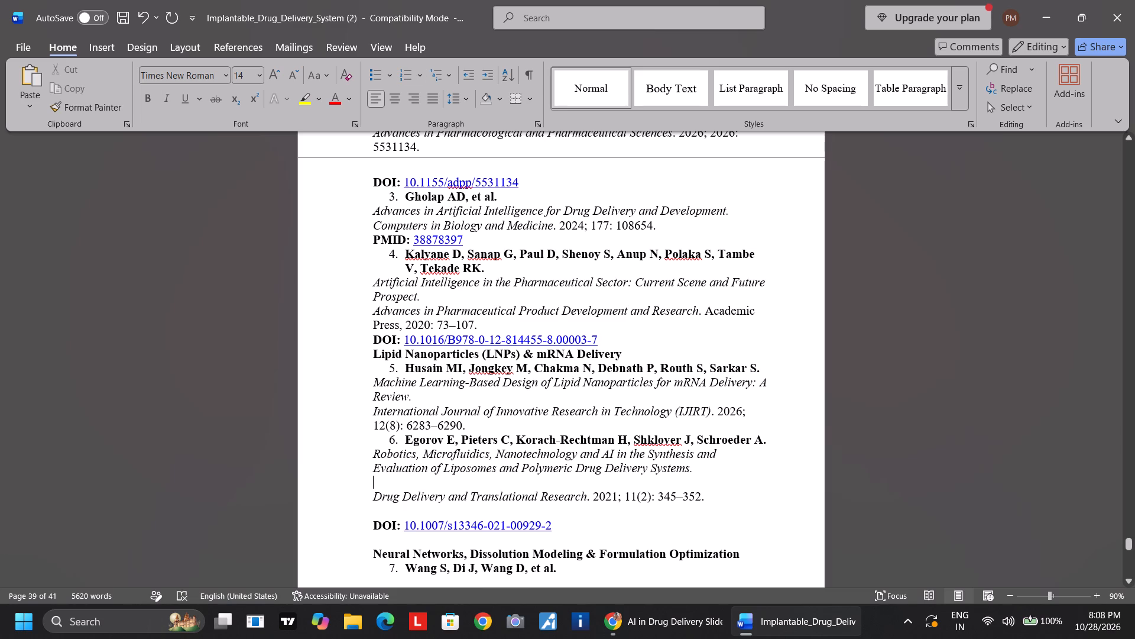
key(BackSpace)
click(404, 490)
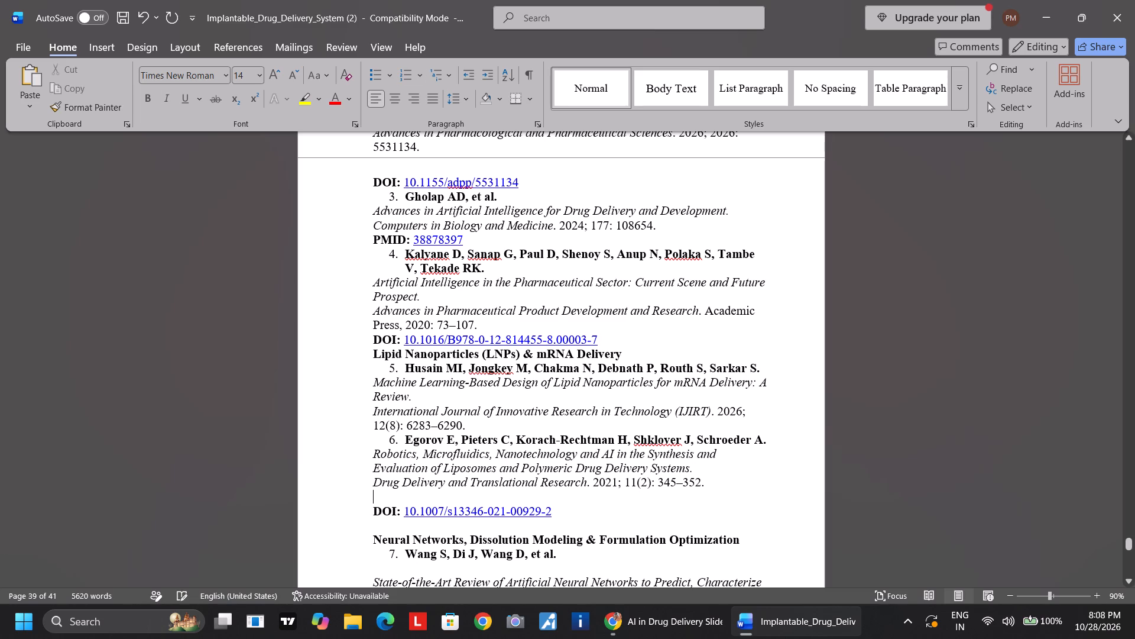
key(BackSpace)
Delete the blank line above the "Neural Networks, Dissolution Modeling & Formulation Optimization" heading.
click(400, 513)
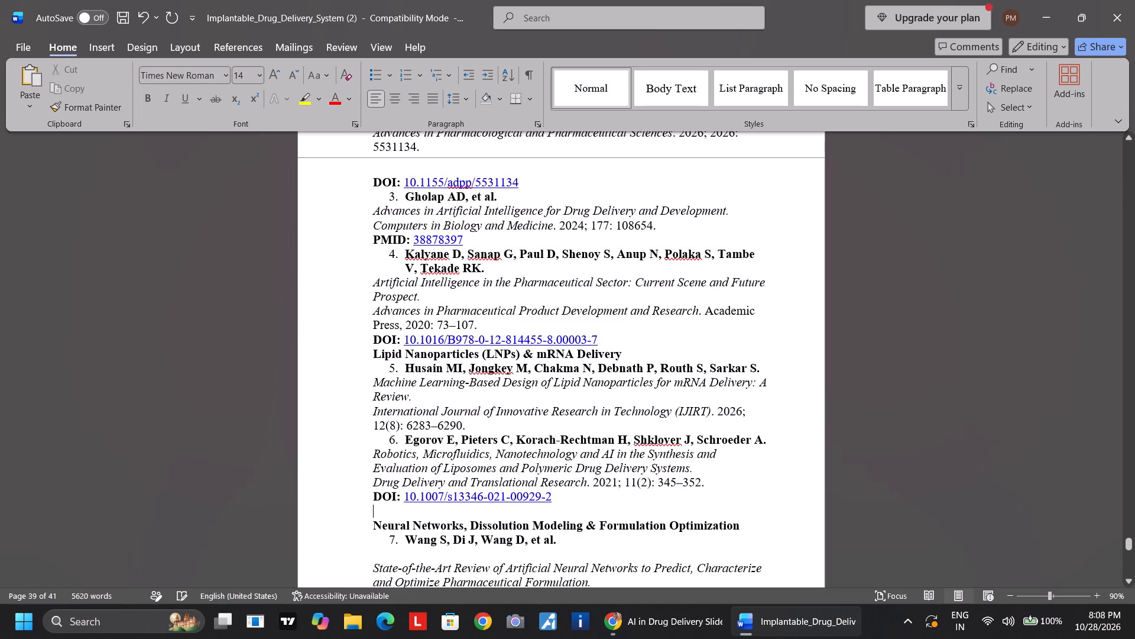
key(BackSpace)
Review the spacing of the whole reference list, from reference 1 through the bulleted citations after reference 9.
scroll(400, 513, down, 2)
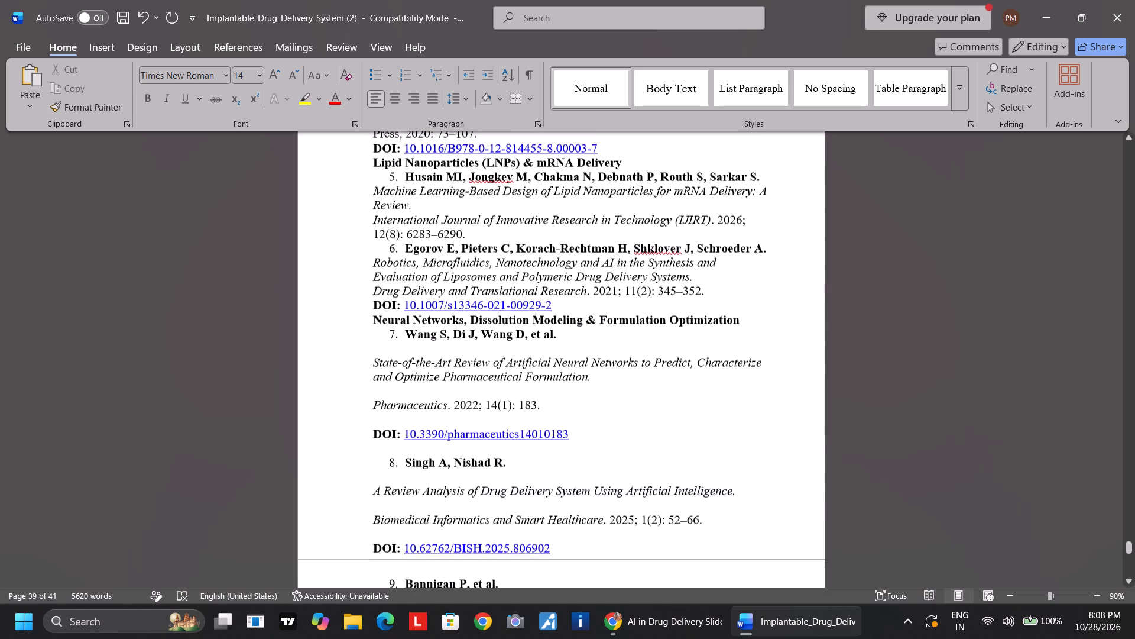
scroll(400, 513, down, 5)
scroll(400, 513, up, 1)
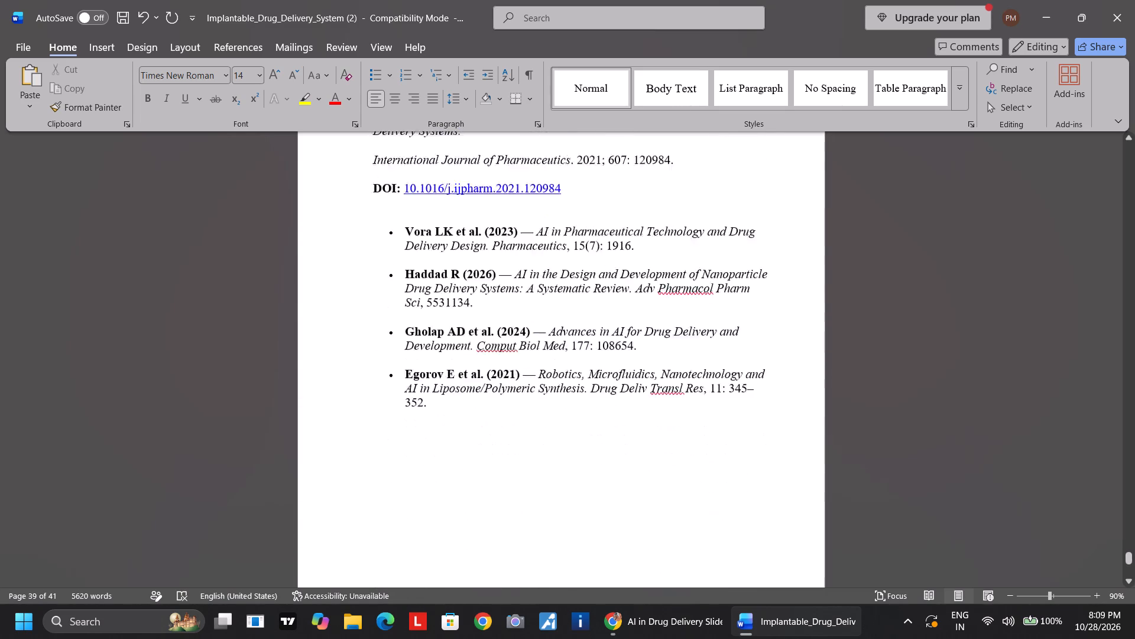
scroll(400, 513, up, 1)
scroll(400, 513, right, 1)
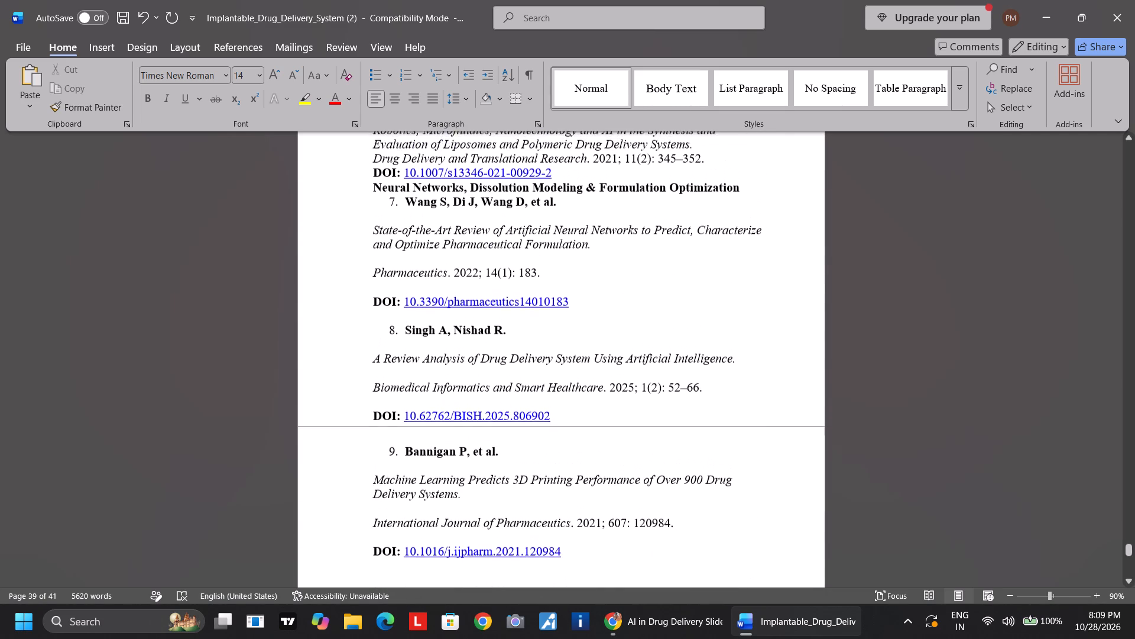
scroll(400, 513, right, 1)
scroll(400, 513, up, 1)
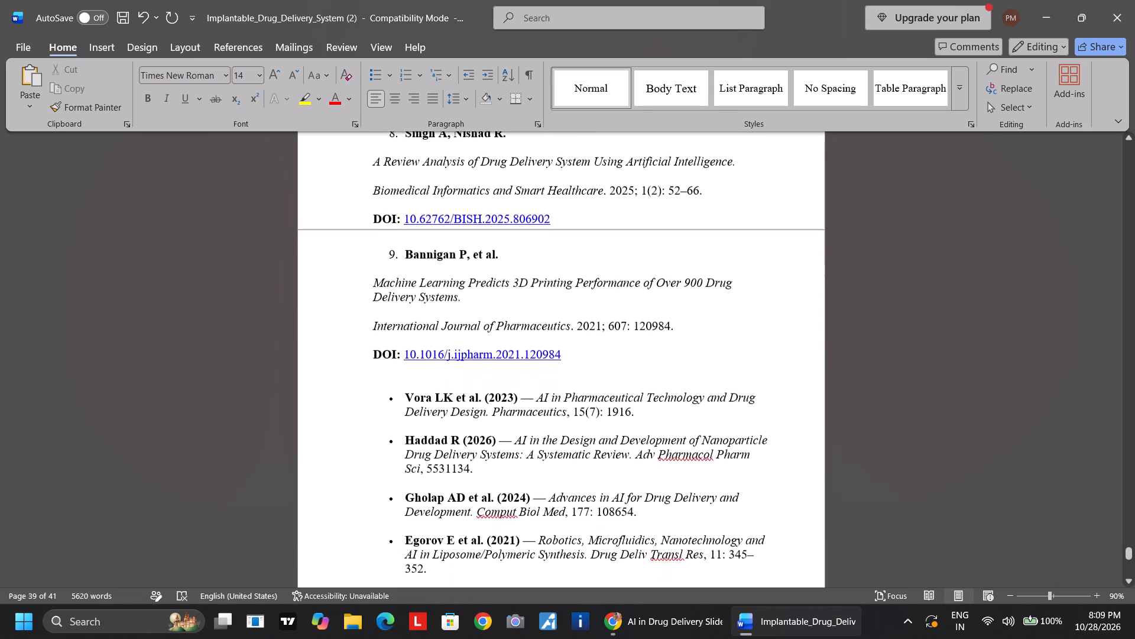
scroll(400, 513, up, 1)
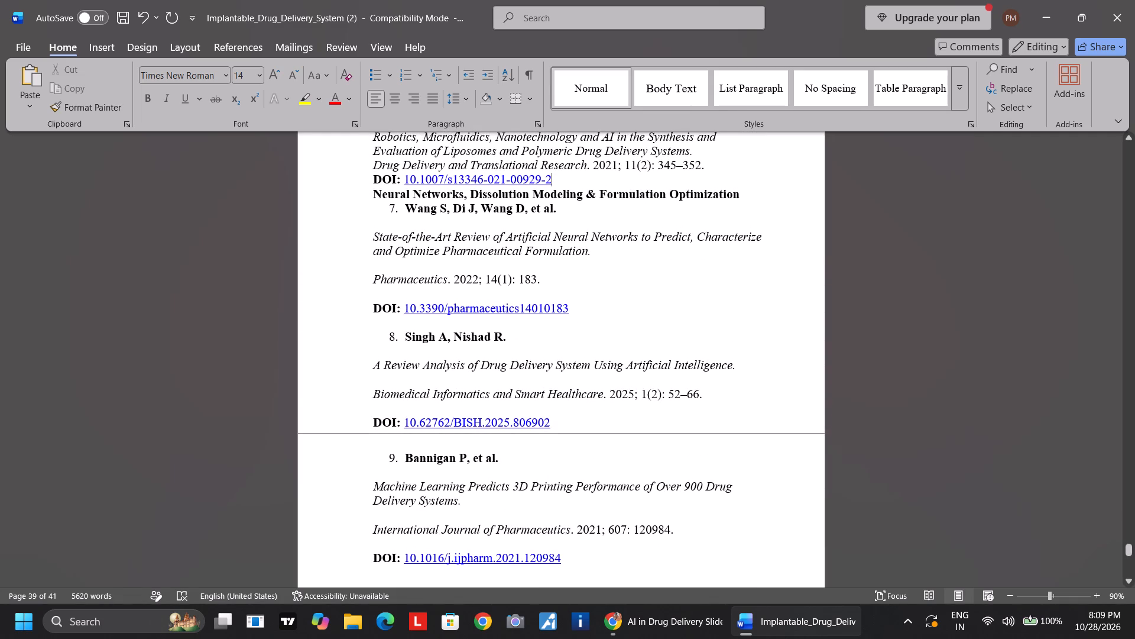
scroll(400, 513, up, 1)
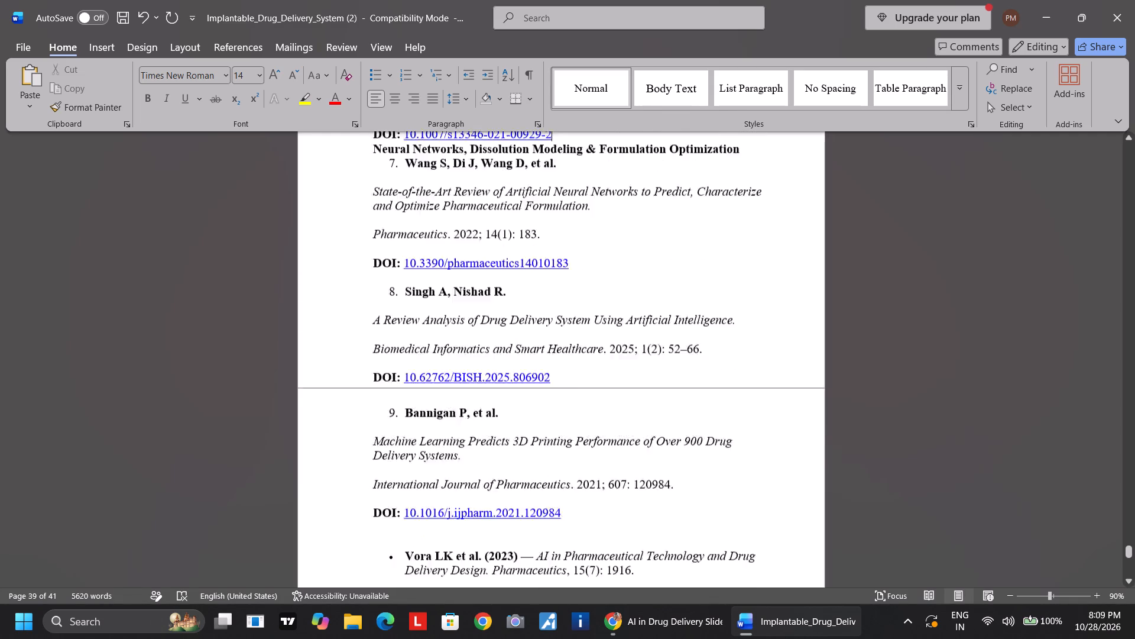
scroll(400, 513, up, 1)
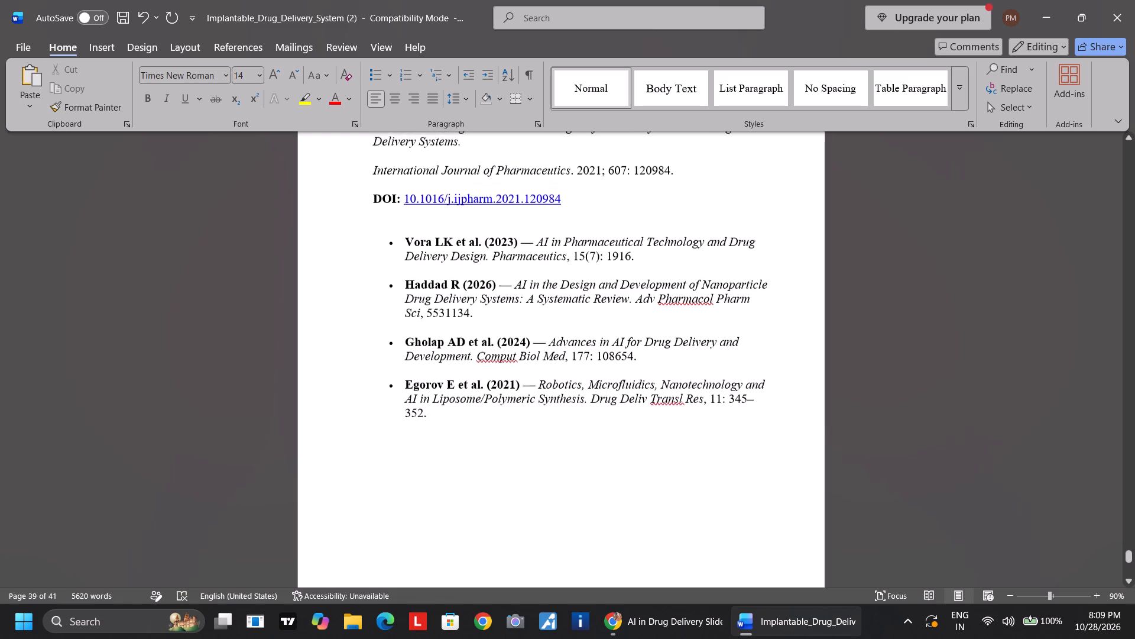
scroll(400, 513, up, 3)
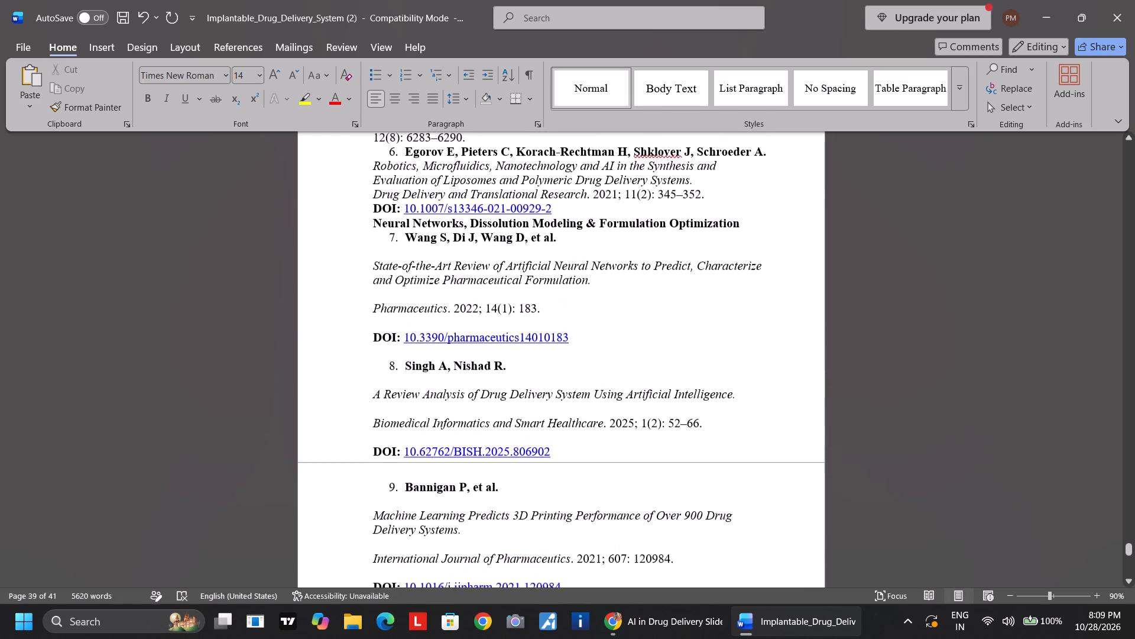
scroll(400, 513, up, 1)
scroll(400, 513, right, 1)
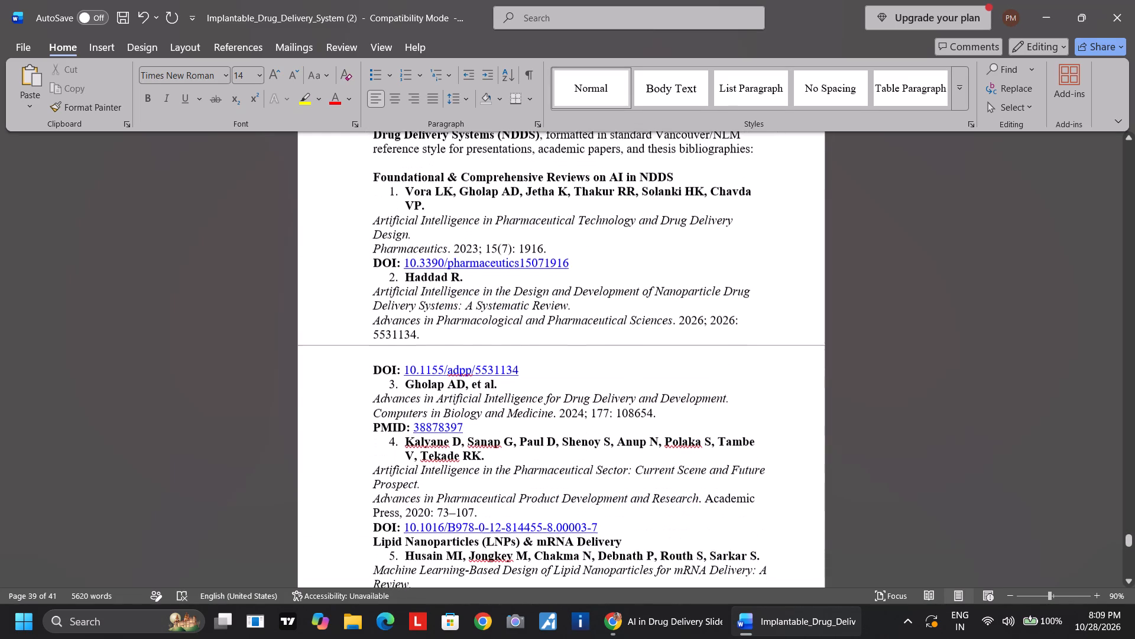
click(400, 513)
scroll(400, 513, down, 1)
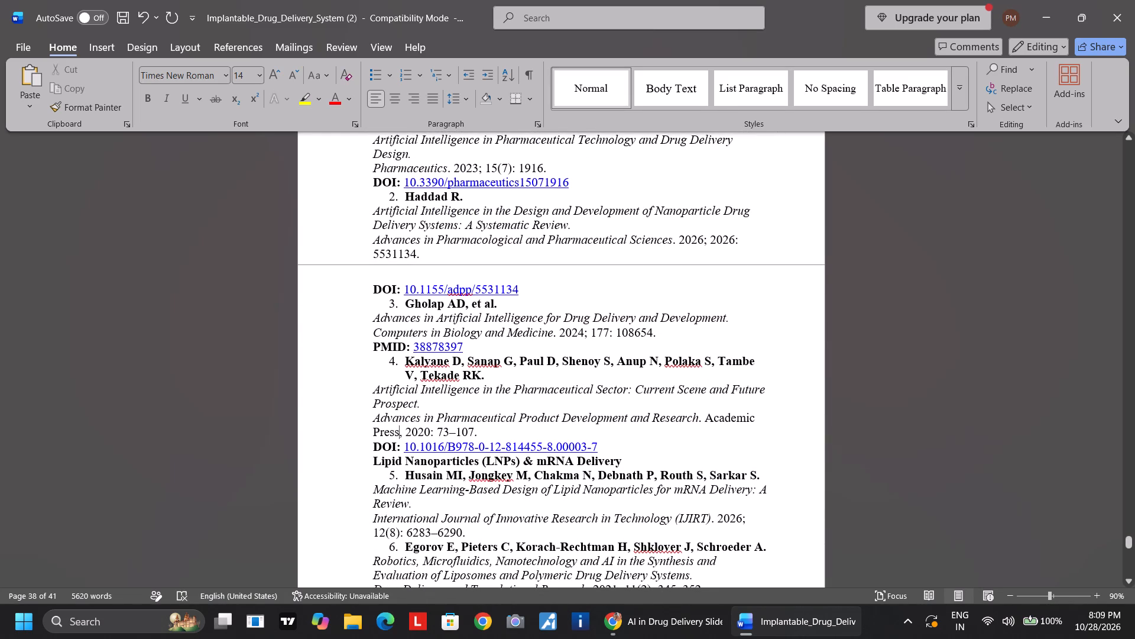
click(474, 347)
Insert one blank line before each of references 4, 5, 6 and 7, including below the two section headings.
key(Return)
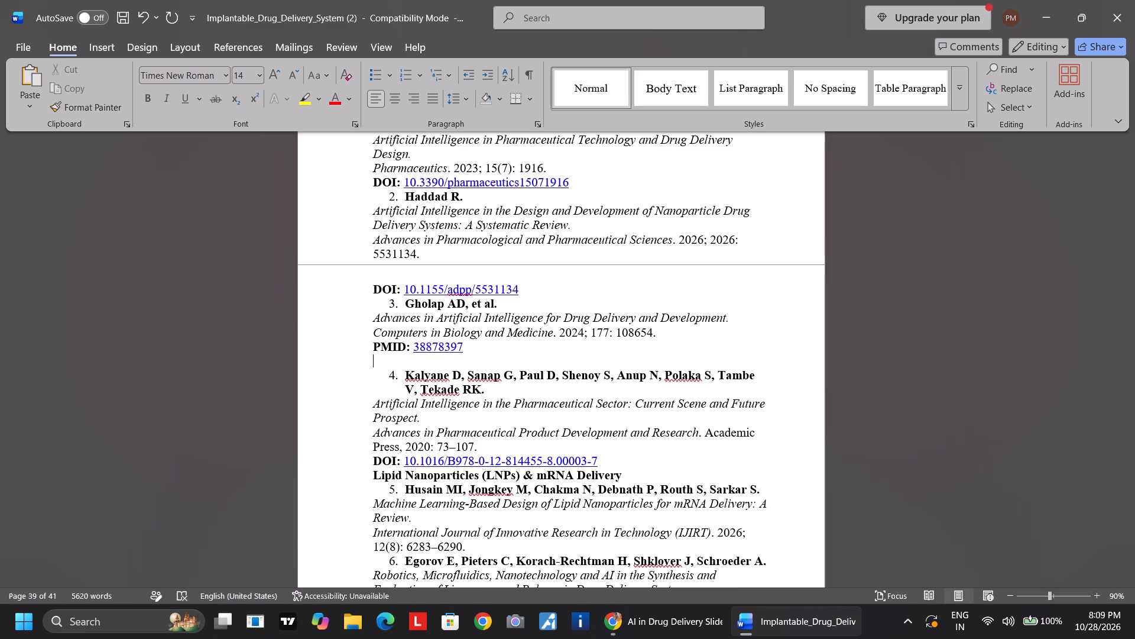
click(626, 475)
key(Return)
scroll(626, 475, down, 3)
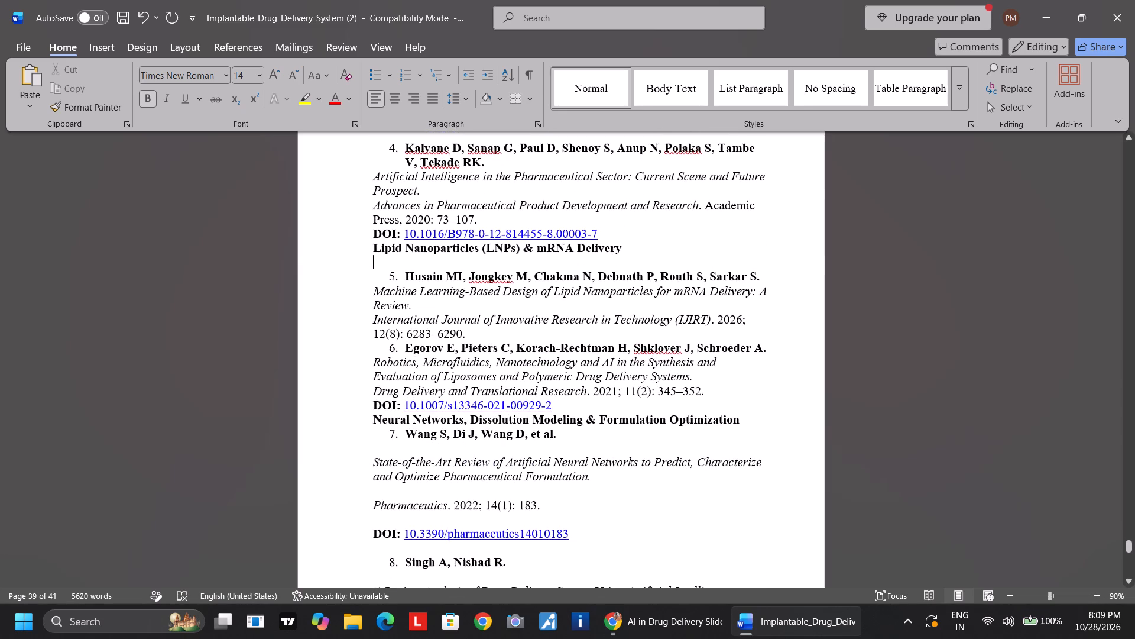
click(475, 338)
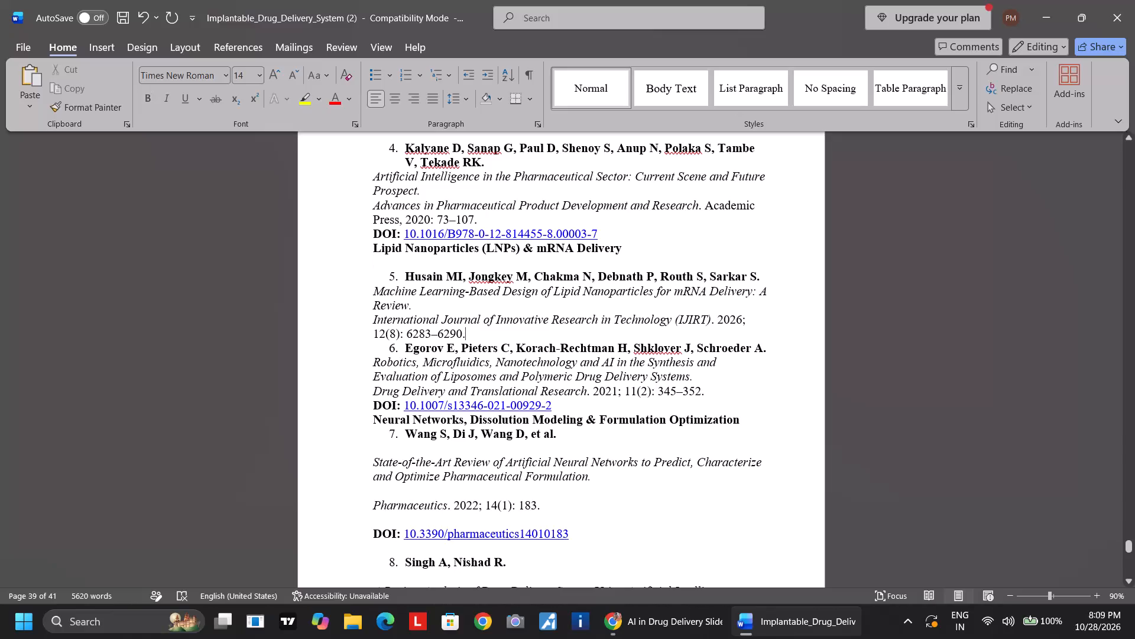
key(Return)
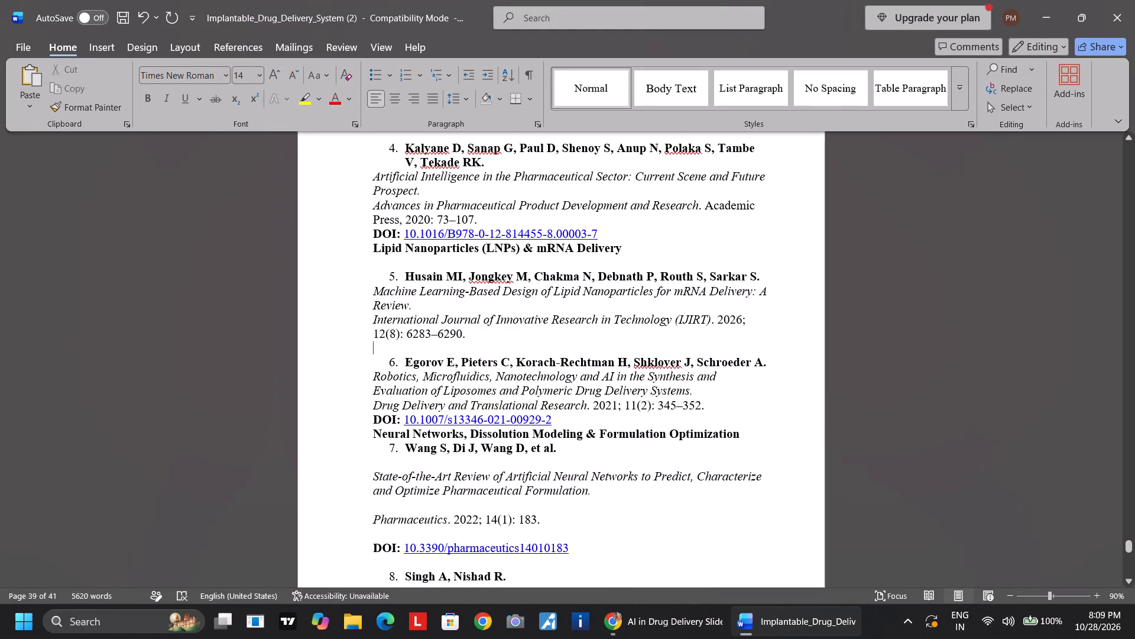
click(747, 434)
key(Return)
Add a second blank line between the "Neural Networks, Dissolution Modeling & Formulation Optimization" heading and reference 7.
scroll(747, 434, down, 4)
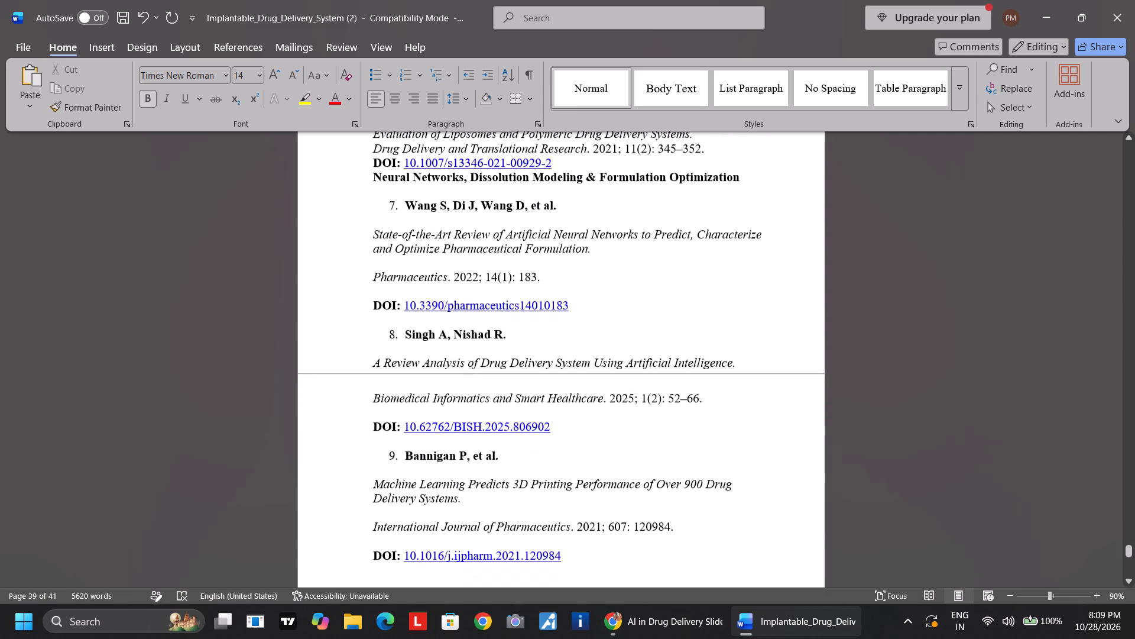
scroll(747, 434, down, 3)
scroll(747, 434, up, 1)
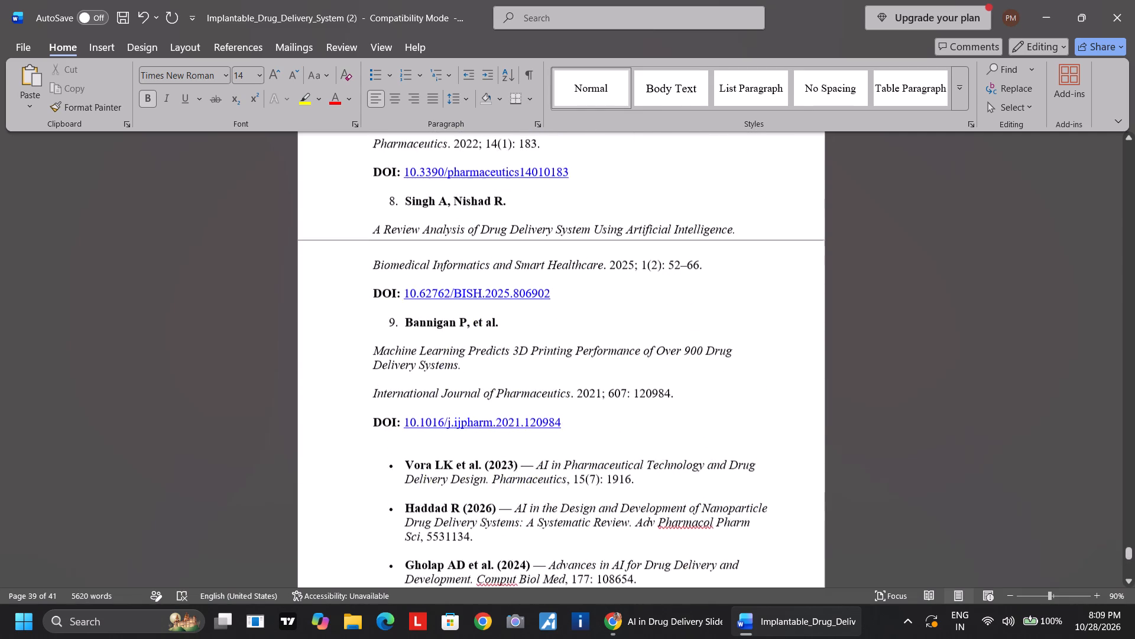
scroll(747, 434, up, 3)
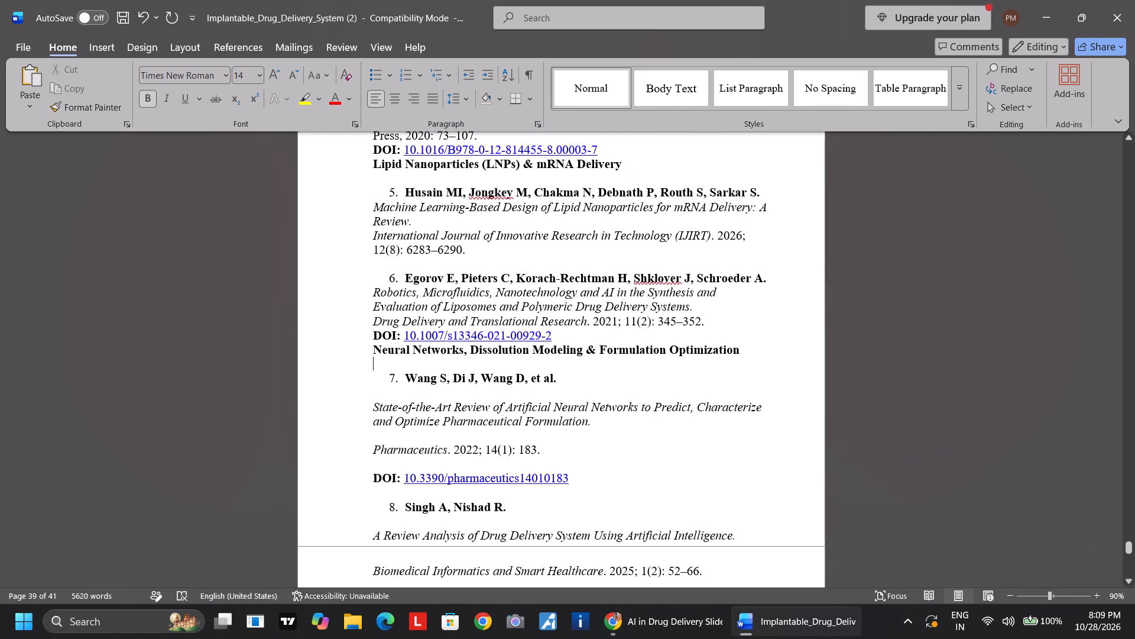
key(Return)
key(Return)
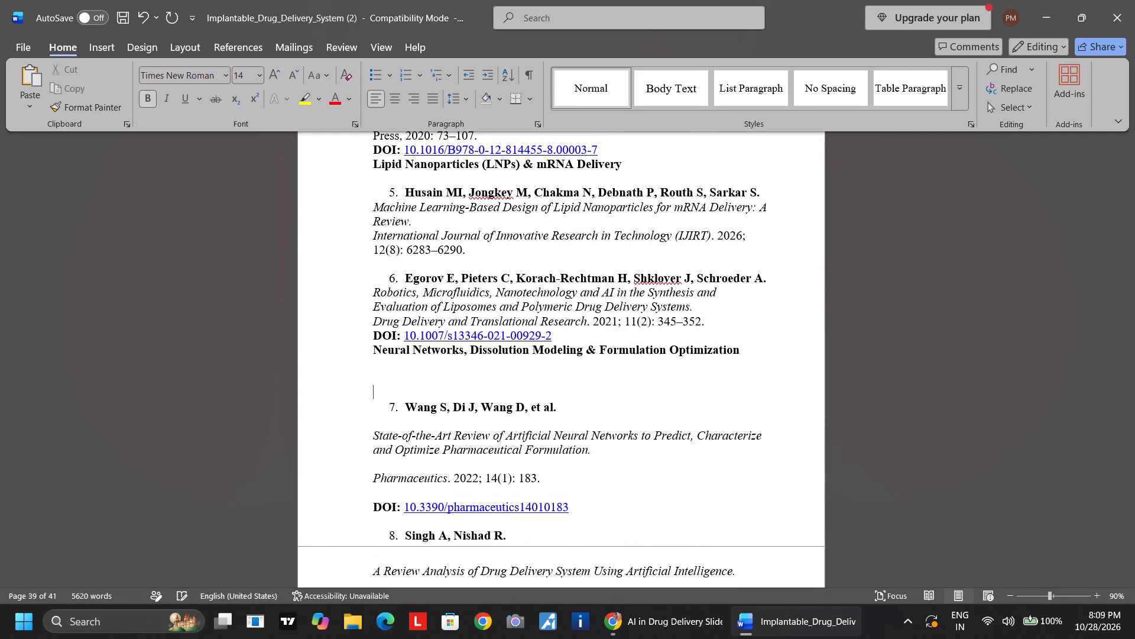
key(Return)
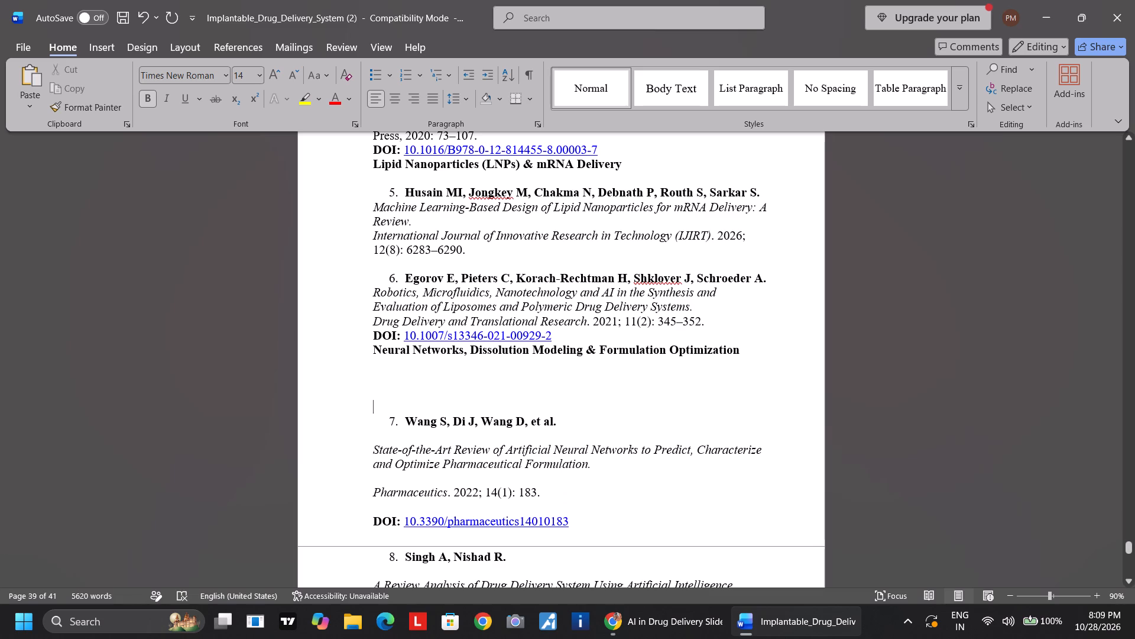
key(BackSpace)
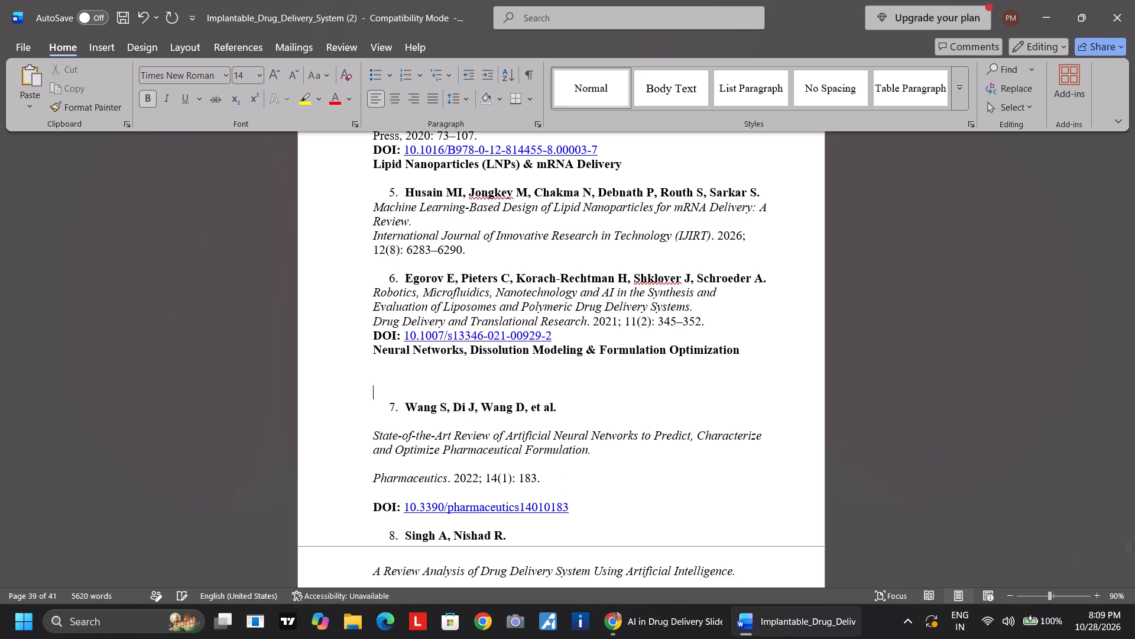
key(BackSpace)
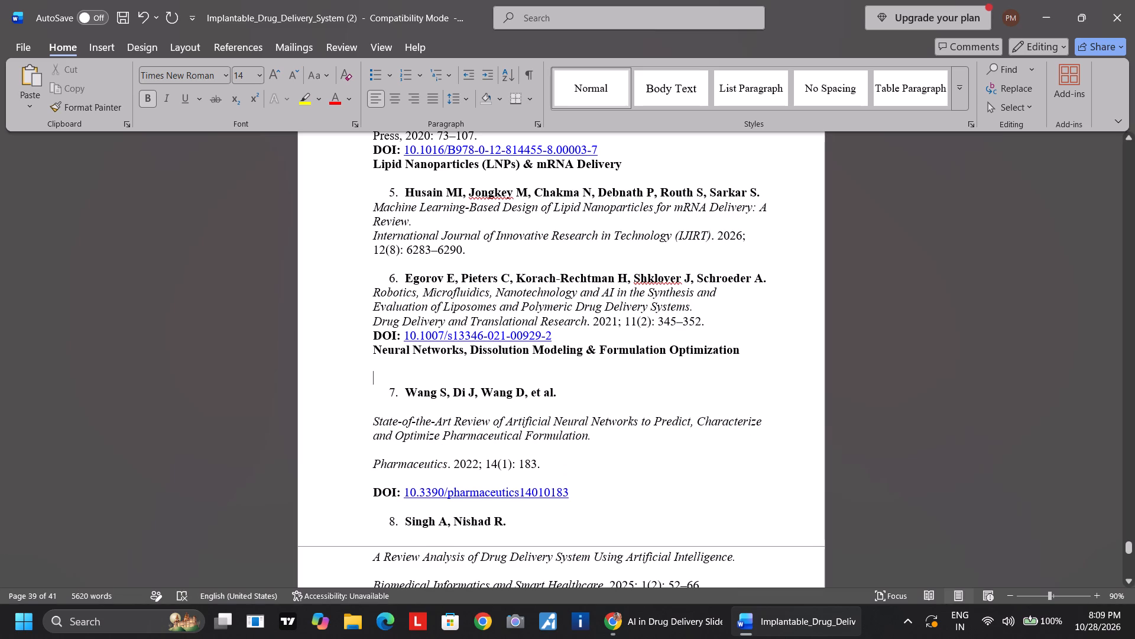
Add a second blank line before reference 6 and another below the "Lipid Nanoparticles (LNPs) & mRNA Delivery" heading.
click(393, 275)
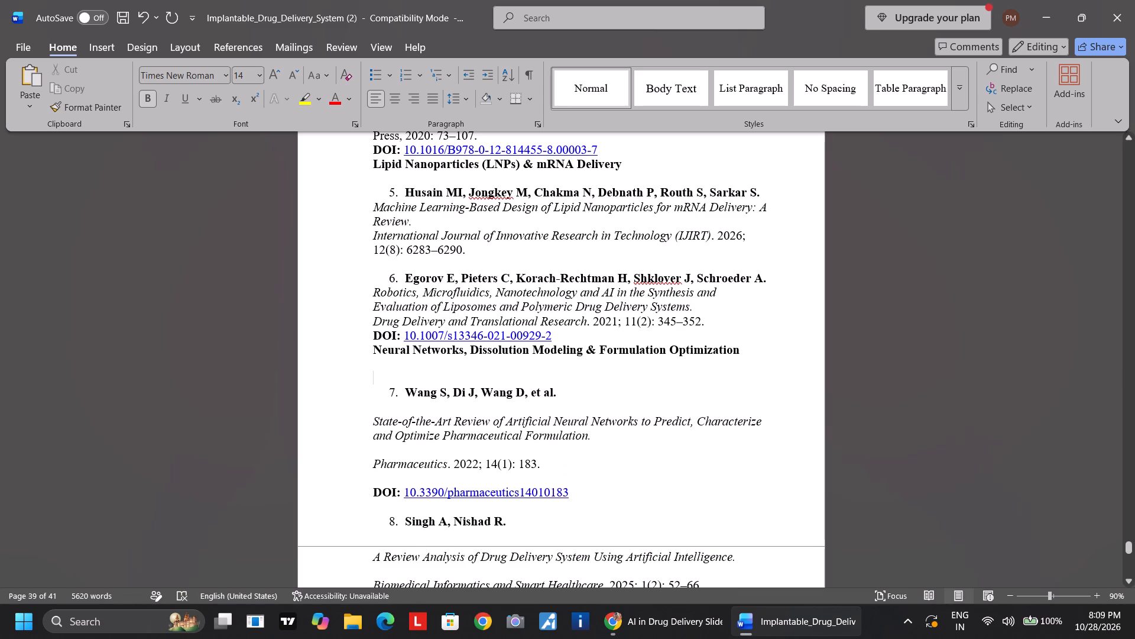
click(381, 275)
click(381, 275)
click(473, 250)
key(Return)
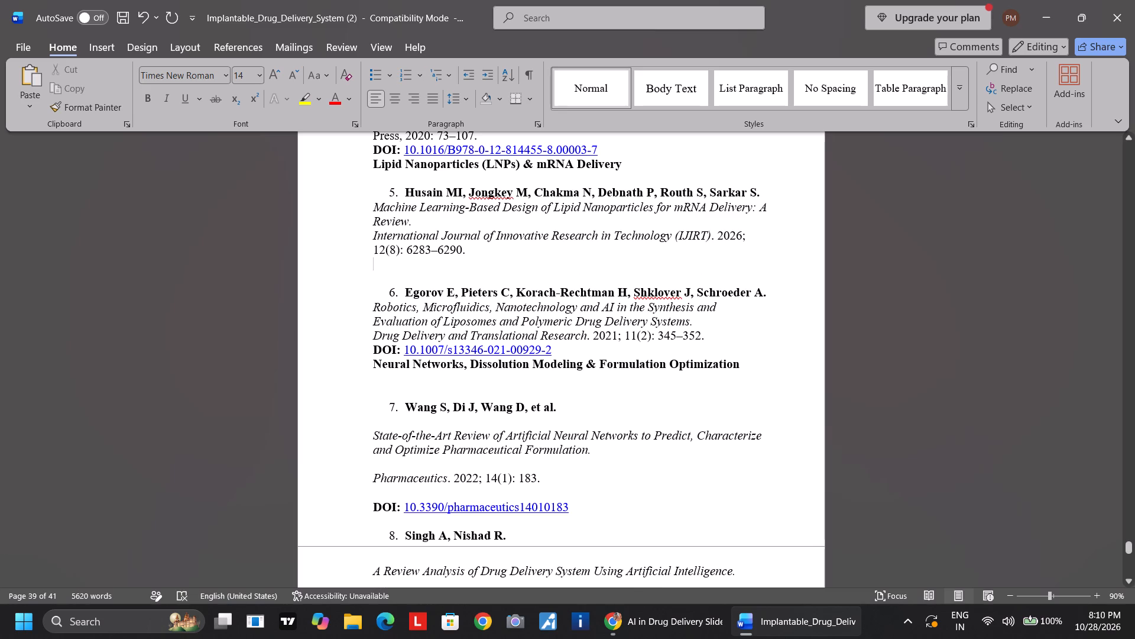
click(624, 166)
key(Return)
Review the layout from the Conclusion and Key Takeaway Matrix through the reference list to the final bulleted citations.
scroll(624, 166, up, 2)
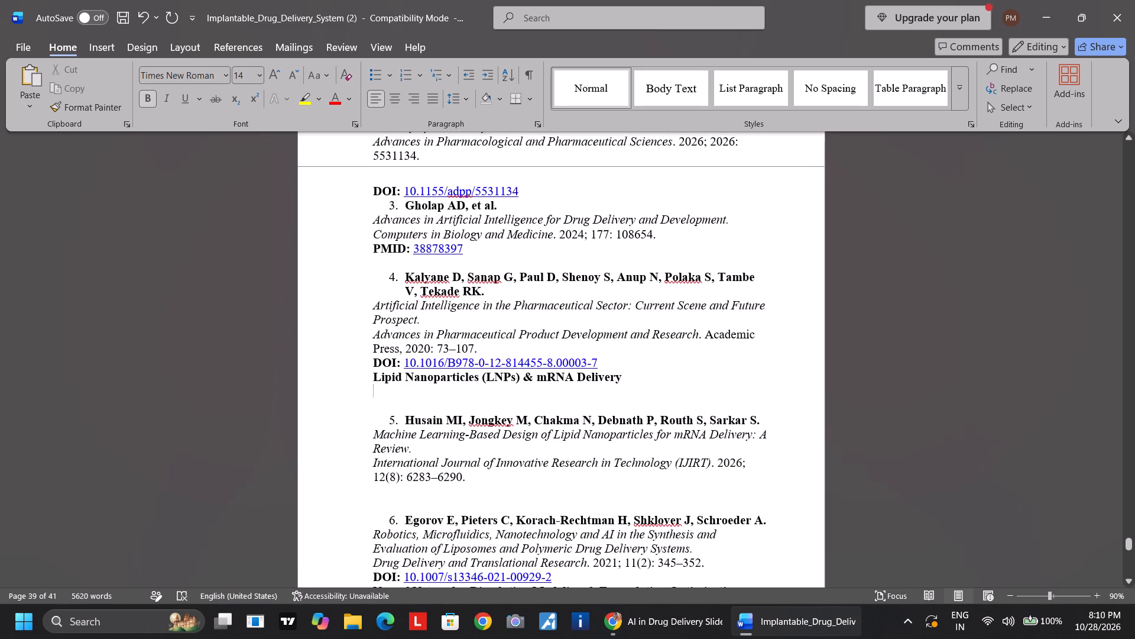
scroll(624, 166, right, 4)
scroll(624, 166, up, 1)
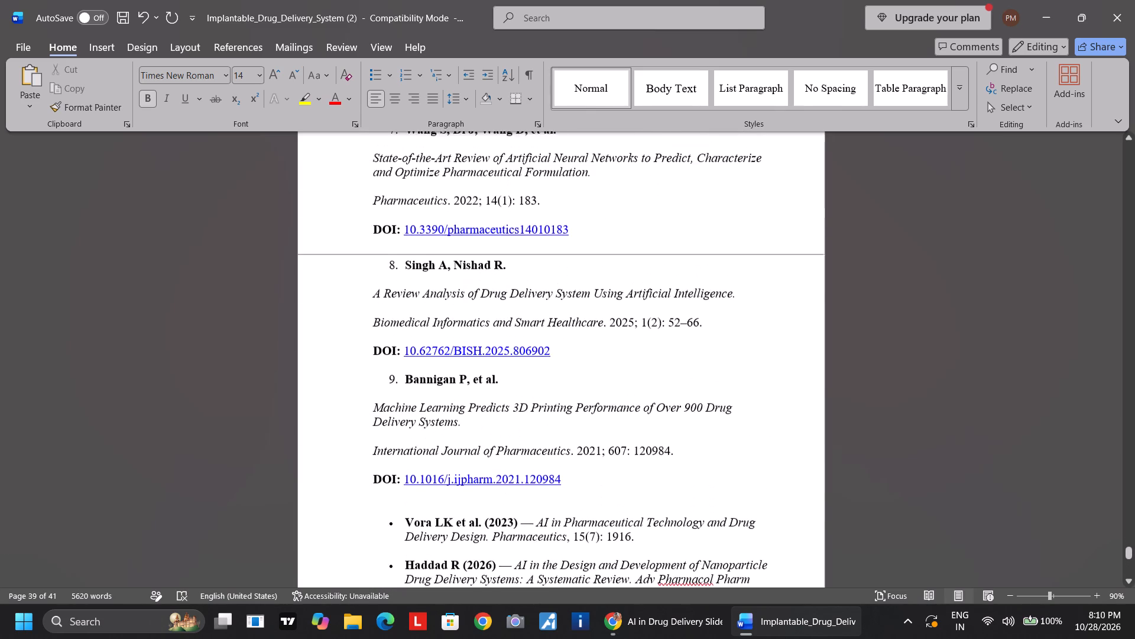
scroll(624, 166, up, 4)
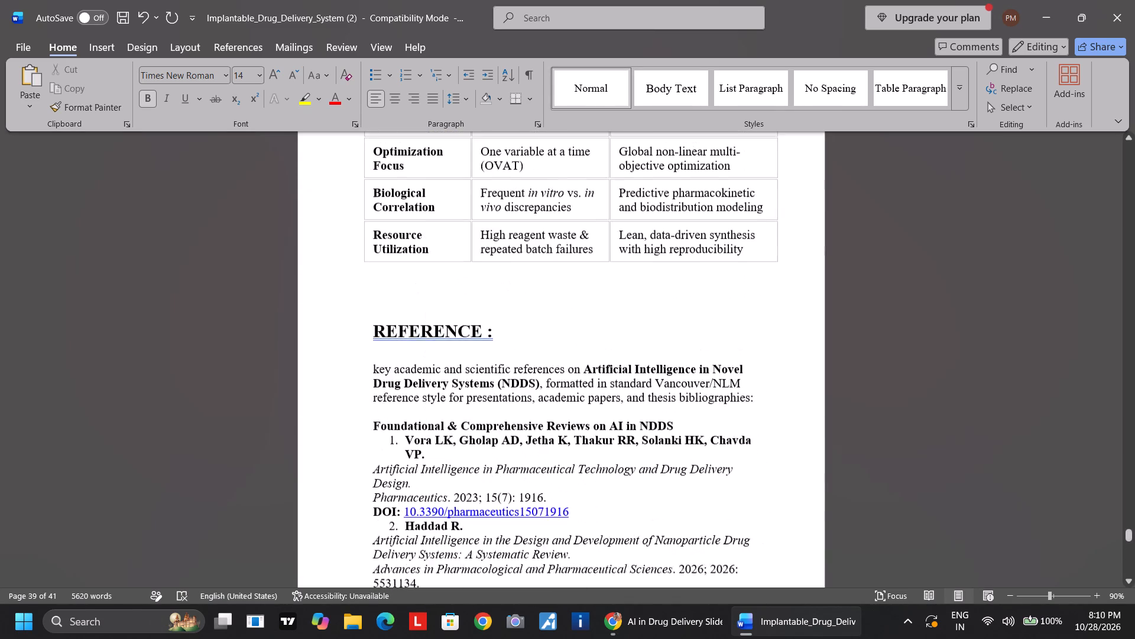
scroll(624, 166, up, 1)
scroll(624, 166, down, 4)
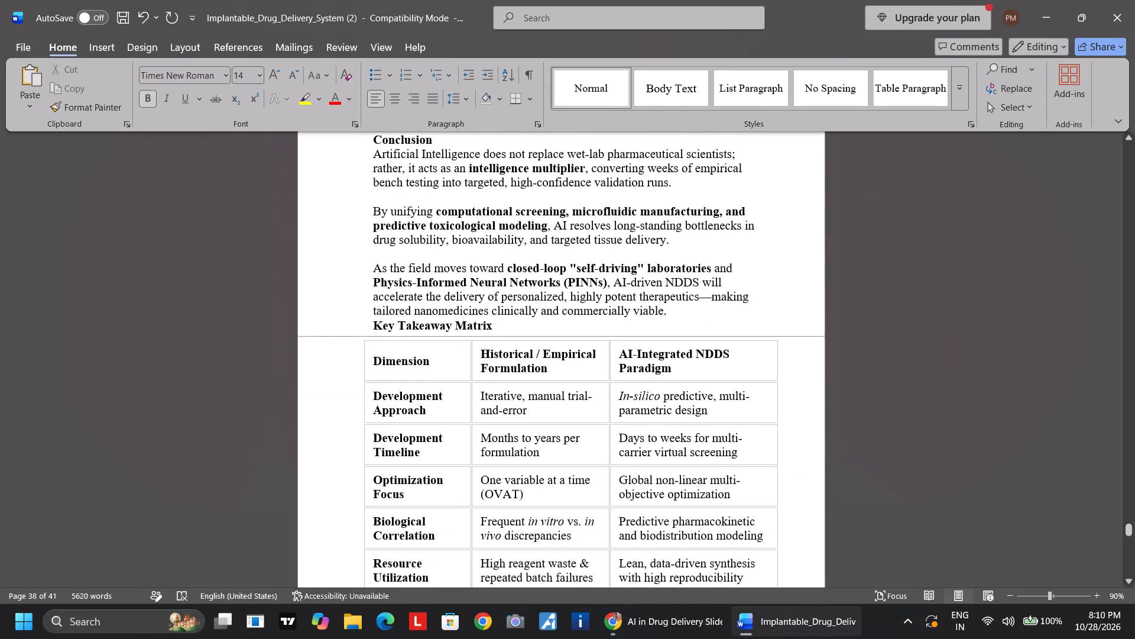
scroll(624, 166, down, 4)
scroll(624, 166, up, 1)
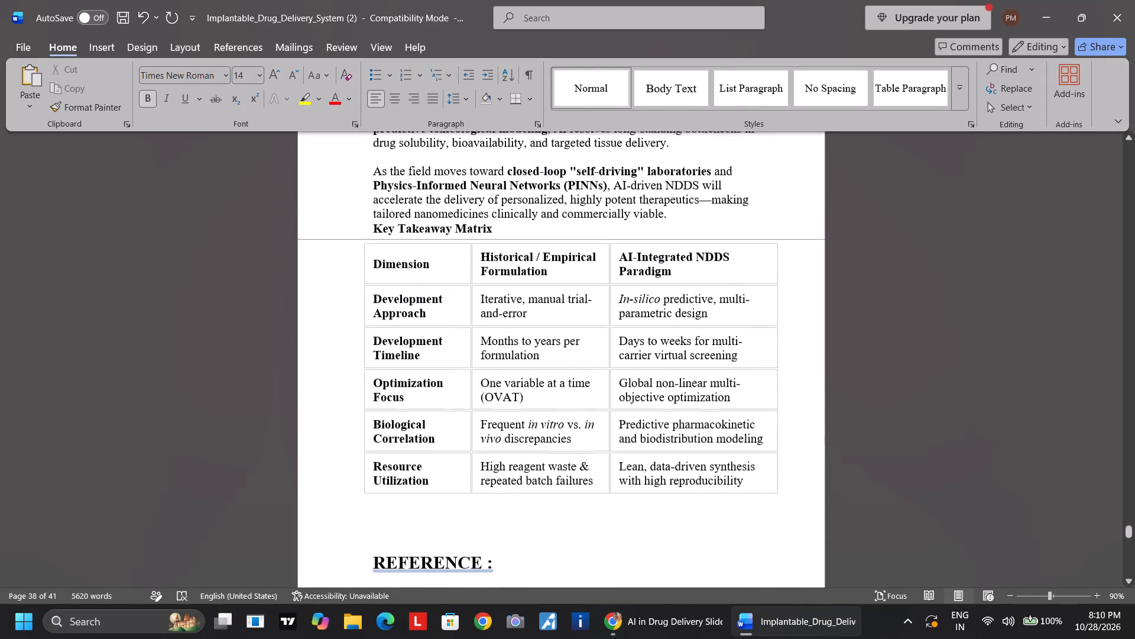
scroll(624, 166, up, 4)
scroll(624, 166, down, 3)
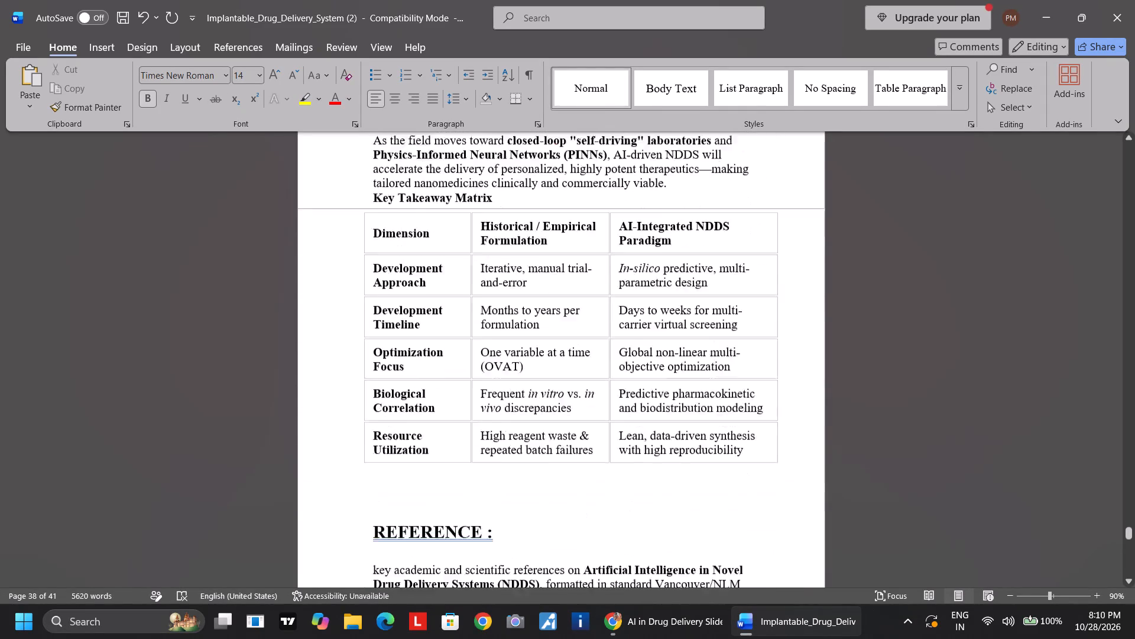
scroll(624, 166, down, 4)
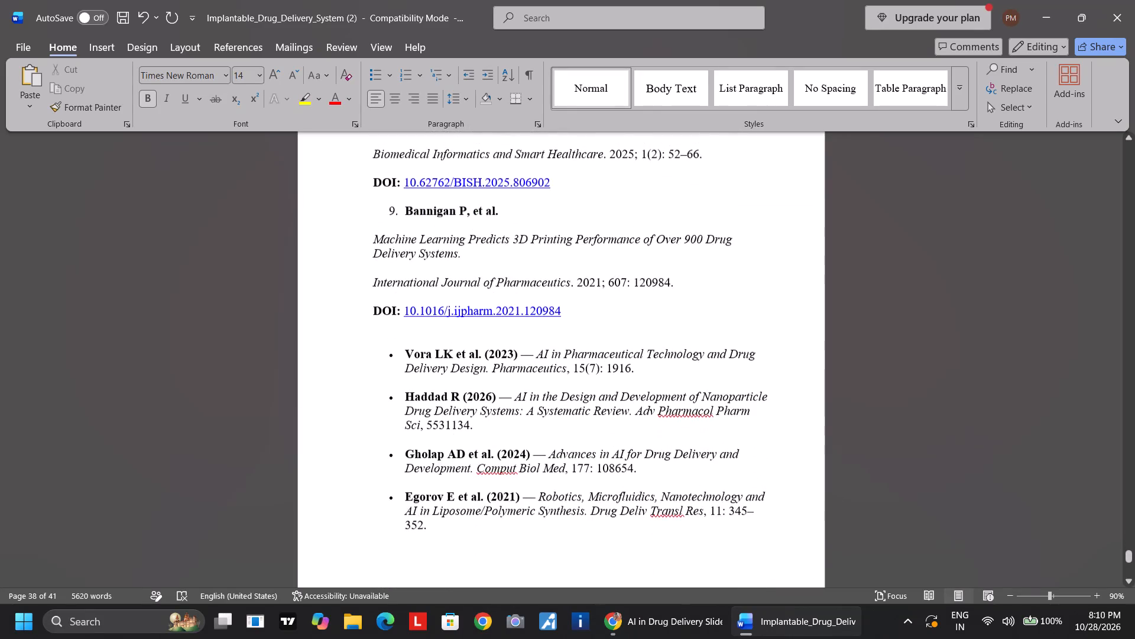
scroll(624, 166, down, 2)
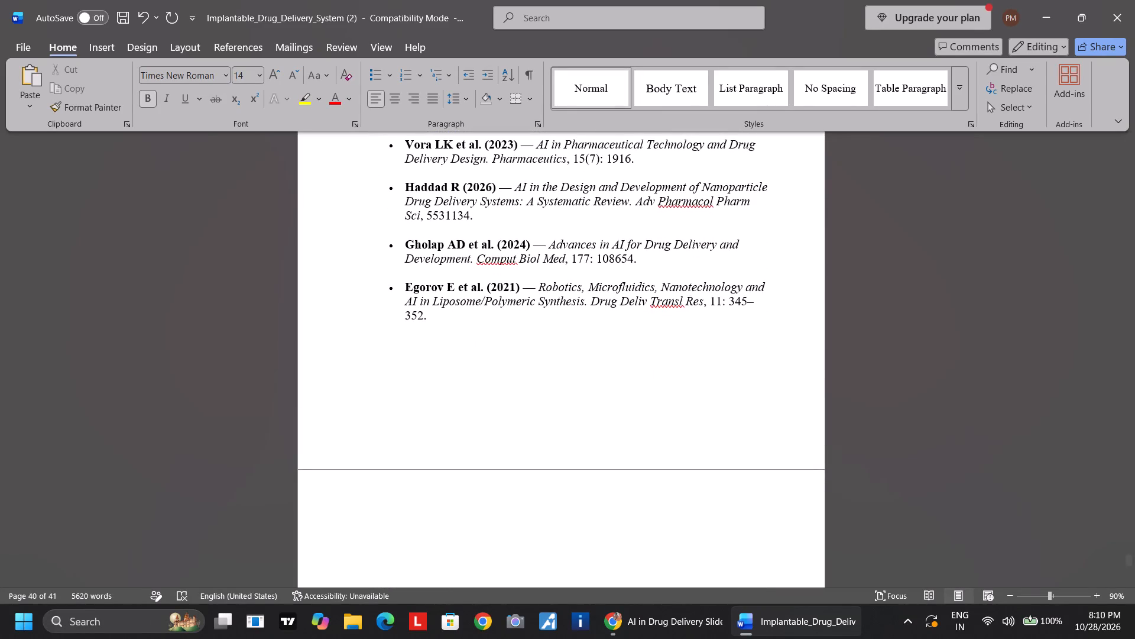
Review the report backwards from the references through the summary, objectives, literature review and NDDS types to the earlier sections on biological barriers.
scroll(624, 166, up, 9)
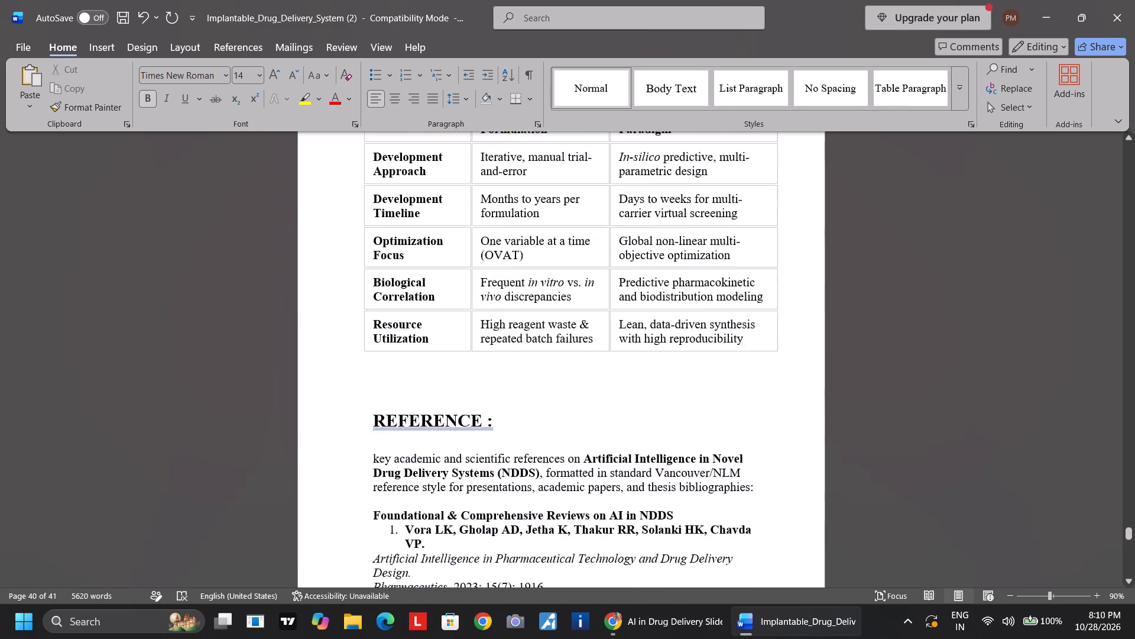
scroll(624, 166, up, 5)
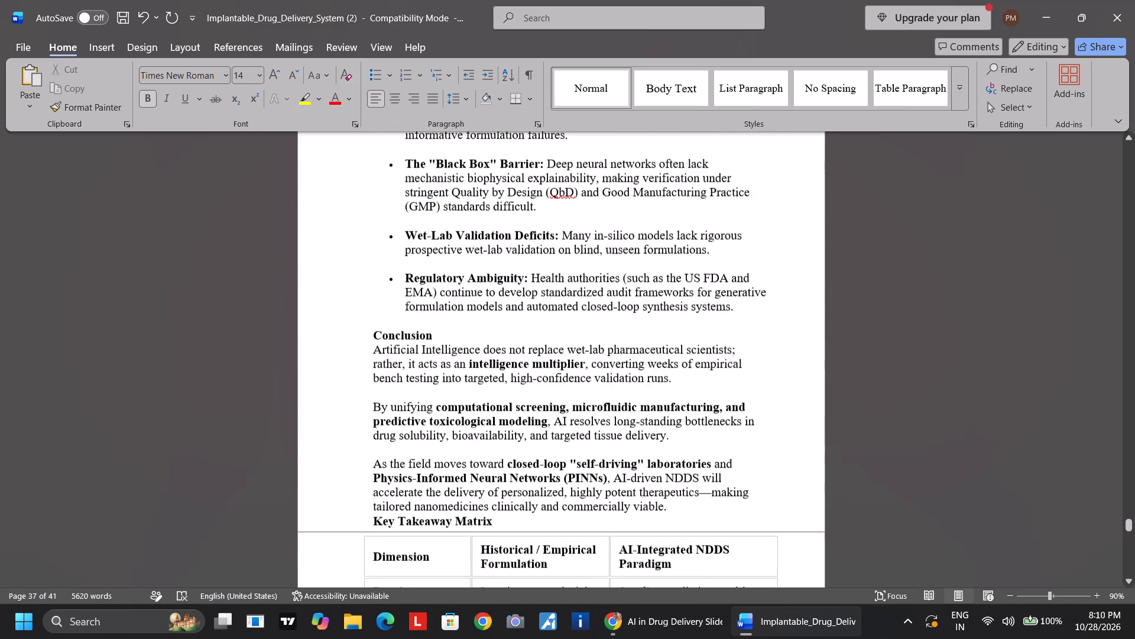
scroll(624, 166, up, 5)
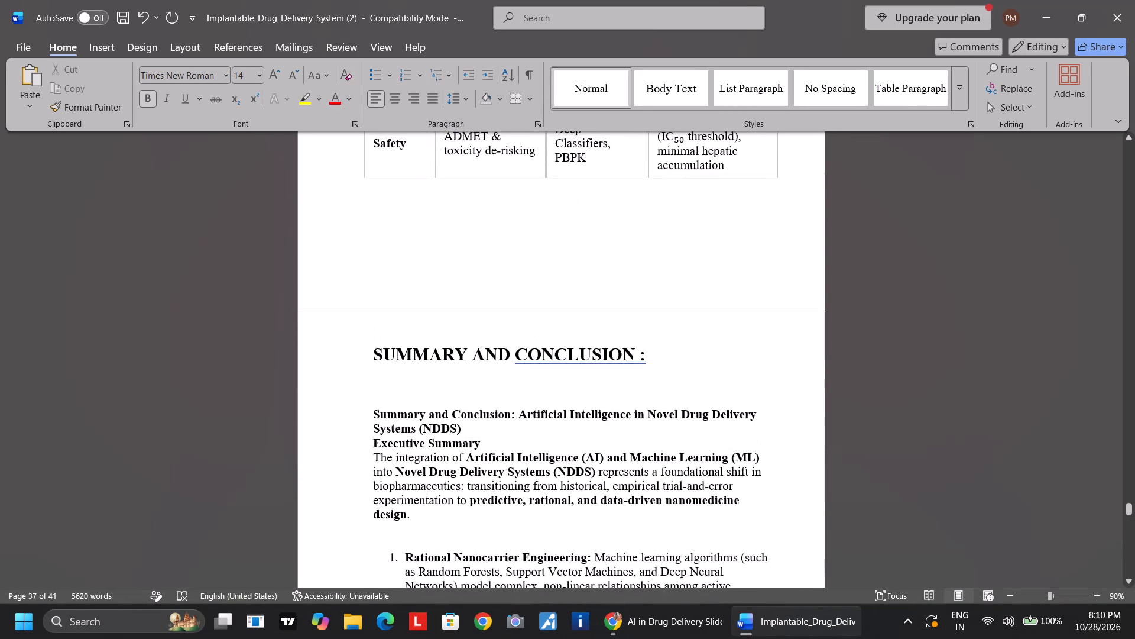
scroll(624, 166, up, 7)
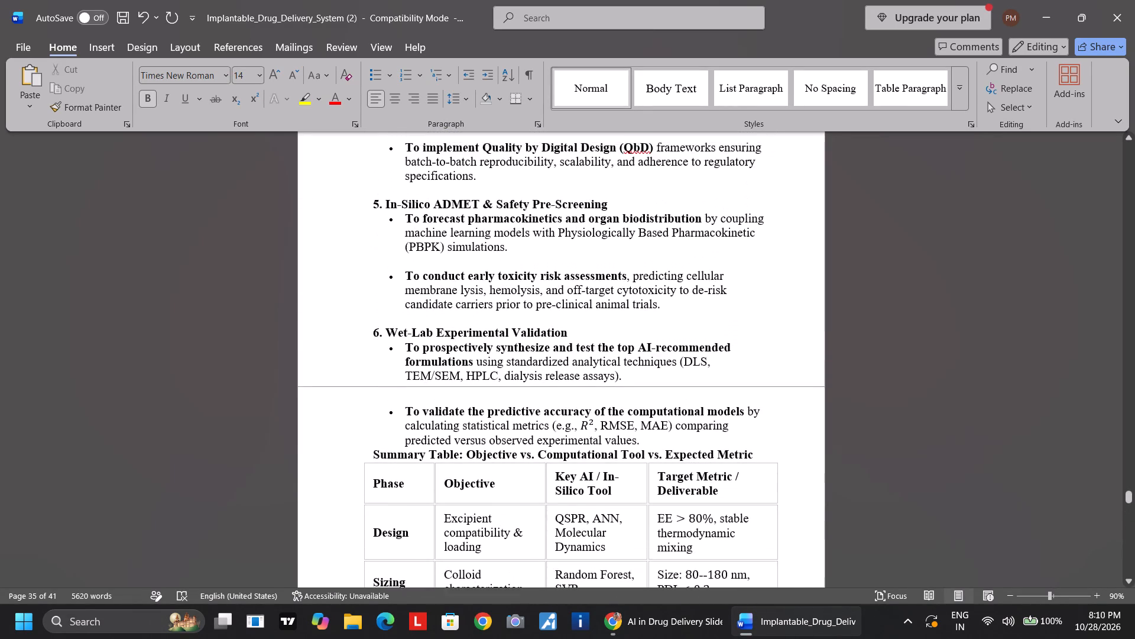
scroll(624, 166, up, 7)
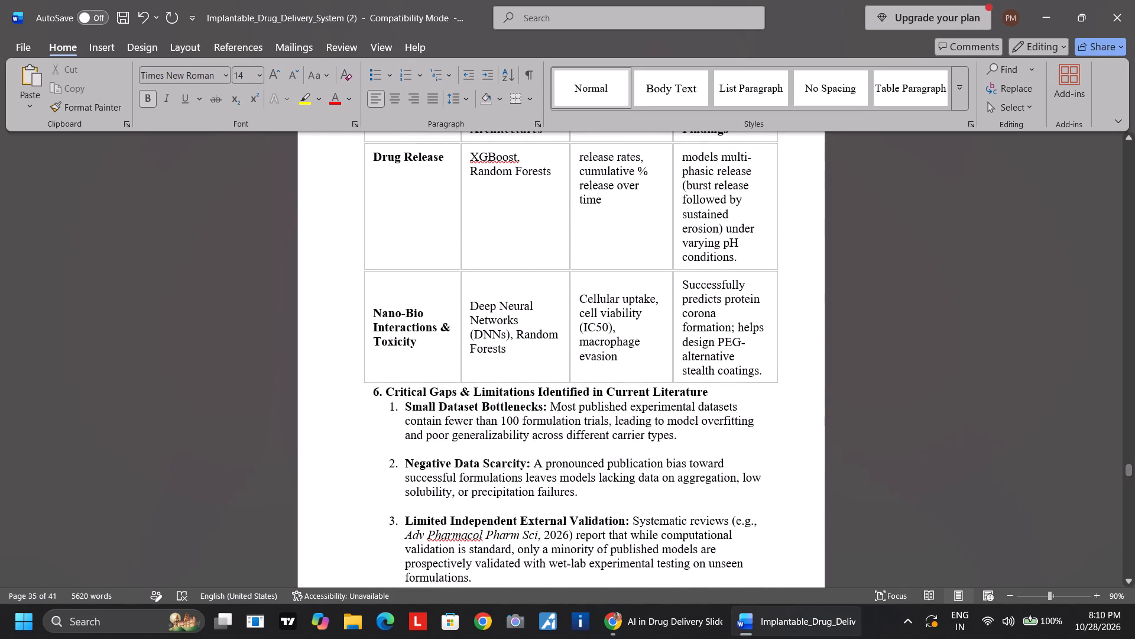
click(1130, 247)
triple_click(1130, 247)
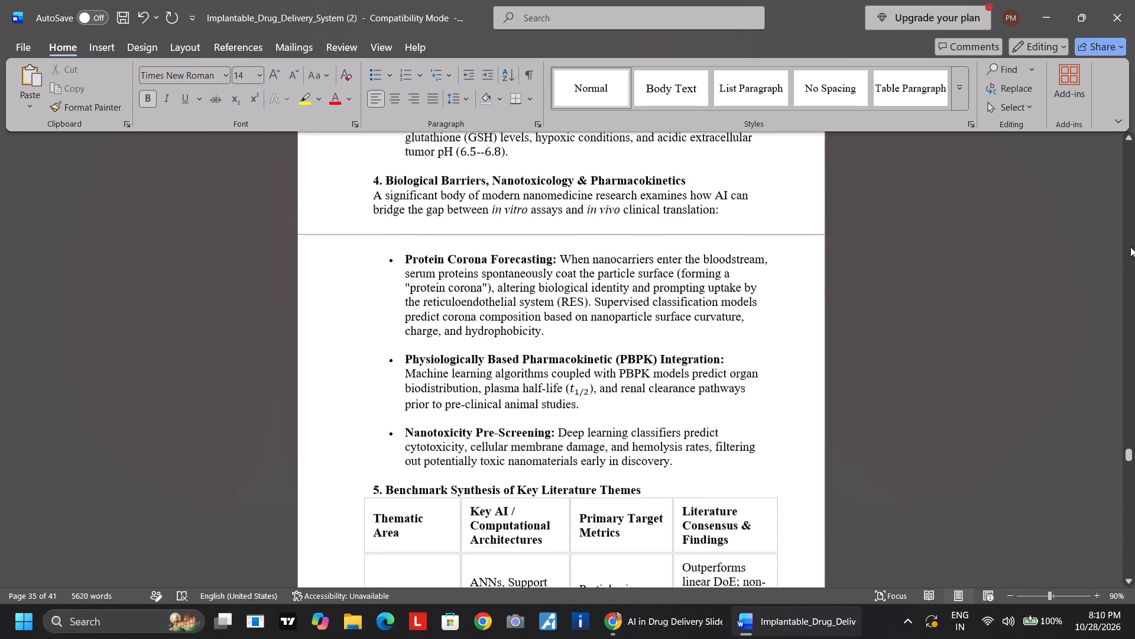
triple_click(1130, 247)
triple_click(1130, 247)
triple_click(1130, 247)
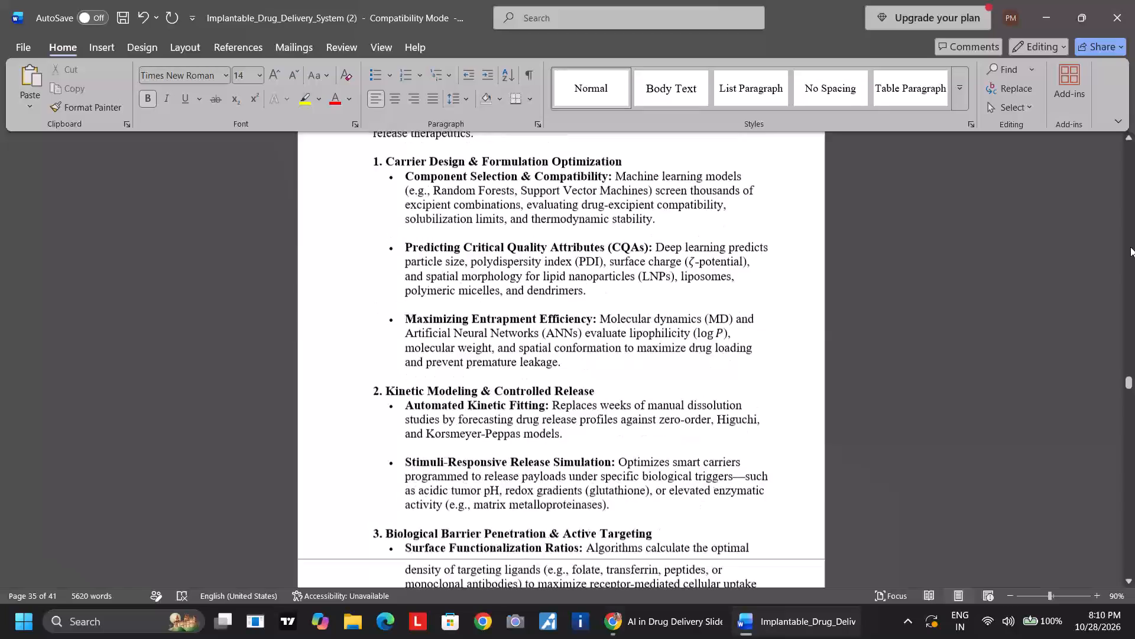
triple_click(1130, 247)
triple_click(1130, 247)
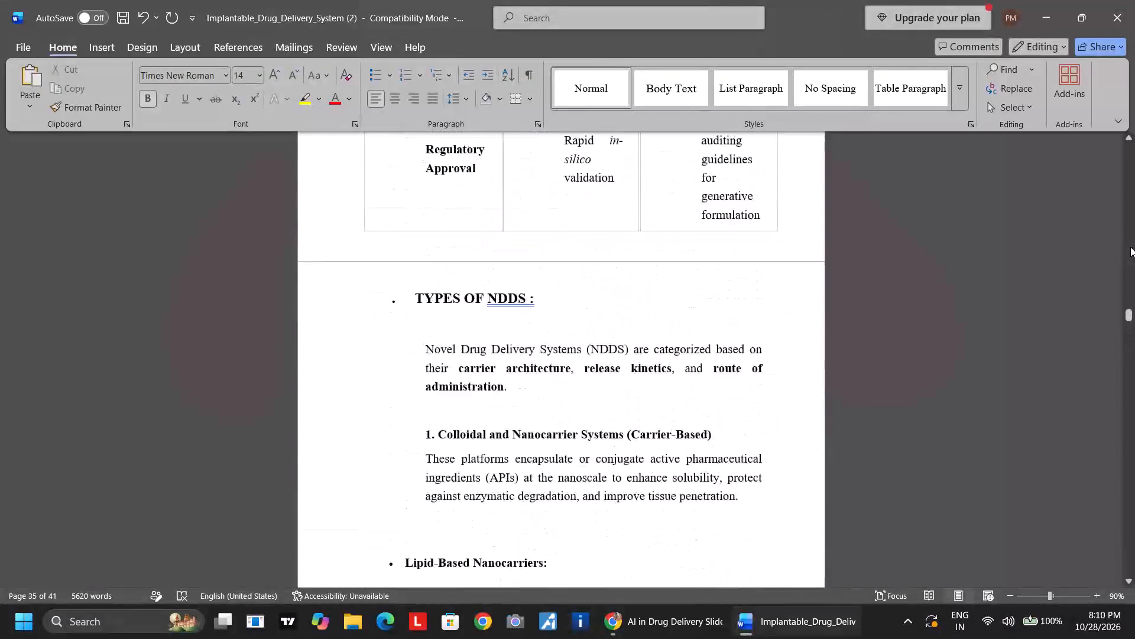
triple_click(1130, 247)
triple_click(1130, 247)
double_click(1130, 247)
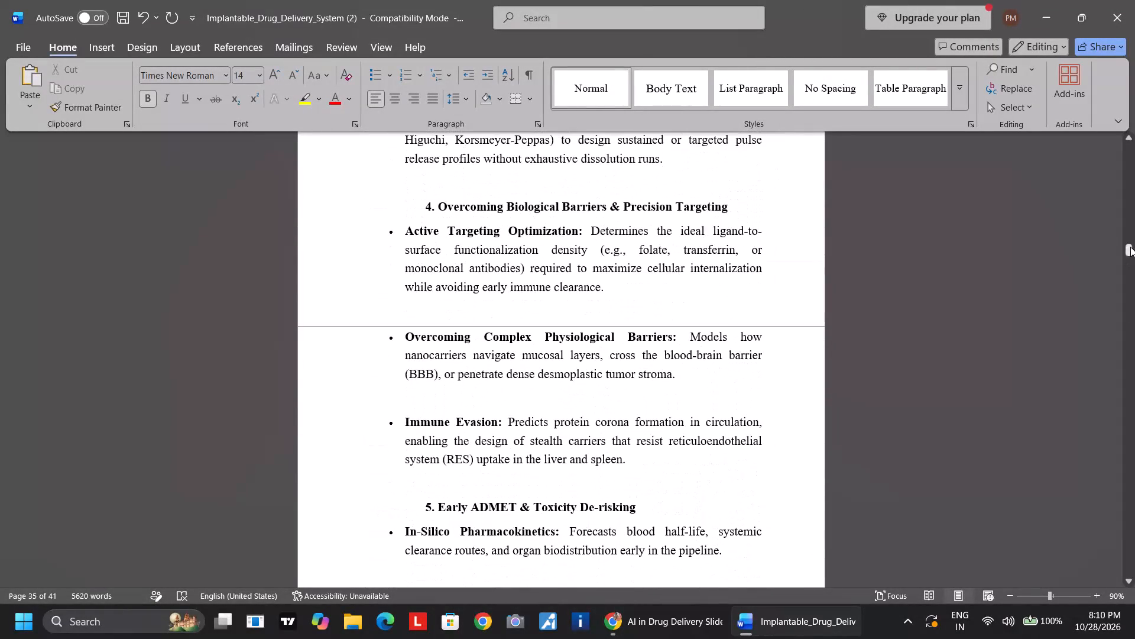
Review the report's opening pages, from the certificate and acknowledgment through the Introduction to the Targeted Carrier Systems summary banner.
triple_click(1123, 156)
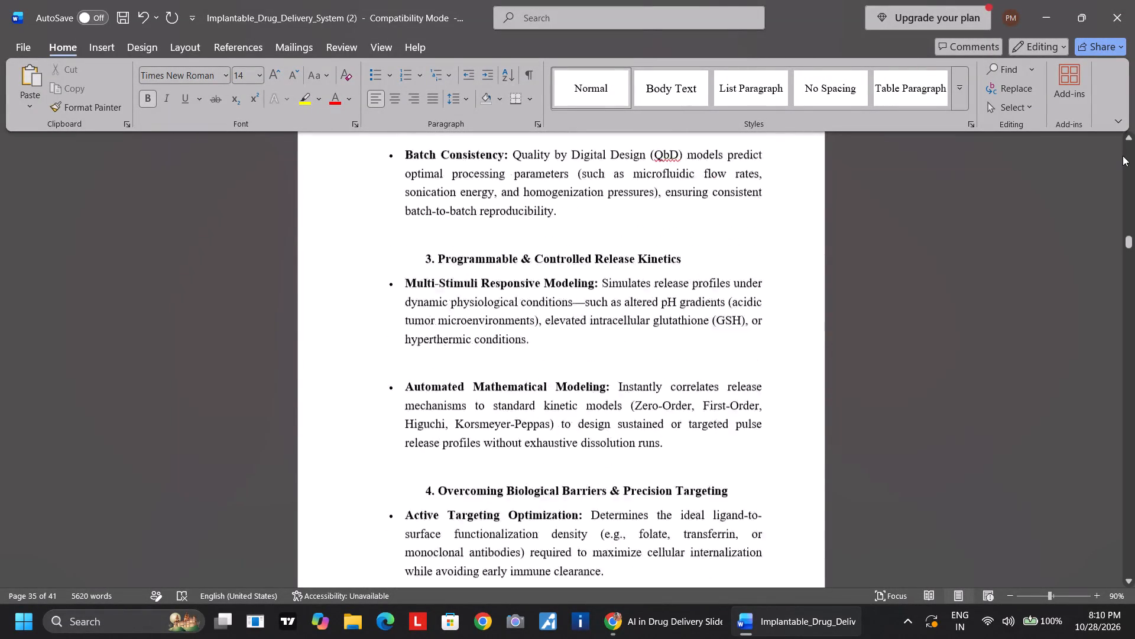
triple_click(1123, 156)
click(1123, 156)
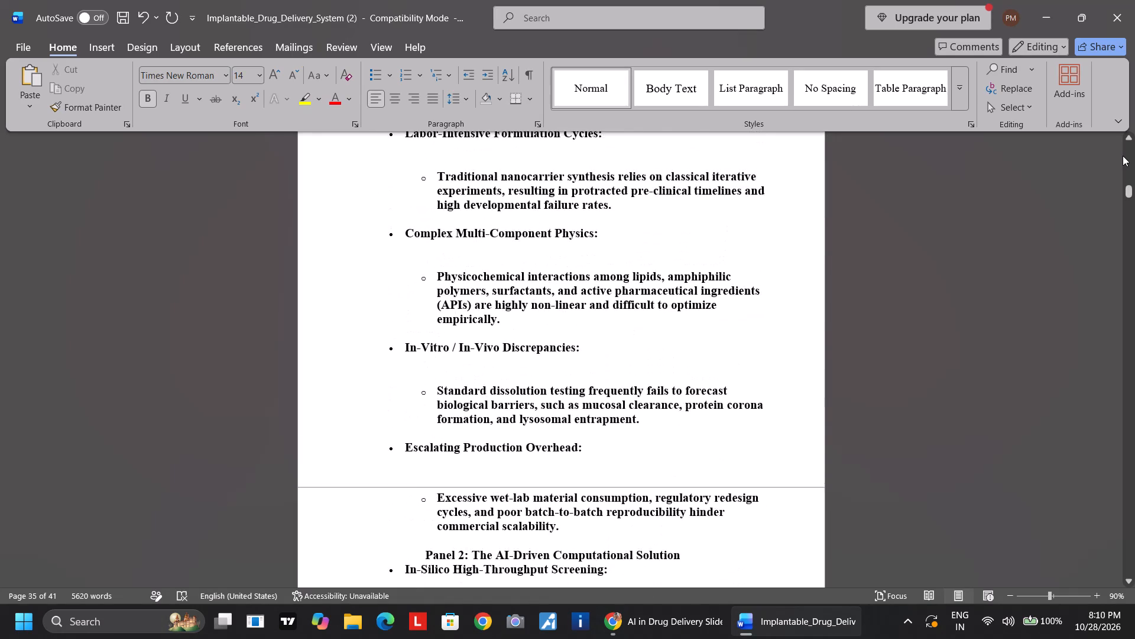
triple_click(1123, 156)
double_click(1123, 156)
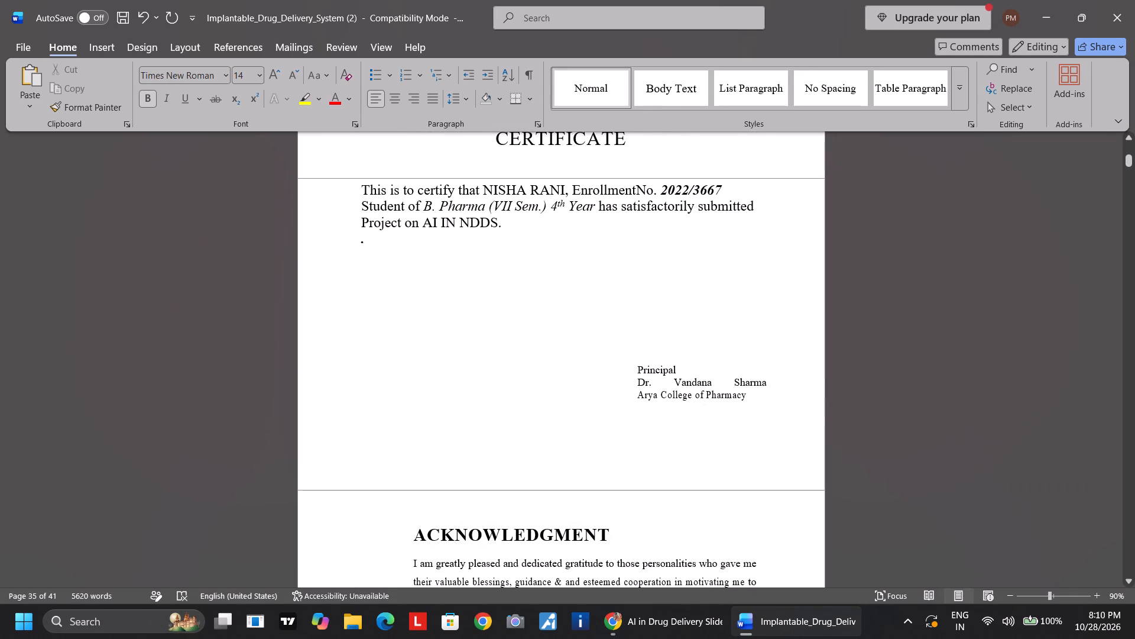
scroll(533, 437, right, 8)
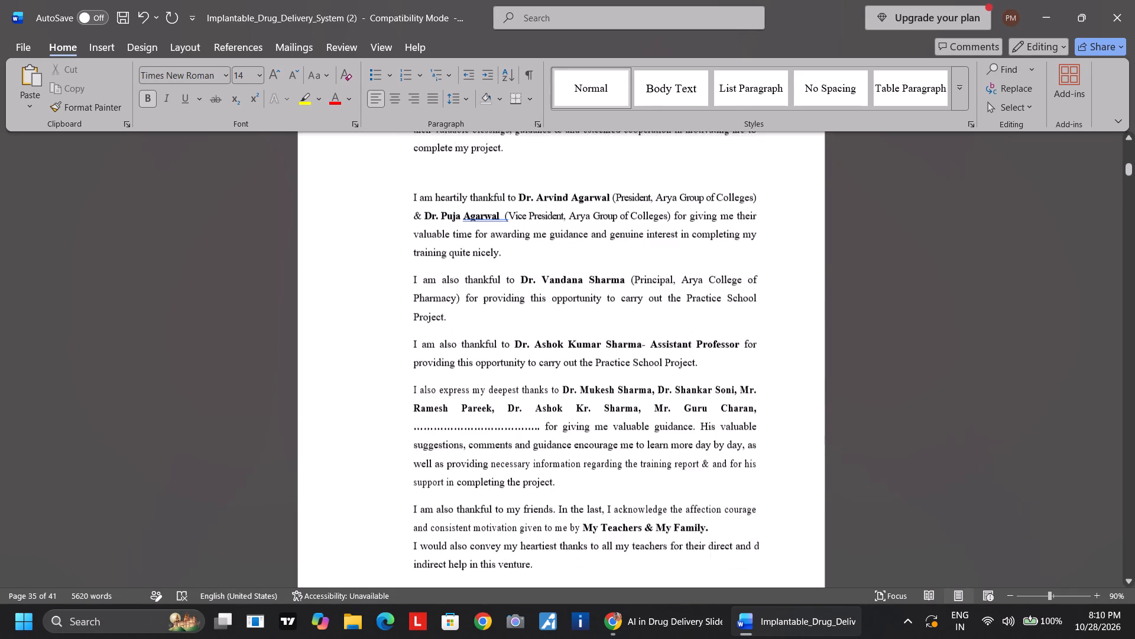
scroll(533, 437, right, 5)
scroll(533, 437, down, 3)
scroll(533, 437, right, 3)
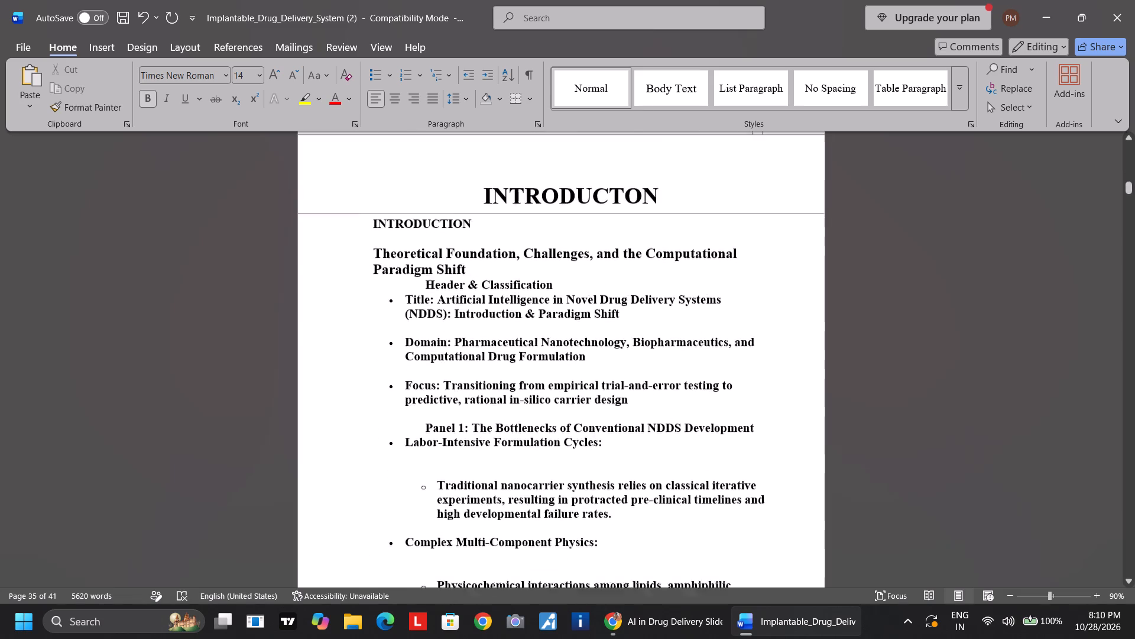
scroll(533, 437, right, 5)
scroll(533, 437, down, 1)
right_click(533, 437)
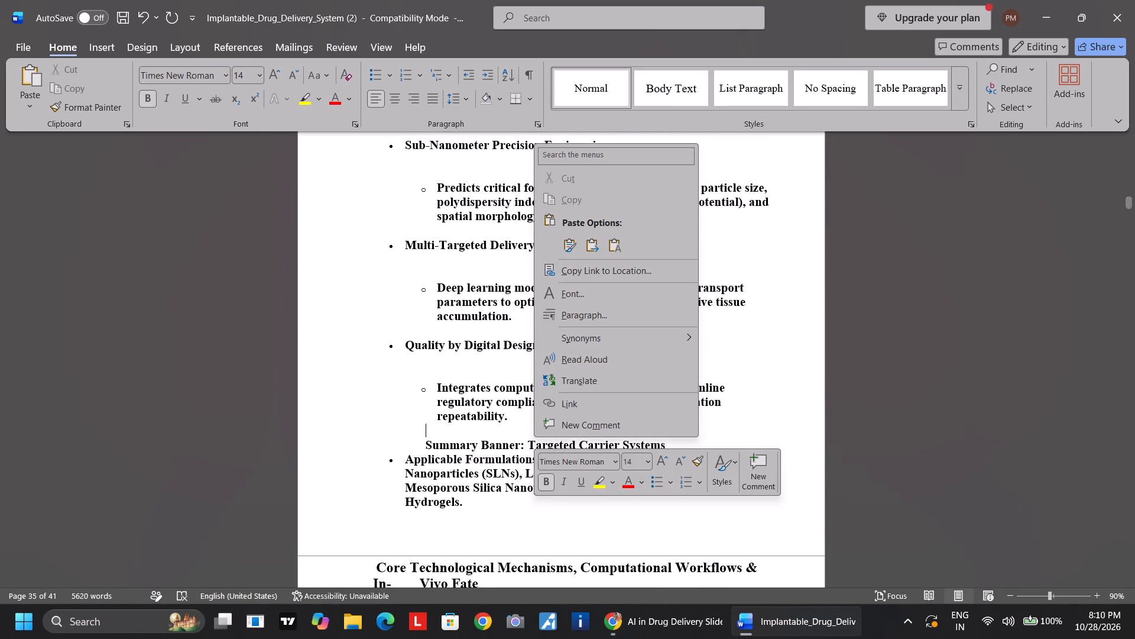
click(501, 470)
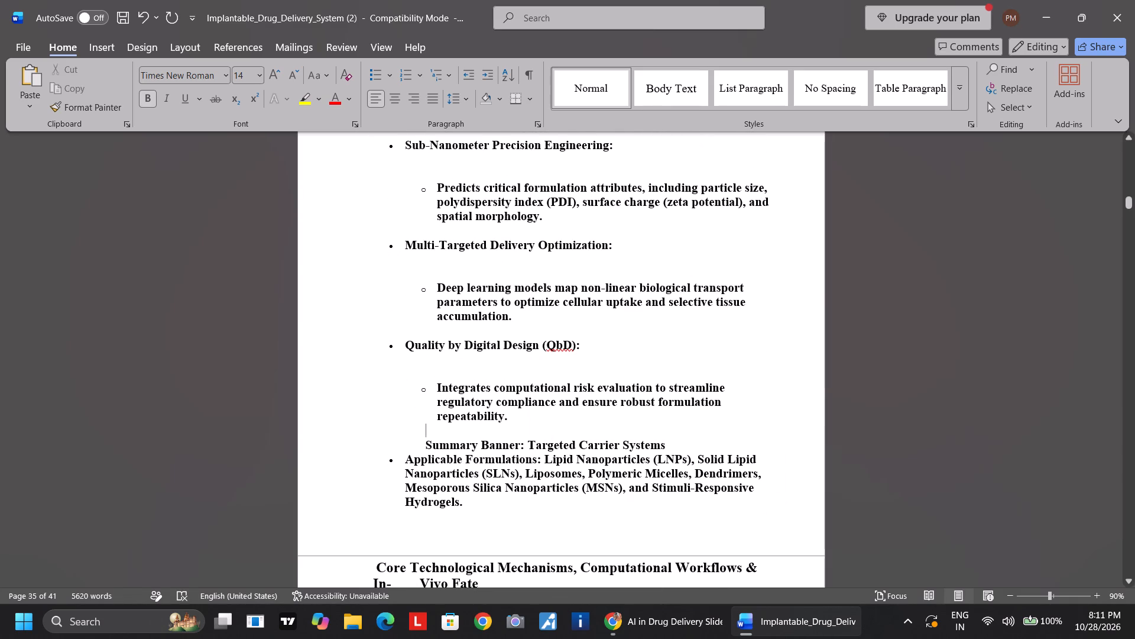
click(536, 441)
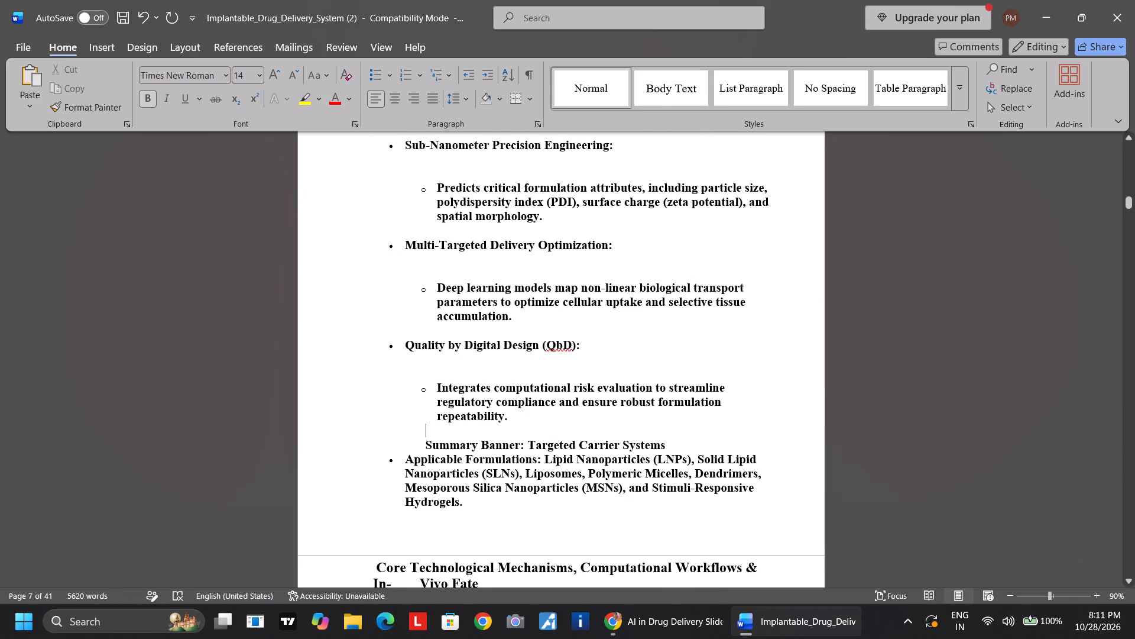
Examine the formatting from the Introduction's panels and pillars through the Conventional vs. AI-Driven NDDS comparison table and back.
scroll(536, 441, right, 2)
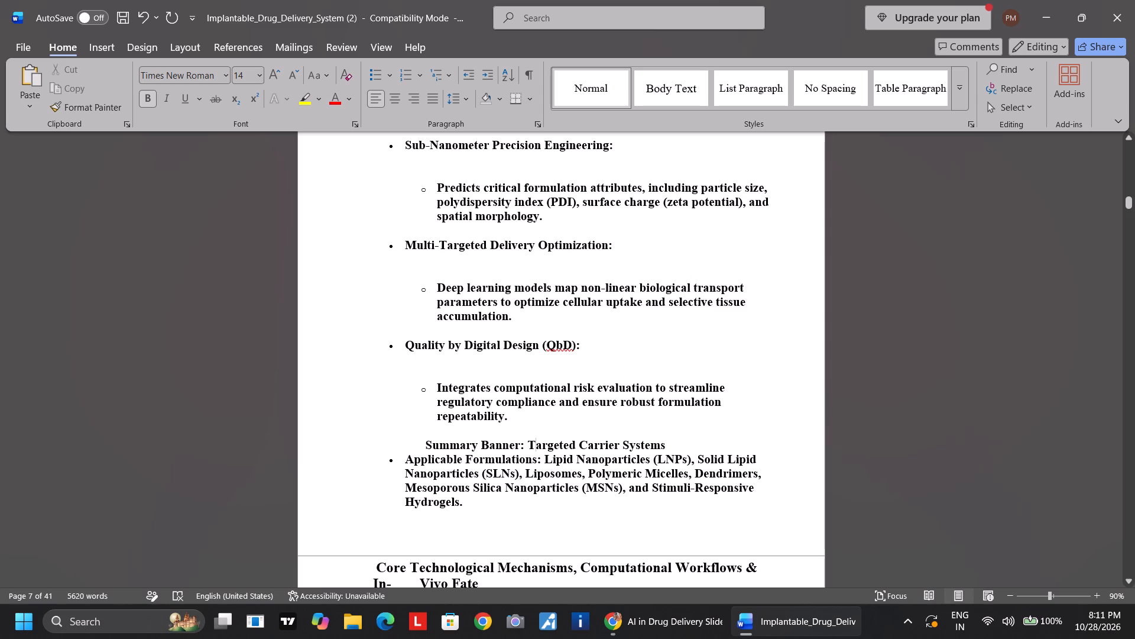
click(544, 434)
scroll(544, 434, down, 9)
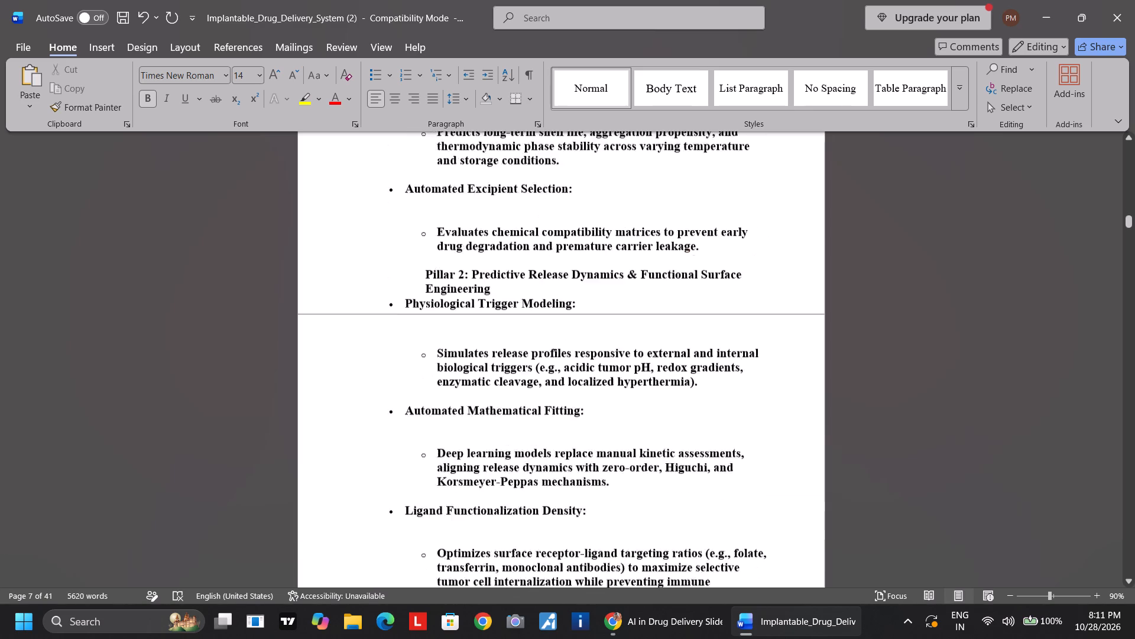
scroll(544, 434, down, 9)
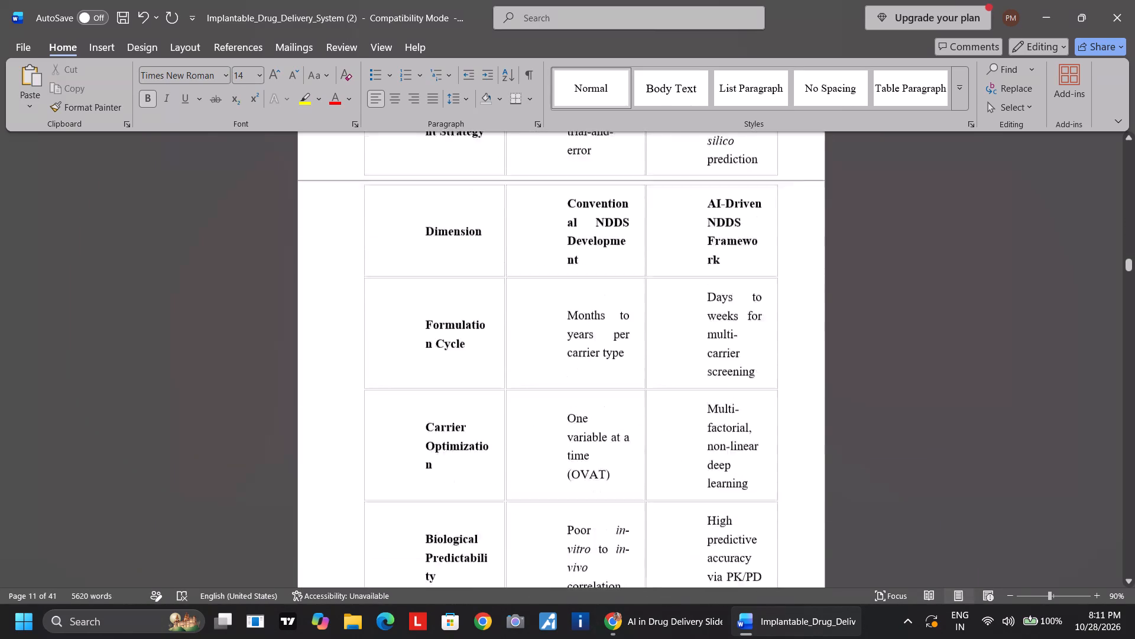
scroll(544, 434, down, 6)
click(544, 434)
scroll(544, 434, up, 6)
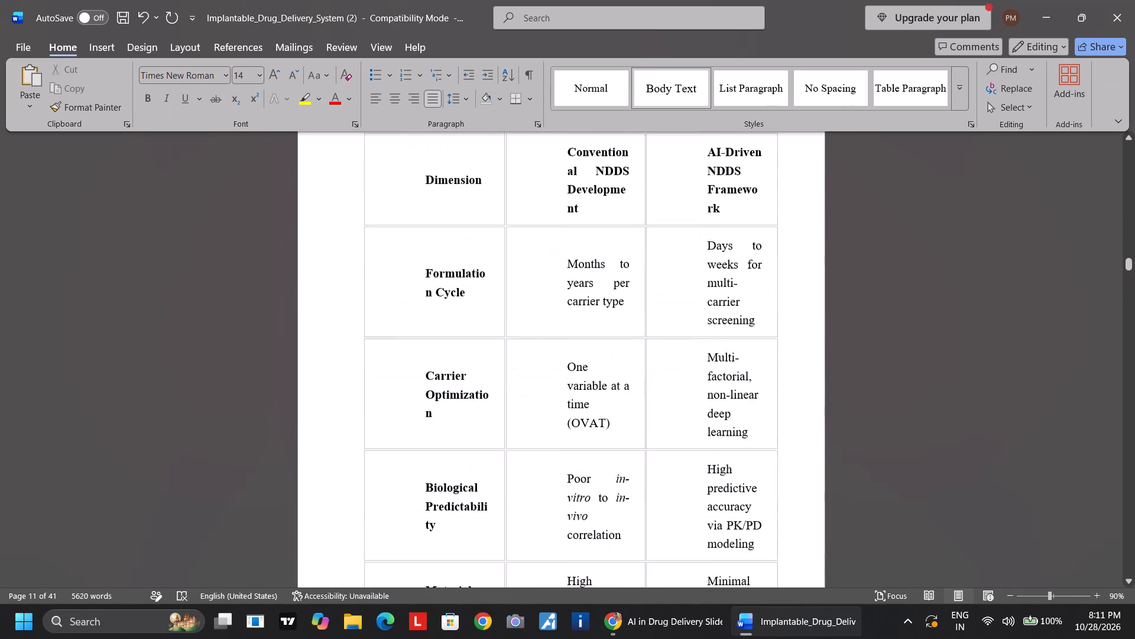
scroll(544, 434, up, 6)
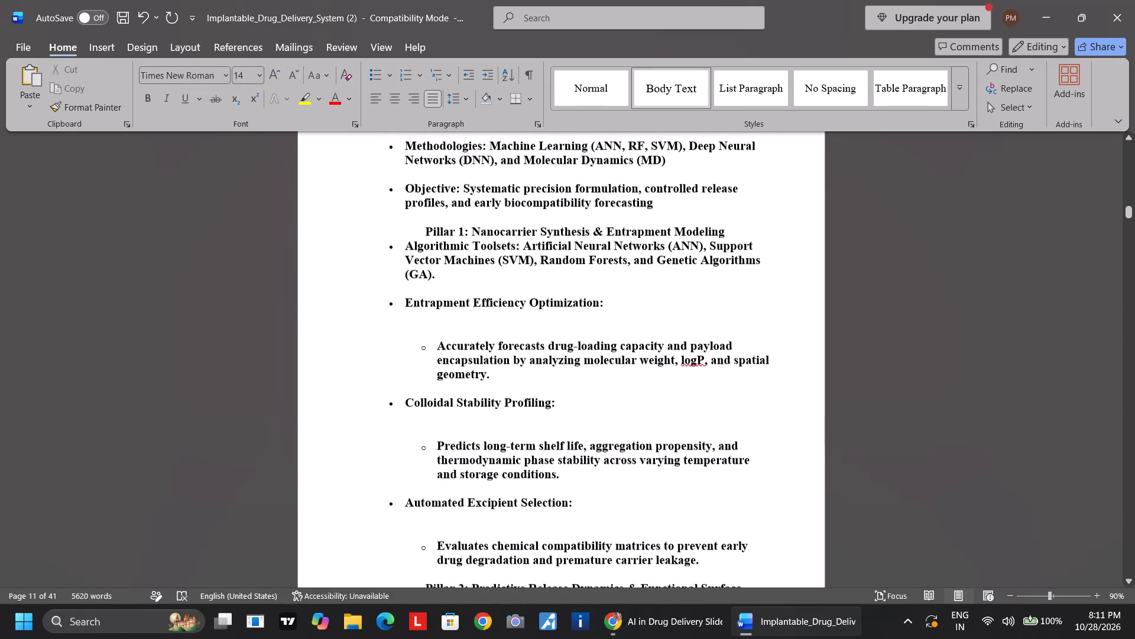
scroll(544, 434, up, 5)
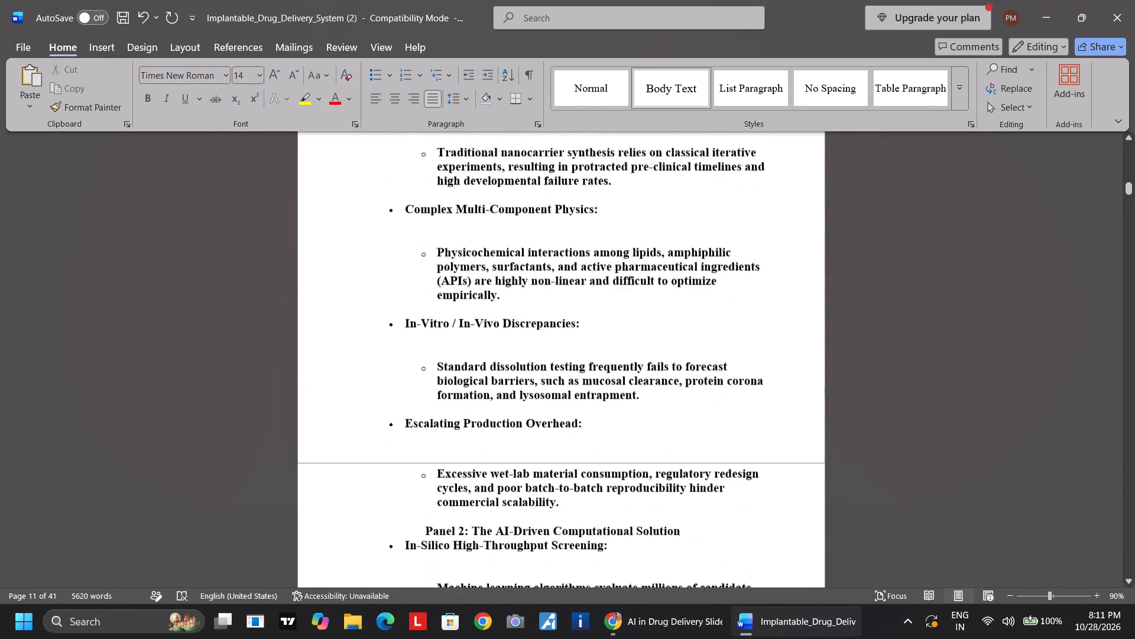
scroll(544, 434, up, 2)
click(544, 434)
scroll(544, 434, down, 2)
scroll(544, 434, up, 3)
scroll(544, 434, down, 9)
scroll(544, 434, up, 5)
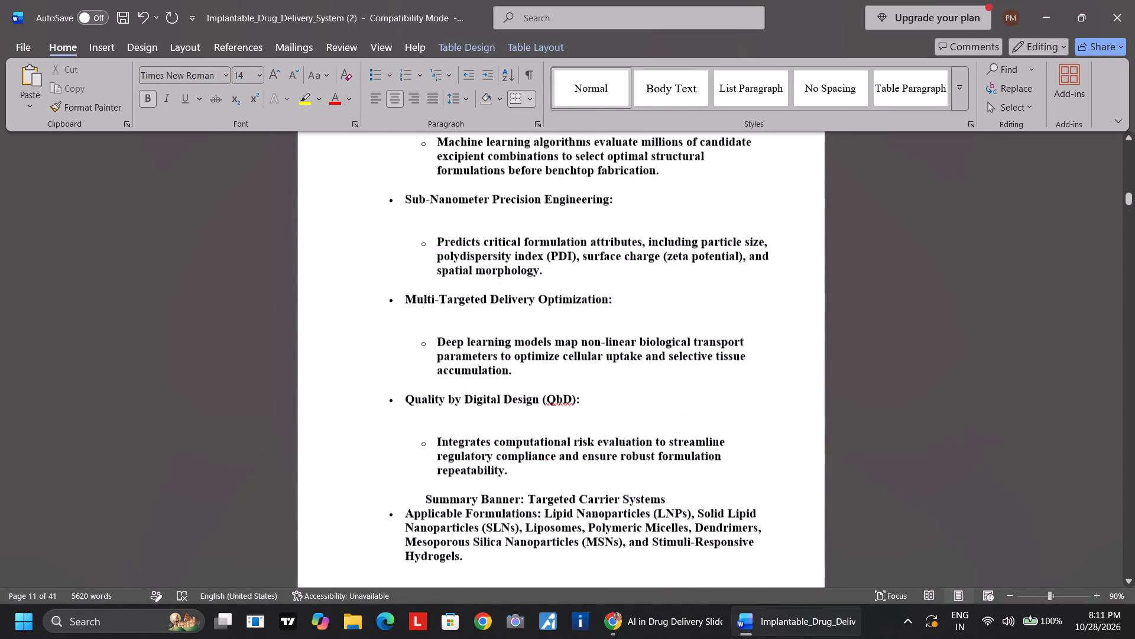
Remove bold from the Introduction, from the "Theoretical Foundation, Challenges, and the Computational Paradigm Shift" heading through "bridges the" in the Core Takeaway bullet.
scroll(544, 434, up, 1)
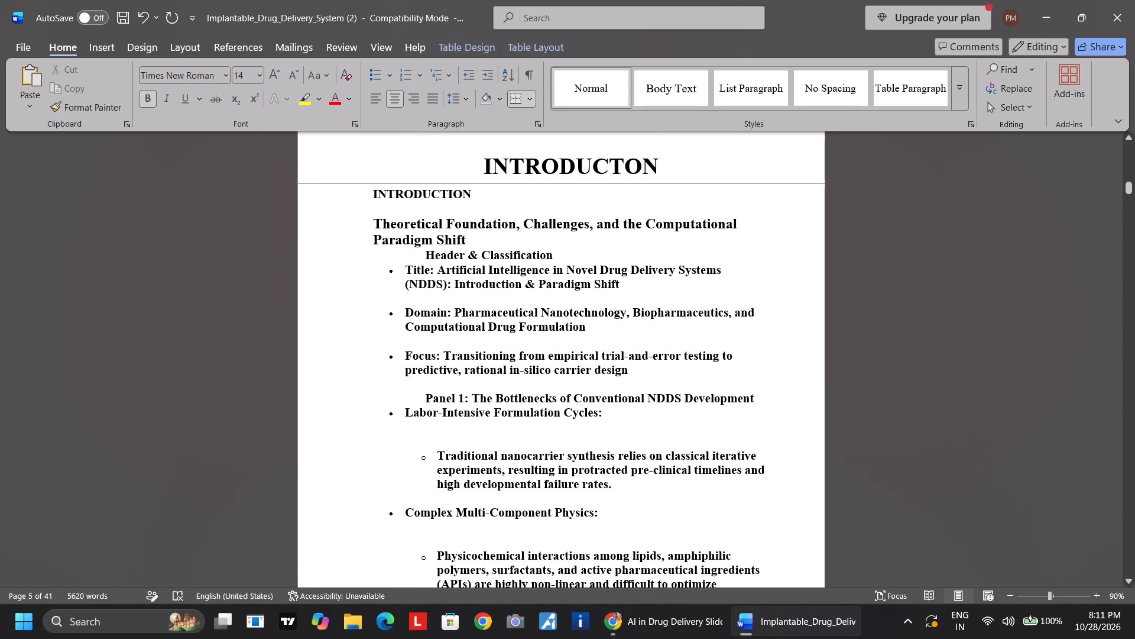
drag(372, 221, 529, 609)
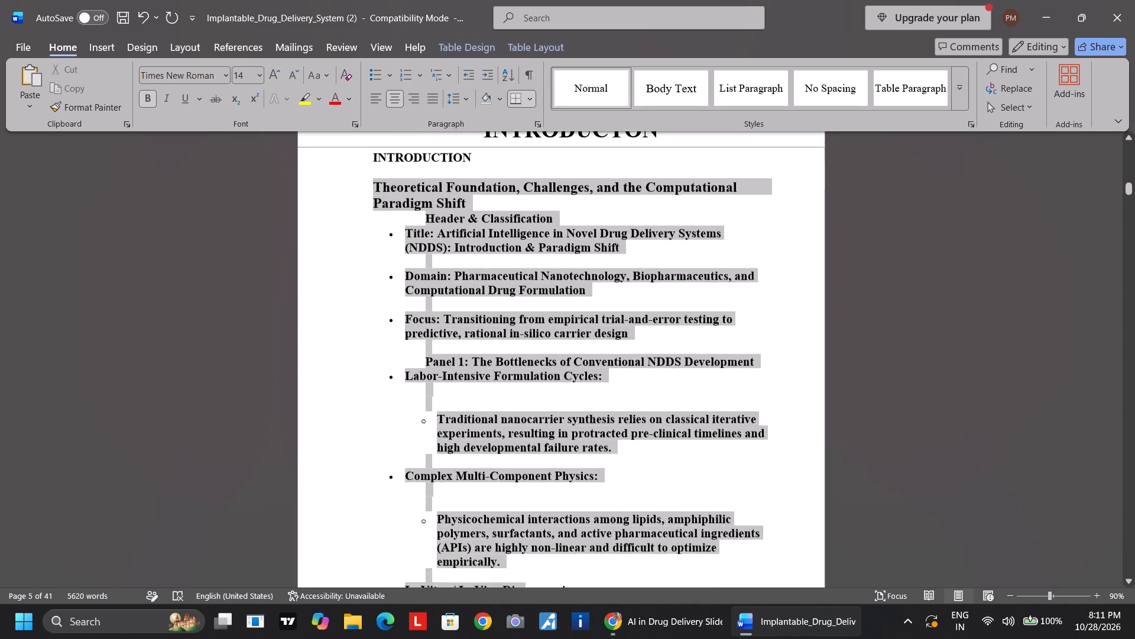
drag(529, 609, 531, 503)
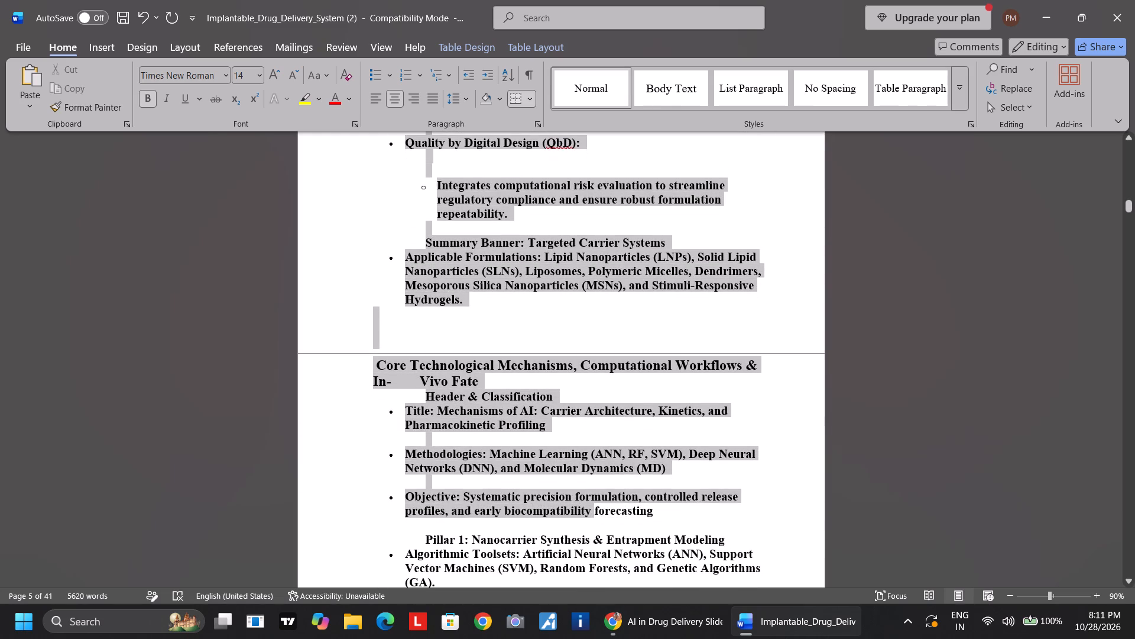
drag(531, 503, 571, 602)
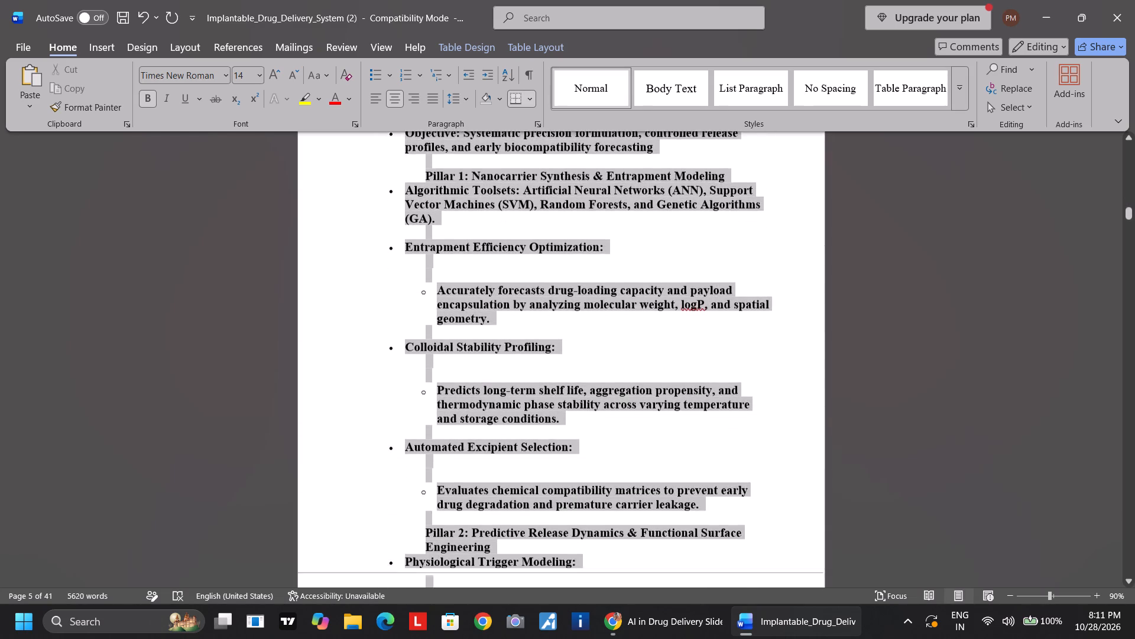
drag(571, 602, 571, 602)
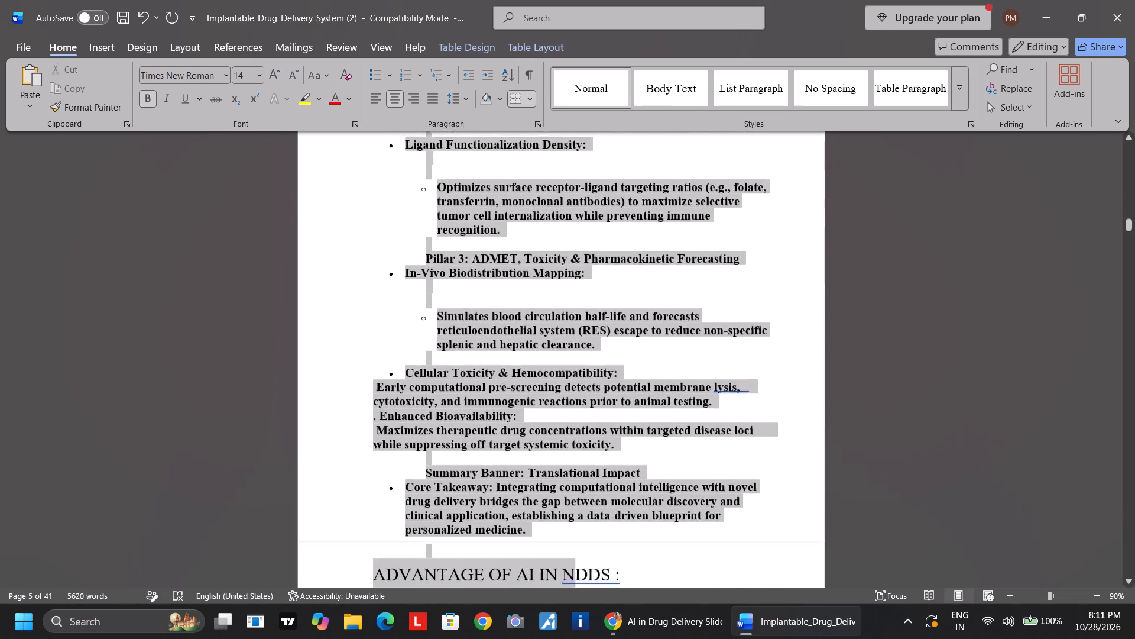
drag(571, 602, 535, 350)
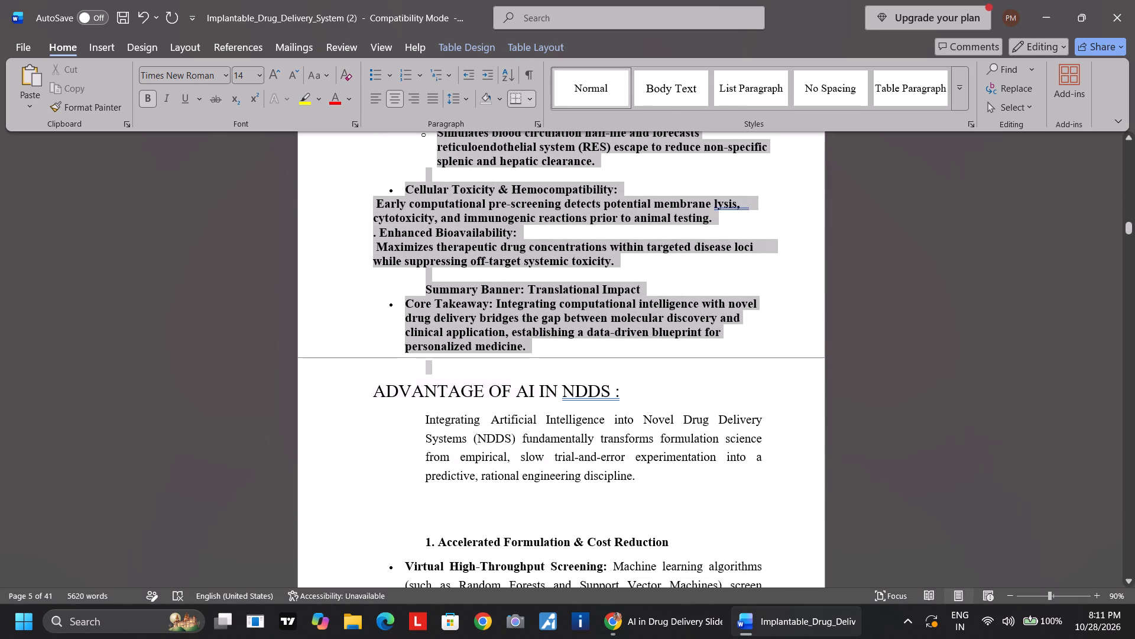
drag(535, 350, 527, 314)
scroll(527, 314, up, 1)
scroll(527, 314, down, 1)
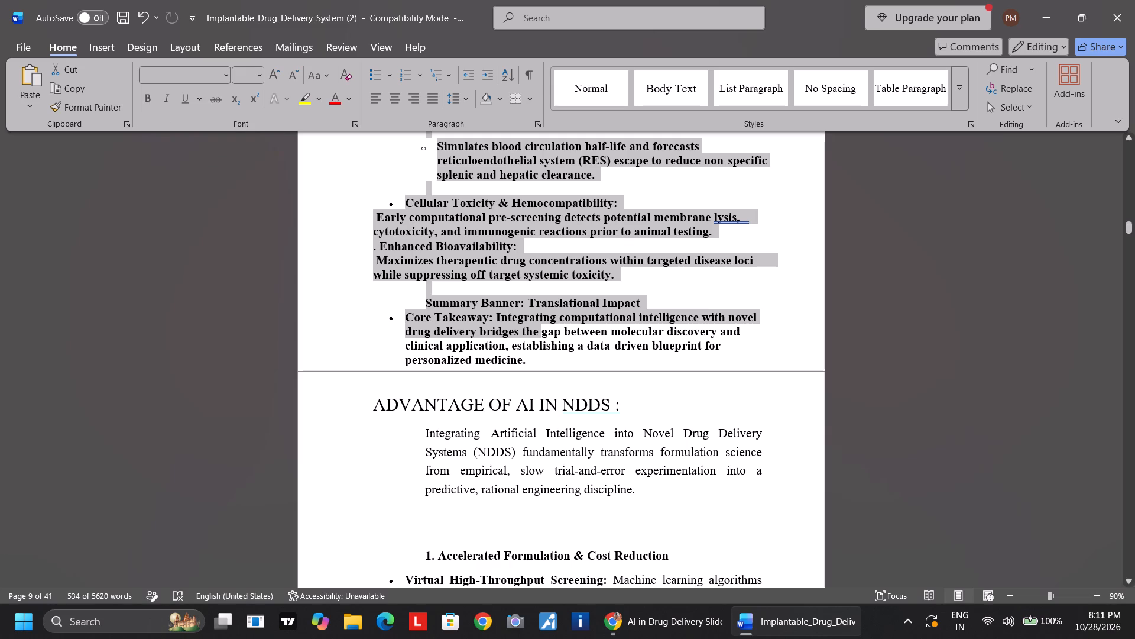
click(148, 99)
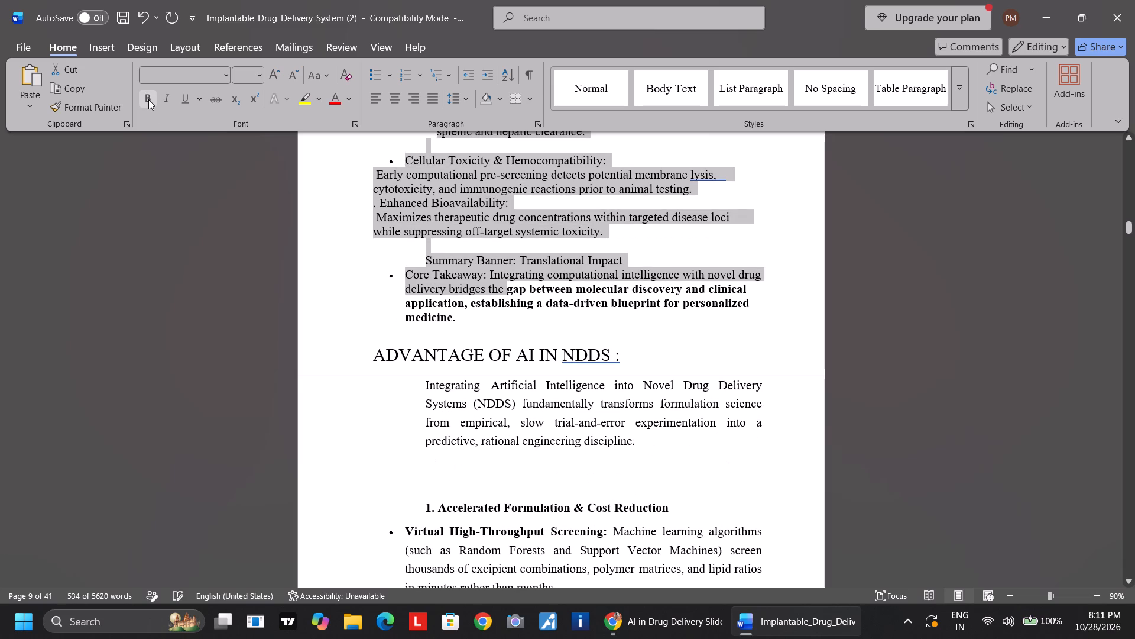
Remove bold from the rest of the Core Takeaway bullet, from "gap between molecular discovery" to "personalized medicine.".
click(361, 234)
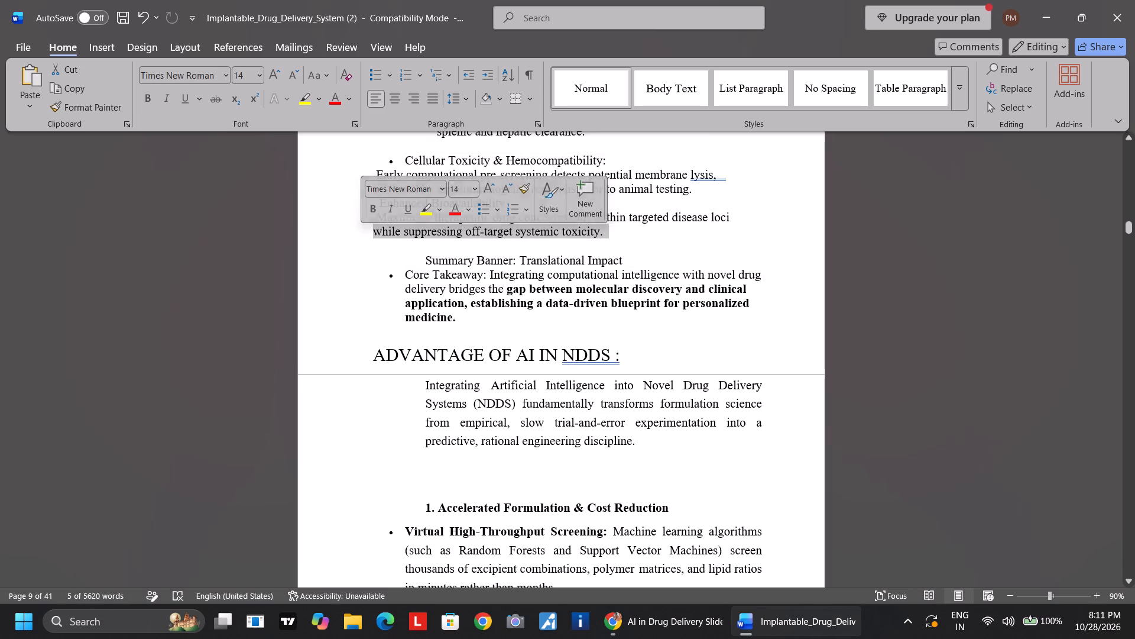
click(387, 292)
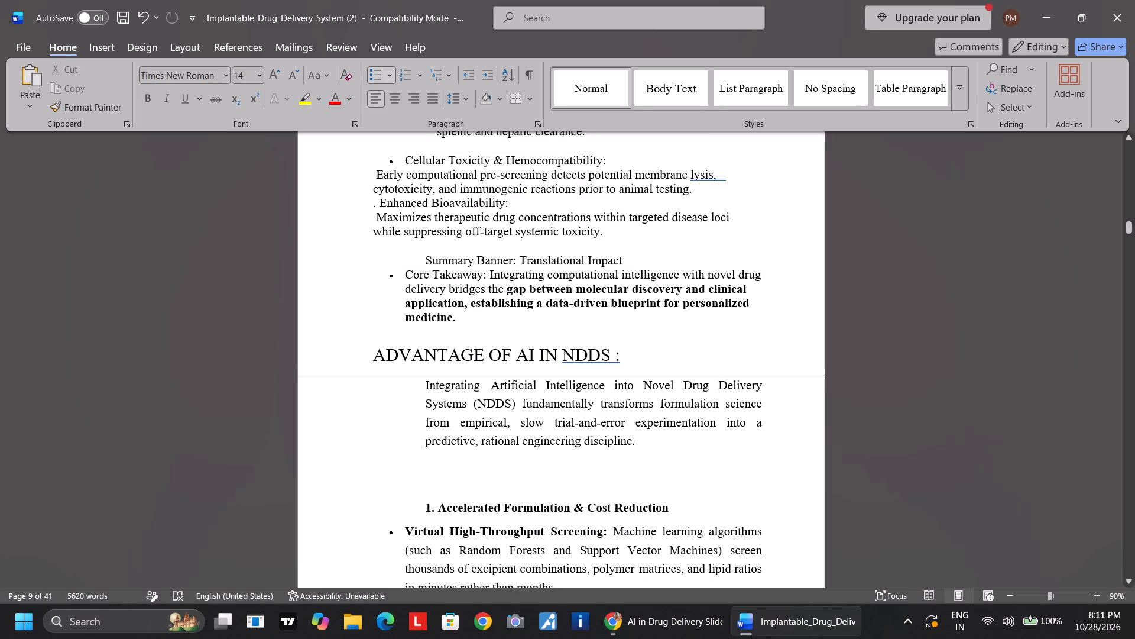
click(502, 288)
drag(505, 288, 545, 312)
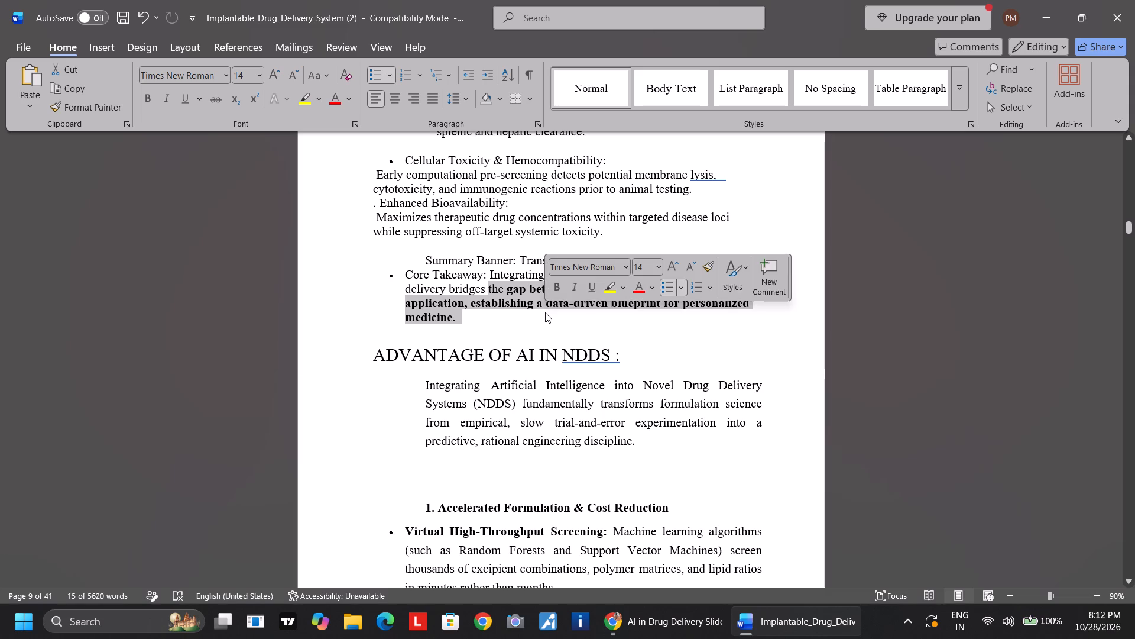
click(494, 280)
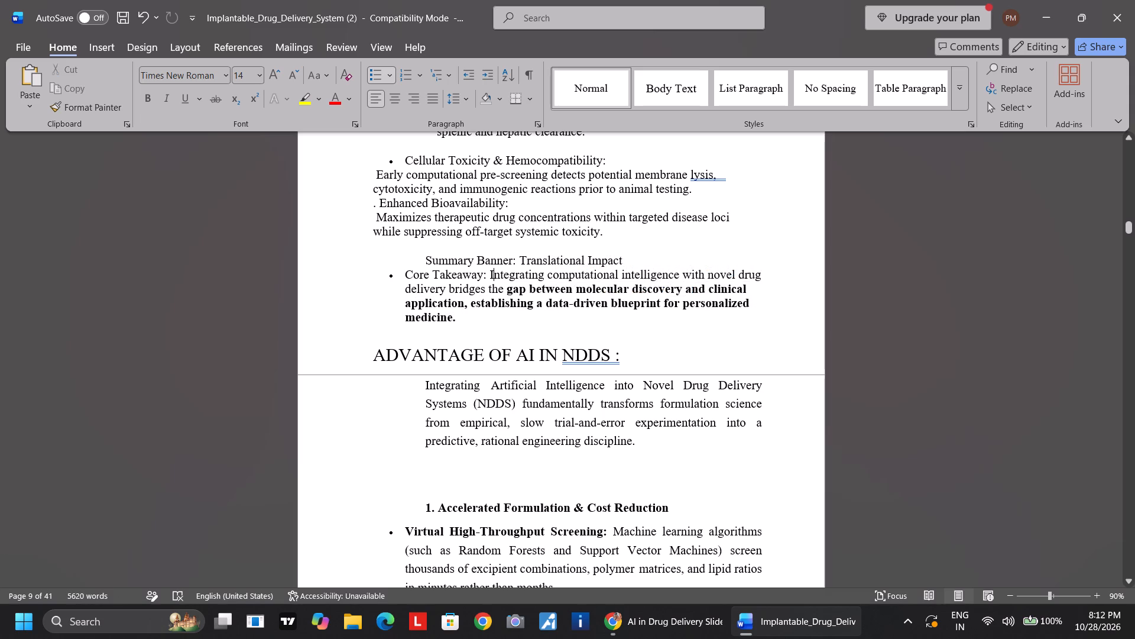
click(504, 291)
drag(505, 291, 544, 309)
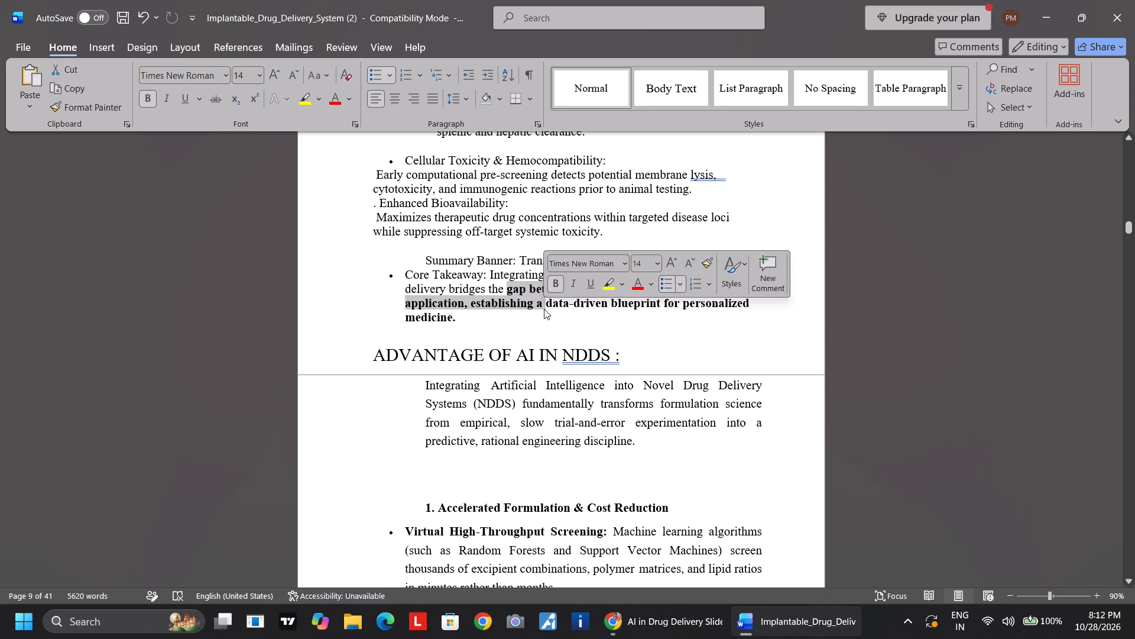
click(546, 310)
drag(508, 288, 555, 314)
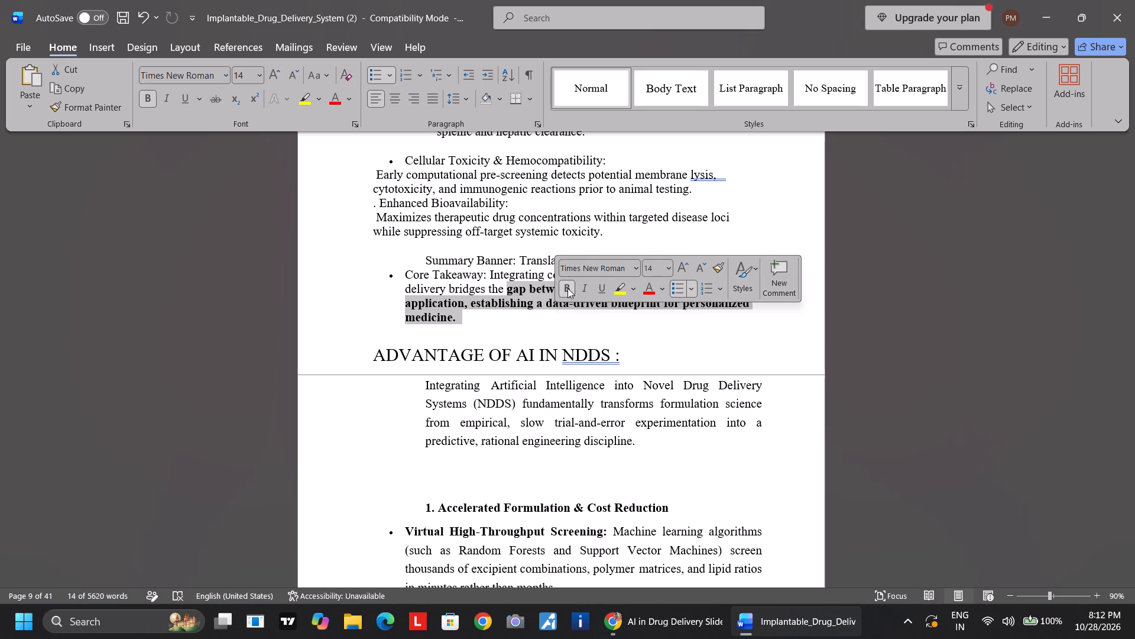
click(567, 289)
click(573, 310)
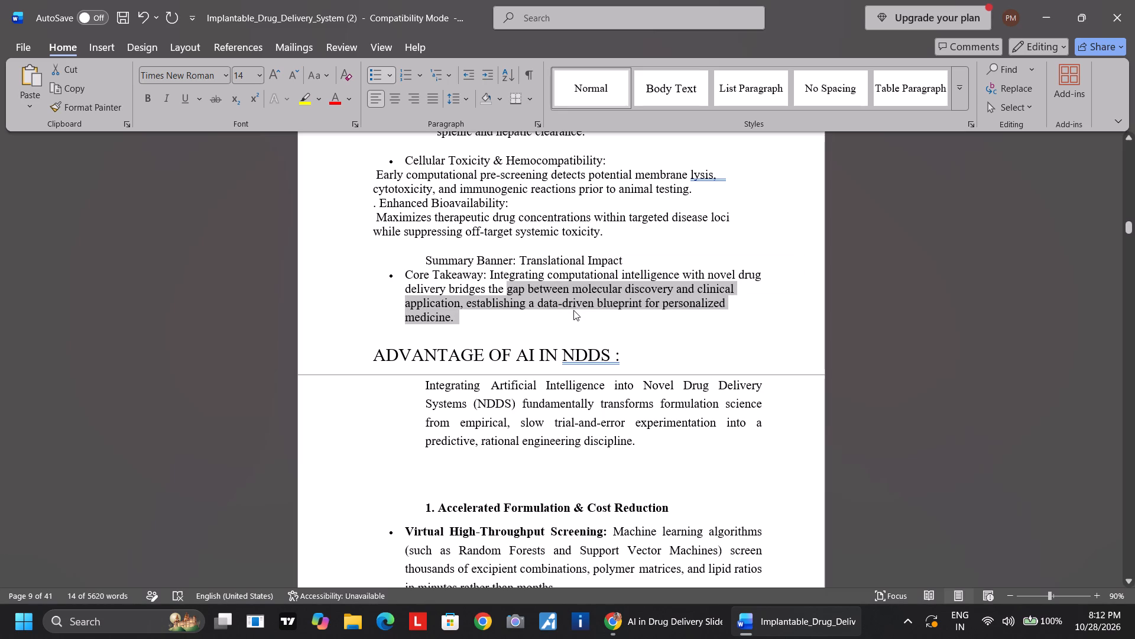
Review the report from the acknowledgment and contents table through the advantages and disadvantages to the release mechanism table.
scroll(573, 310, up, 20)
scroll(573, 310, up, 2)
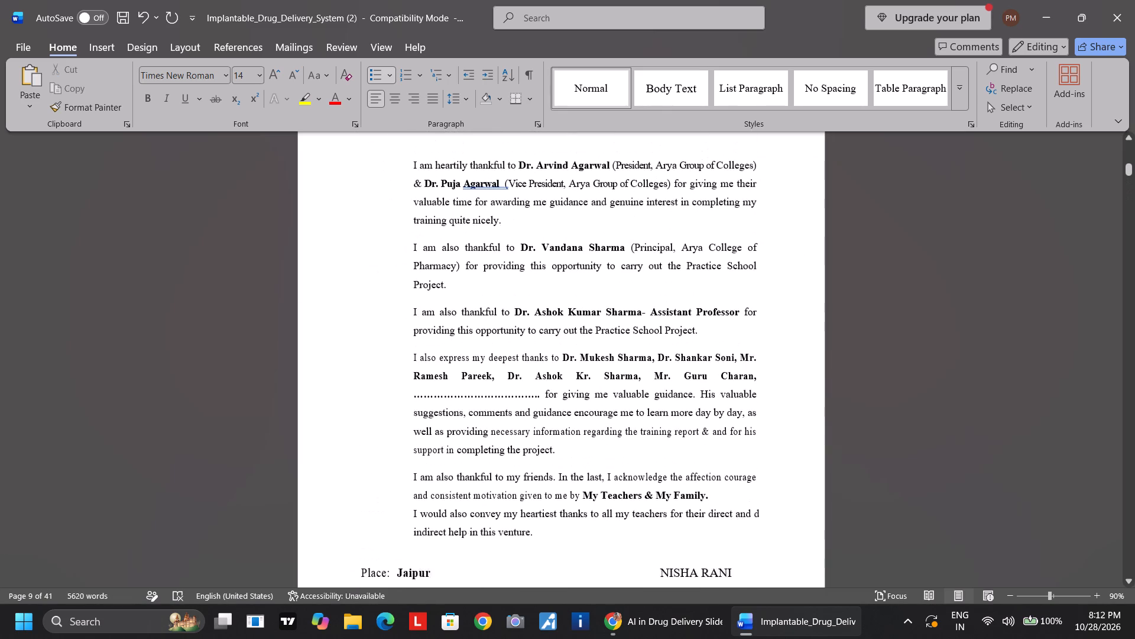
scroll(573, 310, down, 1)
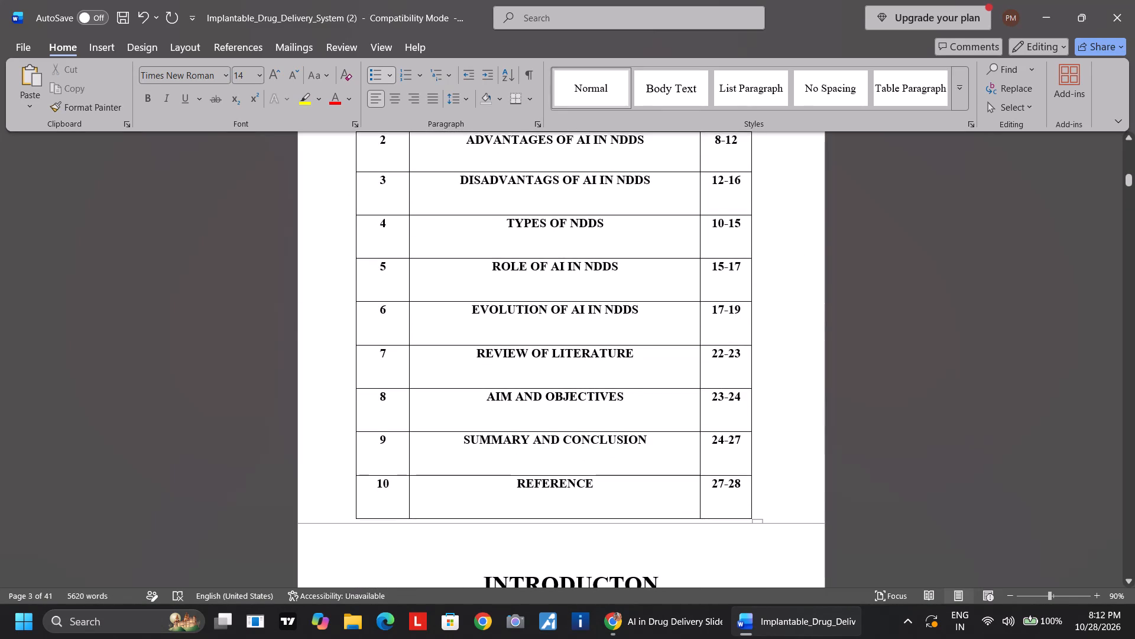
scroll(573, 310, right, 1)
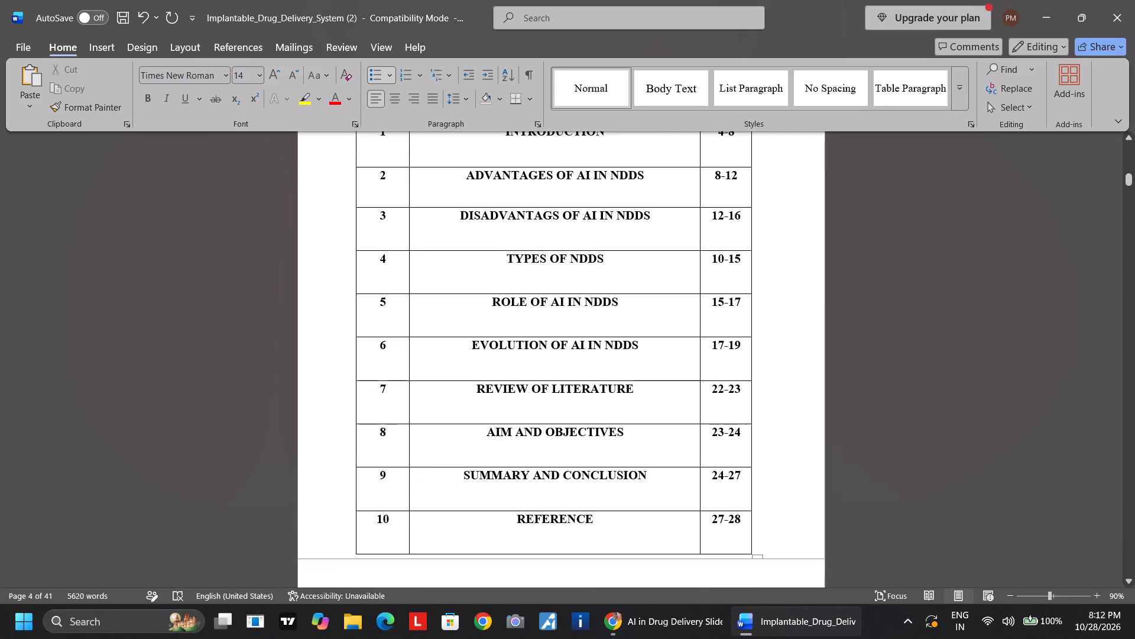
scroll(573, 310, down, 9)
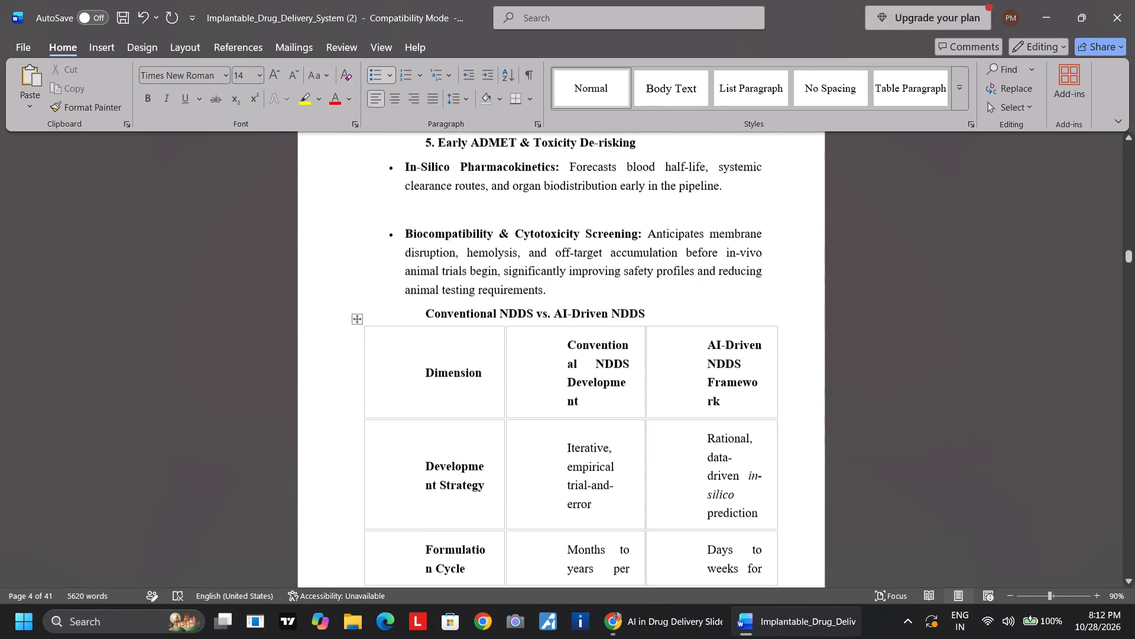
scroll(573, 310, down, 2)
scroll(573, 310, right, 2)
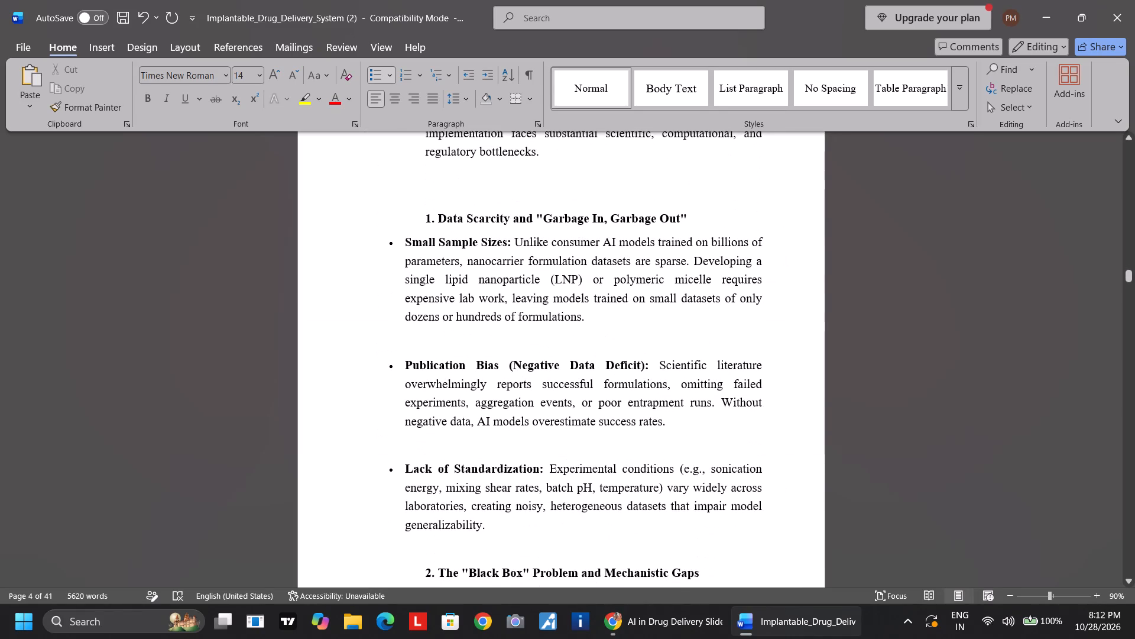
scroll(573, 310, right, 14)
scroll(573, 310, up, 5)
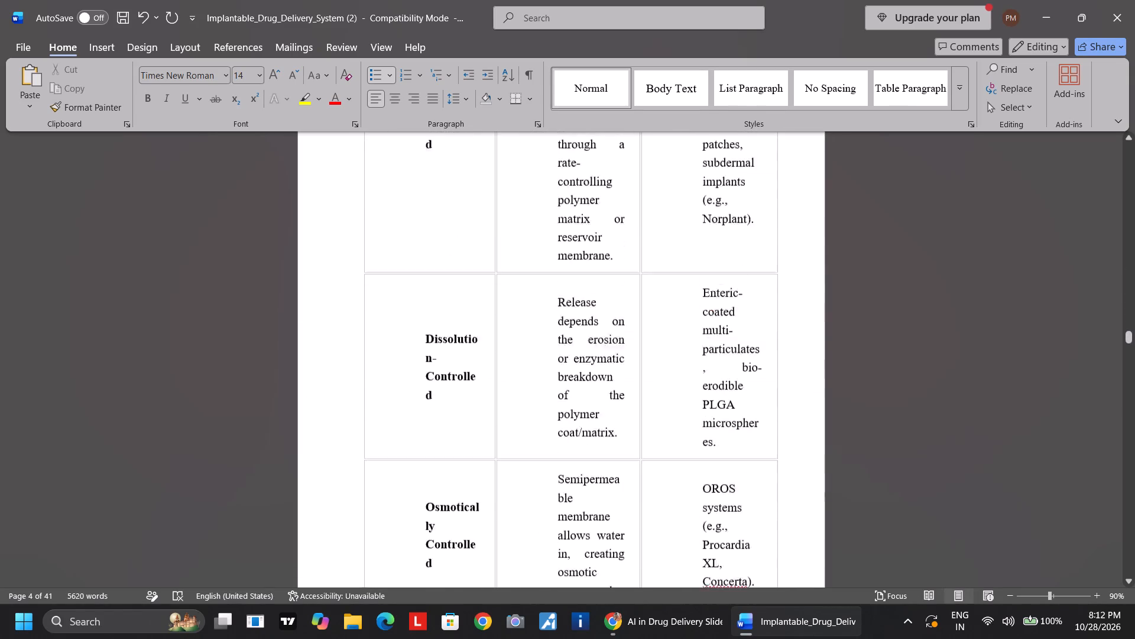
Examine the disadvantages section's numbered points and comparison table, up to the TYPES OF NDDS heading.
scroll(573, 310, up, 4)
right_click(573, 310)
scroll(573, 310, down, 3)
click(429, 363)
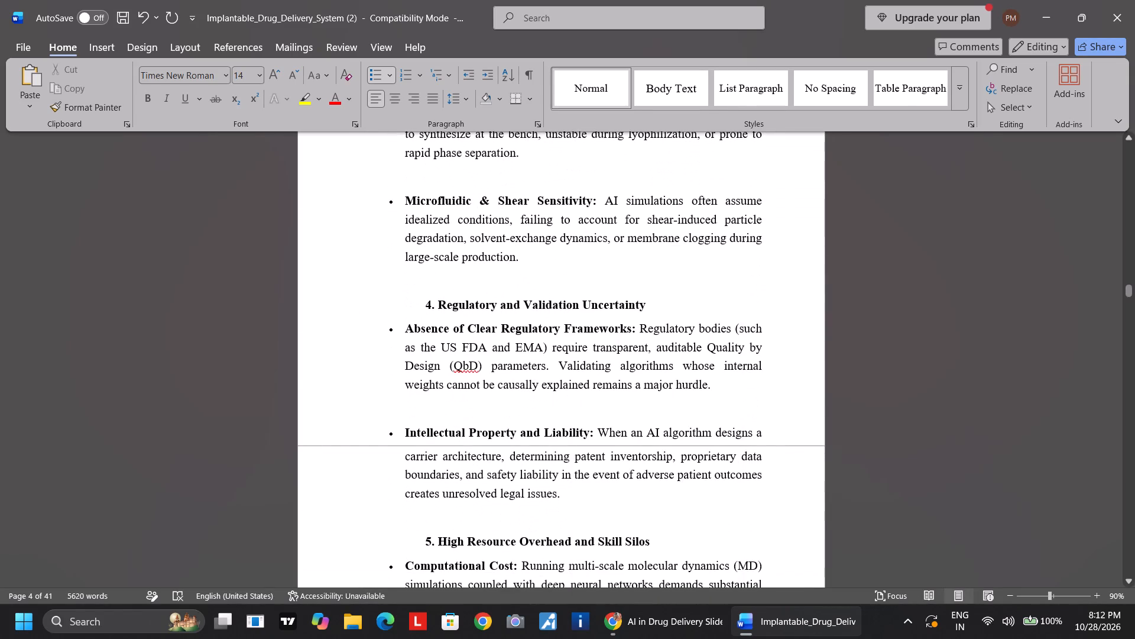
scroll(492, 240, down, 3)
scroll(492, 240, right, 1)
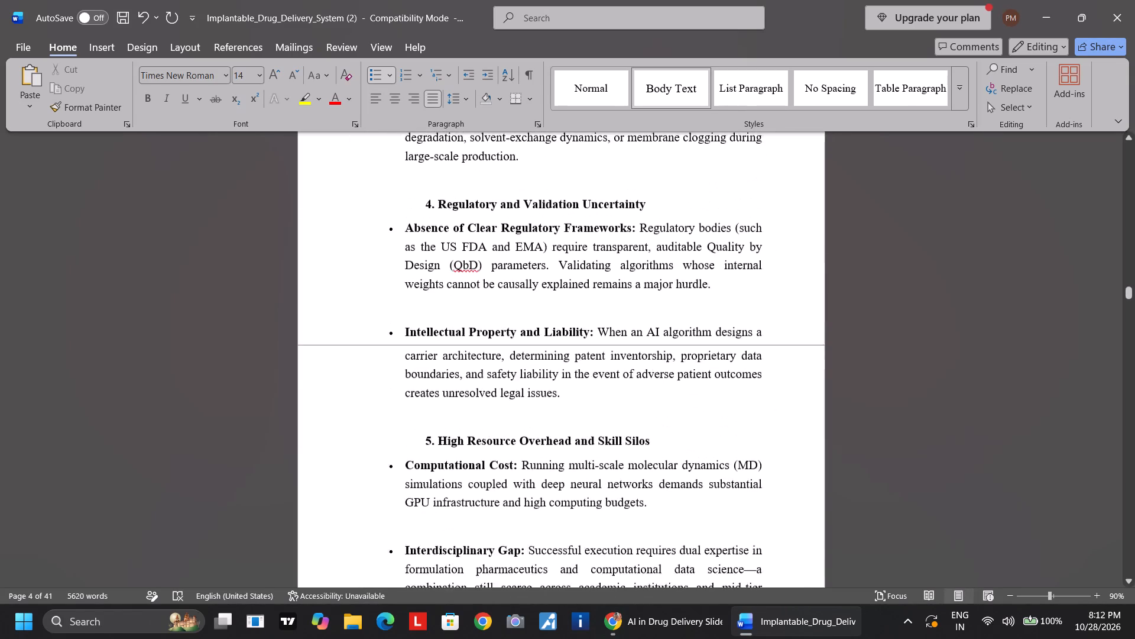
scroll(492, 240, right, 1)
scroll(492, 240, up, 1)
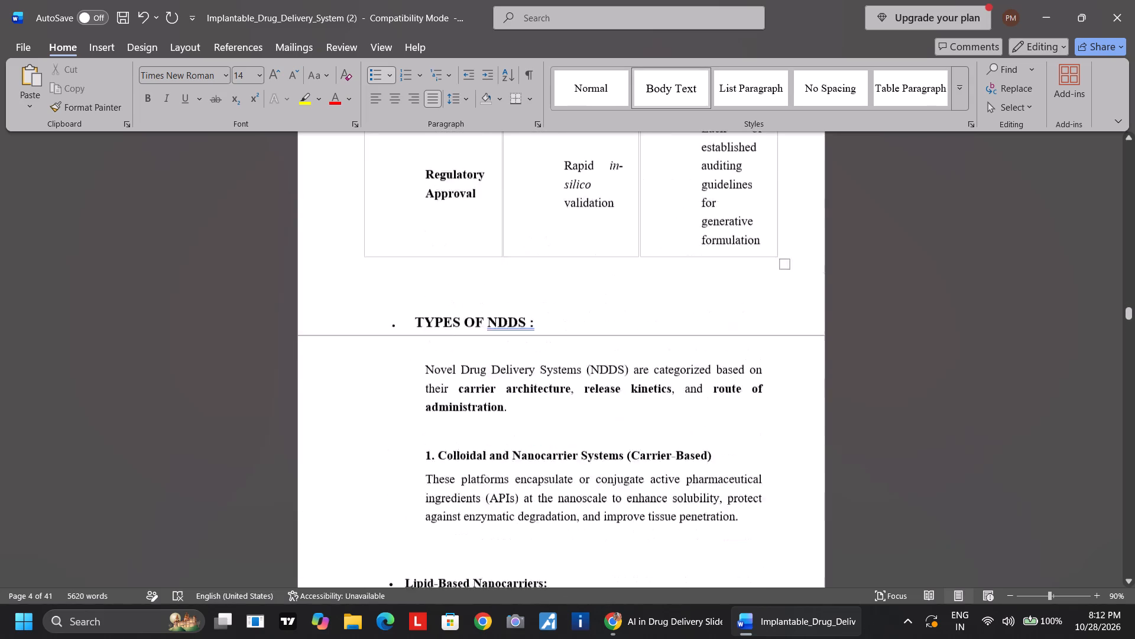
scroll(492, 240, up, 1)
scroll(492, 240, down, 1)
scroll(492, 240, up, 1)
scroll(492, 240, down, 1)
scroll(492, 240, up, 1)
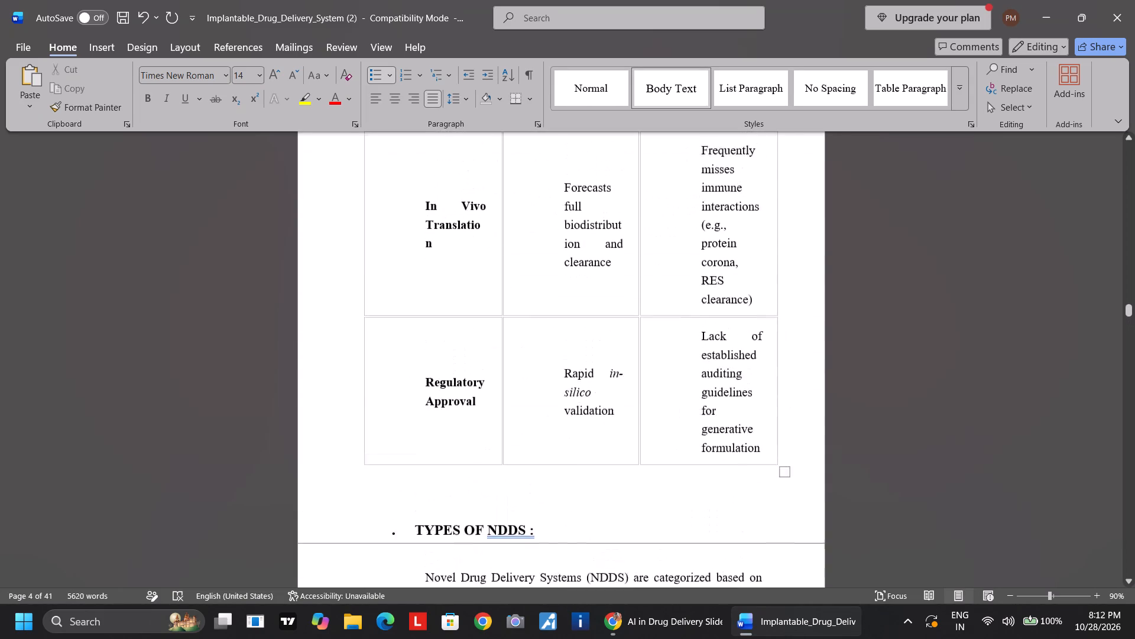
scroll(492, 240, up, 8)
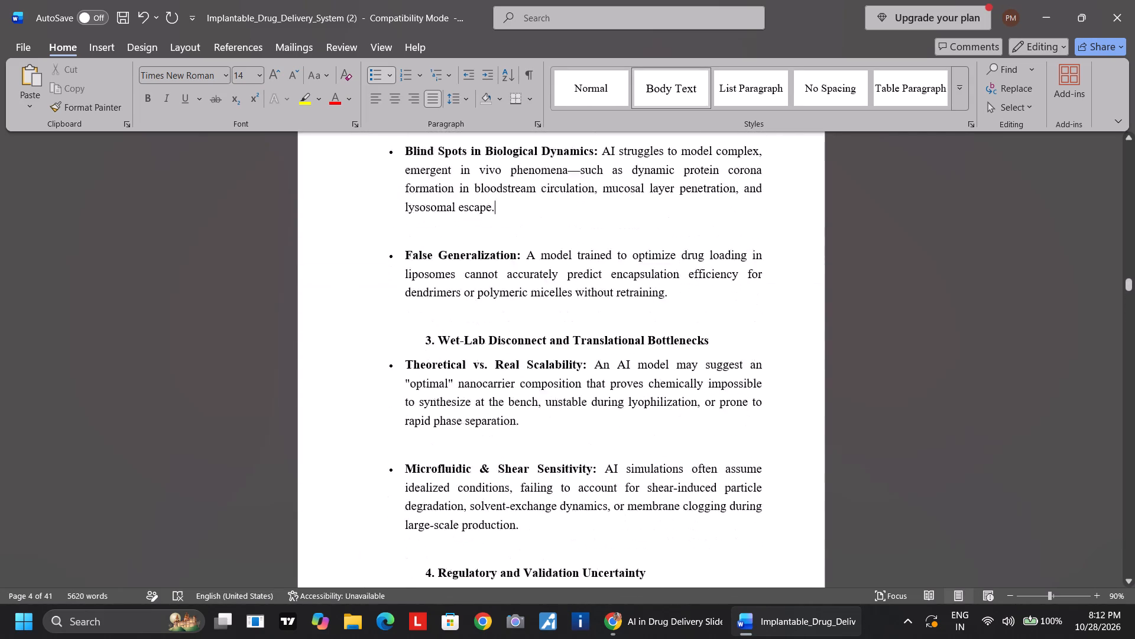
scroll(492, 240, up, 8)
scroll(492, 240, right, 2)
scroll(492, 240, down, 4)
scroll(492, 240, right, 2)
Examine the Types of NDDS section, from the release mechanism table through the nanoparticle figure to the Role of AI in NDDS page.
scroll(492, 240, down, 2)
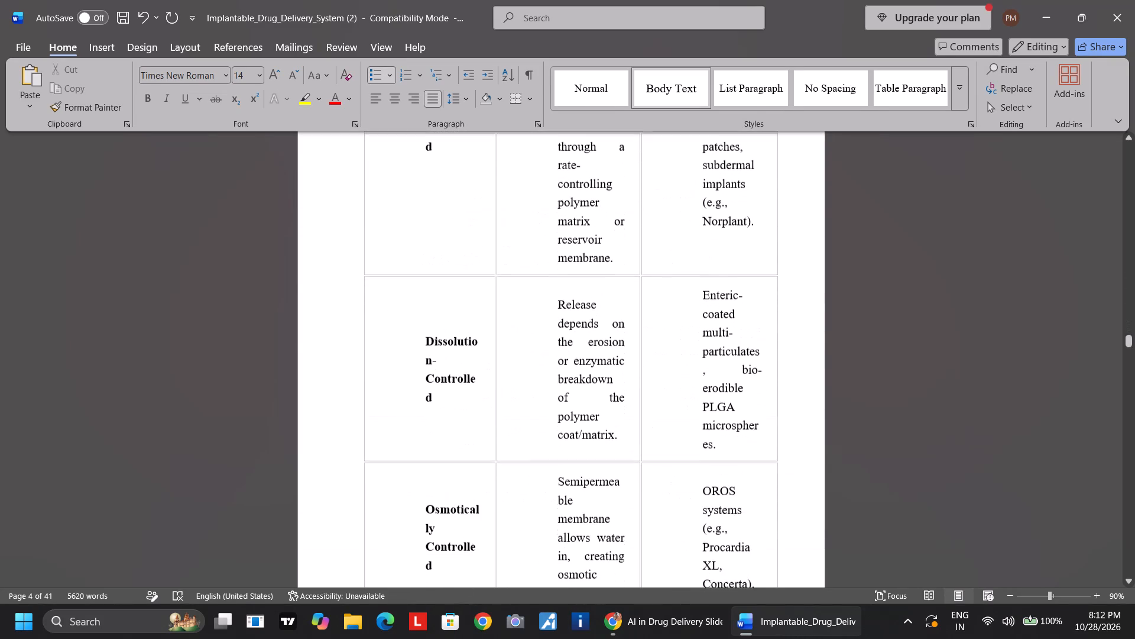
scroll(492, 240, down, 3)
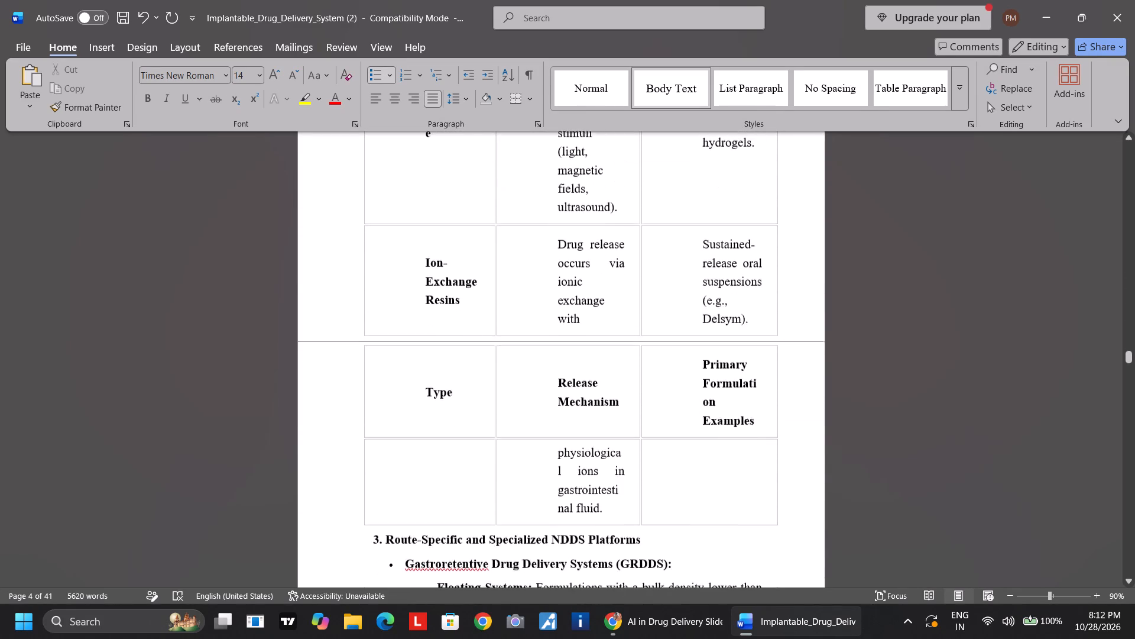
scroll(492, 240, down, 3)
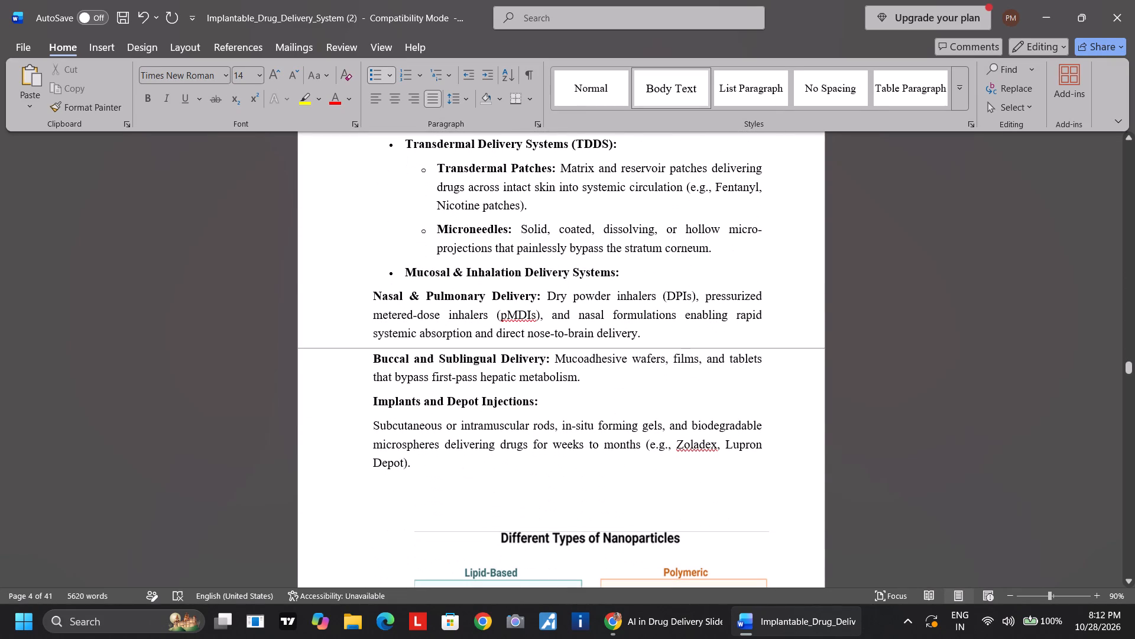
scroll(492, 240, down, 4)
scroll(492, 240, up, 1)
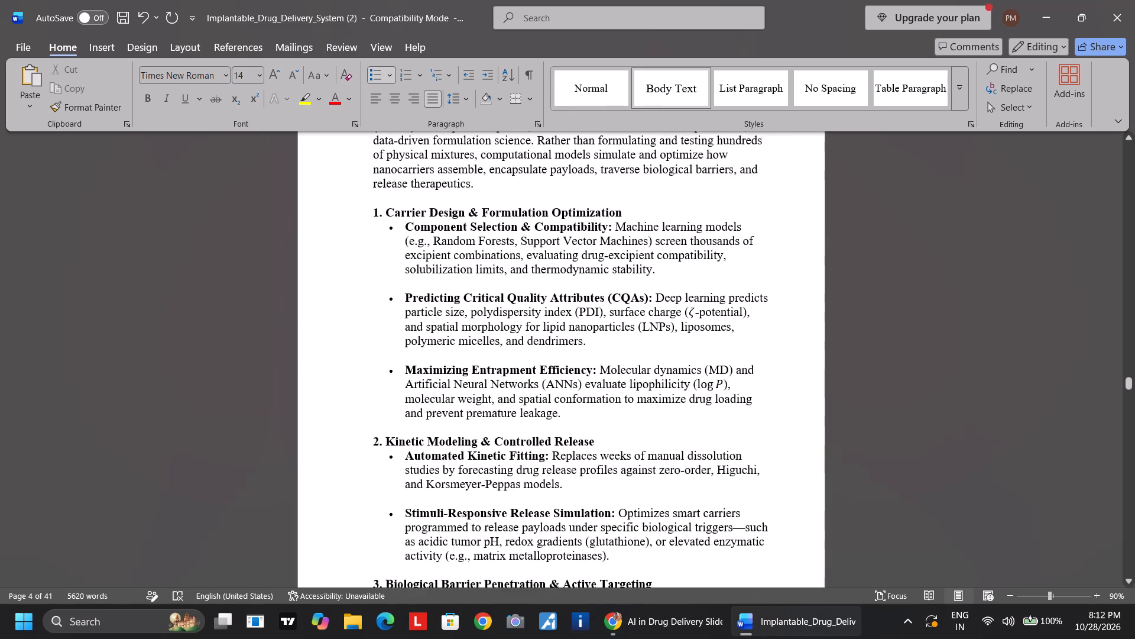
scroll(492, 240, up, 2)
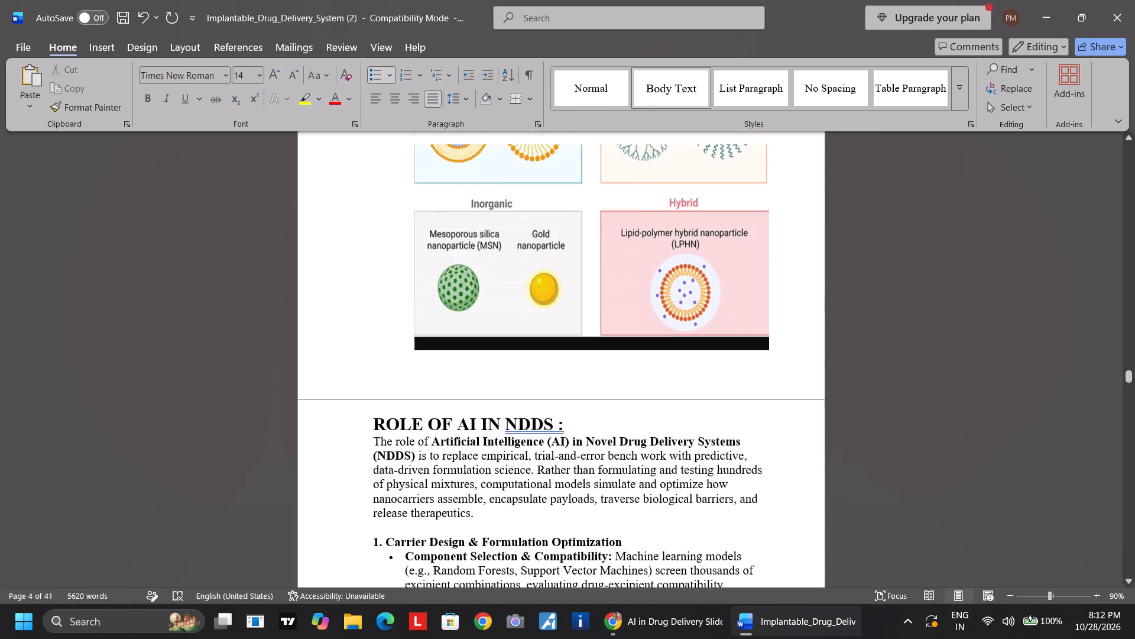
scroll(492, 240, up, 7)
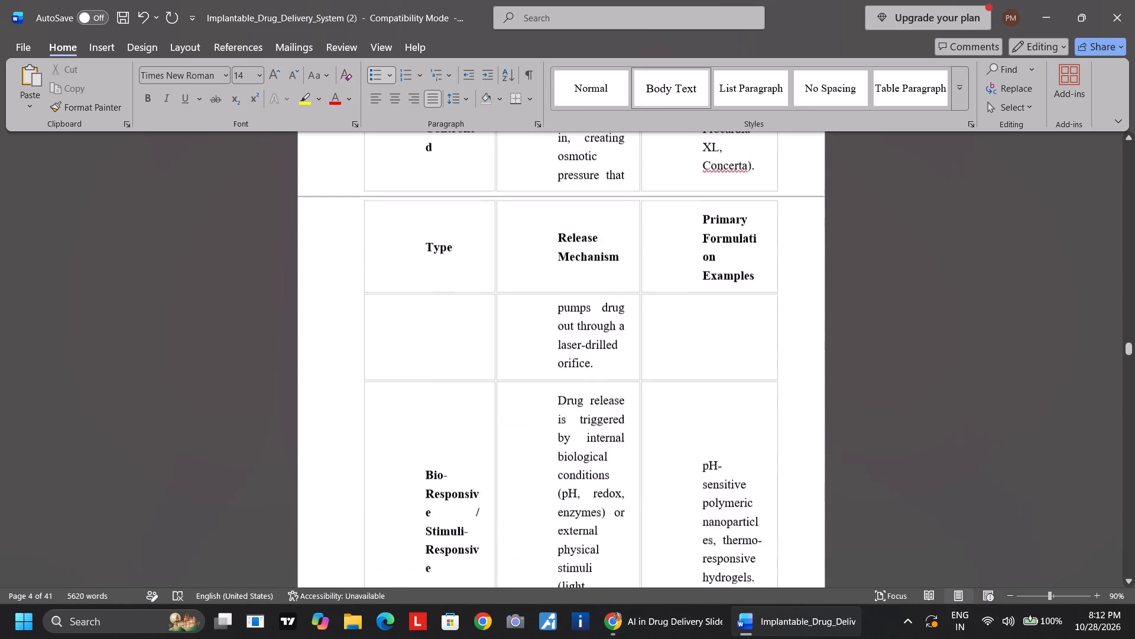
Insert a paragraph break before the TYPES OF NDDS heading so that it starts on the following page with its text.
scroll(492, 240, up, 4)
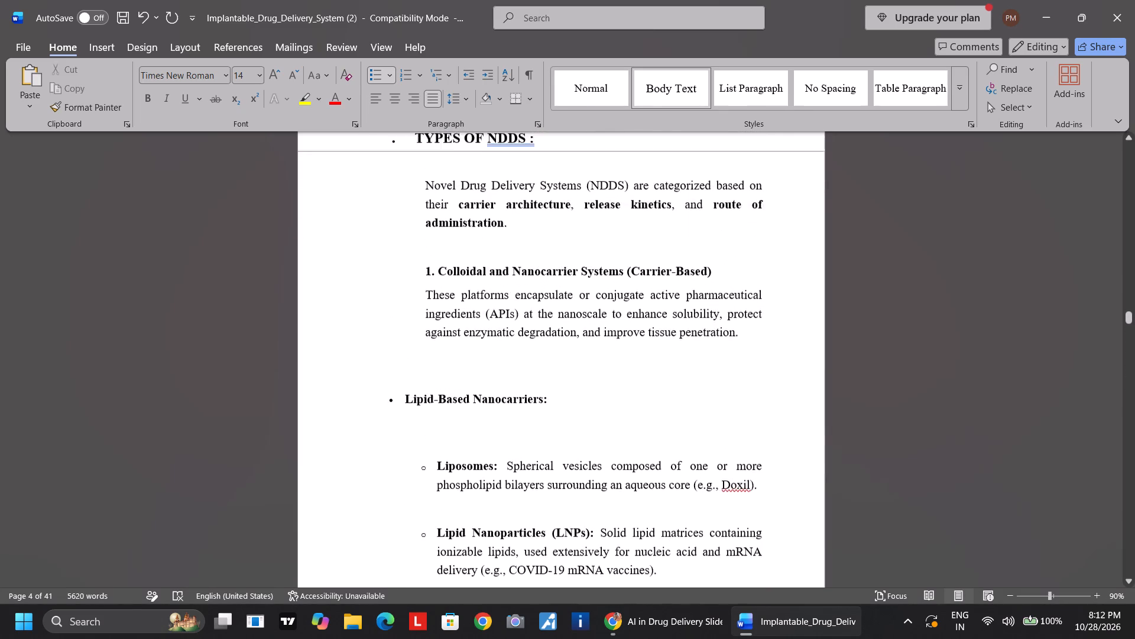
scroll(492, 240, right, 1)
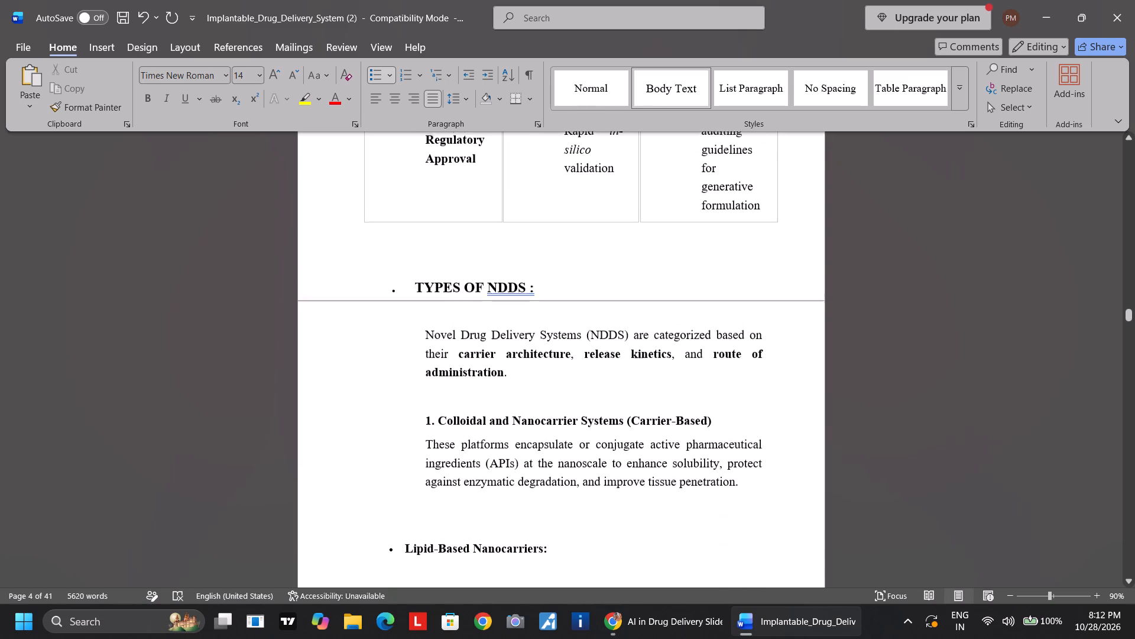
scroll(492, 240, right, 1)
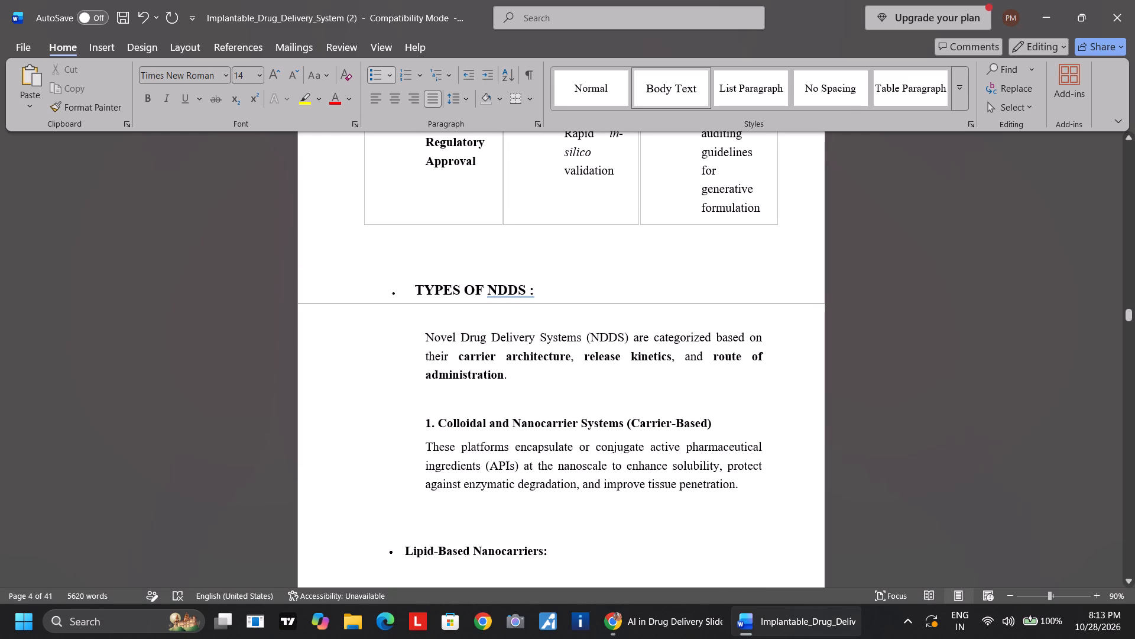
click(391, 291)
key(Return)
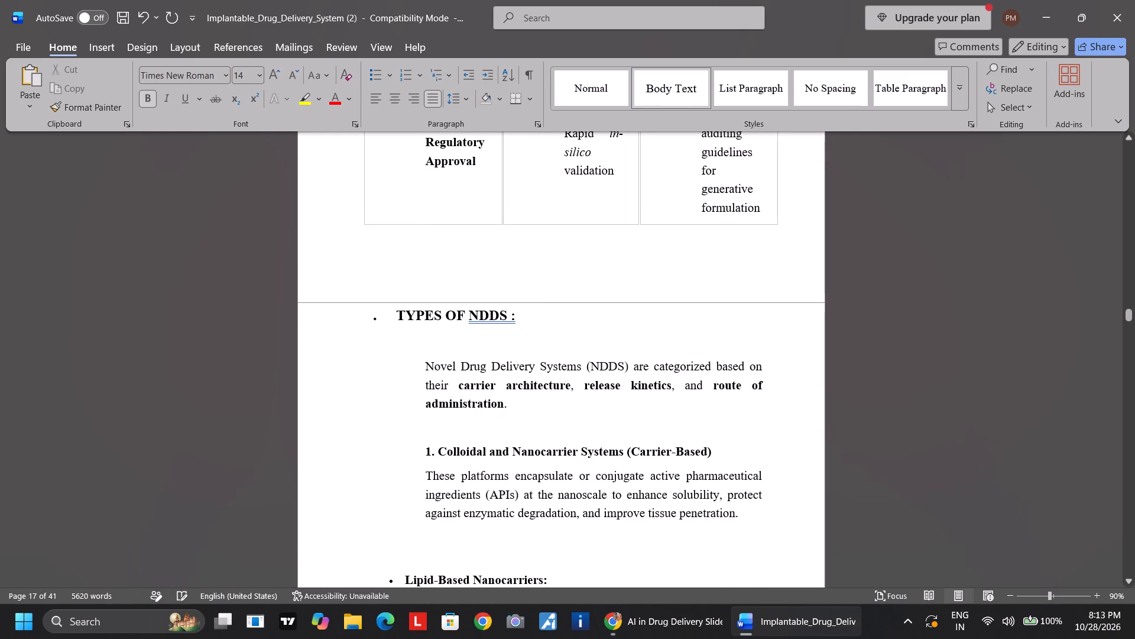
Check the page span of the Types of NDDS section, from its introduction to the ROLE OF AI IN NDDS heading.
scroll(391, 291, right, 4)
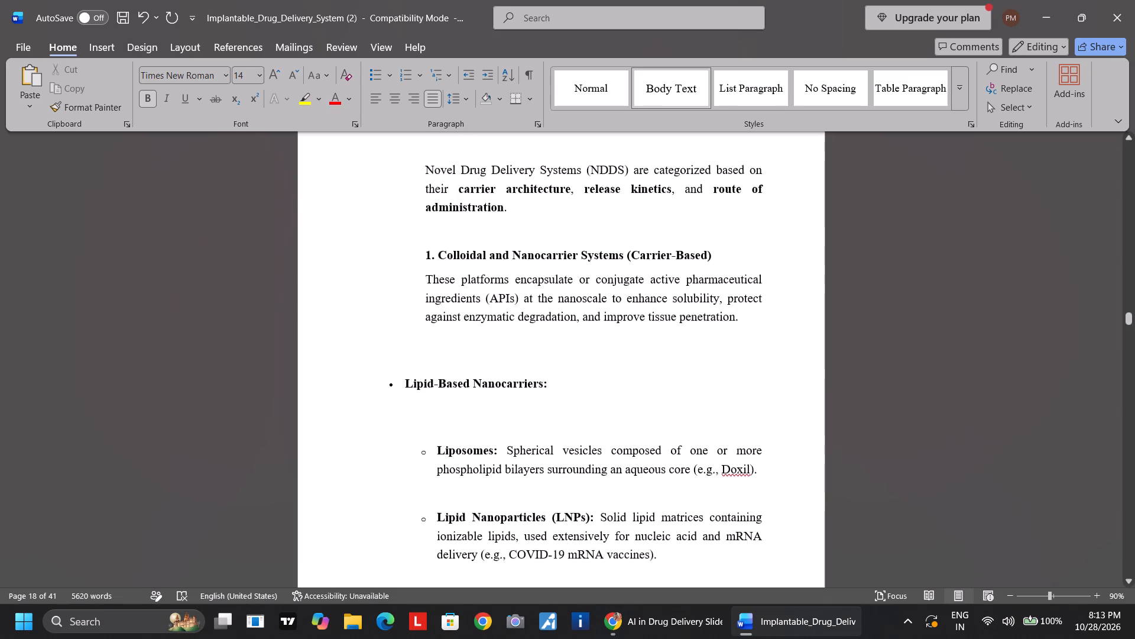
scroll(391, 291, right, 7)
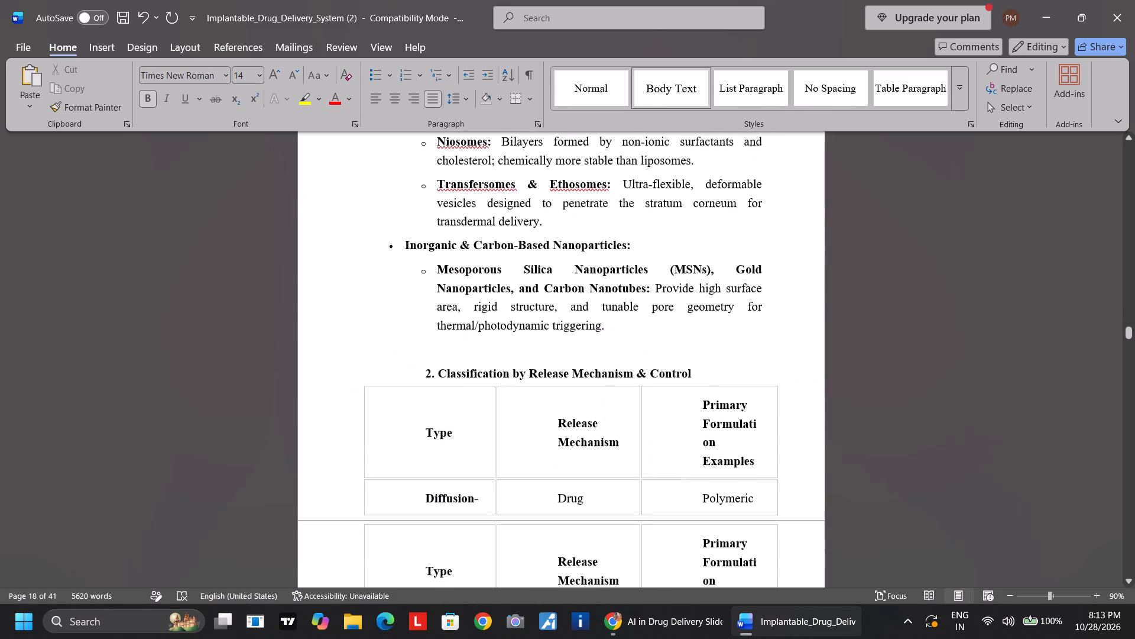
scroll(391, 291, right, 10)
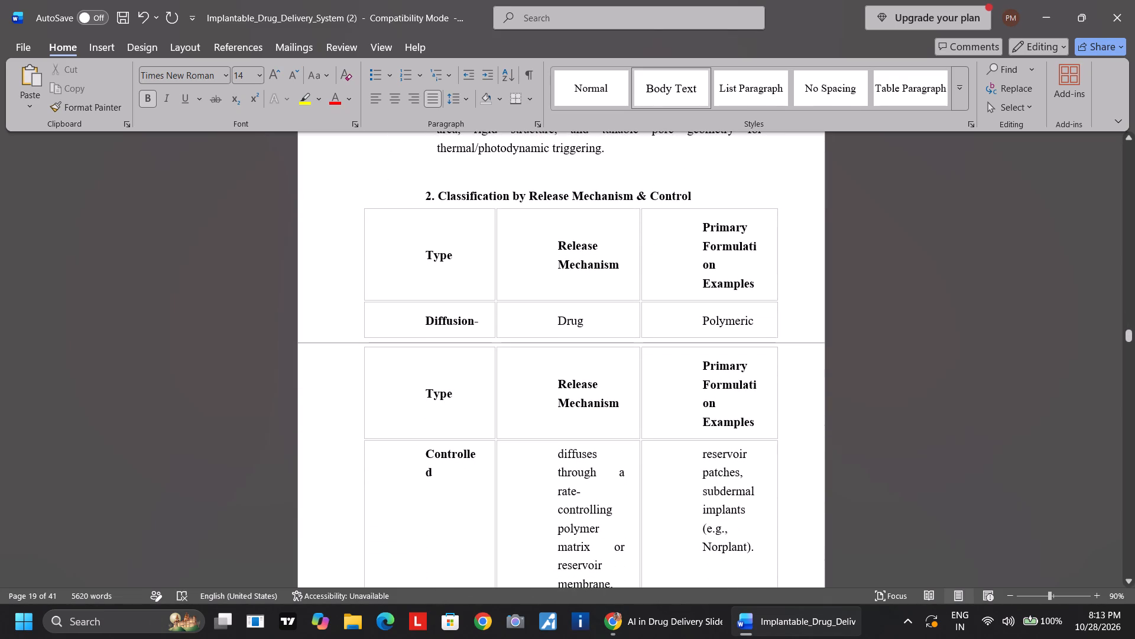
scroll(391, 291, right, 1)
scroll(427, 369, down, 5)
scroll(427, 369, right, 1)
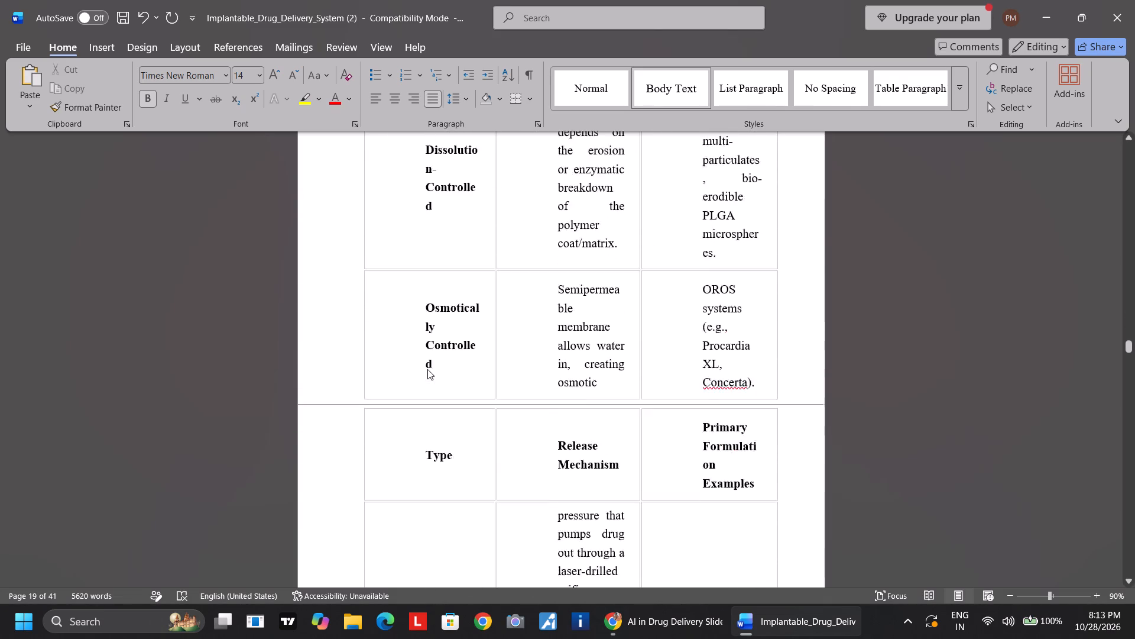
scroll(427, 369, right, 9)
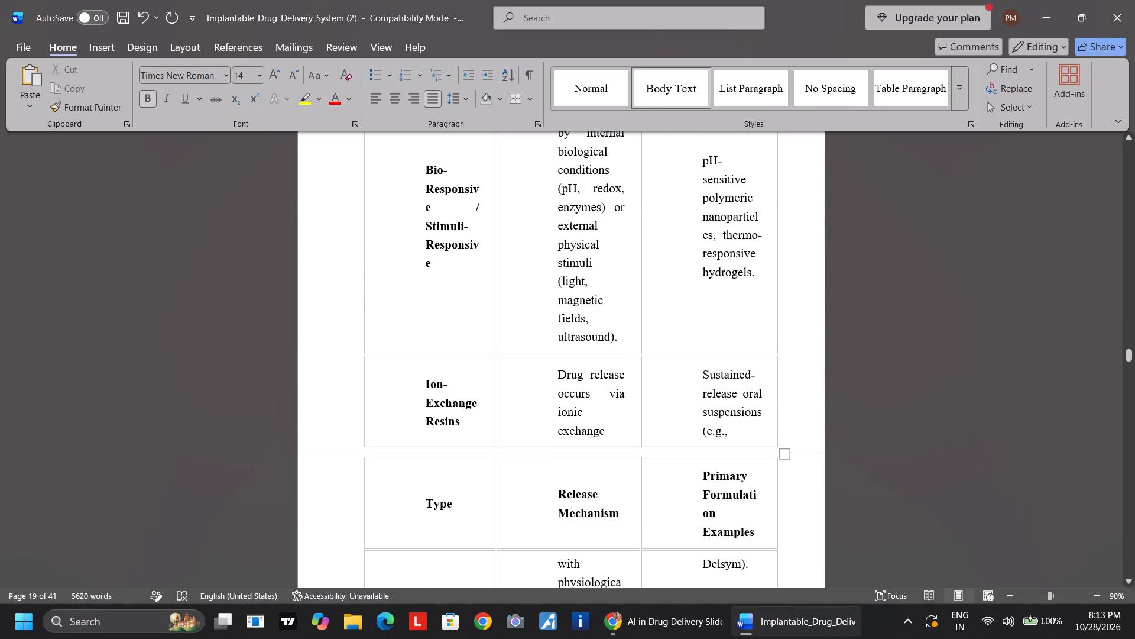
scroll(427, 369, right, 1)
scroll(427, 369, down, 4)
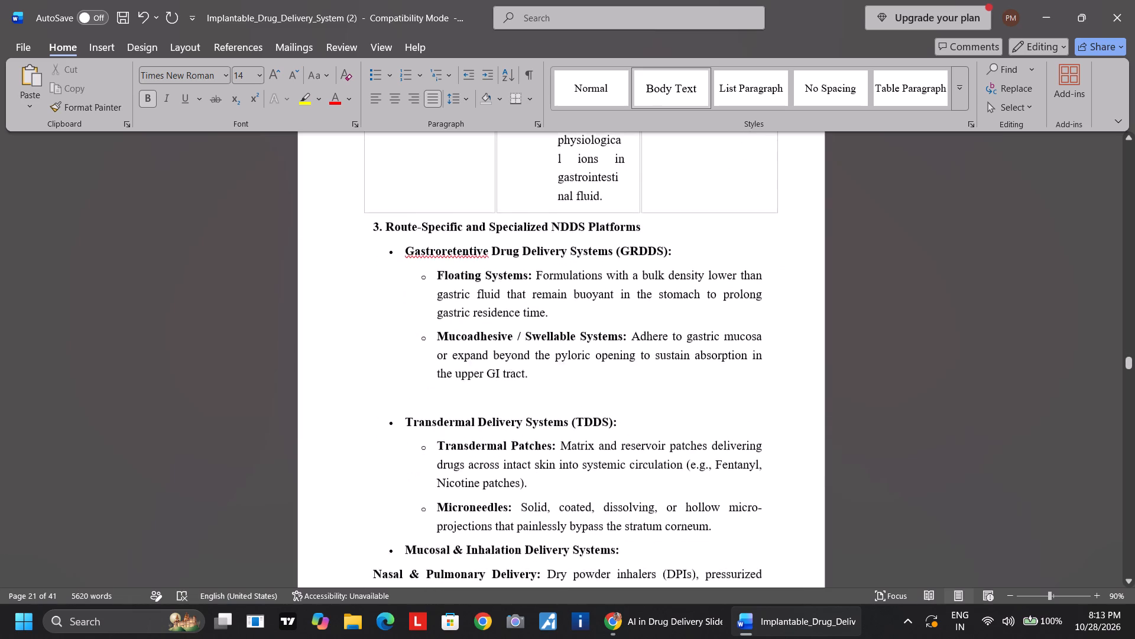
scroll(427, 369, down, 2)
scroll(427, 369, right, 4)
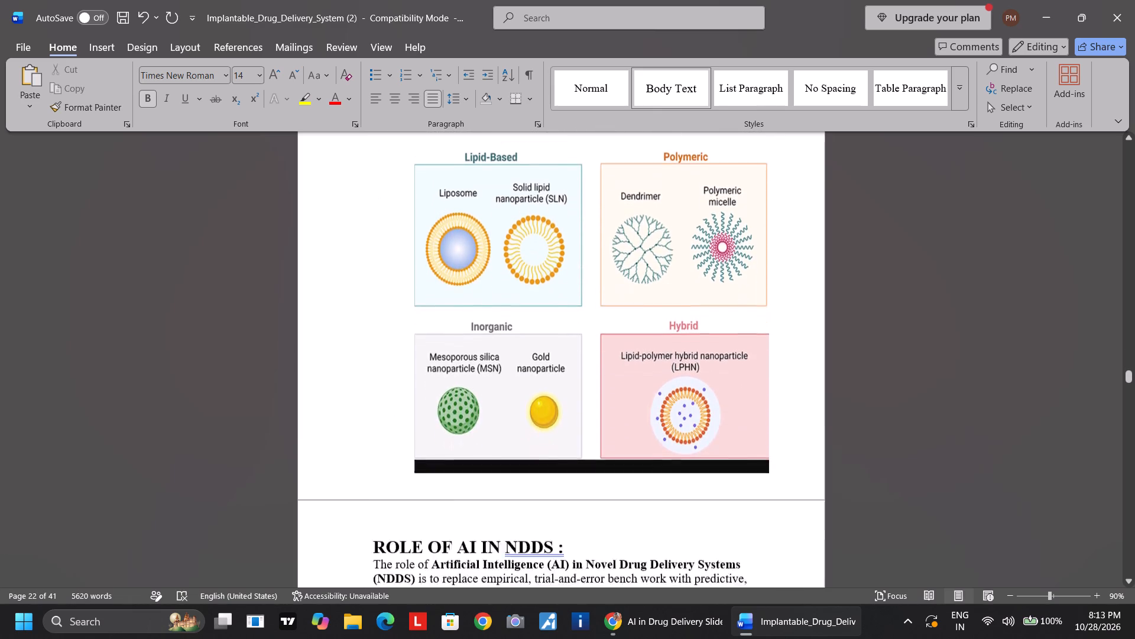
scroll(427, 369, right, 1)
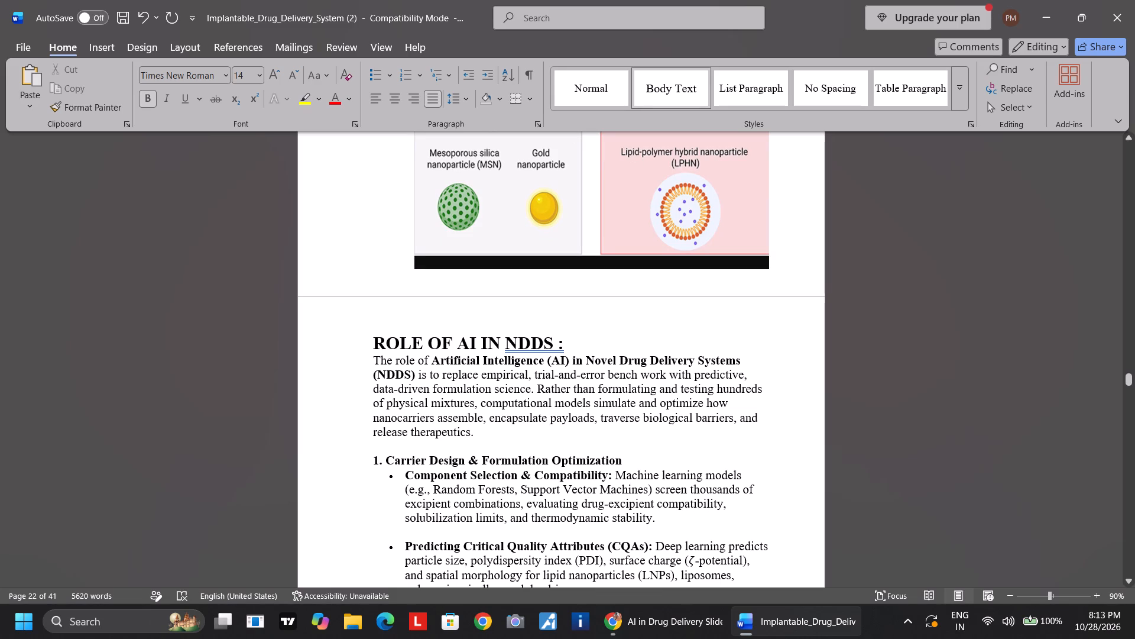
Set the page range of TYPES OF NDDS in the contents table to 16-22.
click(1130, 163)
click(1130, 163)
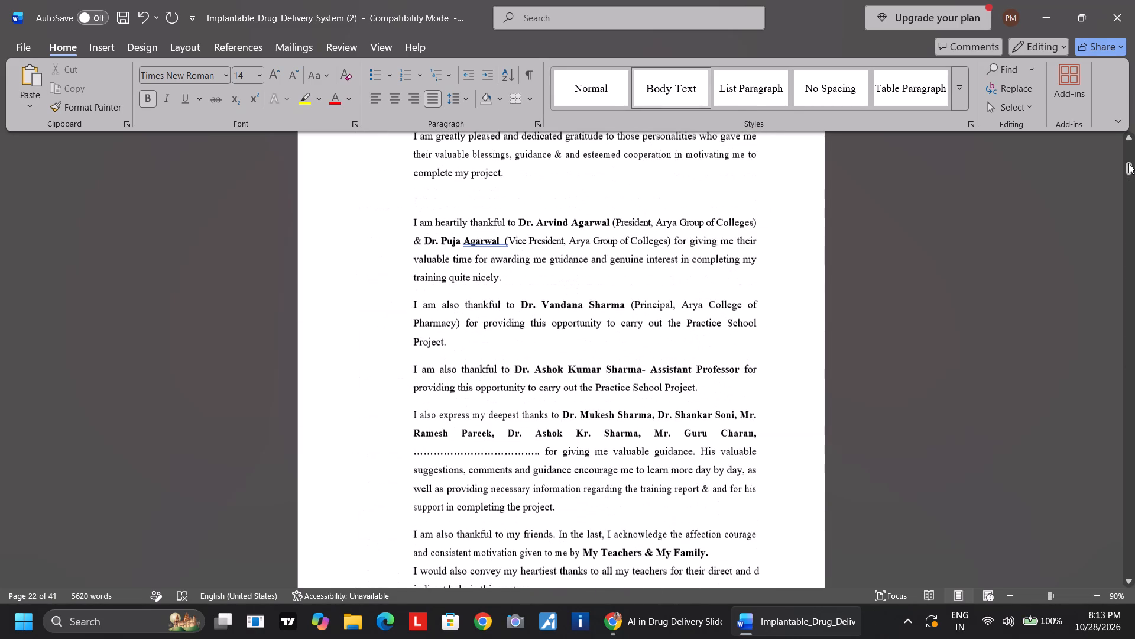
scroll(738, 402, down, 7)
scroll(738, 402, up, 1)
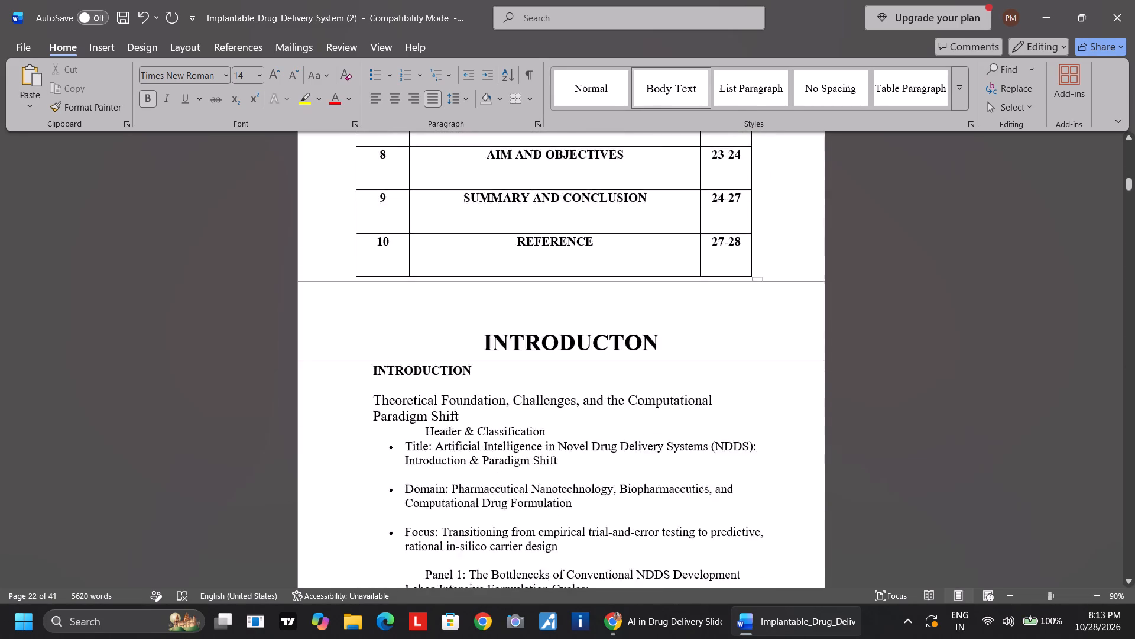
scroll(738, 402, up, 4)
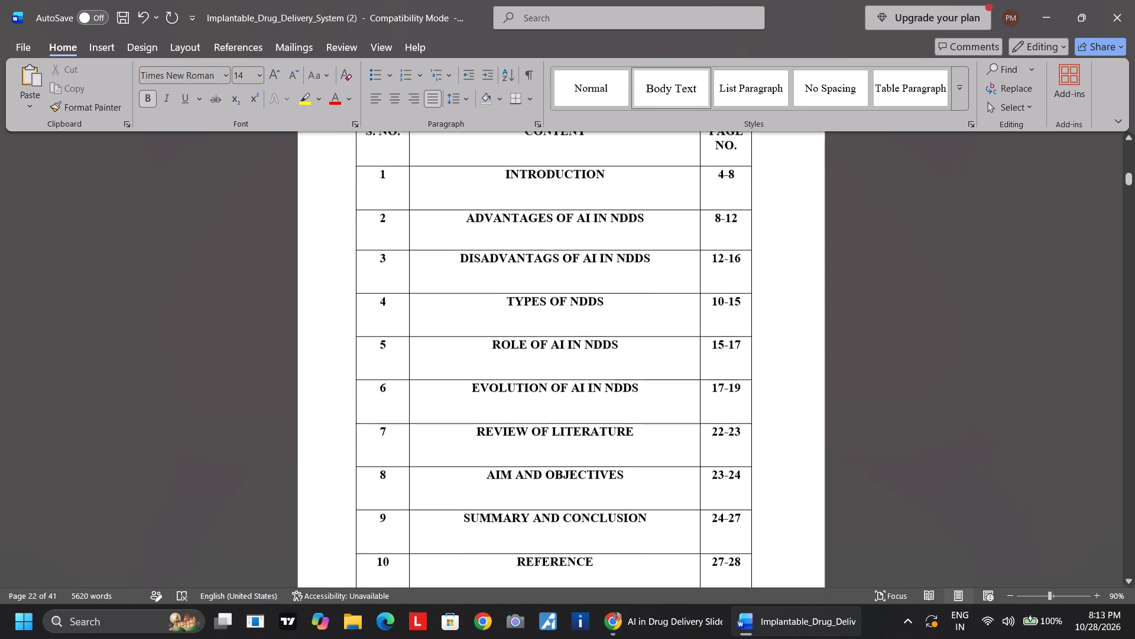
scroll(738, 402, up, 1)
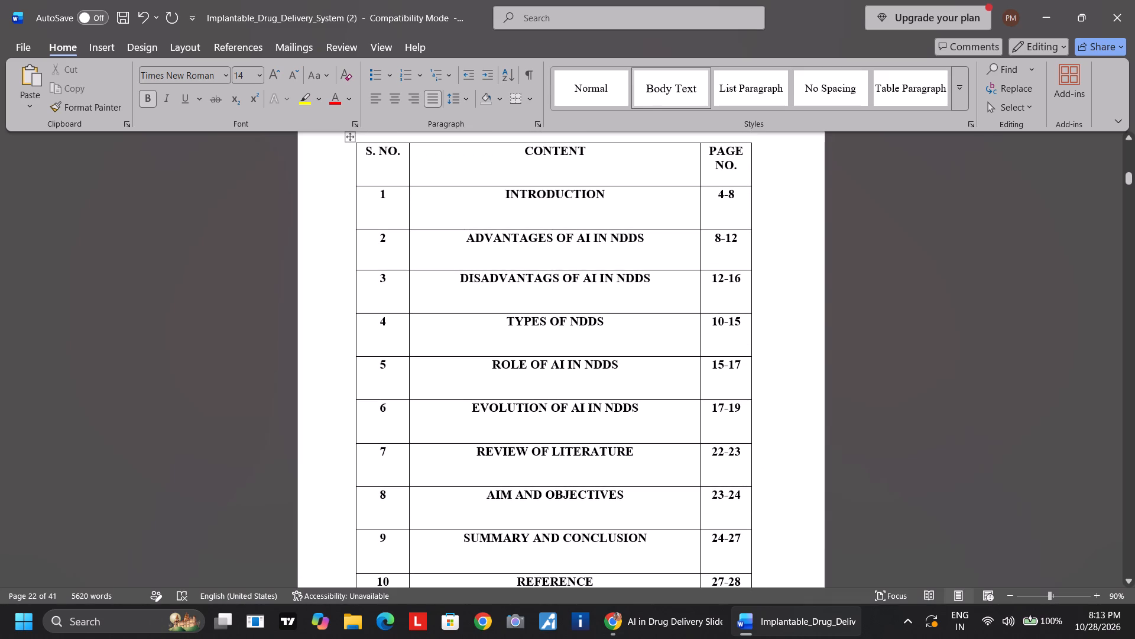
click(722, 319)
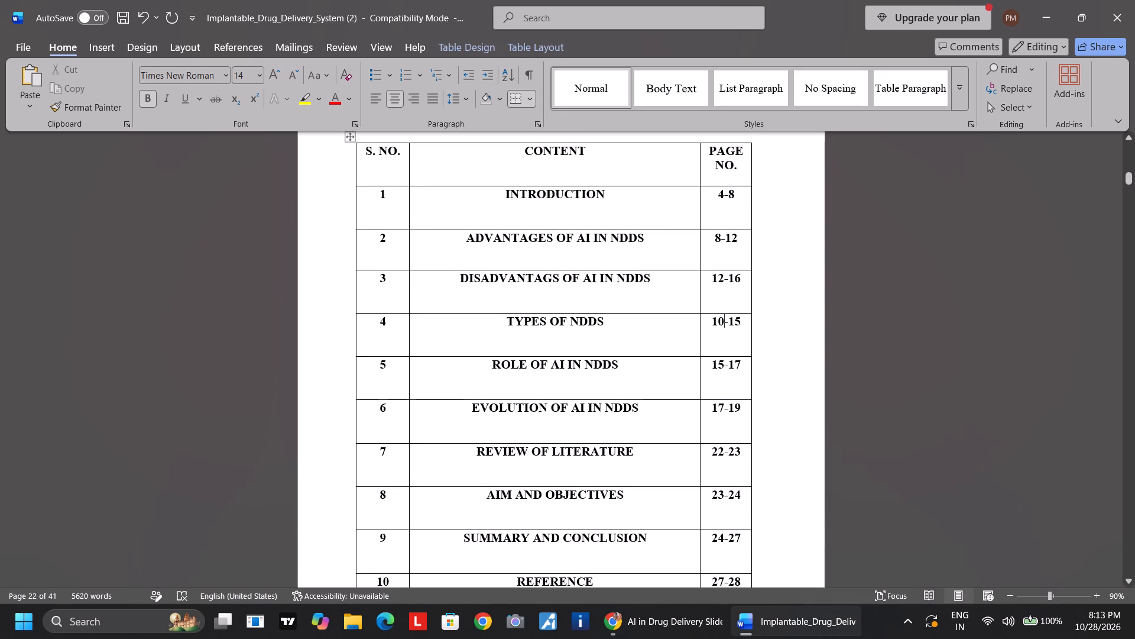
key(BackSpace)
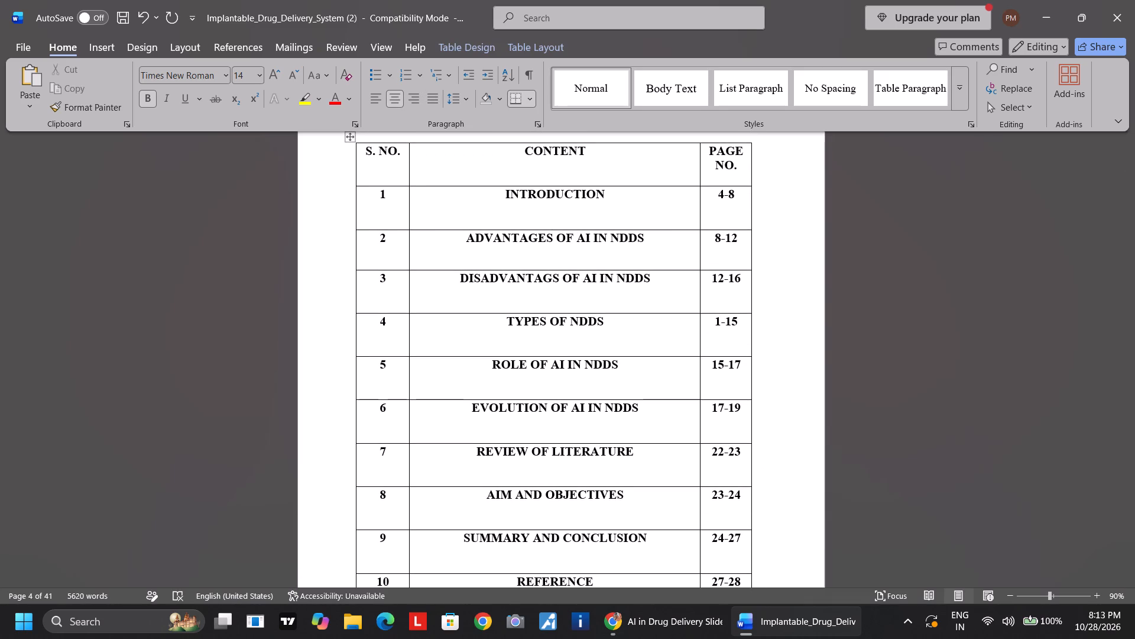
key(6)
click(740, 321)
key(BackSpace)
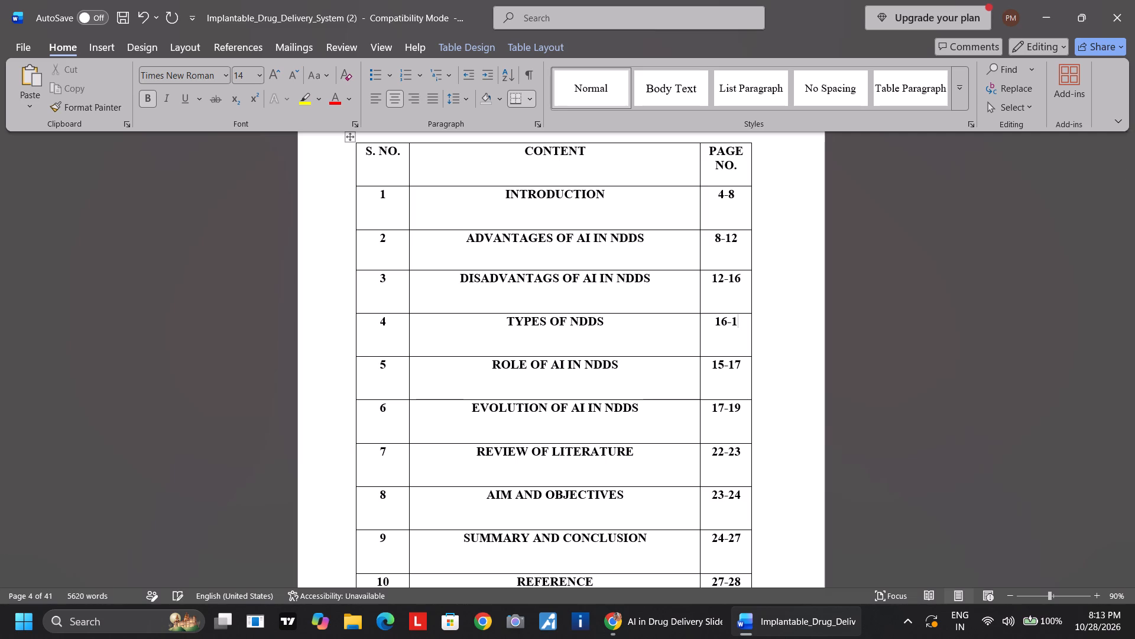
key(BackSpace)
text(22)
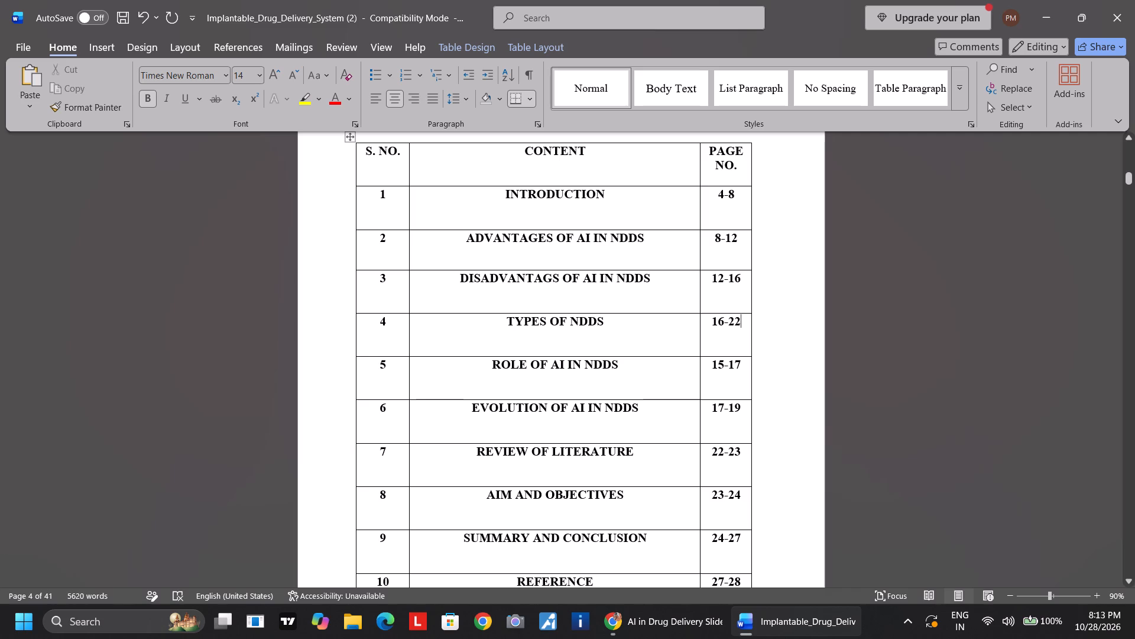
Change the starting page of ROLE OF AI IN NDDS in the contents table to 22.
click(725, 362)
key(BackSpace)
key(BackSpace)
text(22)
Examine the page extent of the Role of AI and Evolution of AI sections, up to the REVIEW OF LITERATURE heading.
scroll(725, 362, down, 1)
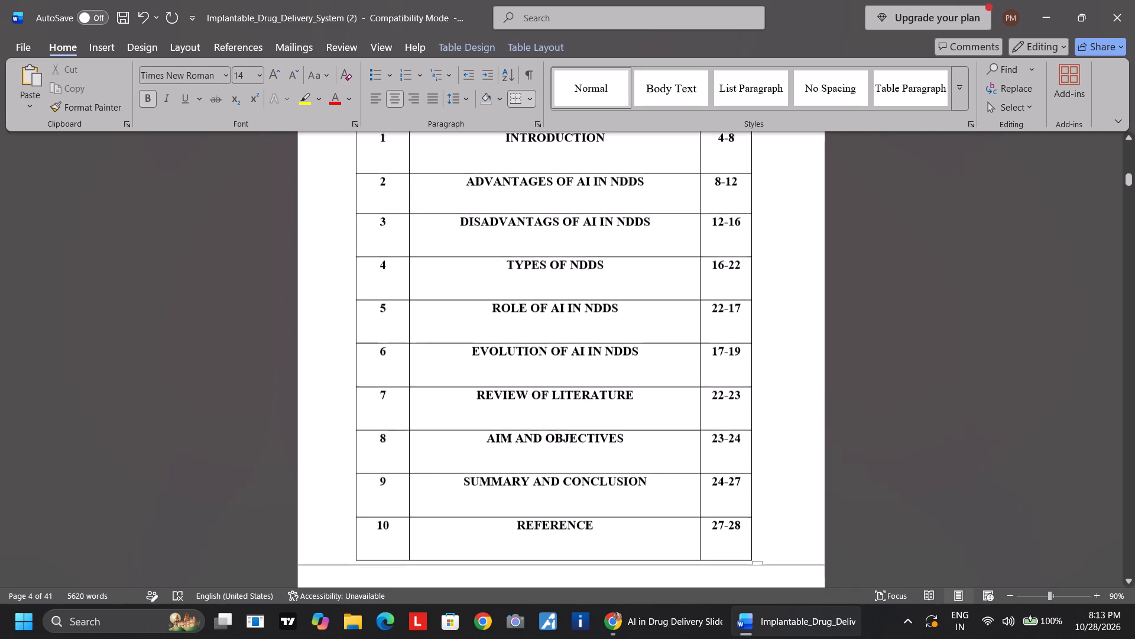
scroll(725, 362, down, 1)
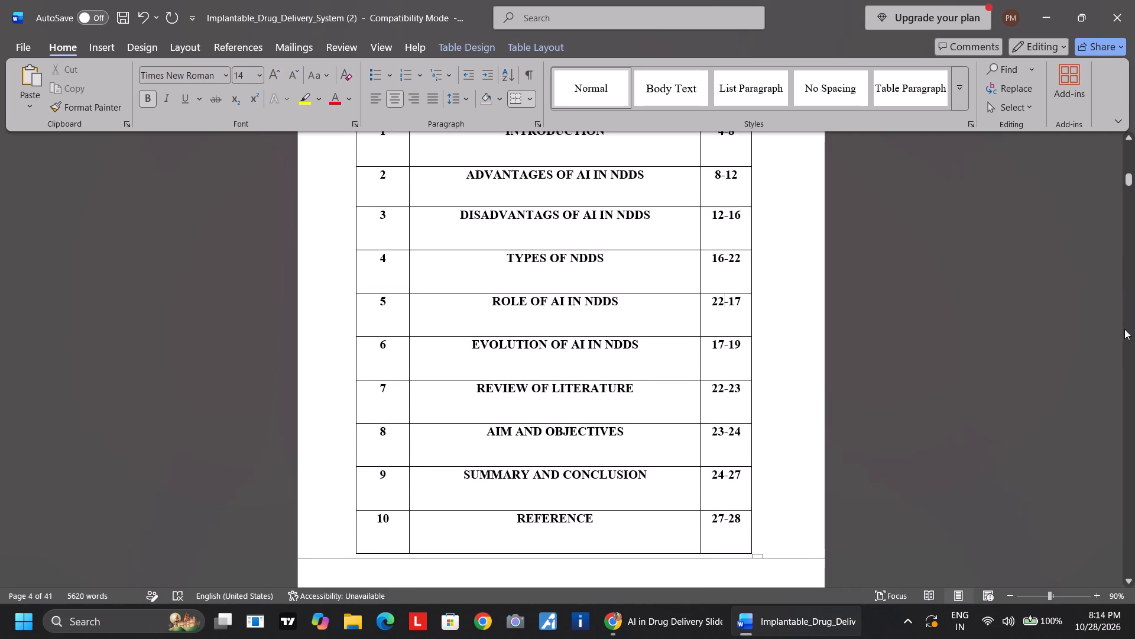
click(1124, 351)
triple_click(1124, 351)
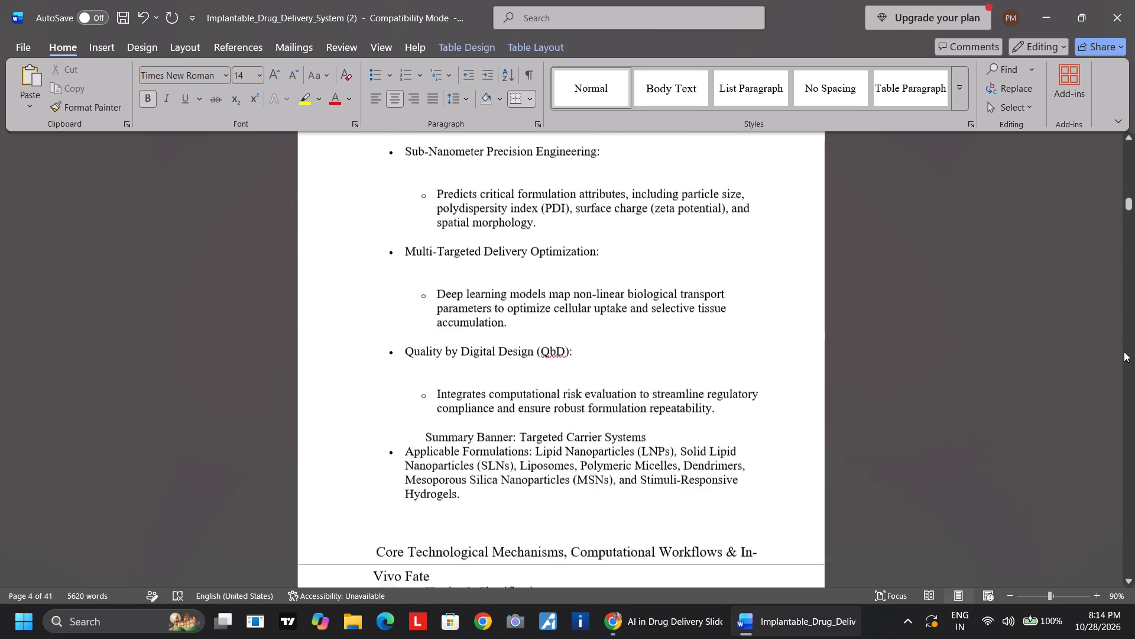
triple_click(1128, 174)
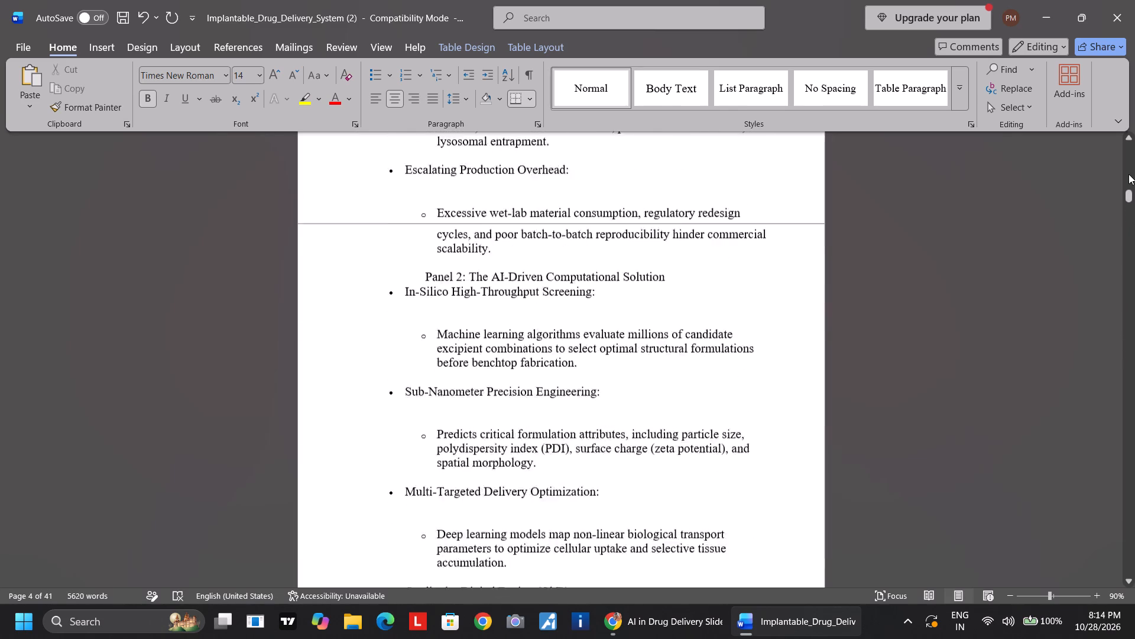
click(1128, 174)
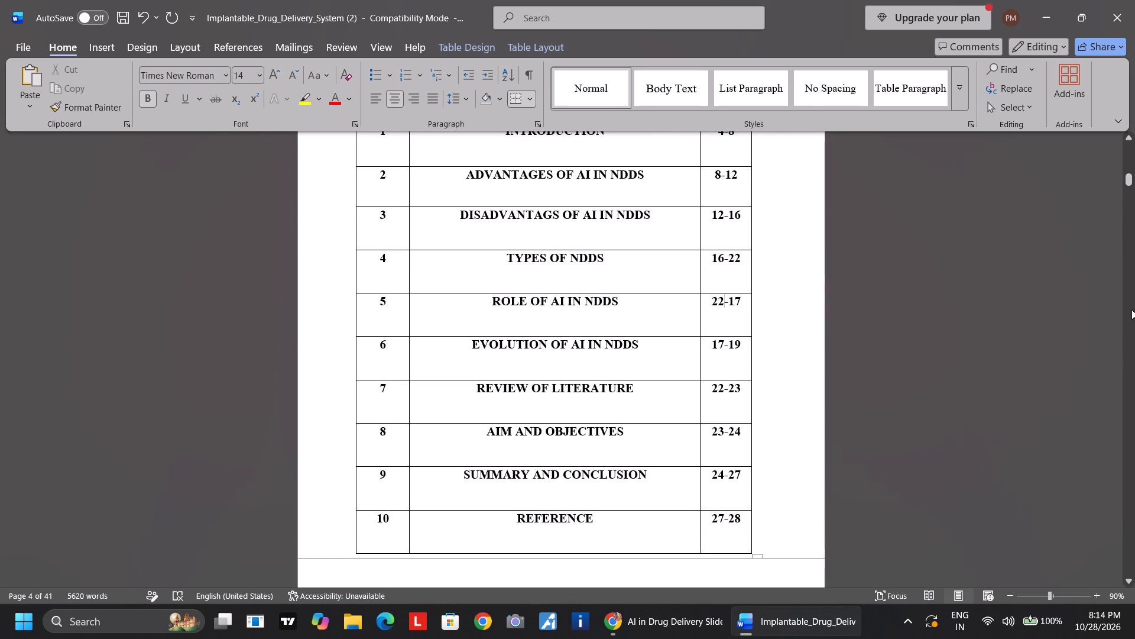
click(1127, 379)
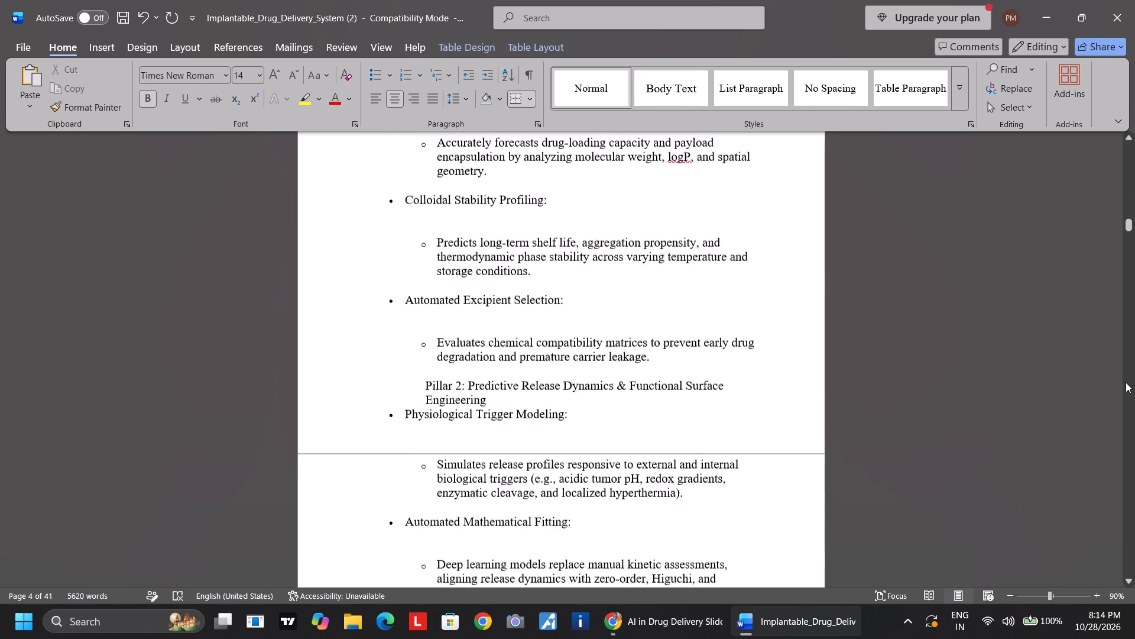
triple_click(1126, 382)
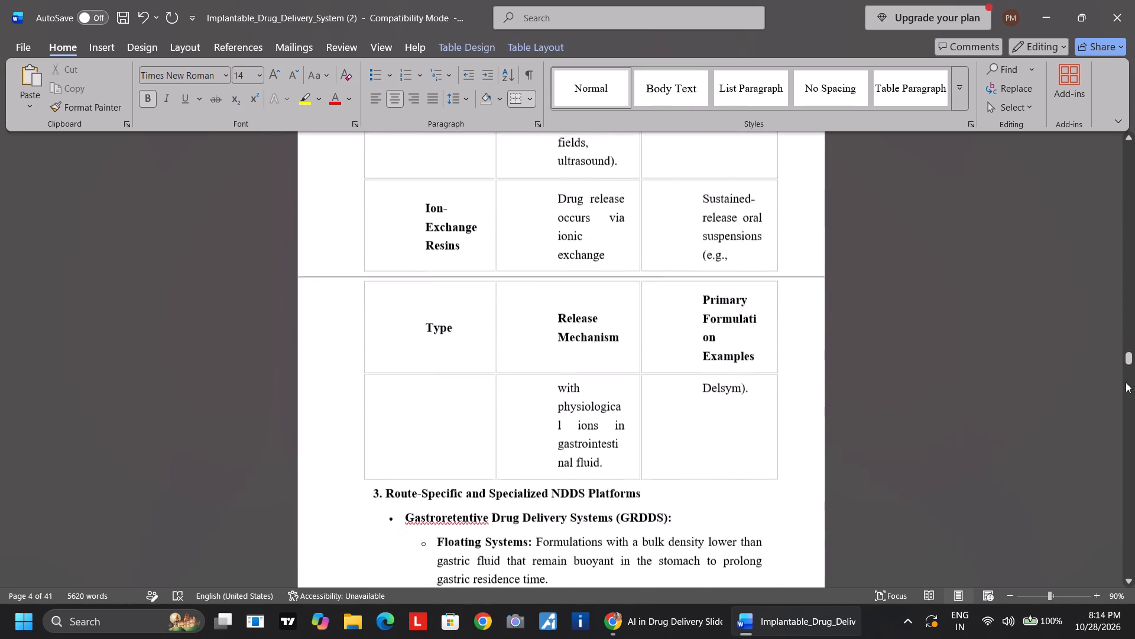
double_click(1126, 382)
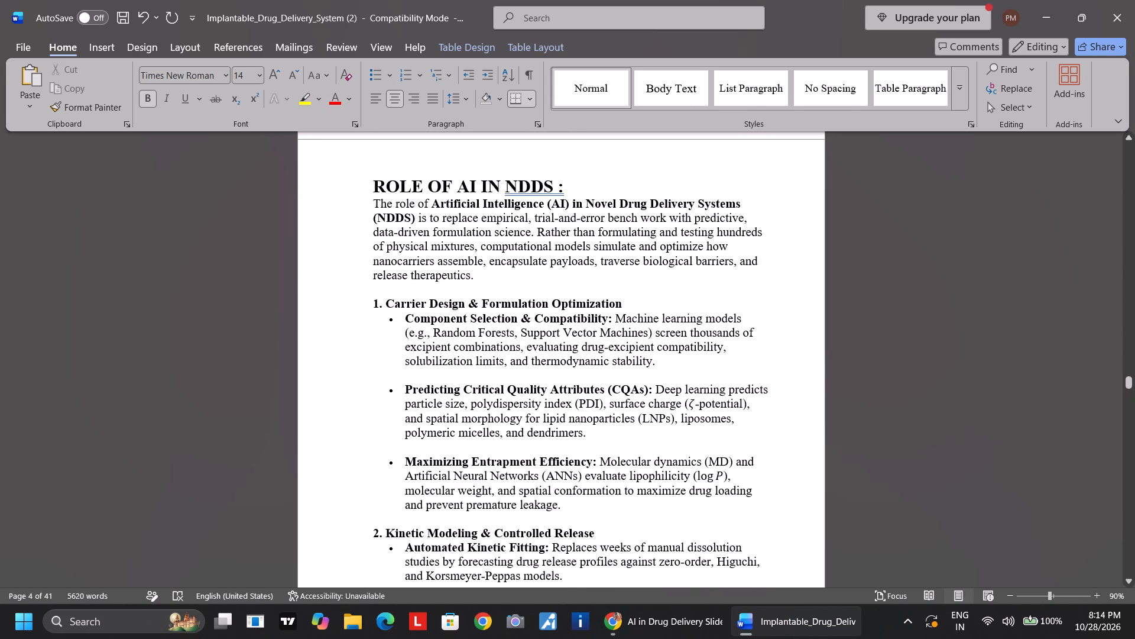
scroll(741, 293, right, 2)
scroll(741, 293, down, 1)
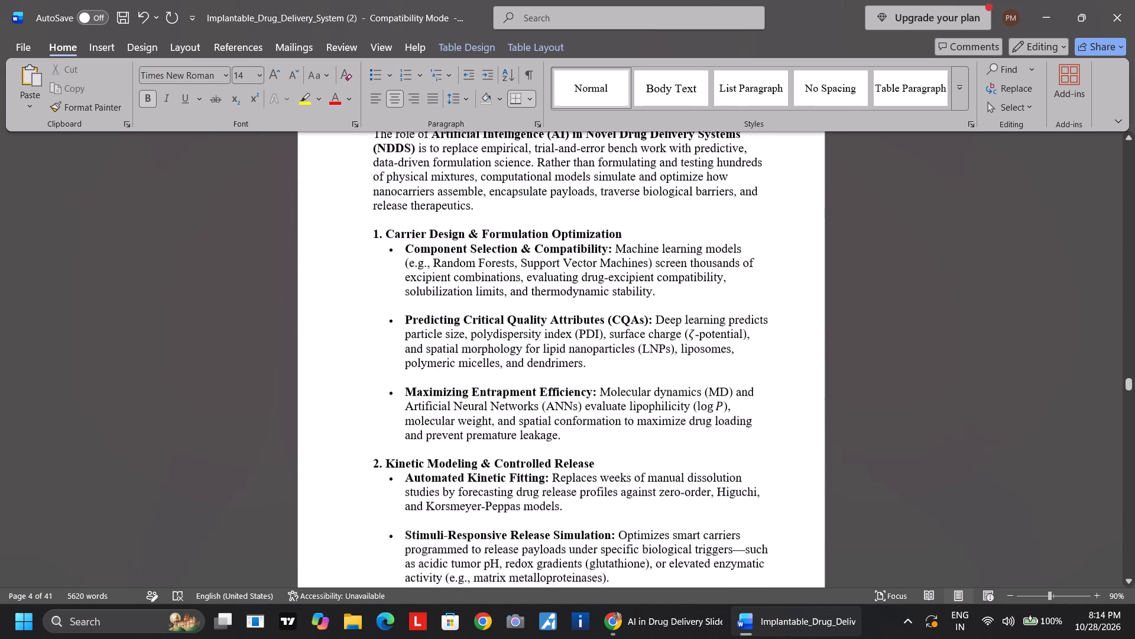
scroll(741, 293, down, 3)
scroll(741, 293, right, 4)
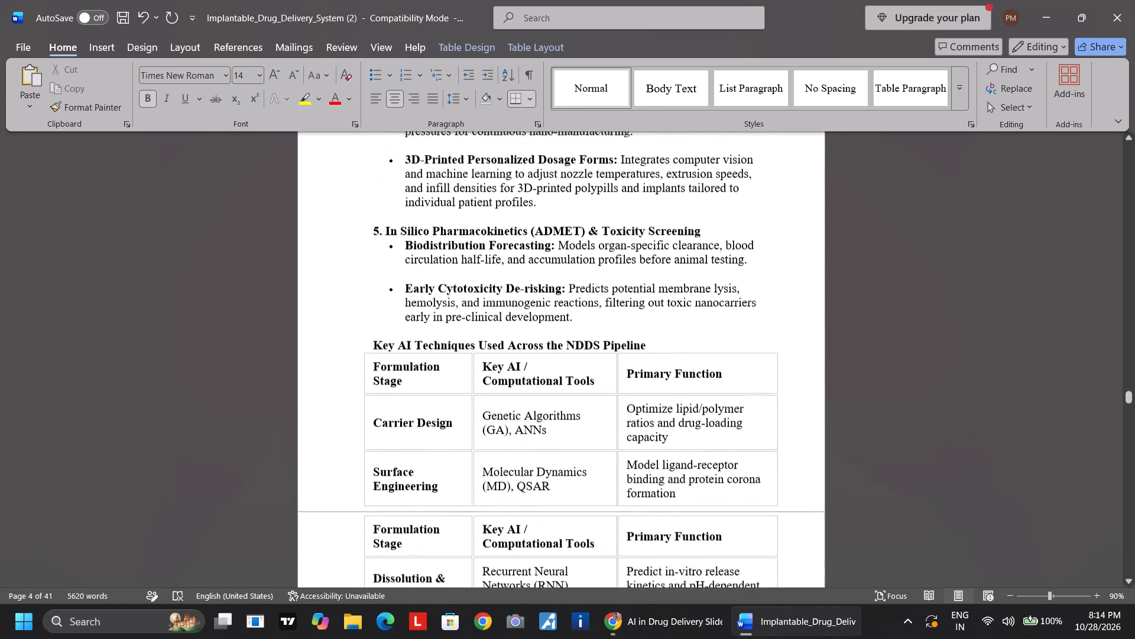
scroll(741, 293, right, 3)
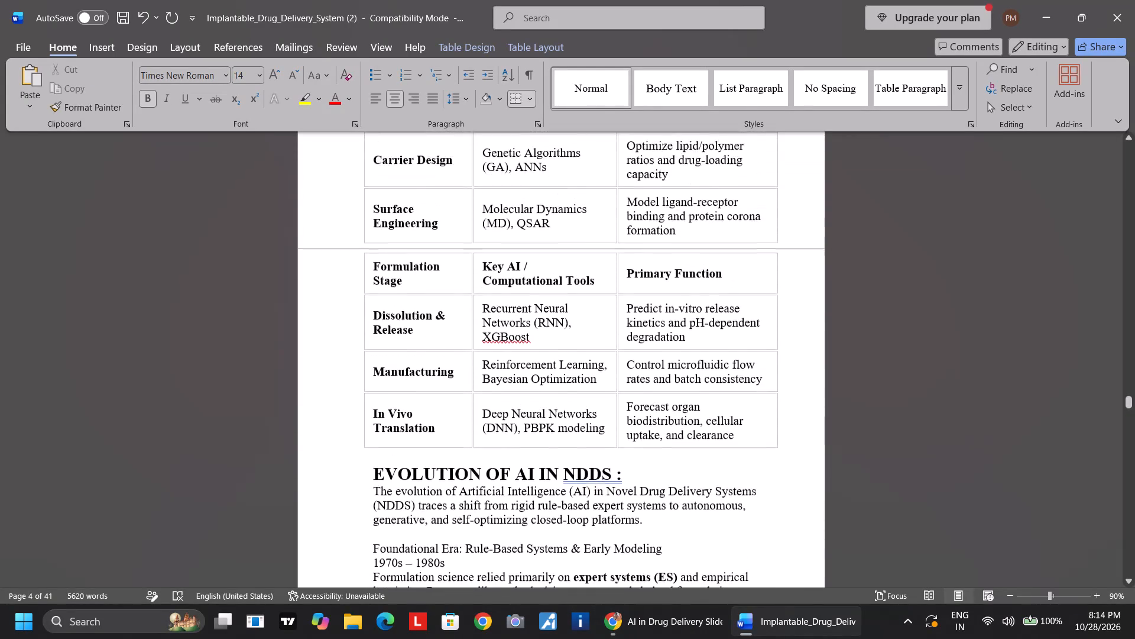
scroll(741, 293, right, 1)
scroll(741, 293, down, 4)
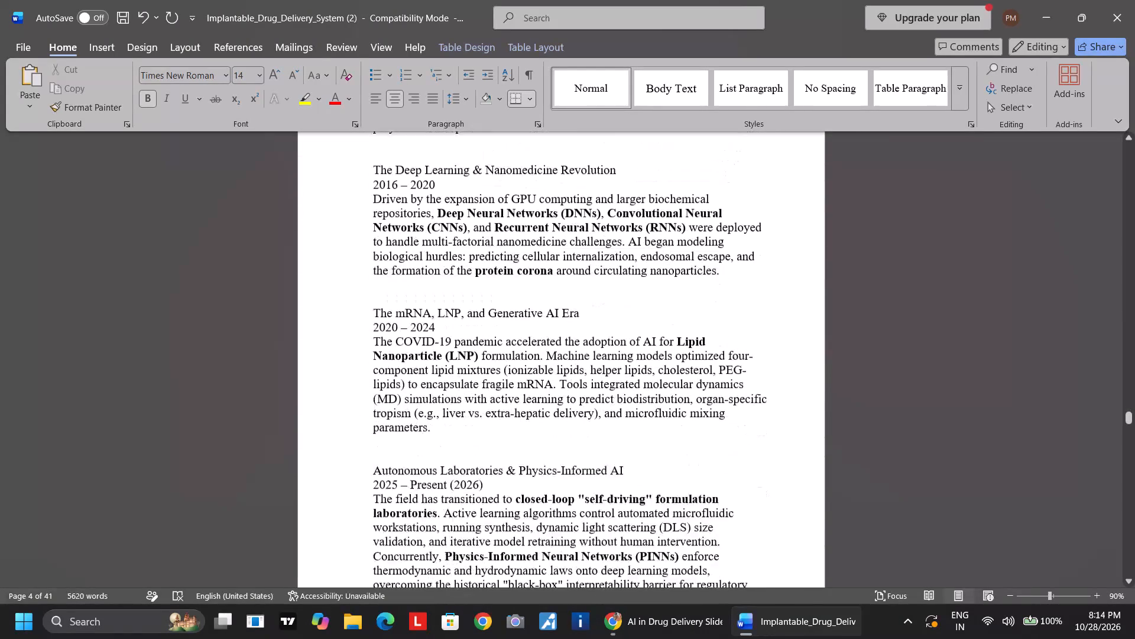
scroll(741, 293, down, 5)
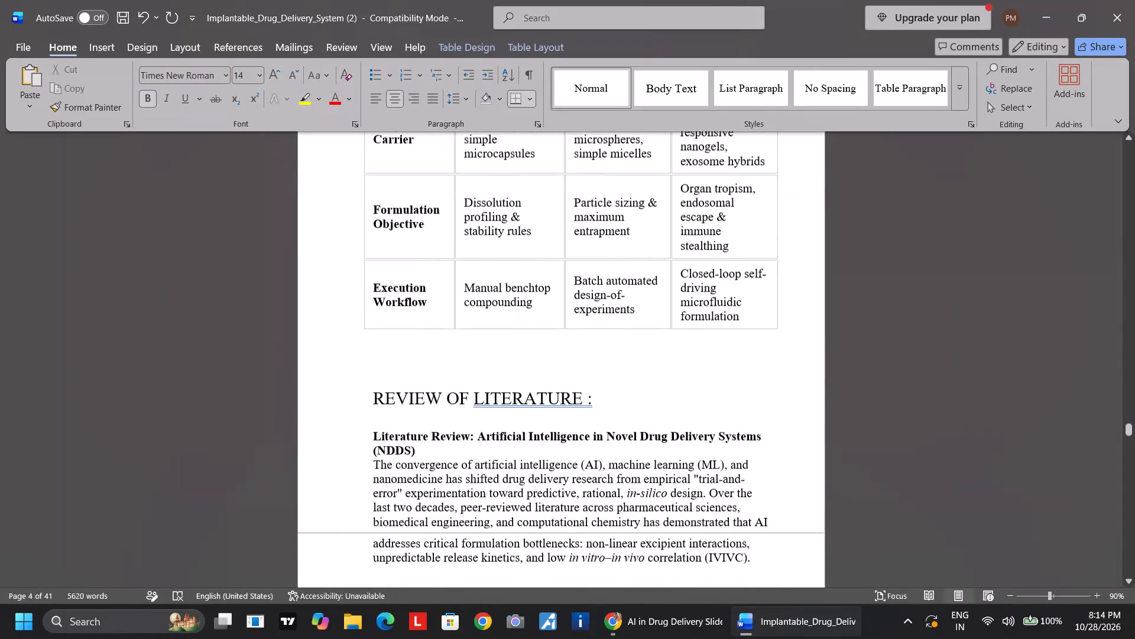
scroll(741, 293, down, 1)
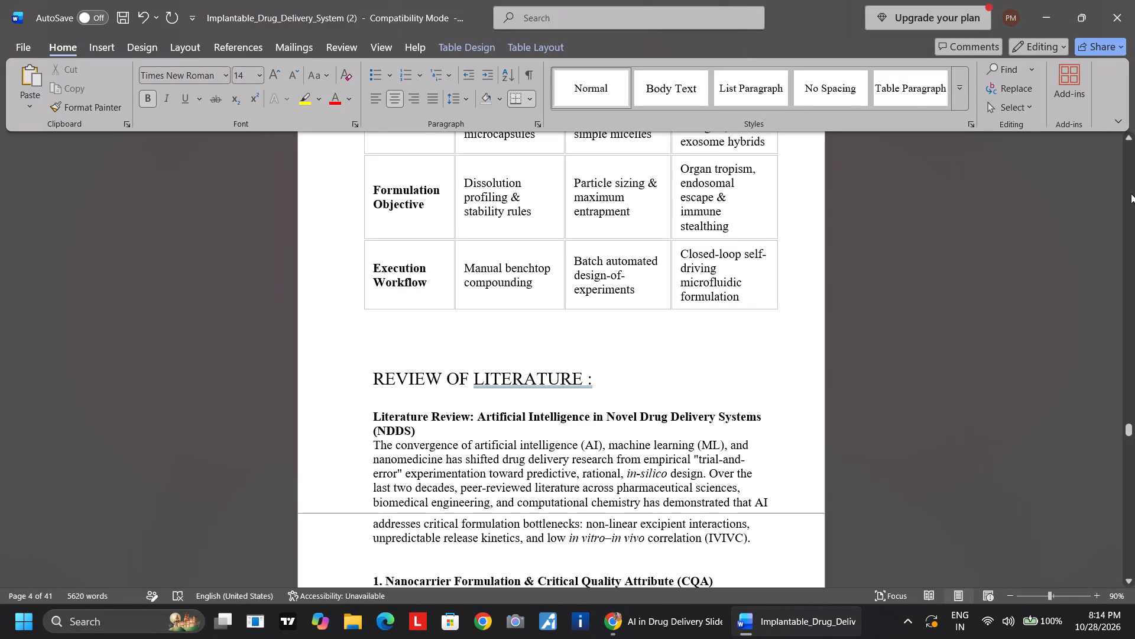
Change the ending page of ROLE OF AI IN NDDS in the contents table to 27.
click(1131, 193)
drag(1131, 193, 1129, 199)
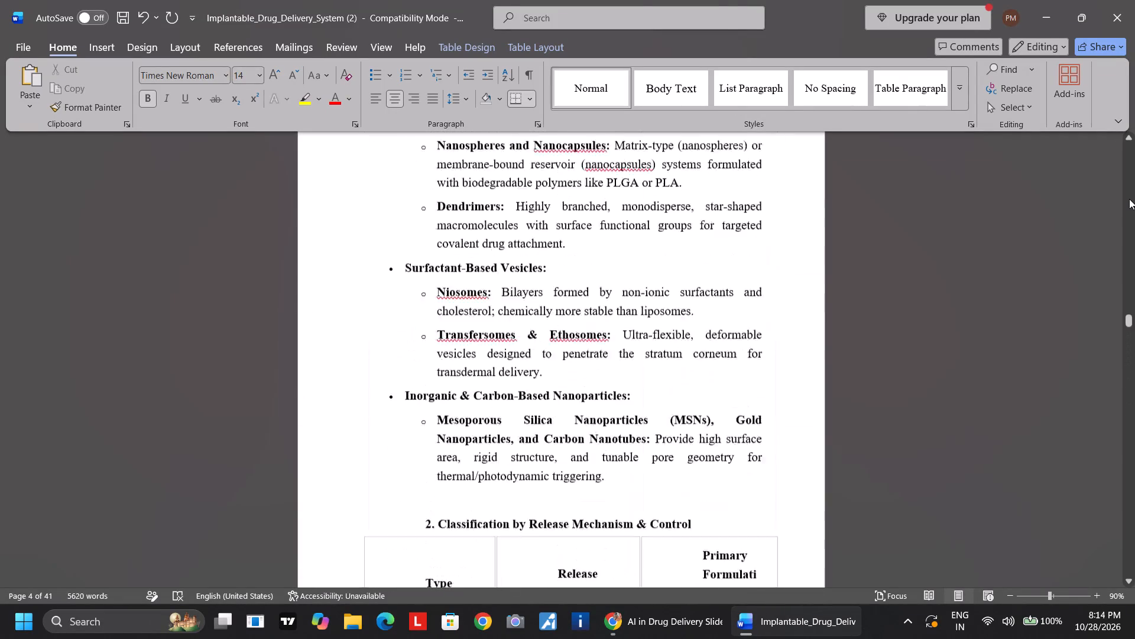
drag(1129, 199, 1133, 146)
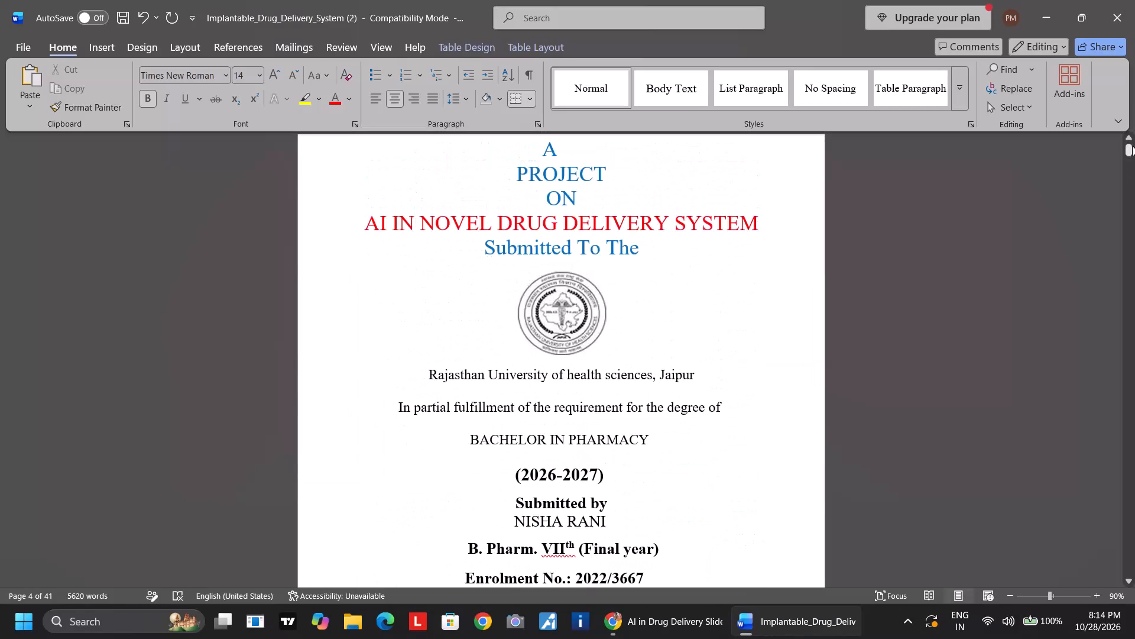
scroll(803, 415, down, 8)
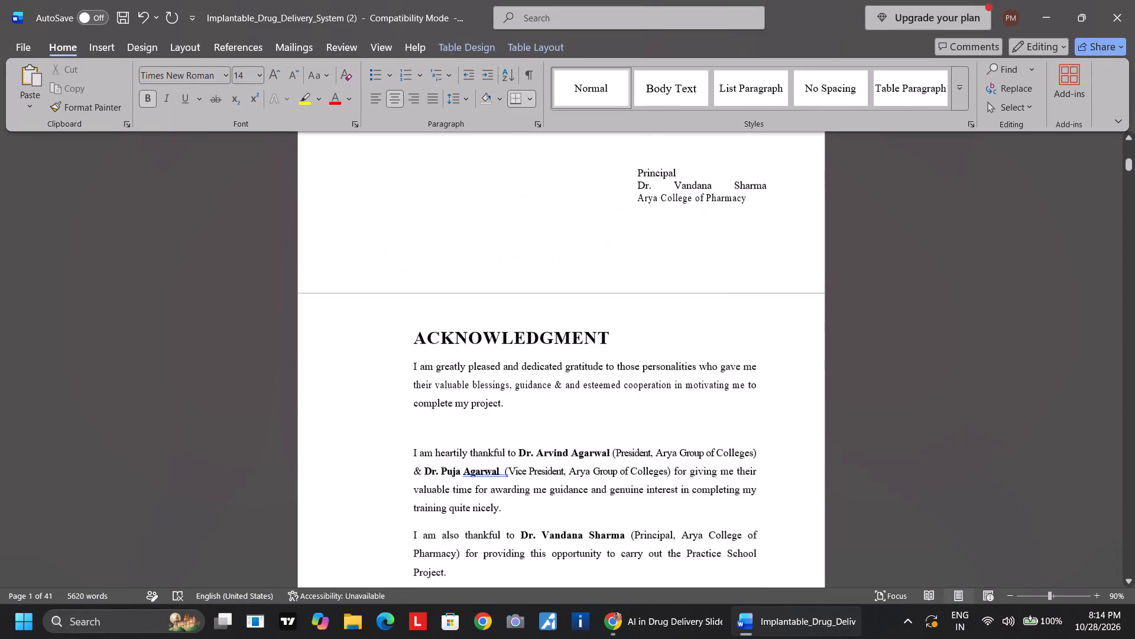
scroll(803, 415, down, 2)
scroll(803, 415, up, 2)
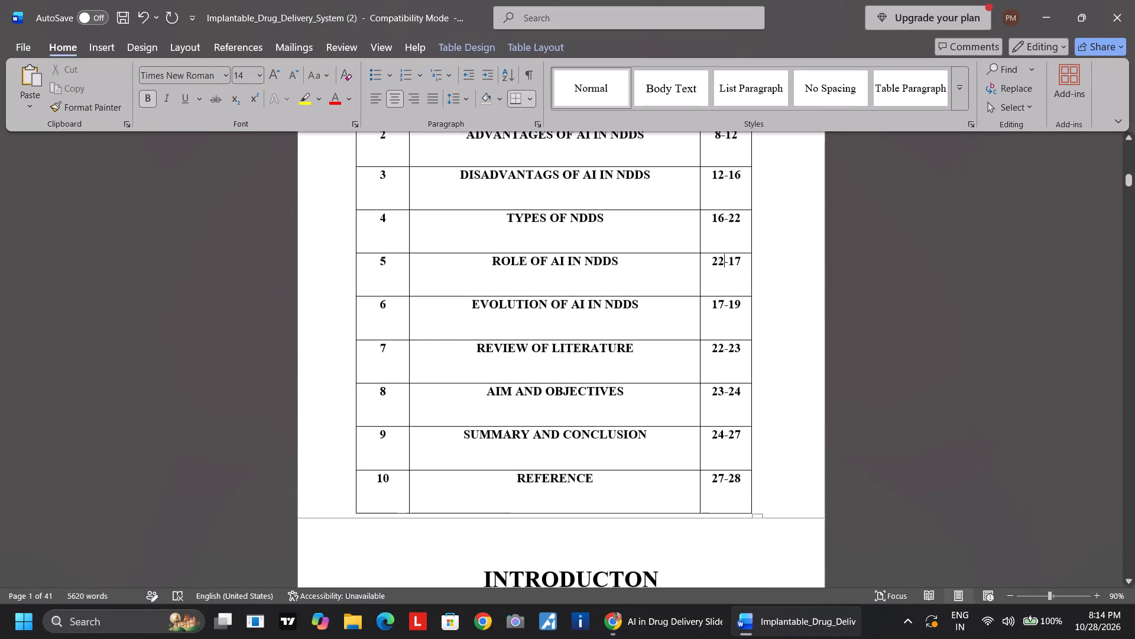
click(747, 267)
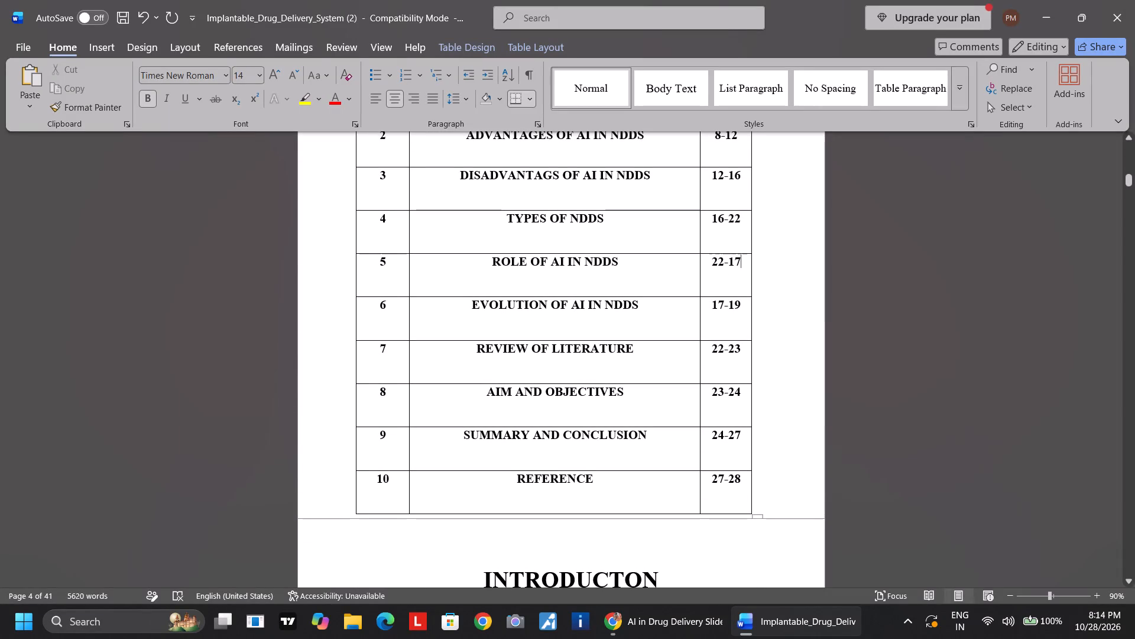
click(732, 264)
key(BackSpace)
key(2)
Skim the Evolution of AI and Review of Literature sections to locate their starts and the Aim and Objectives heading.
click(1126, 404)
click(1126, 404)
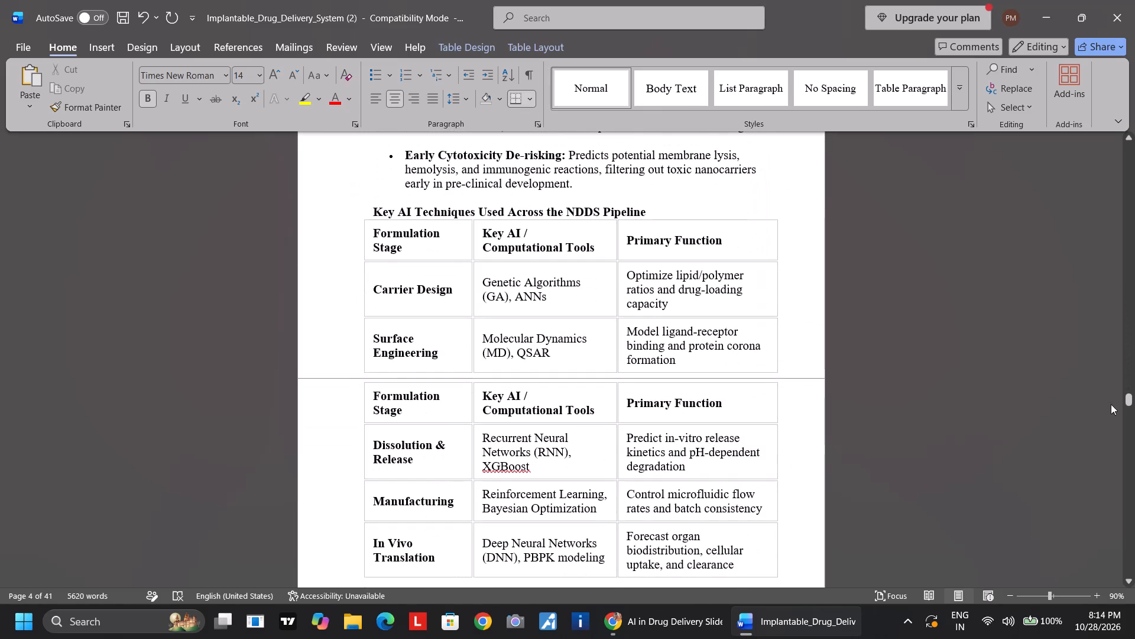
scroll(806, 467, down, 4)
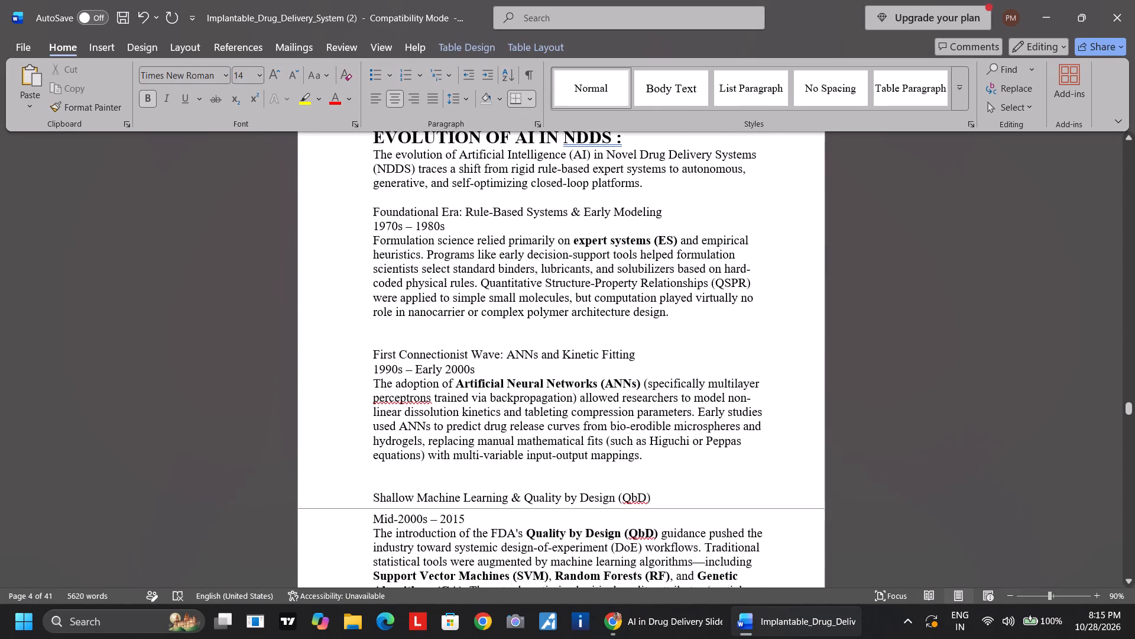
scroll(806, 467, up, 4)
scroll(806, 467, right, 1)
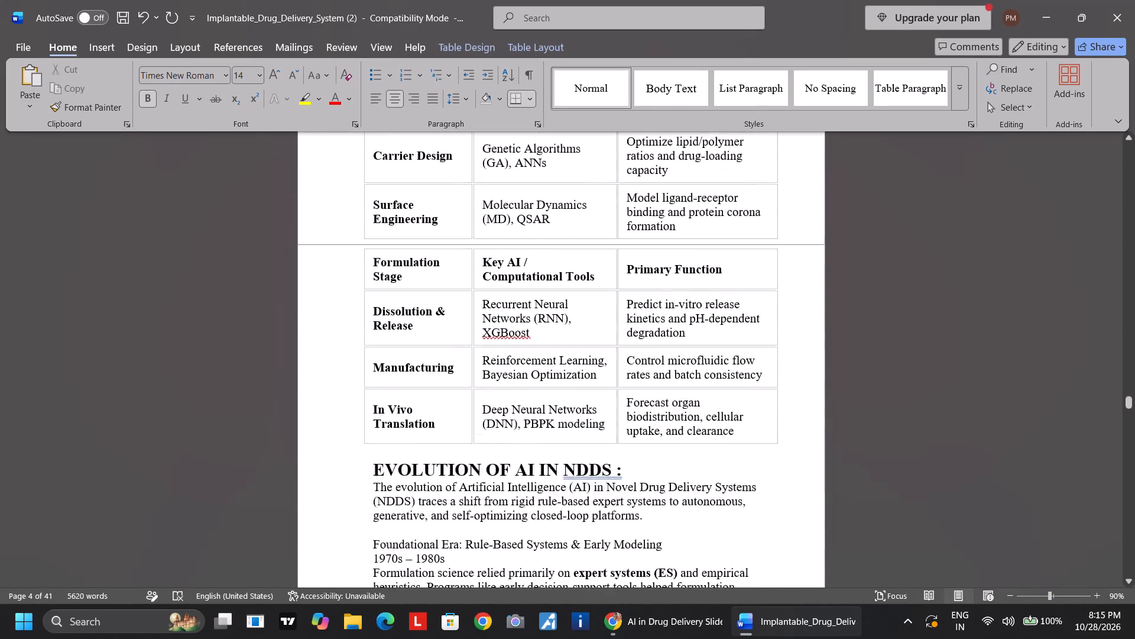
scroll(806, 467, right, 1)
scroll(806, 467, up, 8)
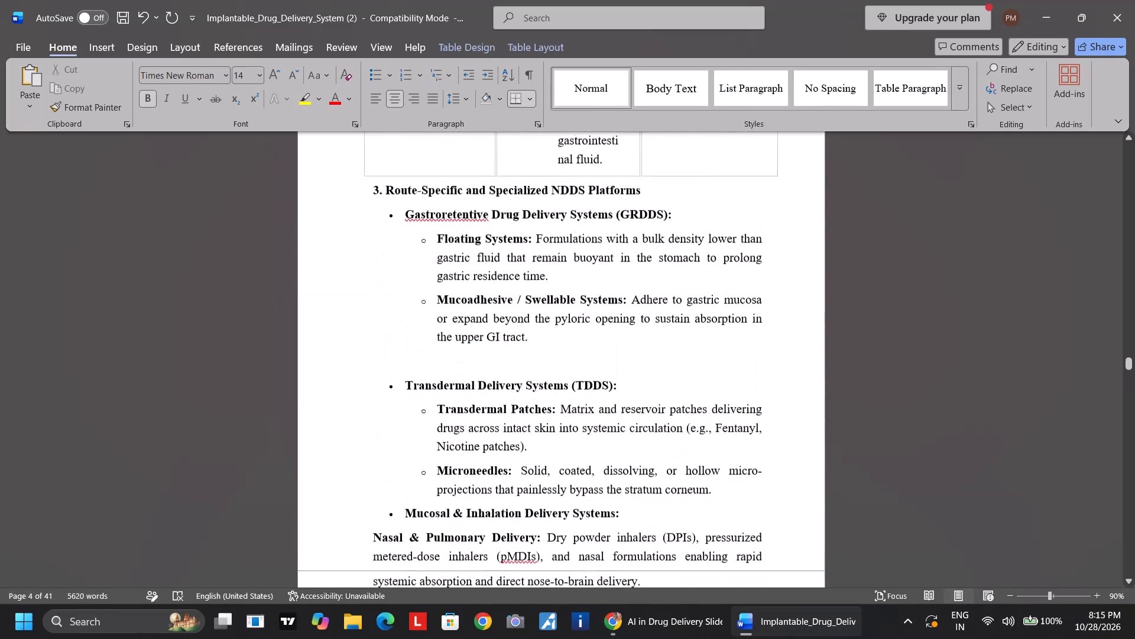
scroll(806, 467, down, 11)
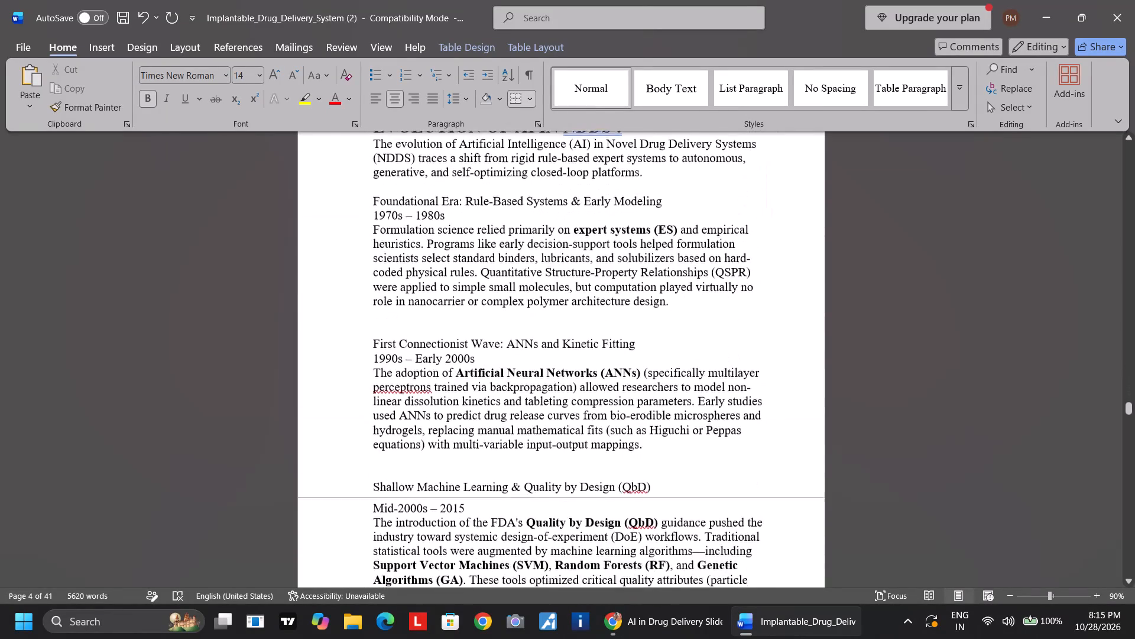
scroll(806, 467, down, 13)
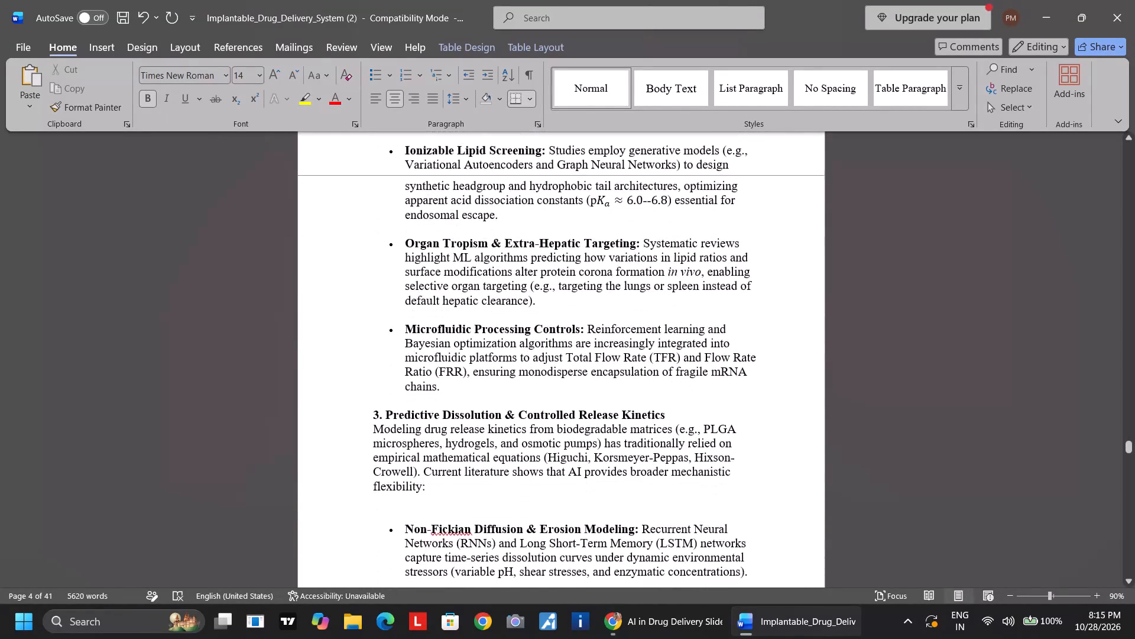
scroll(806, 467, down, 7)
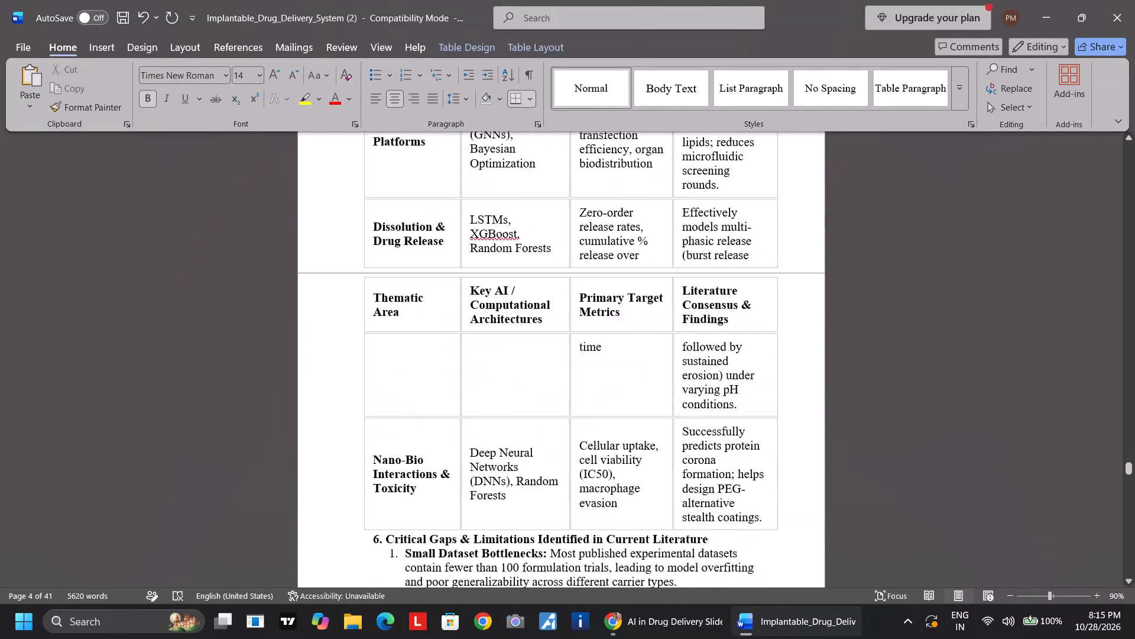
scroll(806, 467, down, 2)
scroll(806, 467, up, 2)
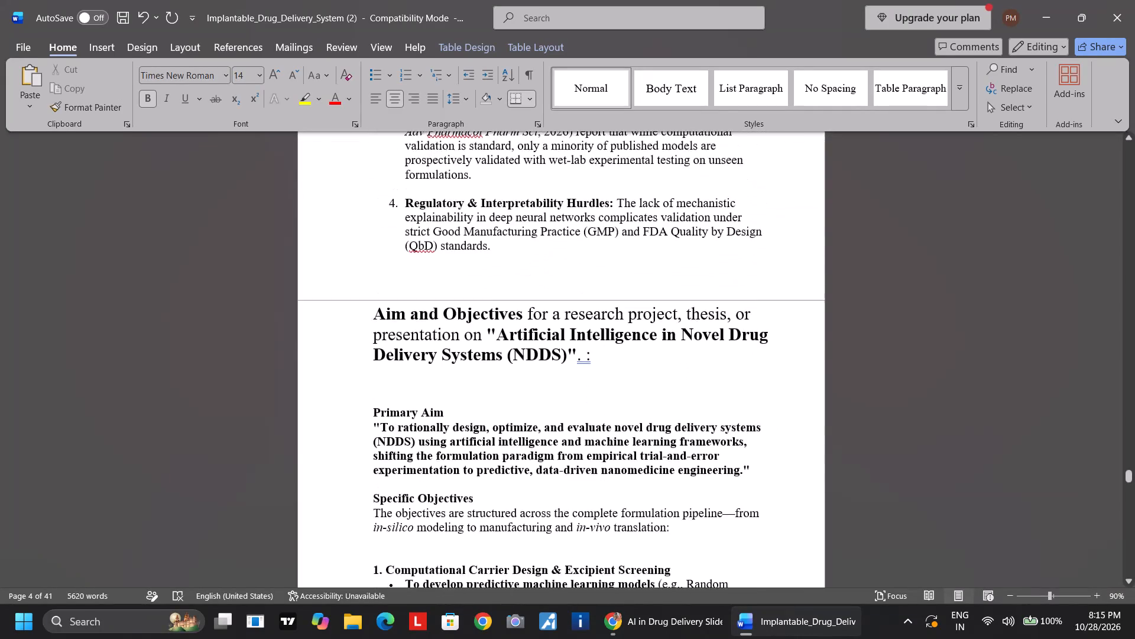
scroll(806, 467, up, 6)
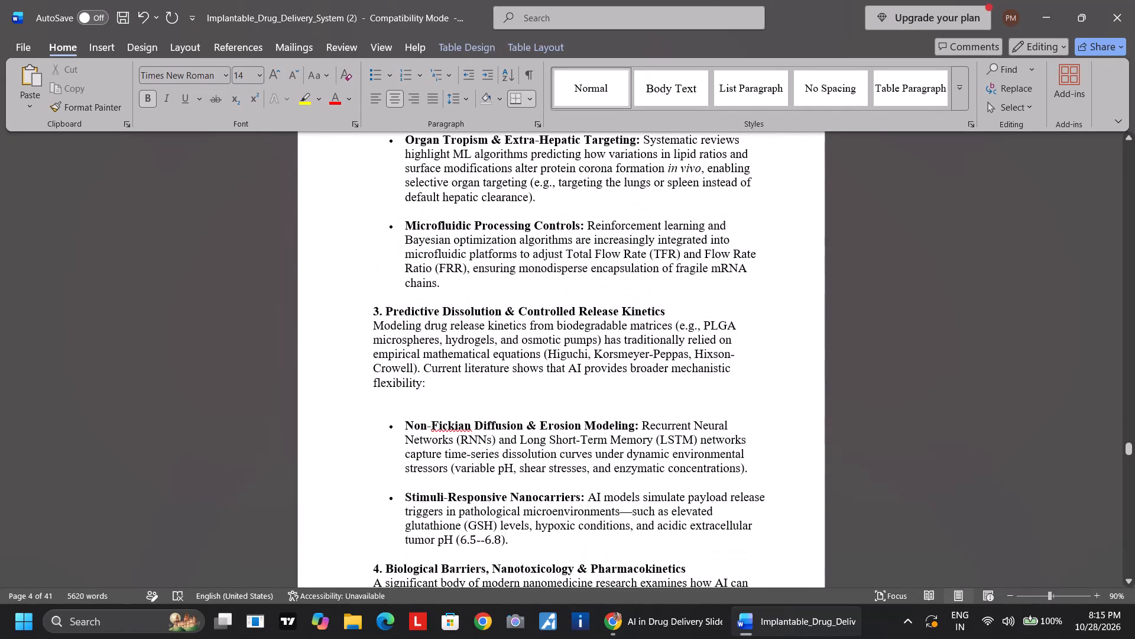
scroll(806, 467, up, 6)
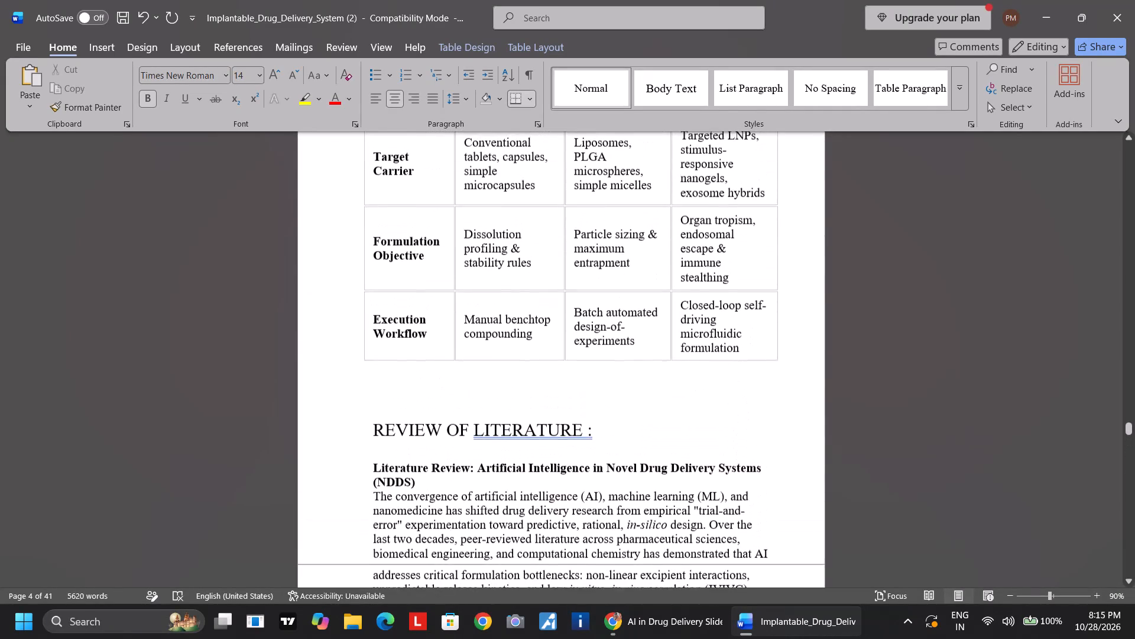
Examine the page extent of the Review of Literature section, up to the Aim and Objectives heading.
scroll(806, 467, down, 4)
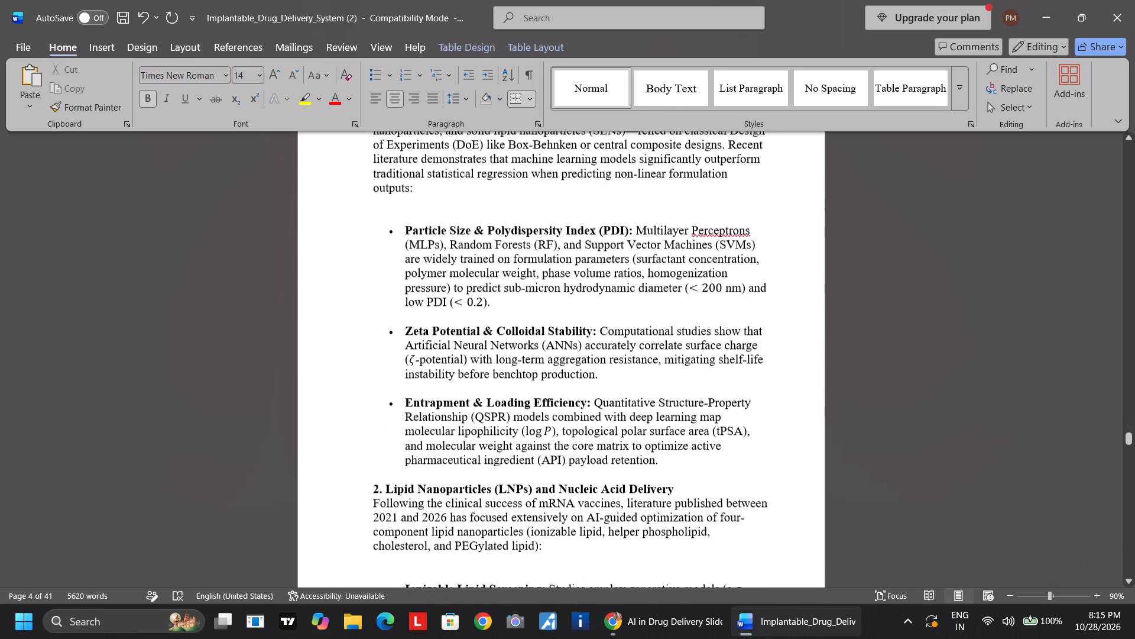
scroll(806, 467, down, 6)
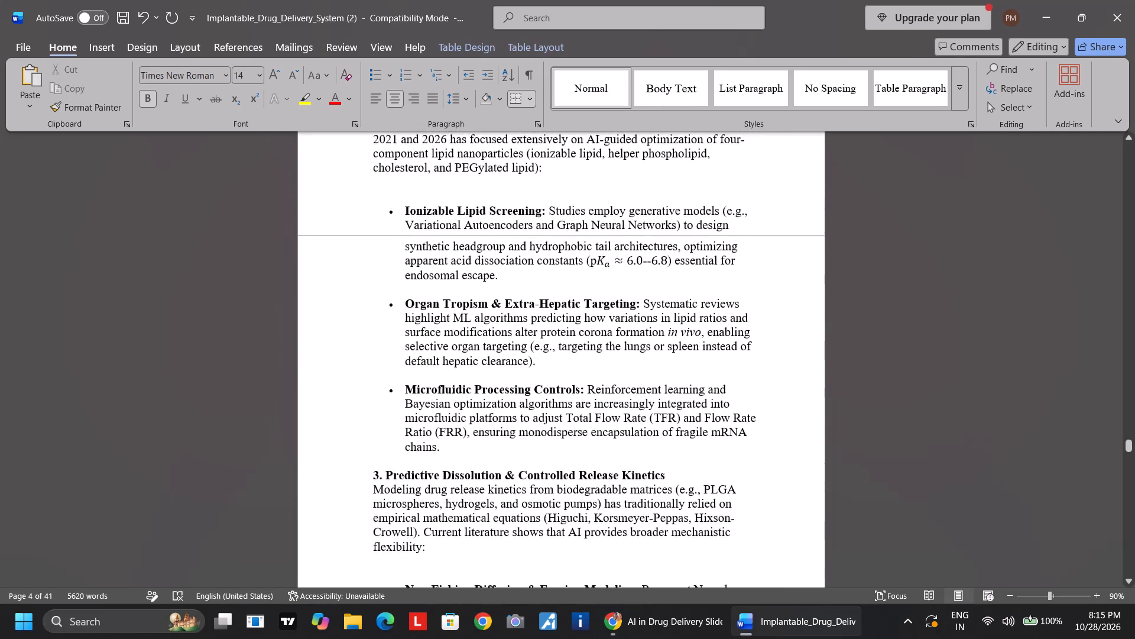
scroll(806, 467, down, 5)
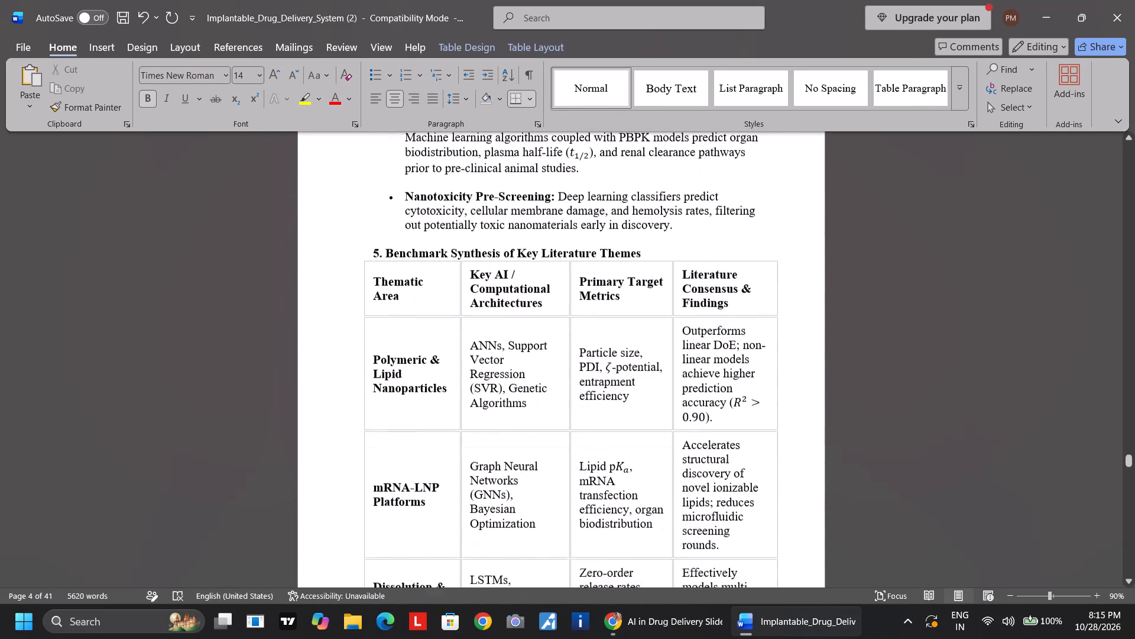
scroll(806, 467, down, 6)
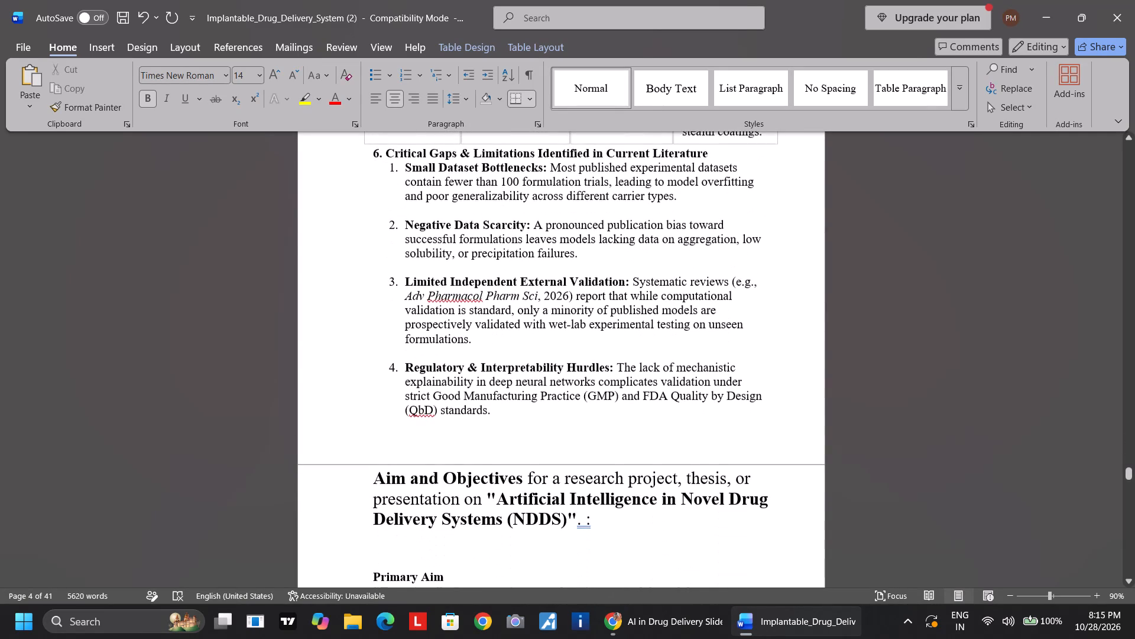
scroll(806, 467, down, 1)
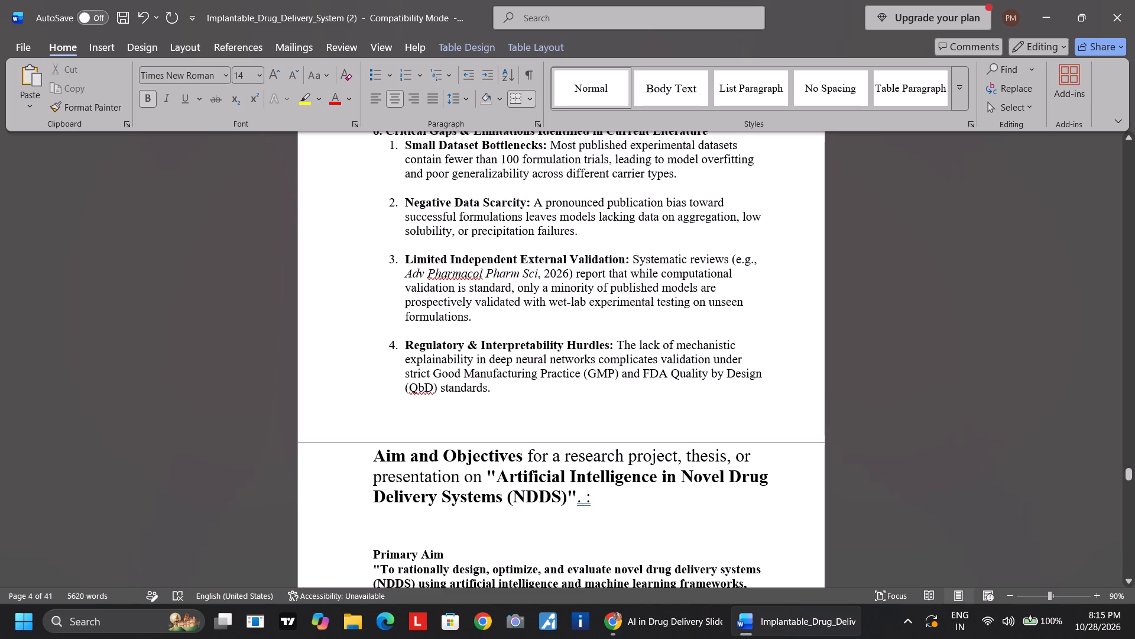
Set the page range of EVOLUTION OF AI IN NDDS in the contents table to 27-31.
click(1126, 175)
click(1126, 175)
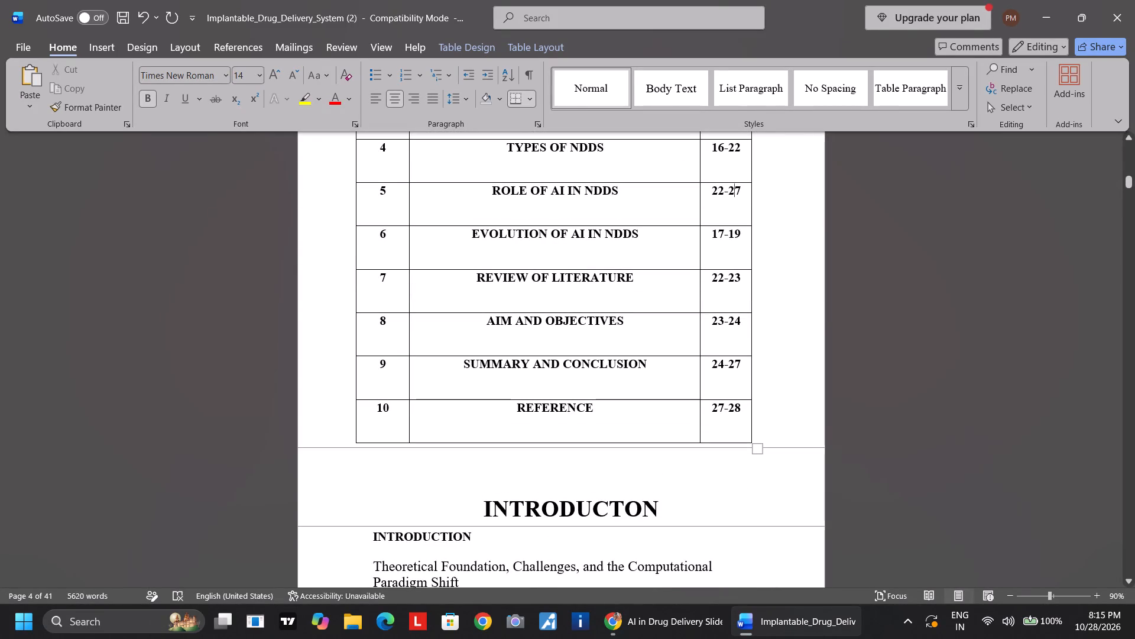
click(716, 234)
key(BackSpace)
key(2)
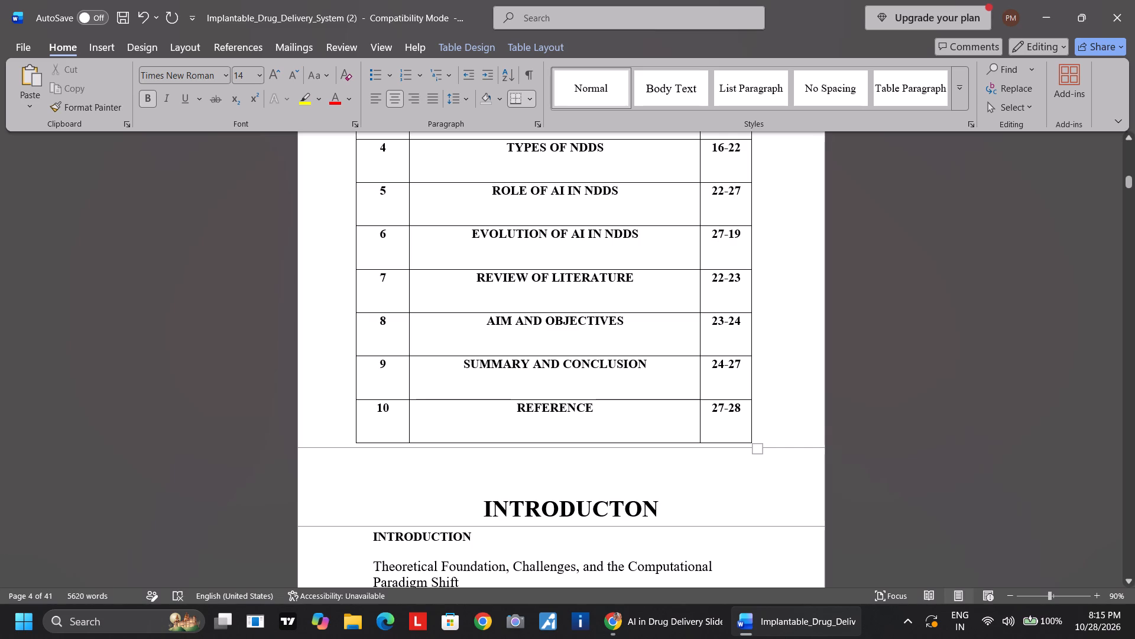
click(743, 237)
key(BackSpace)
key(BackSpace)
text(31)
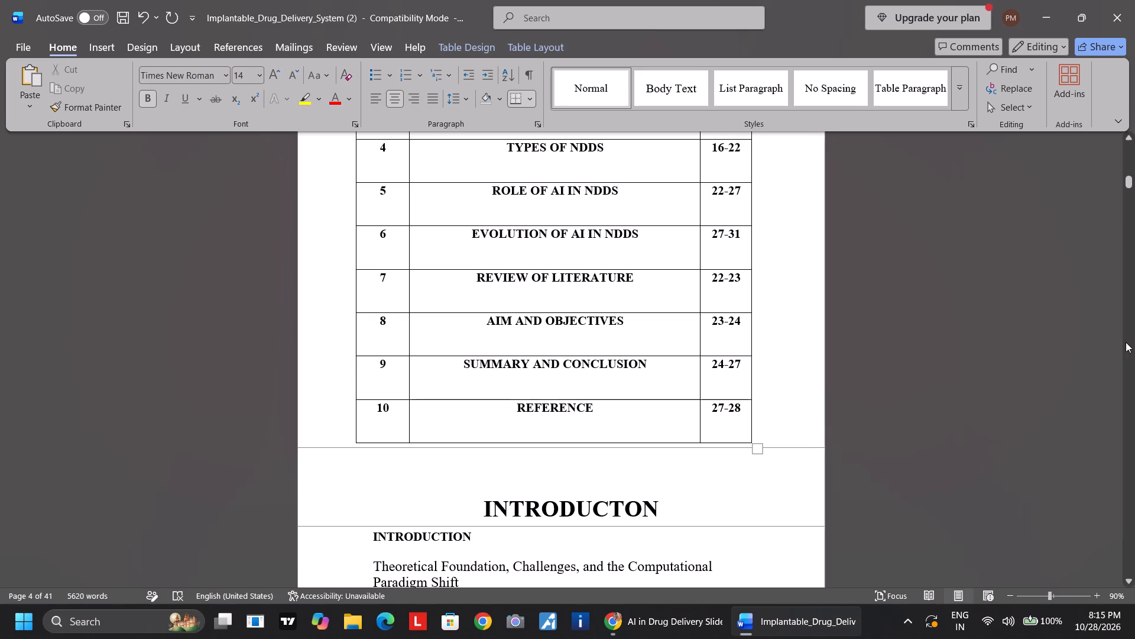
Look through the pages around the Role of AI and Evolution of AI sections to find where each begins.
drag(1128, 341, 1128, 362)
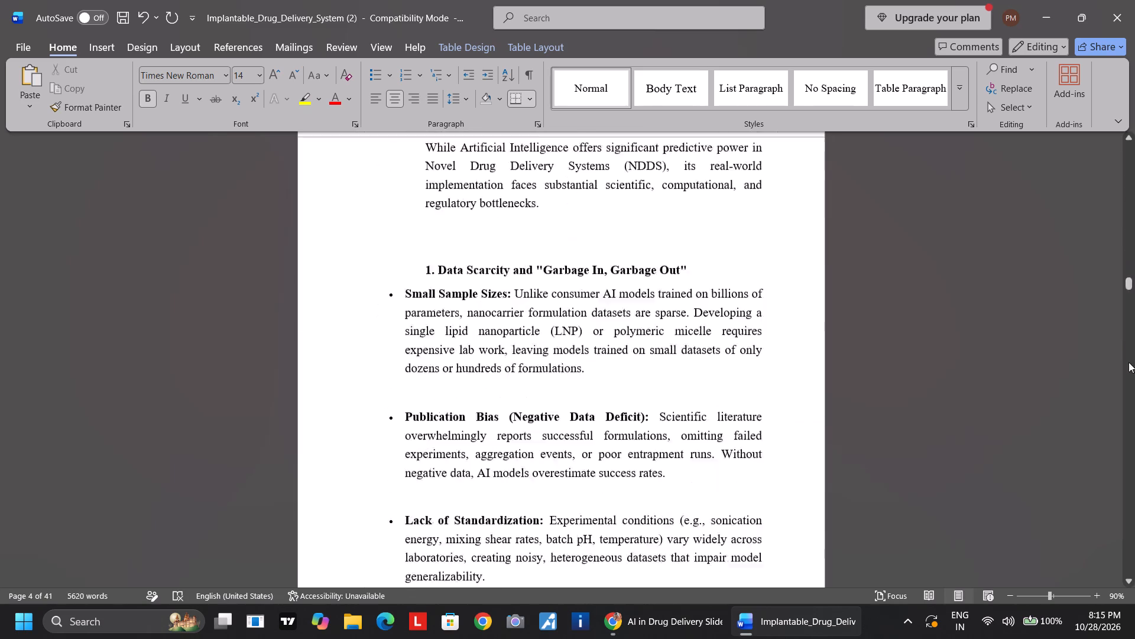
drag(1128, 362, 1129, 393)
drag(1106, 402, 1045, 402)
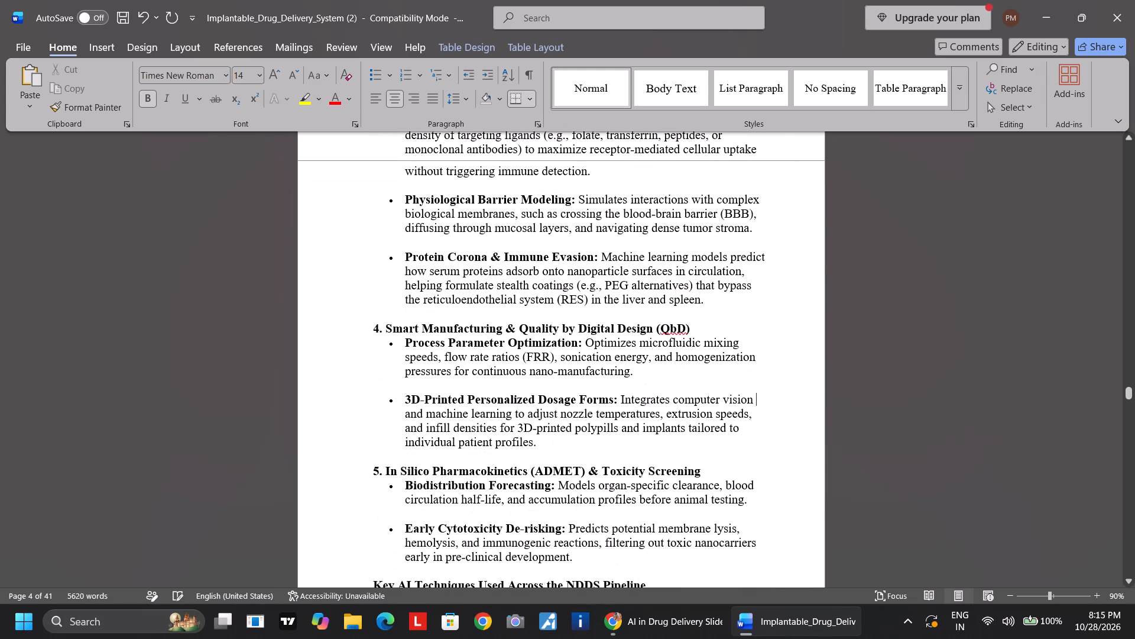
click(923, 380)
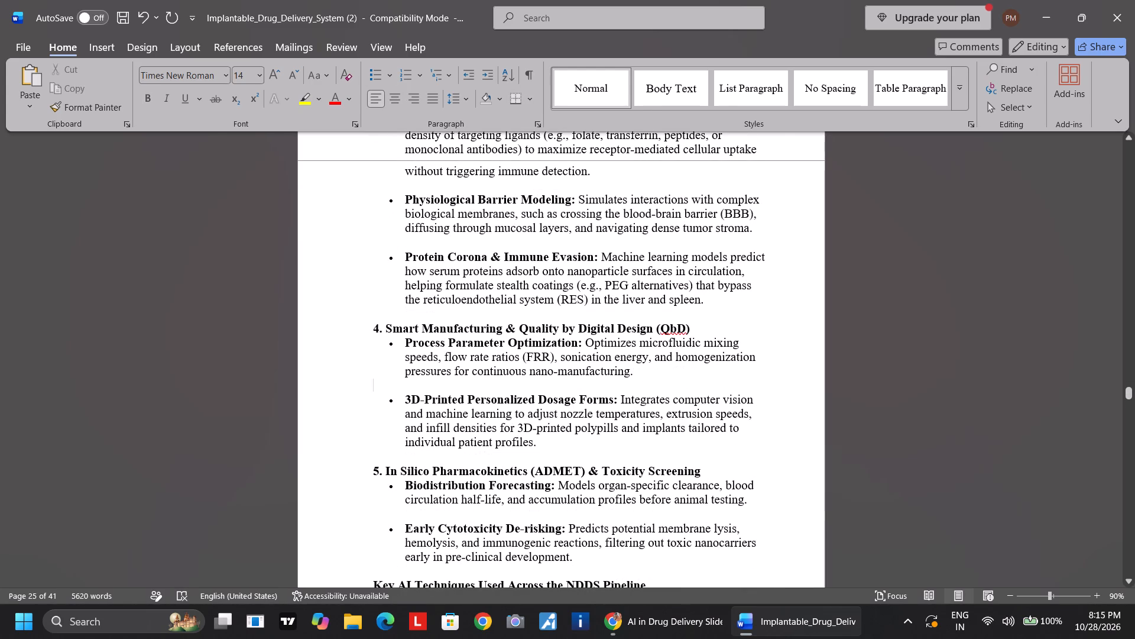
scroll(627, 523, down, 6)
scroll(627, 523, up, 1)
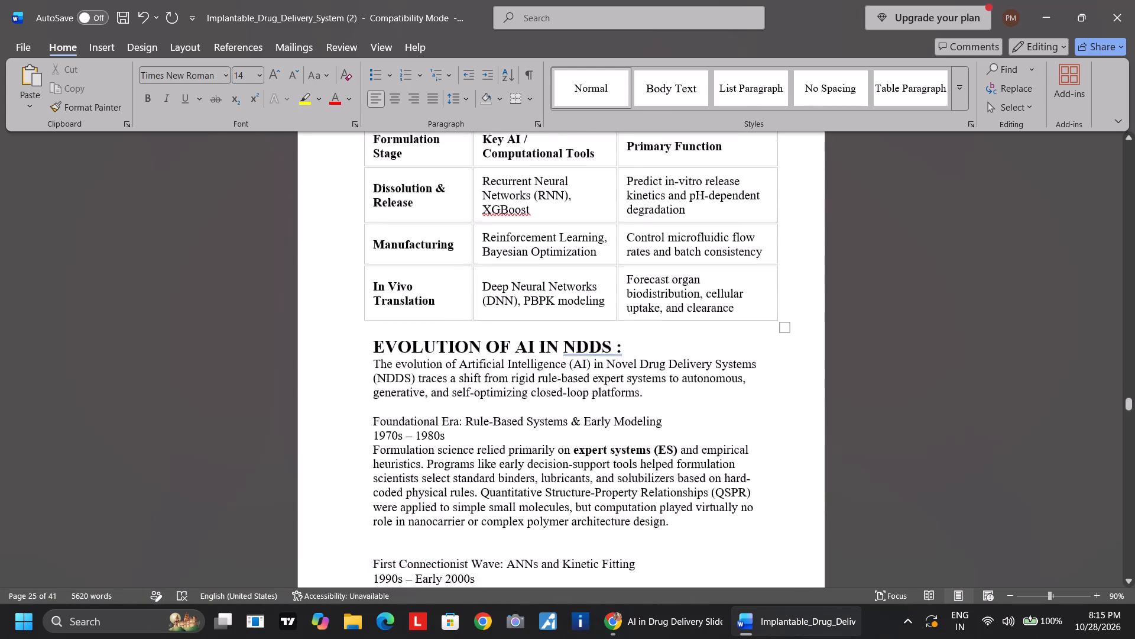
scroll(627, 523, up, 1)
scroll(627, 523, down, 2)
scroll(627, 523, up, 3)
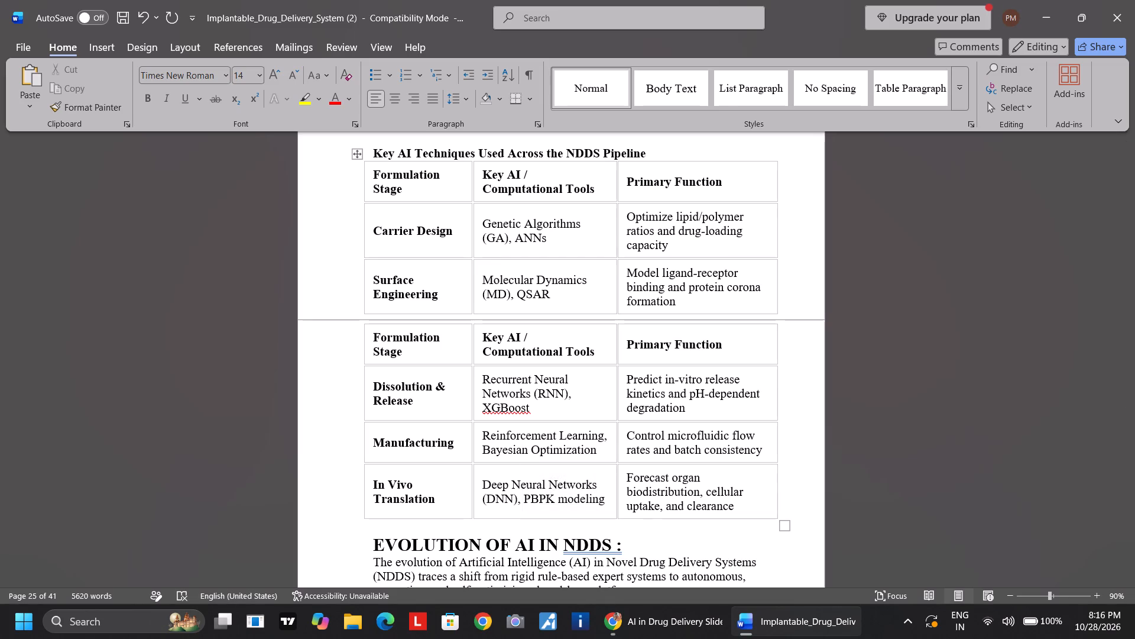
scroll(627, 523, up, 8)
scroll(627, 523, down, 1)
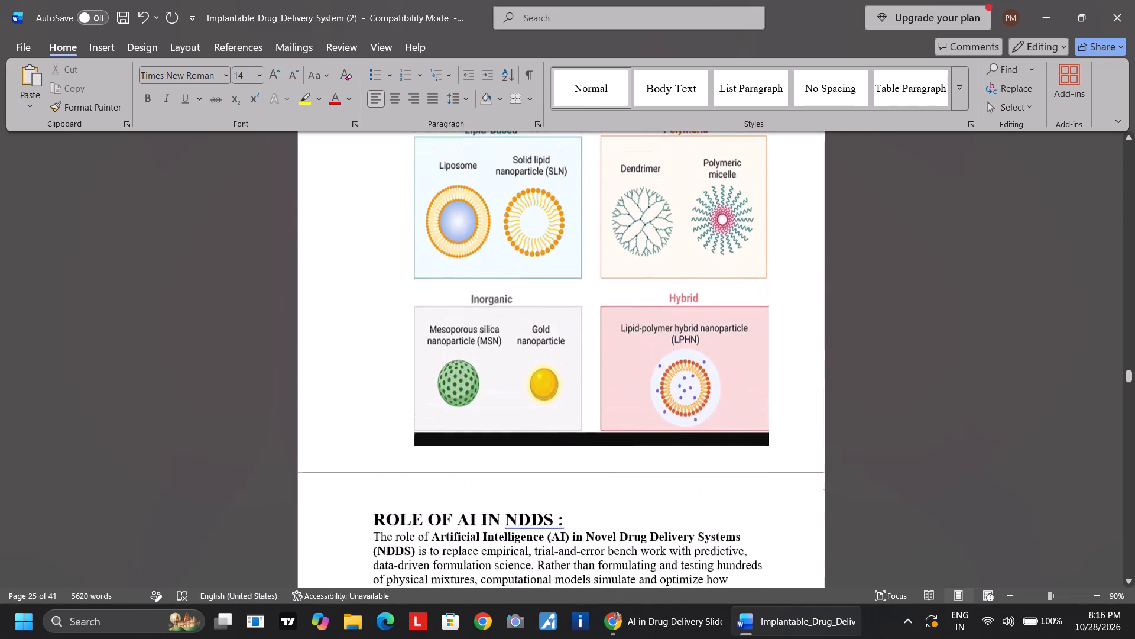
scroll(627, 523, down, 3)
scroll(627, 523, up, 4)
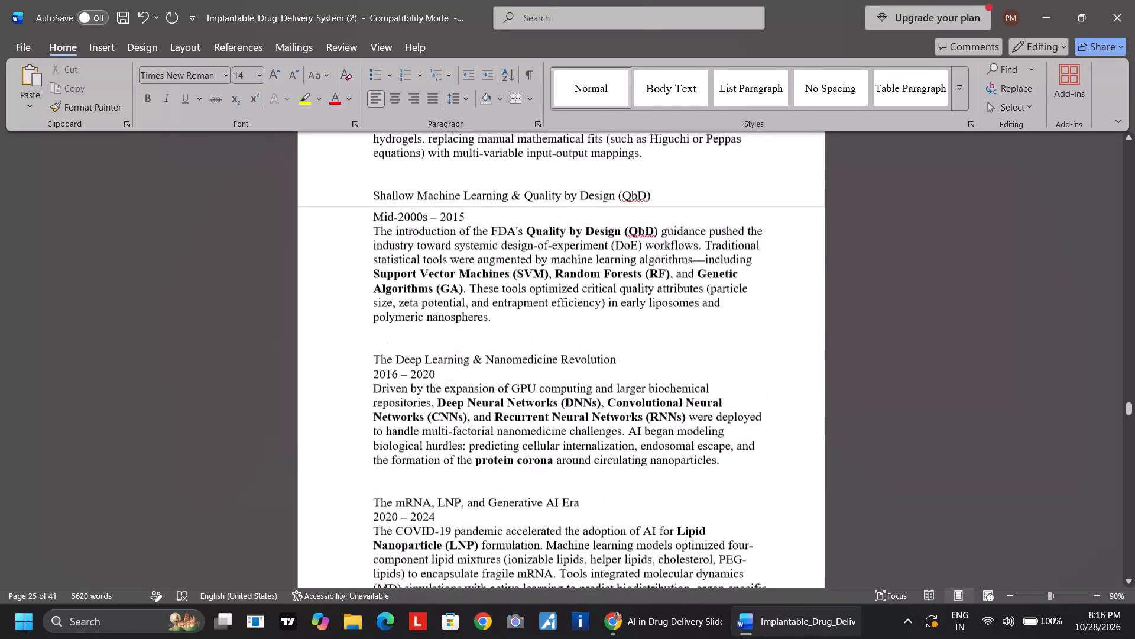
scroll(627, 523, up, 6)
scroll(627, 523, right, 1)
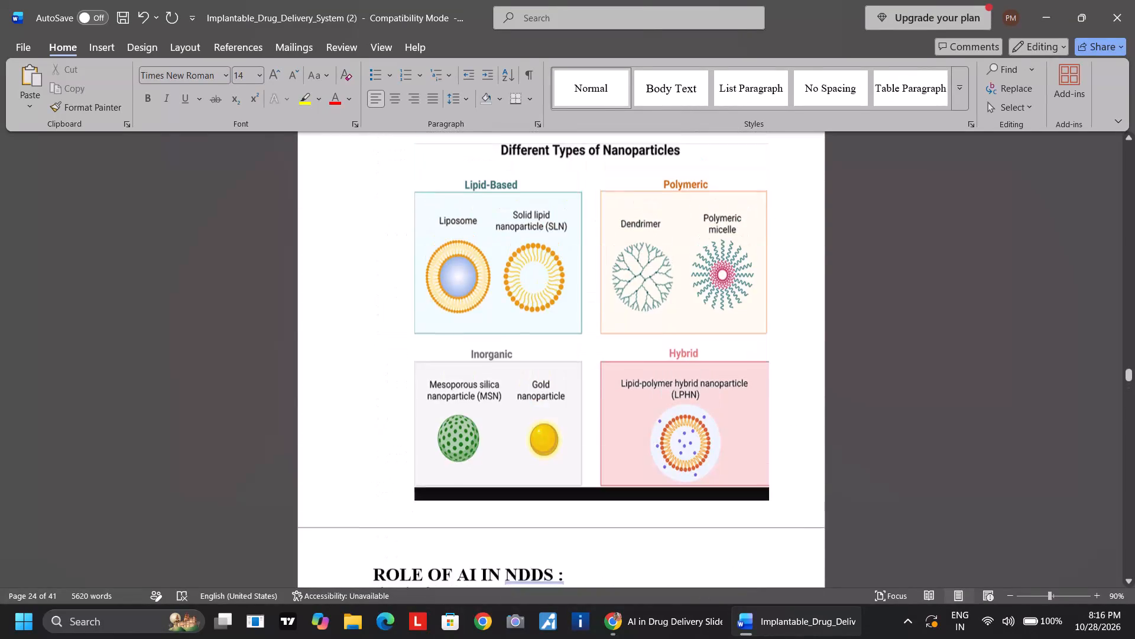
scroll(627, 523, right, 1)
Examine the page extent of the Role of AI and Evolution of AI sections, from ROLE OF AI IN NDDS to REVIEW OF LITERATURE.
scroll(627, 523, down, 2)
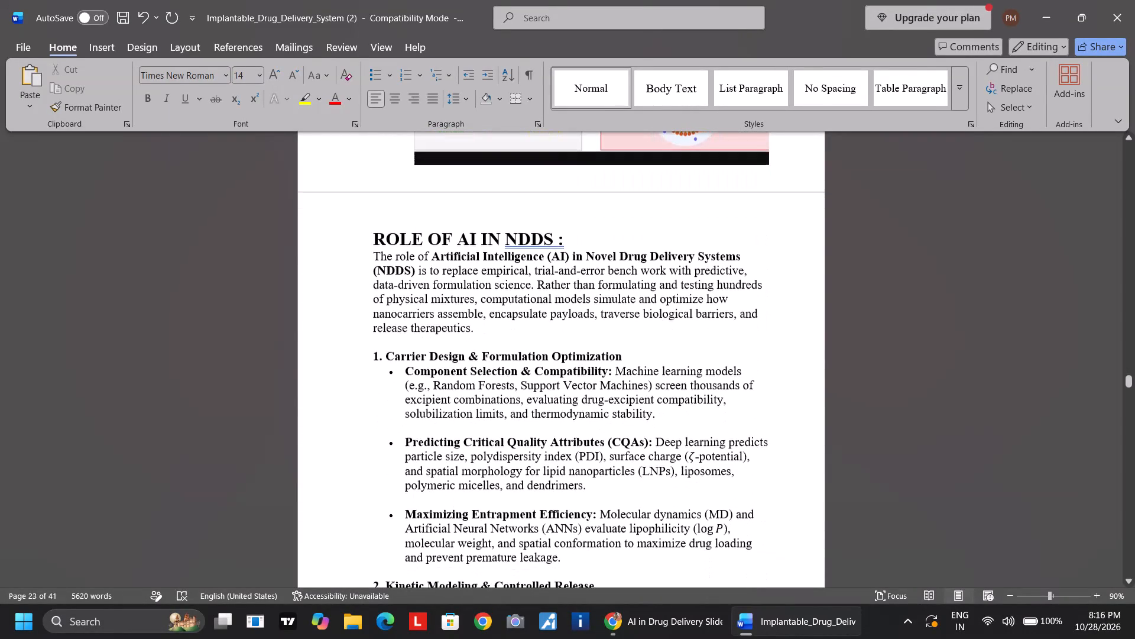
scroll(627, 523, down, 5)
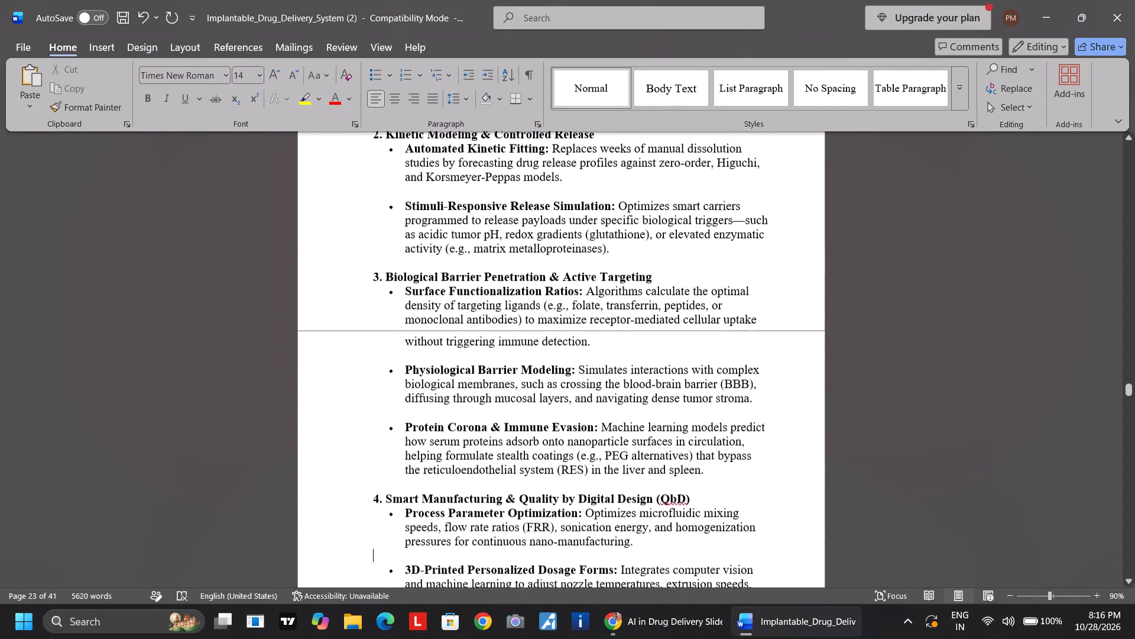
scroll(627, 523, down, 5)
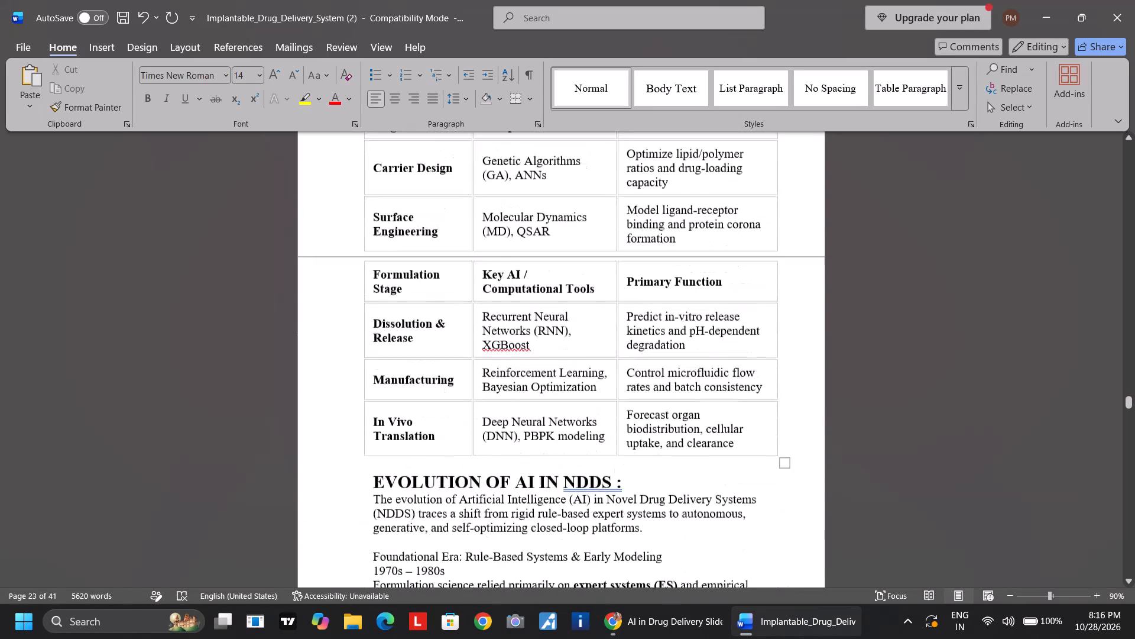
scroll(627, 523, down, 3)
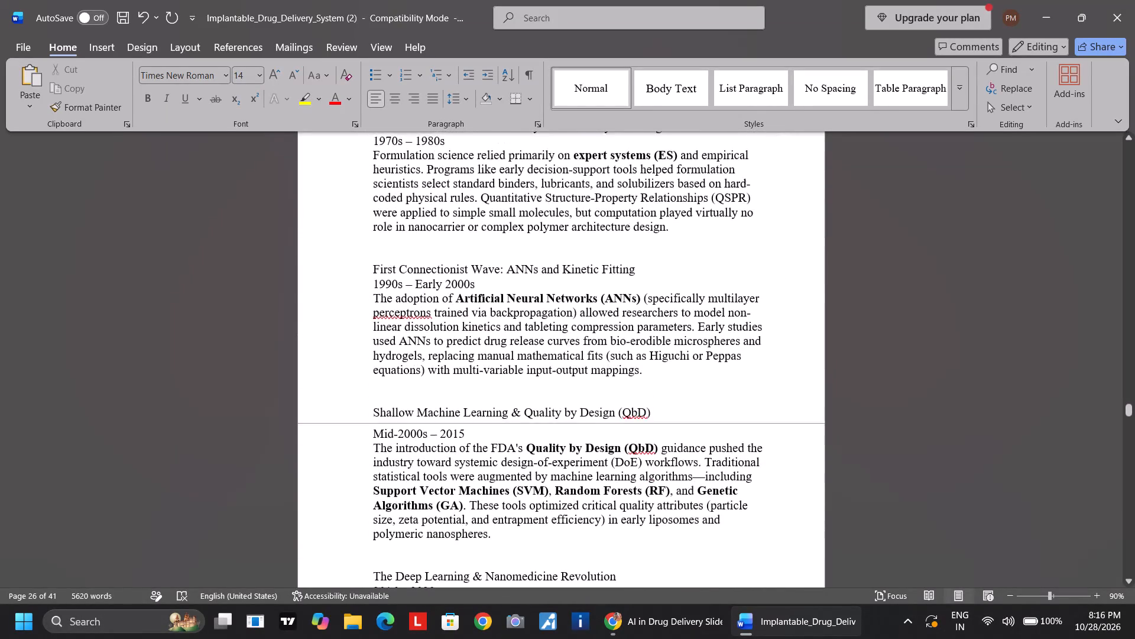
scroll(627, 523, down, 2)
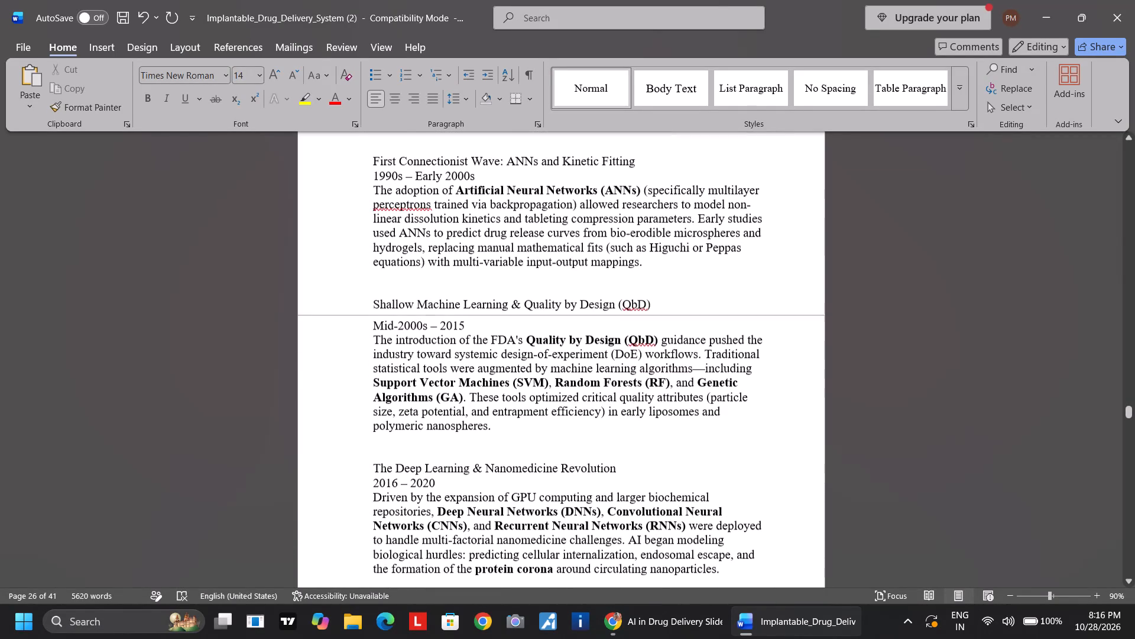
scroll(627, 523, down, 4)
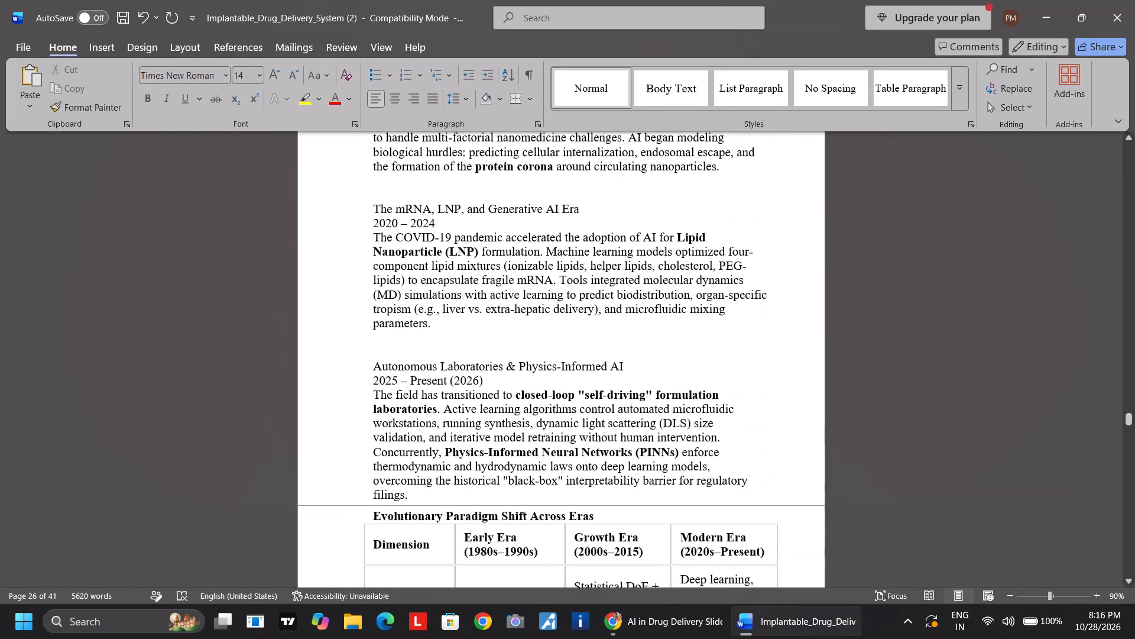
scroll(627, 523, down, 4)
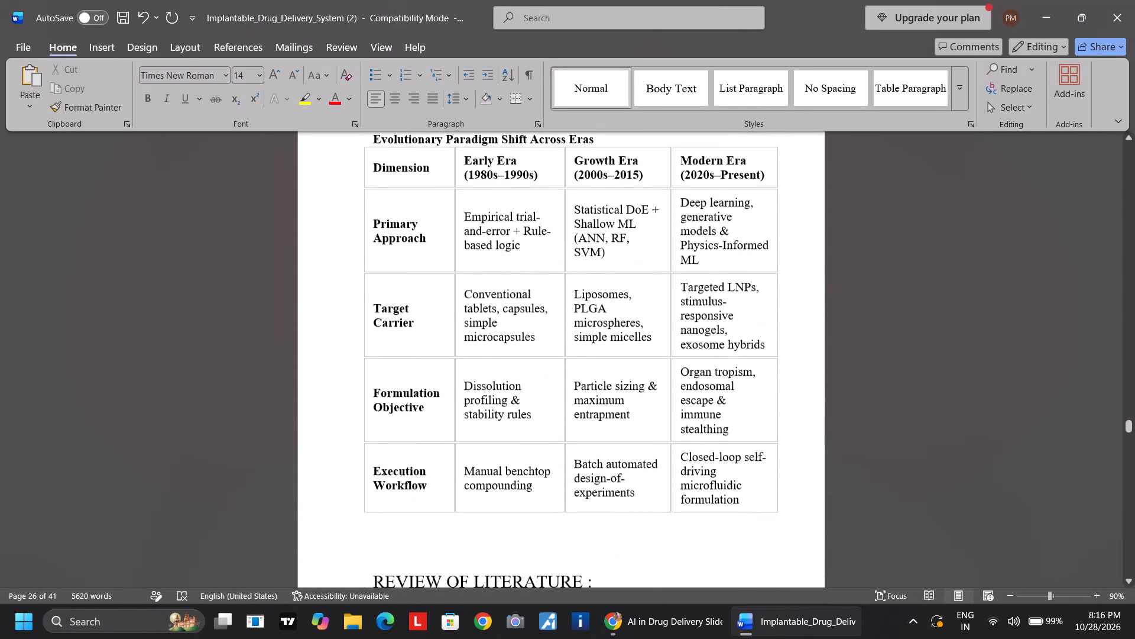
Examine where the EVOLUTION OF AI IN NDDS section begins and ends relative to the page breaks before REVIEW OF LITERATURE.
scroll(627, 523, down, 3)
scroll(627, 523, up, 1)
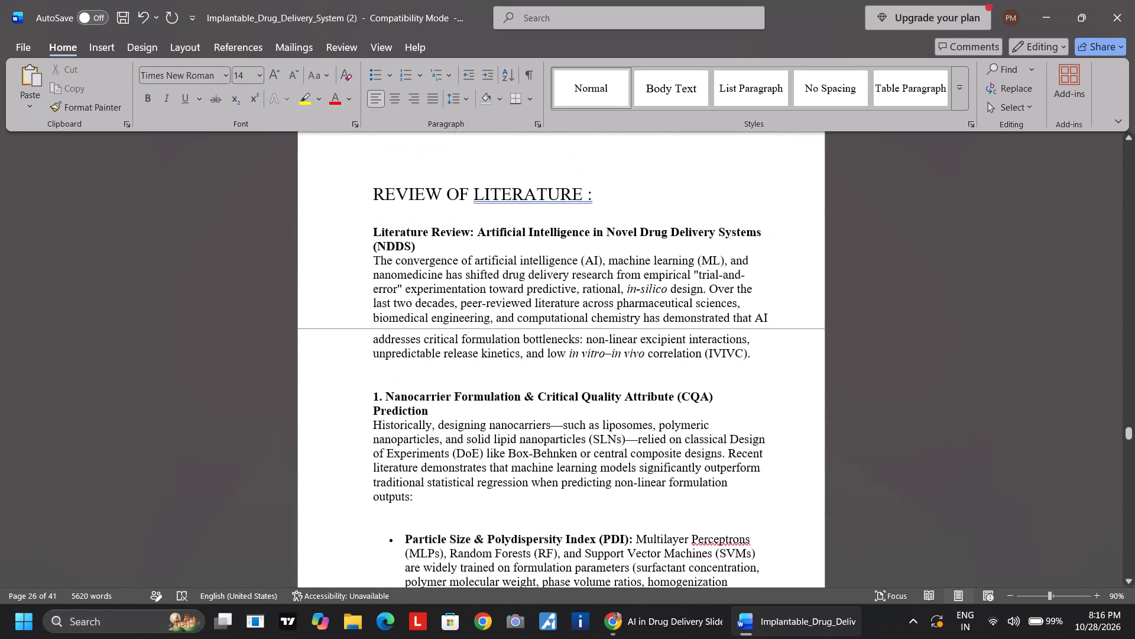
scroll(627, 523, up, 4)
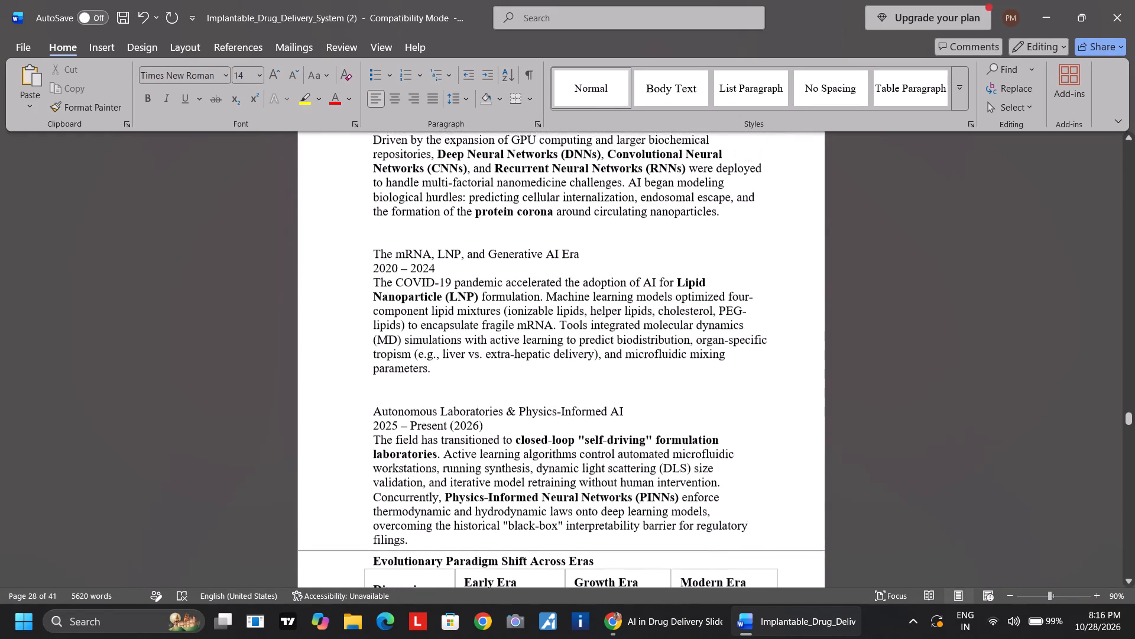
scroll(627, 523, up, 4)
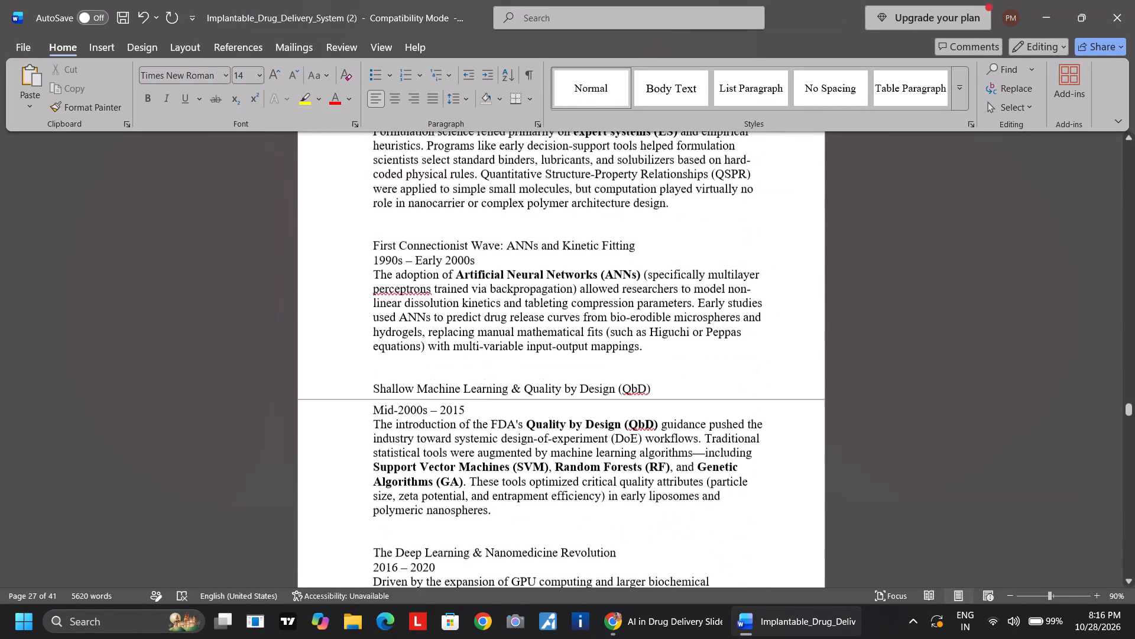
scroll(627, 523, up, 2)
scroll(627, 523, down, 4)
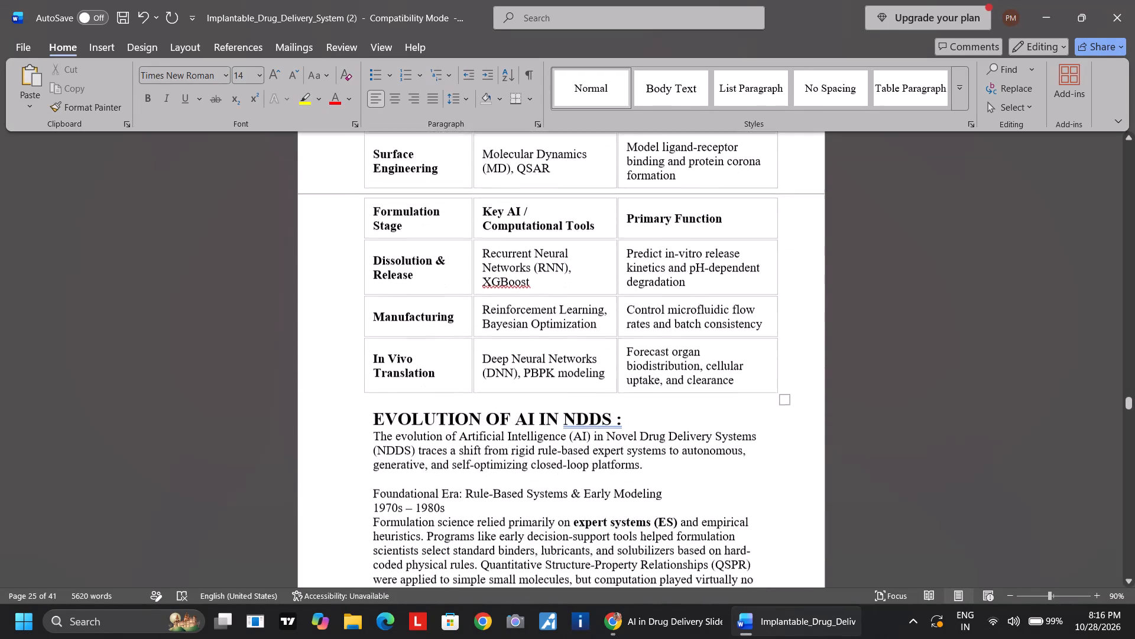
scroll(627, 523, down, 1)
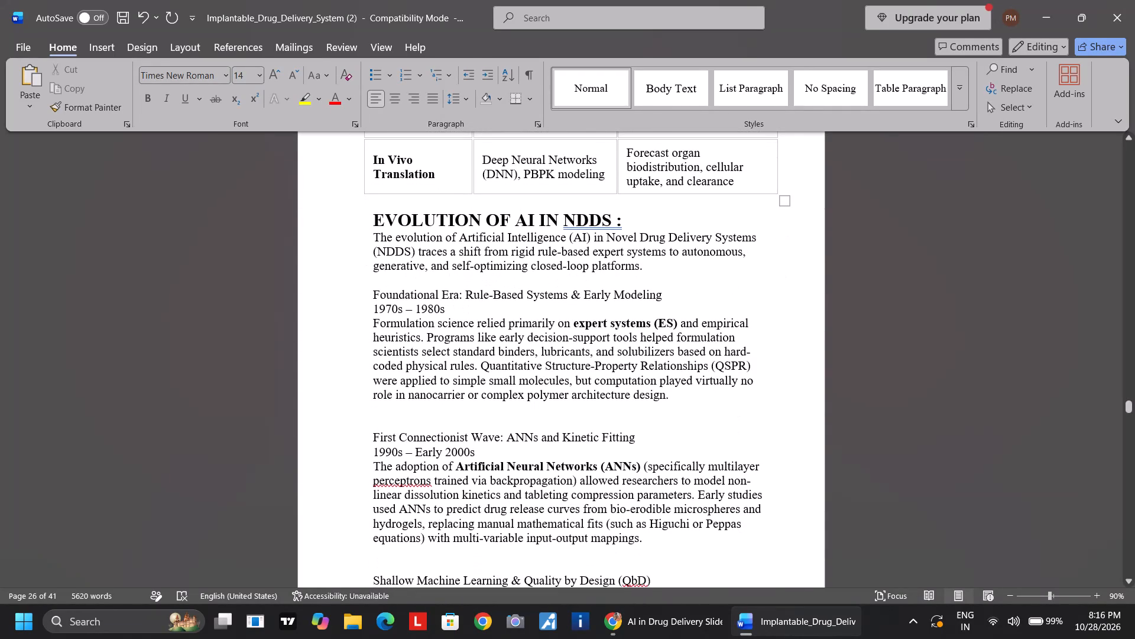
scroll(627, 523, up, 2)
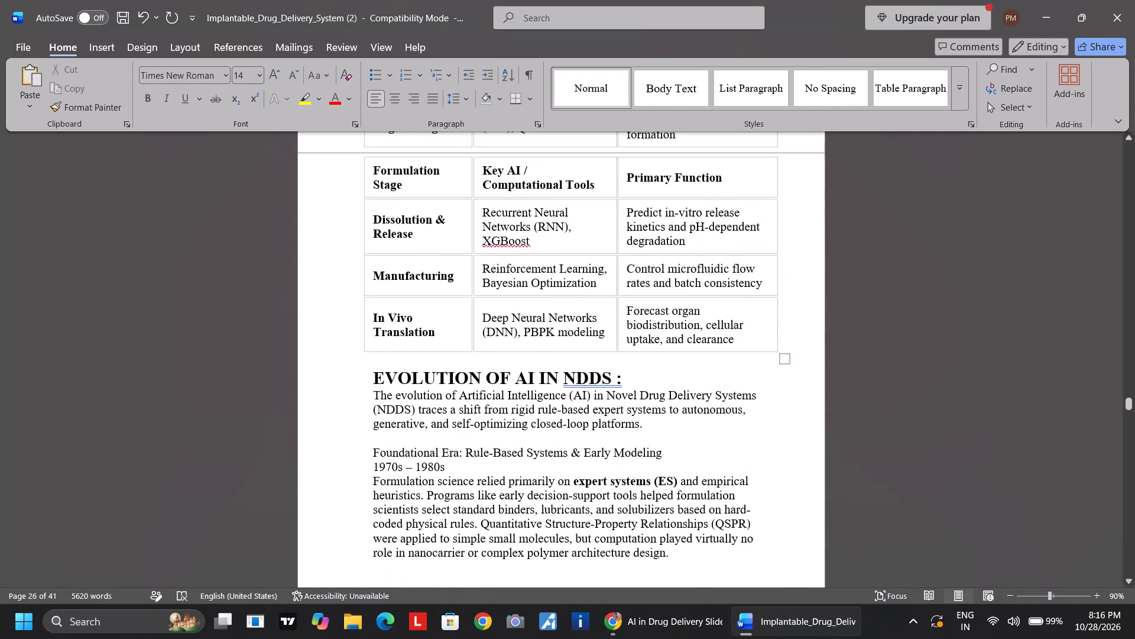
scroll(627, 523, up, 2)
scroll(627, 523, down, 5)
scroll(627, 523, up, 2)
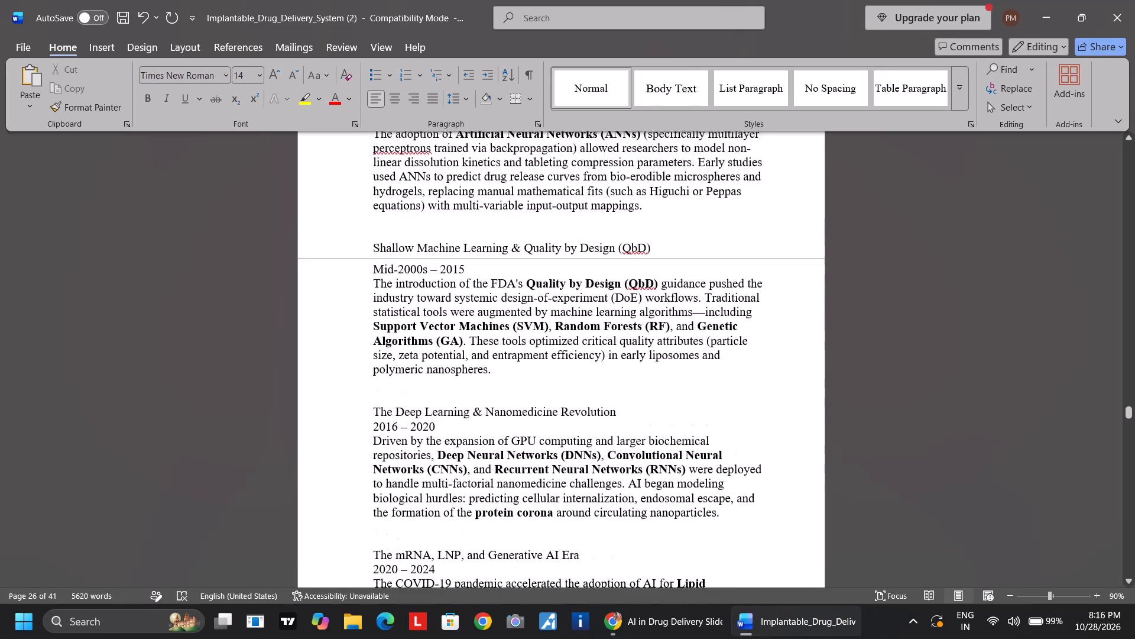
Examine the page extent of the Role of AI and Evolution of AI sections, from ROLE OF AI IN NDDS to REVIEW OF LITERATURE.
scroll(627, 523, up, 7)
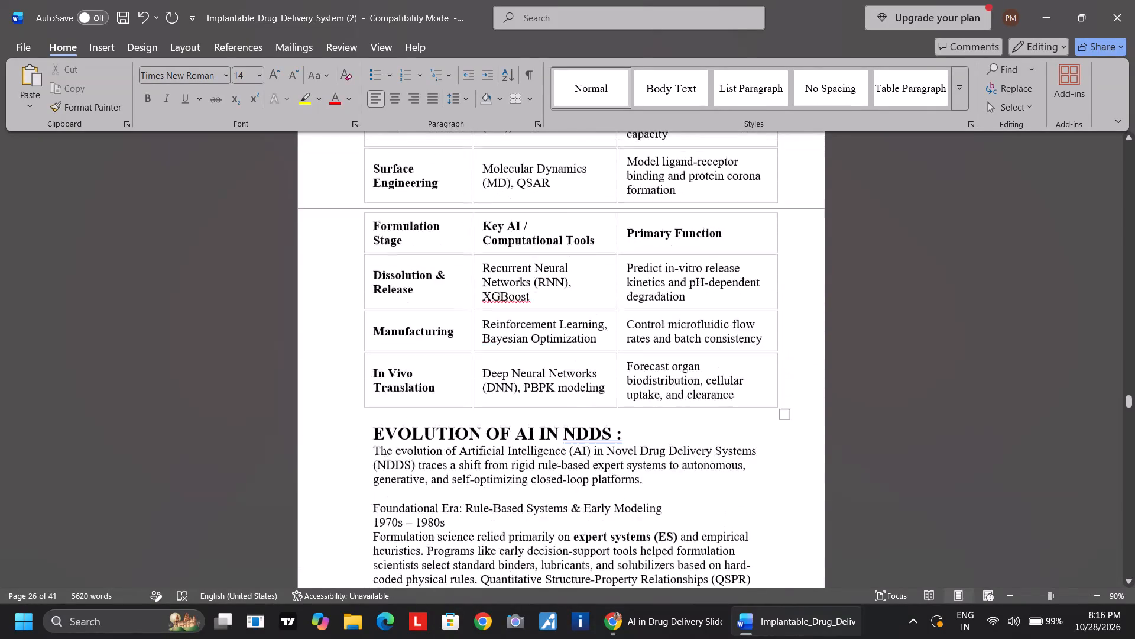
scroll(627, 523, up, 5)
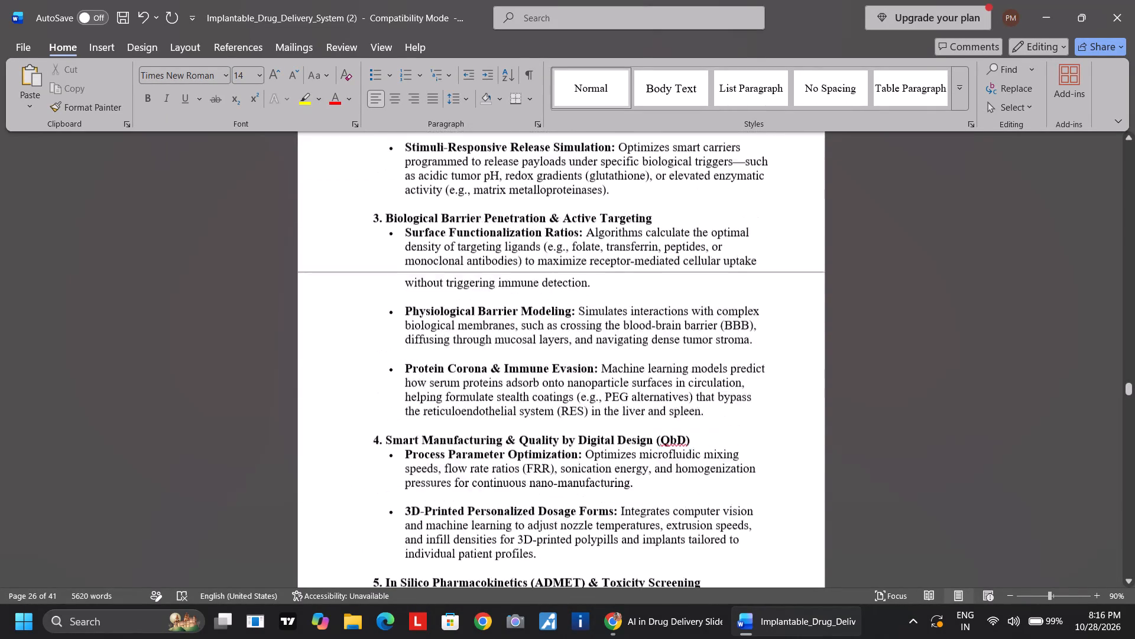
scroll(627, 523, up, 2)
scroll(627, 523, down, 2)
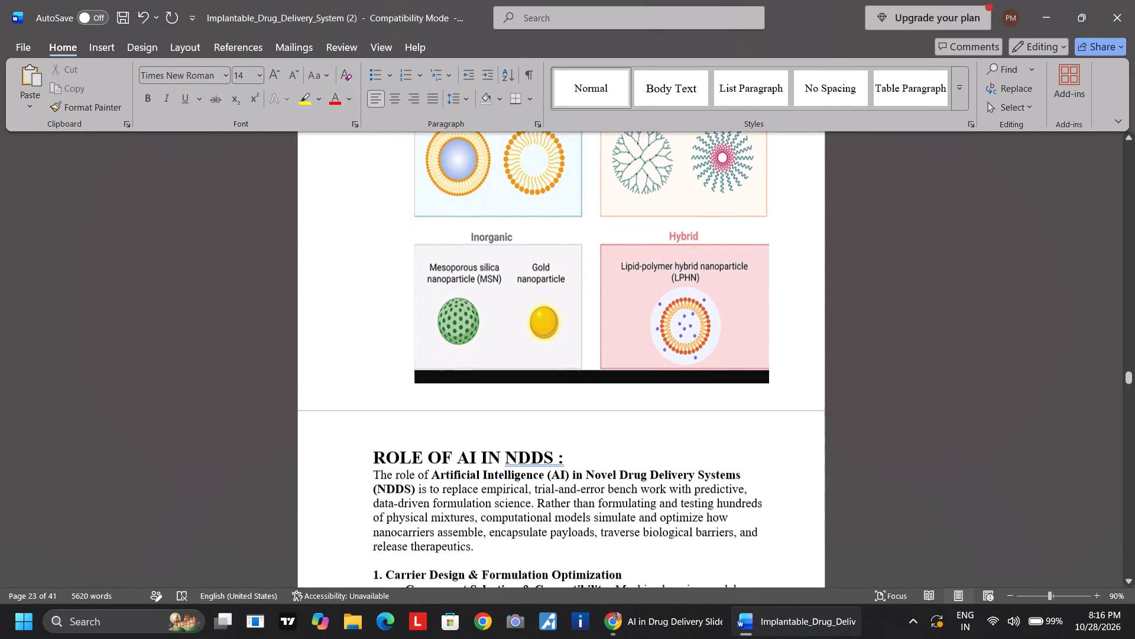
scroll(627, 523, down, 1)
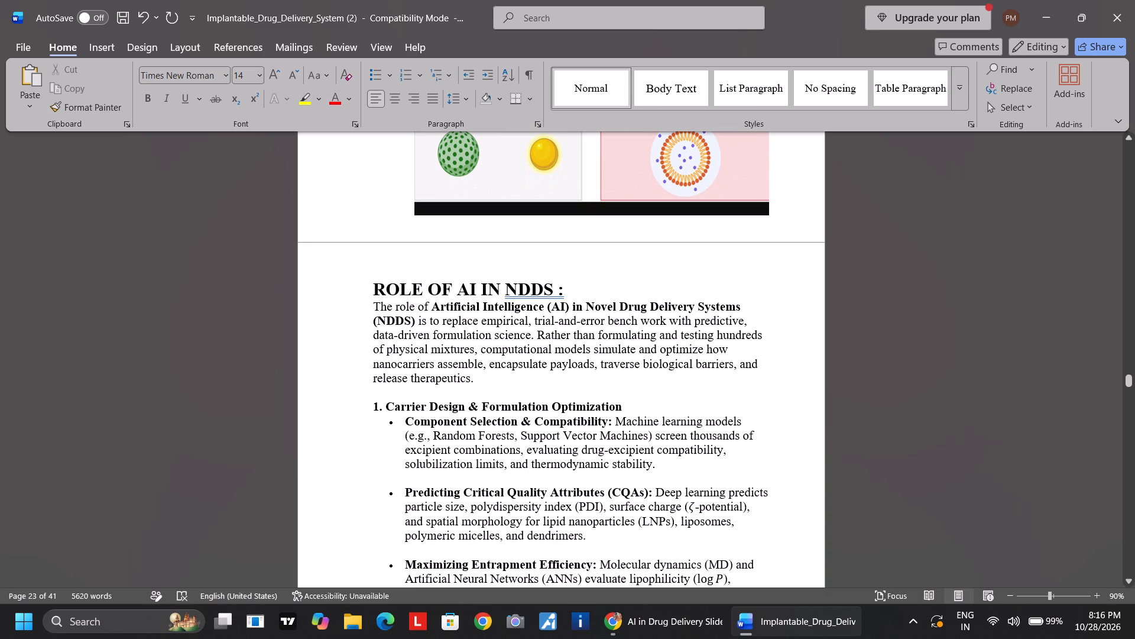
scroll(627, 523, down, 5)
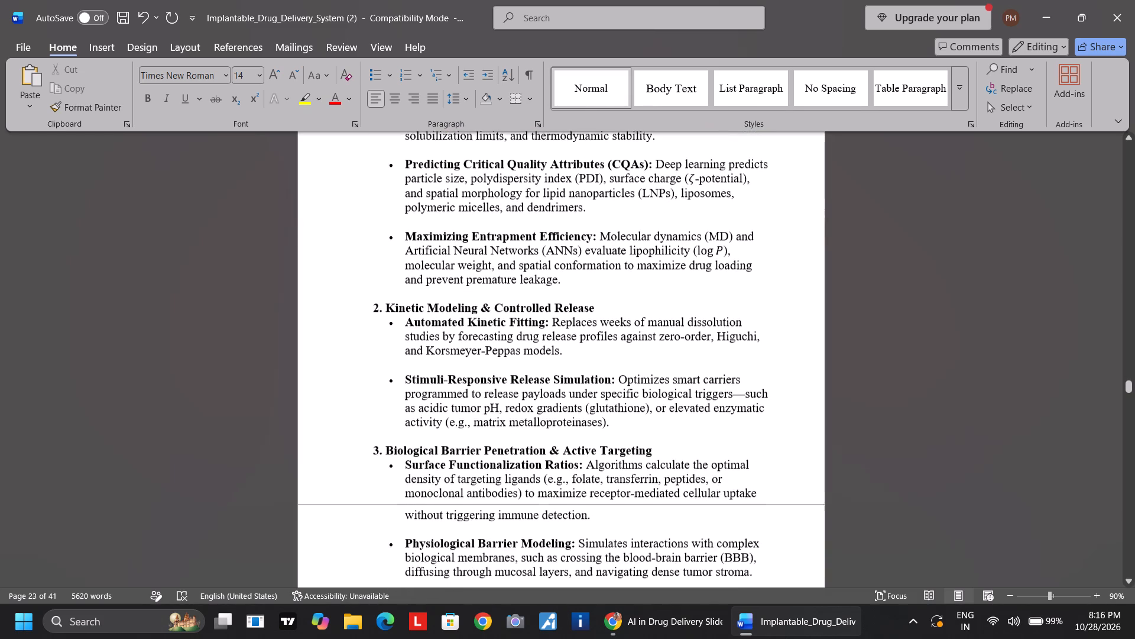
scroll(627, 523, down, 6)
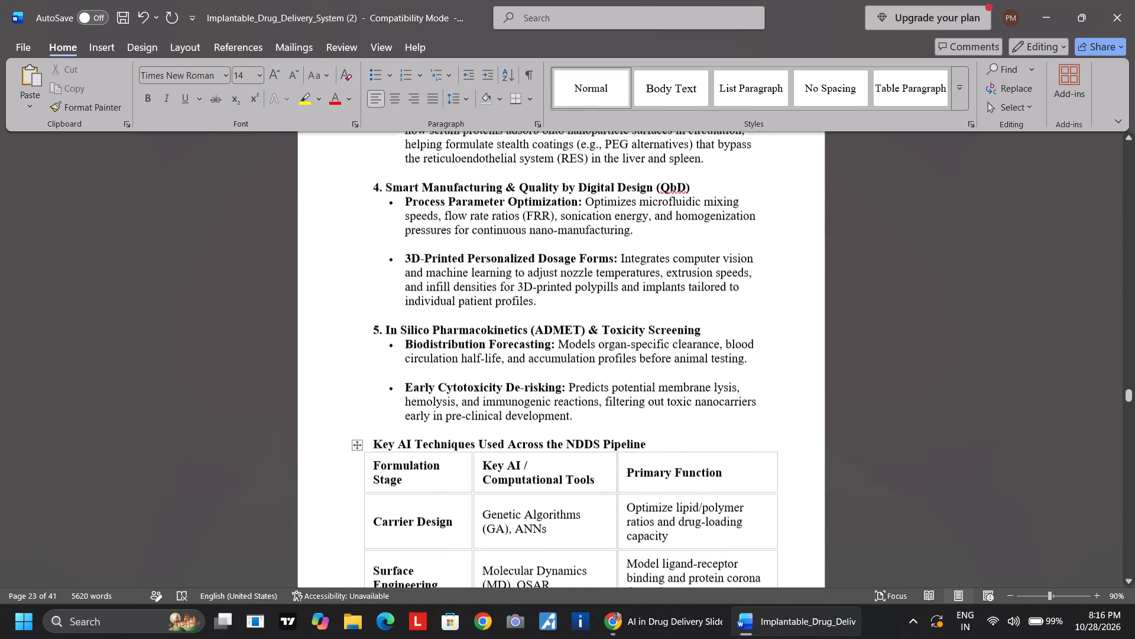
scroll(627, 523, down, 4)
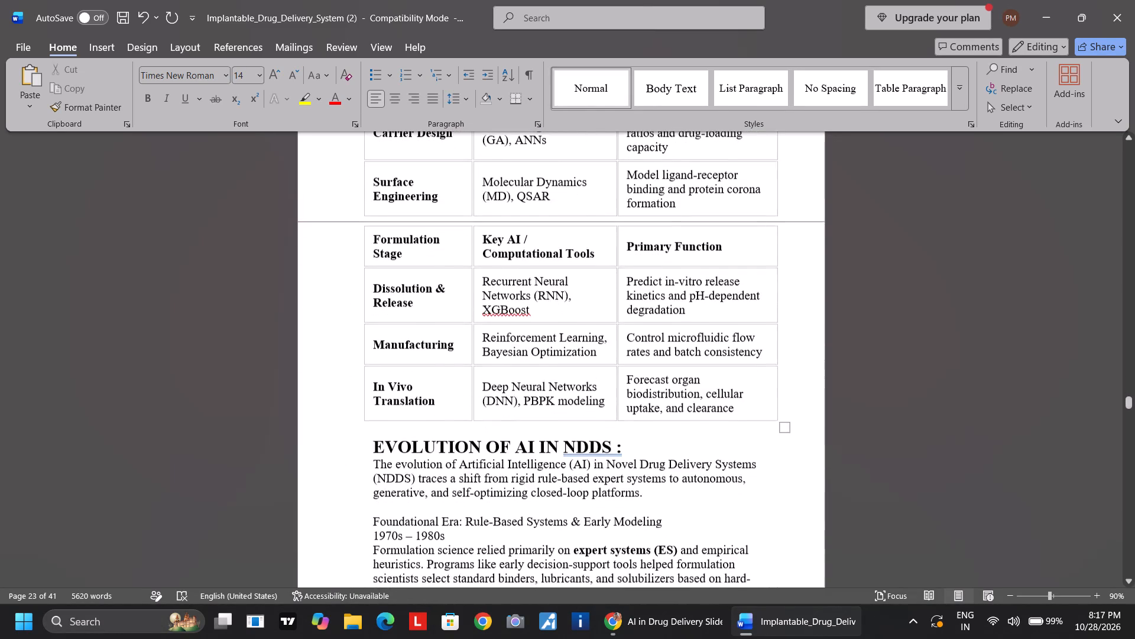
scroll(627, 523, down, 3)
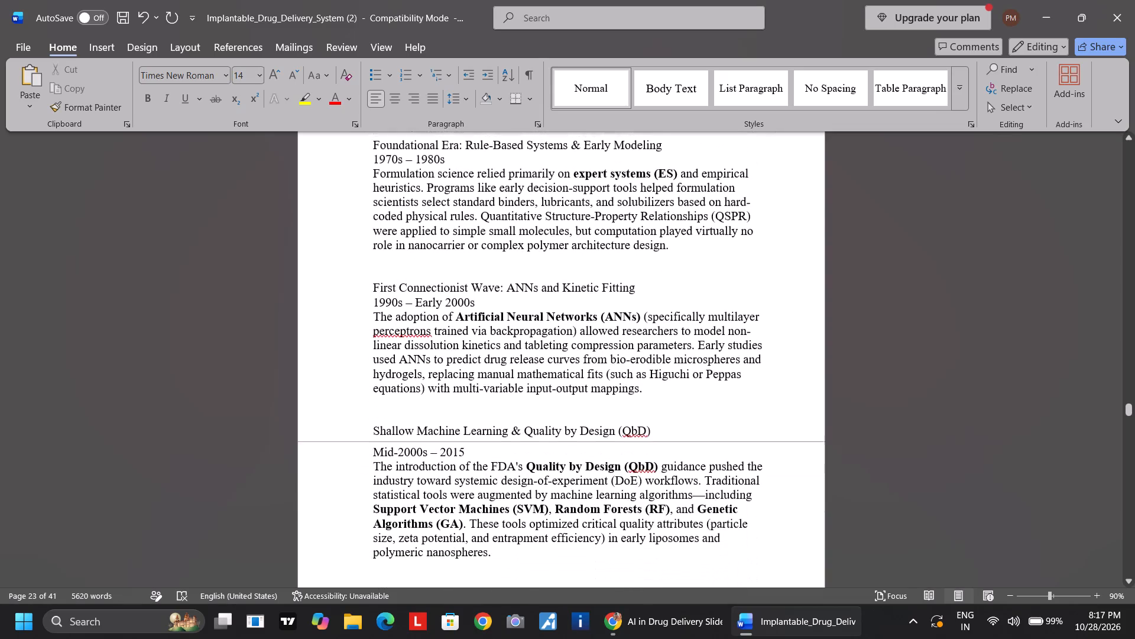
scroll(627, 523, down, 3)
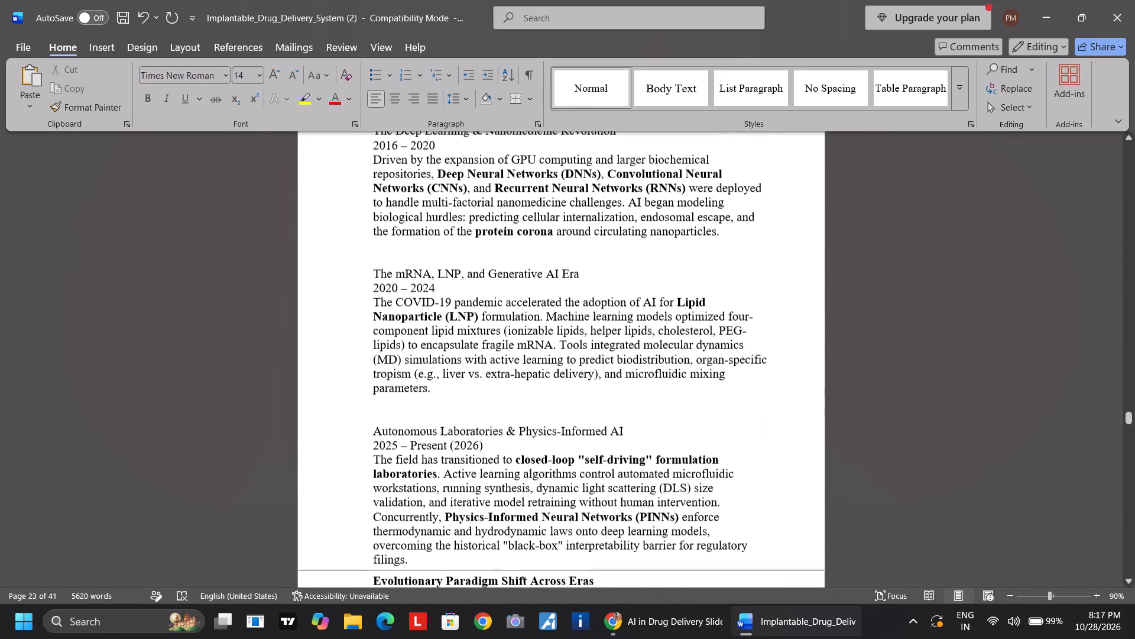
scroll(627, 523, down, 3)
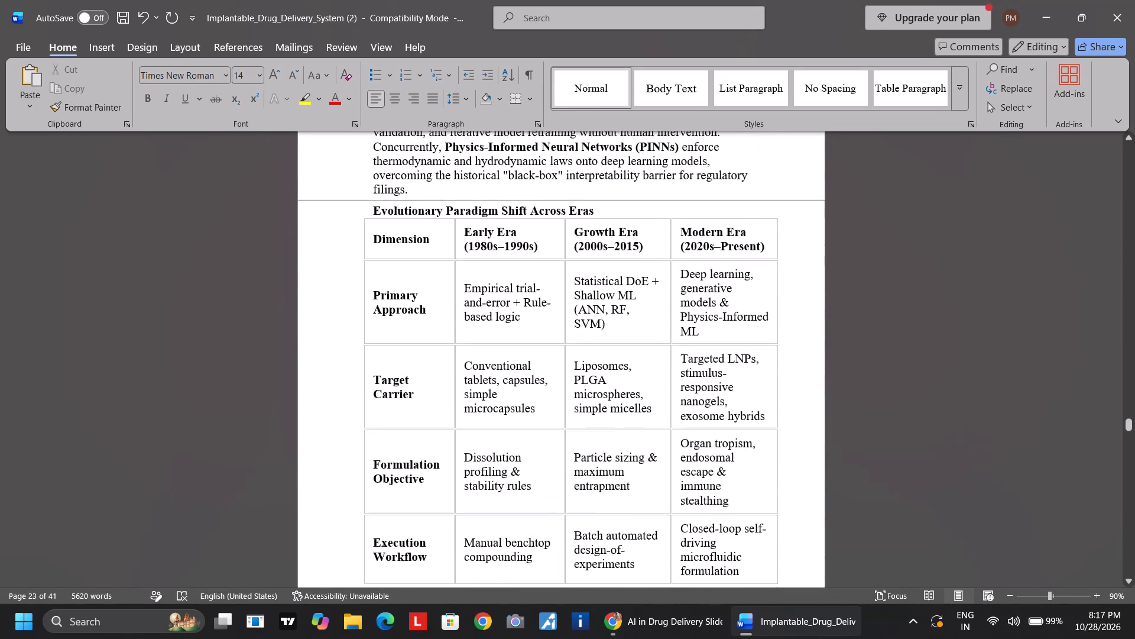
scroll(627, 523, down, 3)
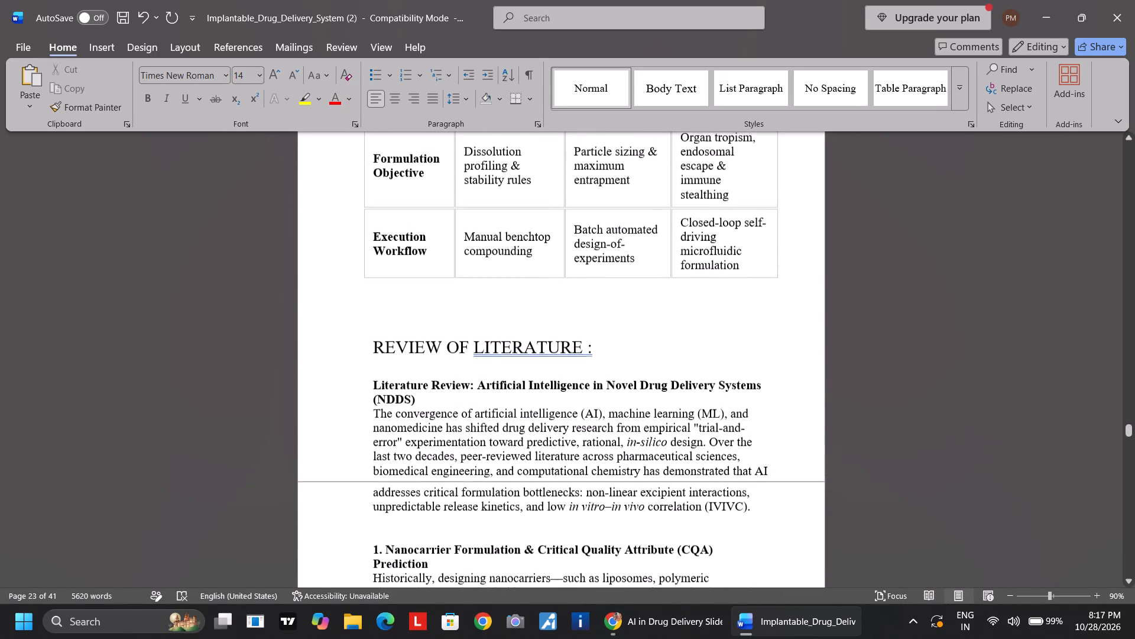
Examine the page extents of the Review of Literature and Aim and Objectives sections, up to the SUMMARY AND CONCLUSION heading.
scroll(627, 523, down, 2)
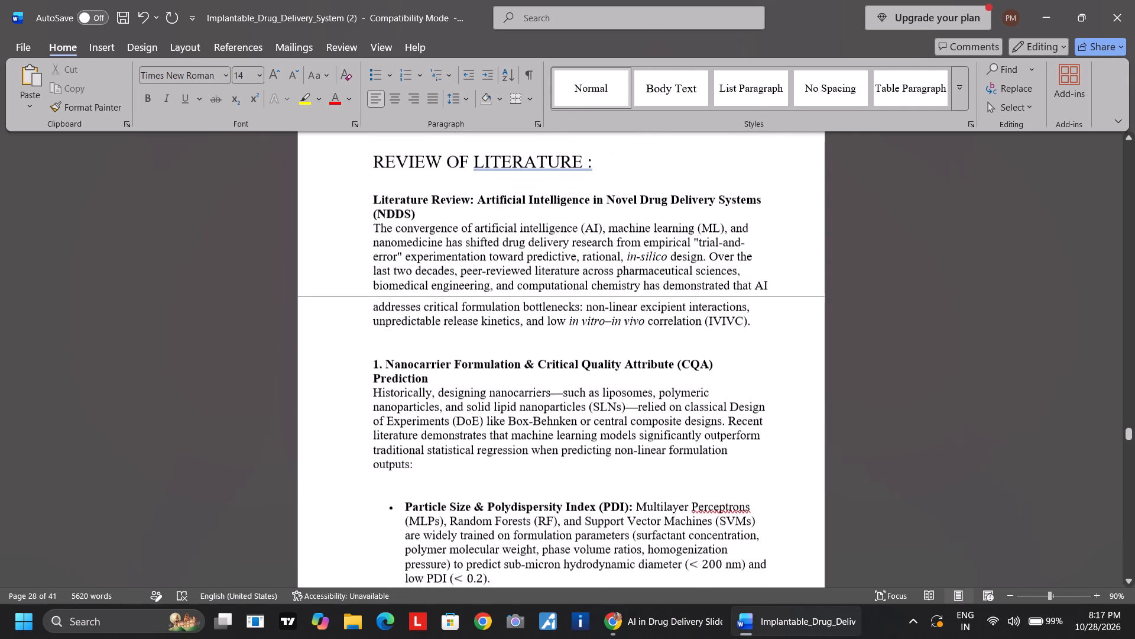
scroll(627, 523, down, 3)
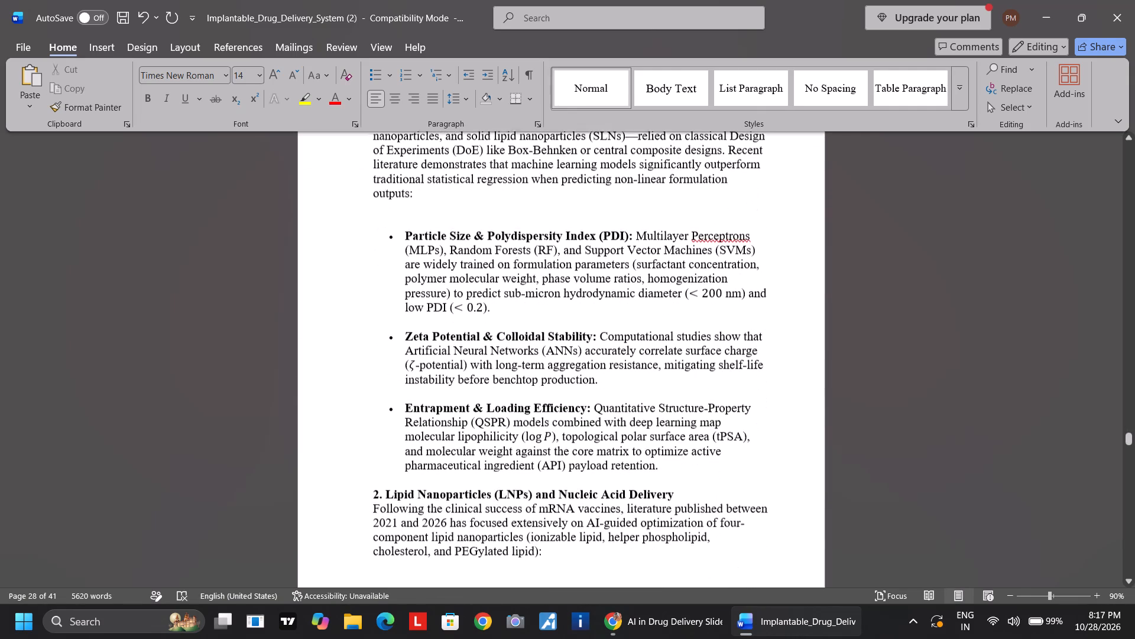
scroll(627, 523, down, 3)
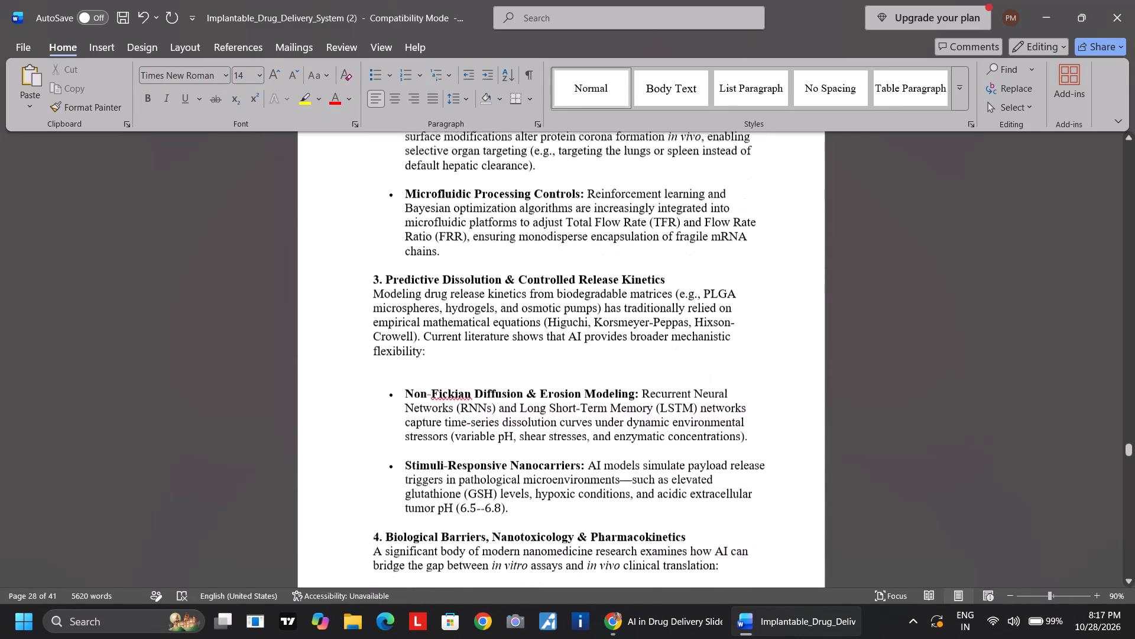
scroll(627, 523, down, 3)
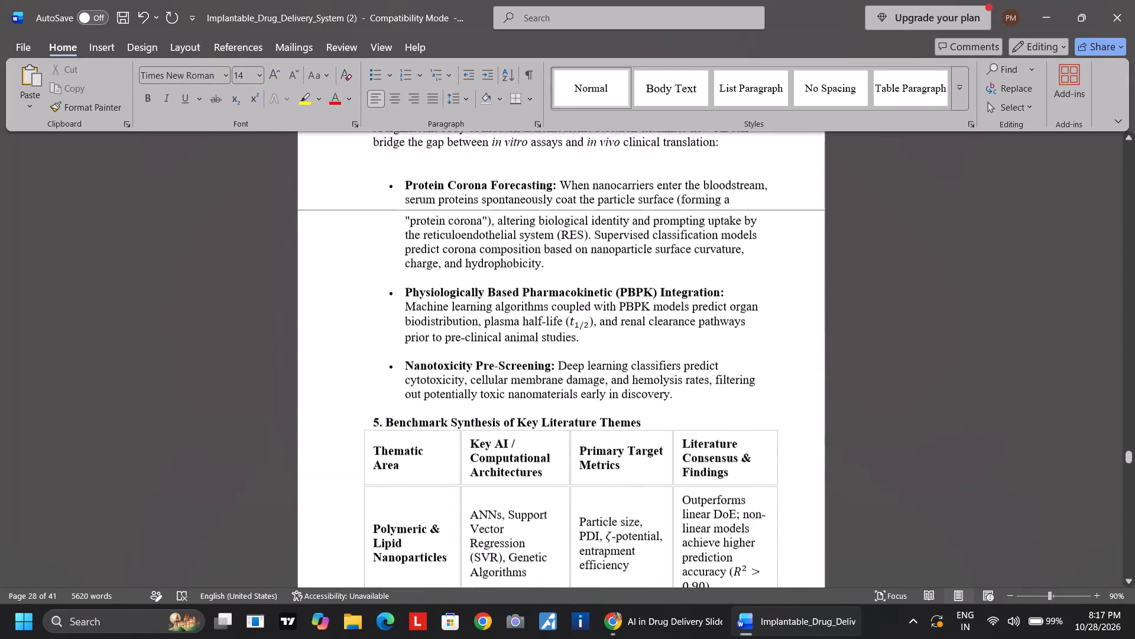
scroll(627, 523, down, 3)
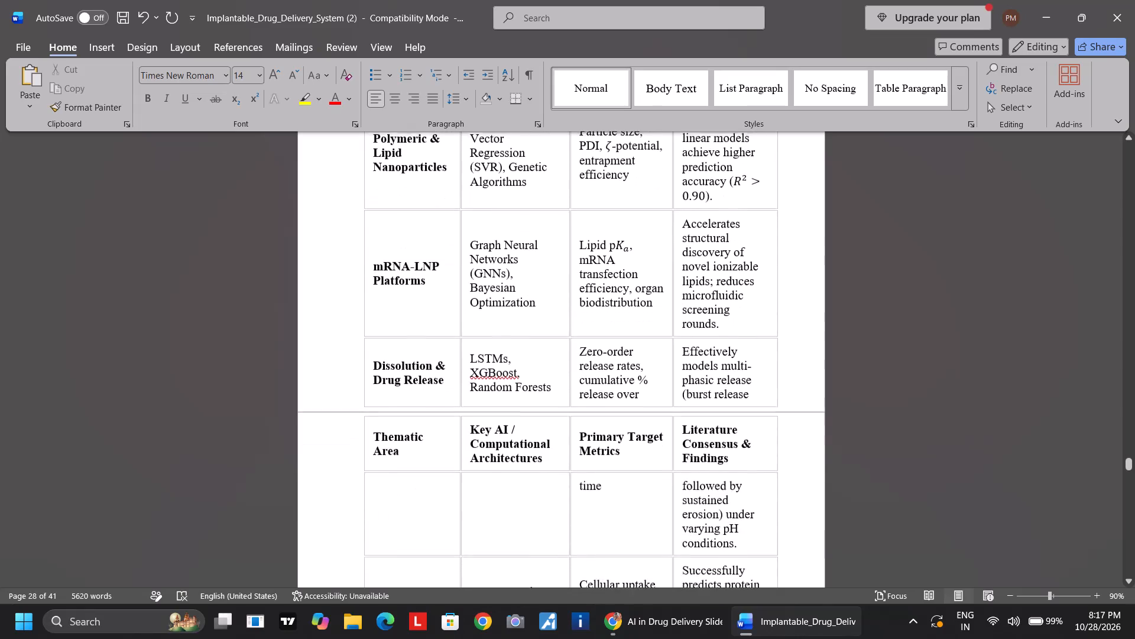
scroll(627, 523, down, 3)
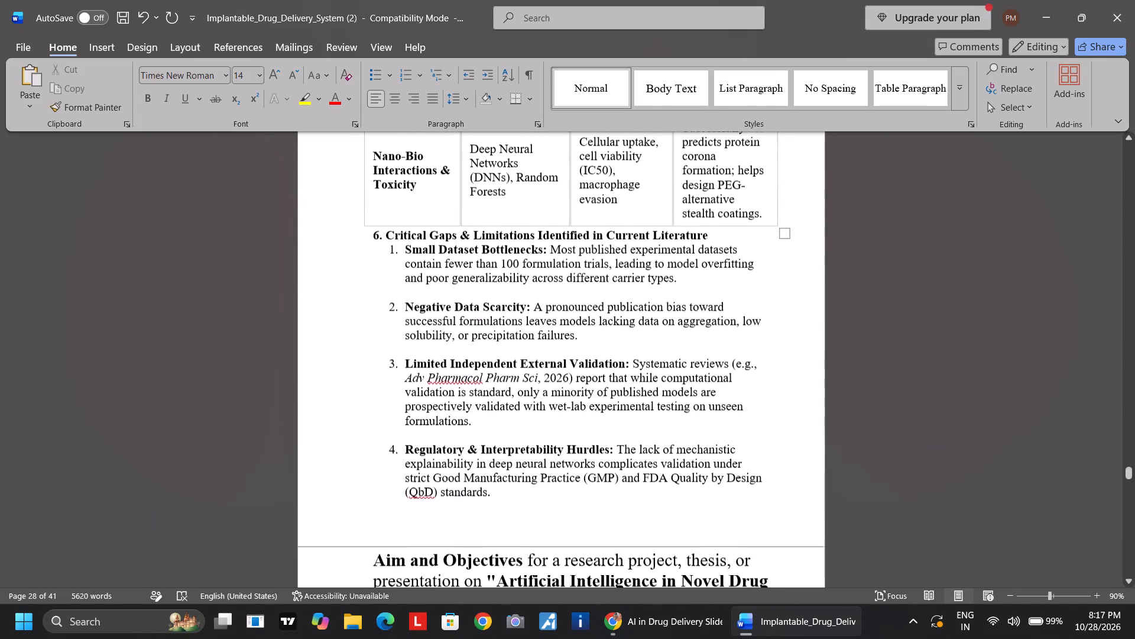
scroll(627, 523, down, 2)
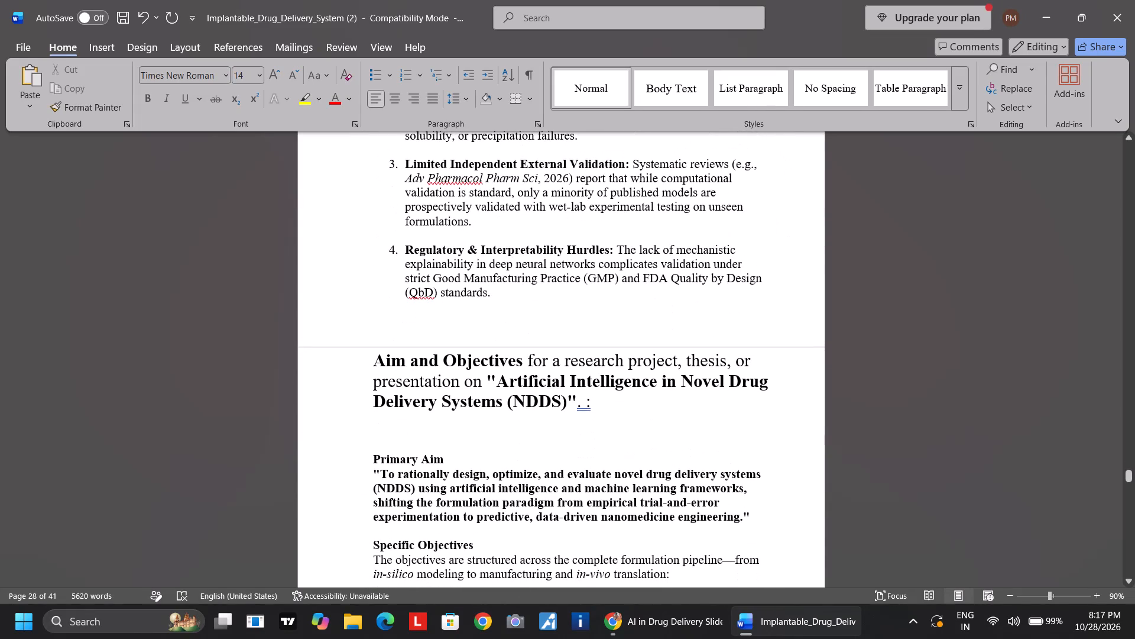
scroll(627, 523, right, 1)
scroll(755, 390, down, 5)
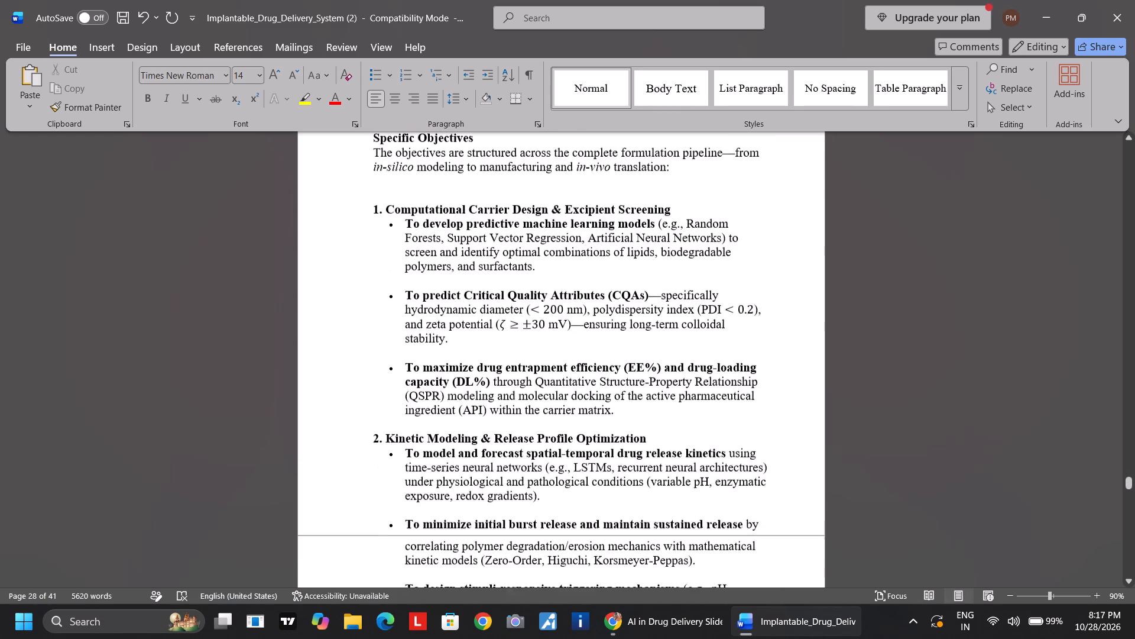
scroll(755, 390, down, 4)
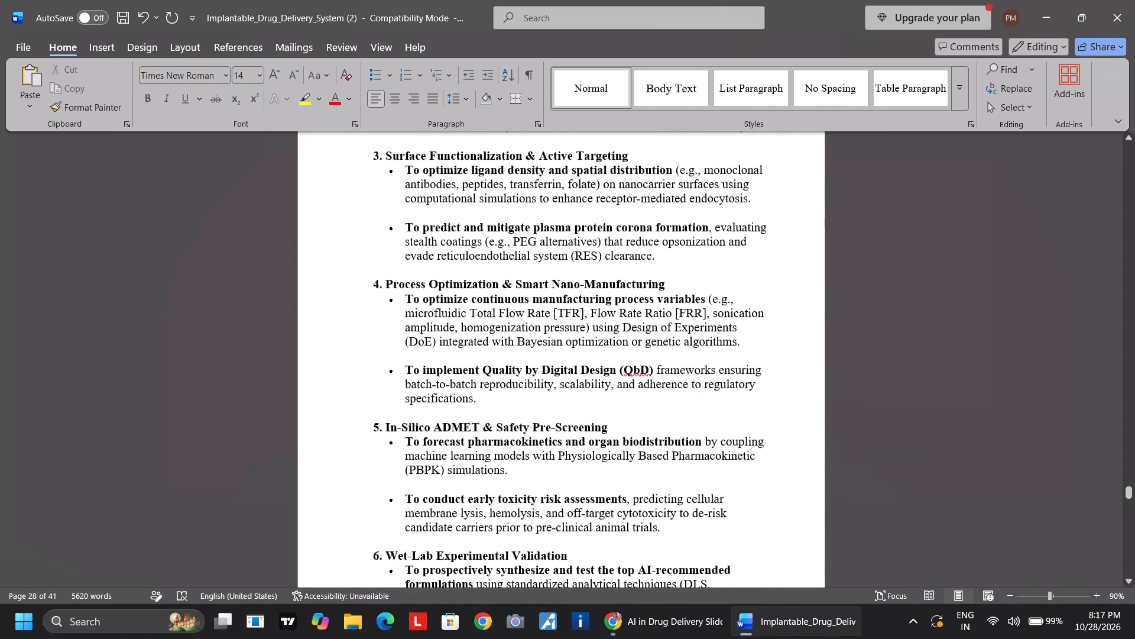
scroll(755, 390, down, 4)
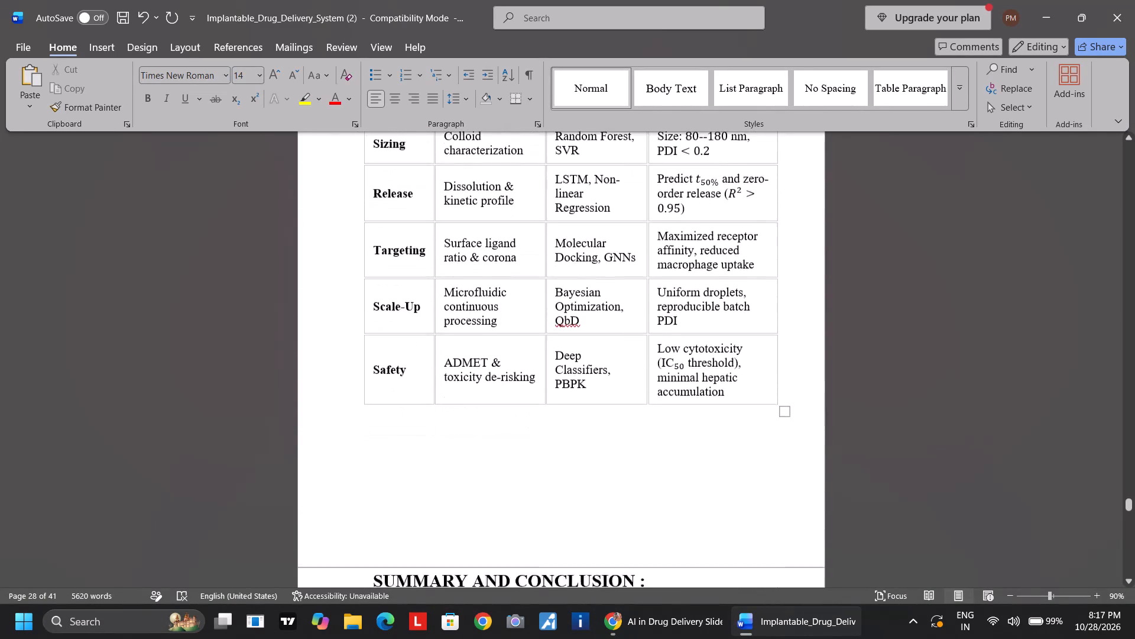
scroll(755, 390, down, 2)
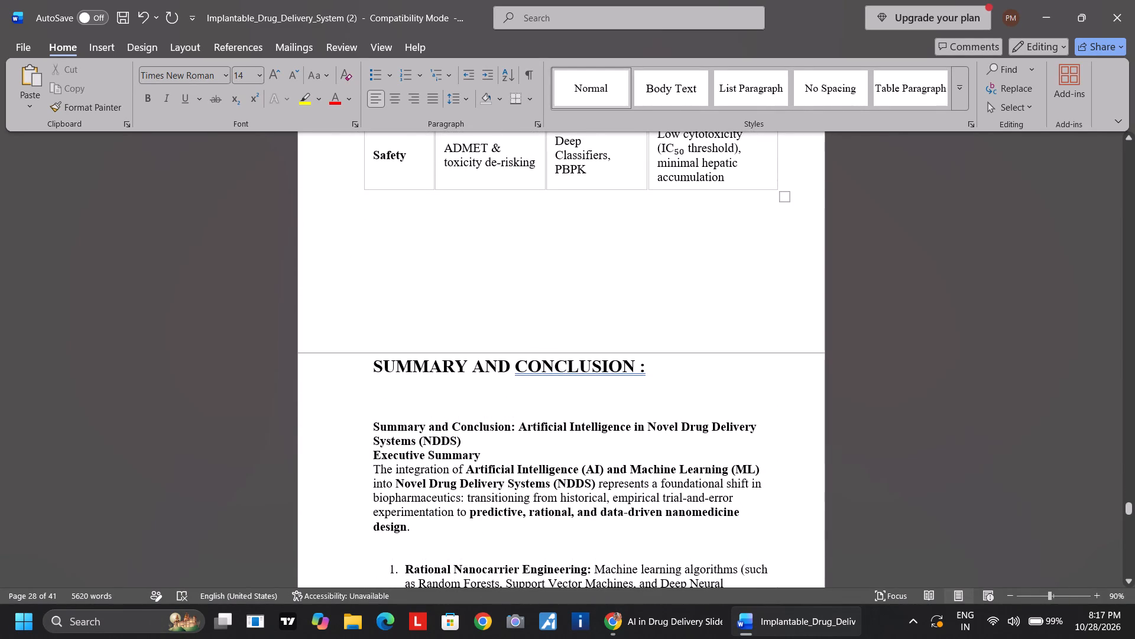
Set the page range for EVOLUTION OF AI IN NDDS in the contents table to 27-32.
click(1127, 176)
drag(1127, 176, 1120, 172)
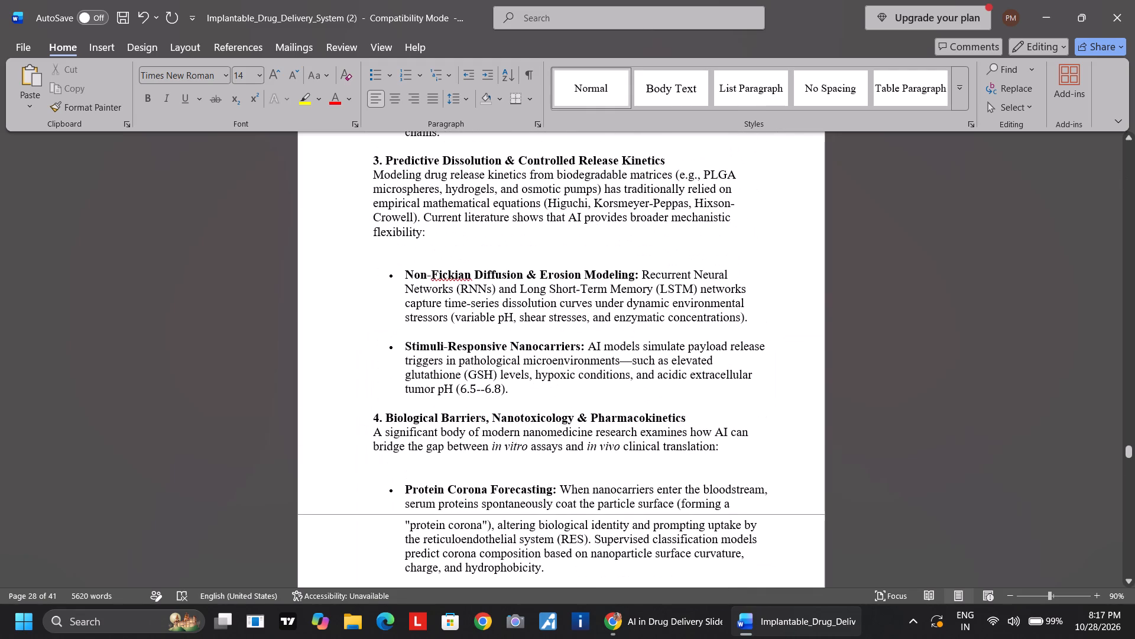
click(1125, 173)
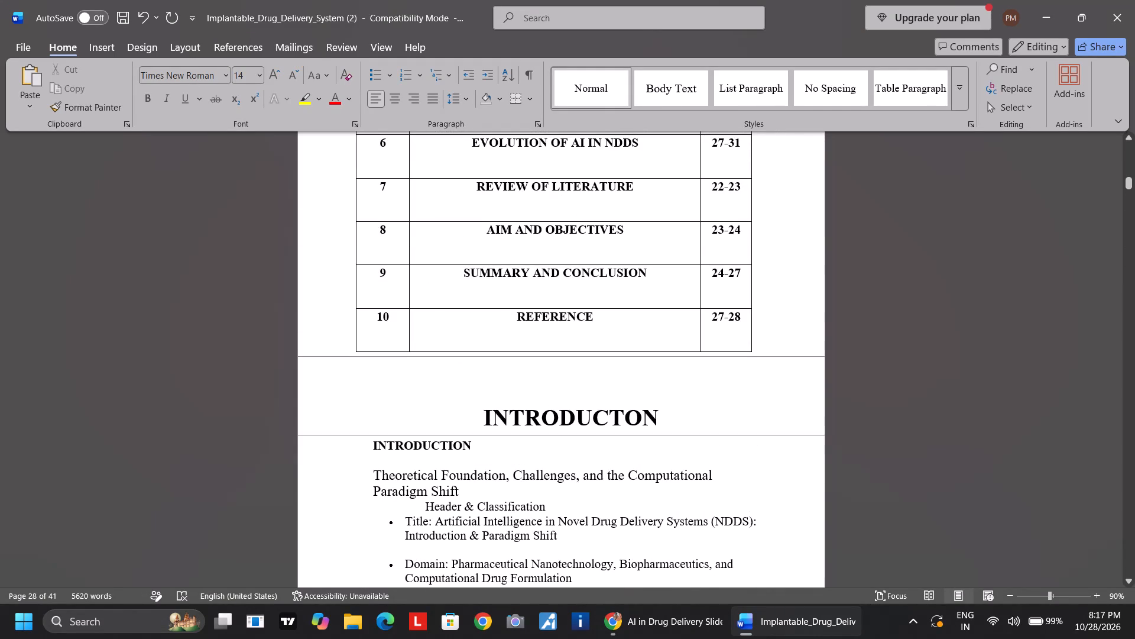
scroll(781, 227, up, 1)
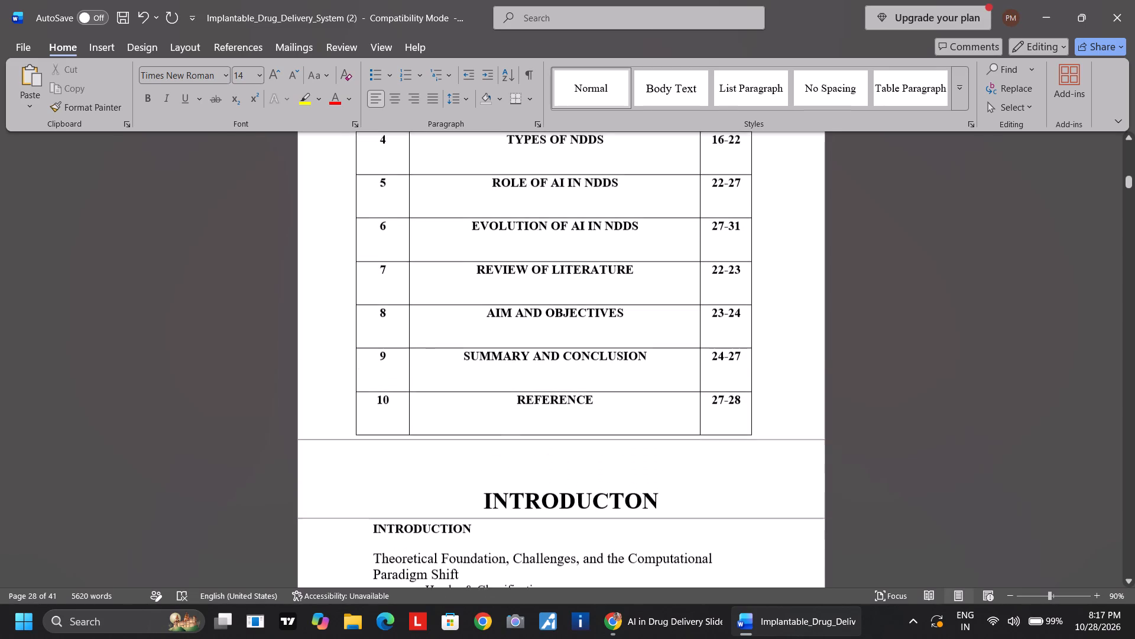
scroll(781, 227, up, 1)
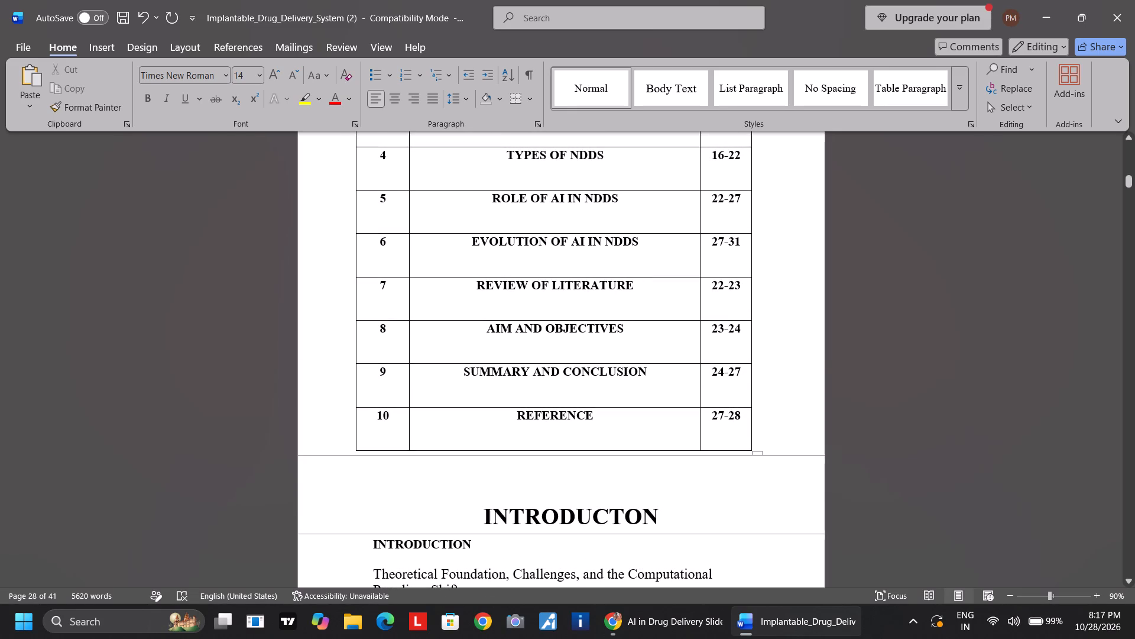
click(742, 241)
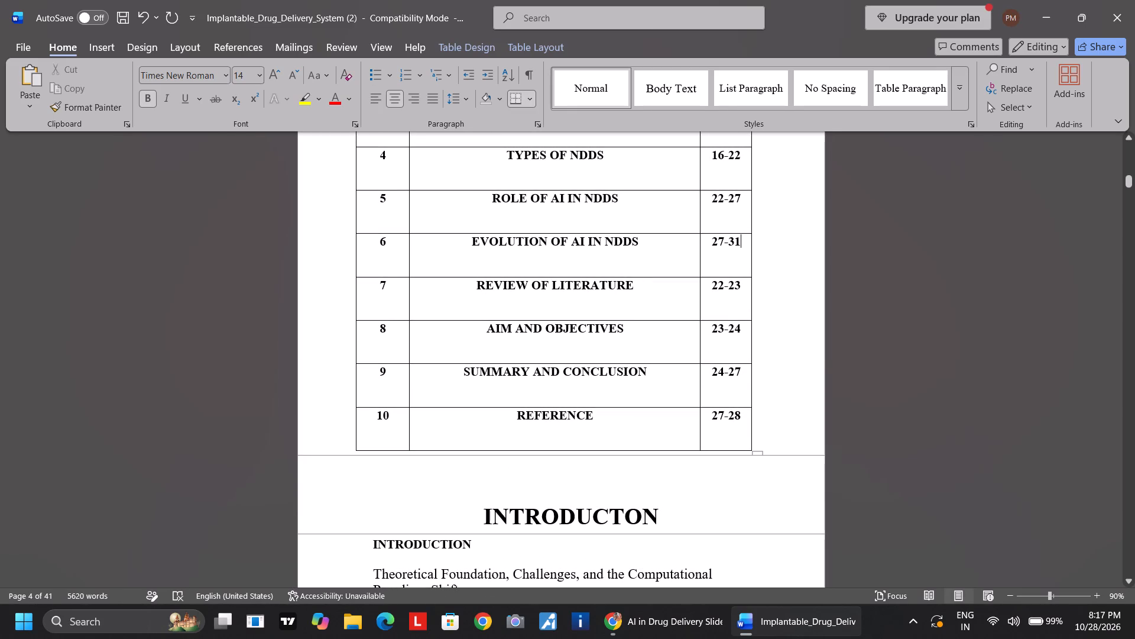
key(BackSpace)
key(2)
Set the page range for REVIEW OF LITERATURE in the contents table to 32-35.
click(718, 283)
key(BackSpace)
key(3)
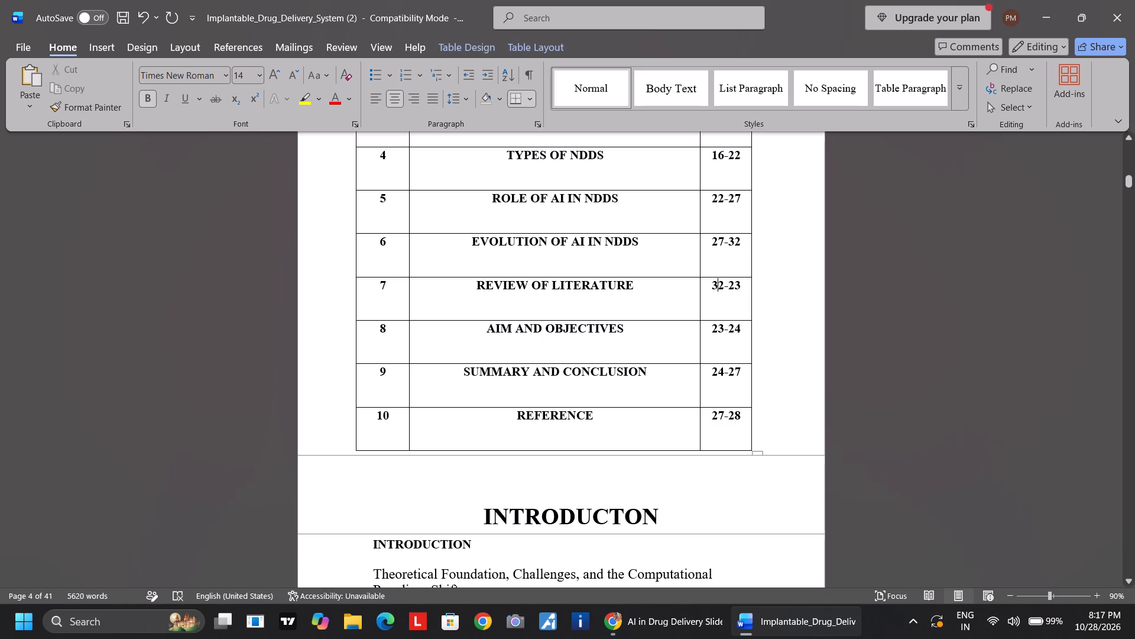
right_click(742, 283)
key(BackSpace)
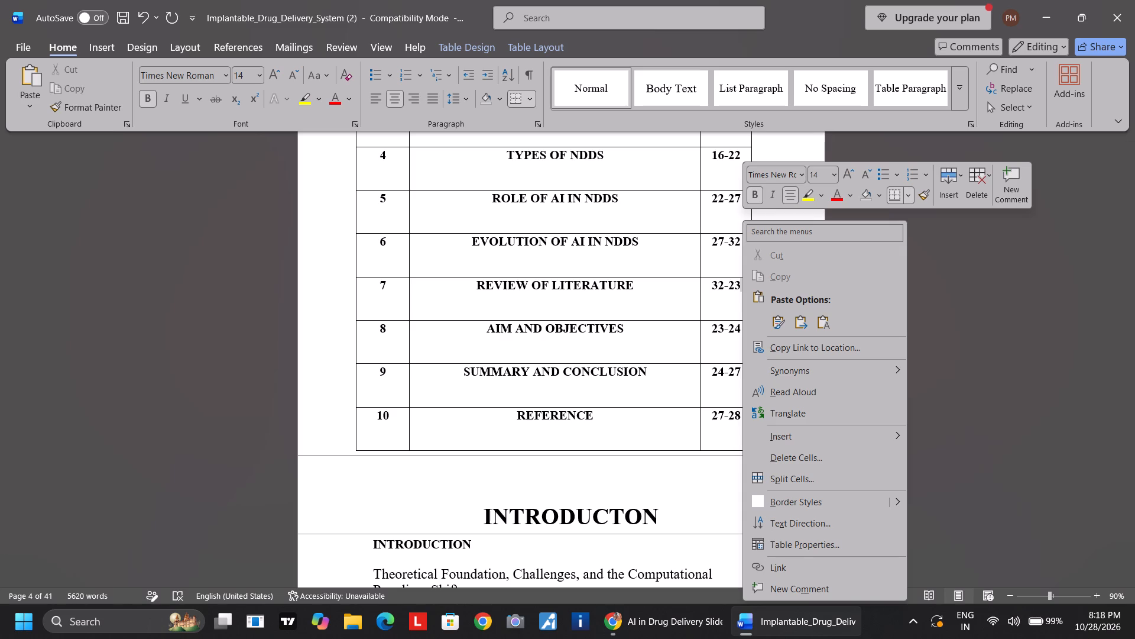
click(742, 283)
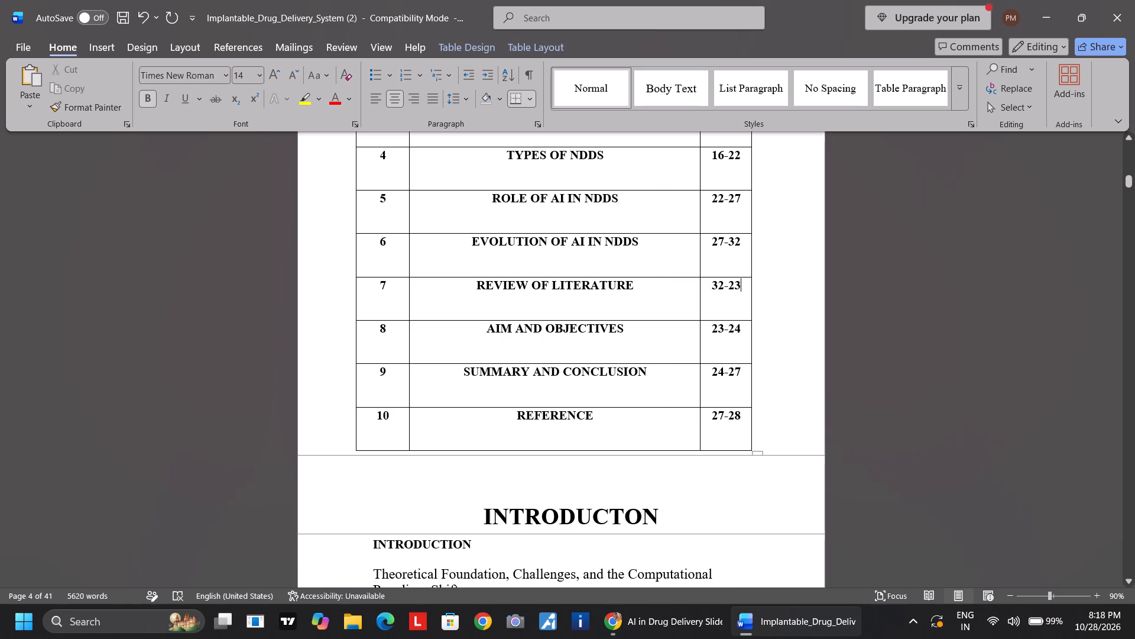
key(BackSpace)
key(BackSpace)
text(35)
Set the starting page for AIM AND OBJECTIVES in the contents table to 35.
click(724, 328)
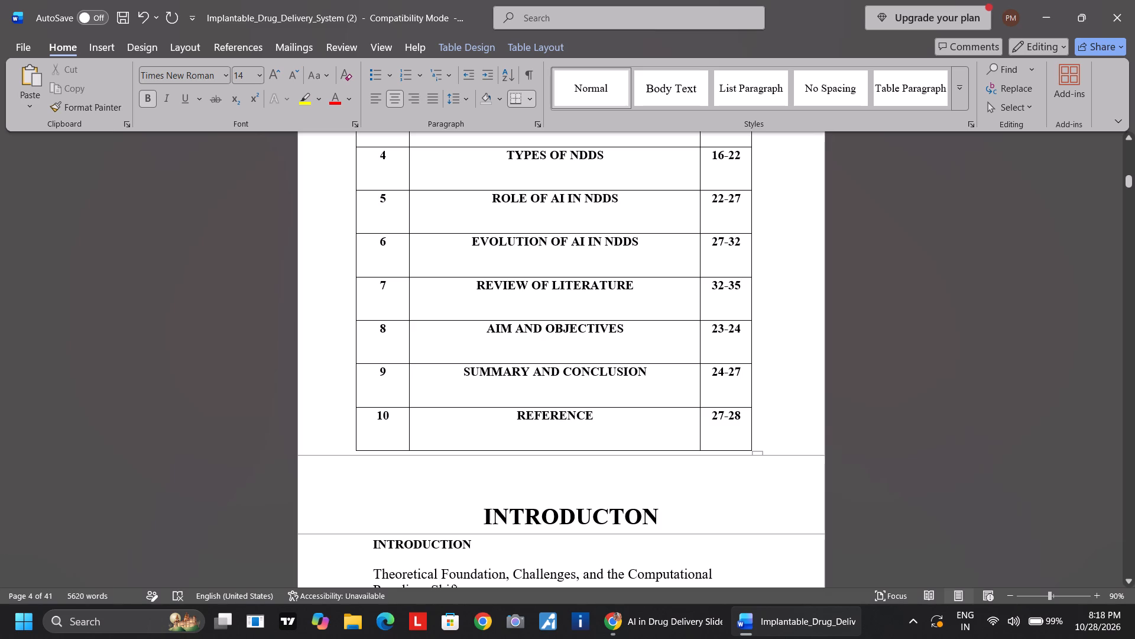
key(BackSpace)
key(BackSpace)
text(35)
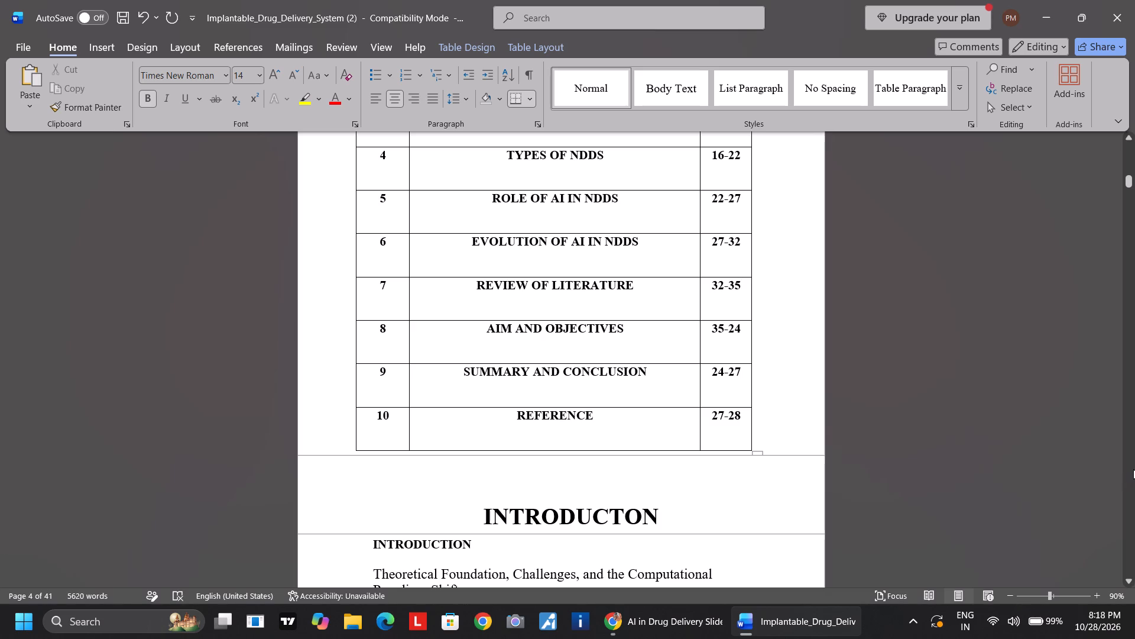
Examine the page breaks across the EVOLUTION OF AI IN NDDS section, between its heading and REVIEW OF LITERATURE.
click(1133, 469)
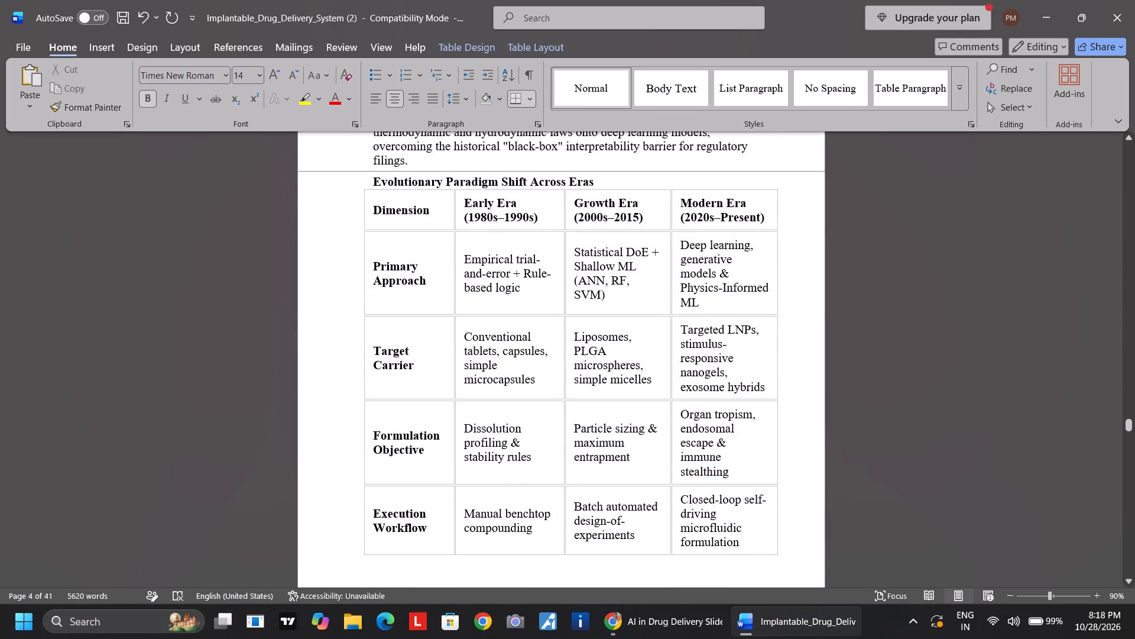
scroll(737, 363, up, 5)
scroll(737, 363, right, 1)
scroll(737, 363, up, 1)
scroll(737, 363, right, 1)
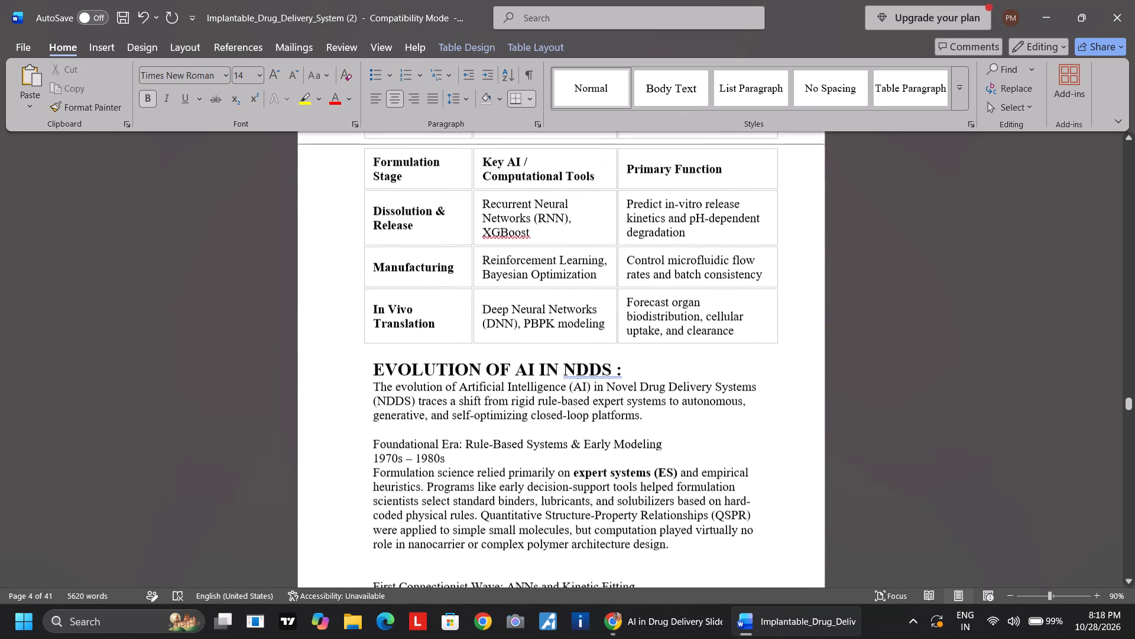
scroll(737, 363, right, 1)
scroll(737, 363, down, 2)
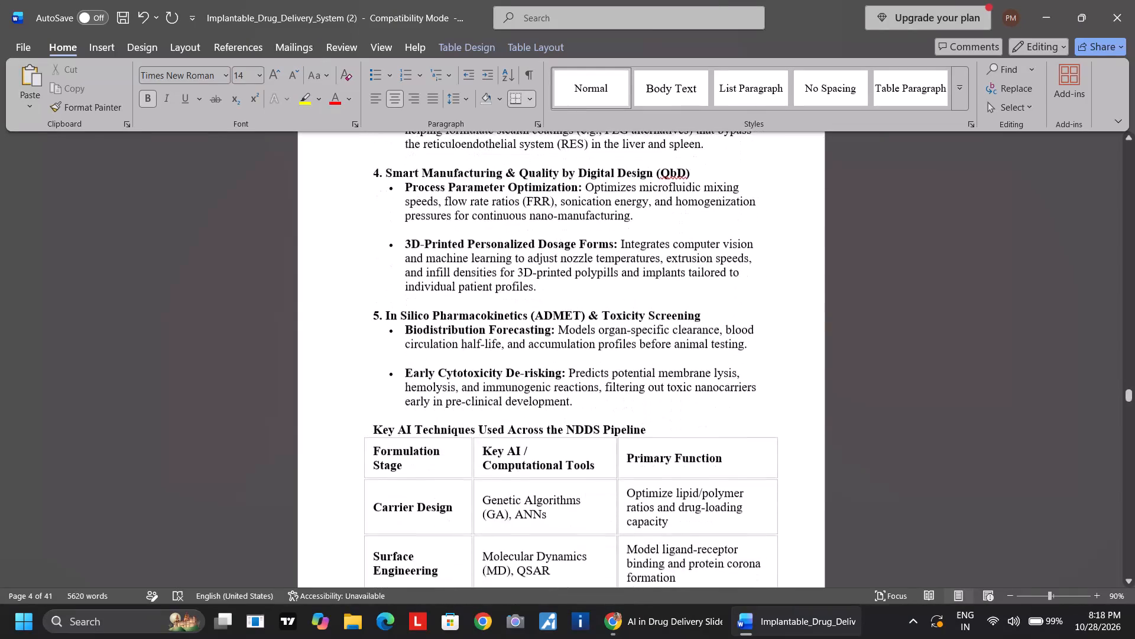
scroll(737, 363, down, 5)
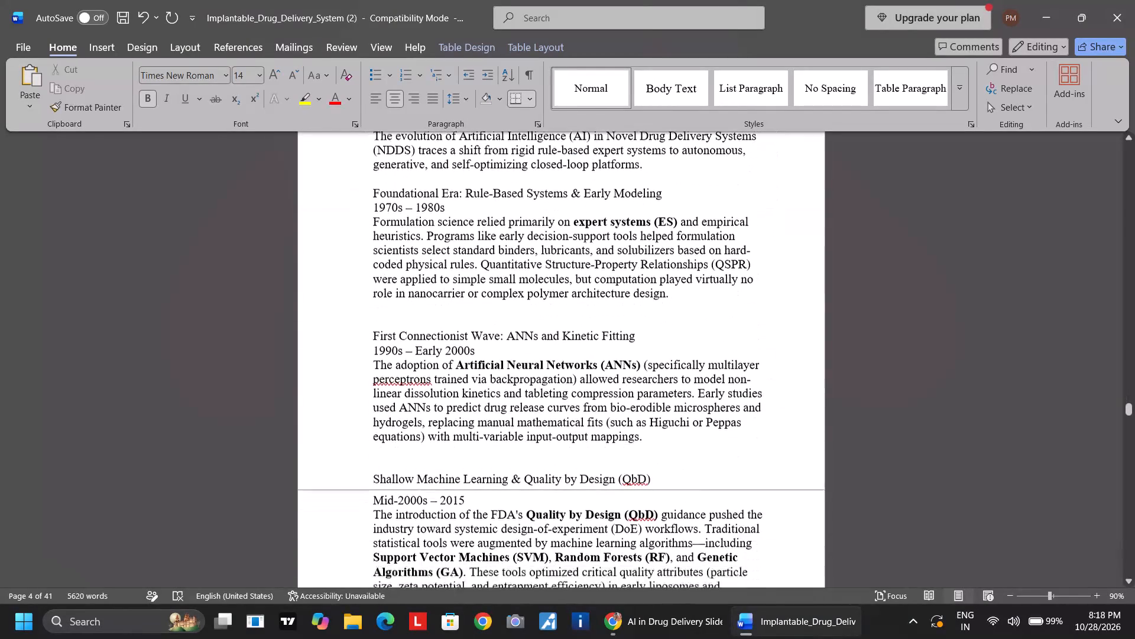
scroll(737, 363, down, 5)
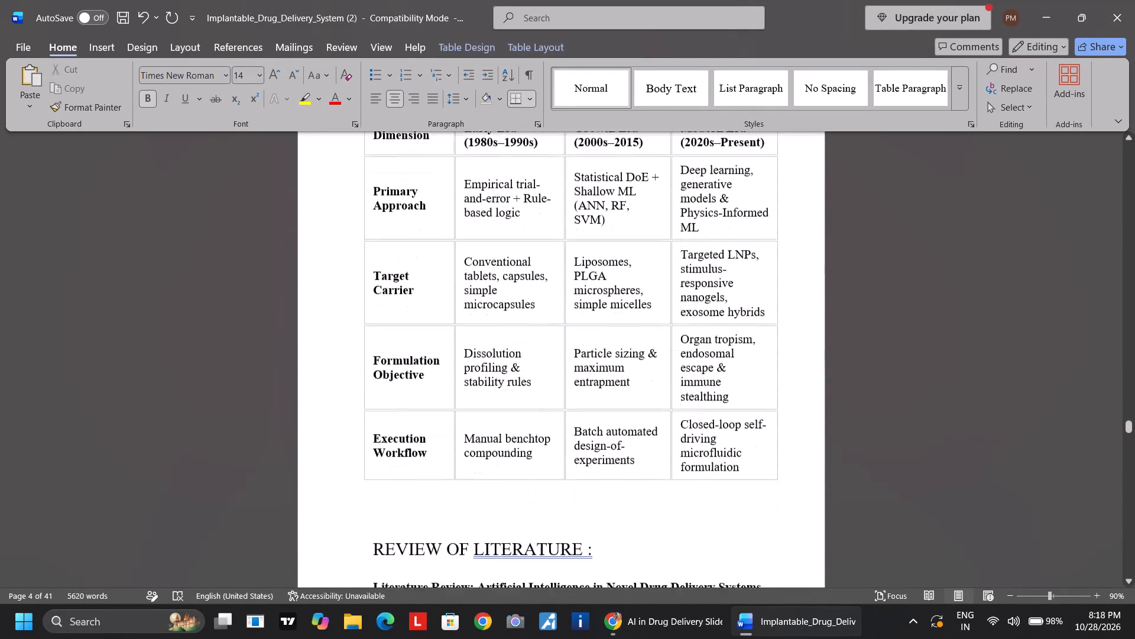
scroll(737, 363, down, 2)
scroll(737, 363, up, 1)
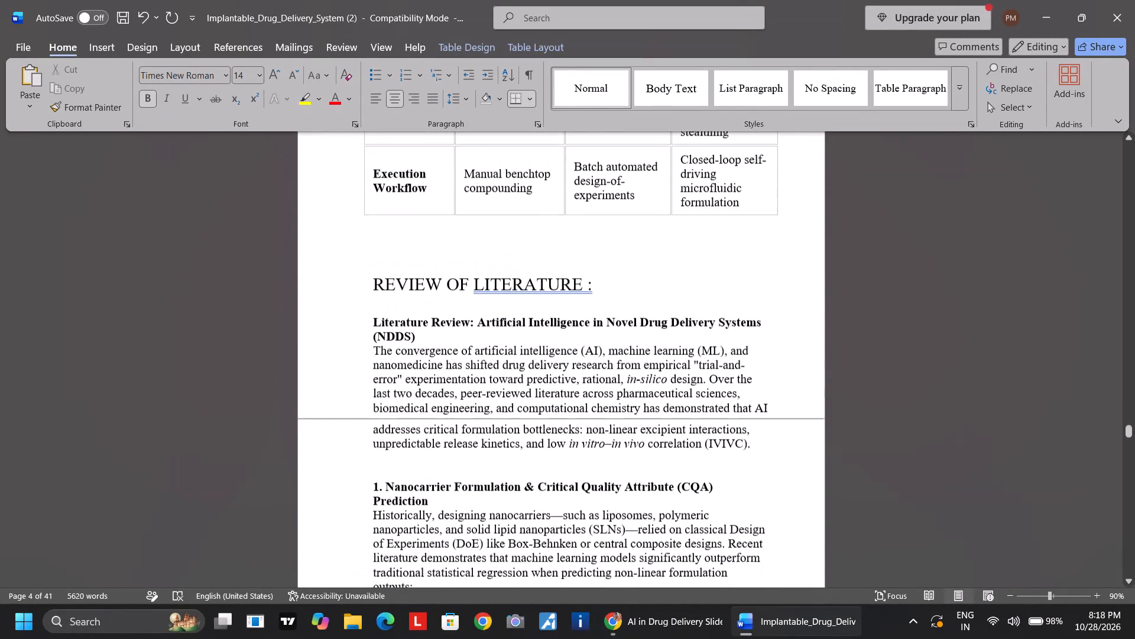
scroll(737, 363, up, 4)
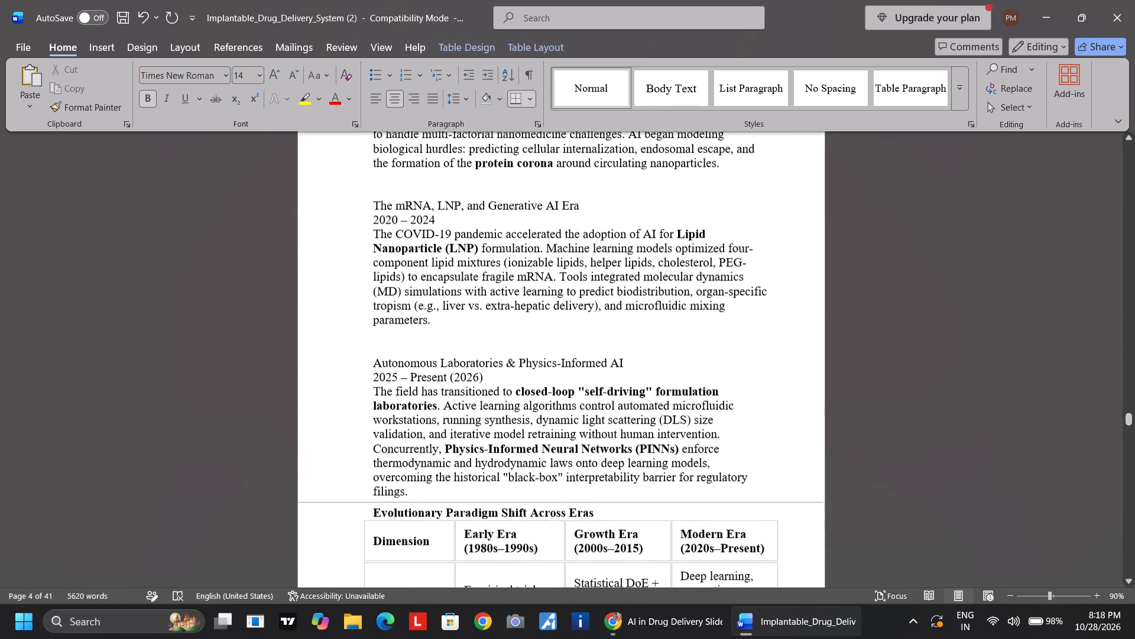
scroll(737, 363, up, 4)
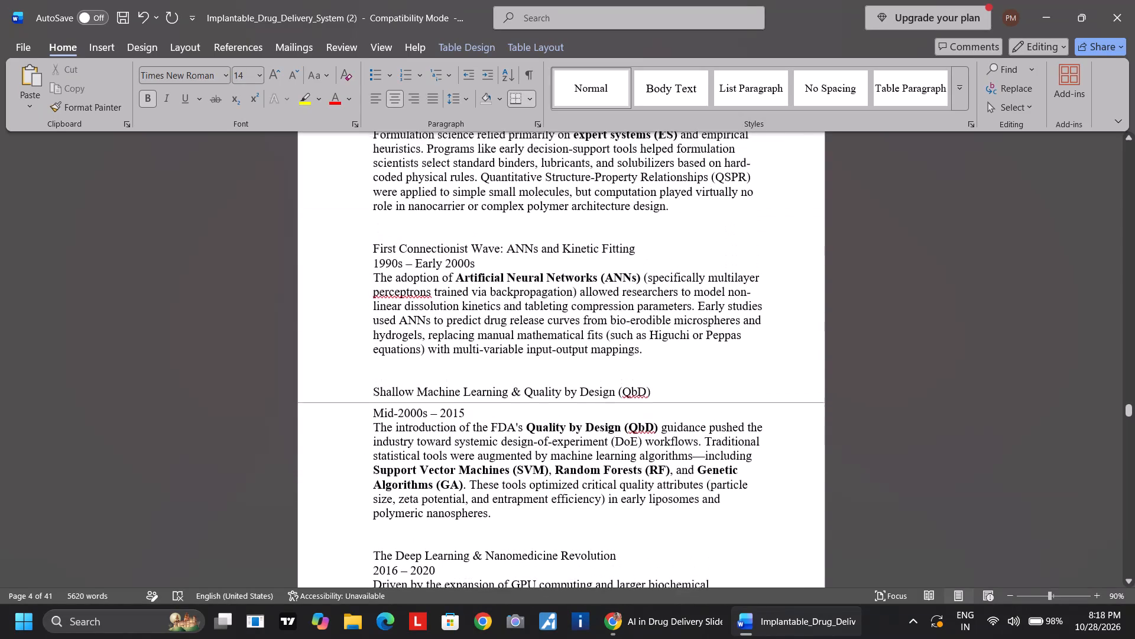
scroll(737, 363, up, 2)
scroll(737, 363, down, 2)
scroll(737, 363, up, 1)
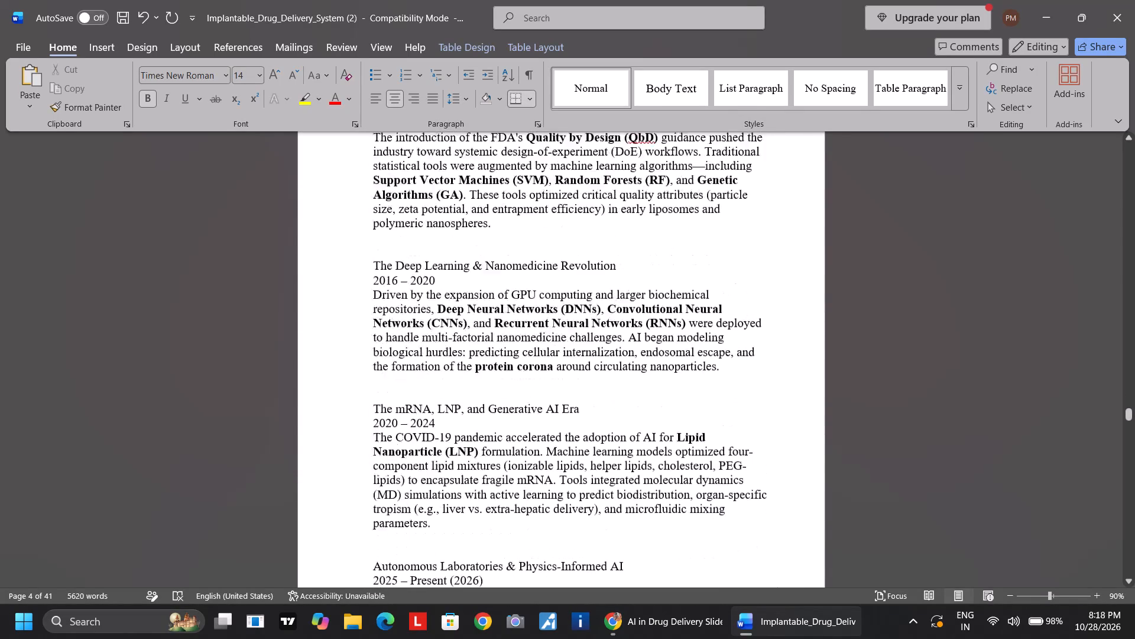
scroll(737, 363, up, 1)
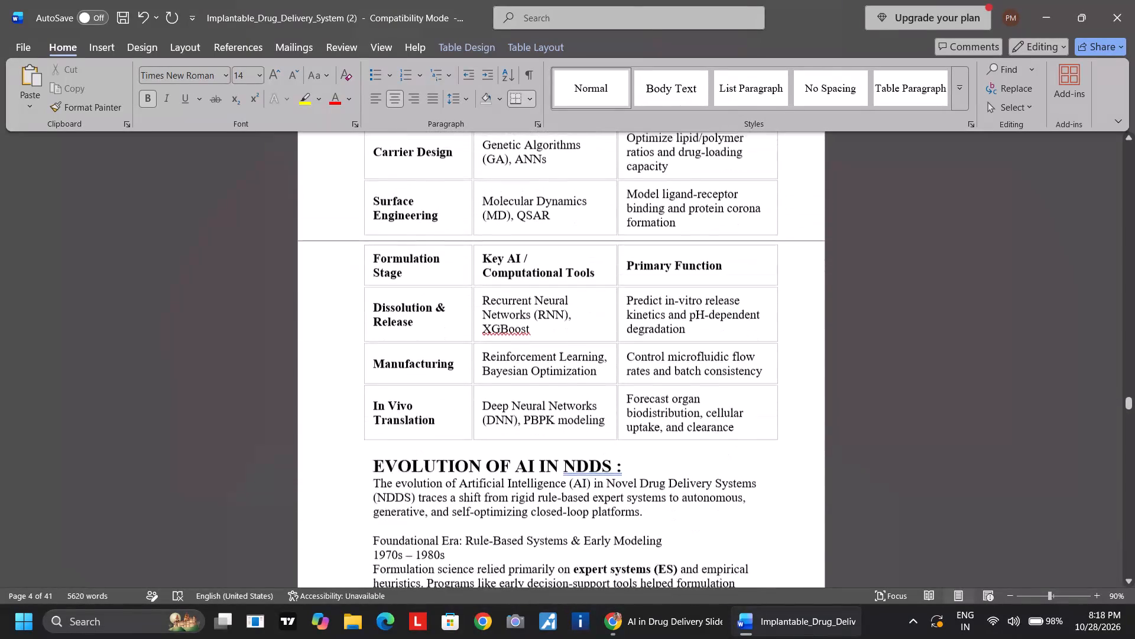
scroll(737, 363, up, 1)
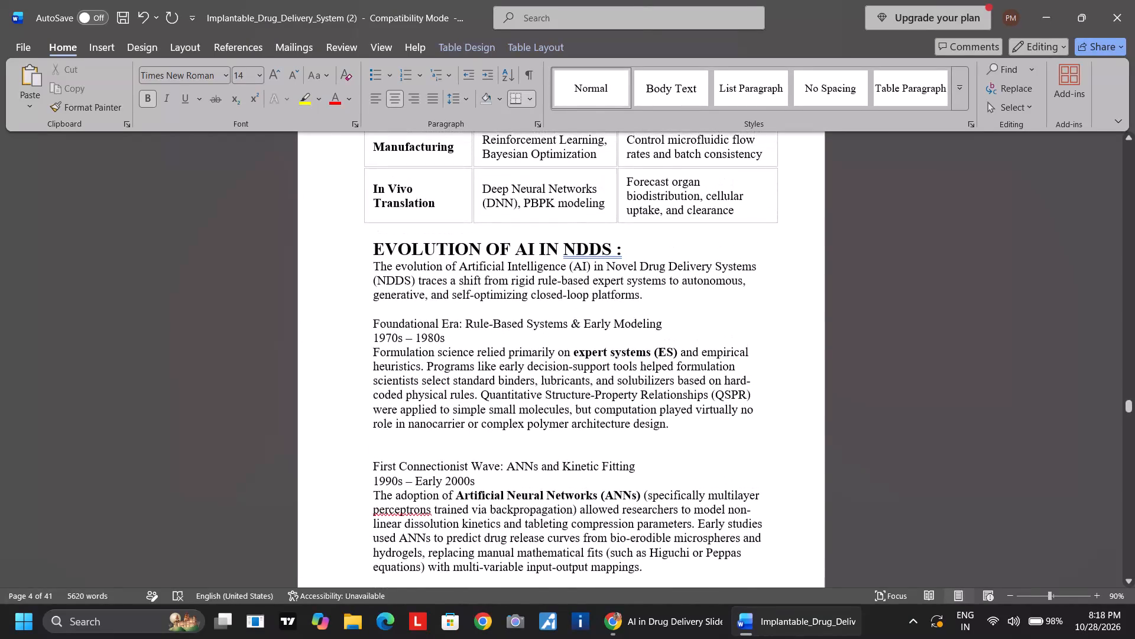
Examine the page breaks from EVOLUTION OF AI IN NDDS through REVIEW OF LITERATURE, up to the Aim and Objectives heading.
scroll(718, 302, down, 3)
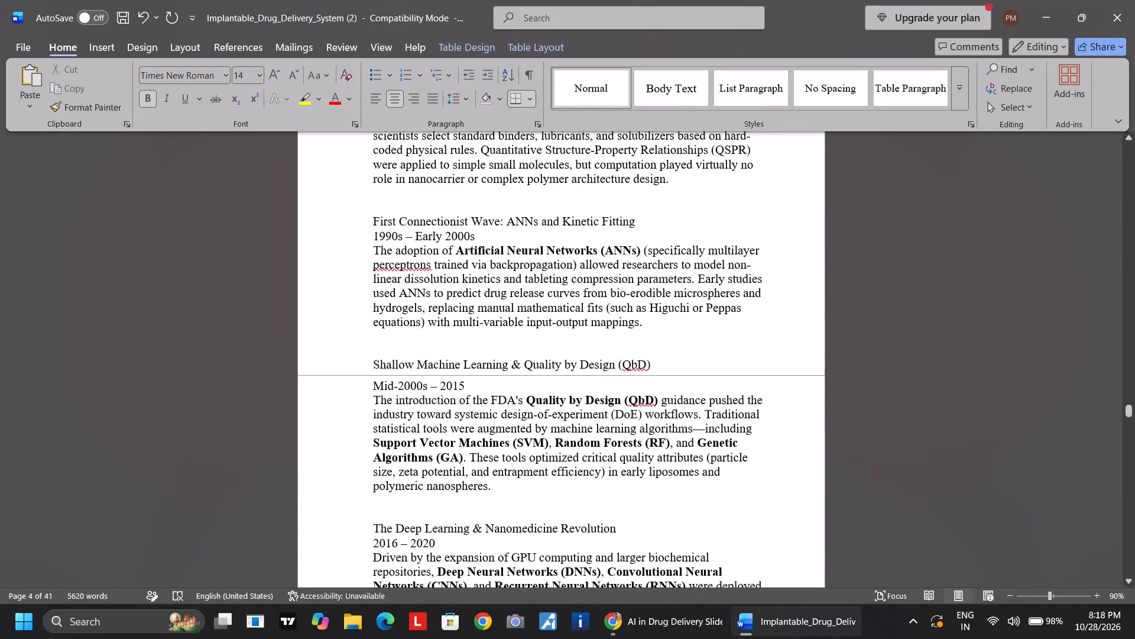
scroll(718, 302, down, 3)
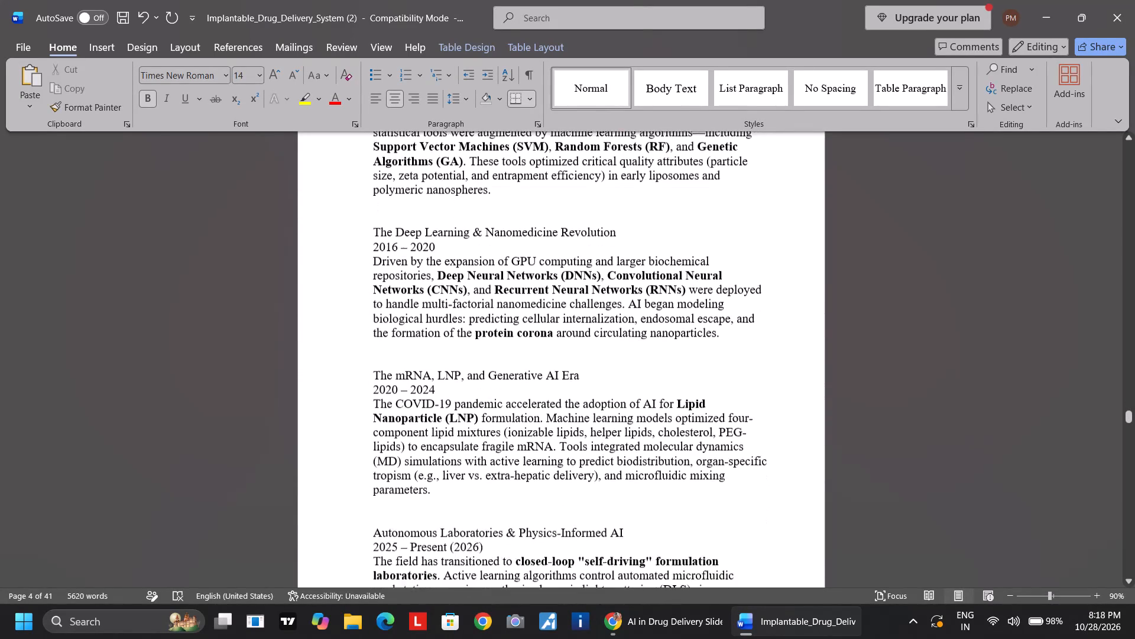
scroll(718, 302, down, 3)
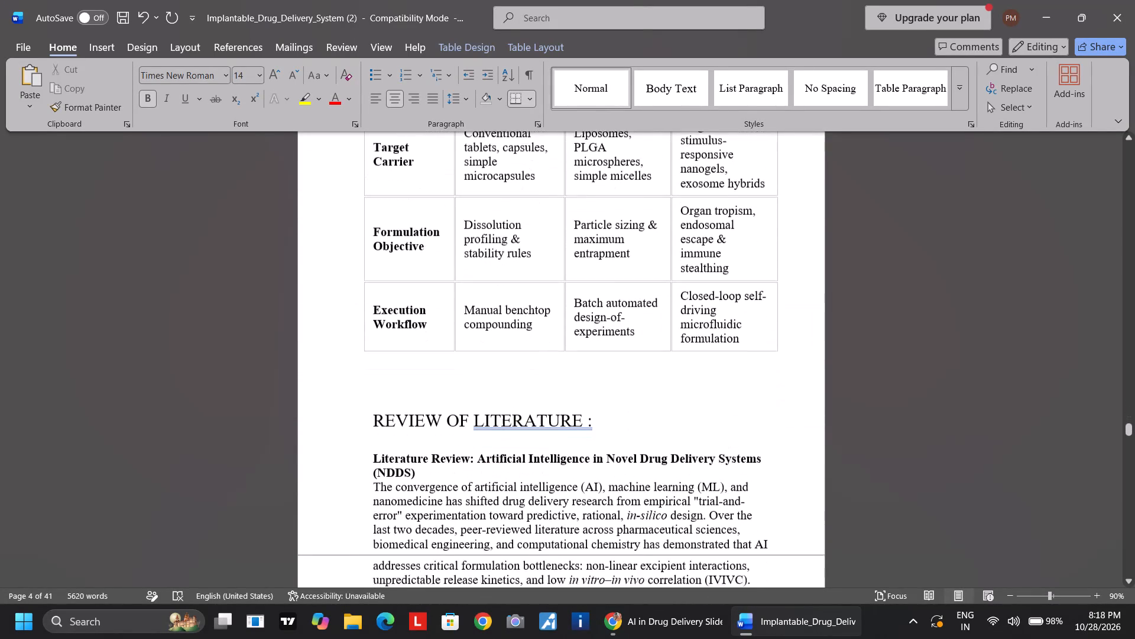
scroll(718, 302, down, 2)
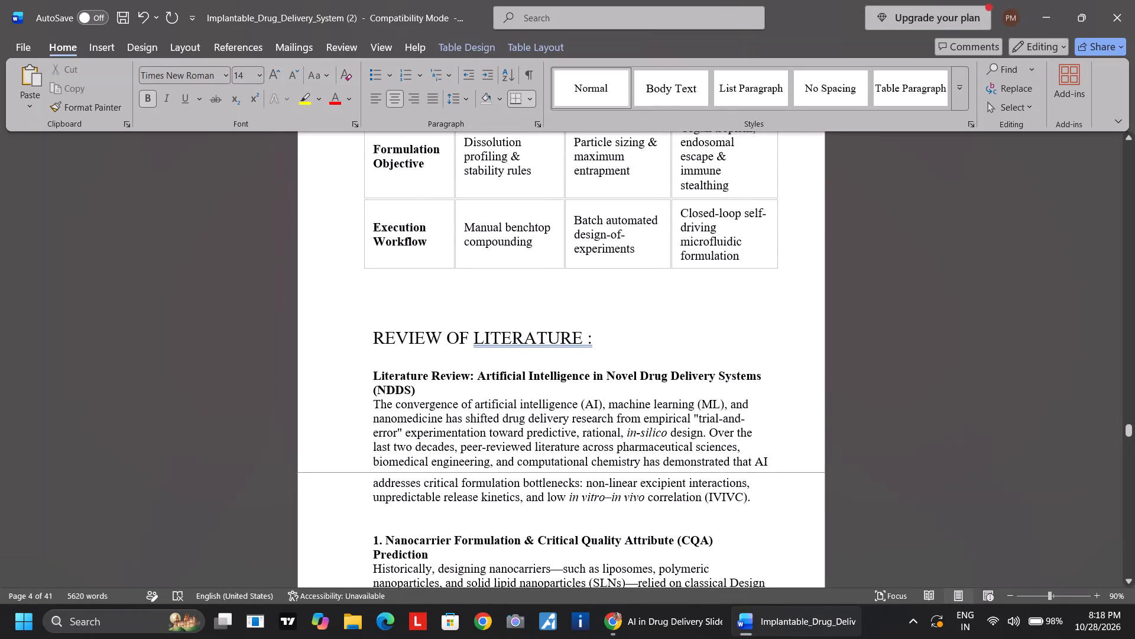
scroll(718, 302, down, 3)
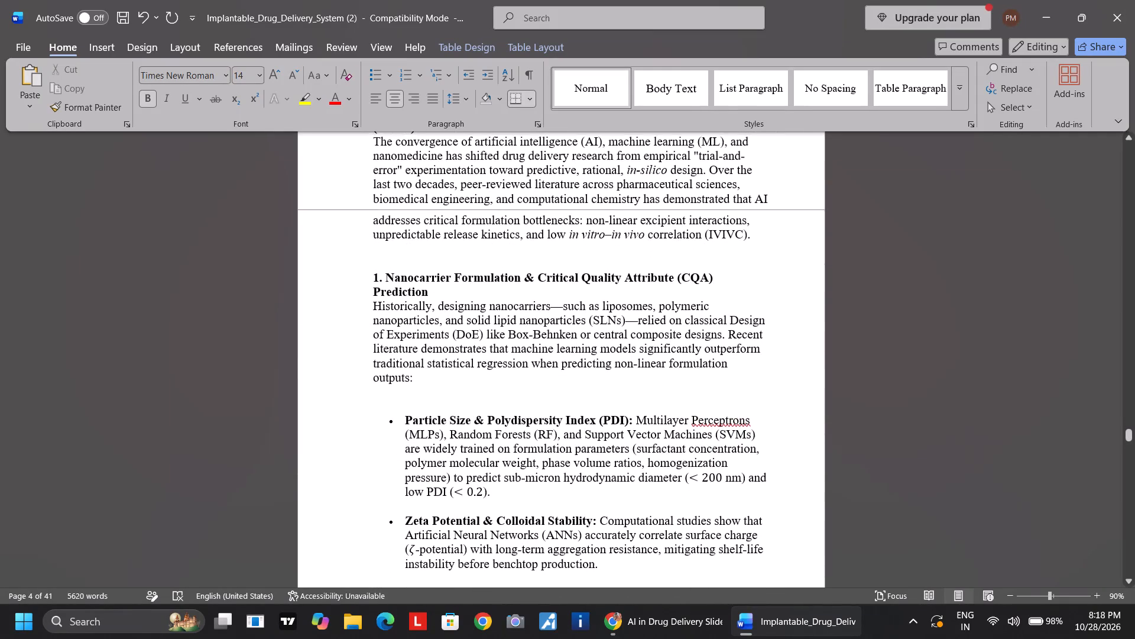
scroll(718, 302, down, 3)
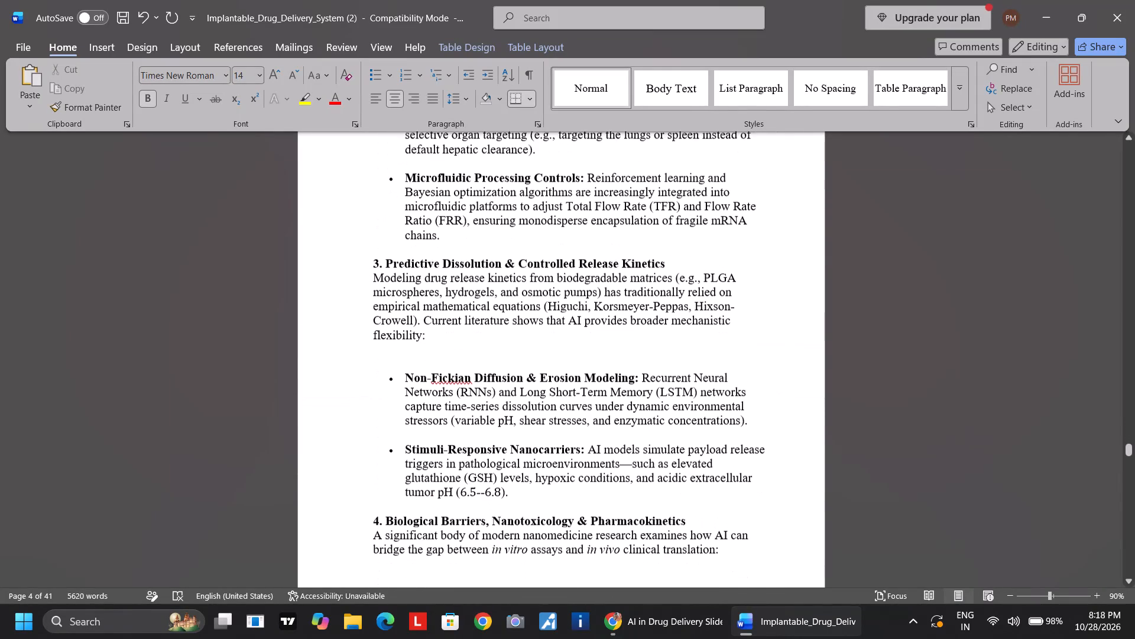
scroll(718, 302, down, 2)
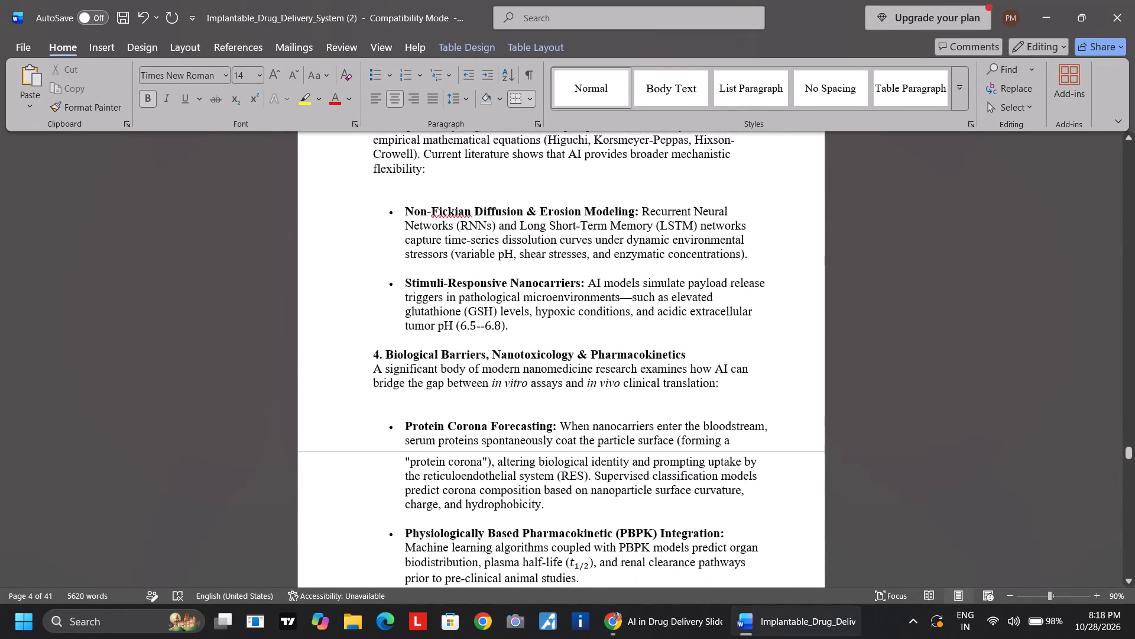
scroll(718, 302, down, 4)
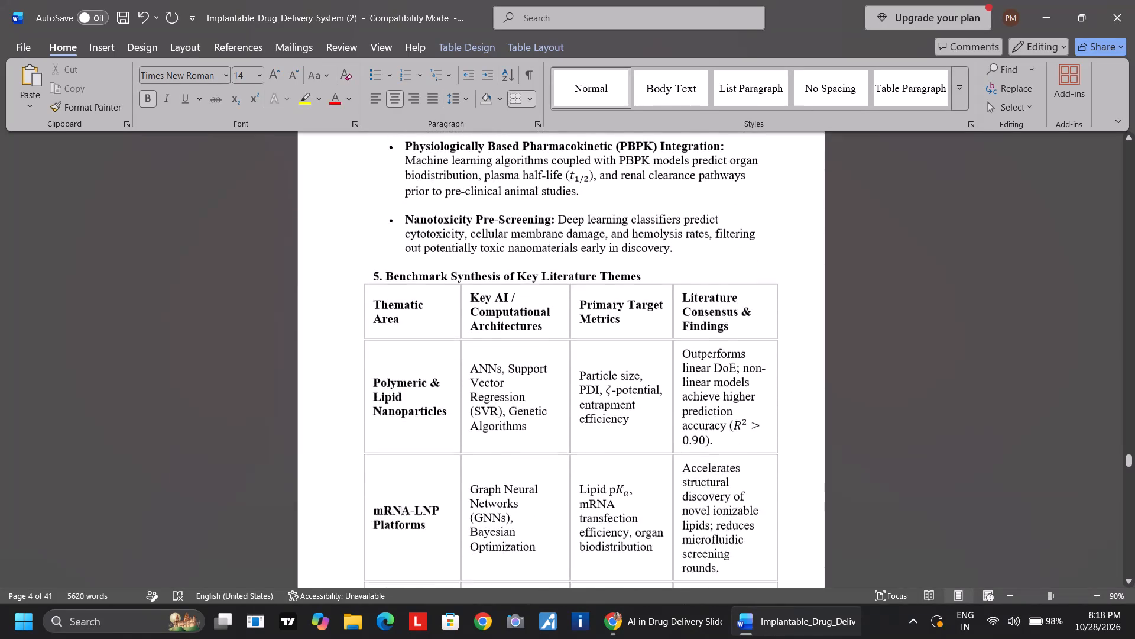
scroll(718, 302, down, 3)
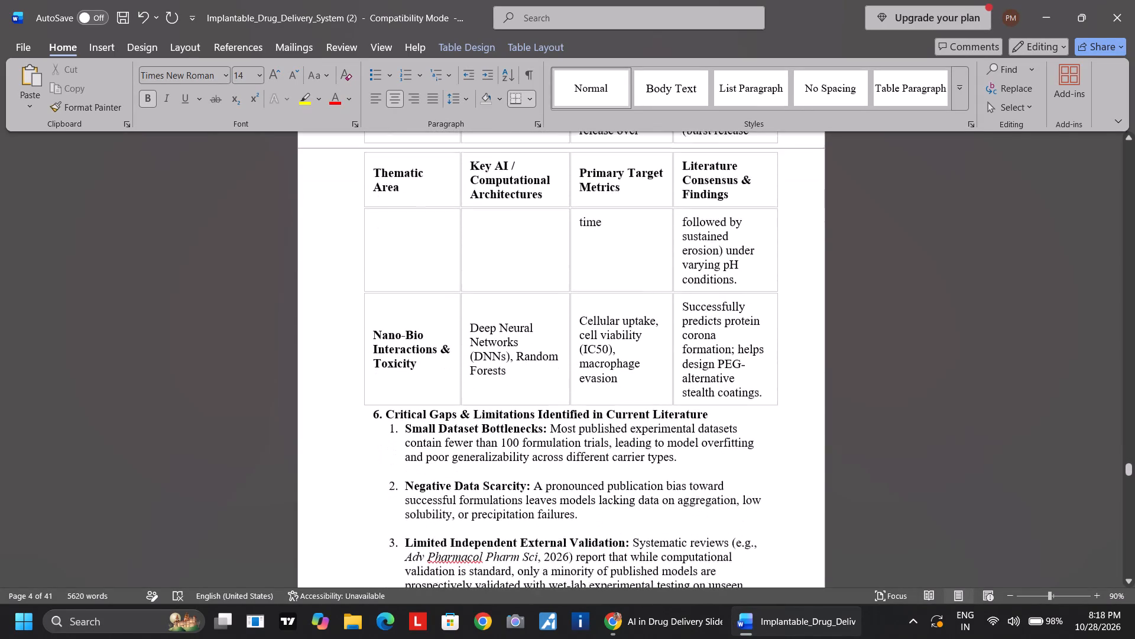
scroll(718, 302, down, 4)
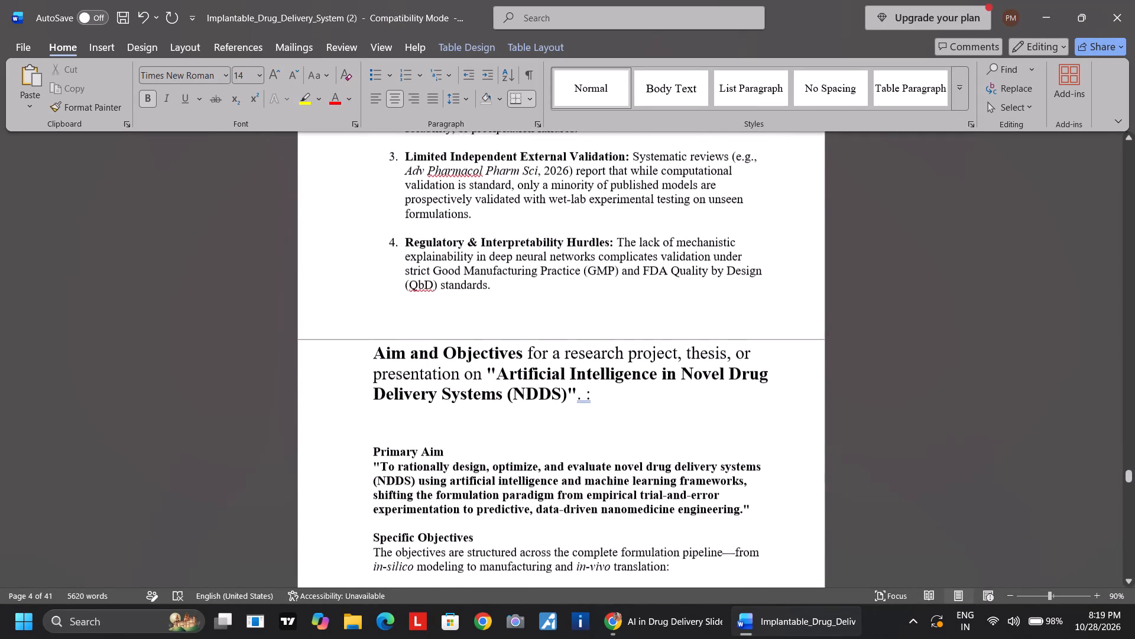
Examine the page breaks across the Aim and Objectives section, up to the SUMMARY AND CONCLUSION heading.
scroll(718, 302, down, 1)
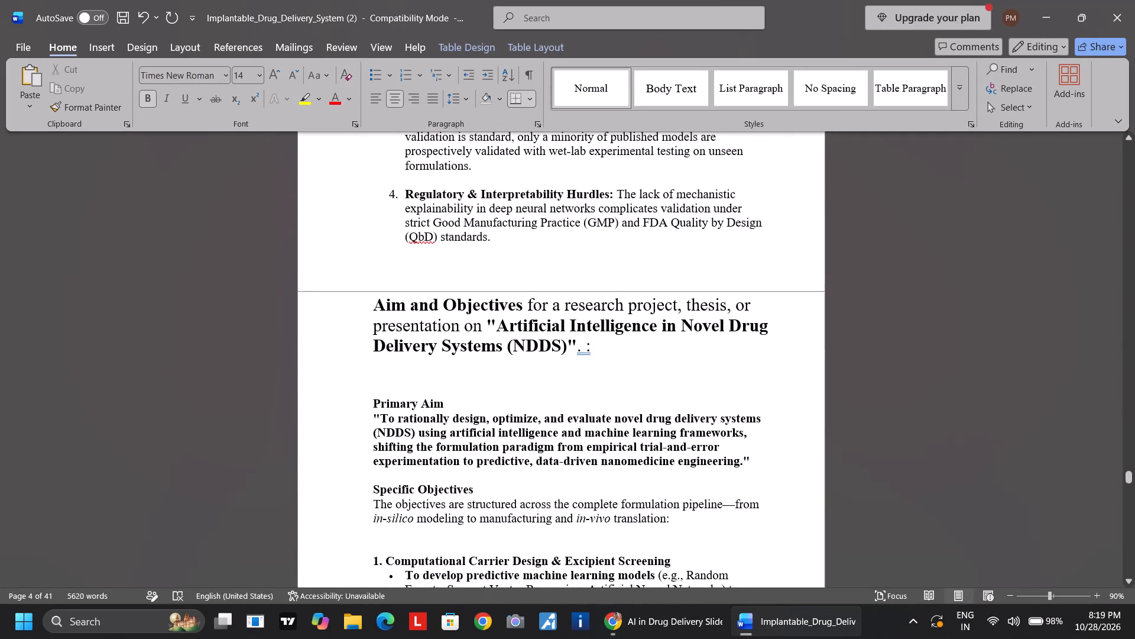
scroll(718, 412, down, 3)
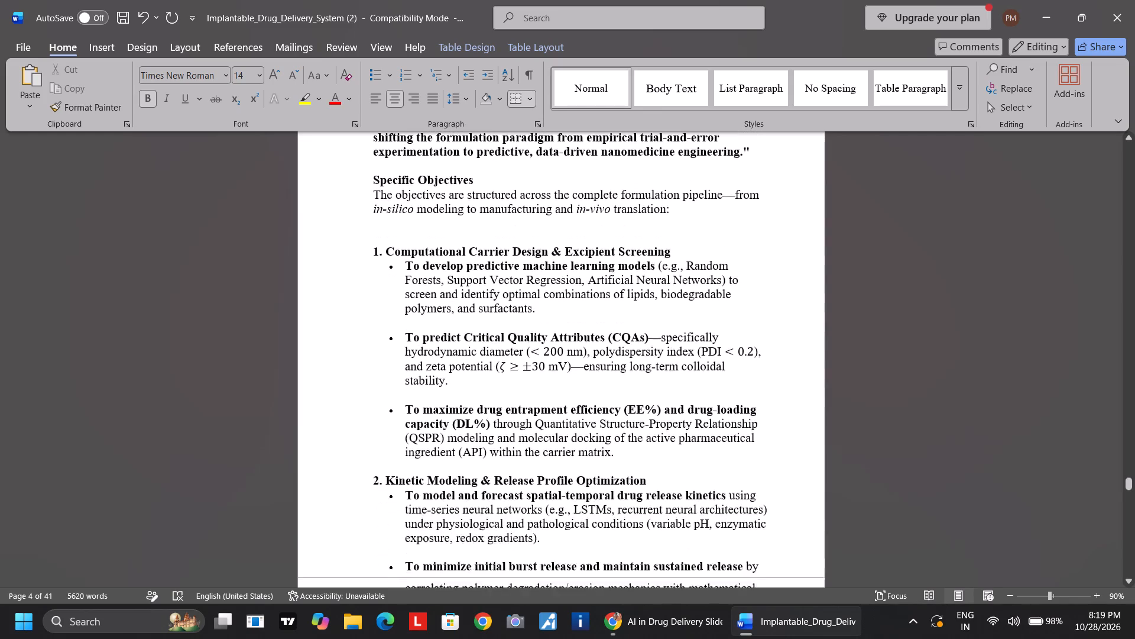
scroll(718, 412, down, 1)
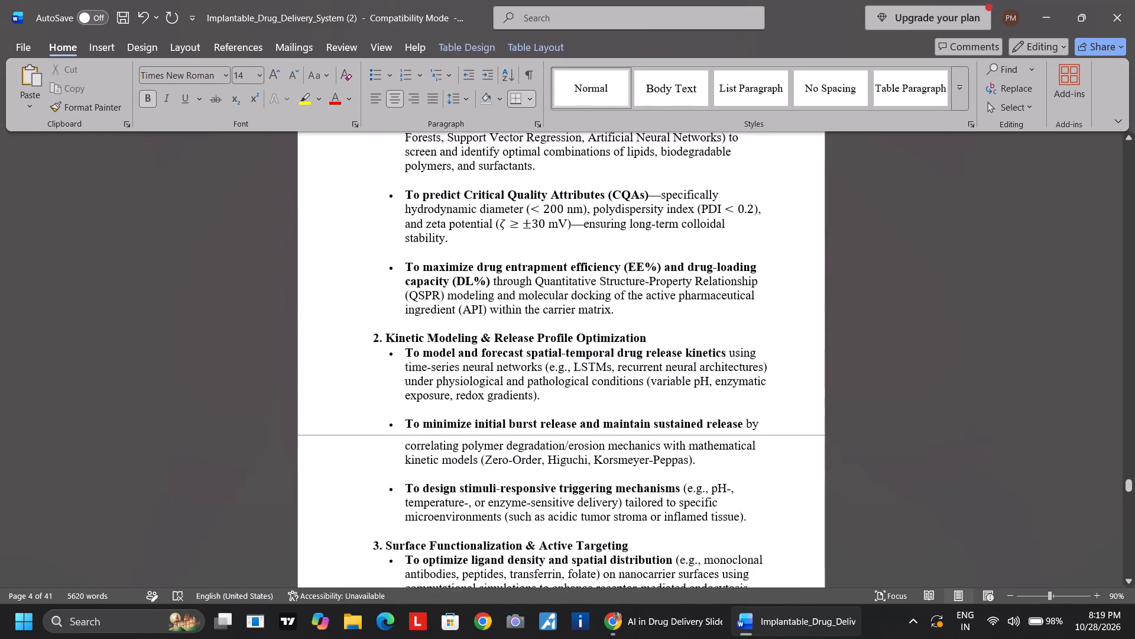
scroll(718, 412, down, 1)
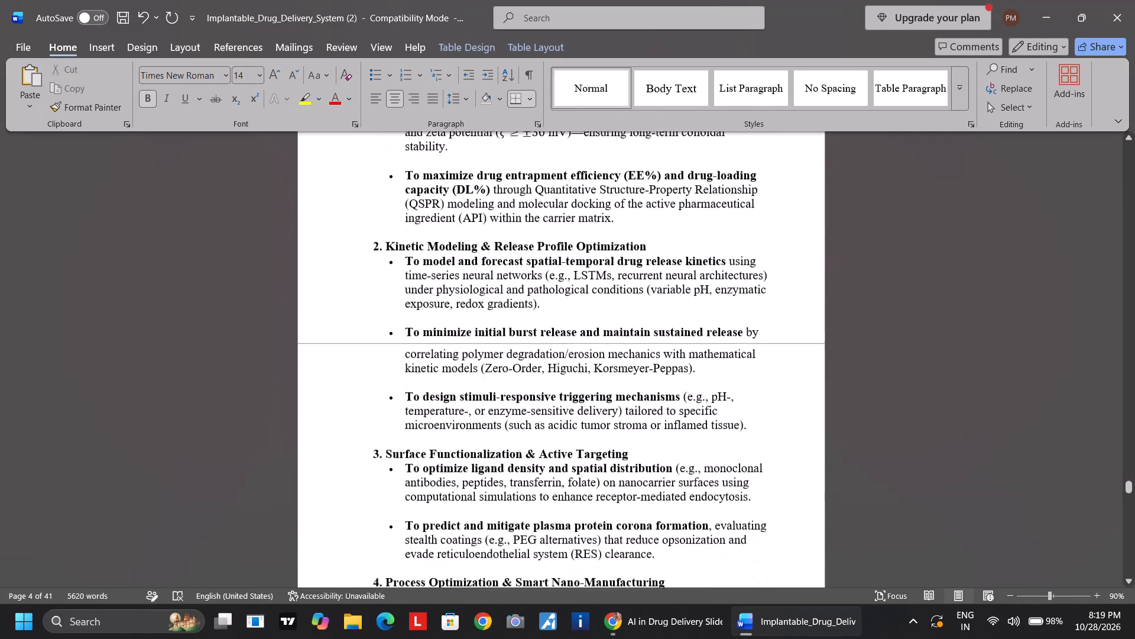
scroll(718, 412, down, 3)
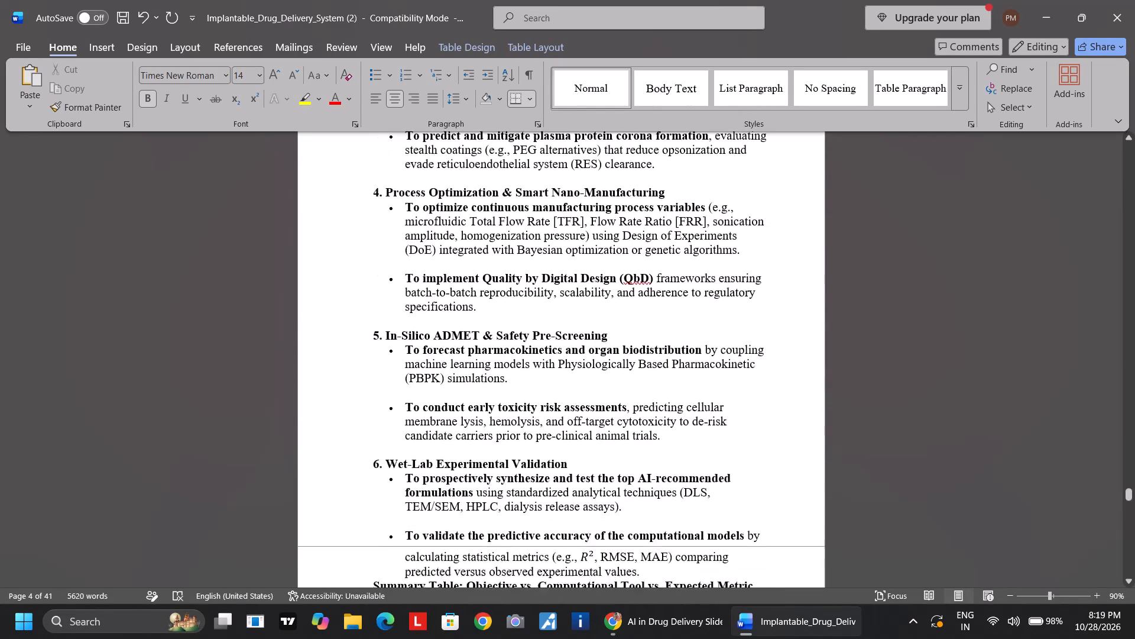
scroll(718, 412, down, 3)
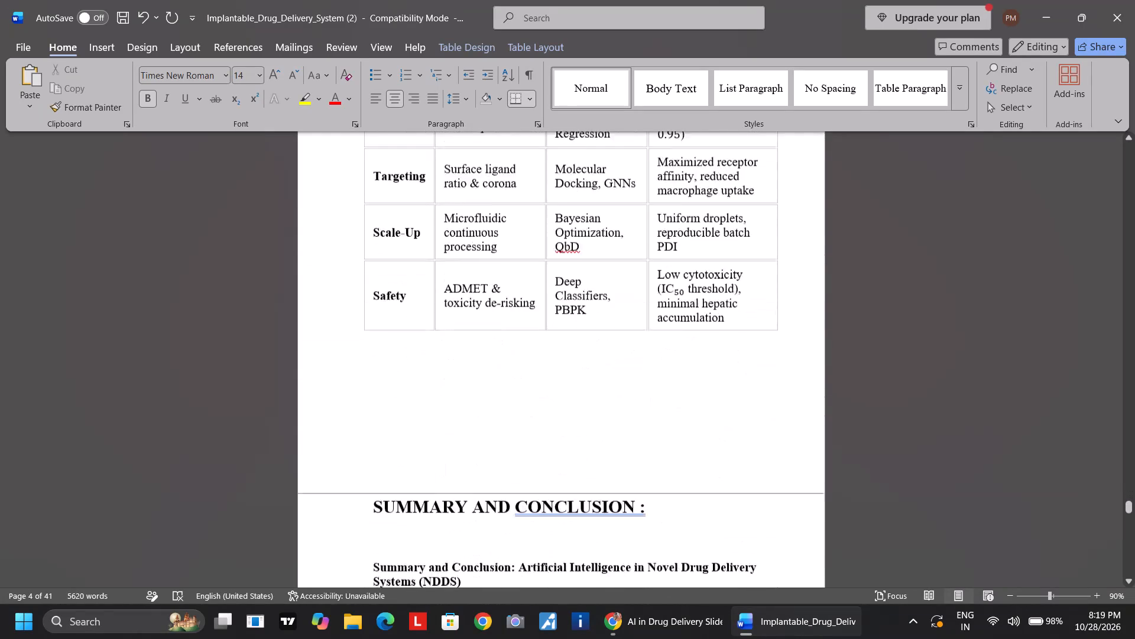
Examine the page breaks from SUMMARY AND CONCLUSION through the Key Takeaway Matrix and the REFERENCE section.
scroll(718, 412, down, 4)
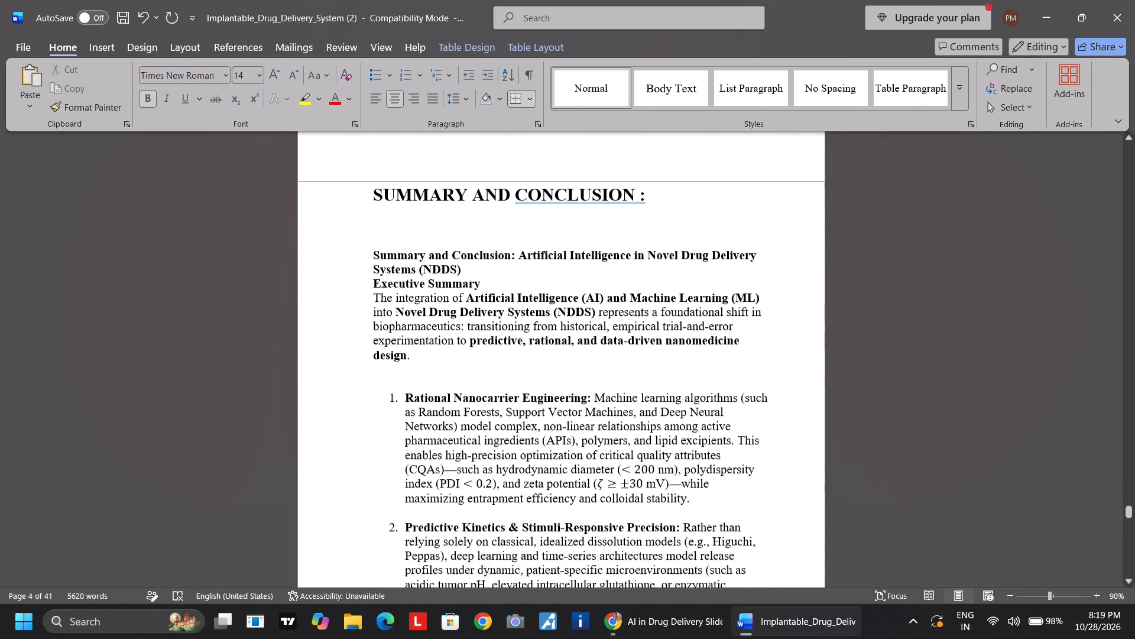
scroll(718, 412, down, 4)
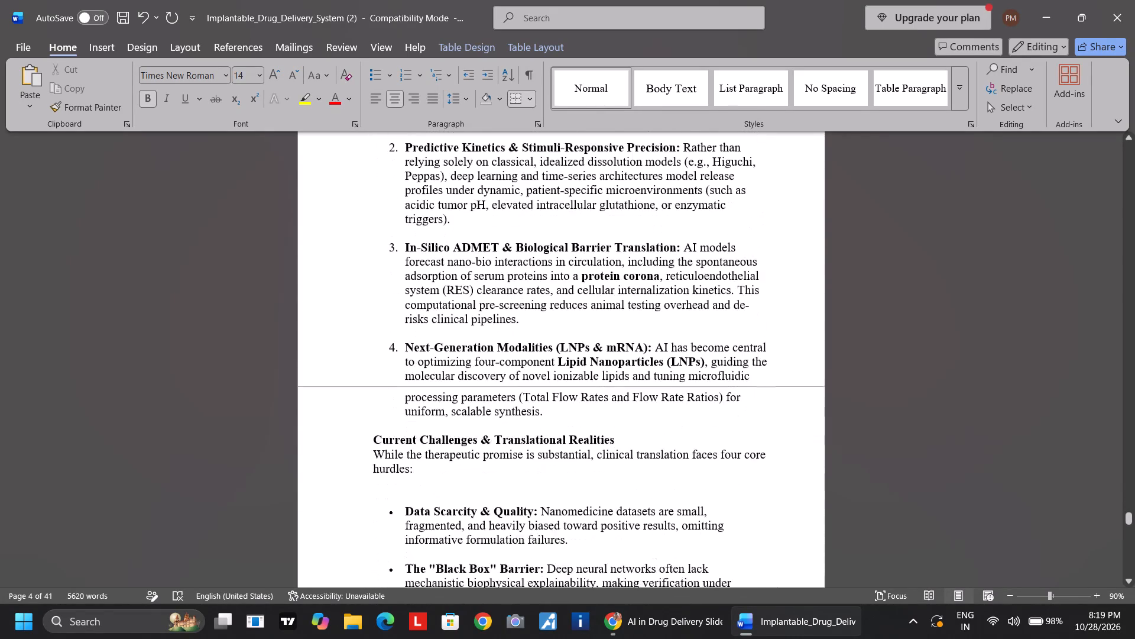
scroll(718, 412, down, 3)
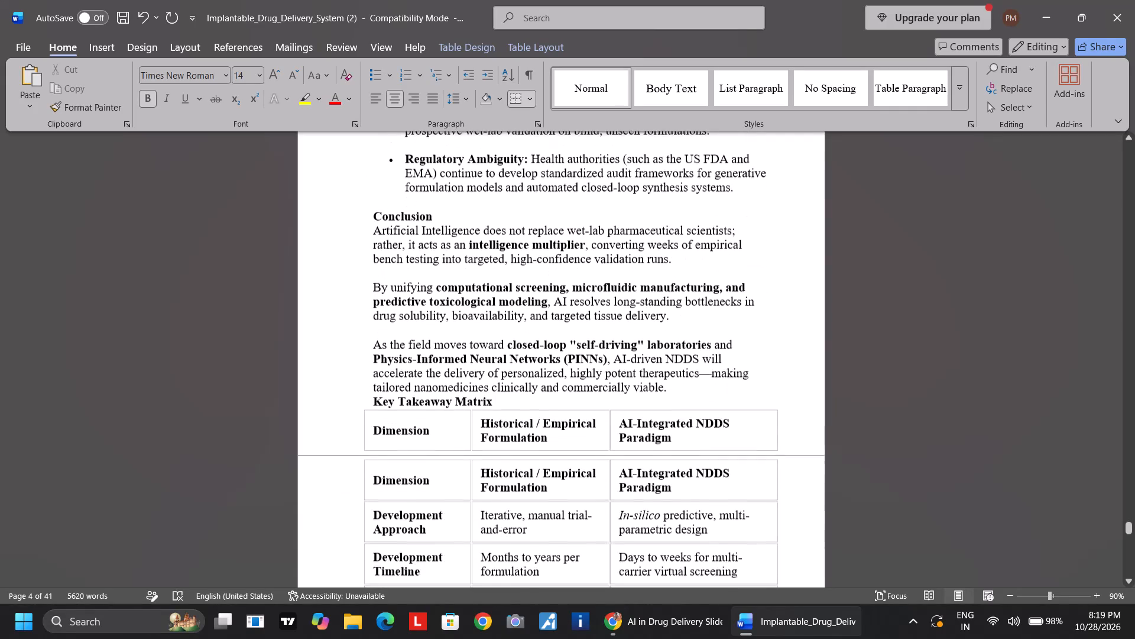
scroll(718, 412, down, 3)
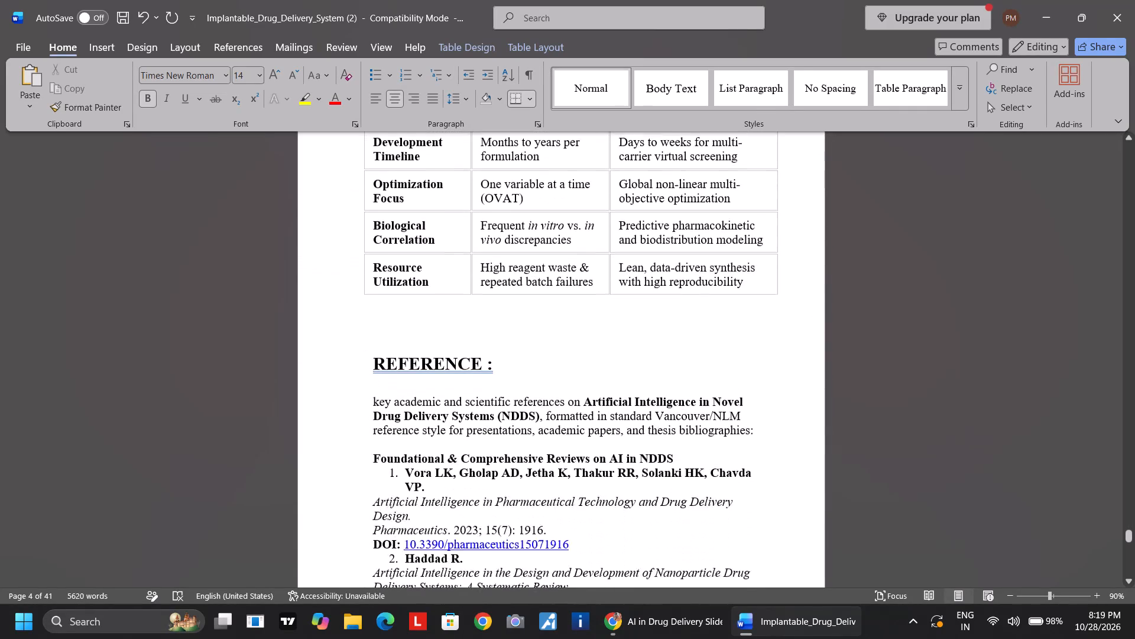
scroll(718, 412, down, 1)
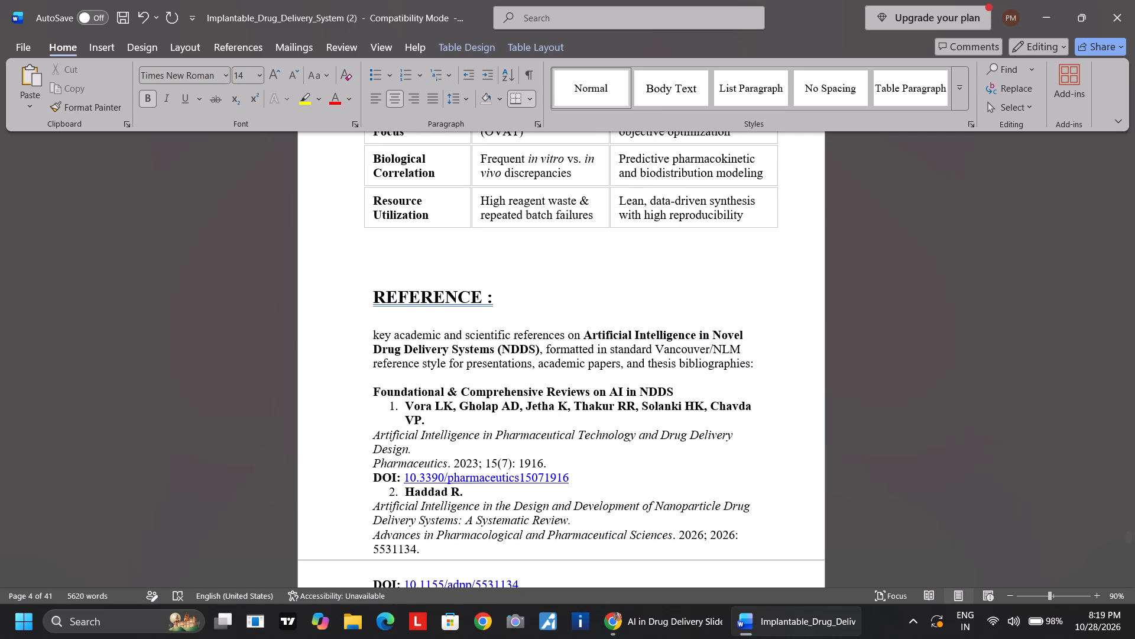
scroll(718, 412, down, 8)
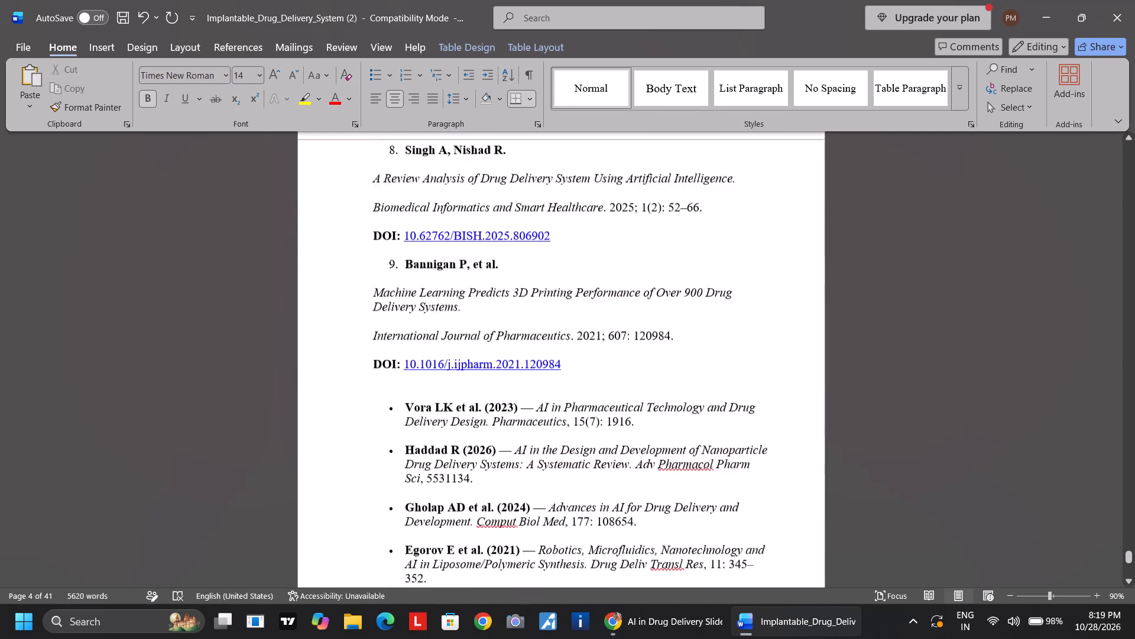
scroll(718, 412, down, 1)
Review the page breaks within the numbered reference list, going back to the REFERENCE heading.
scroll(718, 412, up, 5)
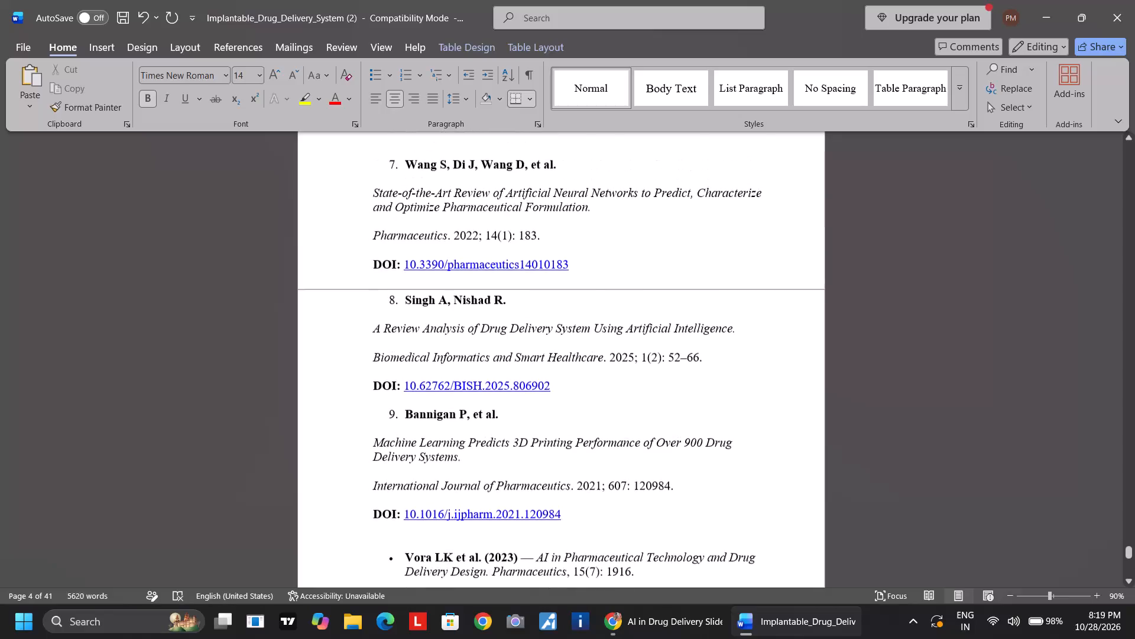
scroll(718, 412, up, 5)
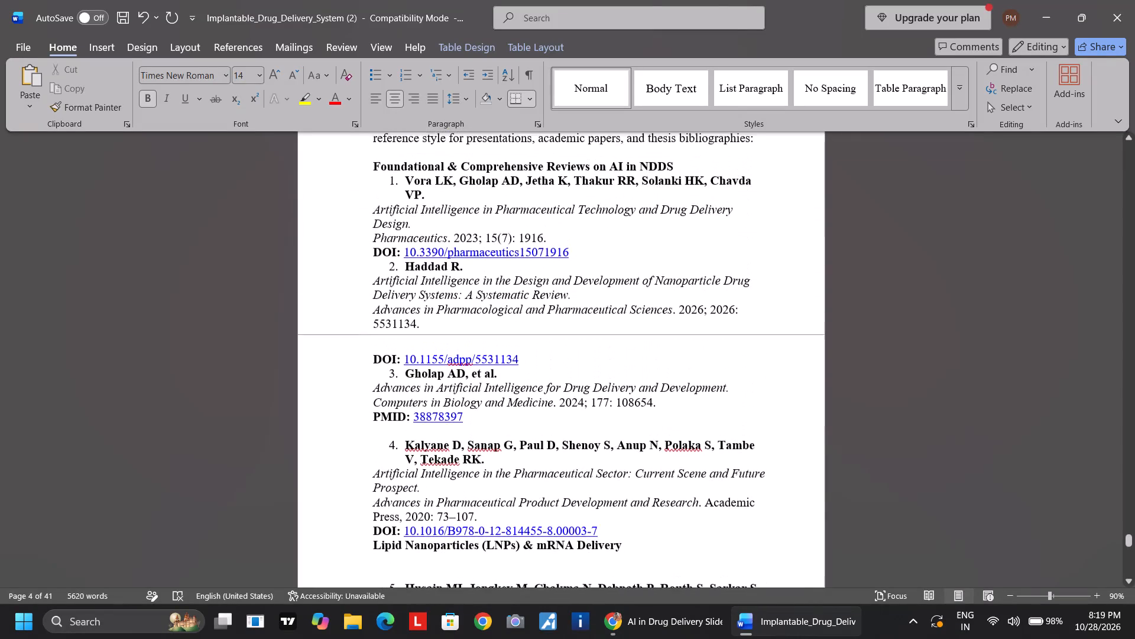
scroll(718, 412, up, 3)
scroll(718, 412, down, 1)
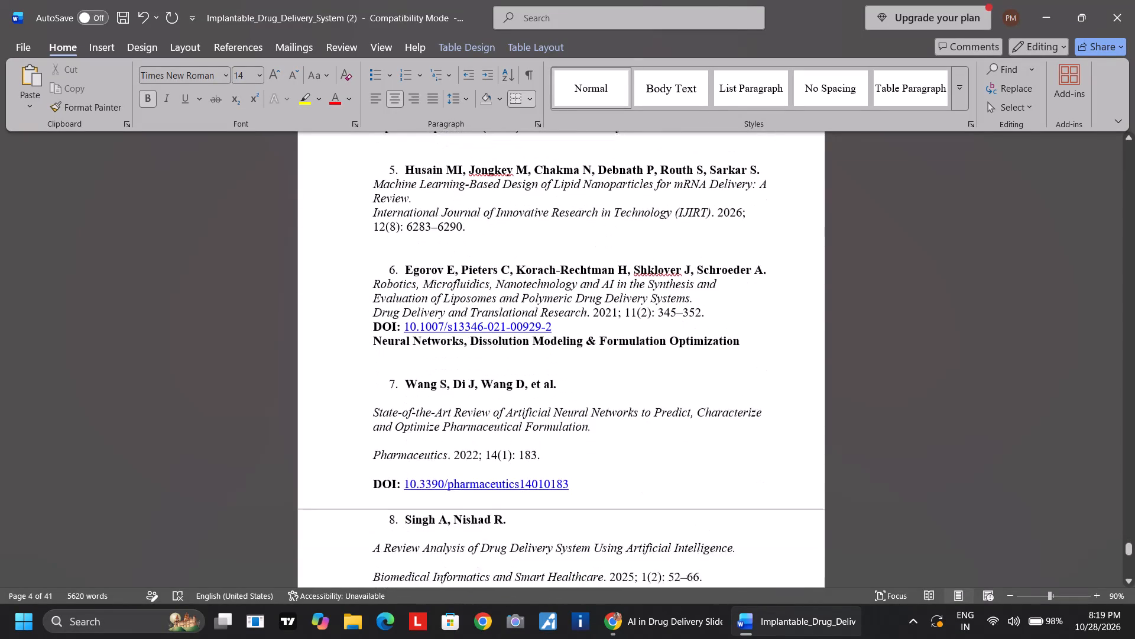
scroll(718, 412, down, 1)
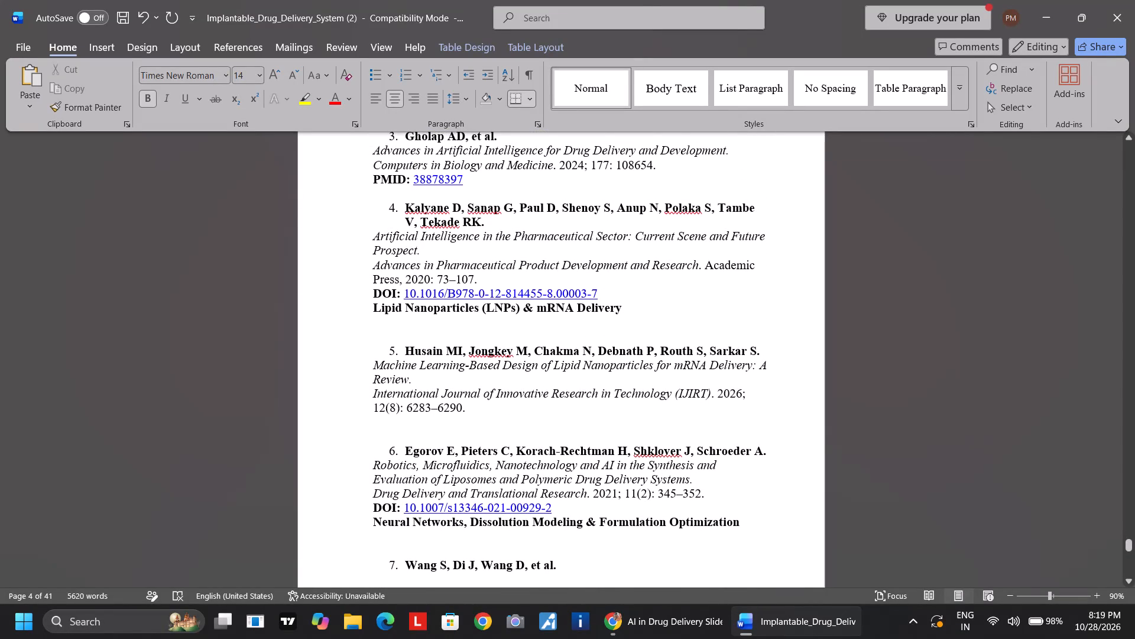
scroll(619, 321, up, 4)
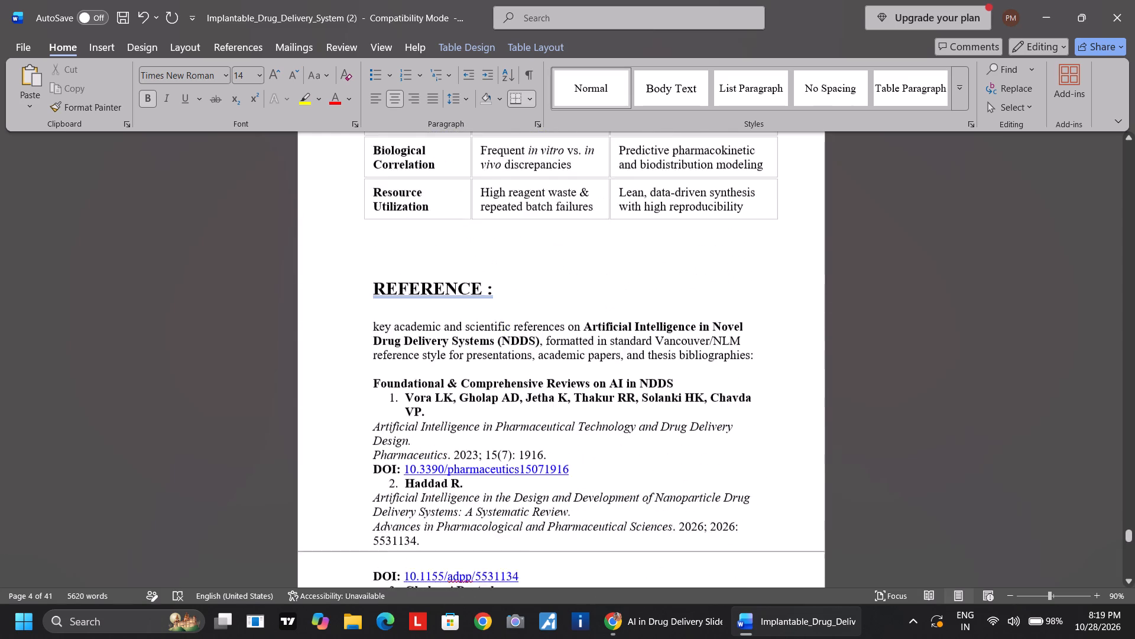
Recheck the page breaks backward from the REFERENCE heading to the start of SUMMARY AND CONCLUSION.
scroll(619, 321, up, 4)
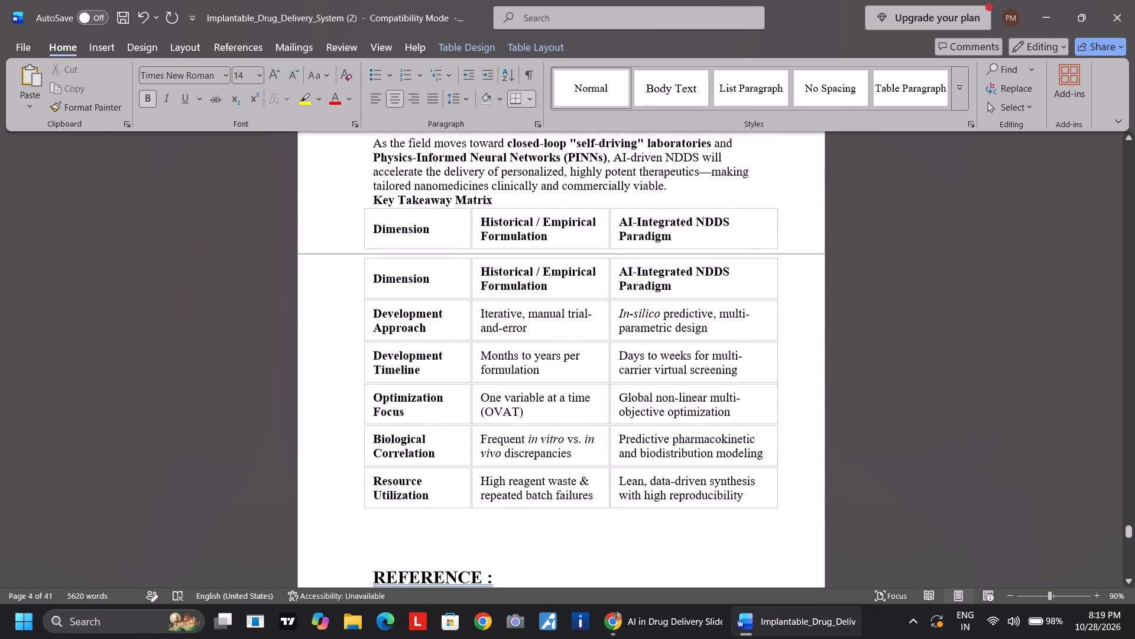
scroll(619, 321, up, 3)
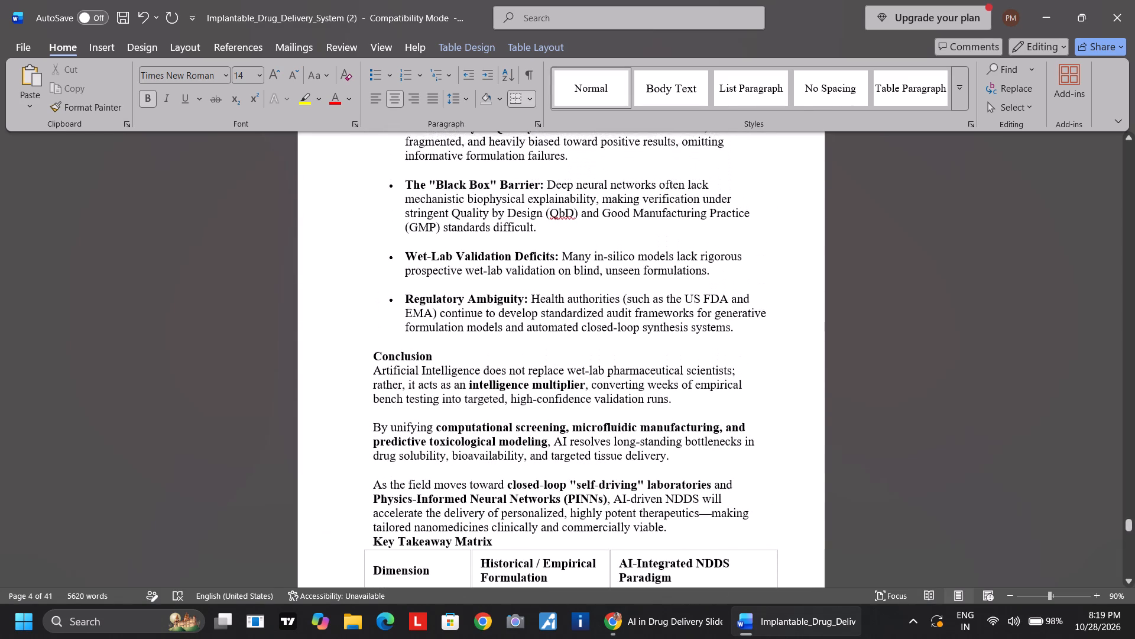
scroll(619, 321, up, 4)
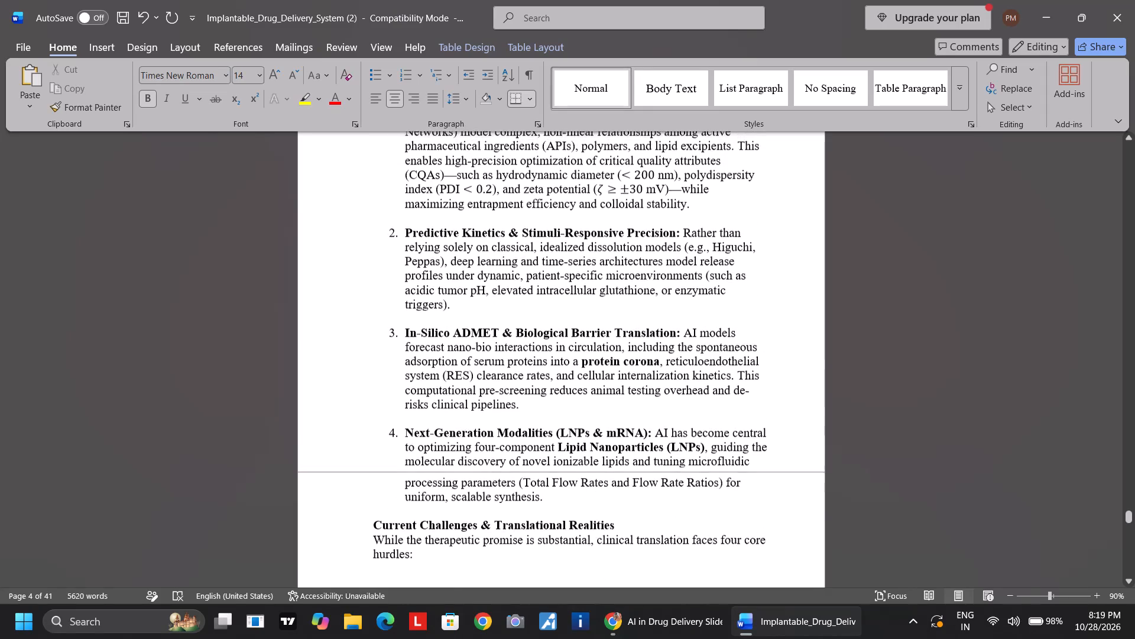
scroll(619, 321, up, 3)
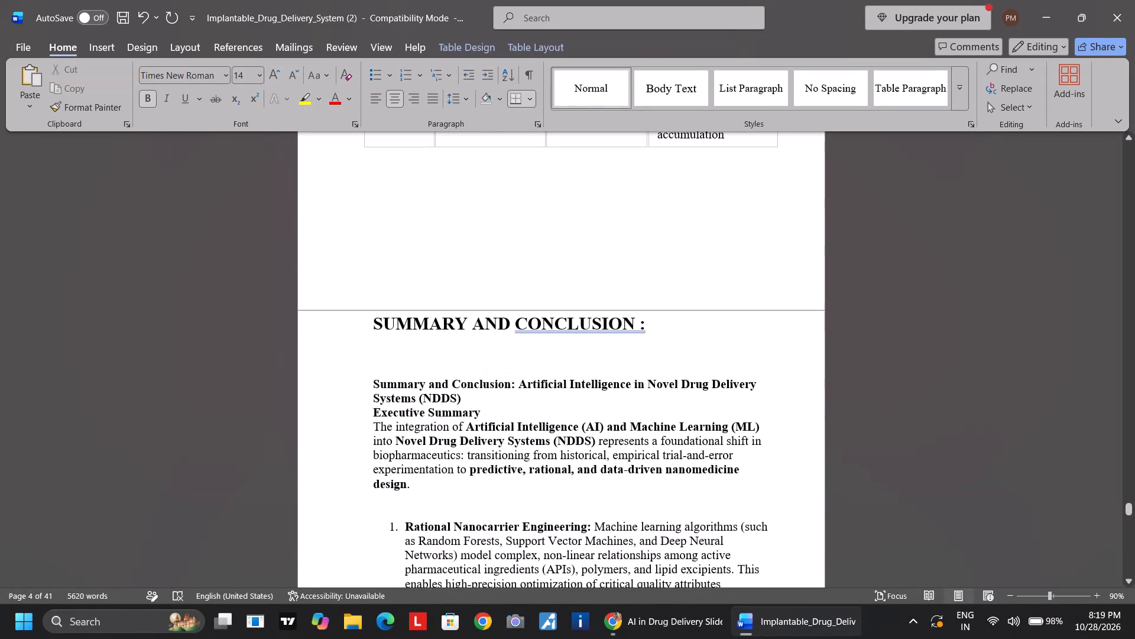
Examine the page breaks from the SUMMARY AND CONCLUSION heading through the REFERENCE section to the end of the document.
scroll(619, 321, down, 7)
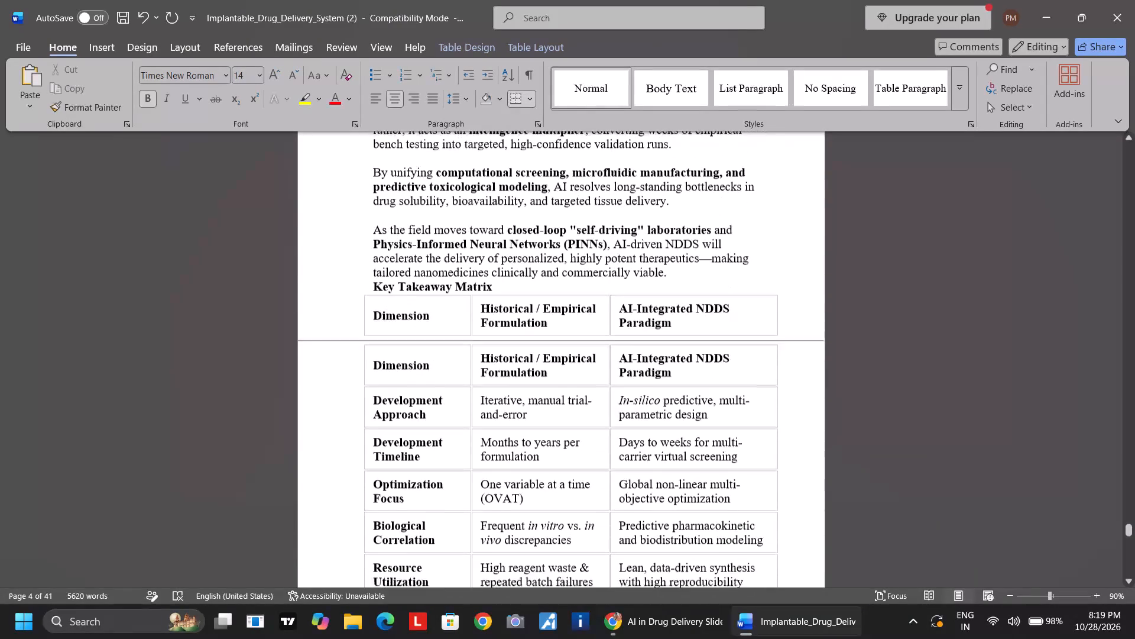
scroll(619, 321, down, 2)
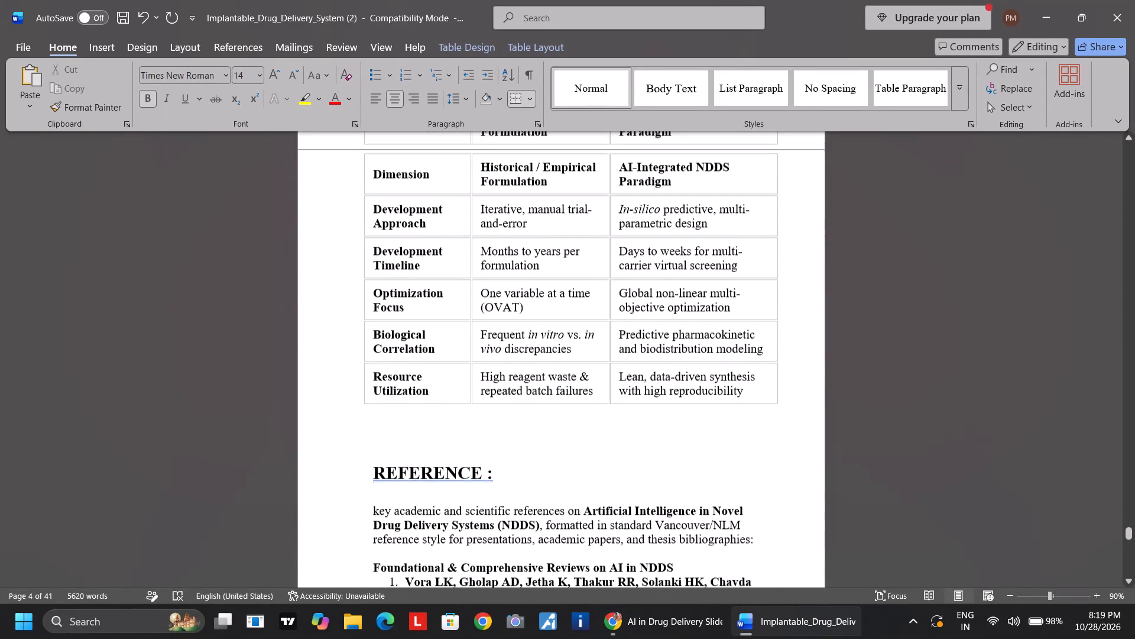
scroll(619, 321, down, 6)
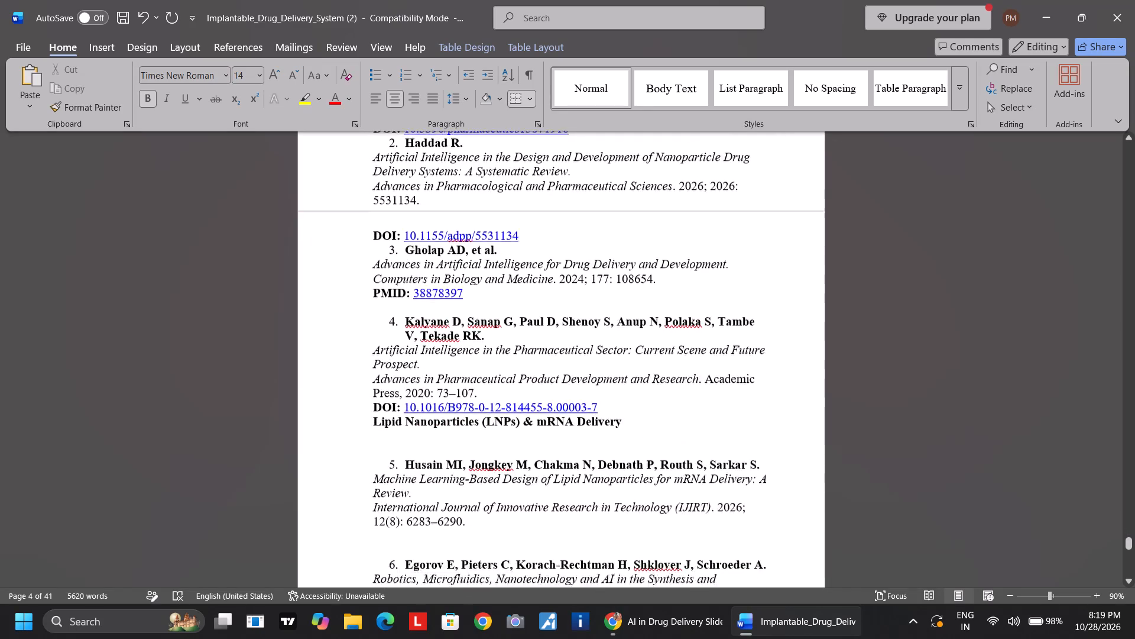
scroll(619, 321, down, 4)
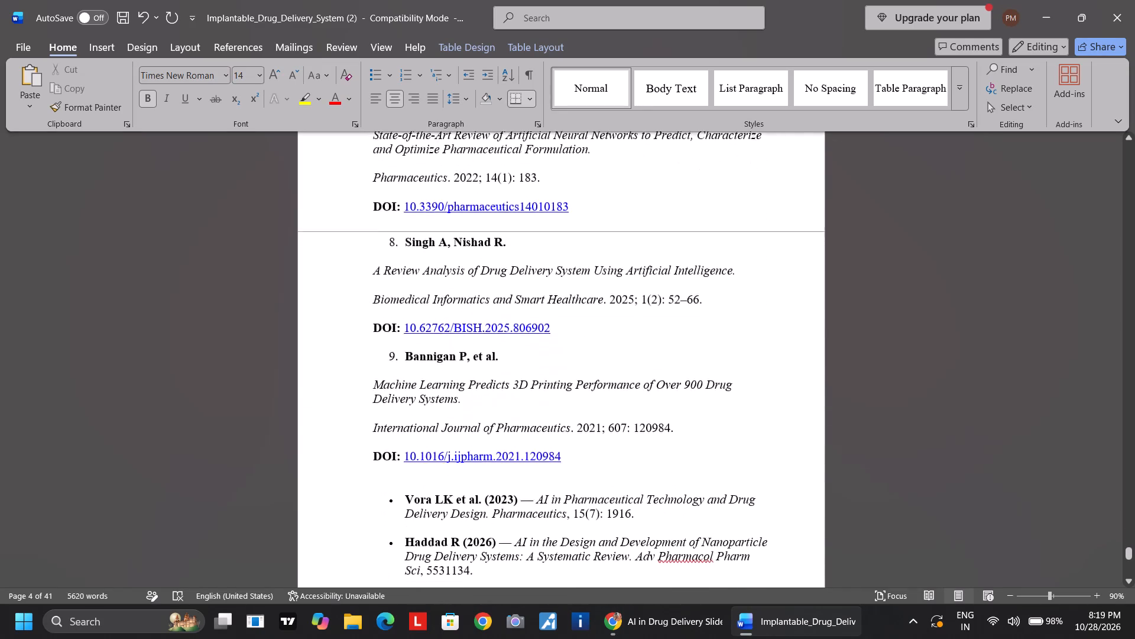
scroll(619, 321, down, 3)
right_click(619, 321)
scroll(619, 321, down, 1)
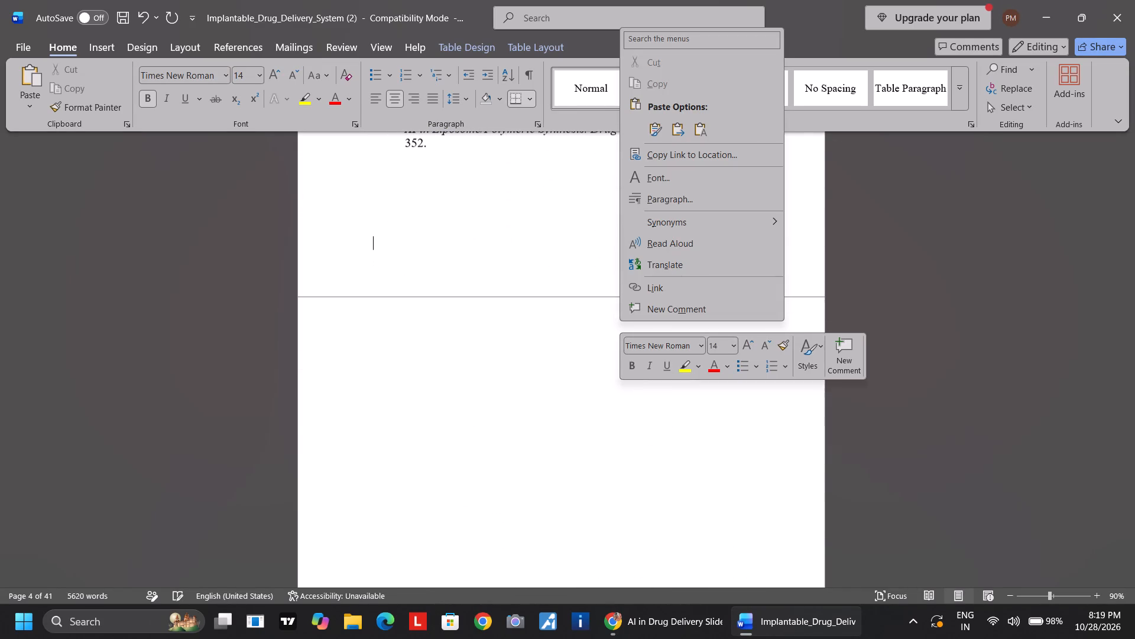
click(555, 321)
Recheck the page breaks backward from the reference list to the EVOLUTION OF AI IN NDDS heading.
scroll(555, 321, up, 7)
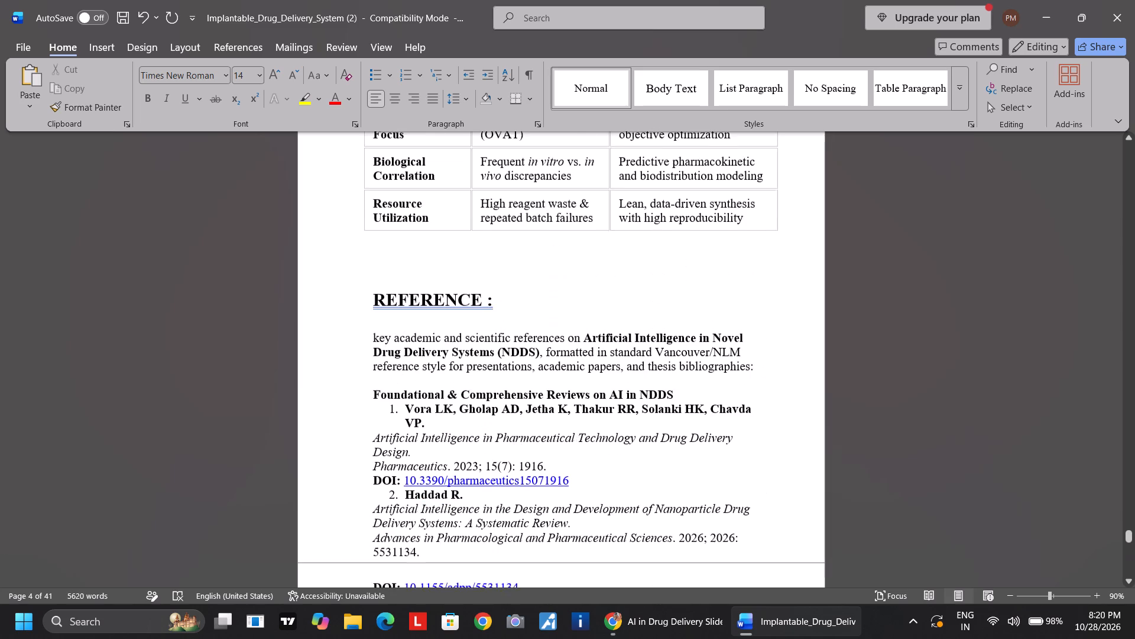
scroll(555, 321, up, 4)
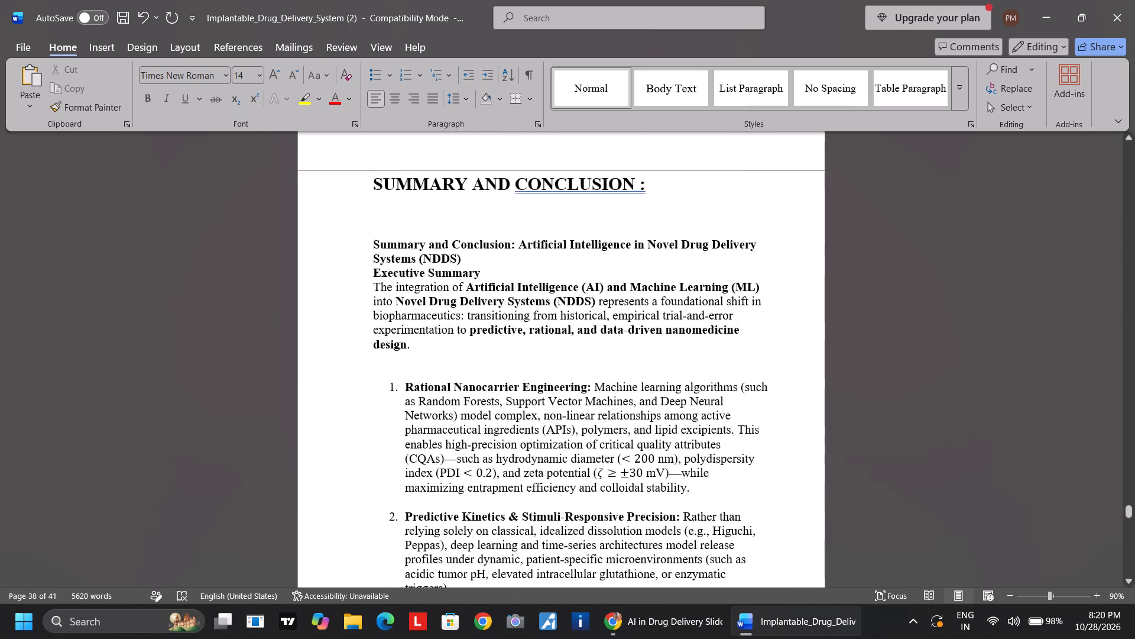
scroll(555, 321, up, 16)
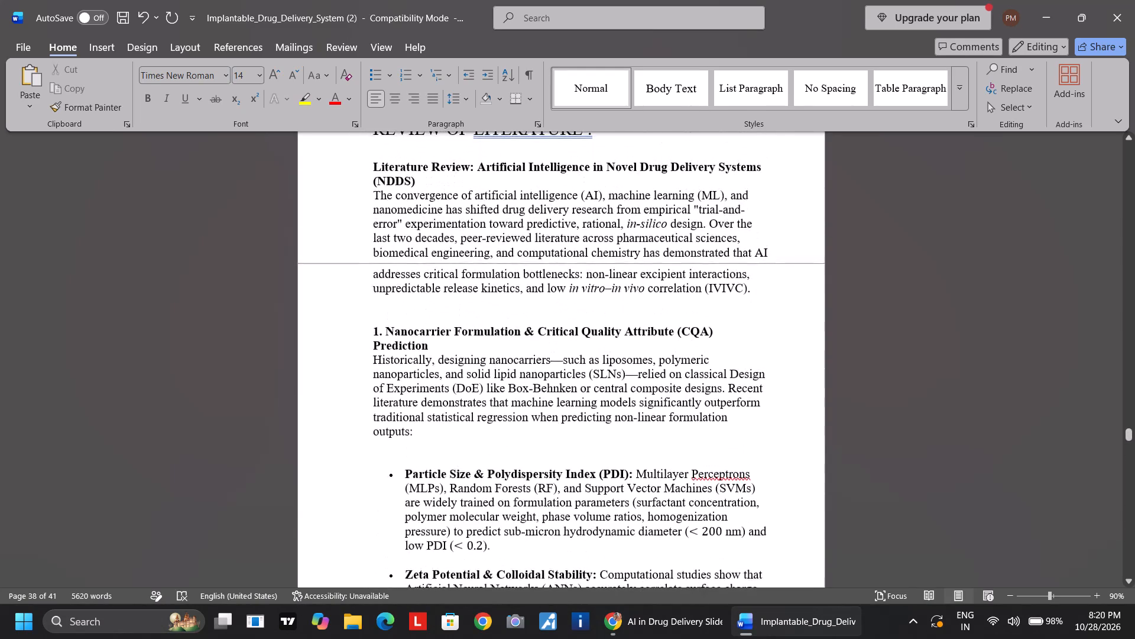
scroll(555, 321, up, 5)
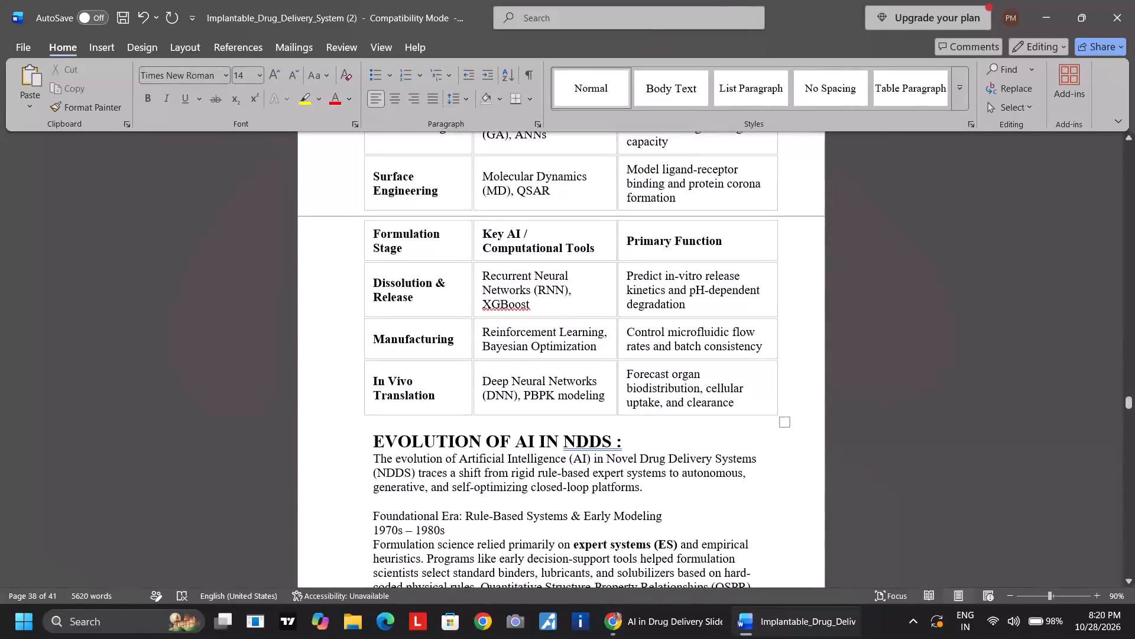
Examine the page breaks from EVOLUTION OF AI IN NDDS through REVIEW OF LITERATURE to the Aim and Objectives heading.
scroll(555, 321, down, 5)
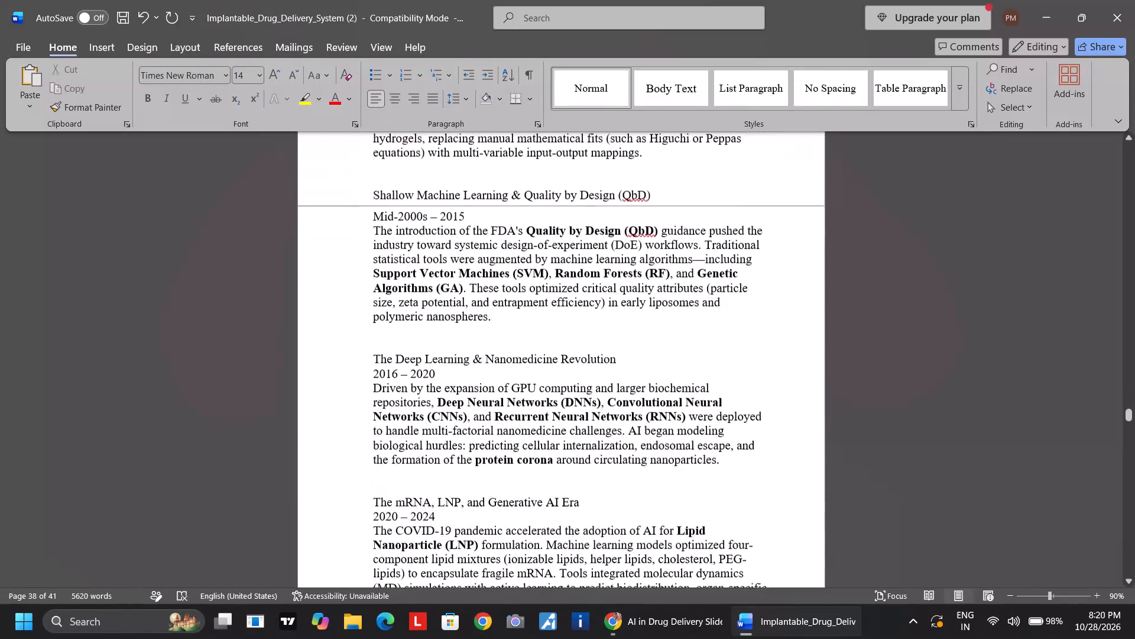
scroll(555, 321, down, 4)
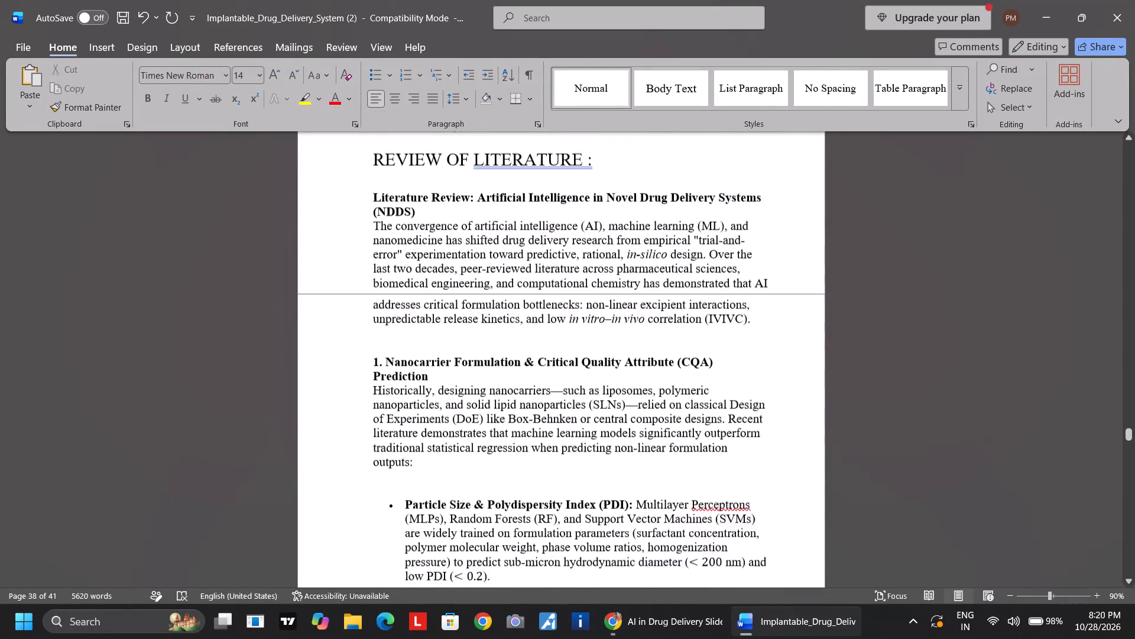
scroll(555, 321, up, 1)
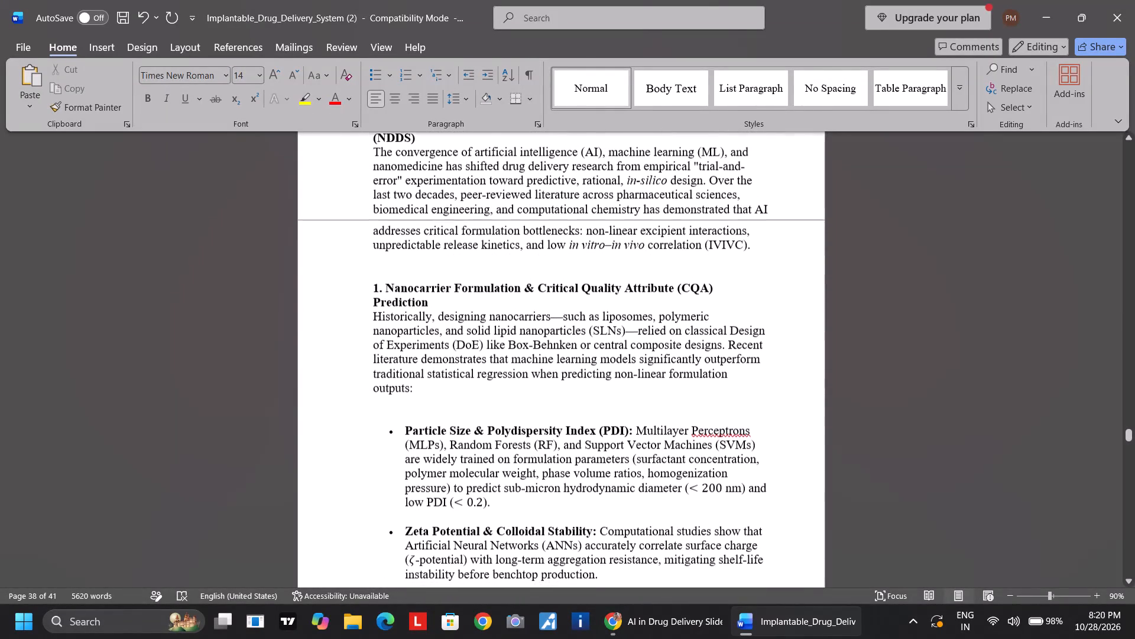
scroll(555, 321, up, 1)
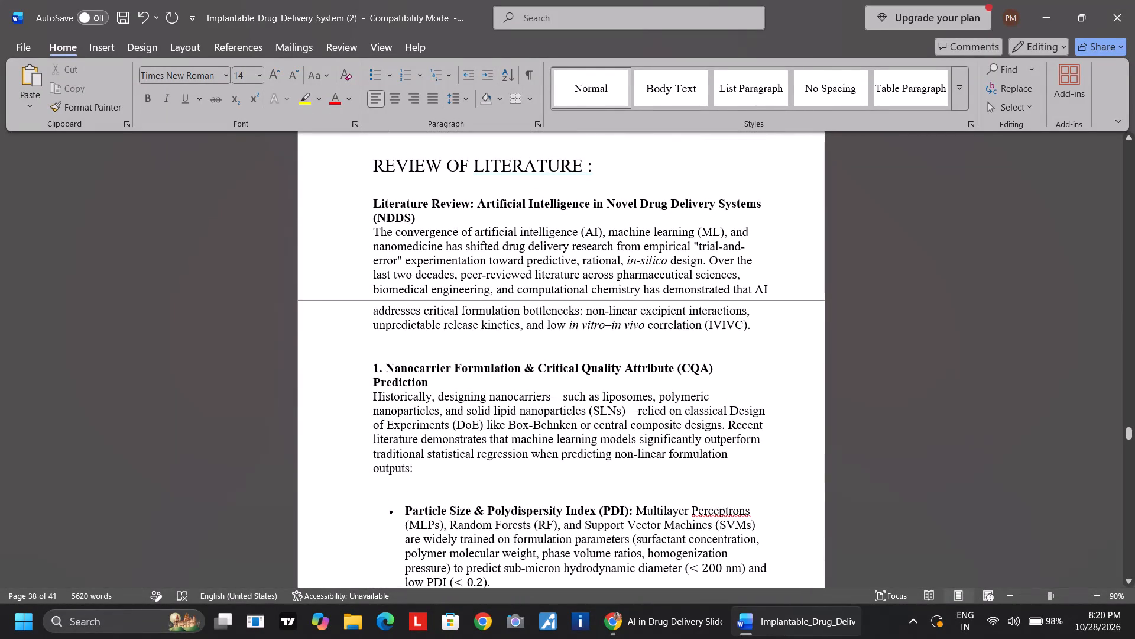
scroll(604, 386, down, 3)
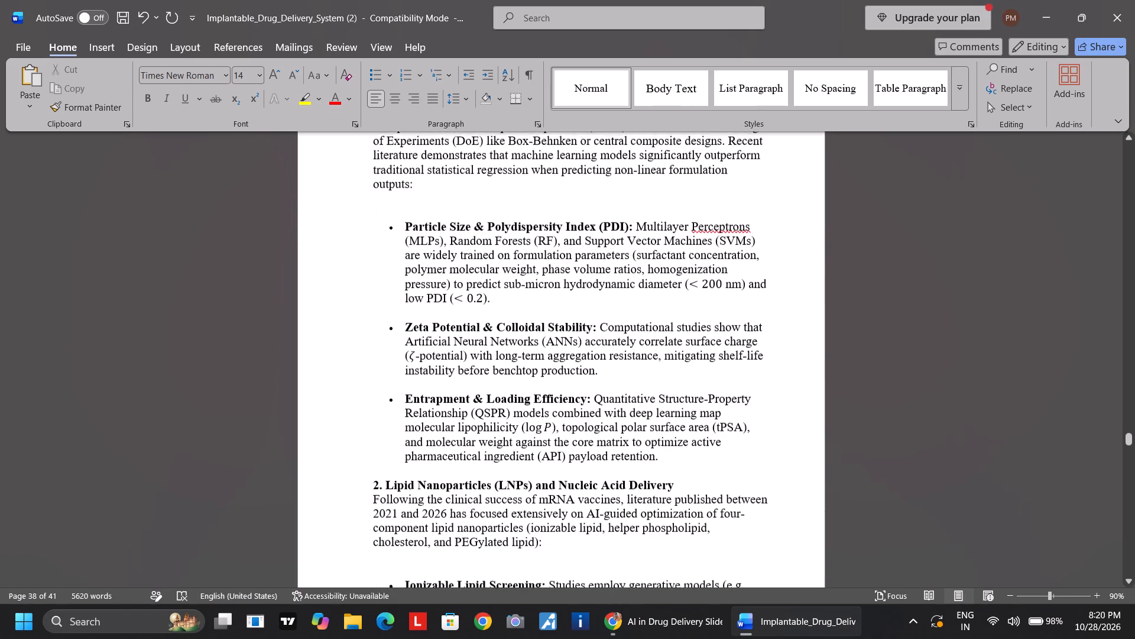
scroll(604, 386, down, 7)
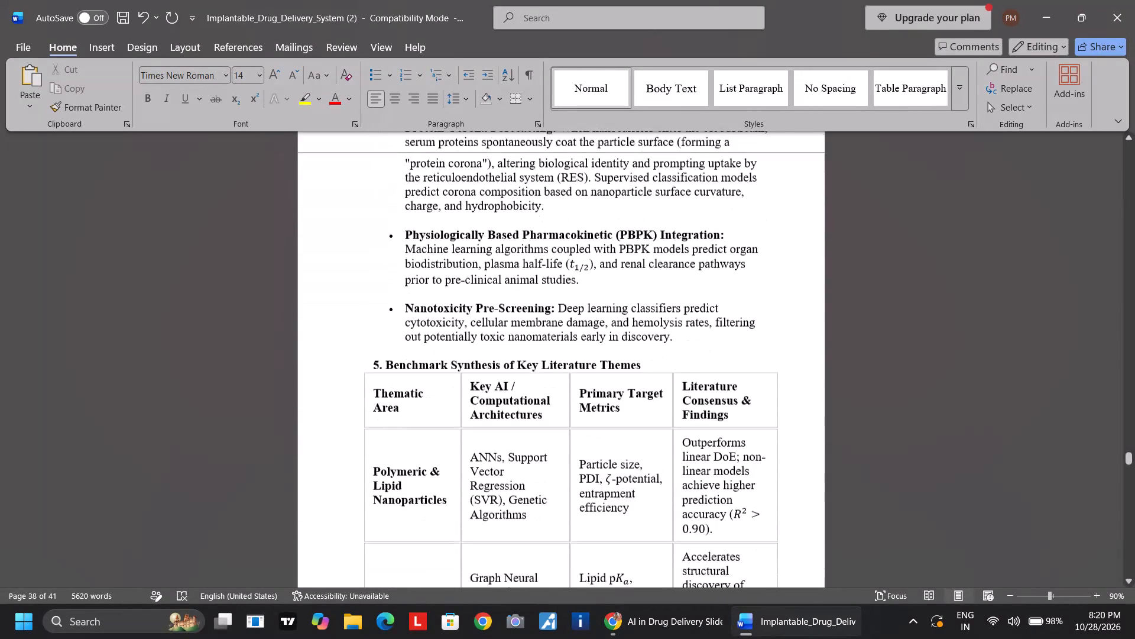
scroll(604, 386, down, 4)
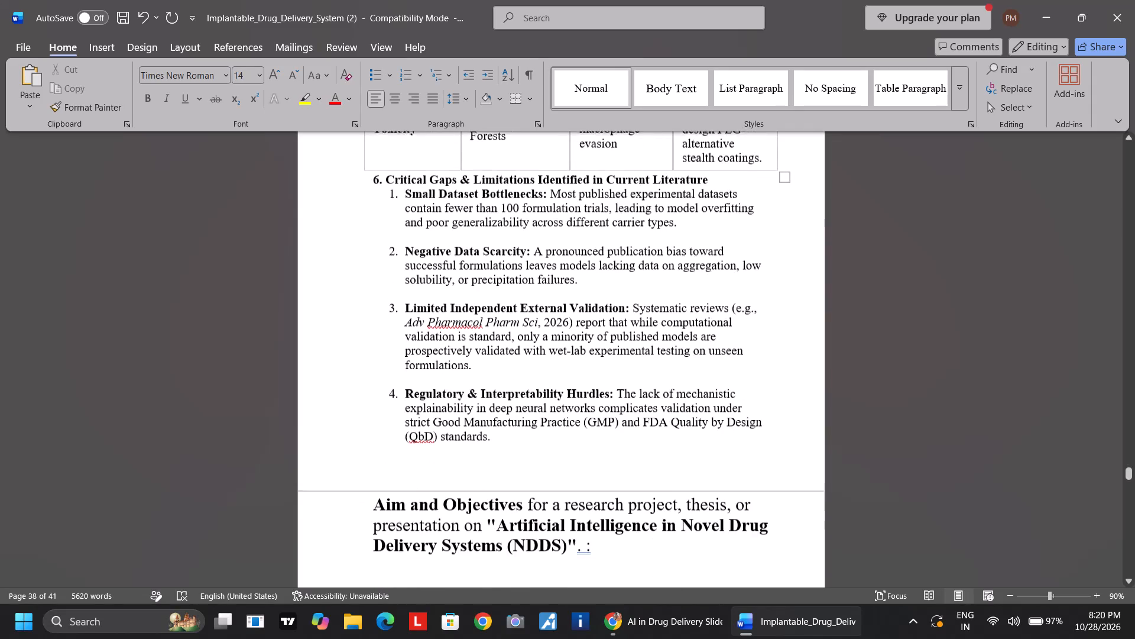
scroll(604, 386, down, 2)
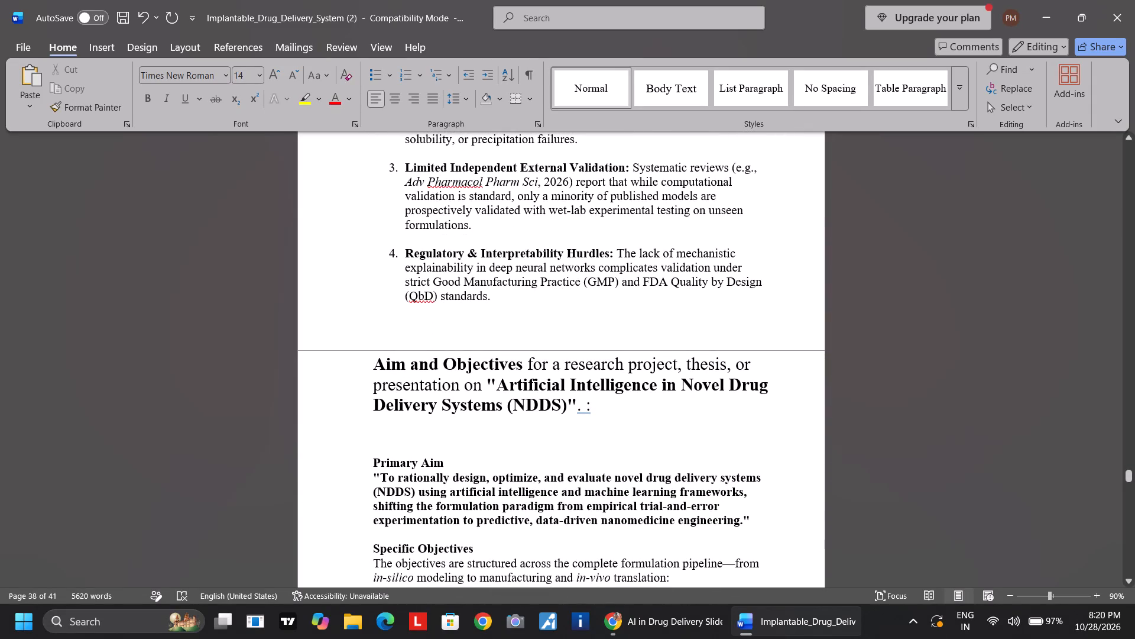
Check the page ranges listed in the contents table, down to the REFERENCE row.
click(1128, 186)
click(1128, 188)
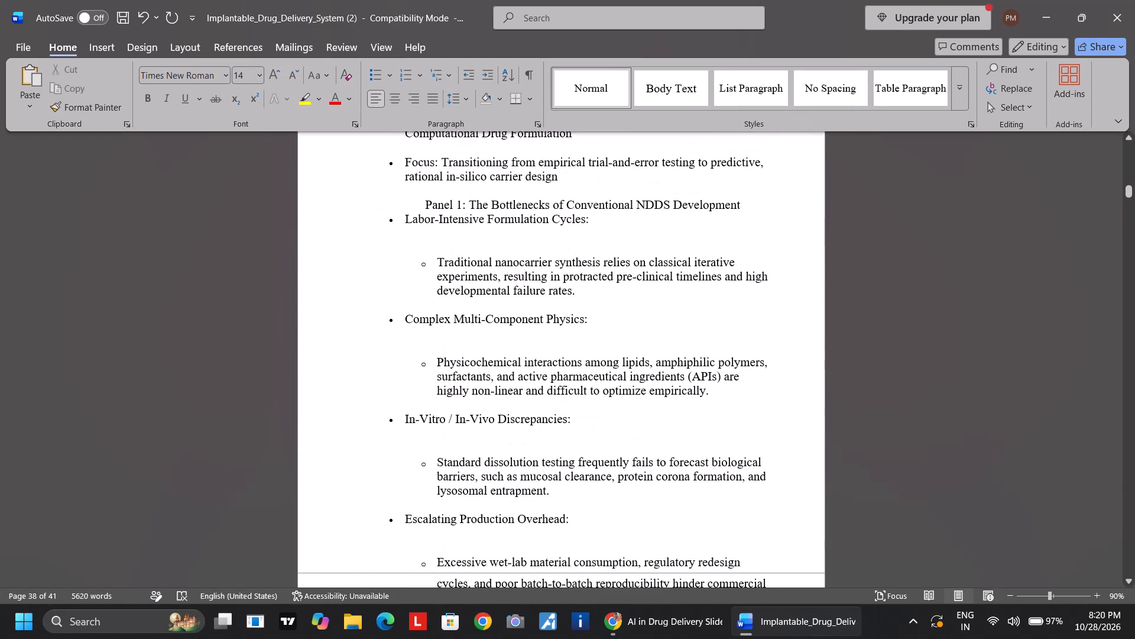
scroll(735, 273, up, 6)
scroll(735, 273, down, 6)
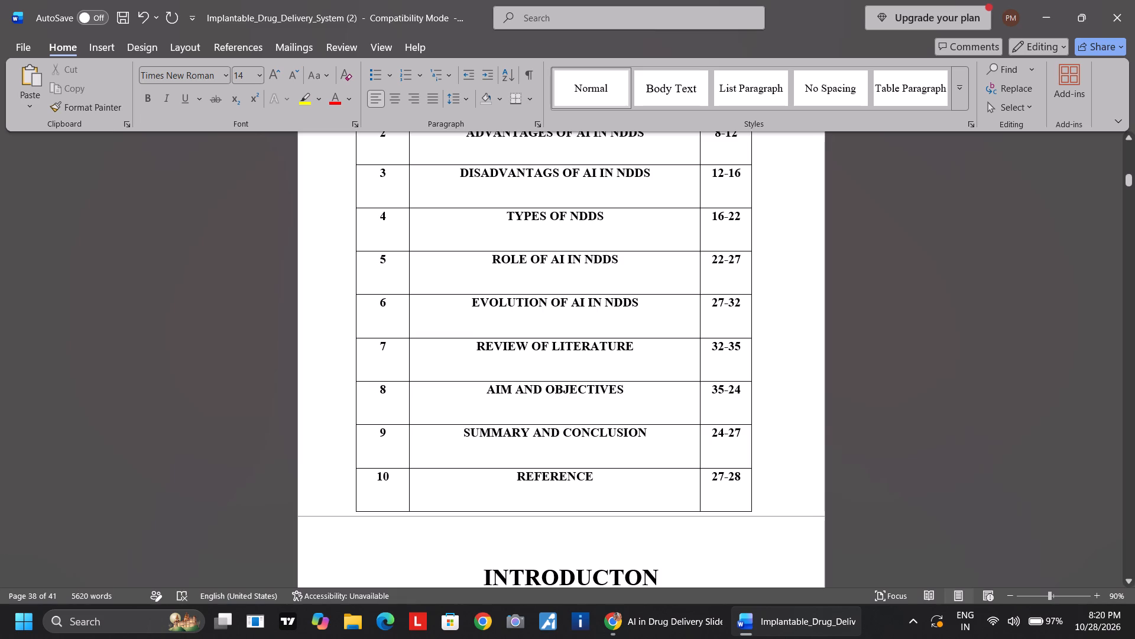
Count the pages of the Aim and Objectives section, from its heading to the SUMMARY AND CONCLUSION heading.
click(1132, 524)
click(1132, 524)
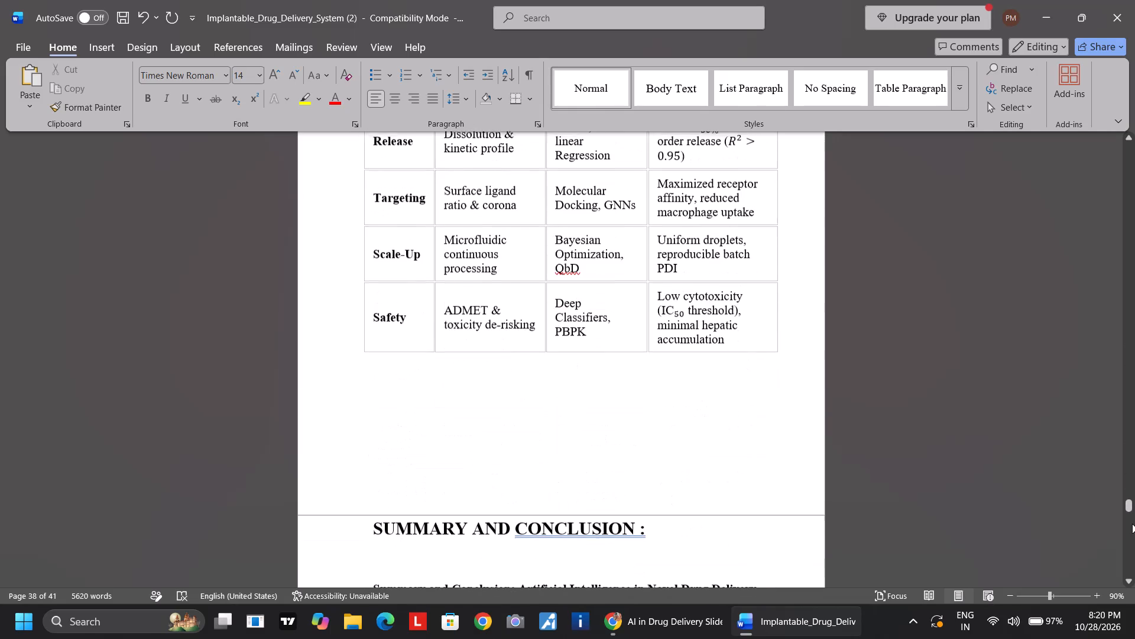
scroll(788, 357, up, 7)
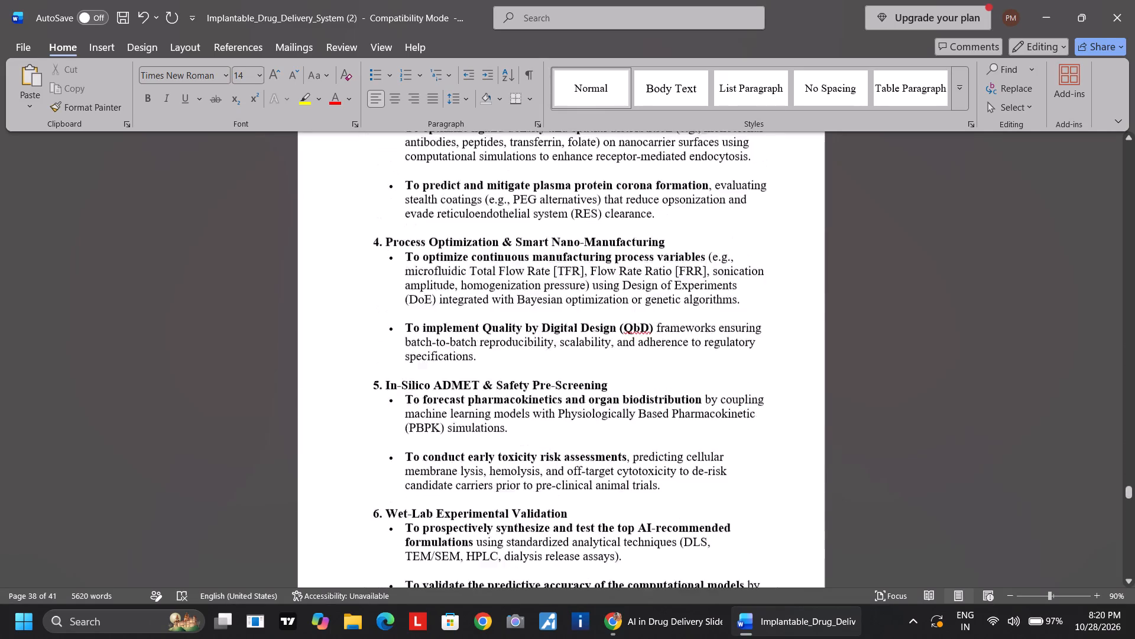
scroll(788, 357, up, 5)
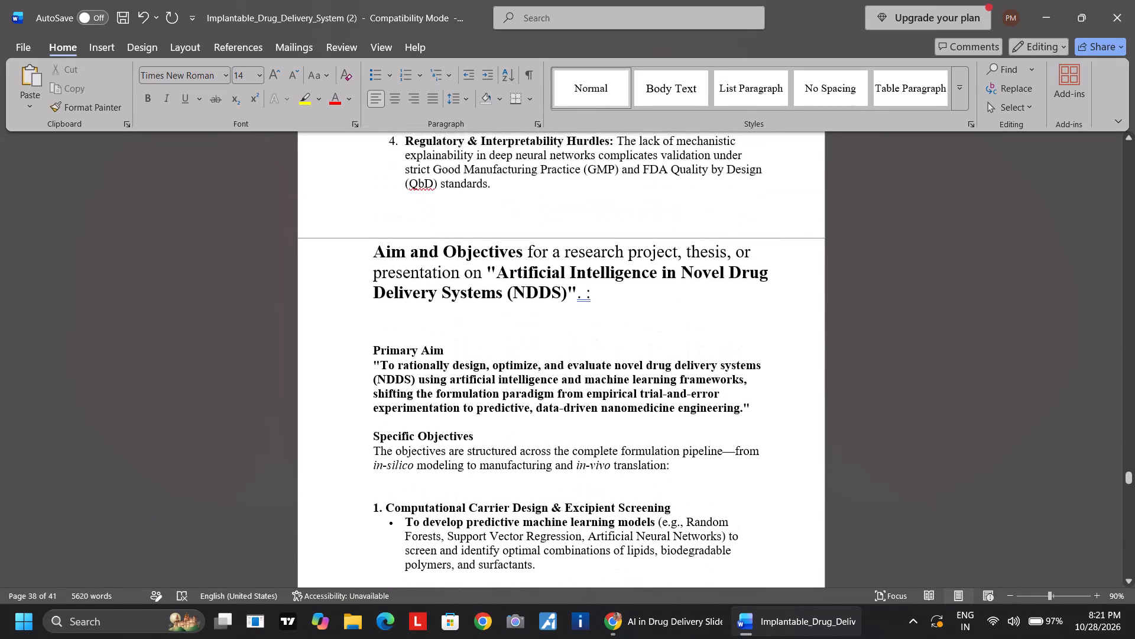
scroll(788, 357, down, 6)
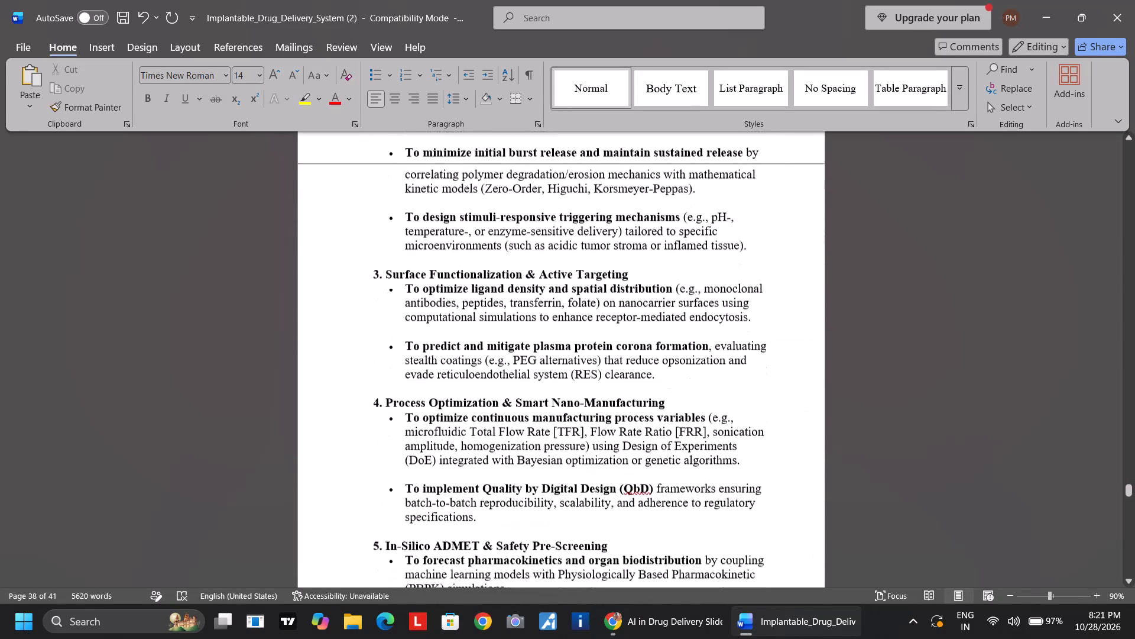
scroll(788, 357, down, 4)
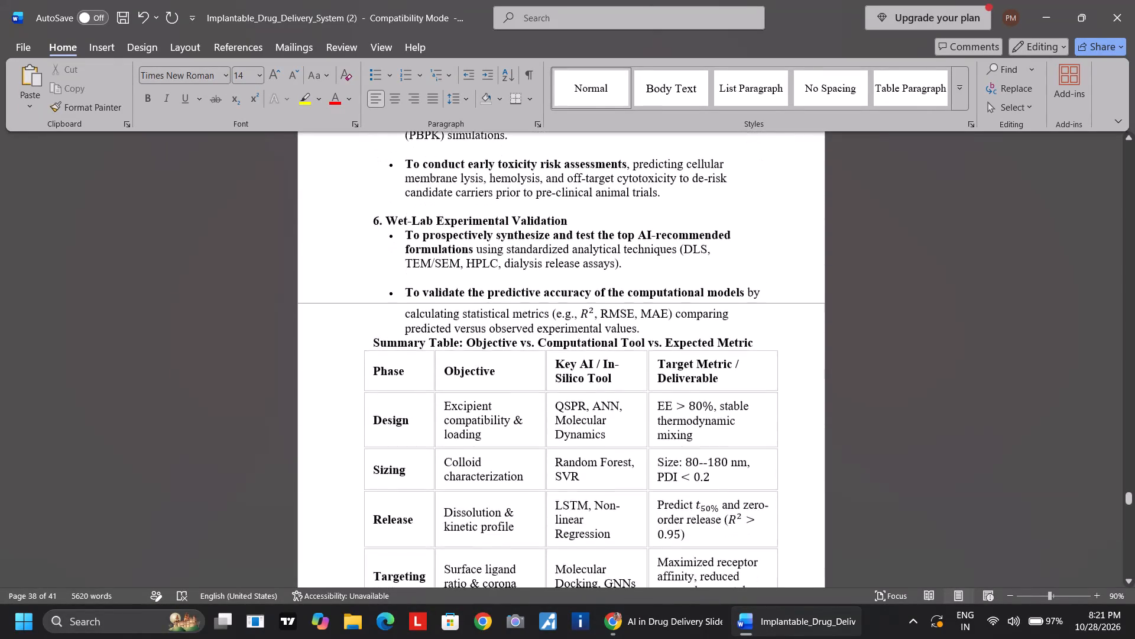
scroll(788, 357, down, 3)
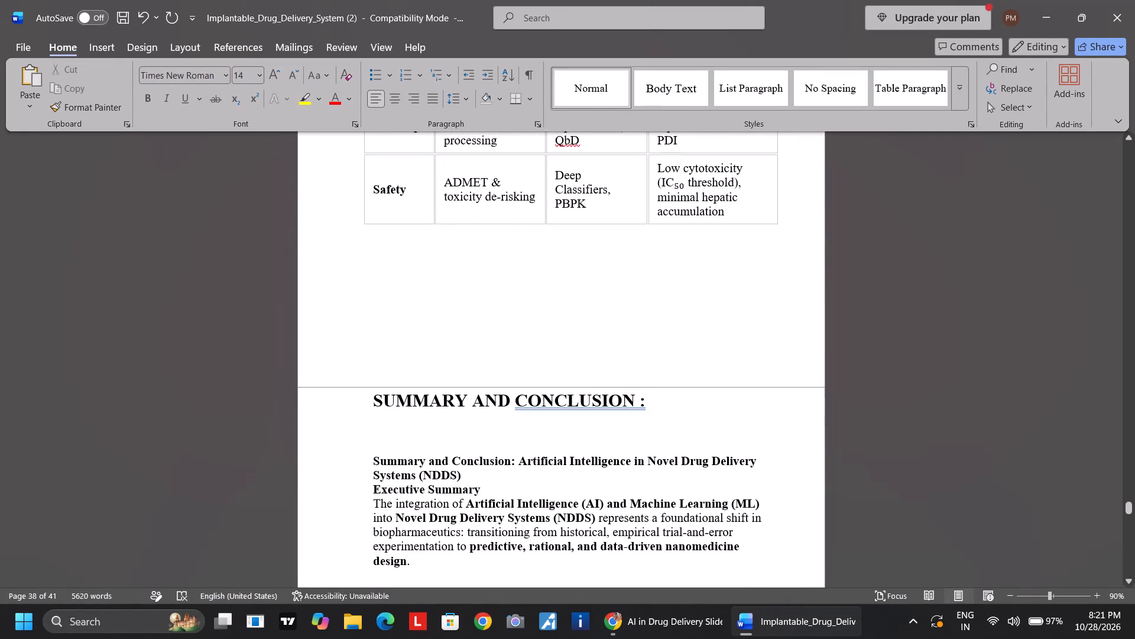
Review the page breaks from SUMMARY AND CONCLUSION through the Key Takeaway Matrix and the reference list to the last entry.
scroll(761, 433, down, 4)
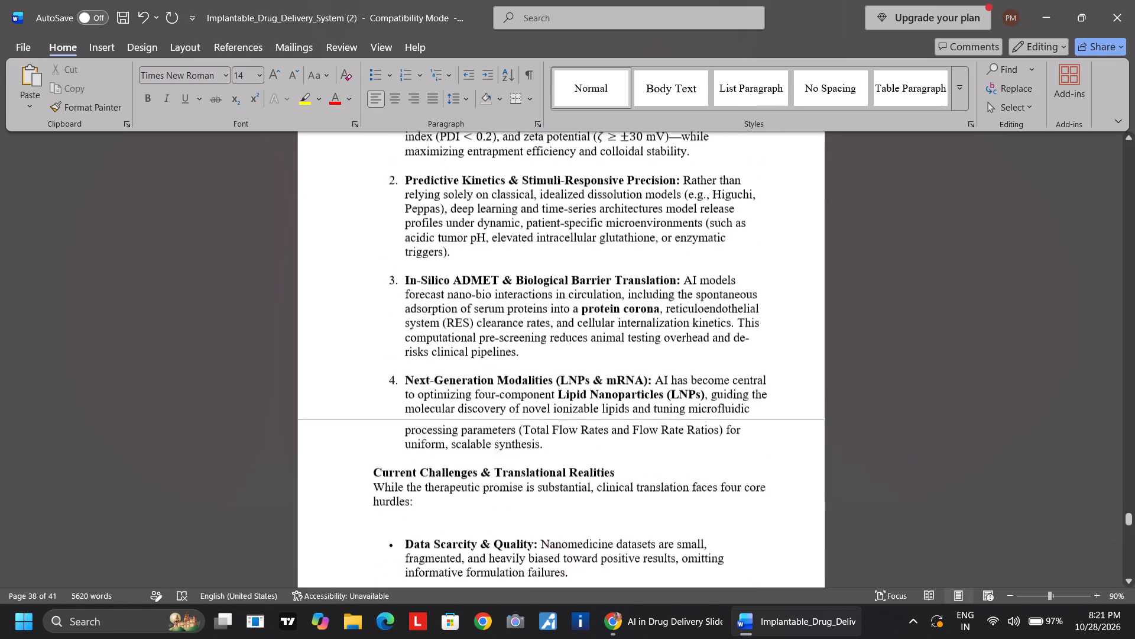
scroll(761, 433, down, 6)
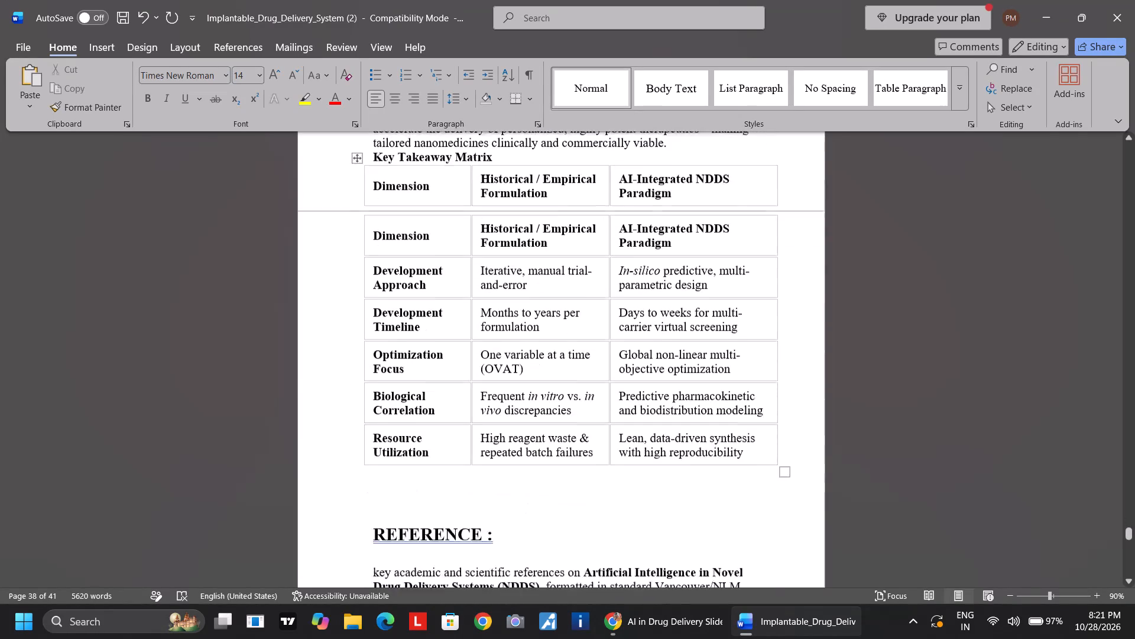
scroll(761, 433, down, 4)
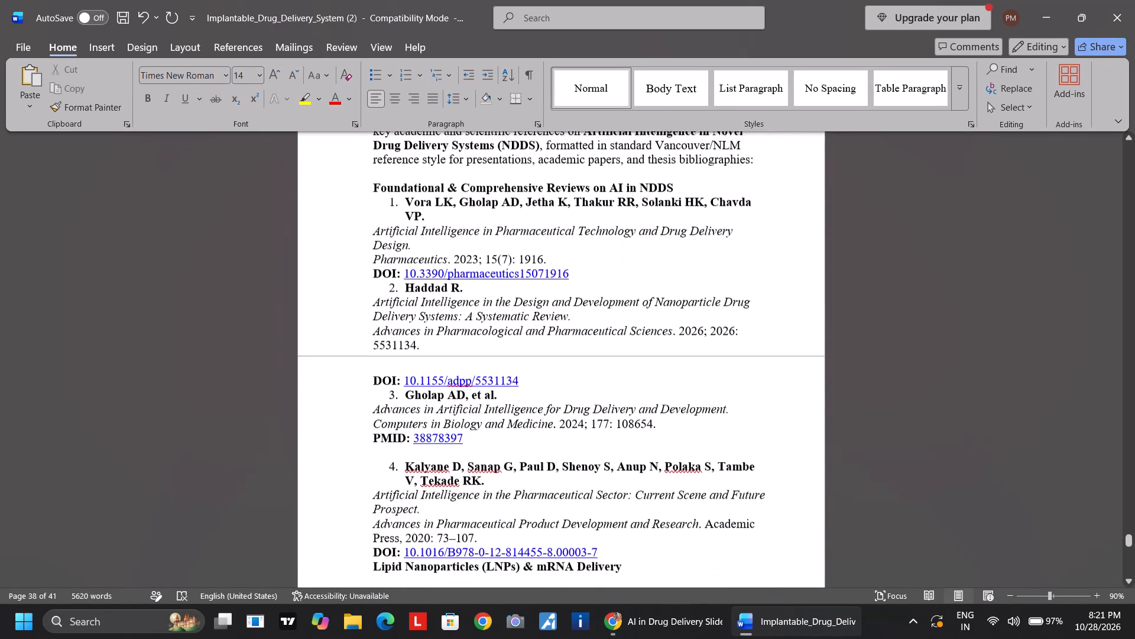
scroll(761, 433, down, 5)
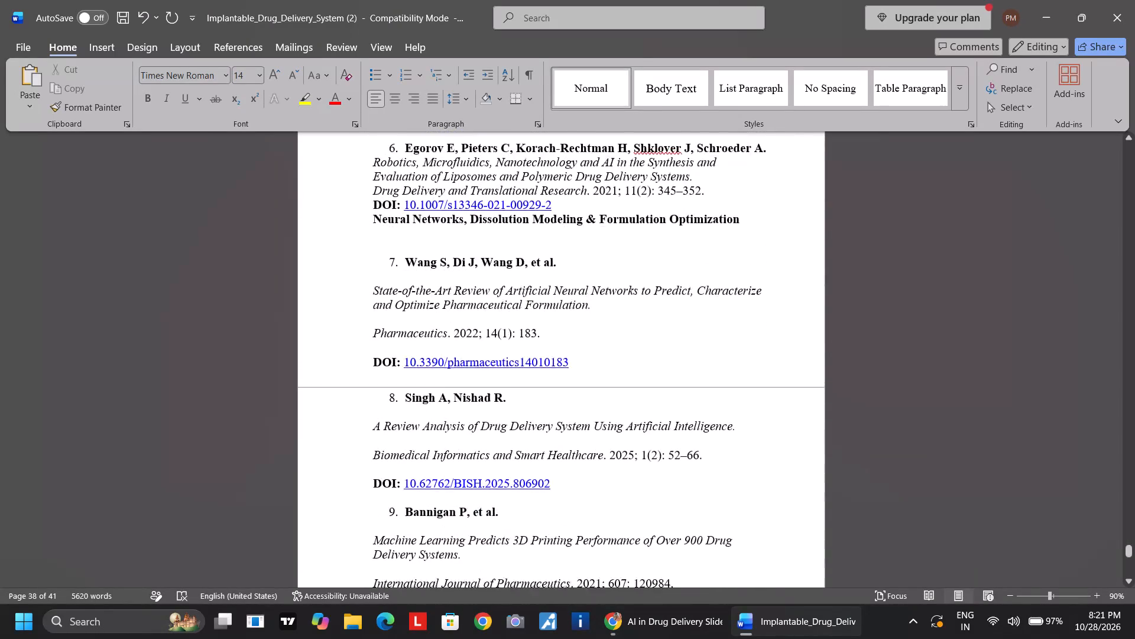
scroll(761, 433, down, 3)
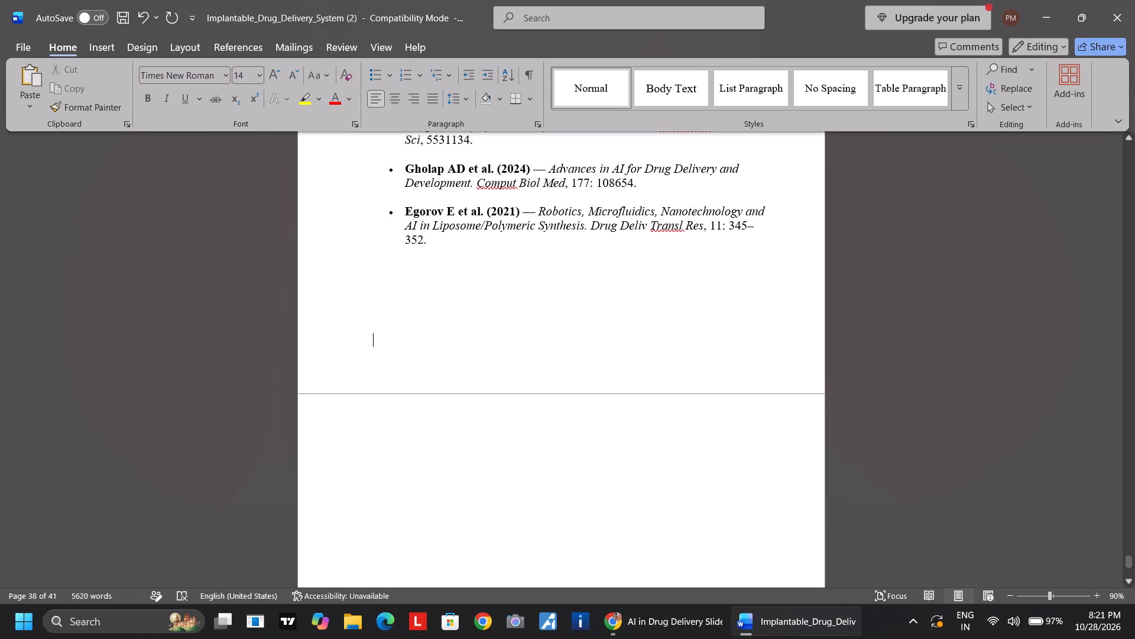
Set the page range of the AIM AND OBJECTIVES row in the contents table to 35-38.
click(1124, 199)
click(1124, 199)
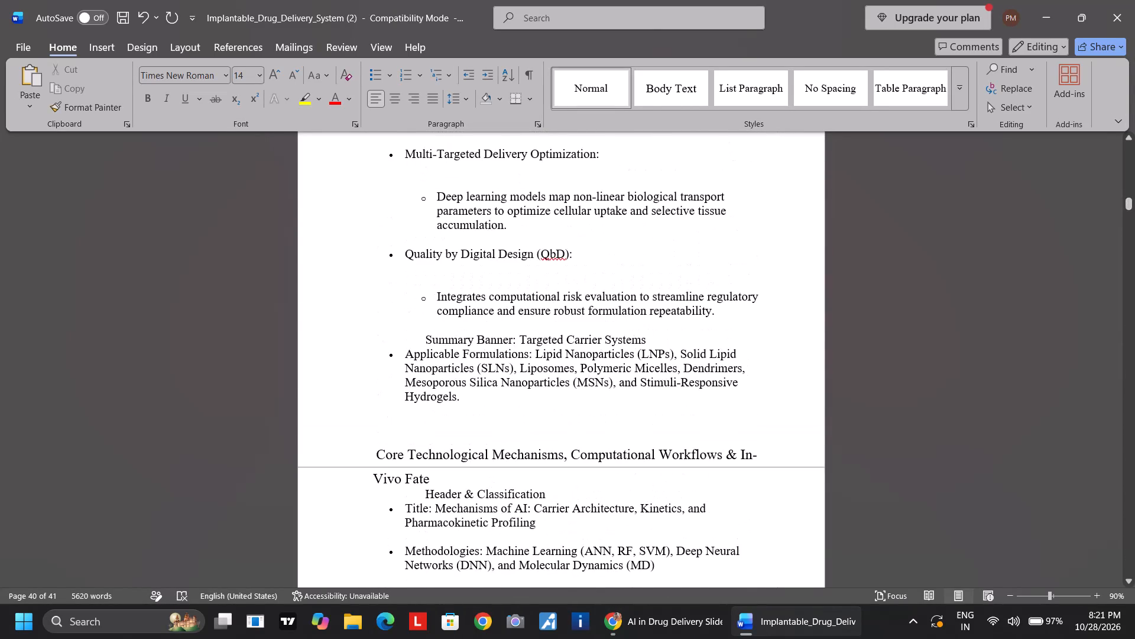
scroll(794, 286, up, 6)
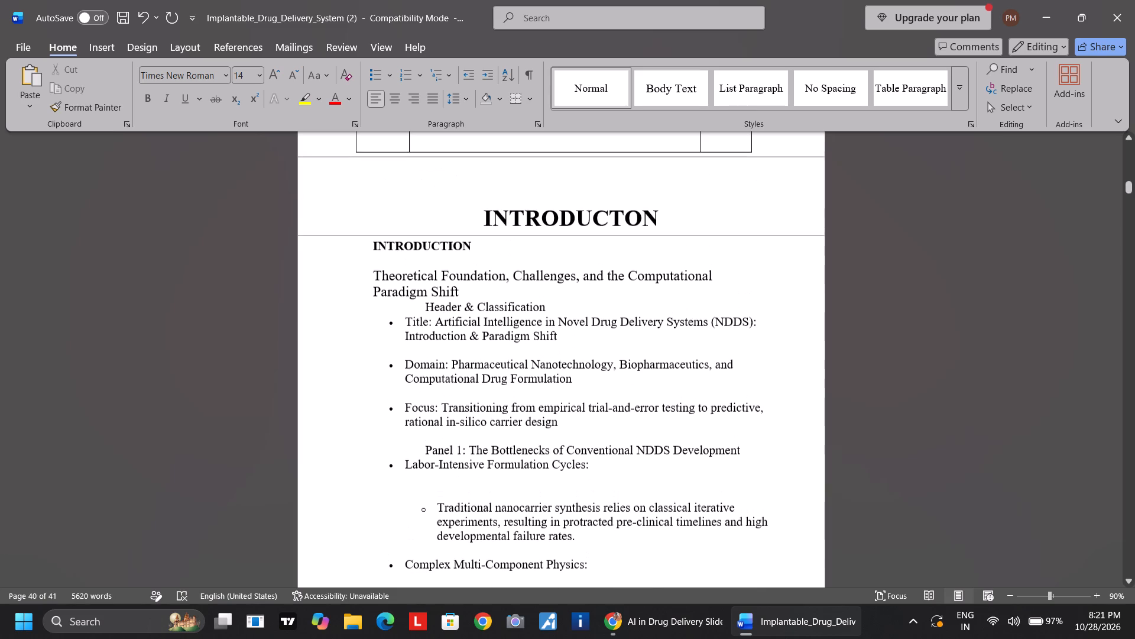
scroll(794, 286, up, 2)
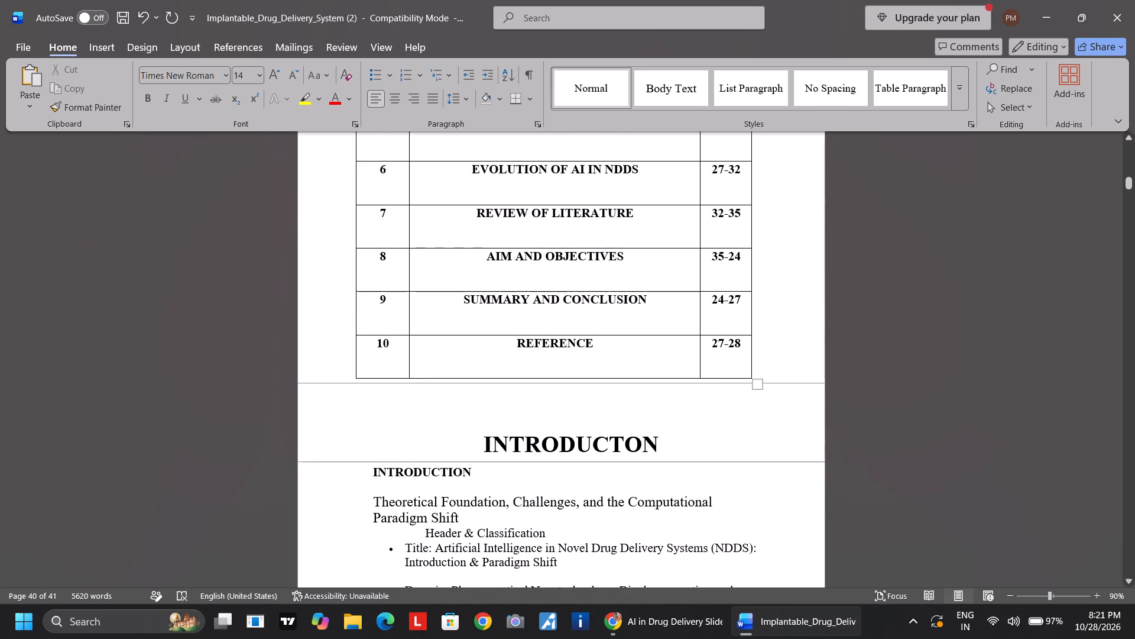
click(740, 254)
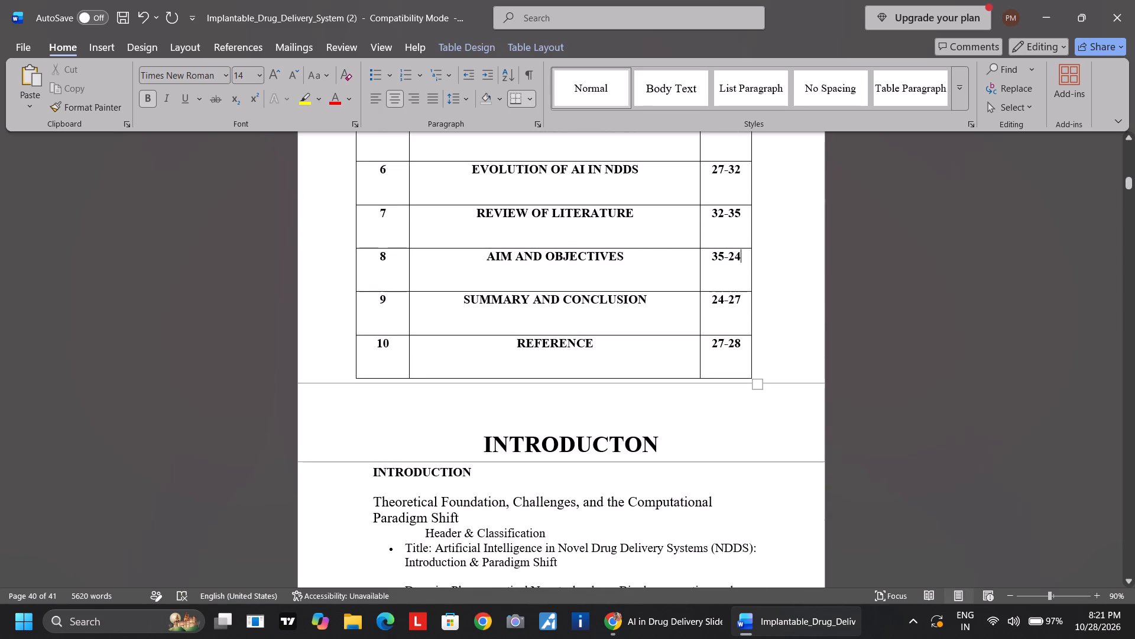
key(BackSpace)
key(BackSpace)
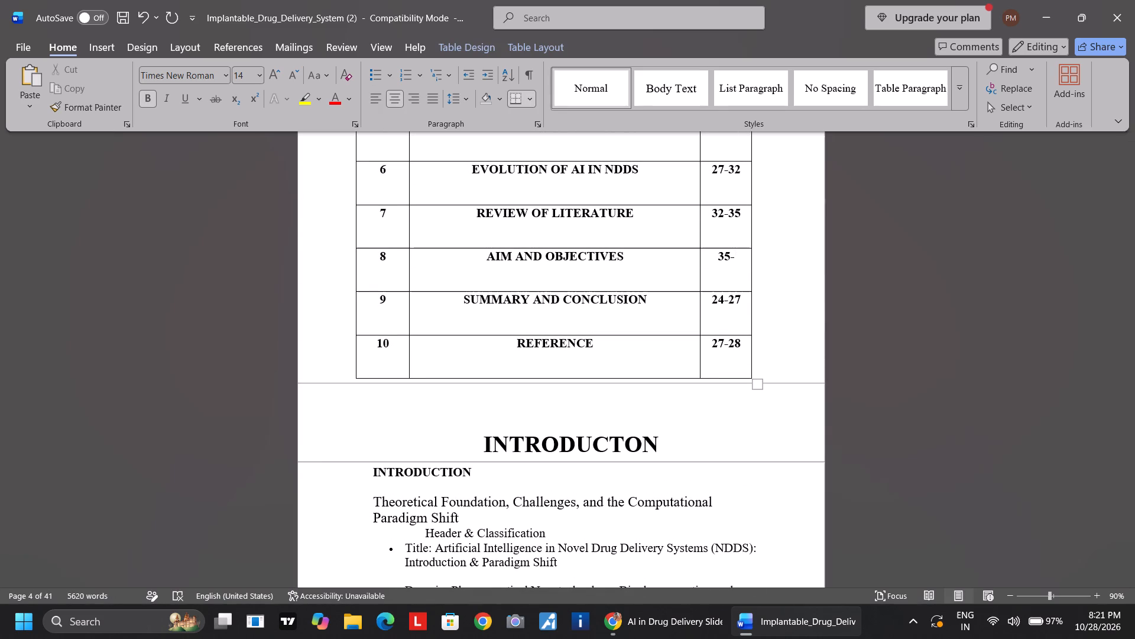
key(3)
key(8)
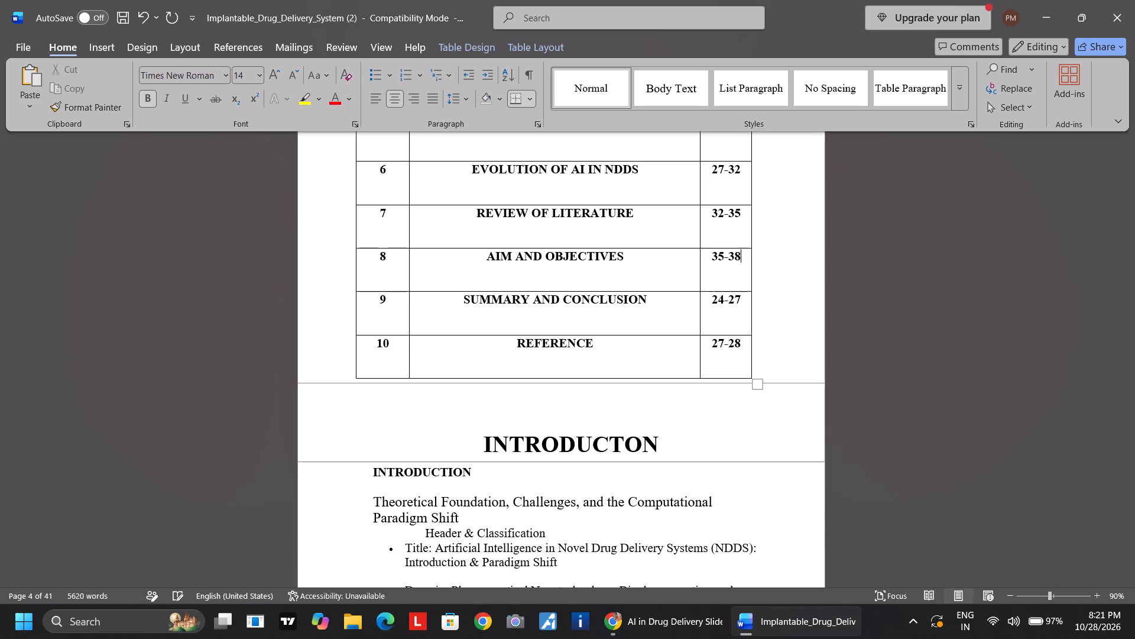
Set the page range of the SUMMARY AND CONCLUSION row in the contents table to 38-41.
click(723, 302)
key(BackSpace)
key(BackSpace)
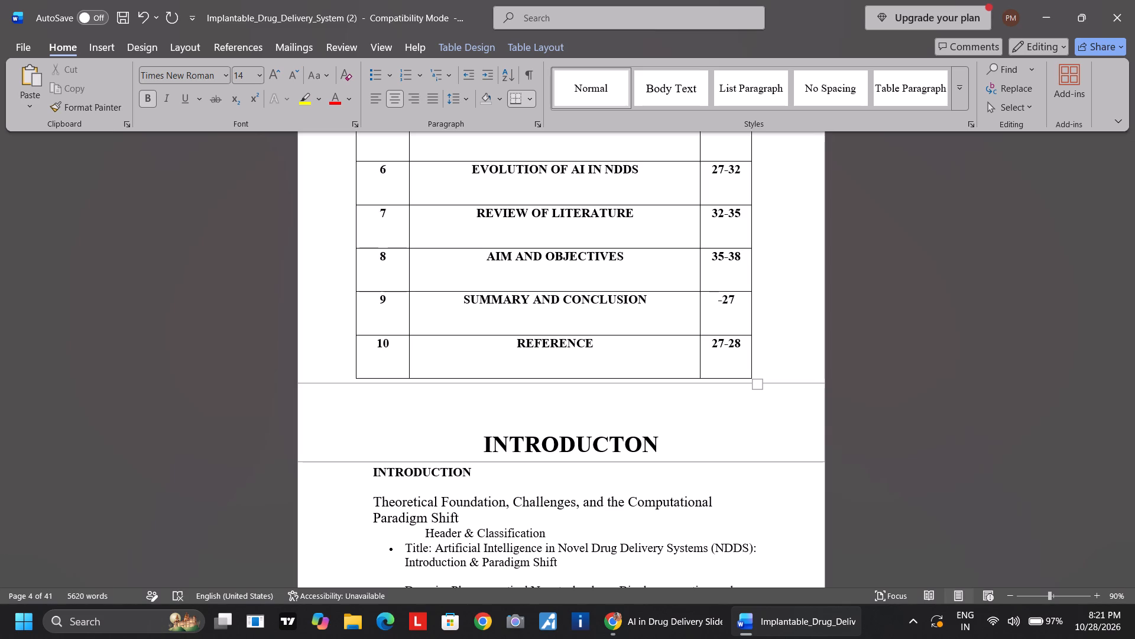
text(38)
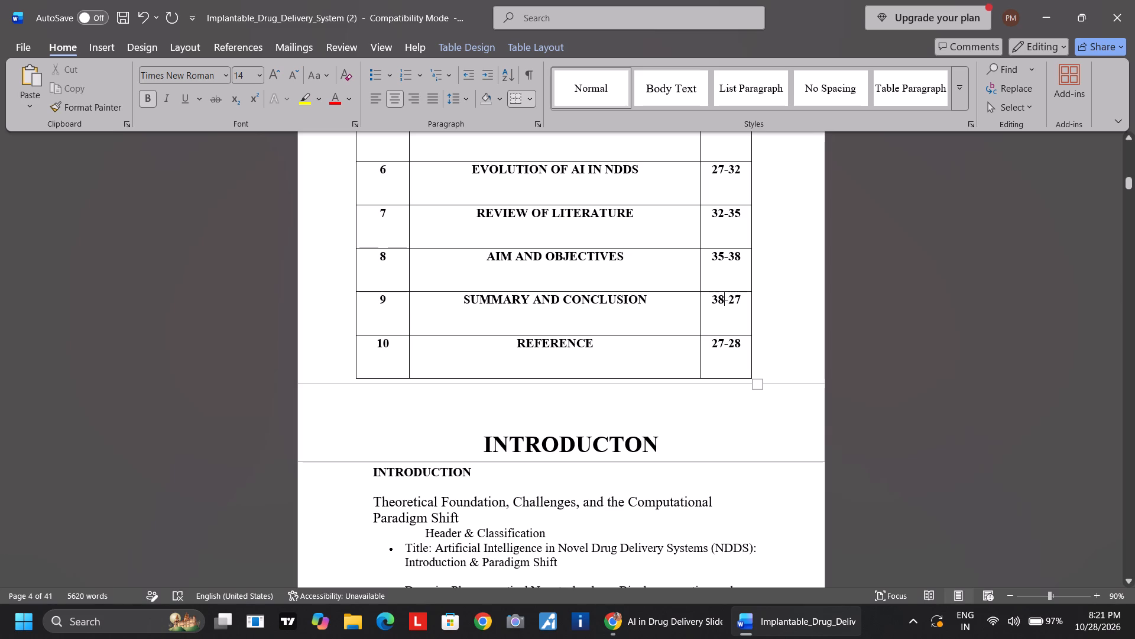
right_click(746, 300)
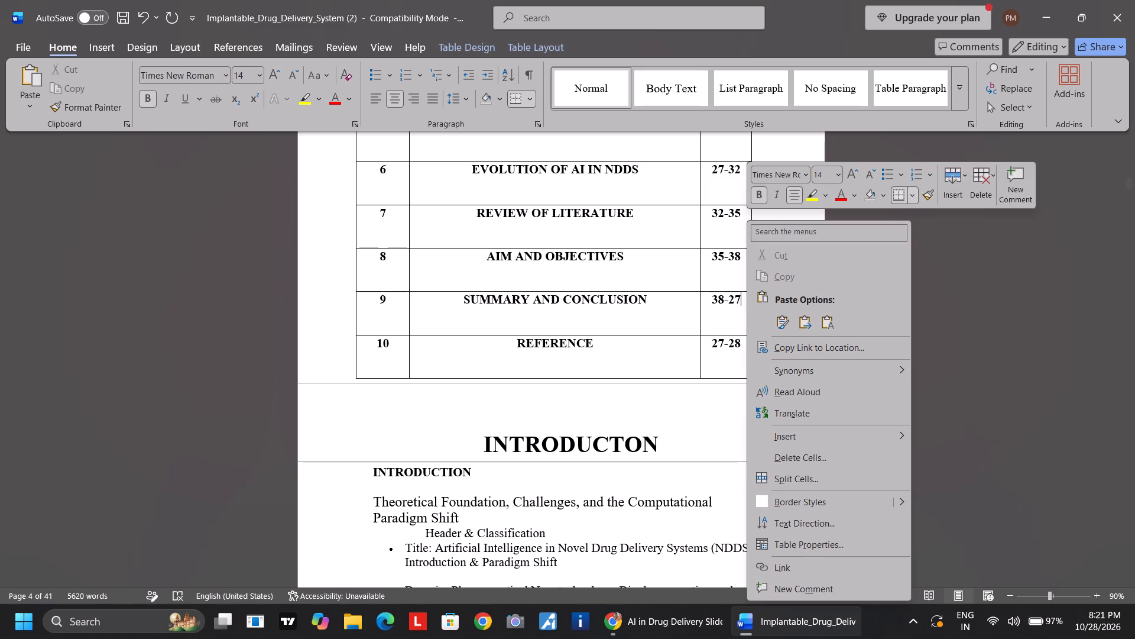
key(BackSpace)
key(BackSpace)
key(BackSpace)
click(746, 300)
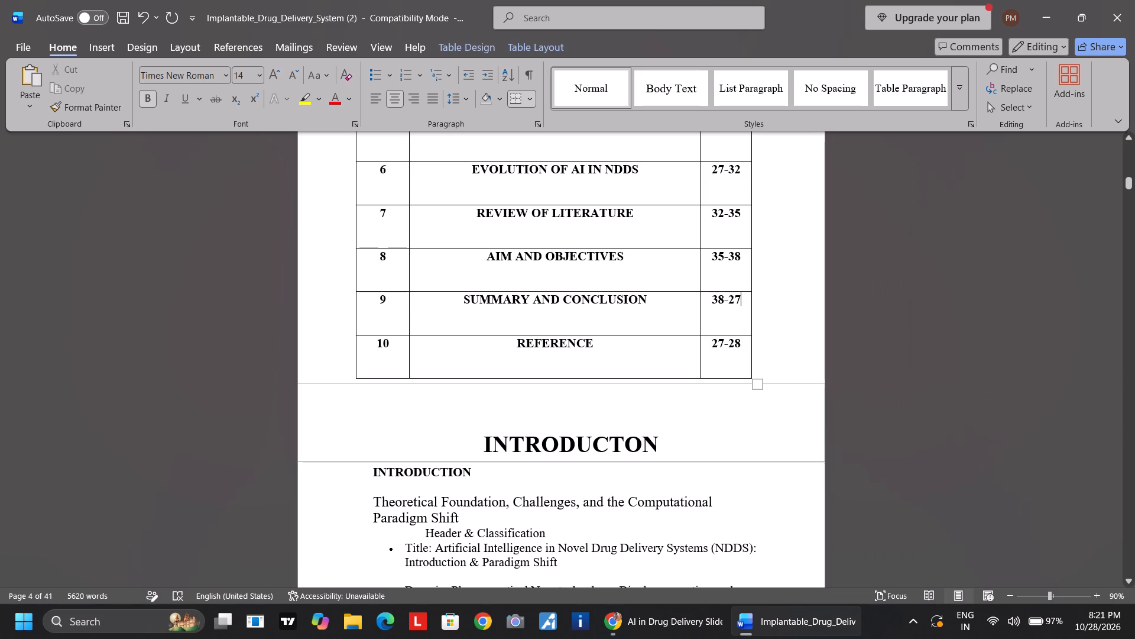
key(BackSpace)
key(BackSpace)
text(41)
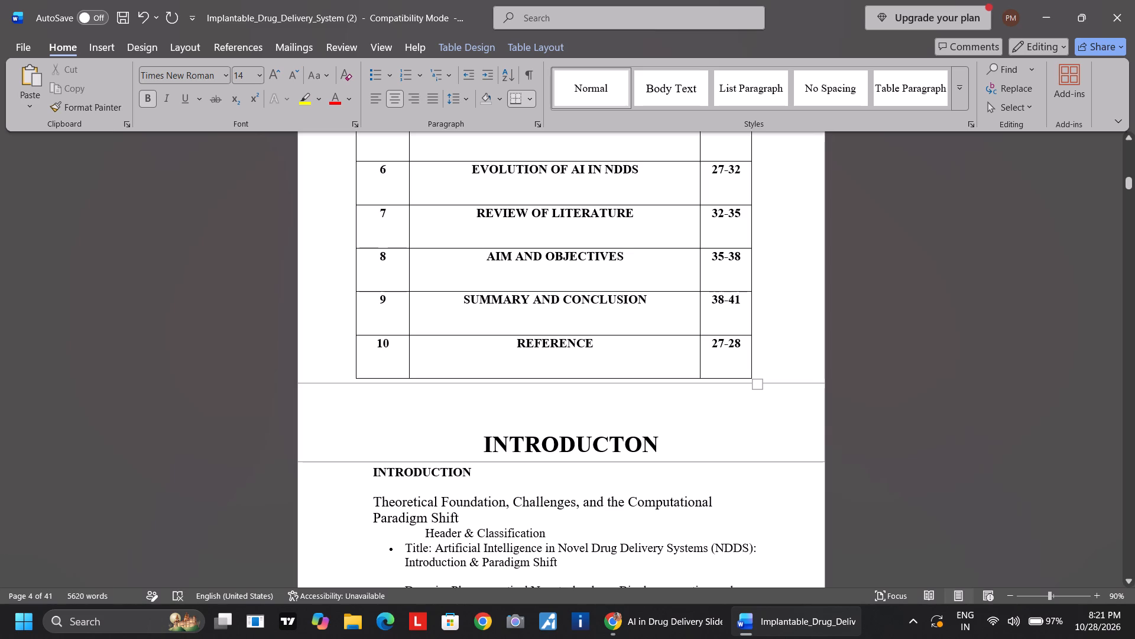
Set the page range of the REFERENCE row in the contents table to 41-43.
click(723, 340)
key(BackSpace)
key(BackSpace)
text(41)
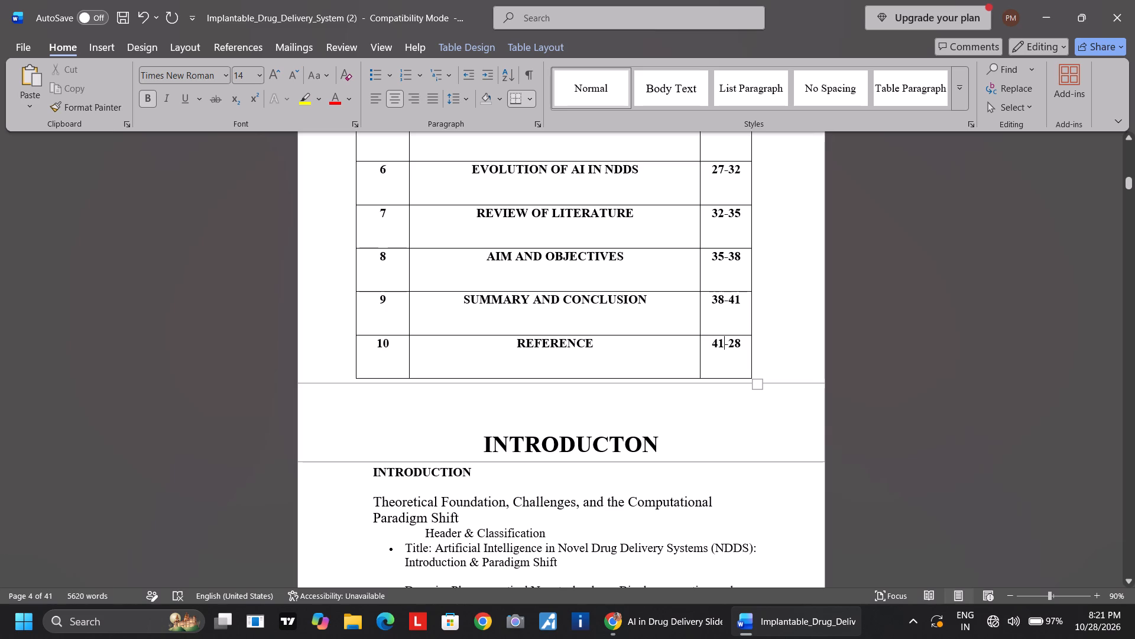
right_click(745, 346)
key(BackSpace)
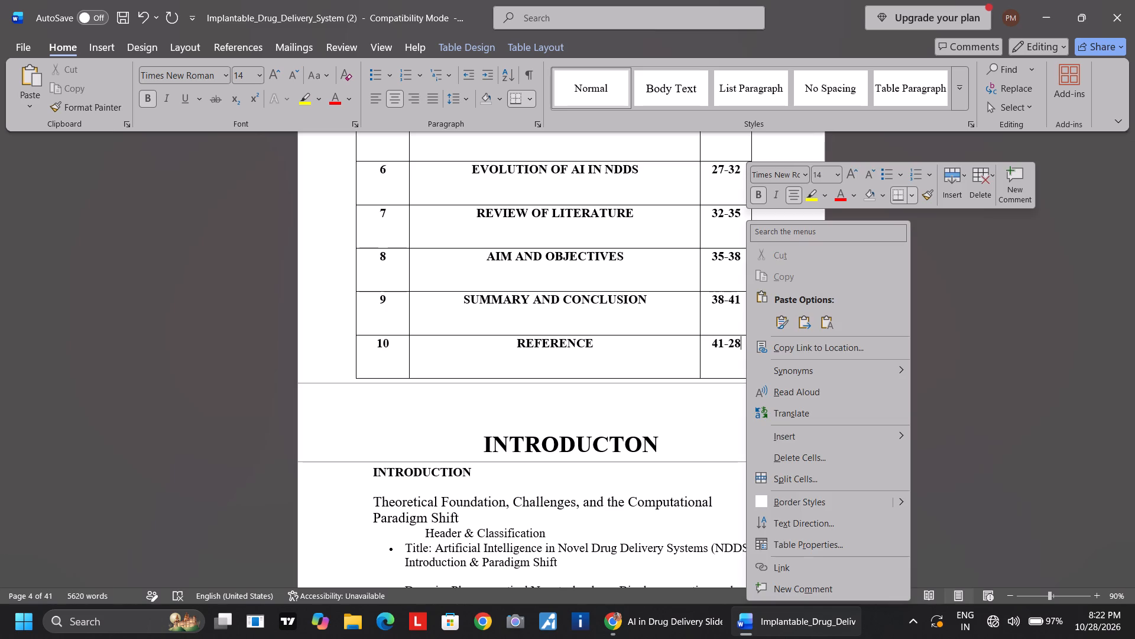
click(745, 346)
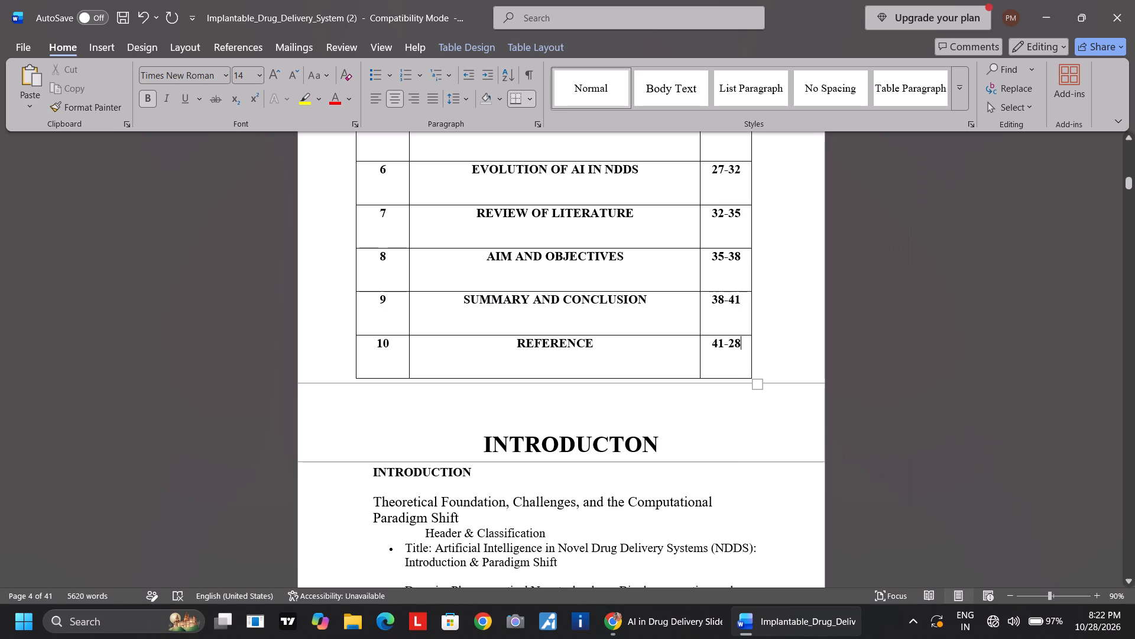
key(BackSpace)
key(BackSpace)
text(43)
Review the contents table and the Introduction pages through to the ADVANTAGE OF AI IN NDDS heading.
scroll(745, 346, down, 4)
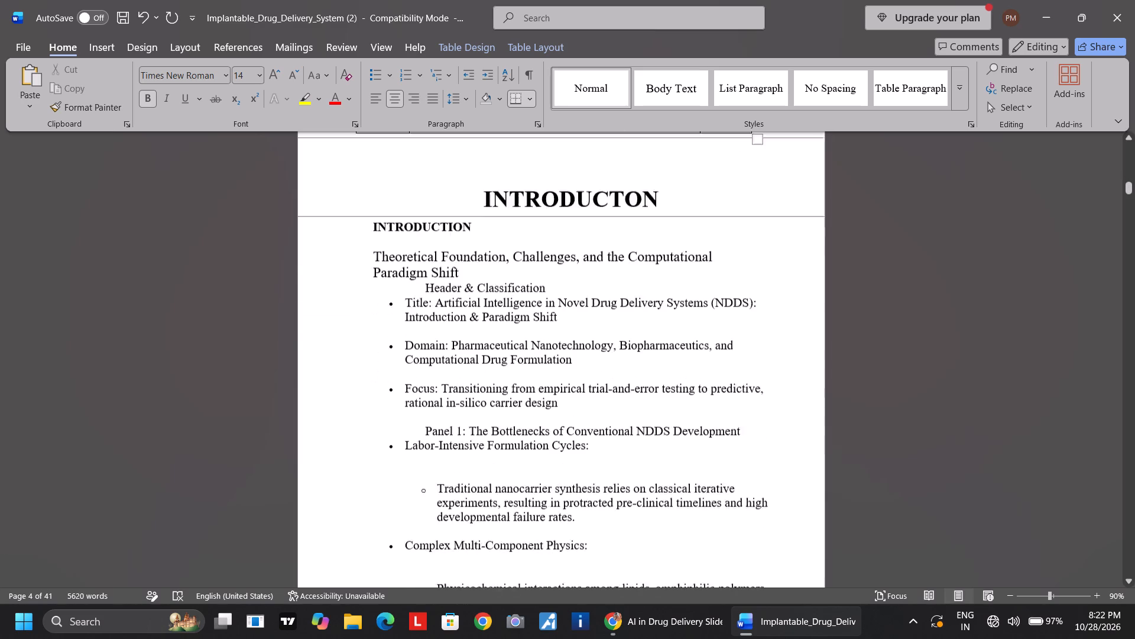
scroll(745, 346, down, 1)
scroll(745, 346, up, 4)
scroll(745, 346, right, 1)
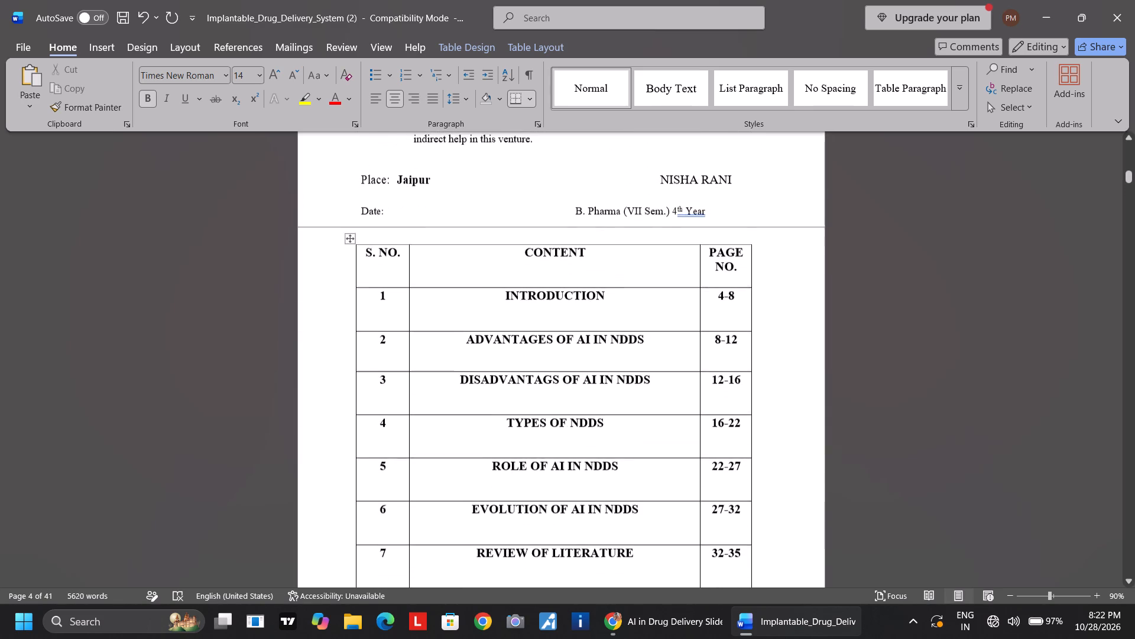
scroll(745, 346, right, 1)
scroll(745, 346, down, 2)
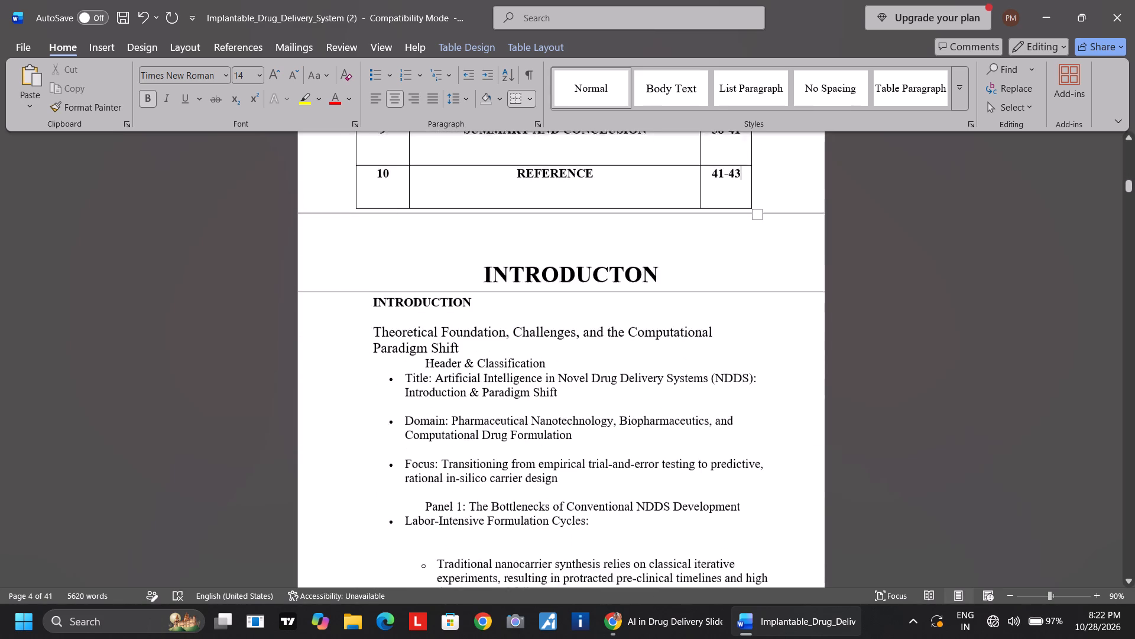
scroll(745, 346, down, 5)
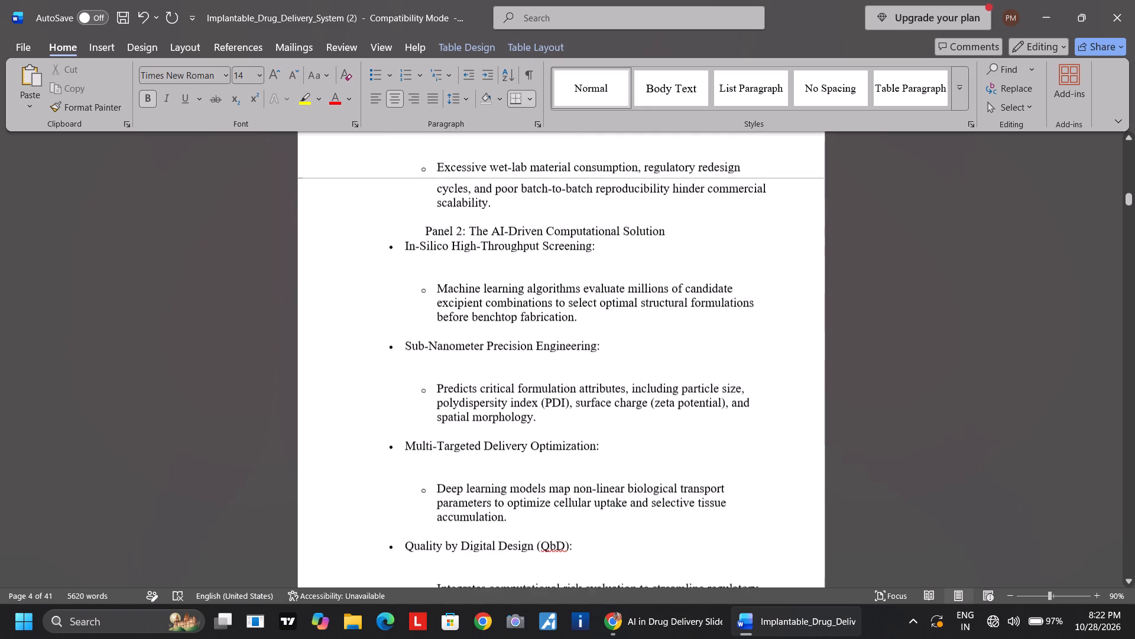
scroll(745, 346, down, 4)
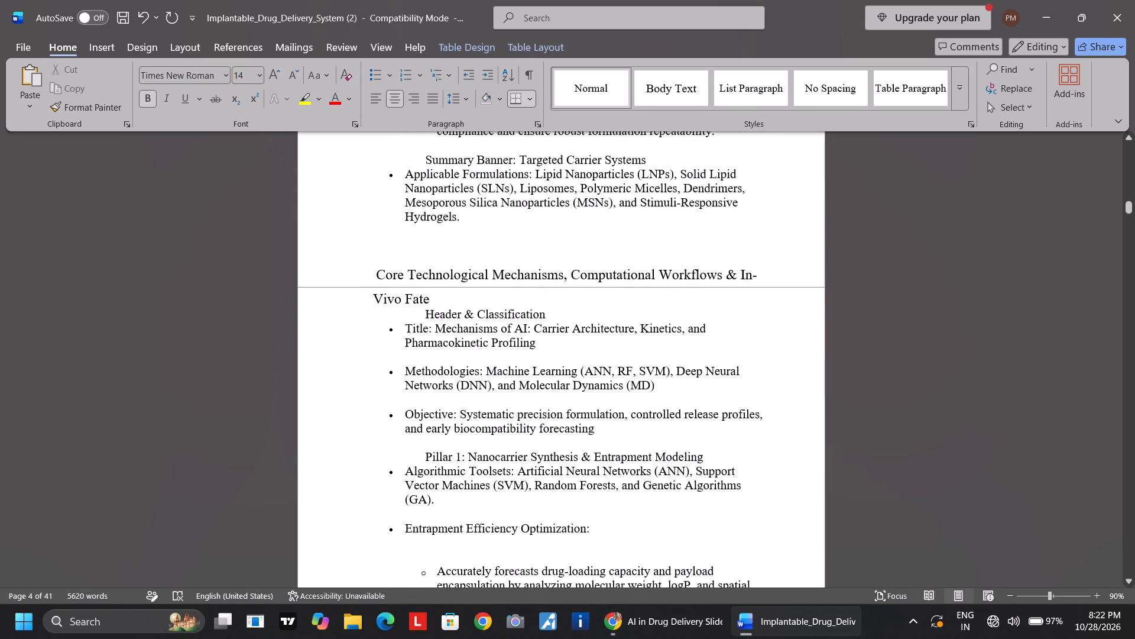
scroll(745, 346, down, 8)
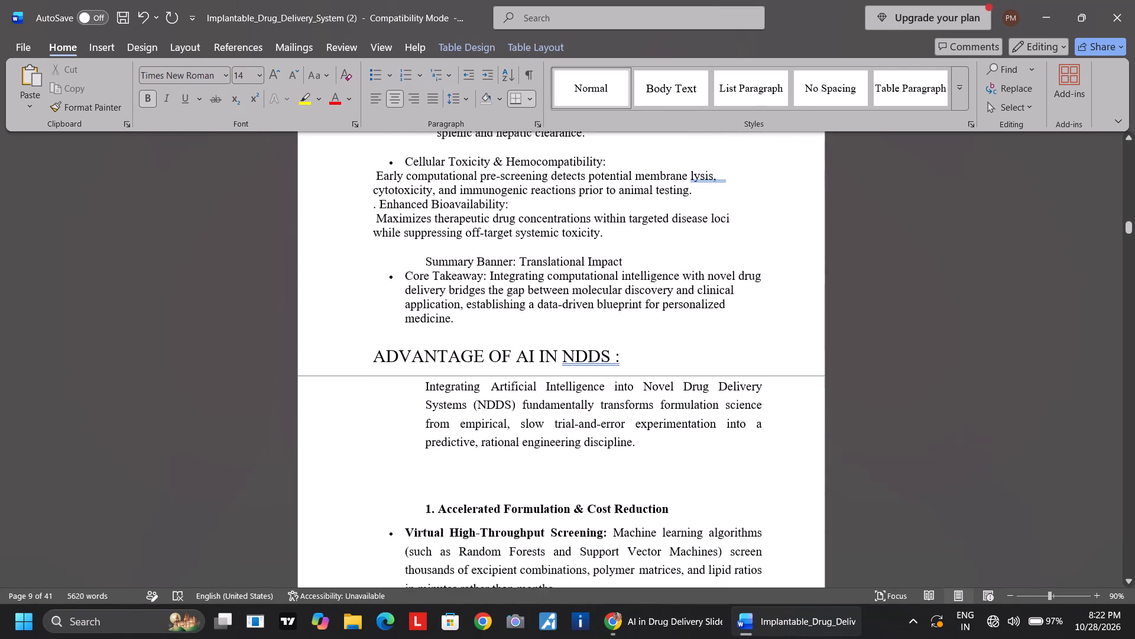
Remove the blank lines above the "1. Accelerated Formulation & Cost Reduction" subheading.
scroll(745, 346, down, 1)
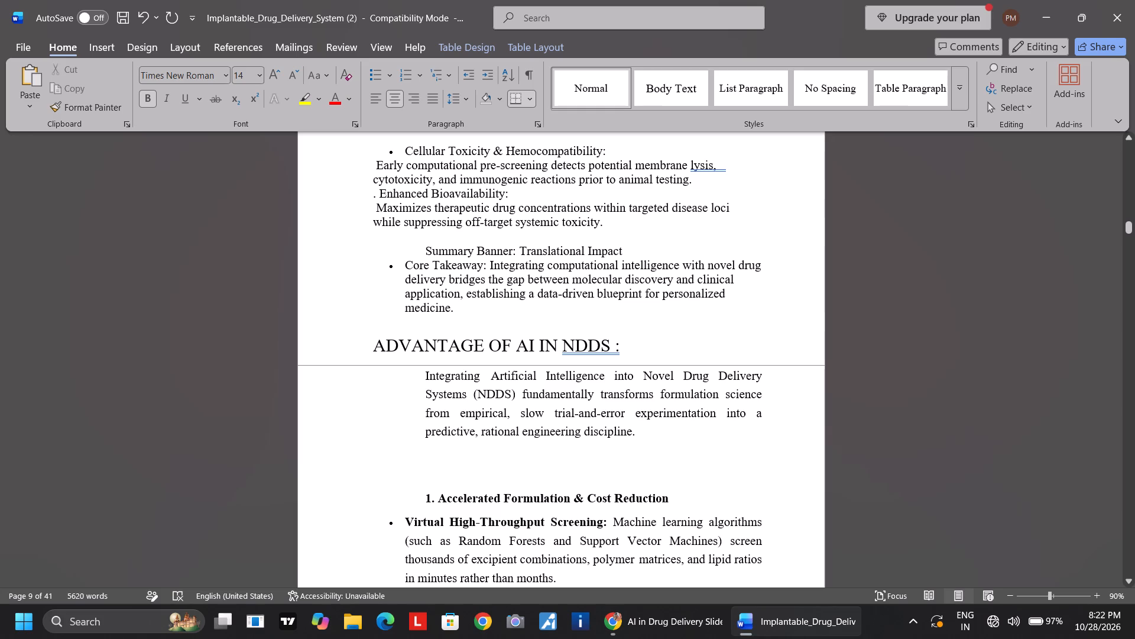
click(421, 490)
key(BackSpace)
key(BackSpace)
key(BackSpace)
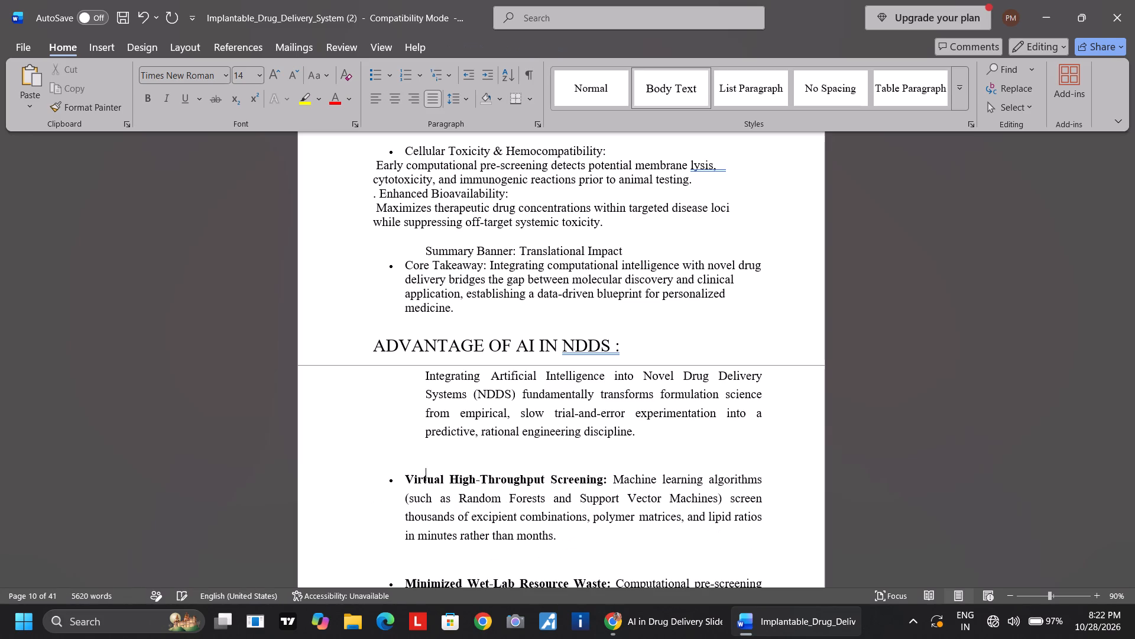
Insert an empty line before the ADVANTAGE OF AI IN NDDS heading so it starts on the following page.
click(370, 339)
key(Return)
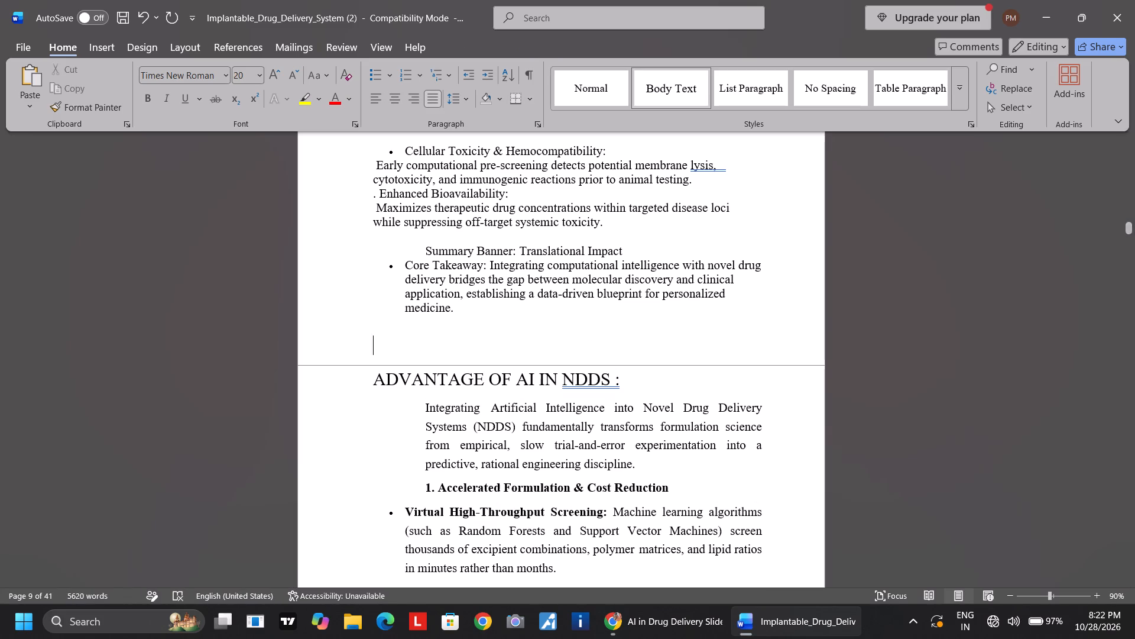
Remove the blank line between the Virtual High-Throughput Screening and Minimized Wet-Lab Resource Waste bullets.
scroll(370, 339, down, 4)
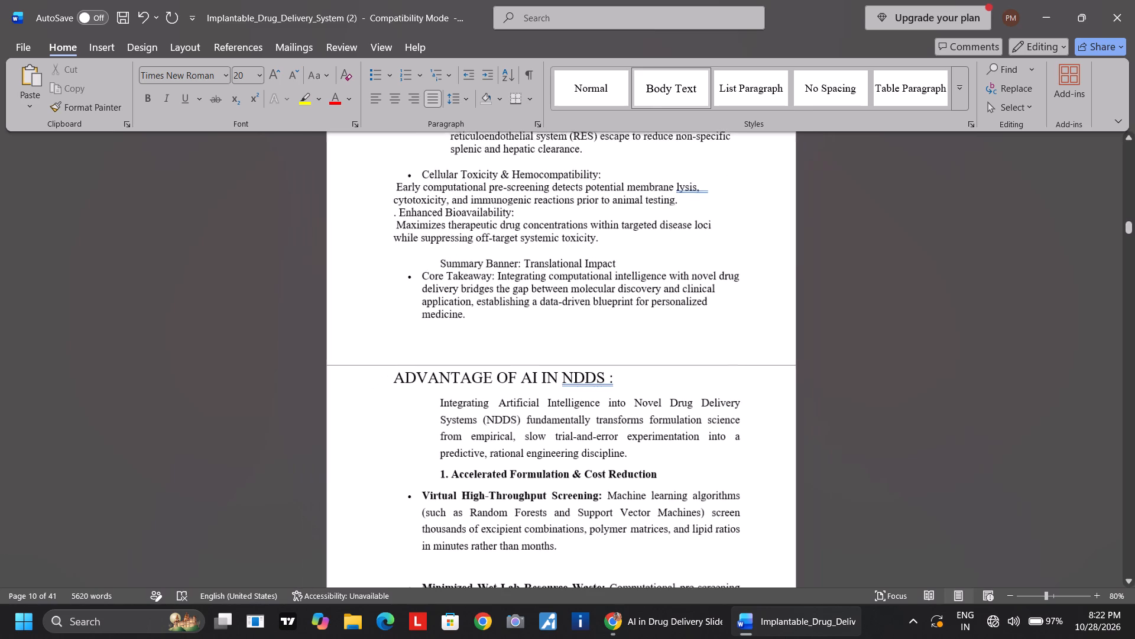
scroll(432, 446, down, 2)
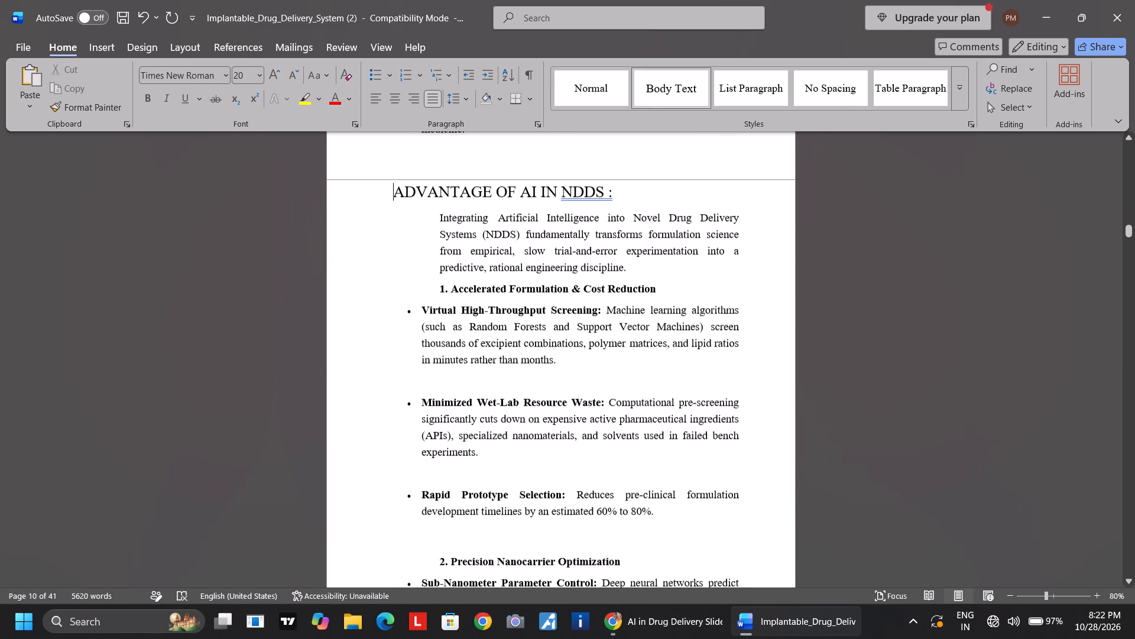
click(432, 446)
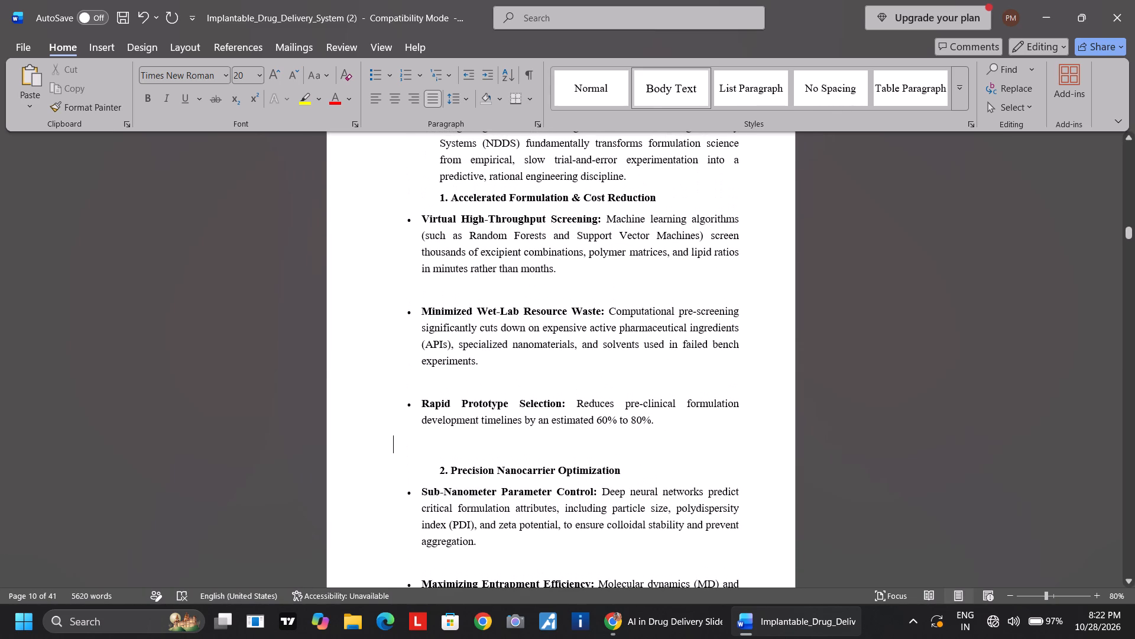
click(408, 312)
click(411, 300)
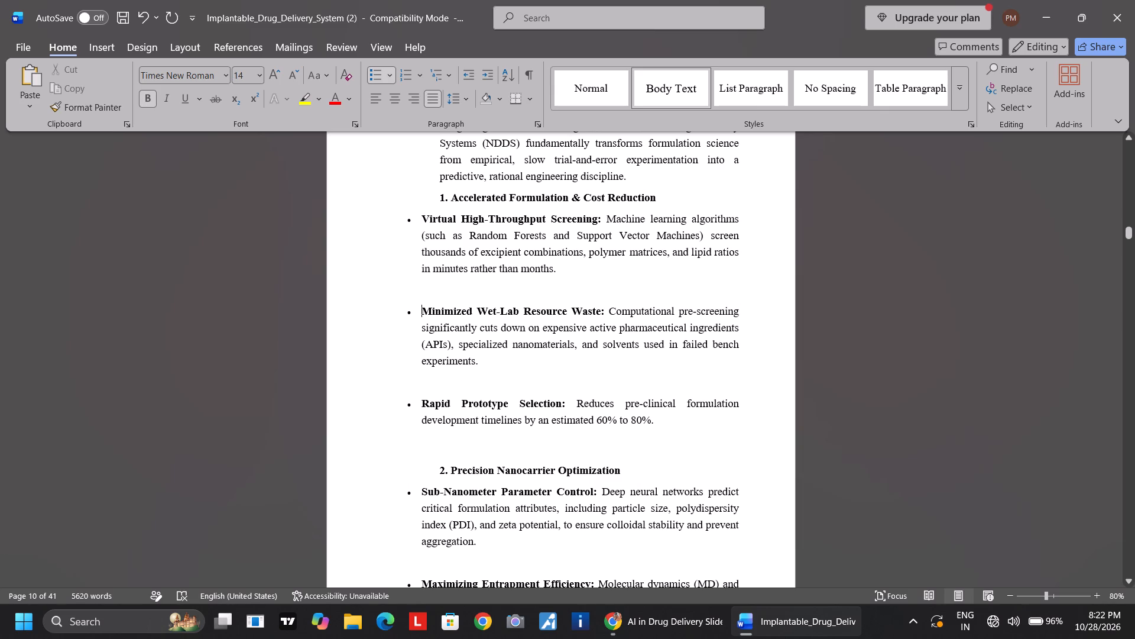
click(414, 300)
click(414, 300)
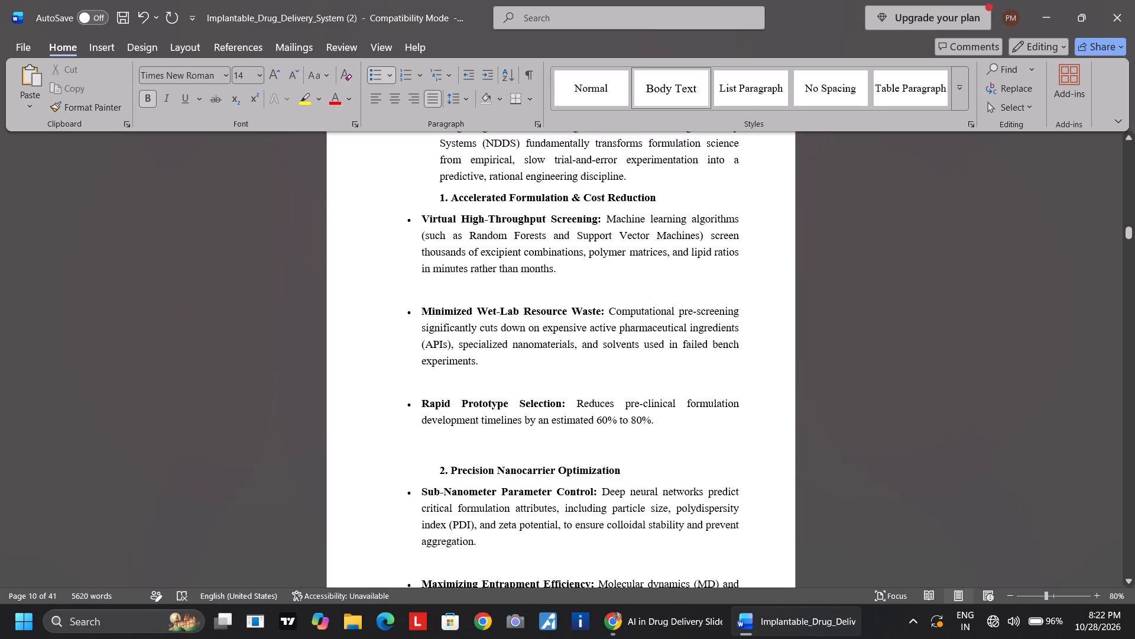
click(422, 297)
key(BackSpace)
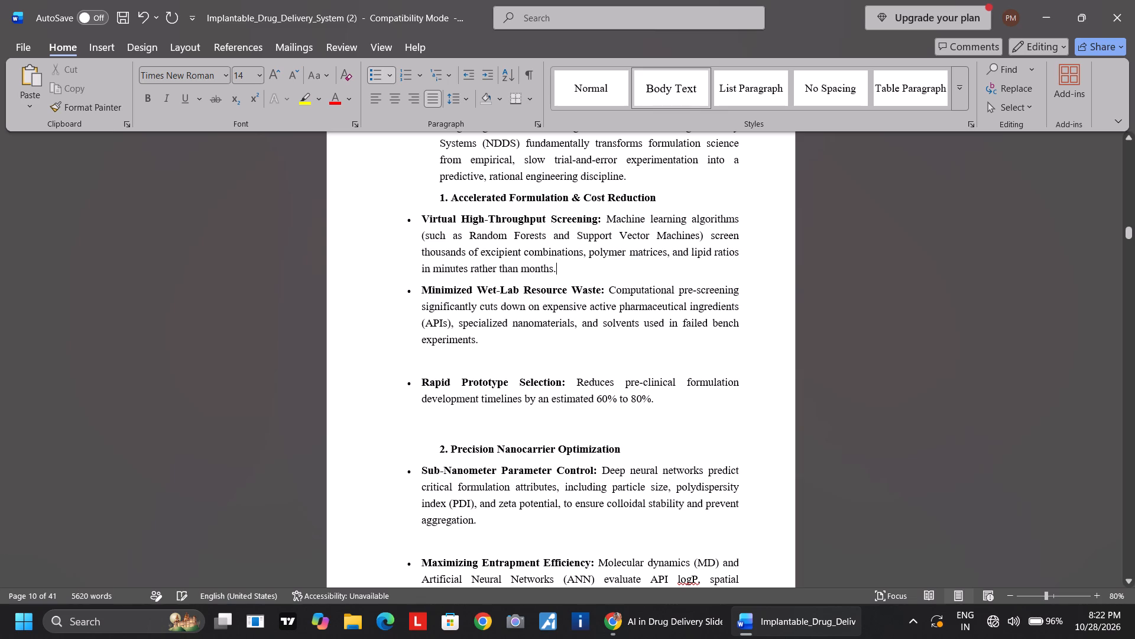
Remove the blank lines directly above and below the Rapid Prototype Selection bullet.
click(411, 352)
key(BackSpace)
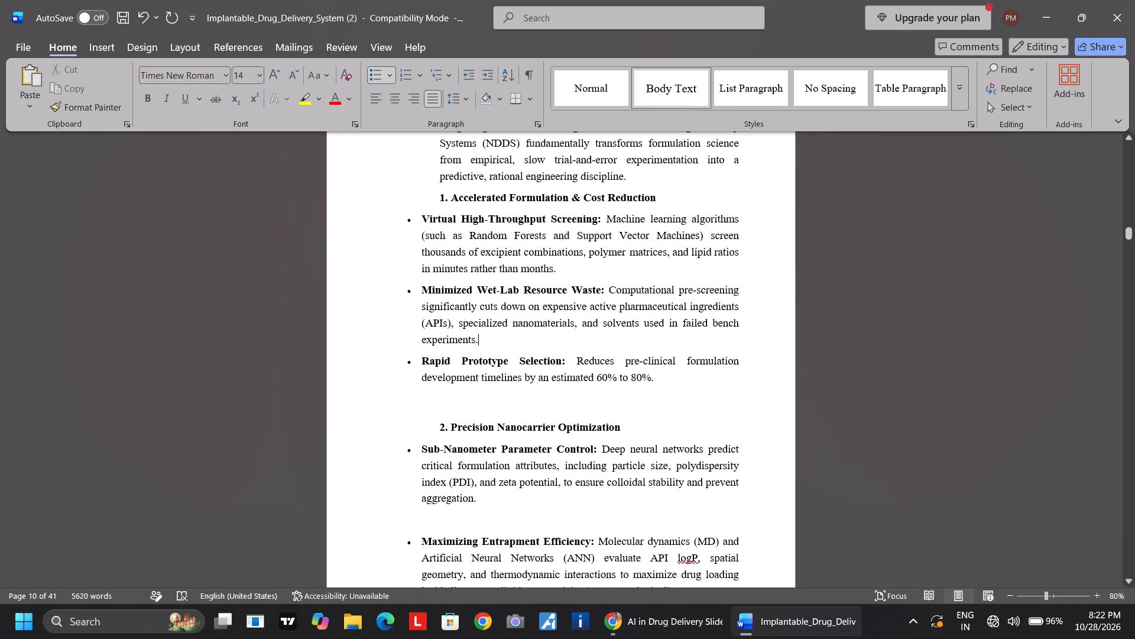
click(416, 409)
key(BackSpace)
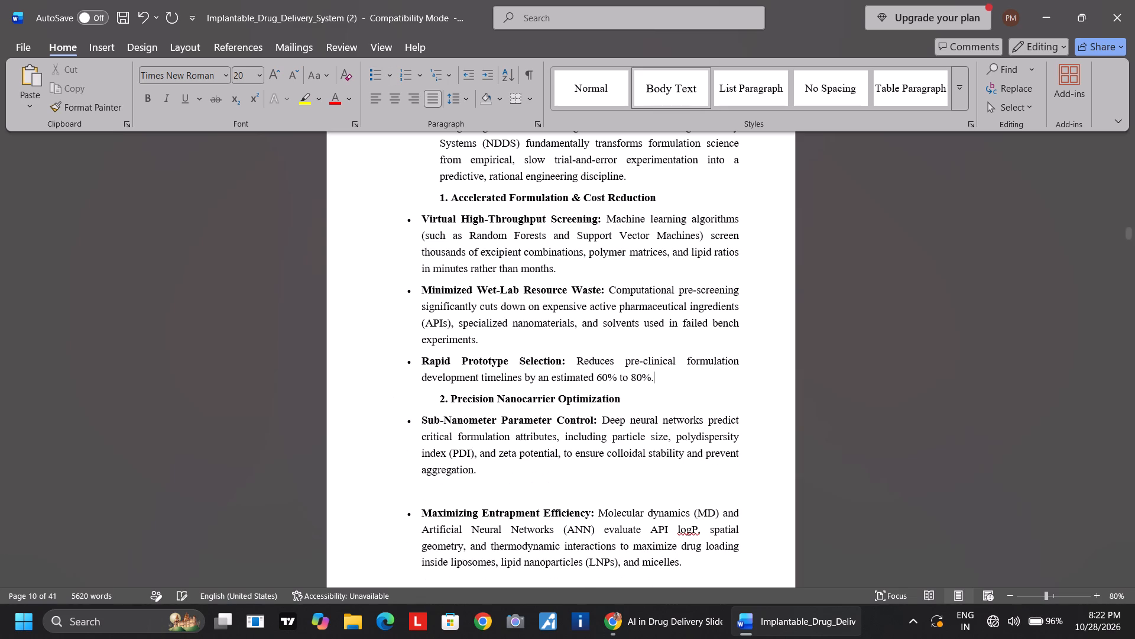
Remove the blank lines between the bullets under the "2. Precision Nanocarrier Optimization" subheading.
click(418, 496)
key(BackSpace)
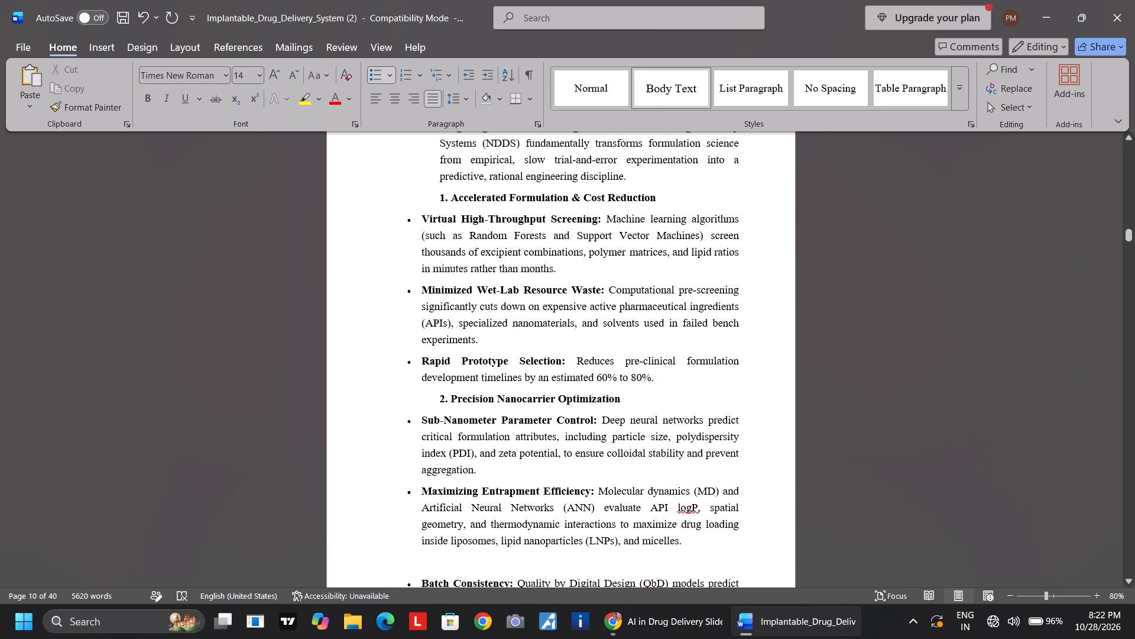
scroll(418, 496, down, 2)
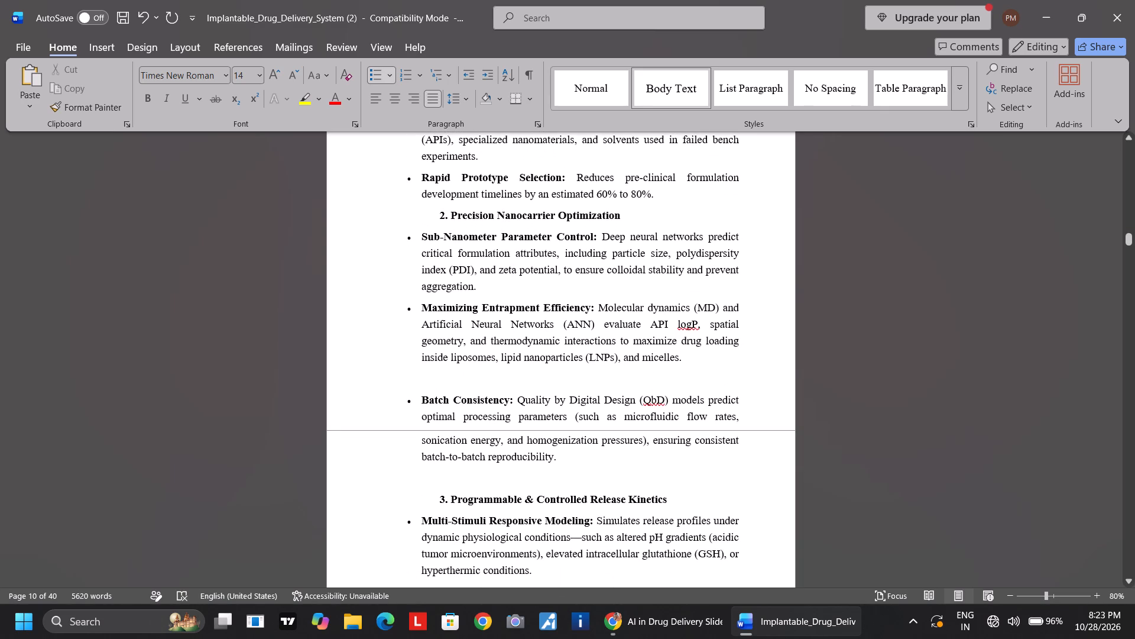
click(431, 386)
key(BackSpace)
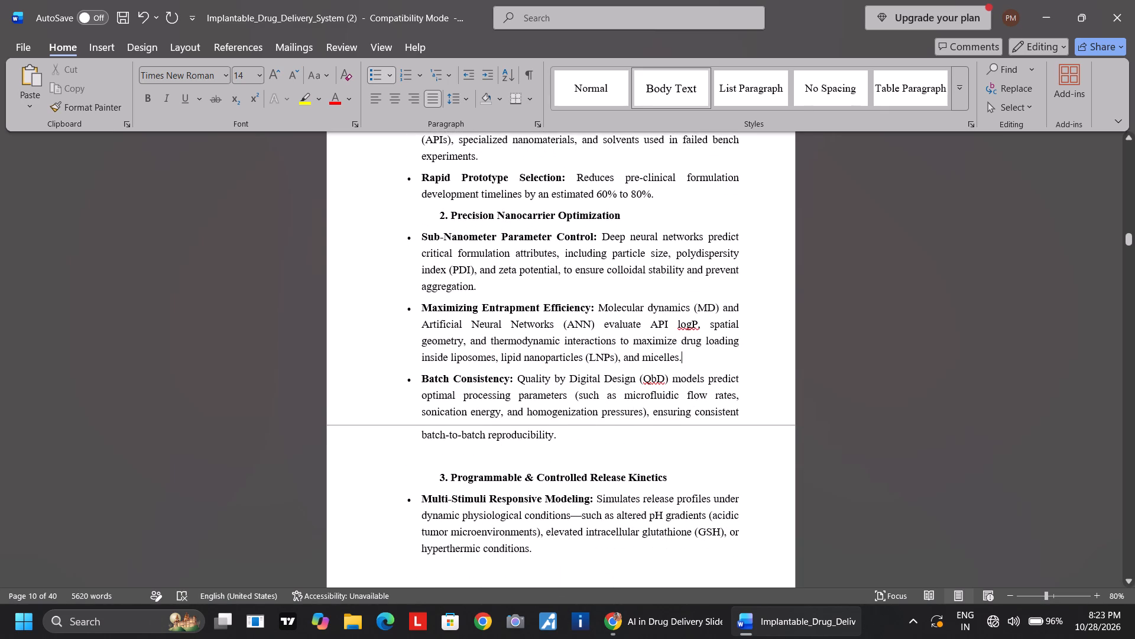
Remove the blank line above "3. Programmable & Controlled Release Kinetics" and reset that subheading's indent to four spaces.
click(421, 467)
key(BackSpace)
key(BackSpace)
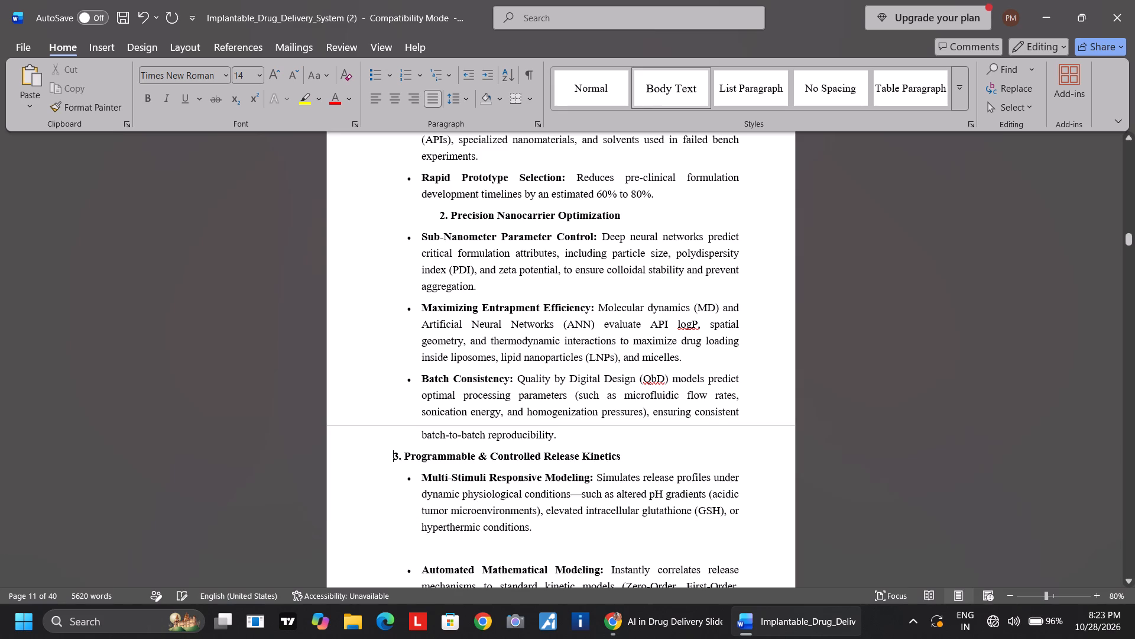
key(space)
key(space)
key(space)
key(space)
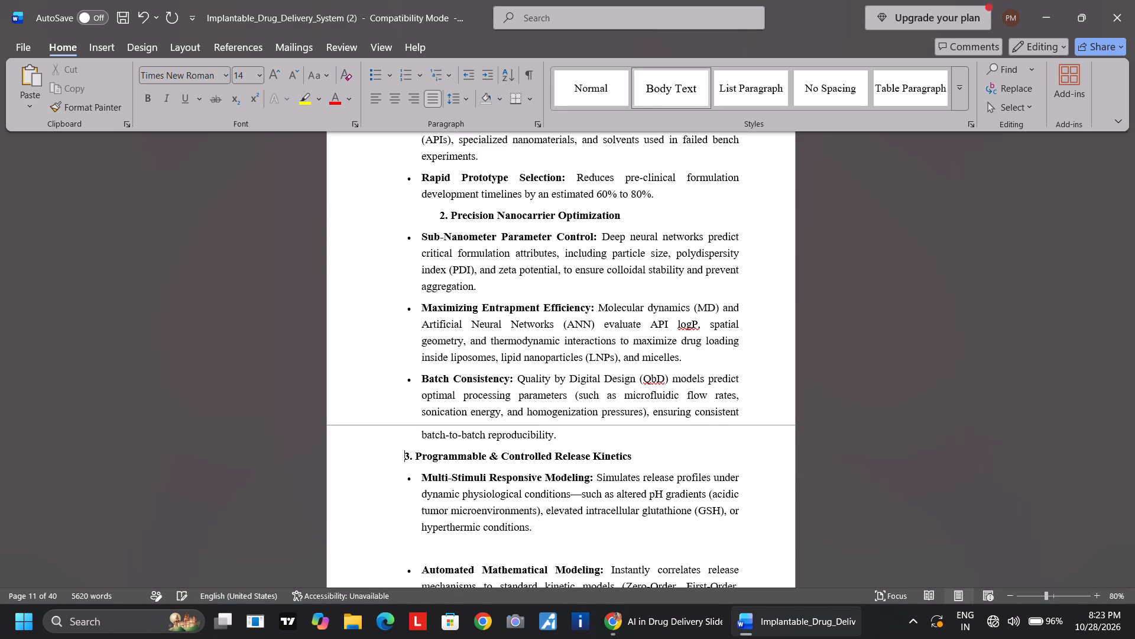
key(space)
key(BackSpace)
Remove the blank lines around the Automated Mathematical Modeling bullet and below the Active Targeting Optimization bullet.
scroll(421, 467, down, 3)
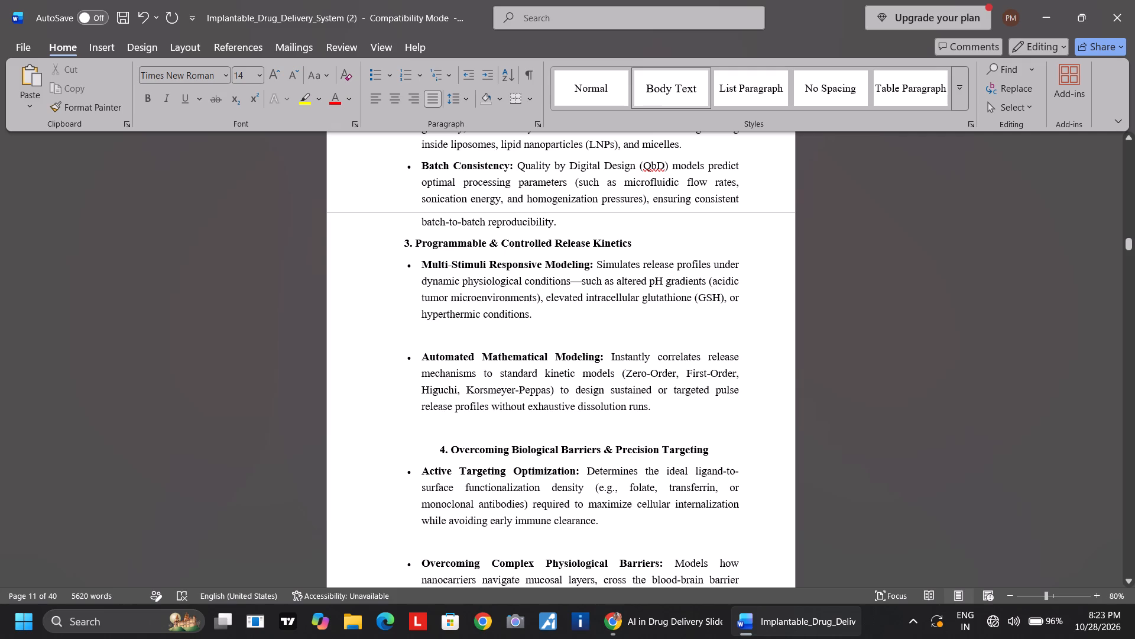
click(411, 341)
key(BackSpace)
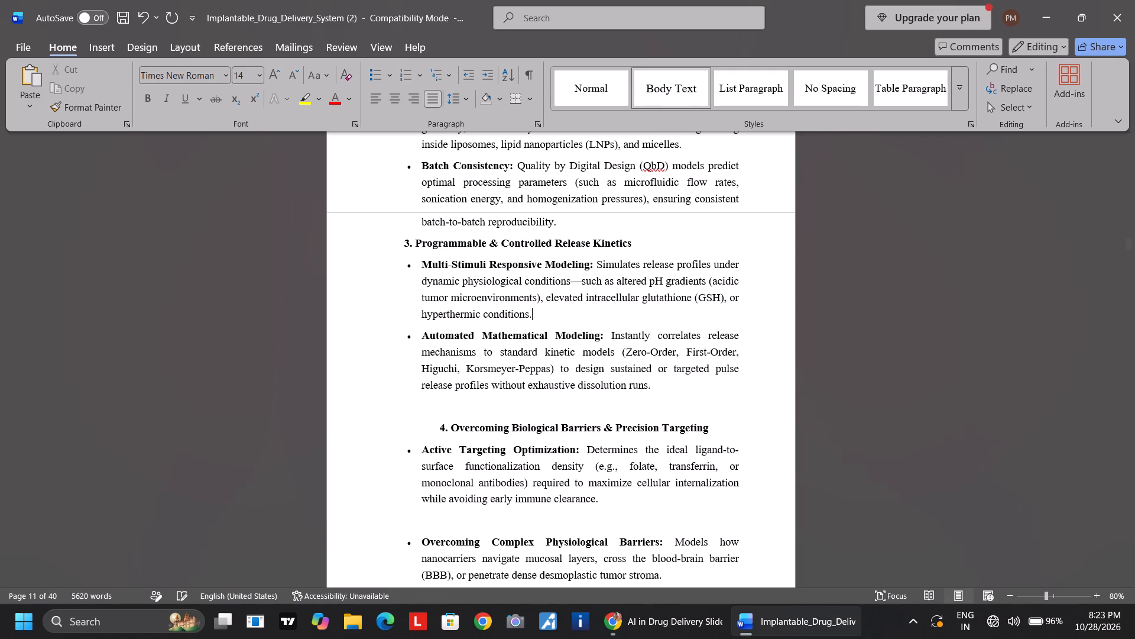
click(425, 406)
key(BackSpace)
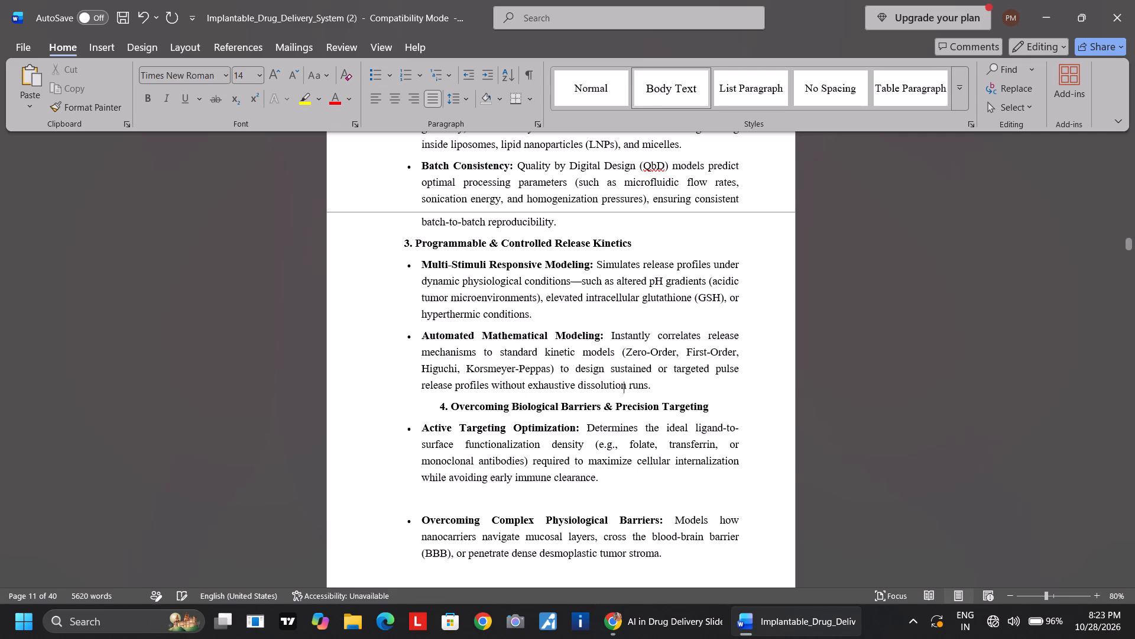
click(418, 501)
key(BackSpace)
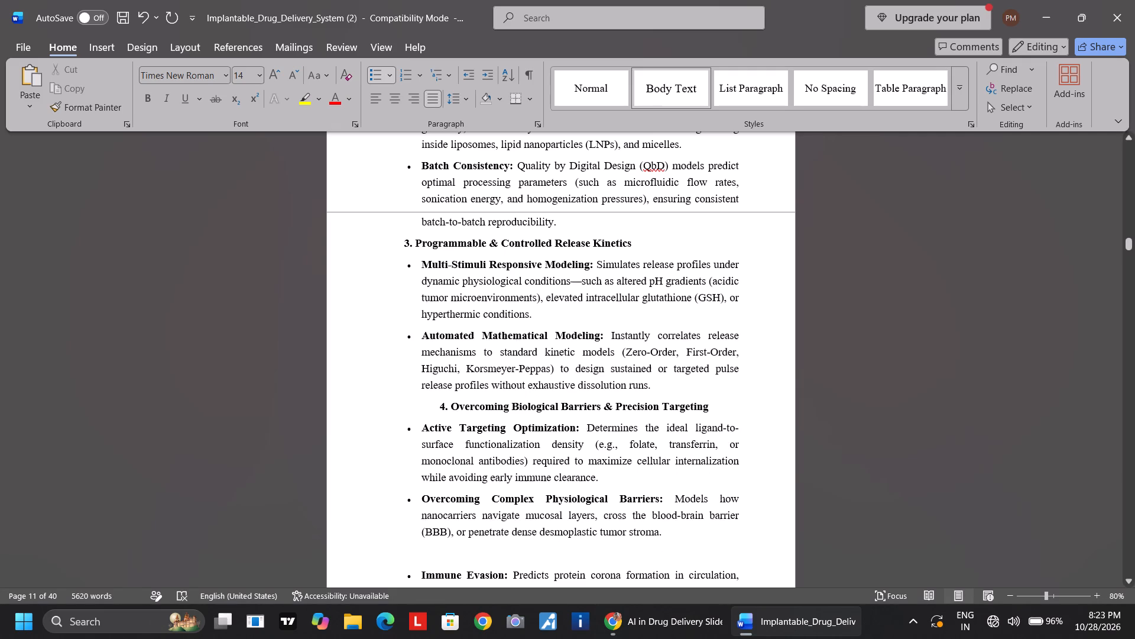
Join the "4. Overcoming Biological Barriers & Precision Targeting" subheading to the preceding bullet and split it off again as its own bullet item.
click(437, 409)
key(BackSpace)
key(BackSpace)
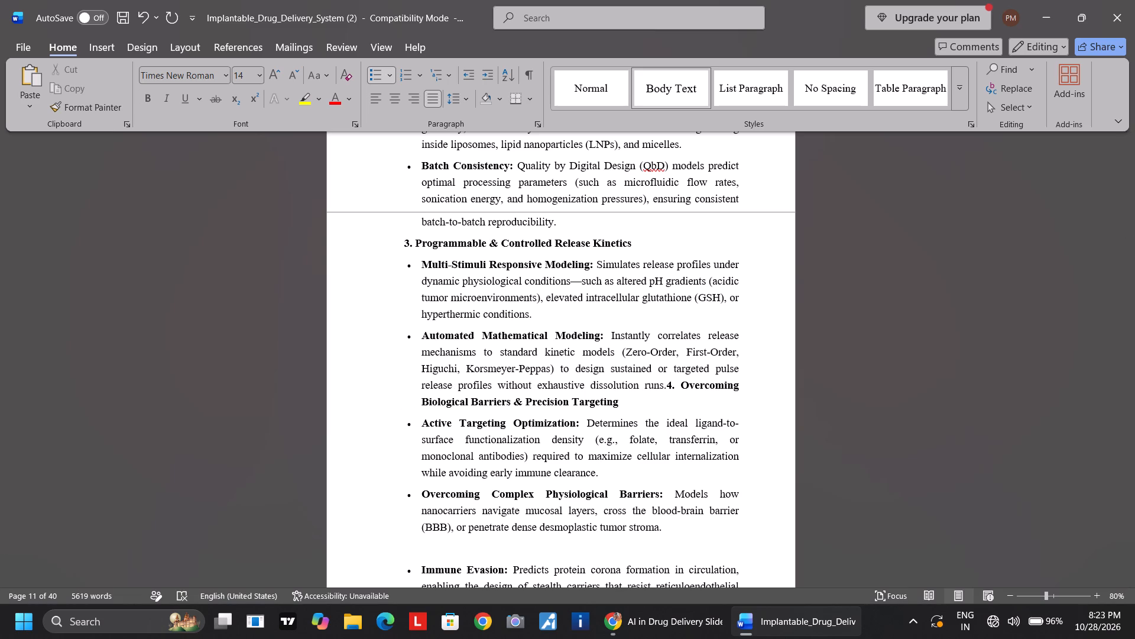
key(Return)
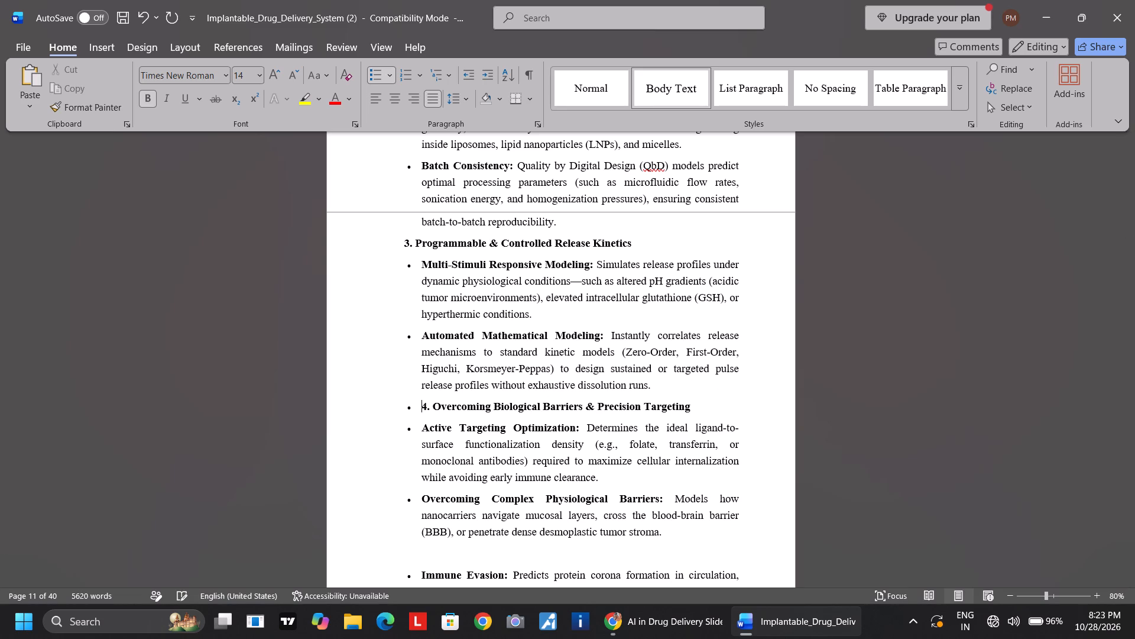
Remove the blank line between the Overcoming Complex Physiological Barriers and Immune Evasion bullets.
scroll(437, 409, down, 3)
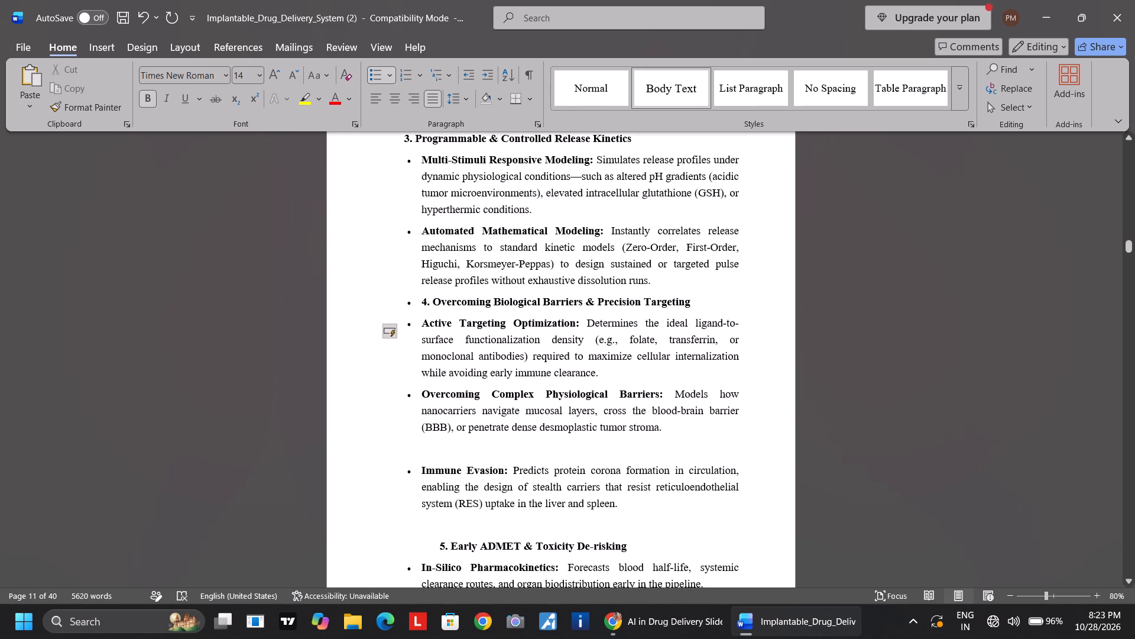
click(413, 453)
key(BackSpace)
Remove the blank line above "5. Early ADMET & Toxicity De-risking" and reset that subheading's indent to five spaces.
scroll(413, 453, down, 2)
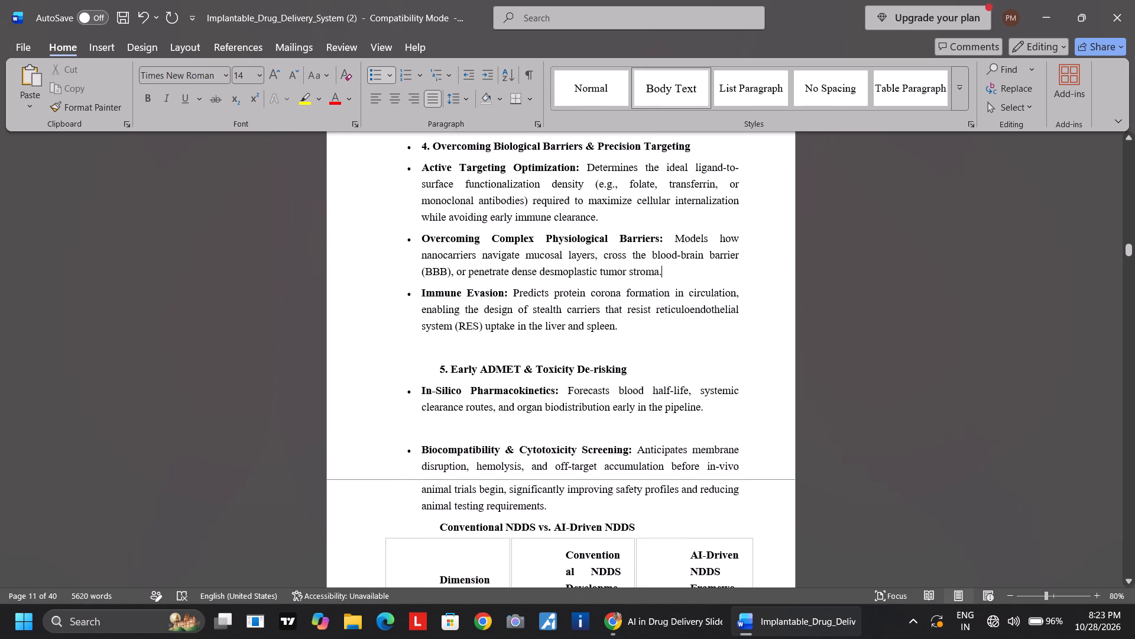
click(423, 359)
key(BackSpace)
key(BackSpace)
key(space)
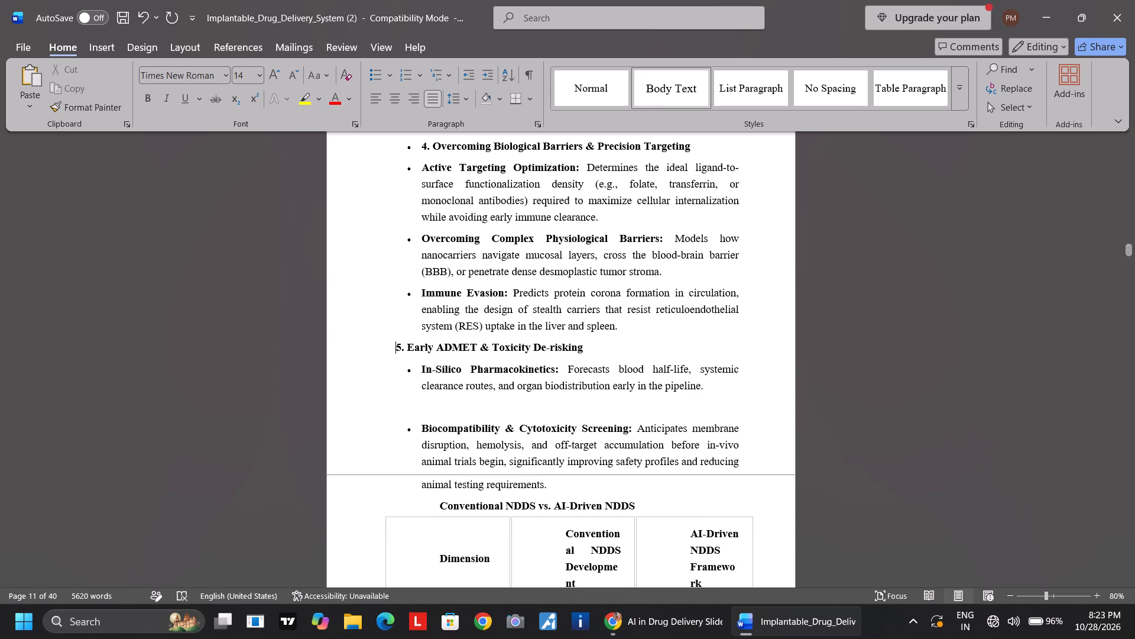
key(space)
key(space)
key(space)
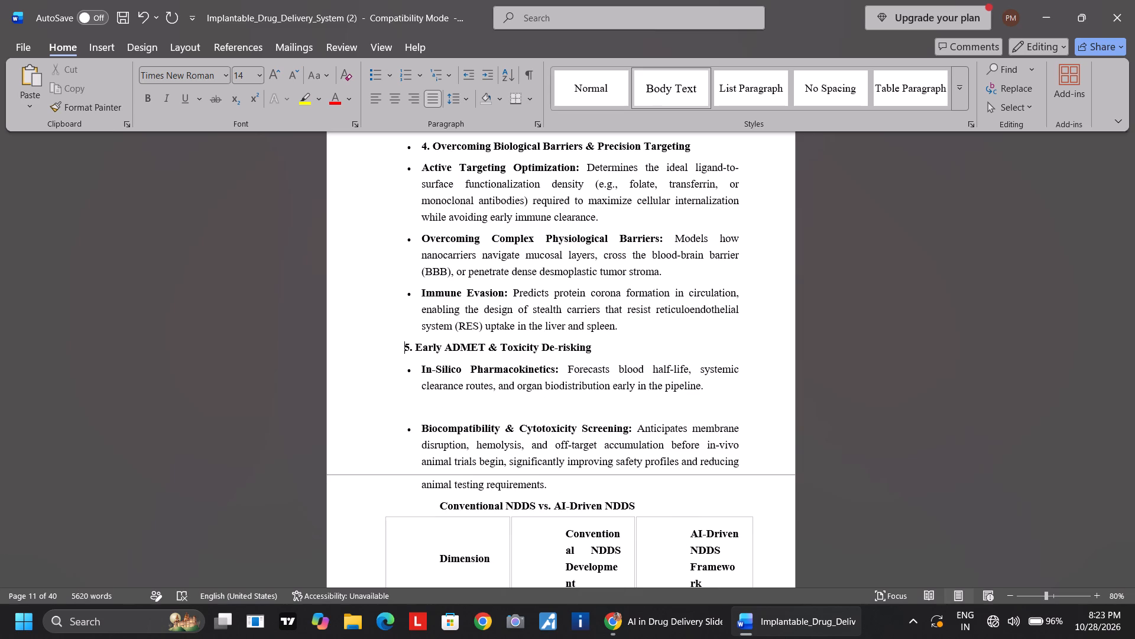
key(space)
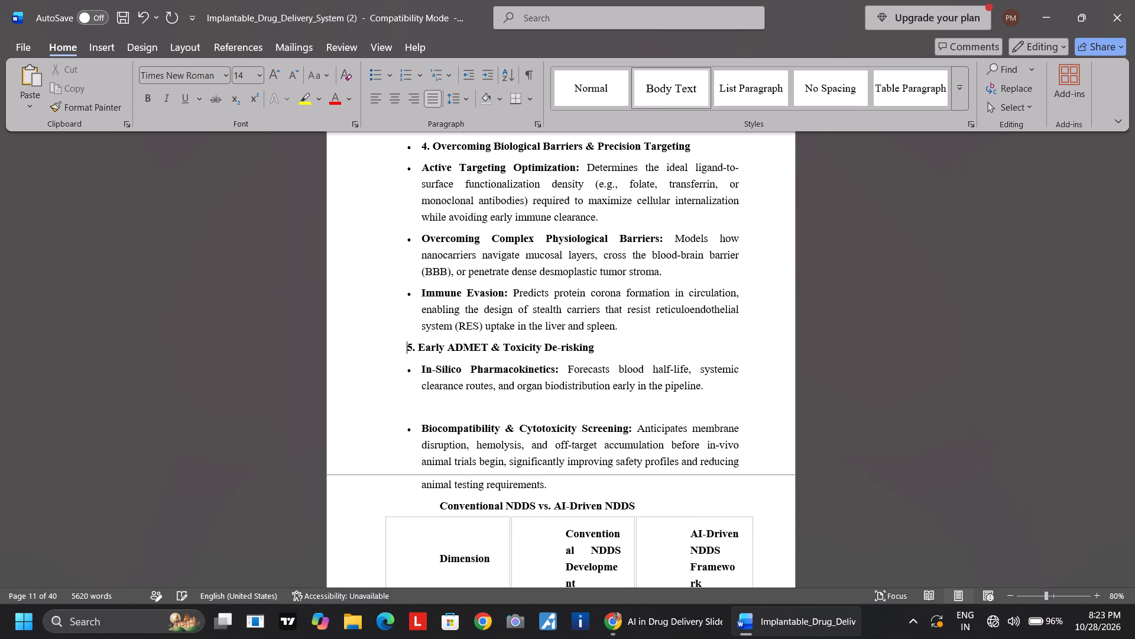
Remove the bullet from the "4. Overcoming Biological Barriers & Precision Targeting" subheading and reduce its indent to align with subheading 5.
scroll(423, 359, up, 1)
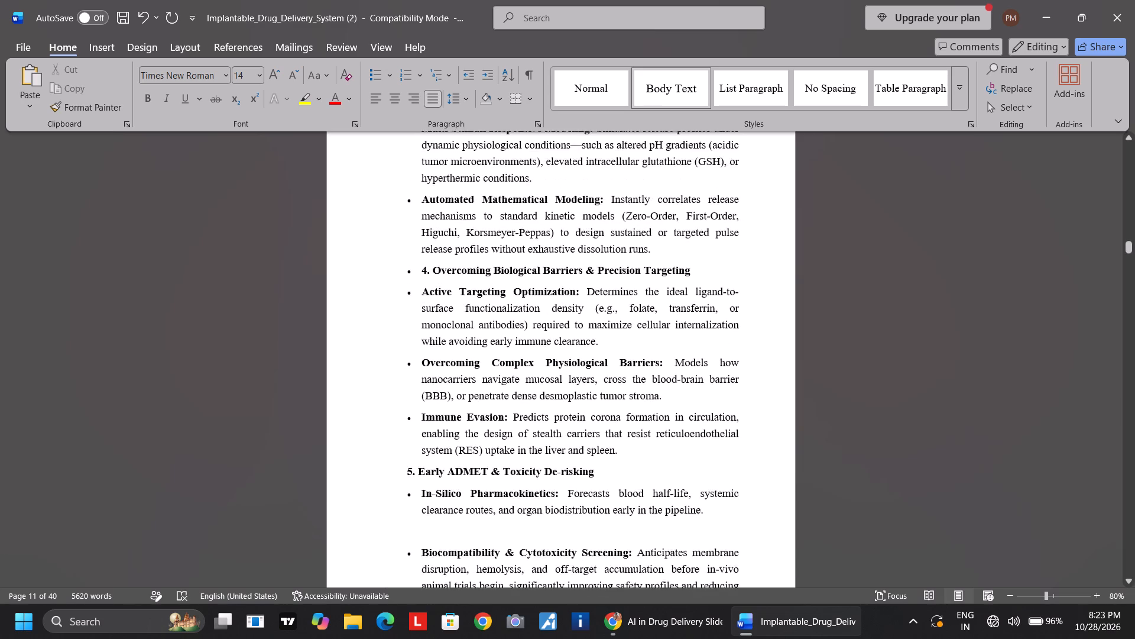
scroll(423, 359, up, 2)
scroll(423, 359, down, 4)
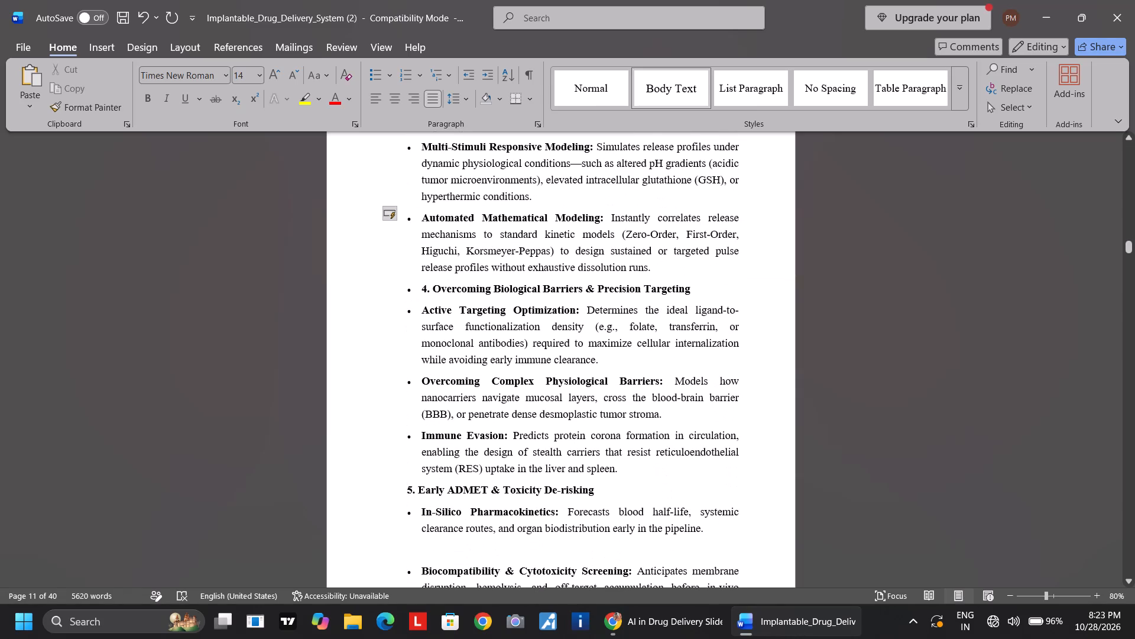
click(421, 295)
key(BackSpace)
key(BackSpace)
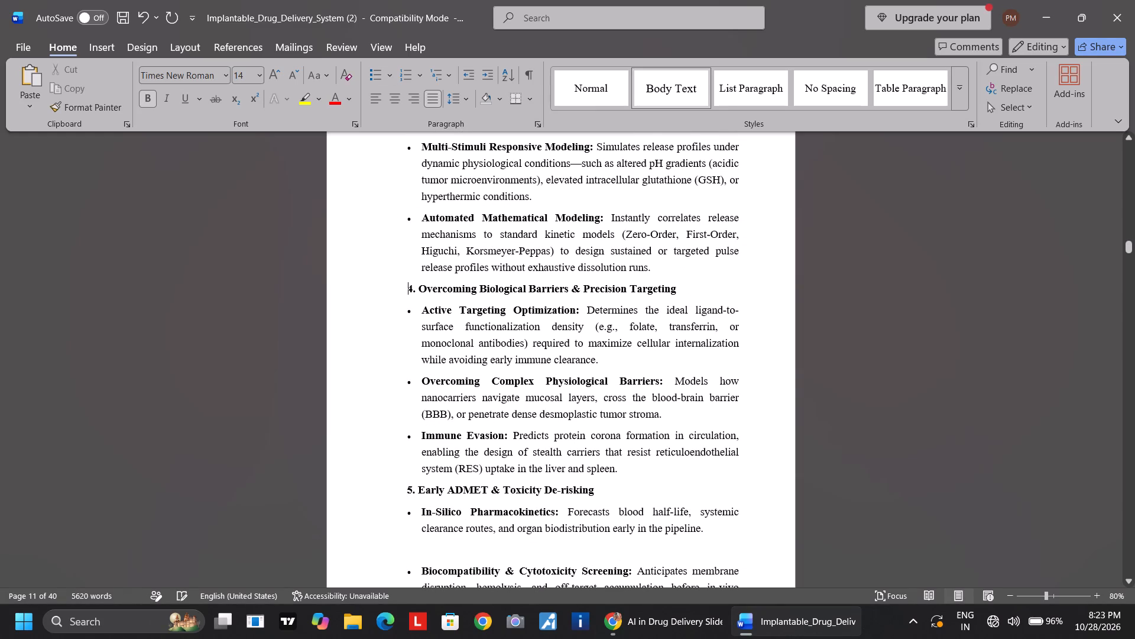
Remove the blank line between the In-Silico Pharmacokinetics and Biocompatibility & Cytotoxicity Screening bullets.
scroll(421, 295, down, 3)
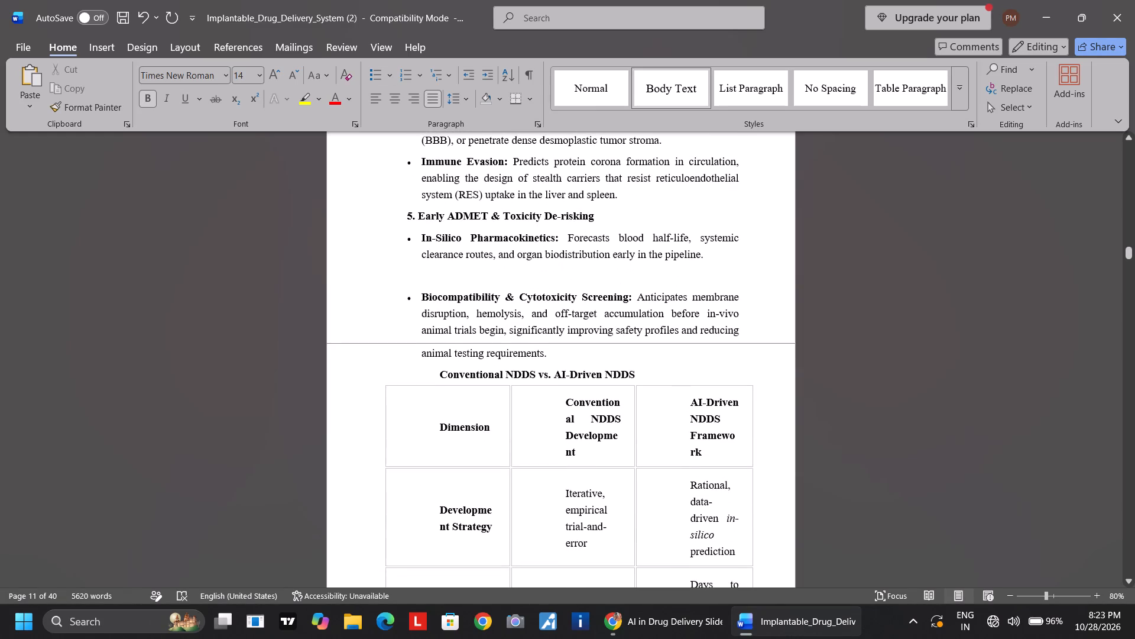
click(417, 283)
key(BackSpace)
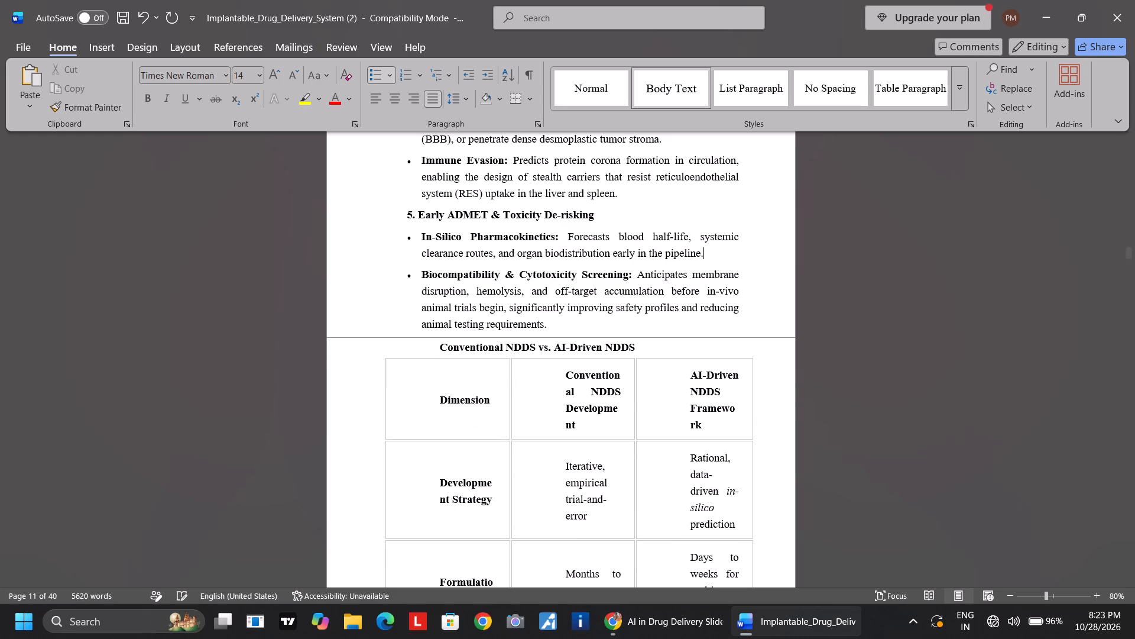
Review the layout and spacing of the Introduction, Core Technological Mechanisms and Advantage of AI in NDDS sections, including the start of the comparison table.
scroll(417, 283, right, 1)
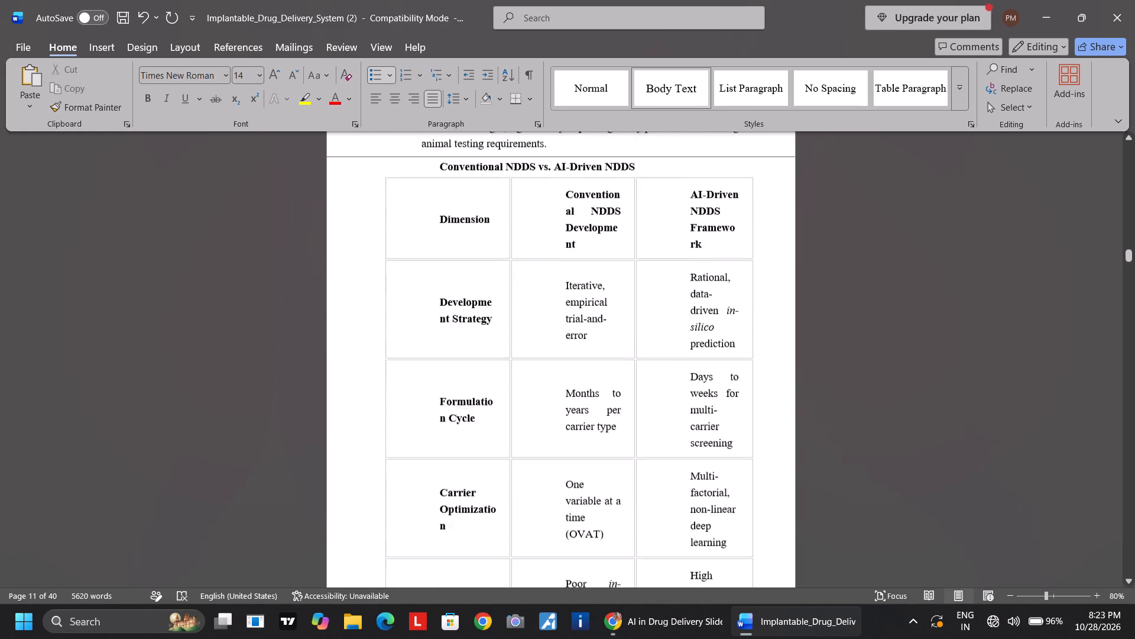
scroll(417, 283, up, 10)
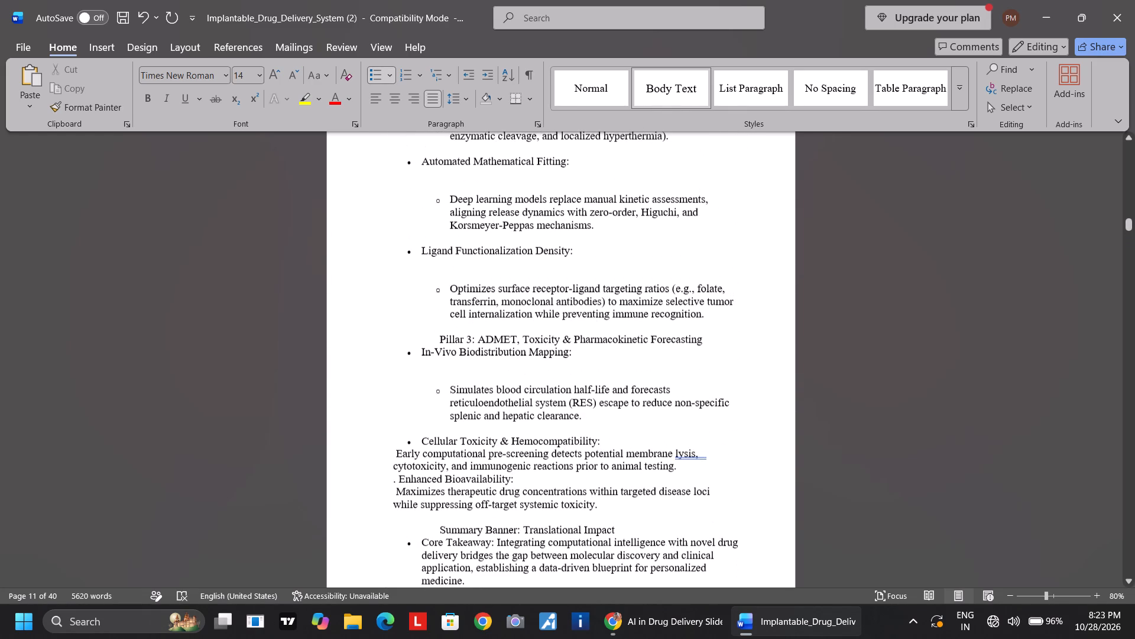
scroll(417, 283, right, 3)
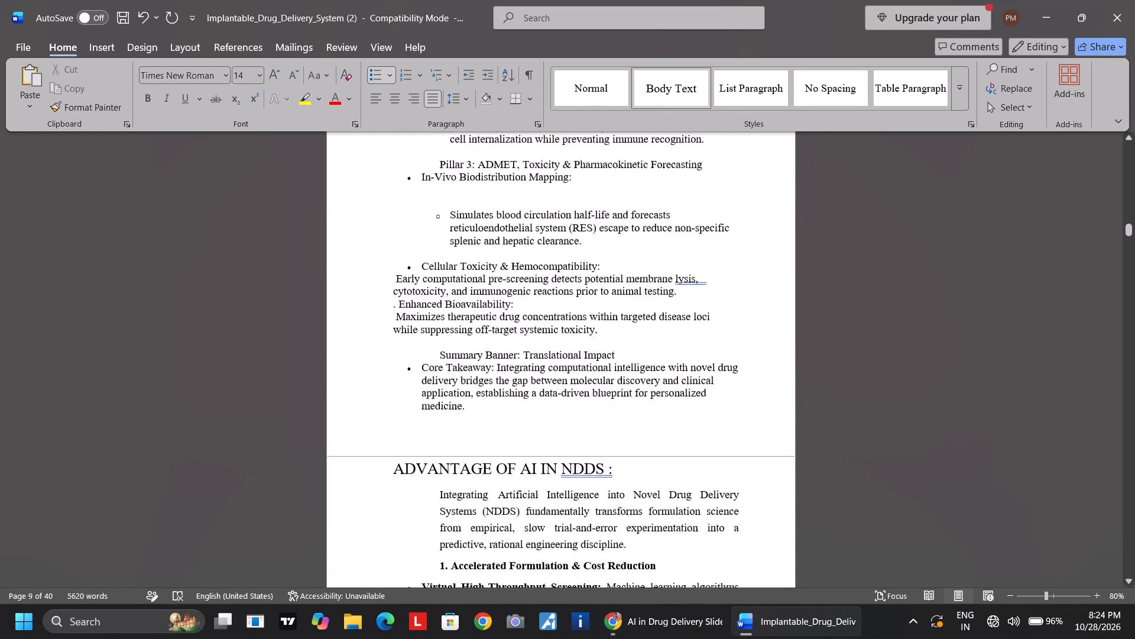
scroll(417, 283, right, 1)
scroll(417, 283, up, 1)
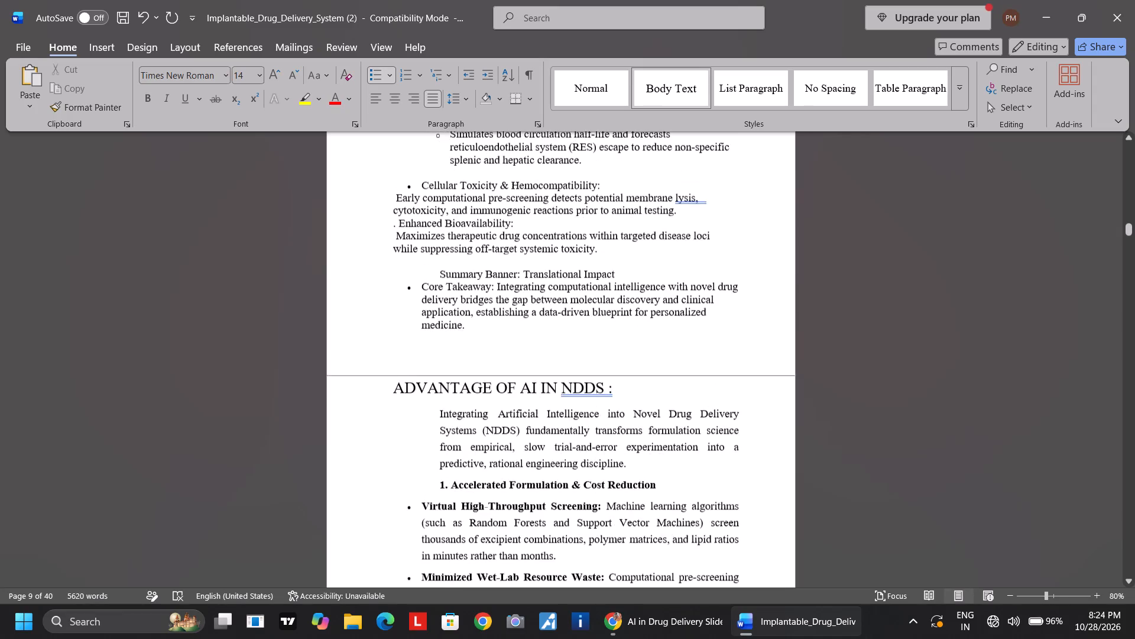
scroll(417, 283, up, 2)
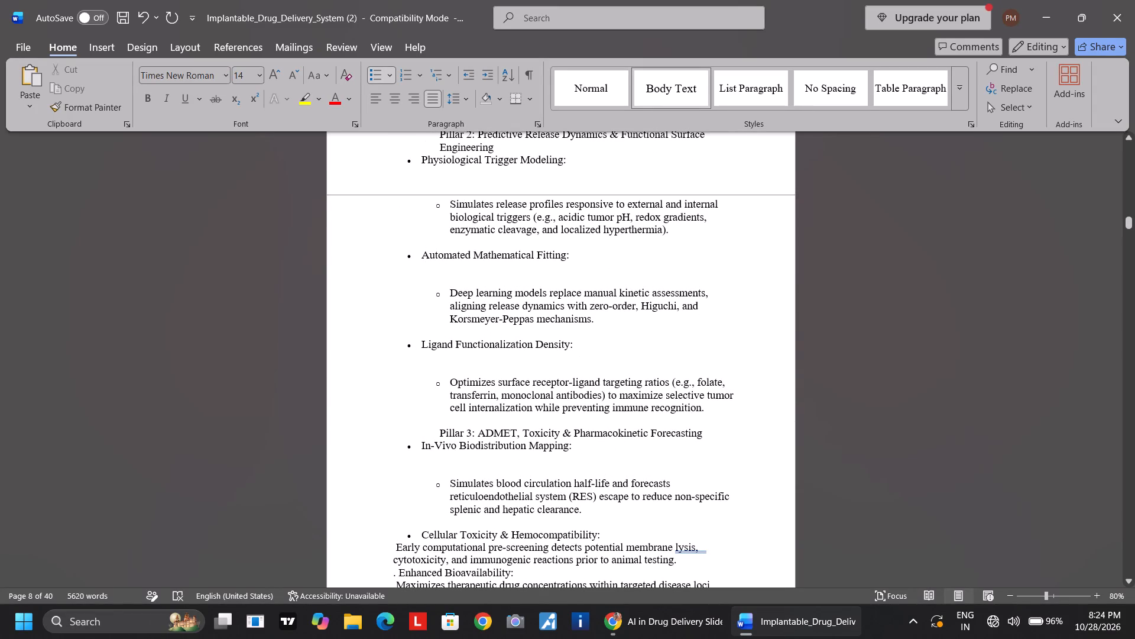
scroll(427, 476, up, 5)
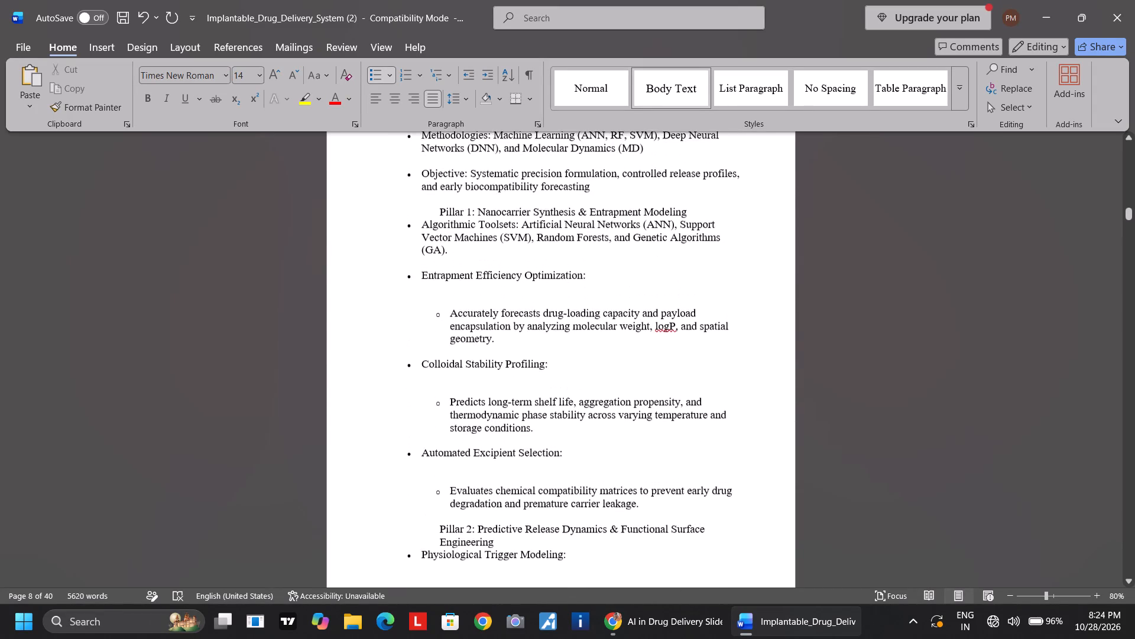
scroll(427, 476, up, 5)
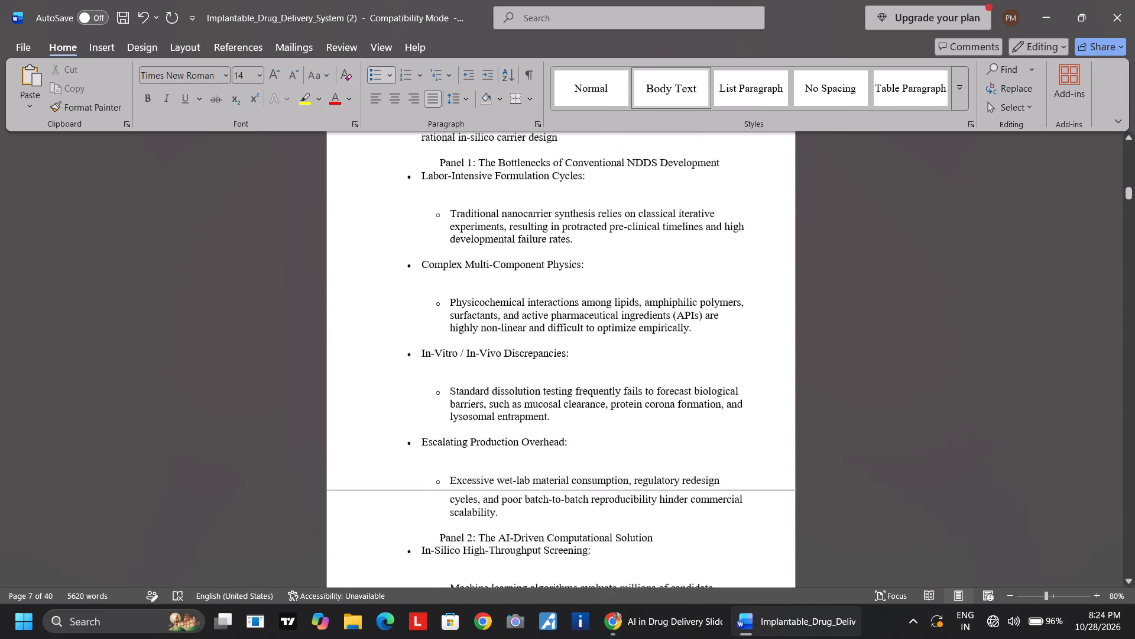
scroll(427, 476, up, 2)
scroll(427, 476, down, 6)
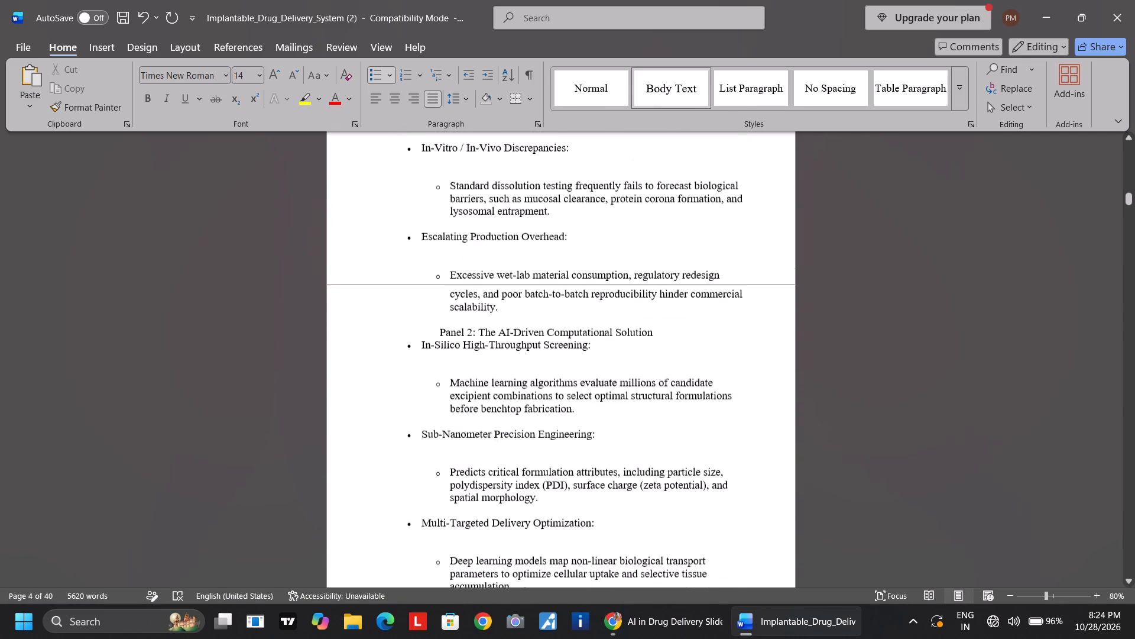
scroll(427, 476, down, 5)
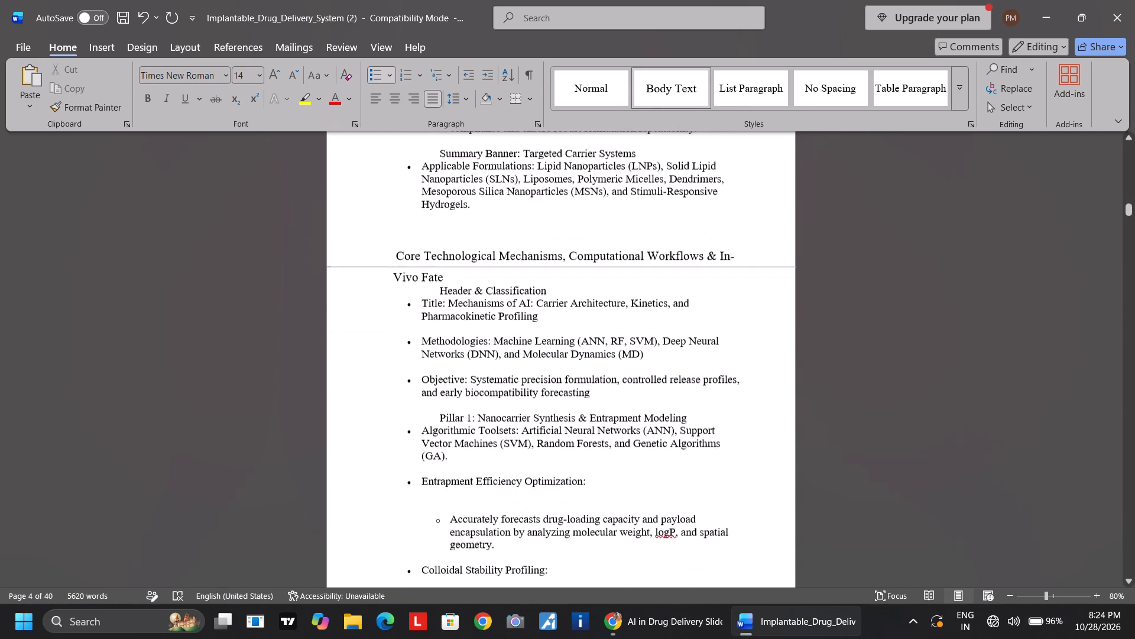
scroll(427, 476, down, 6)
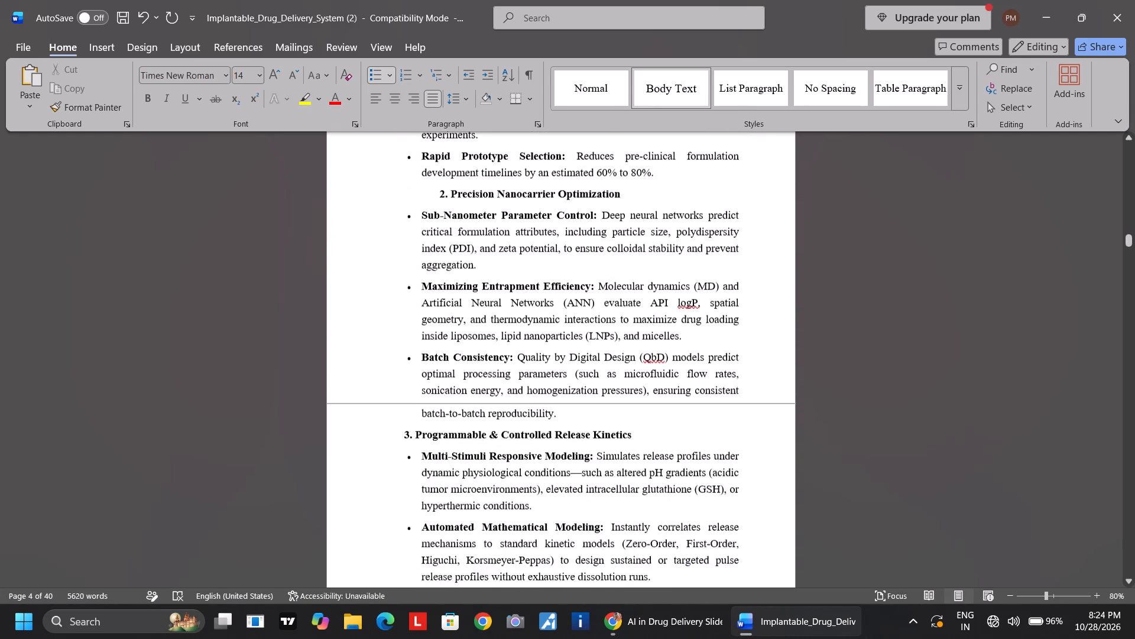
scroll(427, 476, up, 4)
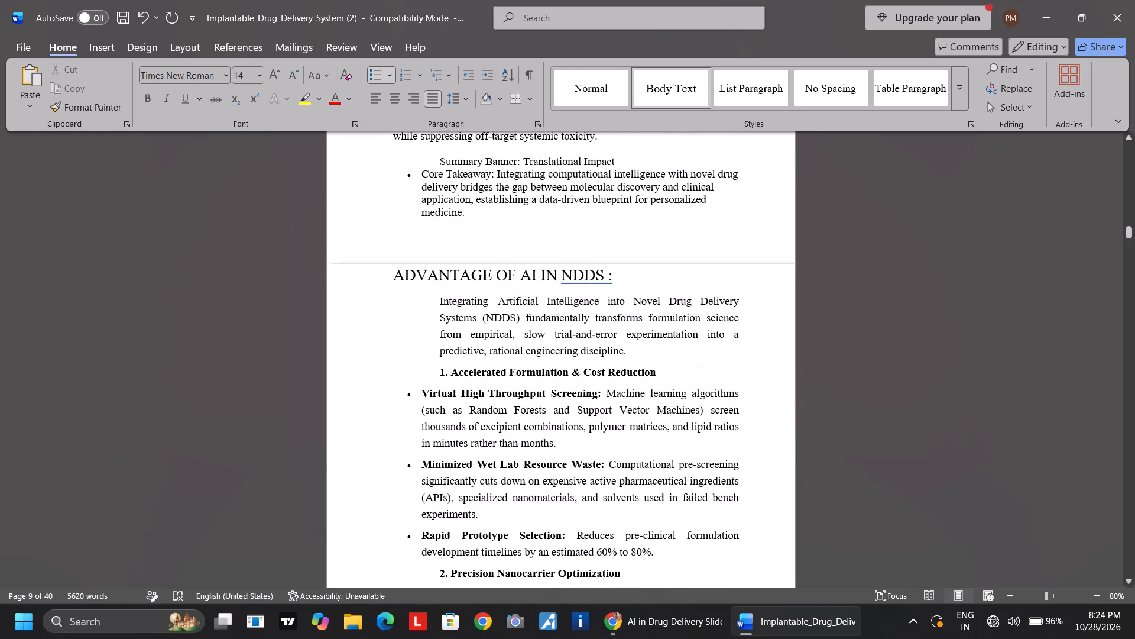
scroll(427, 482, up, 3)
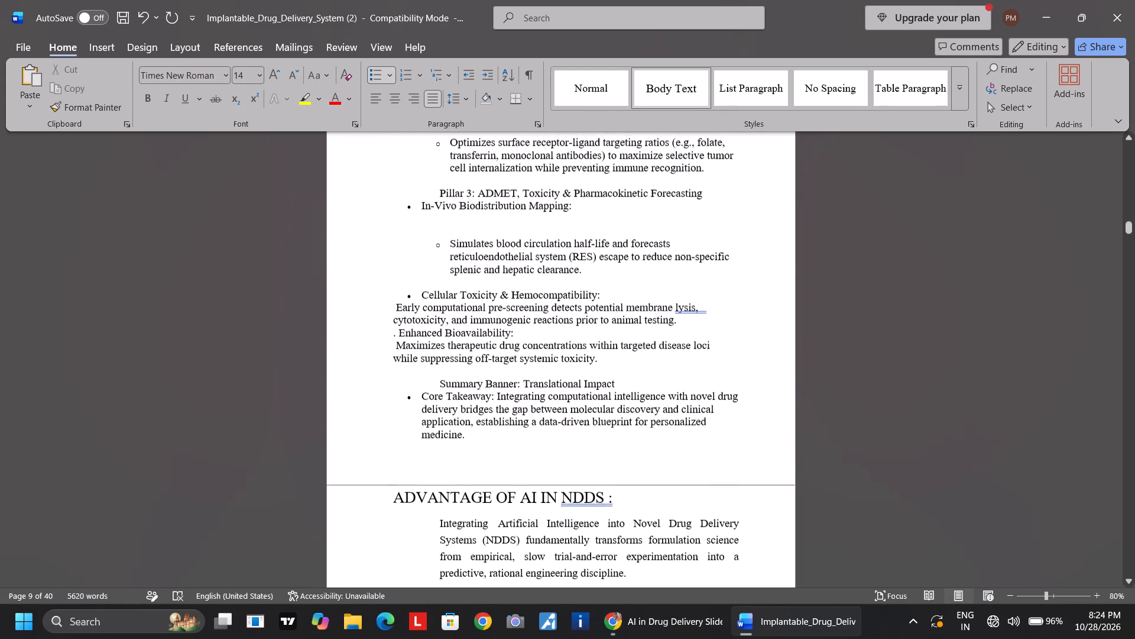
scroll(427, 482, up, 4)
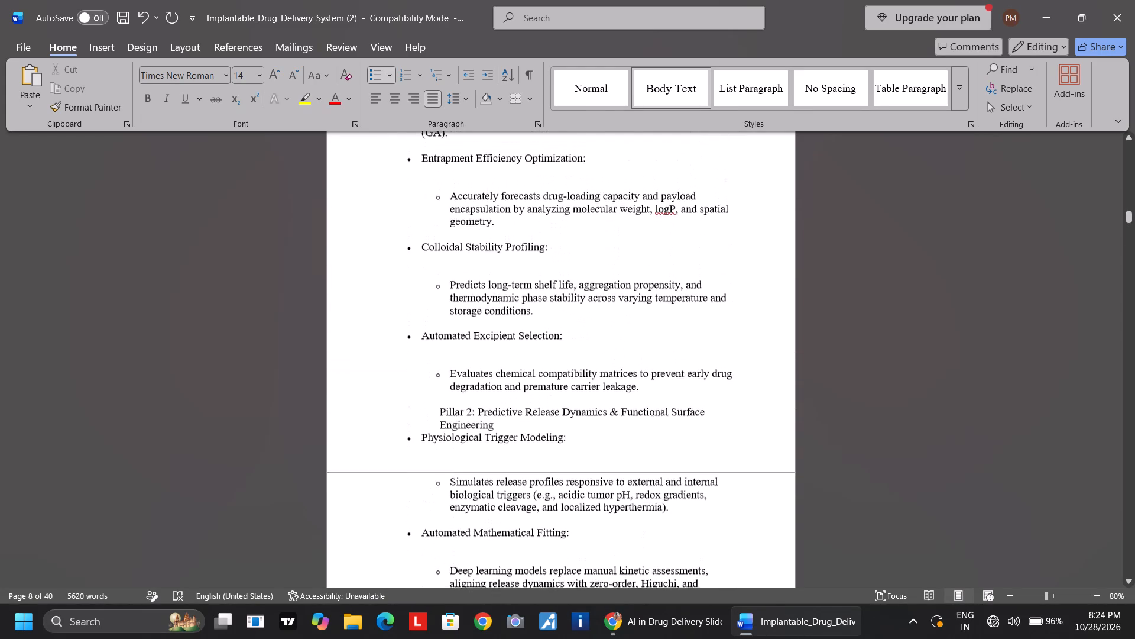
scroll(427, 482, up, 4)
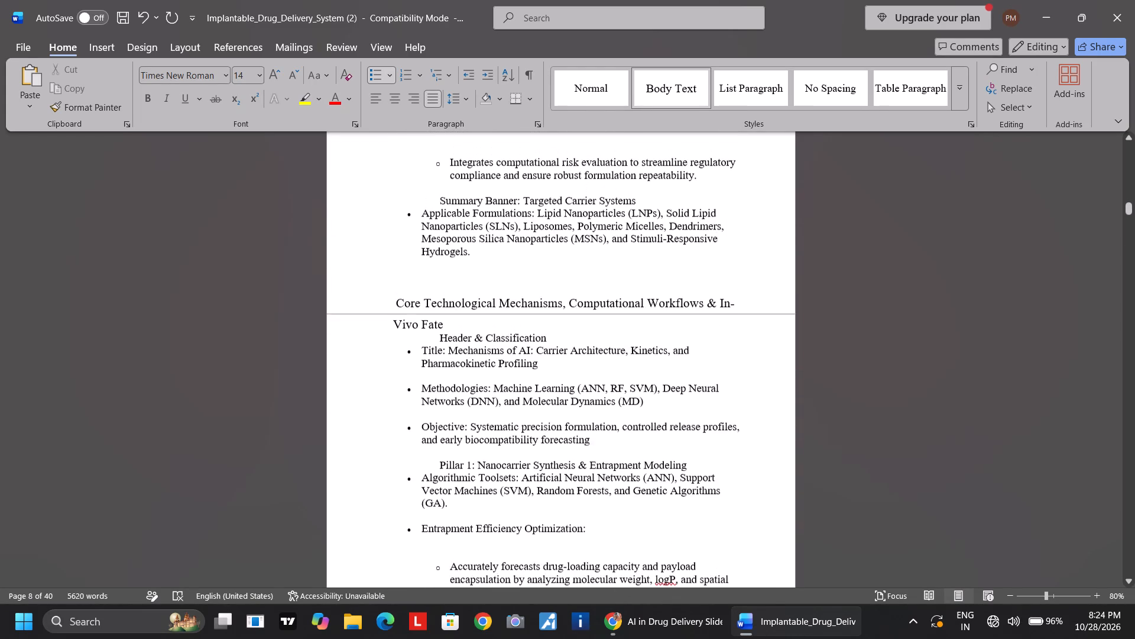
scroll(427, 482, up, 6)
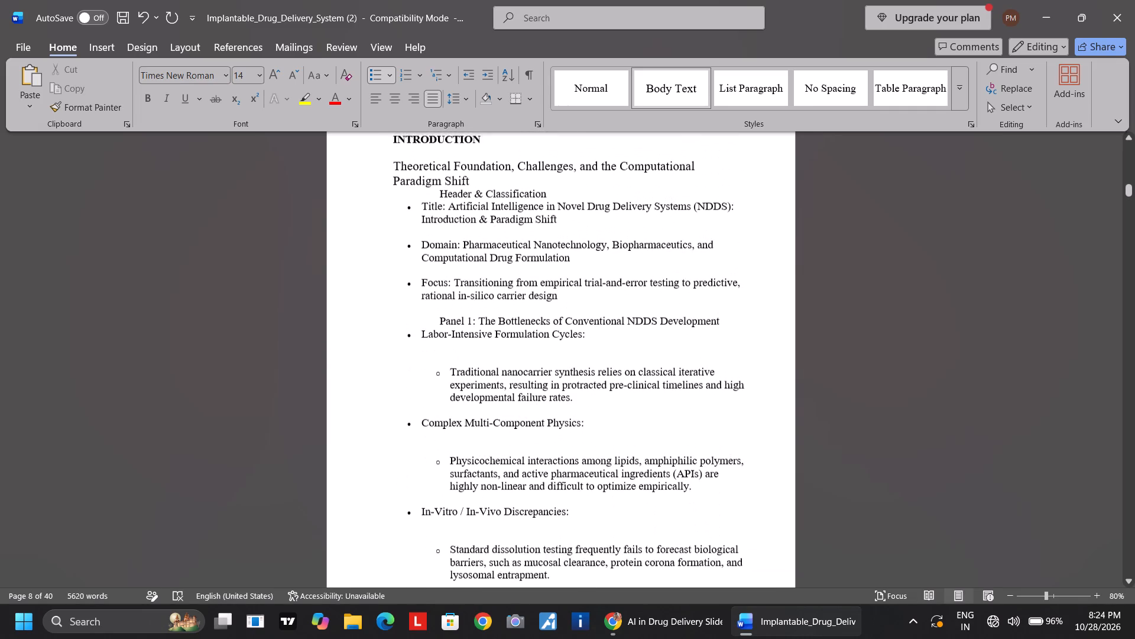
scroll(427, 482, up, 1)
scroll(427, 482, down, 4)
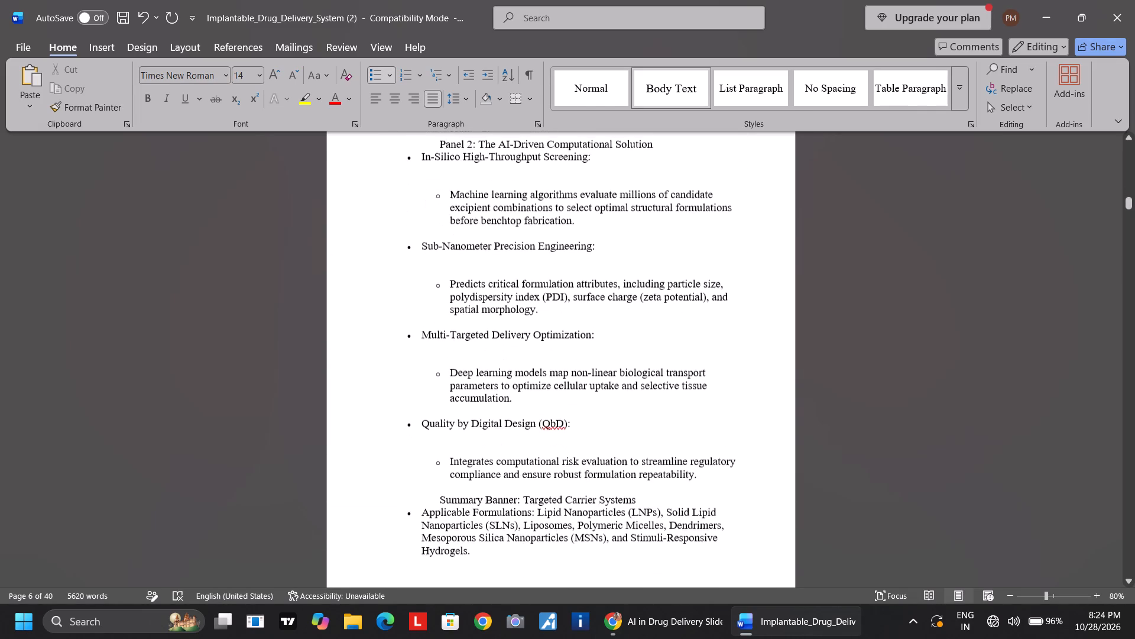
scroll(427, 482, right, 3)
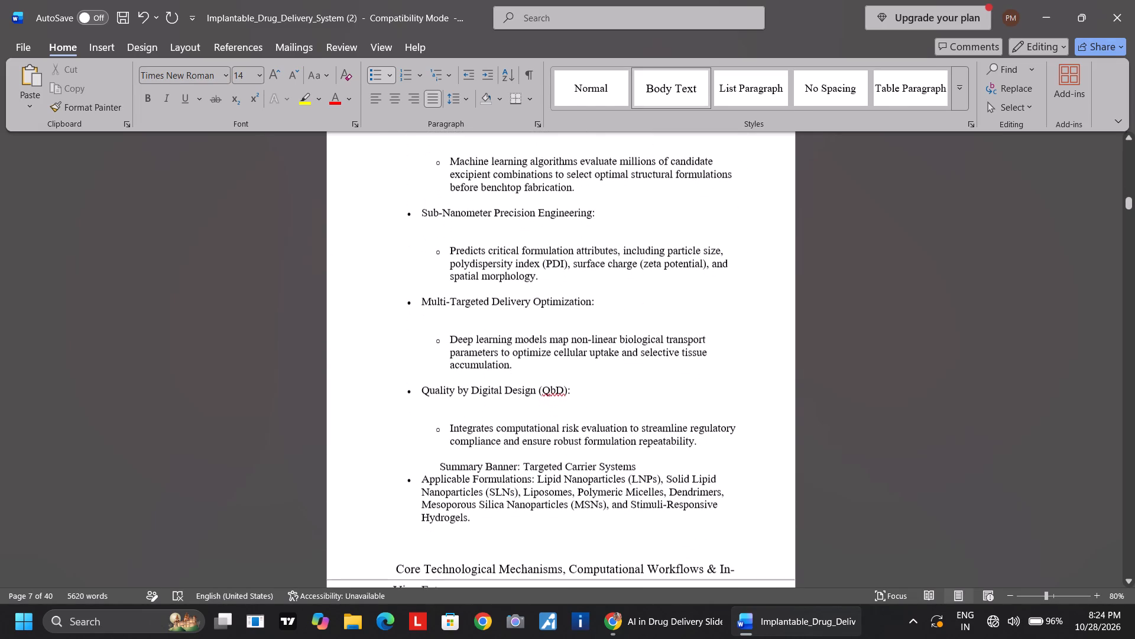